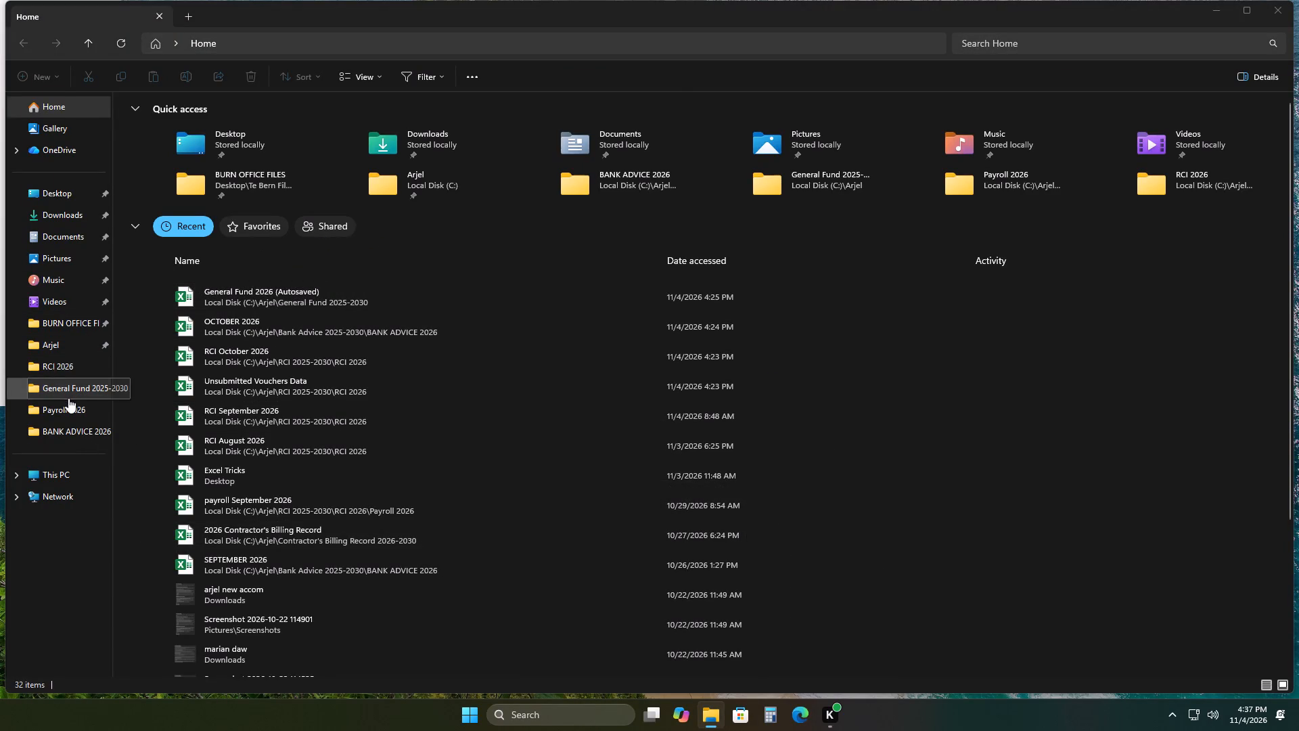
Open the RCI 2026 folder to browse its monthly RCI workbooks.
{"action": "left_click", "coordinate": [57, 361]}
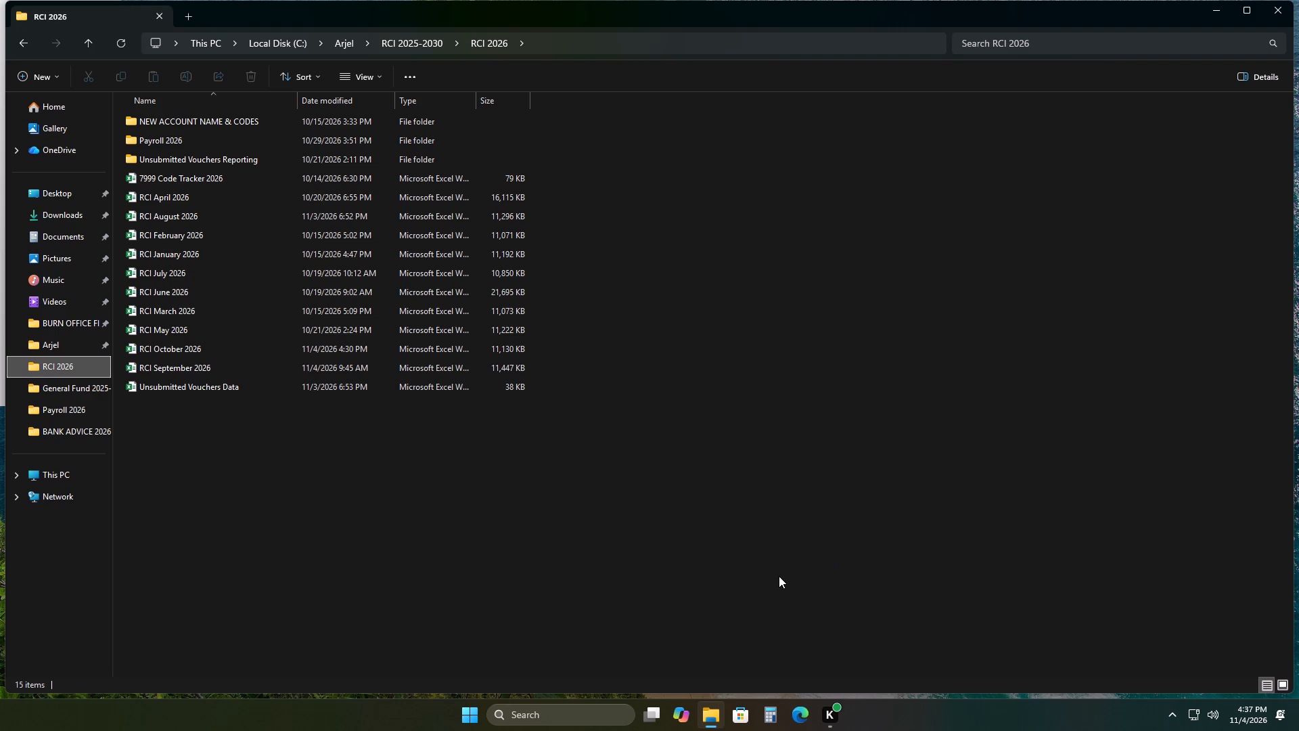
{"action": "scroll", "coordinate": [777, 578], "scroll_direction": "down", "scroll_amount": 5}
{"action": "scroll", "coordinate": [779, 583], "scroll_direction": "up", "scroll_amount": 6}
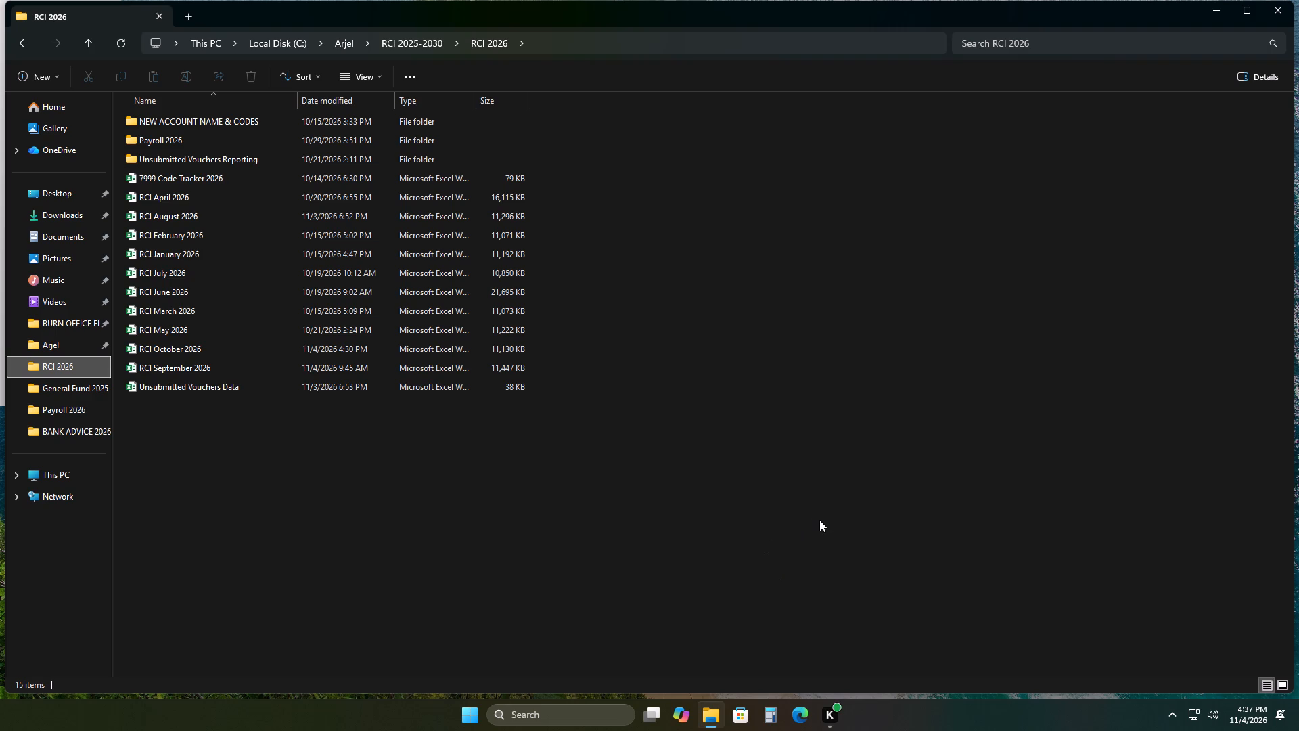
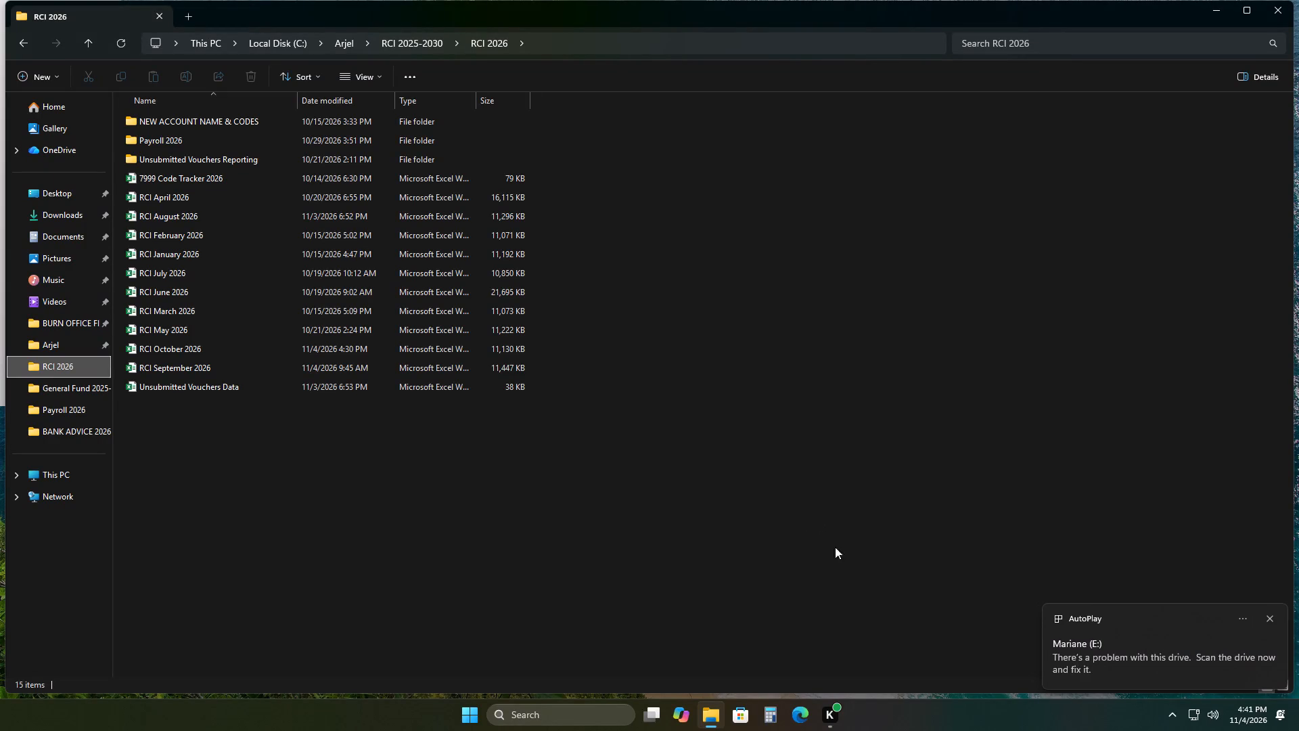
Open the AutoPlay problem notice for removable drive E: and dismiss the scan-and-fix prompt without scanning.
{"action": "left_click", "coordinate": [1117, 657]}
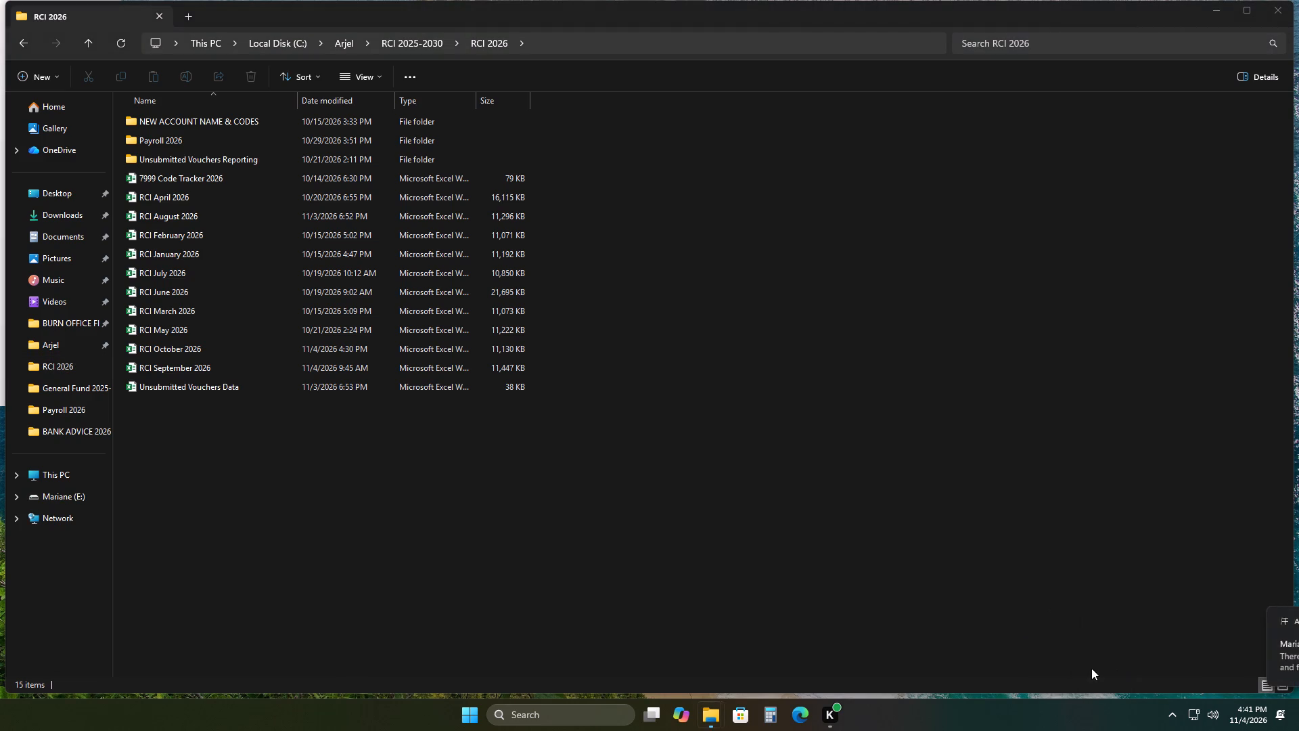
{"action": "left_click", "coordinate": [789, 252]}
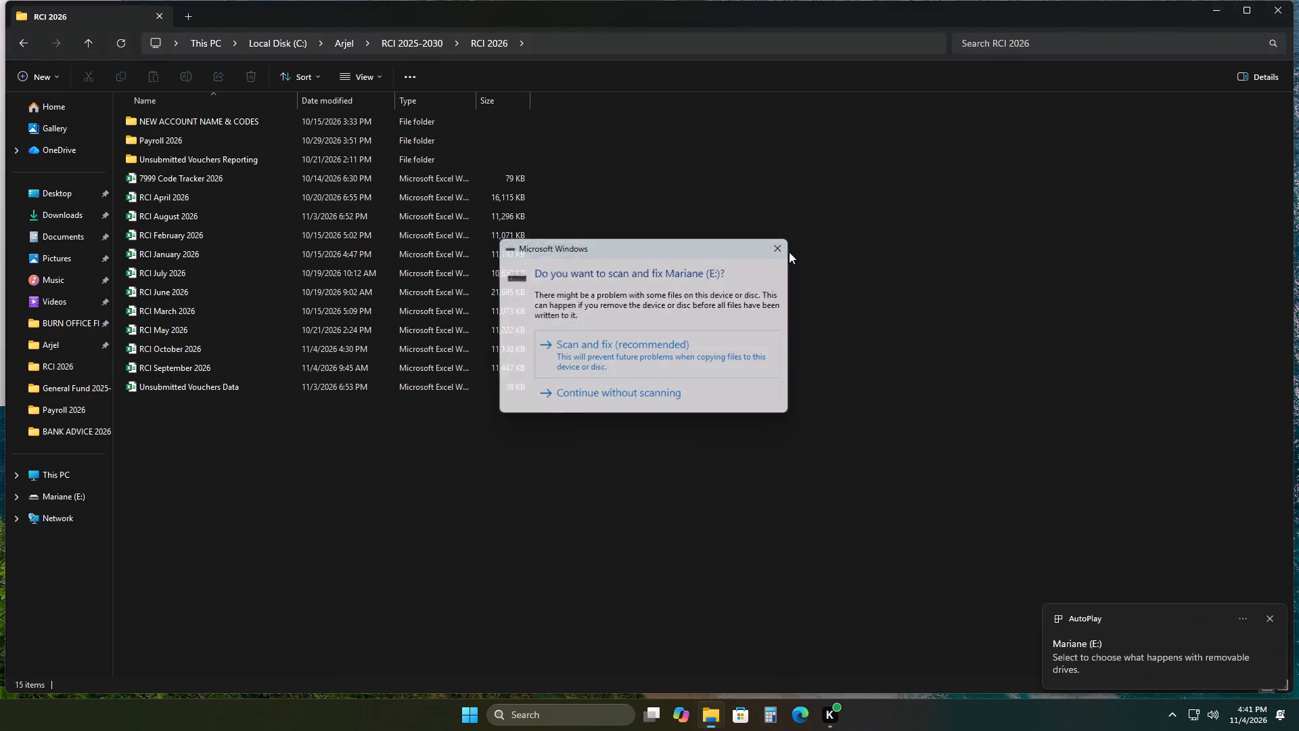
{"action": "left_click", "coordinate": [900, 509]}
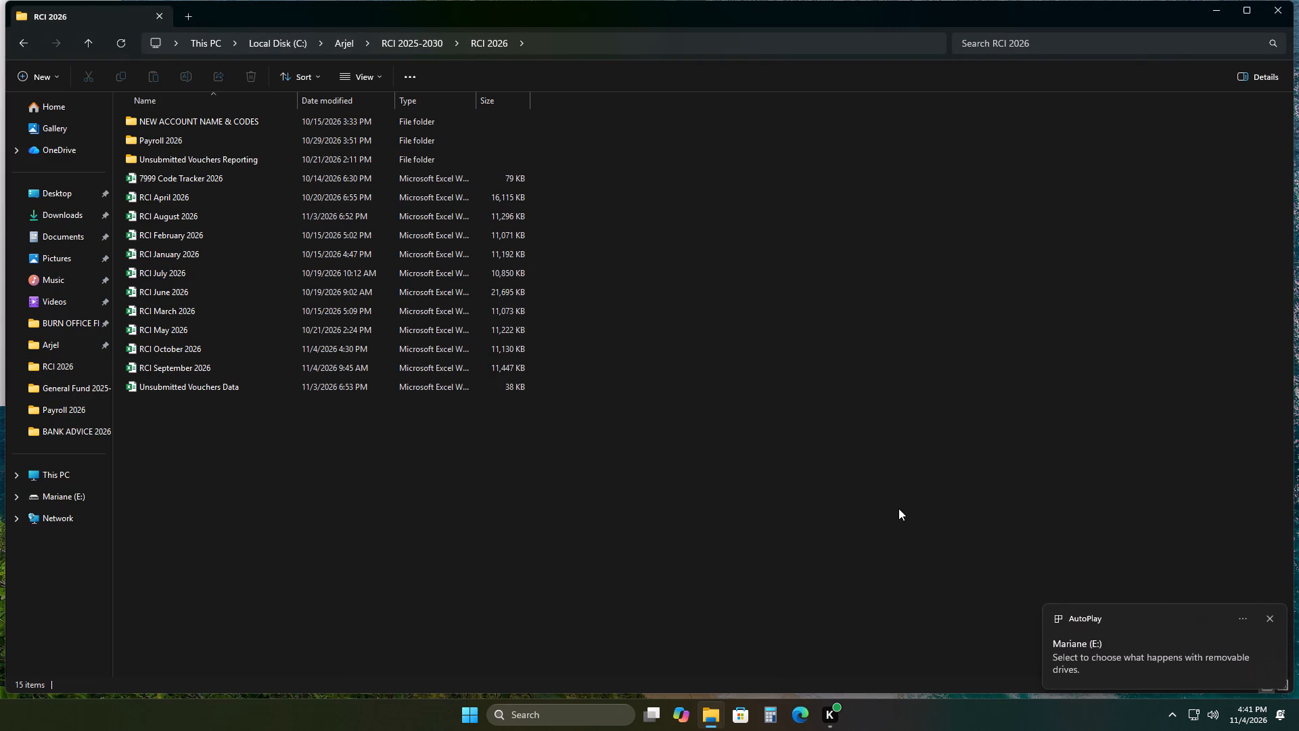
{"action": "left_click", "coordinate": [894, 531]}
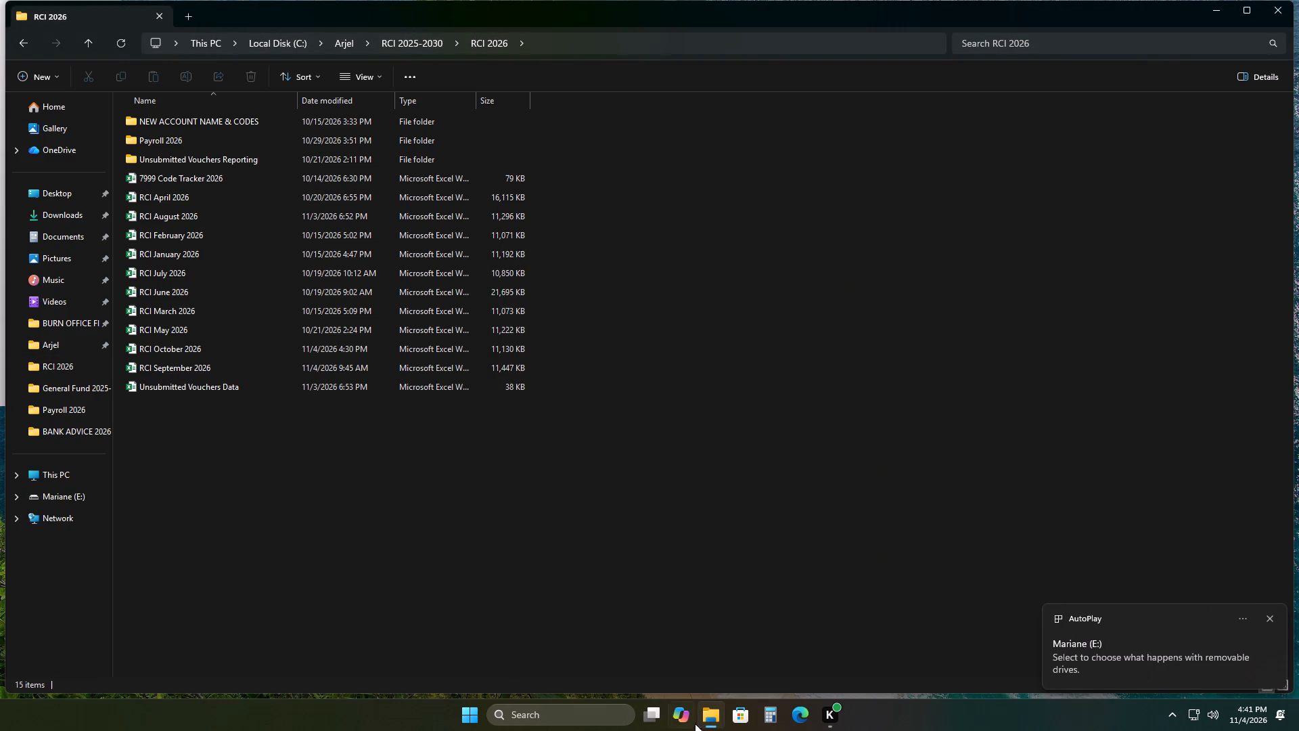
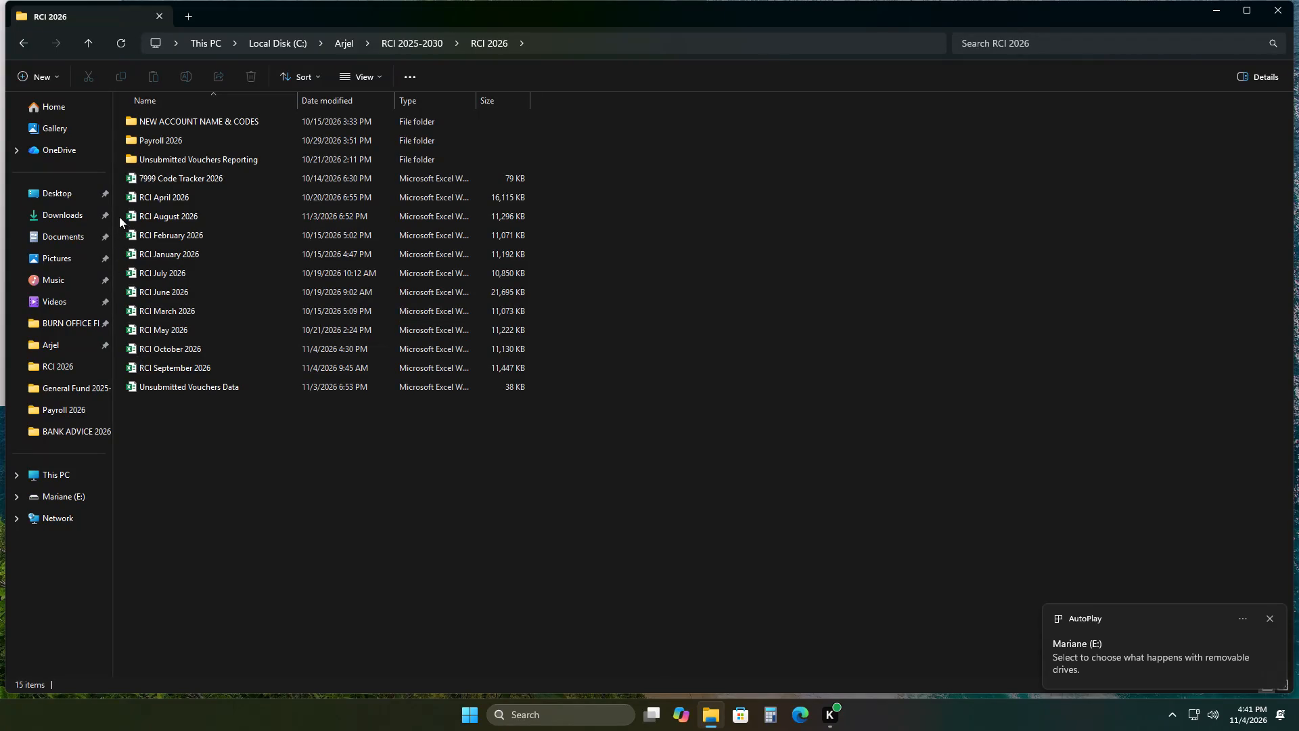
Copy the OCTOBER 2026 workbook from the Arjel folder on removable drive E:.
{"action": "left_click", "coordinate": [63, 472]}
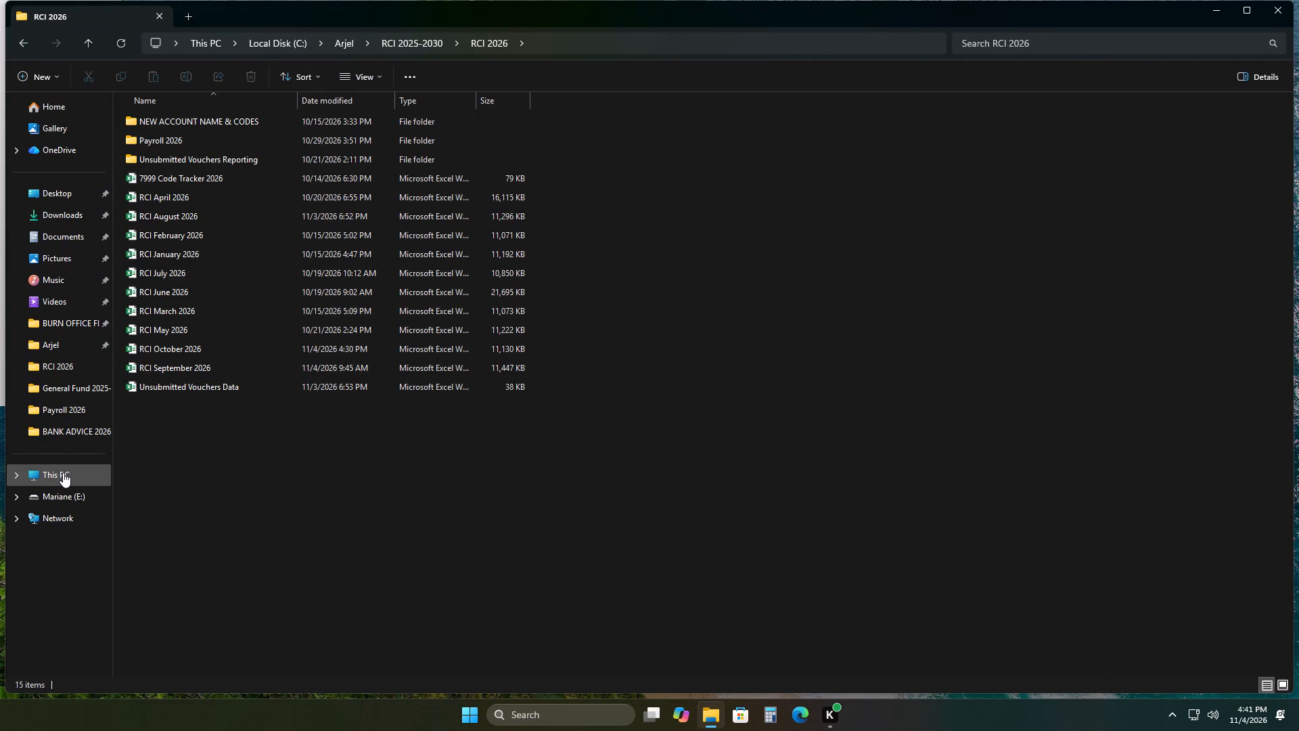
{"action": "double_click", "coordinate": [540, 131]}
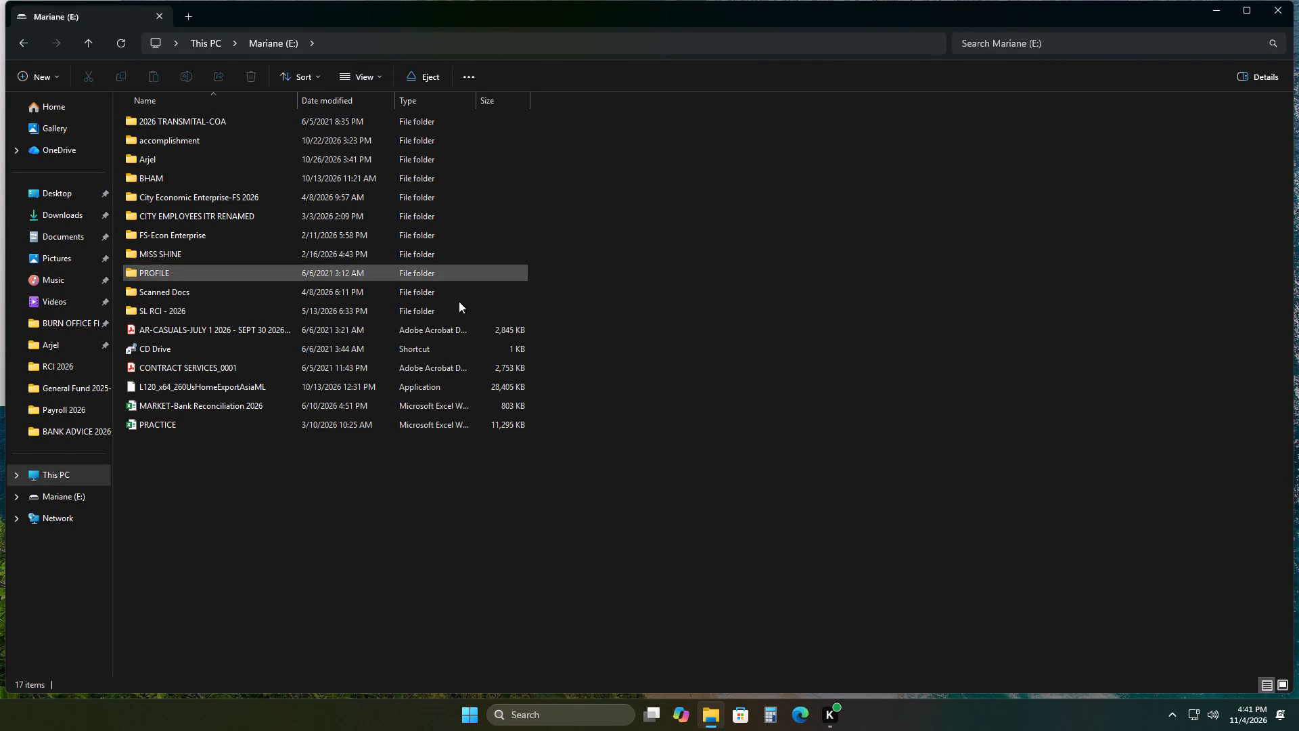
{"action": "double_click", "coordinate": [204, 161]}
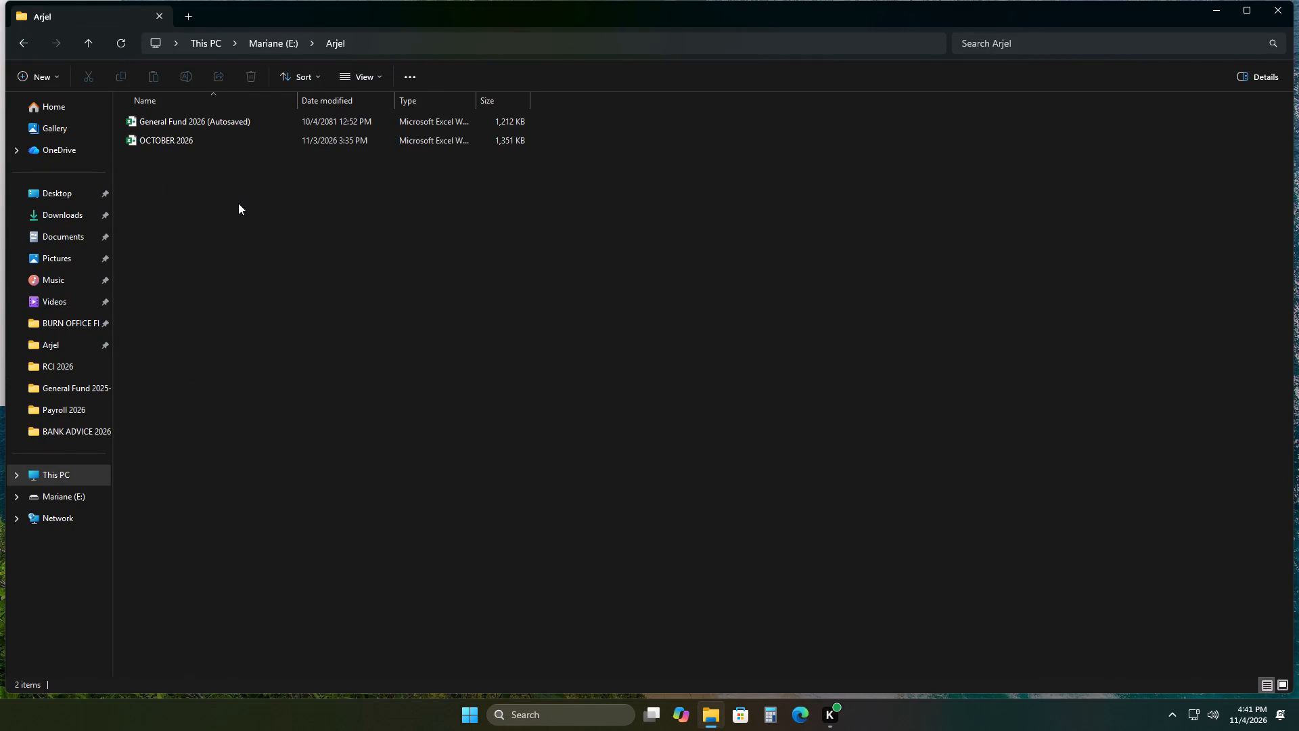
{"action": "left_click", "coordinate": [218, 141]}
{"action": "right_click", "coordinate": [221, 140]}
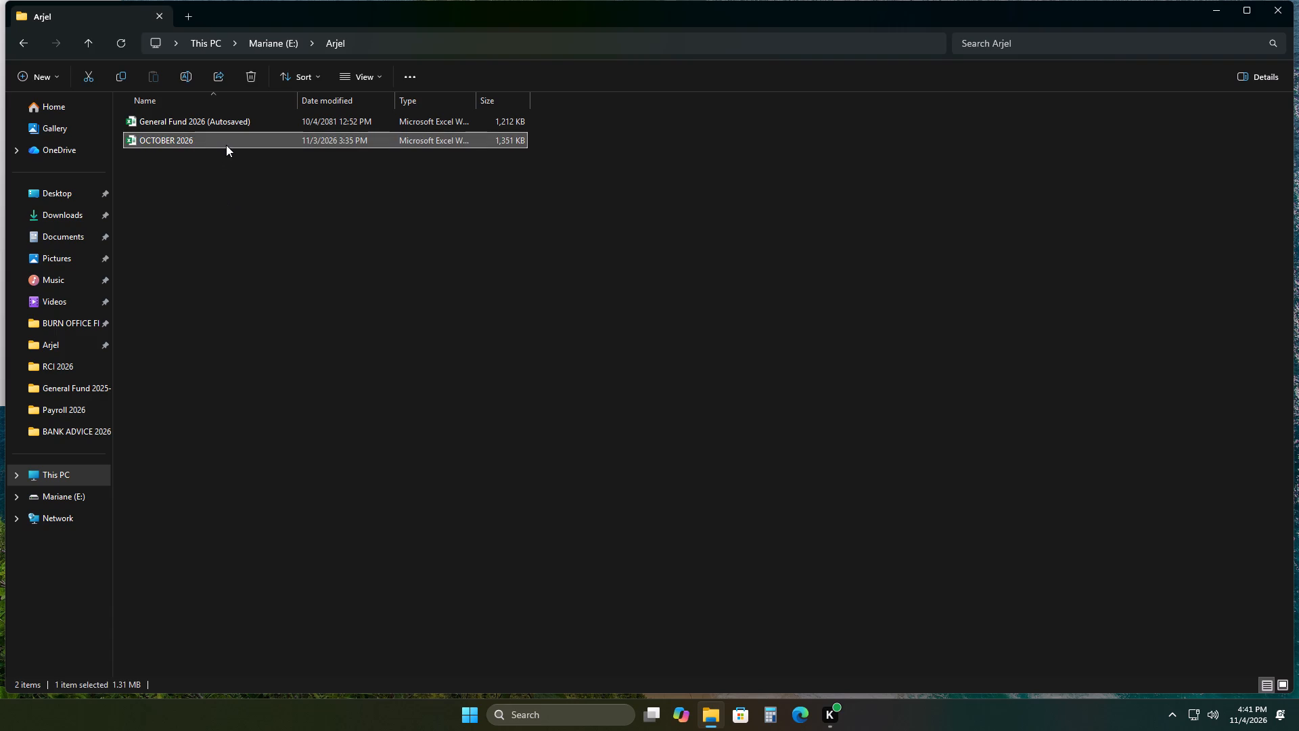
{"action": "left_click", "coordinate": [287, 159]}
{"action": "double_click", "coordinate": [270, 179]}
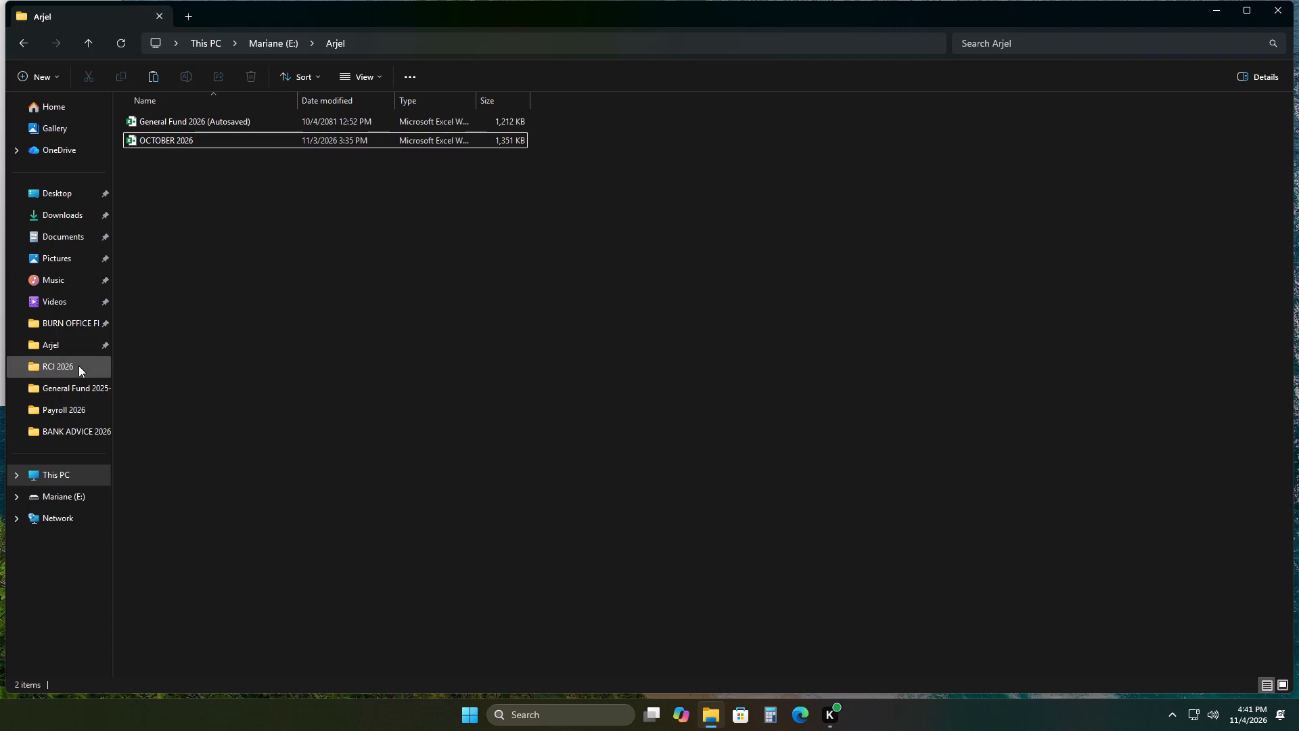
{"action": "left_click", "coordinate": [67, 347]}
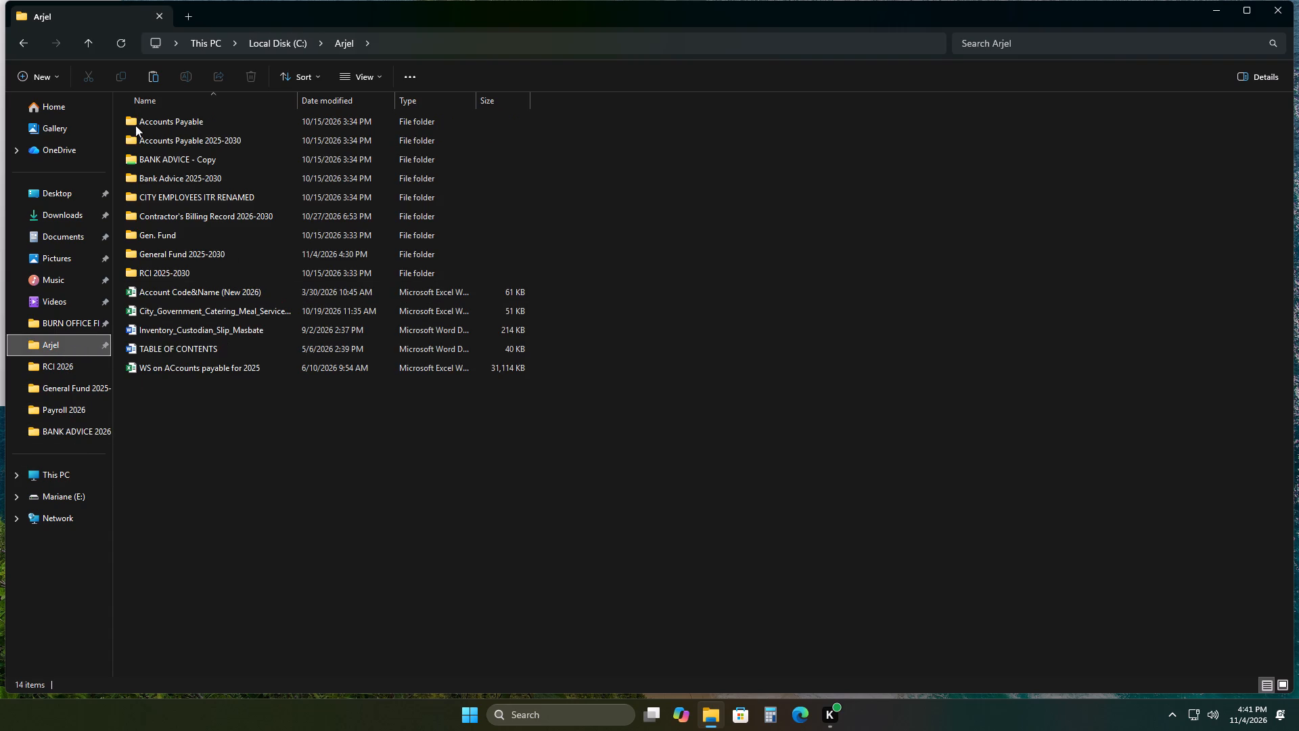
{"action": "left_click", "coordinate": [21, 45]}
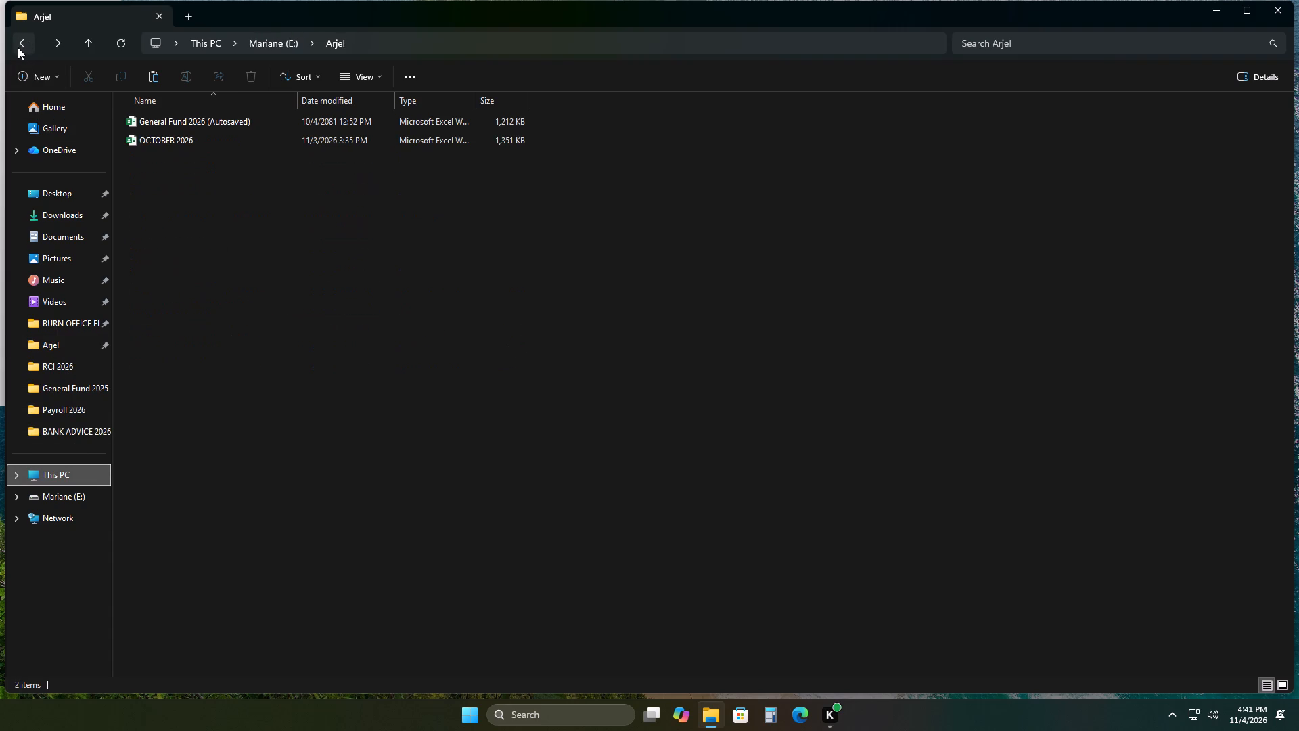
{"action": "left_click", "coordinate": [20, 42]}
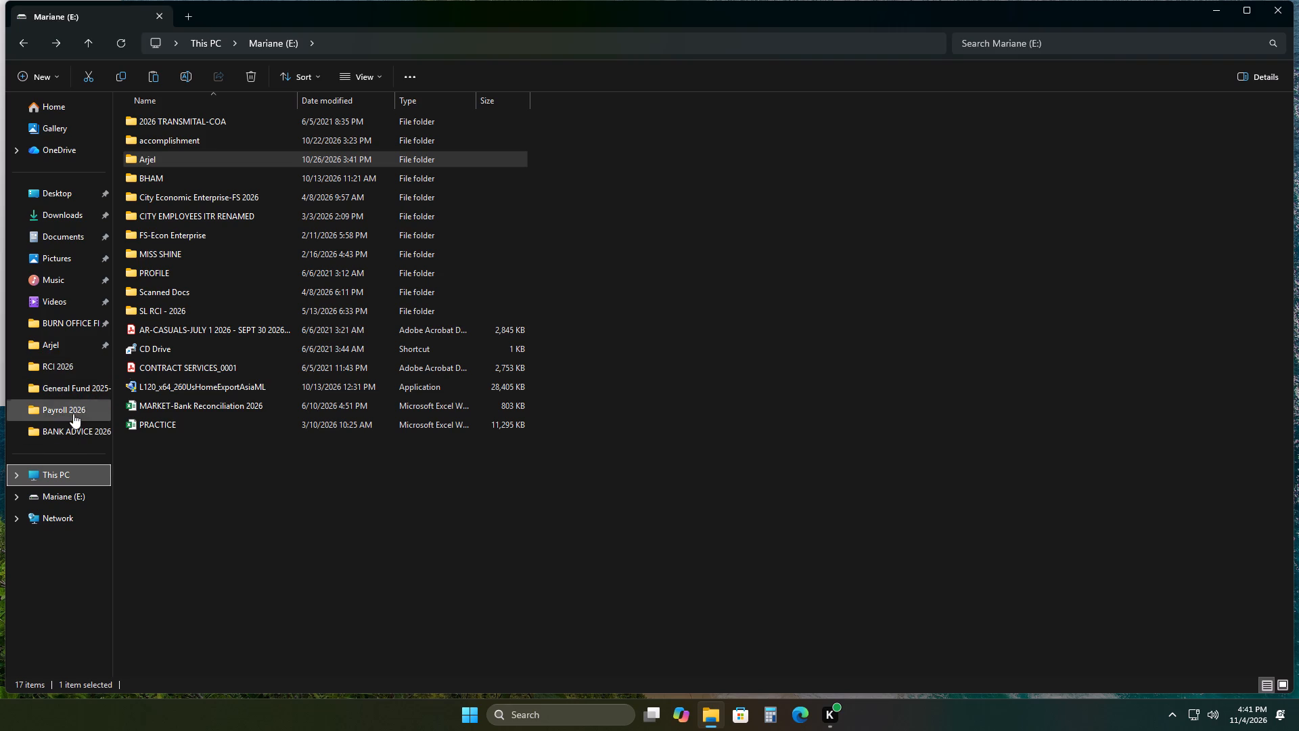
Delete the OCTOBER 2026 workbook from the BANK ADVICE 2026 folder, inside Arjel > Bank Advice 2025-2030 on drive C:.
{"action": "left_click", "coordinate": [66, 477]}
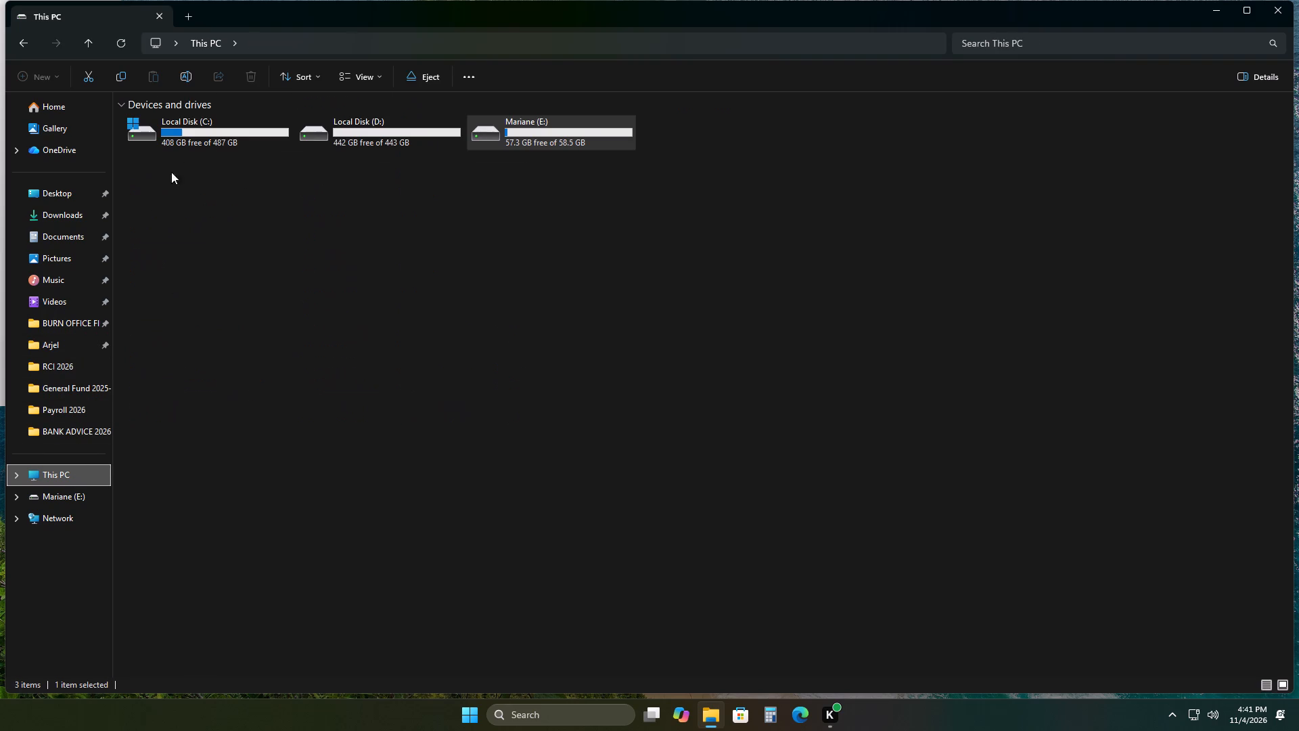
{"action": "double_click", "coordinate": [196, 135]}
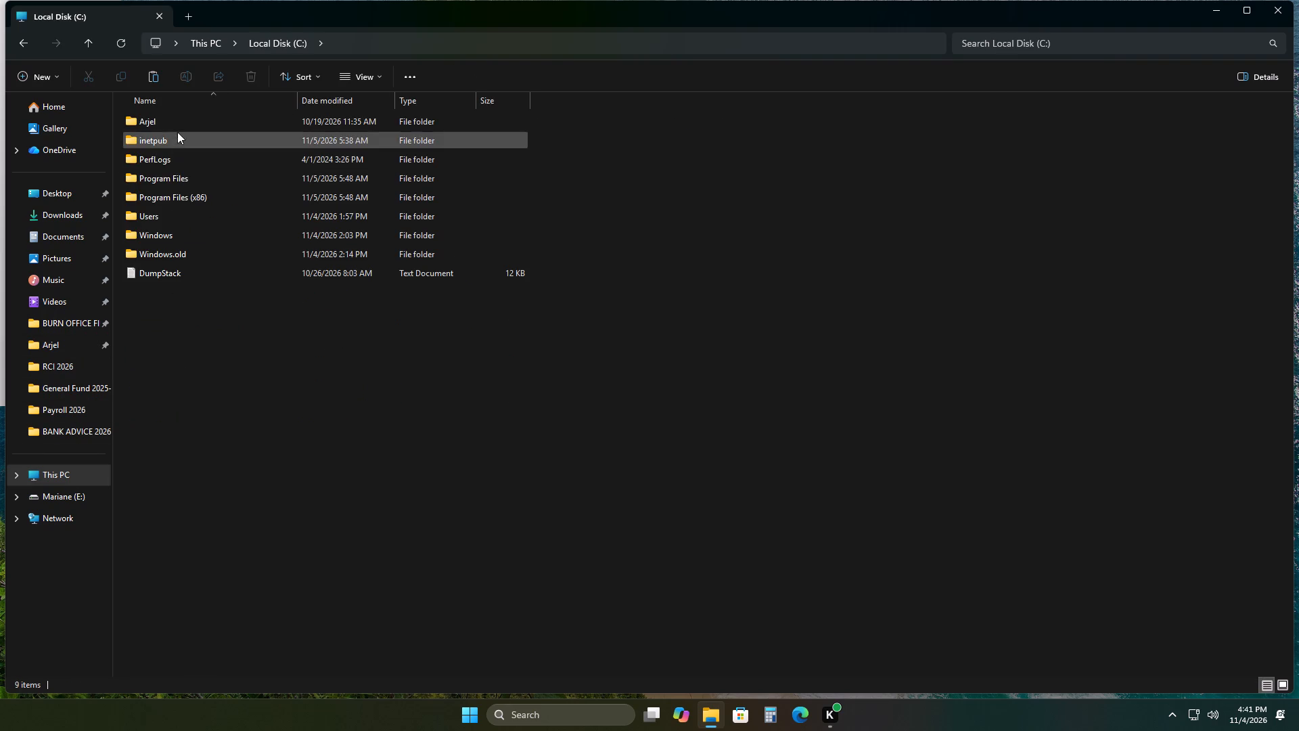
{"action": "double_click", "coordinate": [179, 125]}
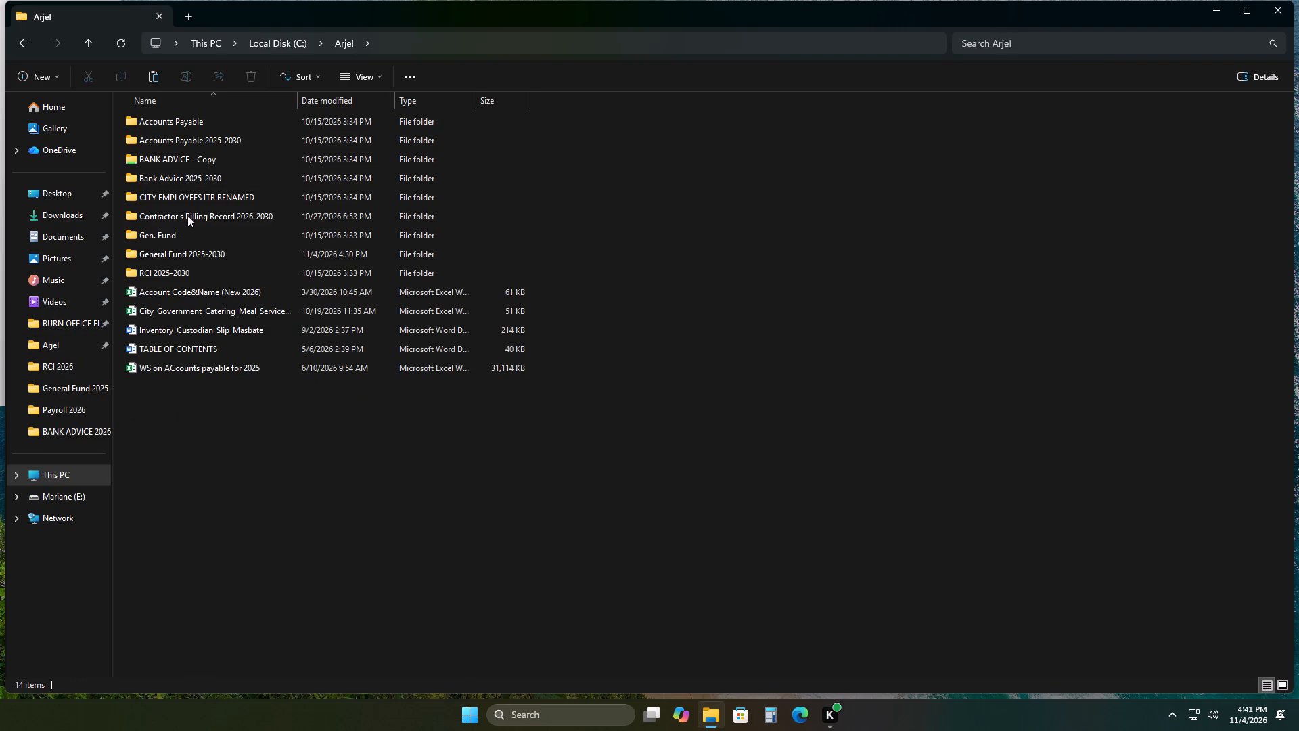
{"action": "double_click", "coordinate": [191, 182]}
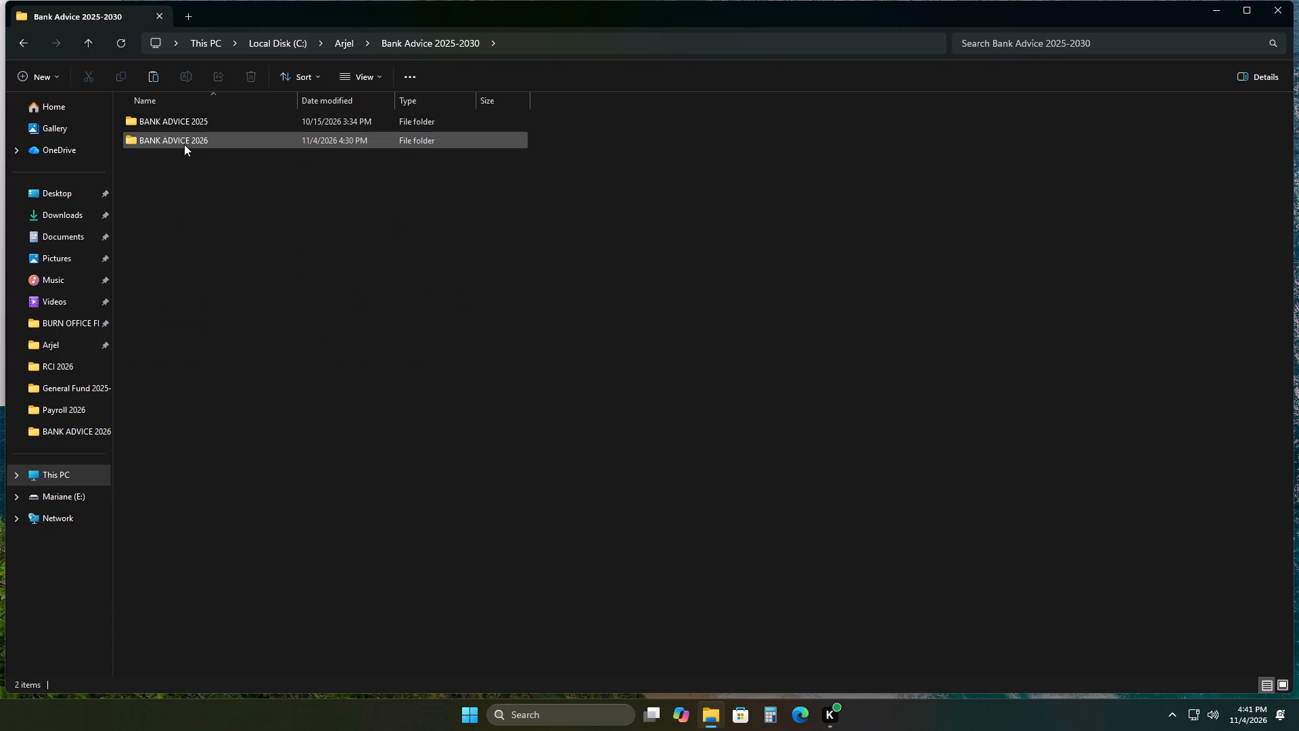
{"action": "double_click", "coordinate": [187, 141]}
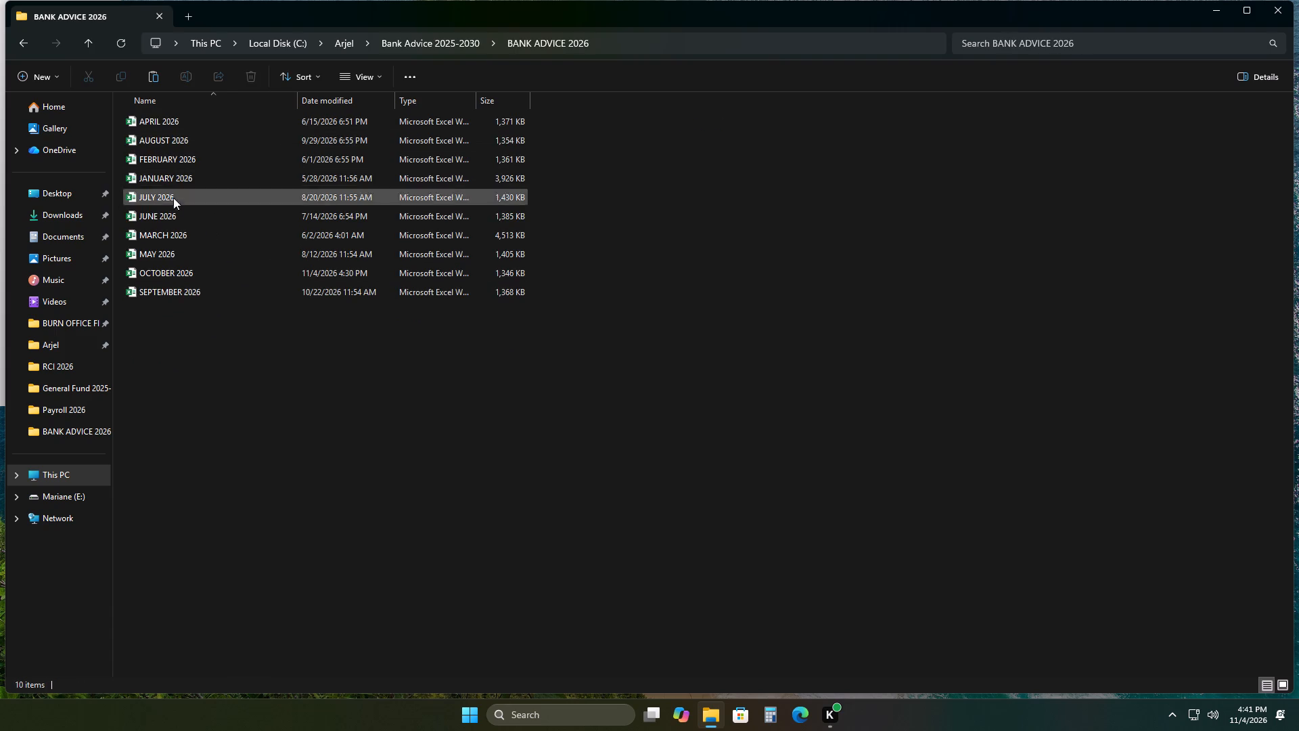
{"action": "left_click", "coordinate": [183, 273]}
{"action": "right_click", "coordinate": [183, 272]}
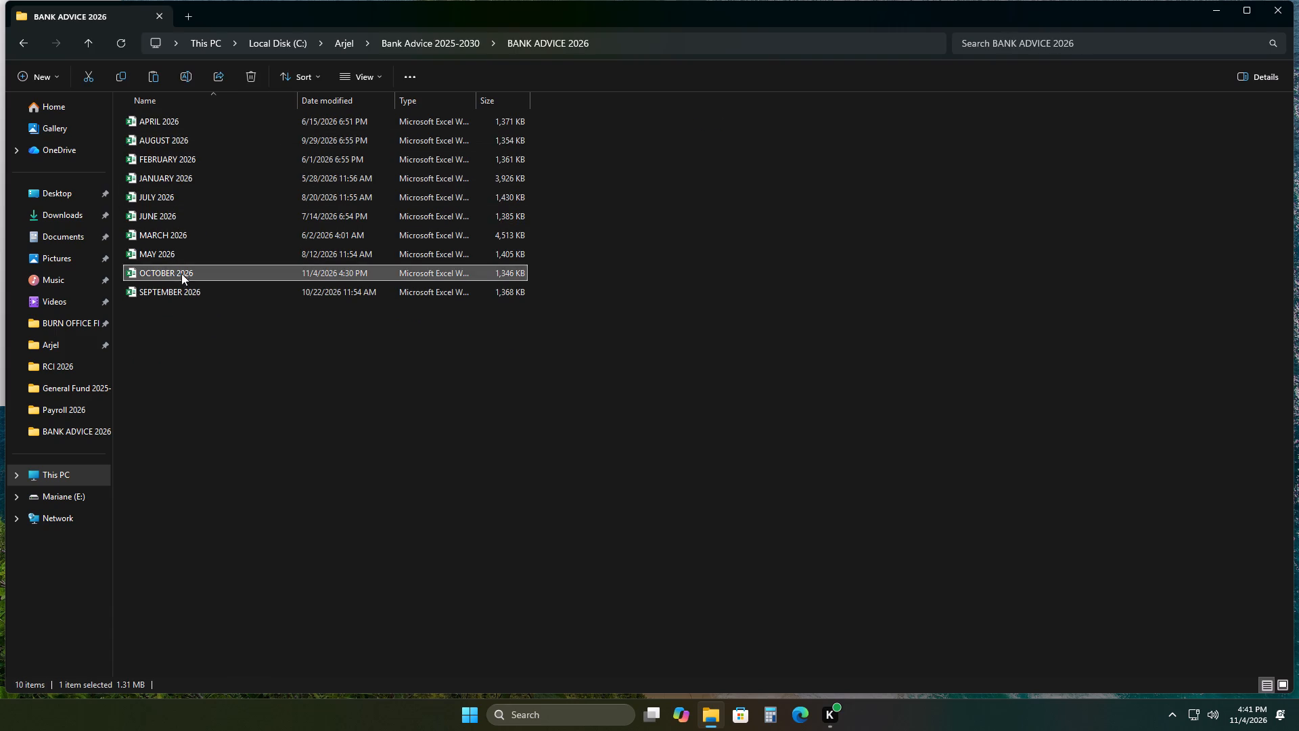
{"action": "left_click", "coordinate": [381, 288]}
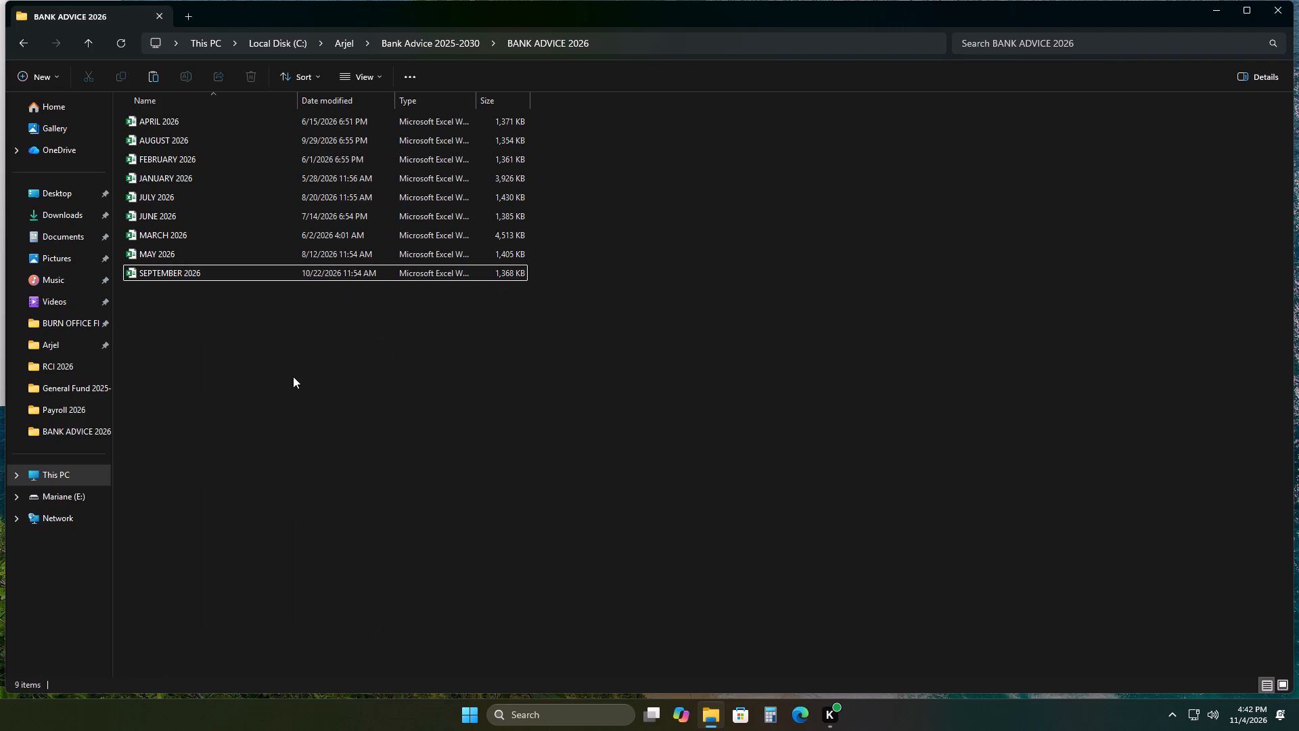
{"action": "left_click", "coordinate": [260, 342]}
Delete the General Fund 2026 (Autosaved) workbook from the General Fund 2025-2030 folder, inside Arjel on drive C:.
{"action": "left_click", "coordinate": [24, 46]}
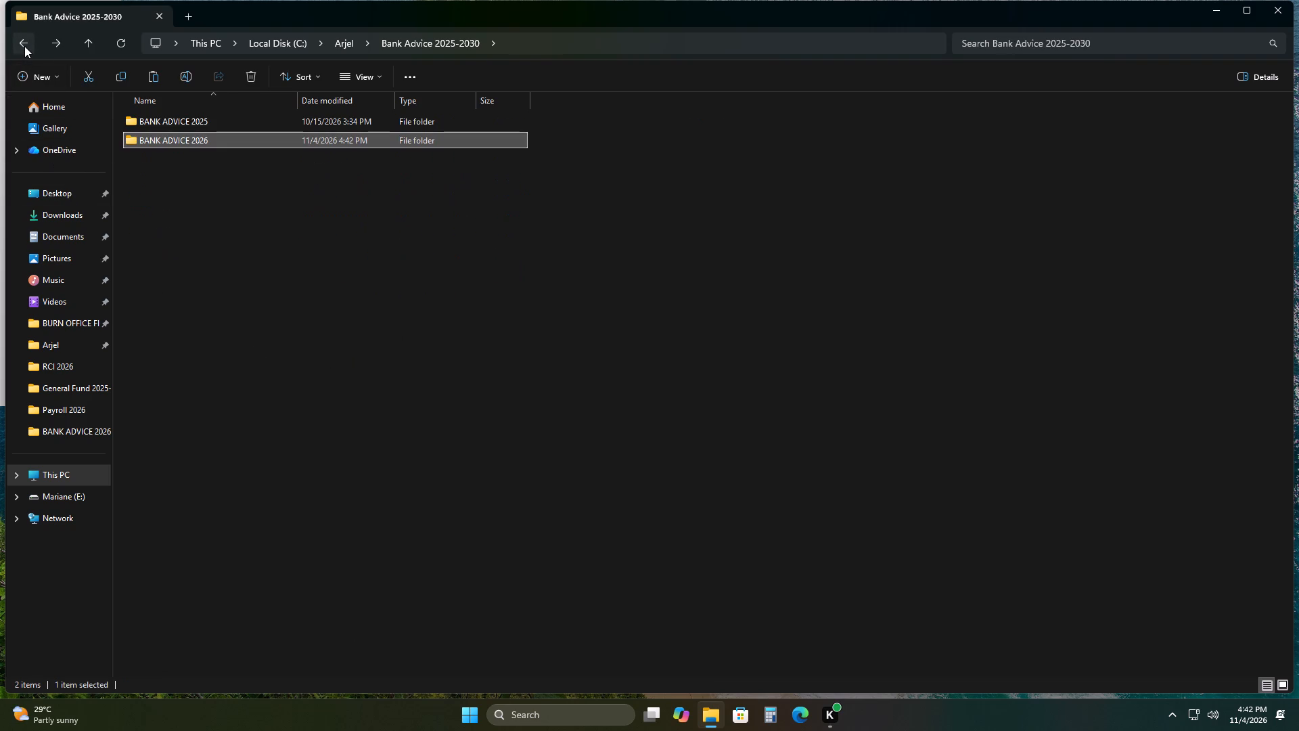
{"action": "left_click", "coordinate": [24, 46]}
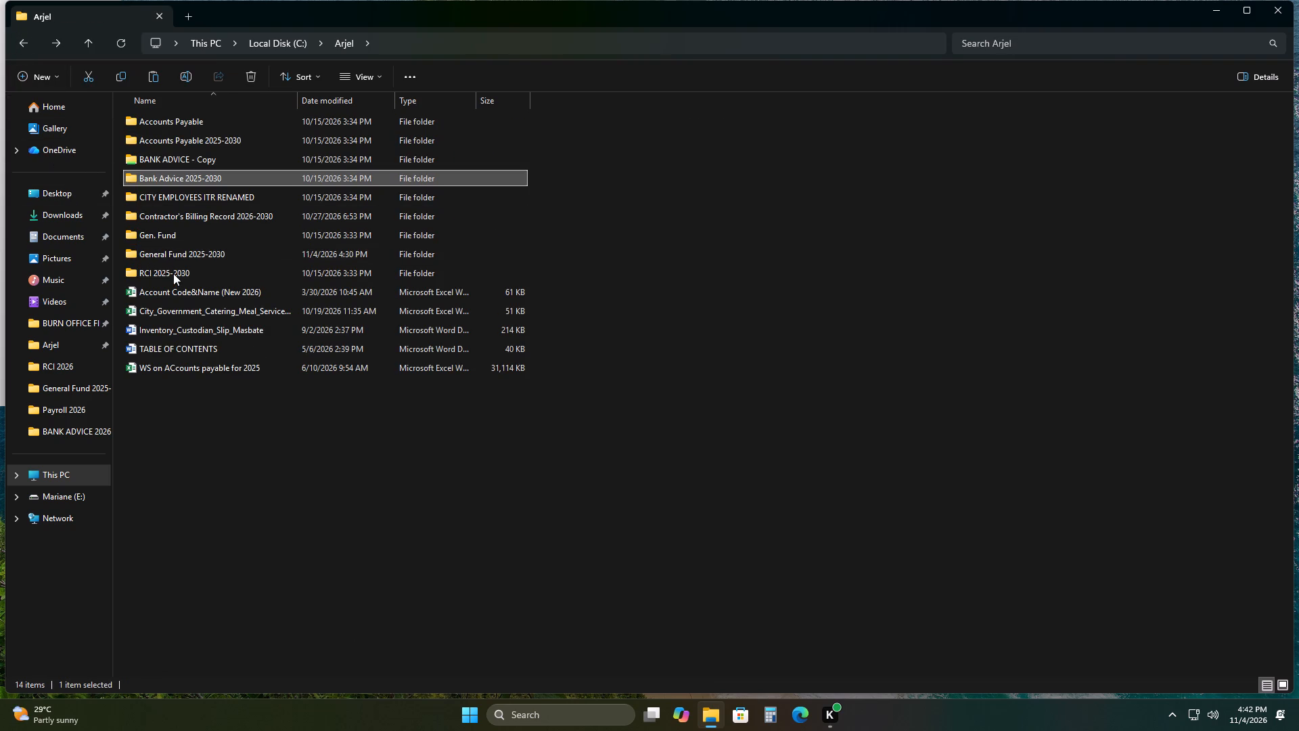
{"action": "double_click", "coordinate": [185, 257]}
{"action": "left_click", "coordinate": [228, 119]}
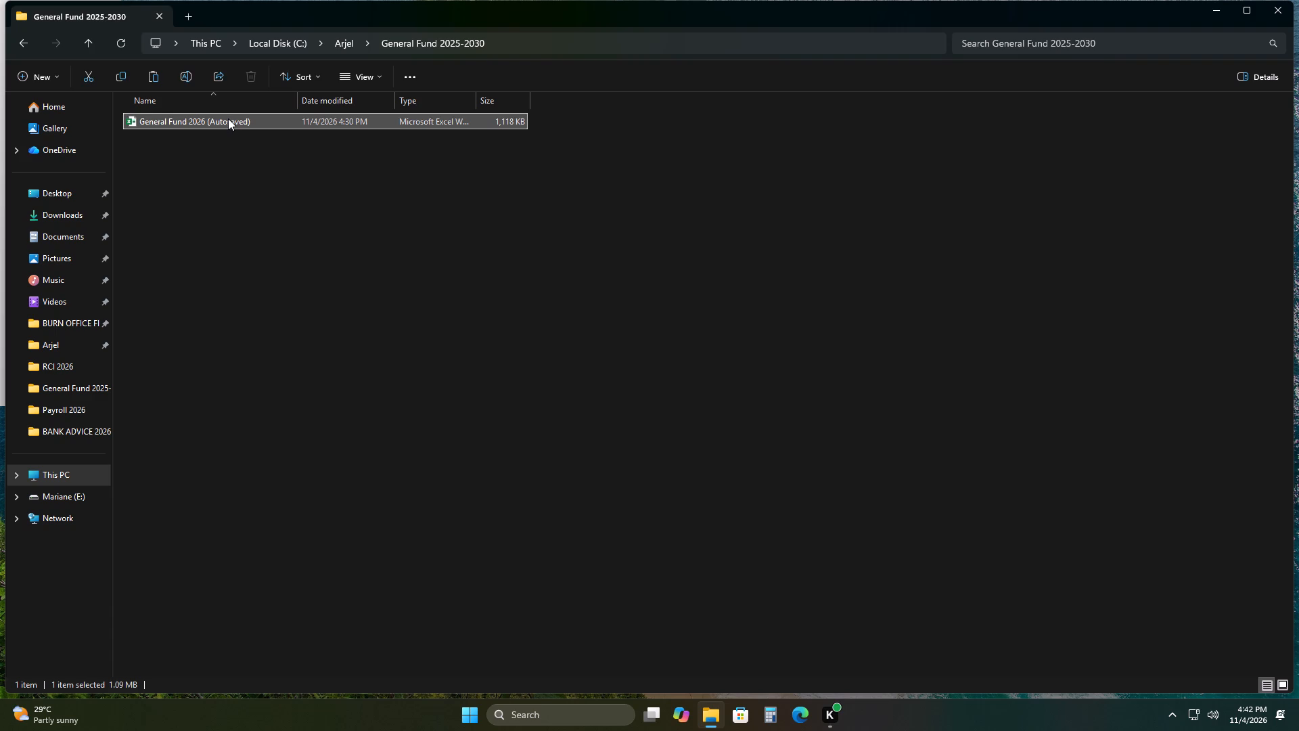
{"action": "right_click", "coordinate": [226, 120]}
{"action": "left_click", "coordinate": [424, 139]}
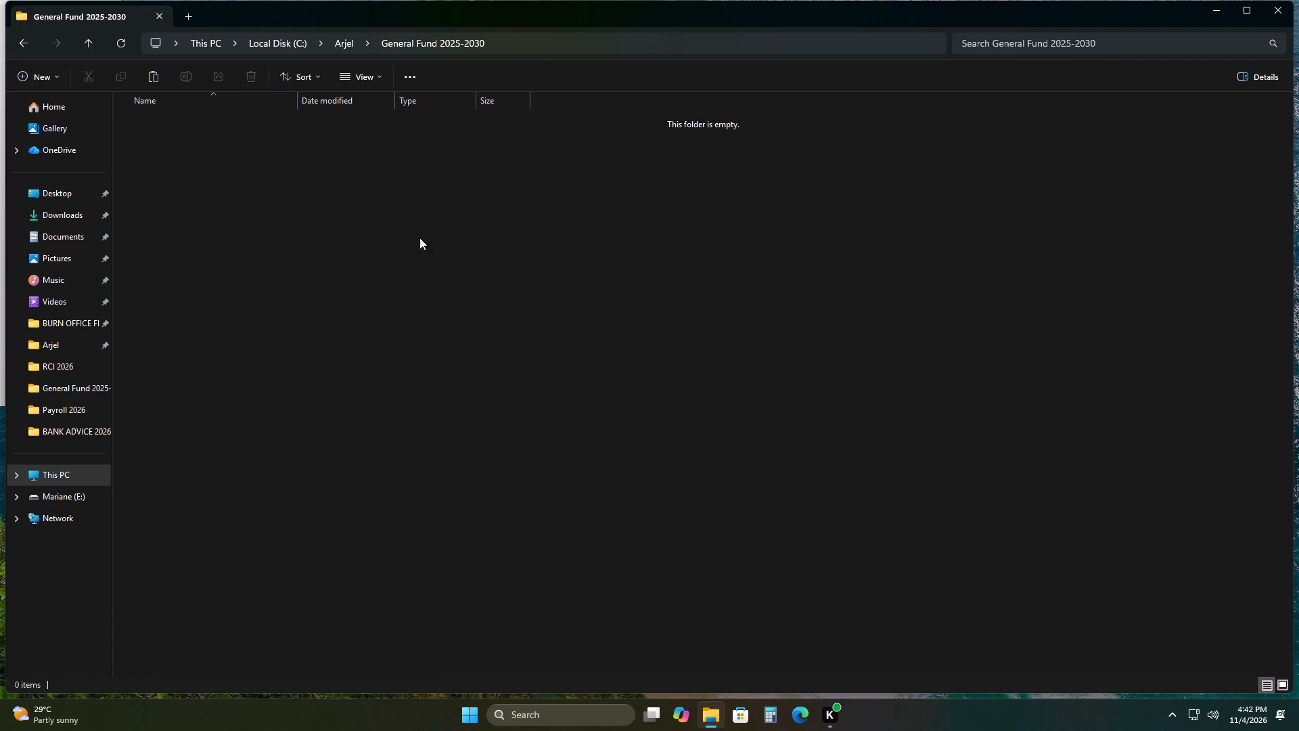
Copy the OCTOBER 2026 workbook from drive E:'s Arjel folder into the BANK ADVICE 2026 folder on drive C:.
{"action": "left_click", "coordinate": [22, 47]}
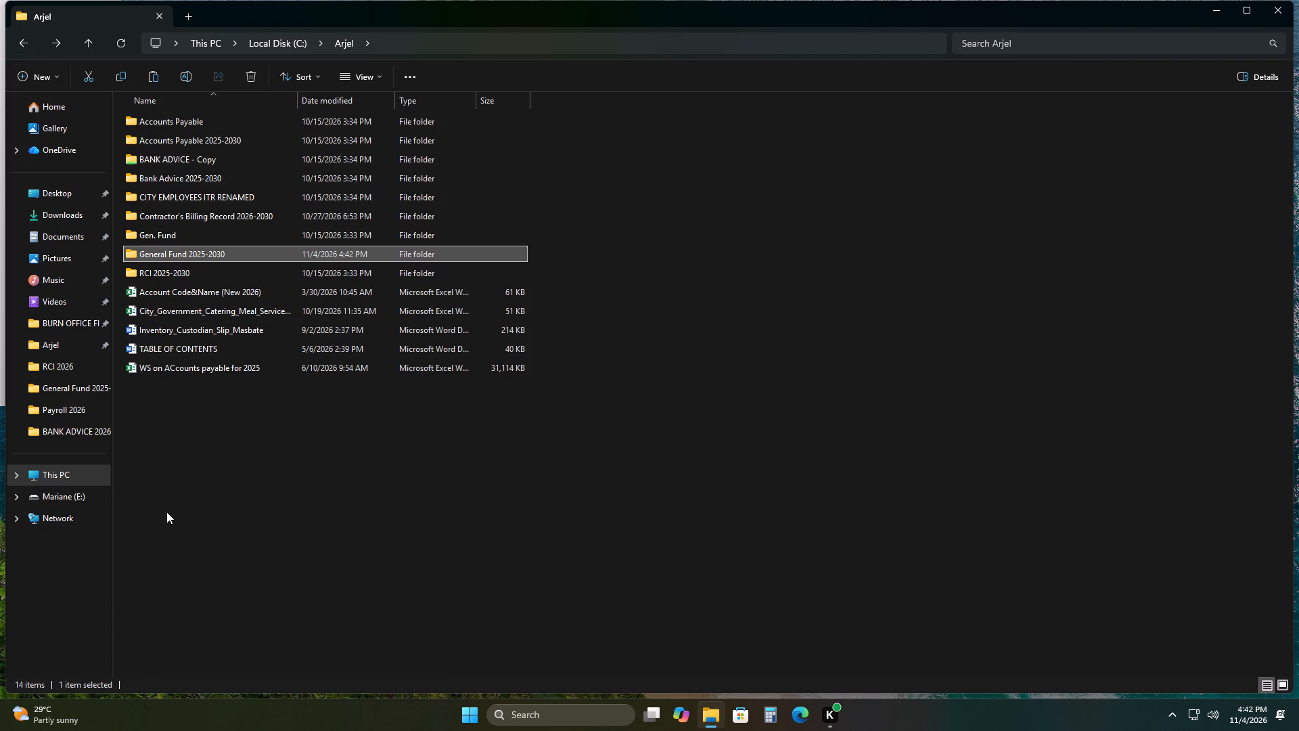
{"action": "left_click", "coordinate": [68, 496]}
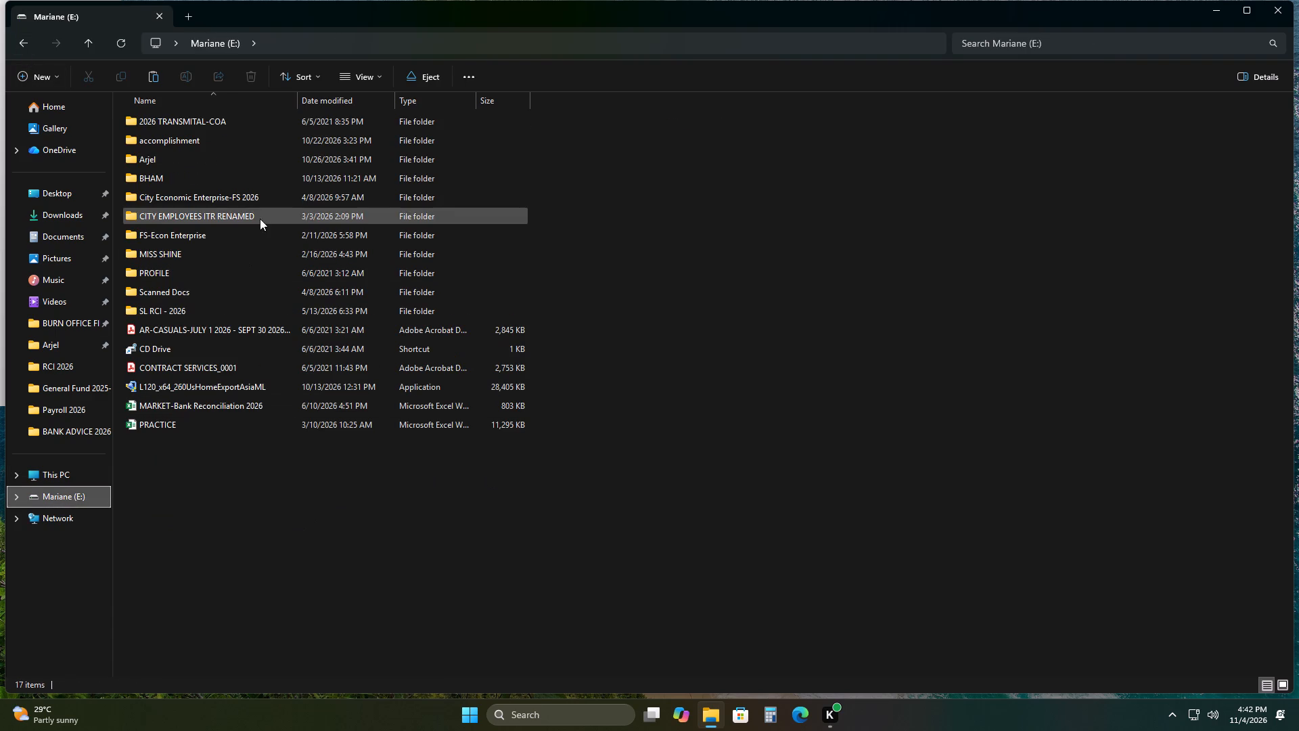
{"action": "double_click", "coordinate": [239, 160]}
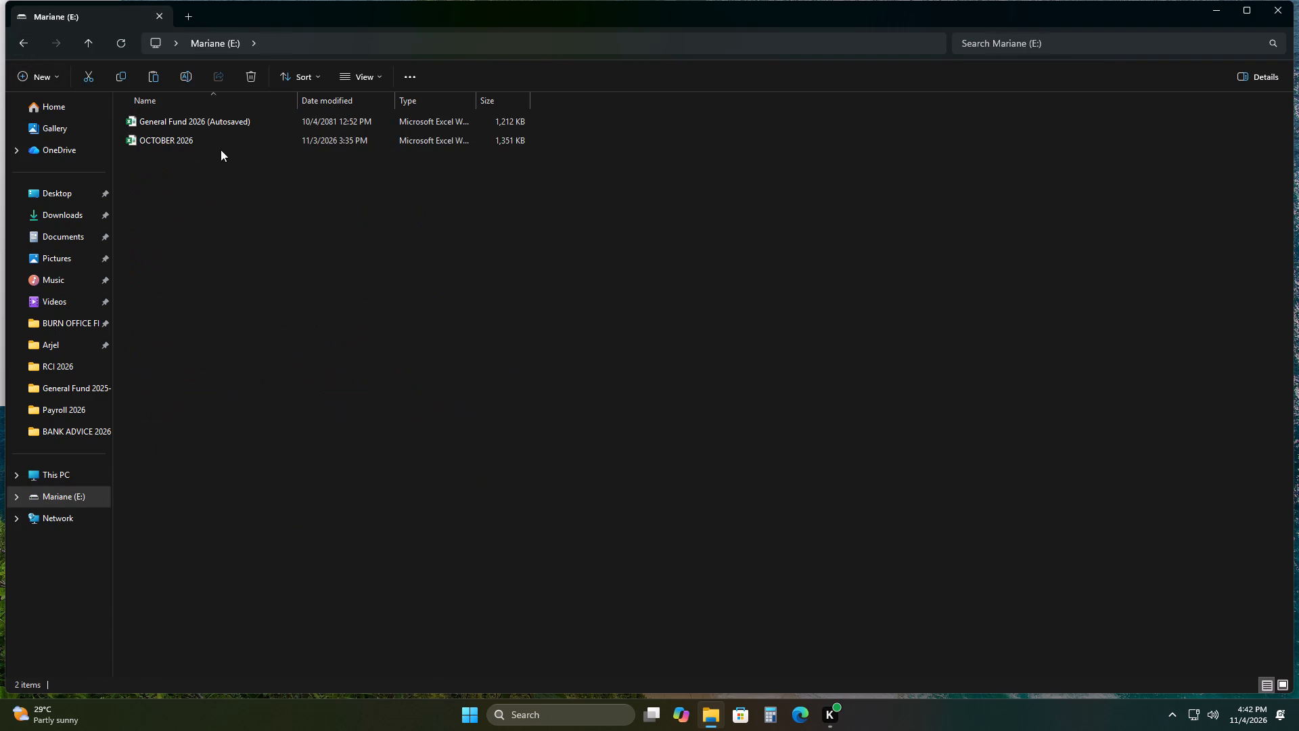
{"action": "left_click", "coordinate": [223, 142]}
{"action": "right_click", "coordinate": [224, 141]}
{"action": "left_click", "coordinate": [292, 158]}
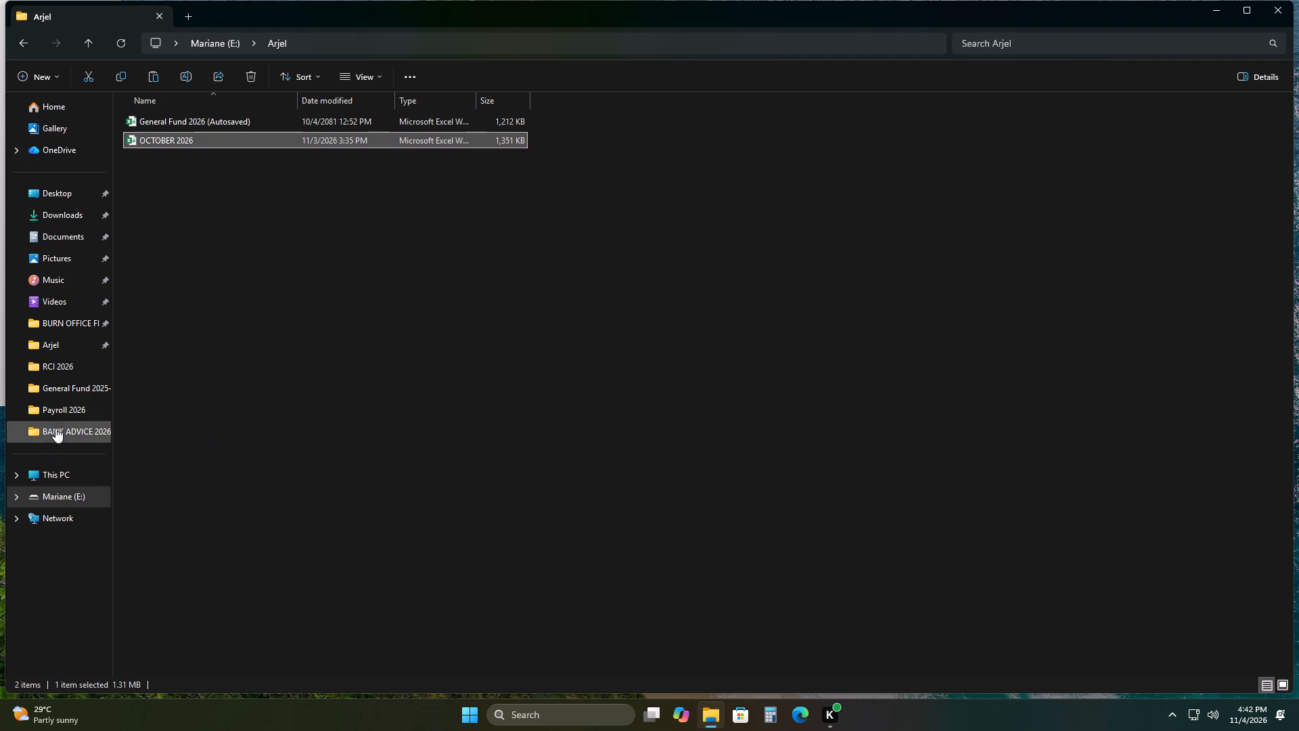
{"action": "left_click", "coordinate": [61, 347]}
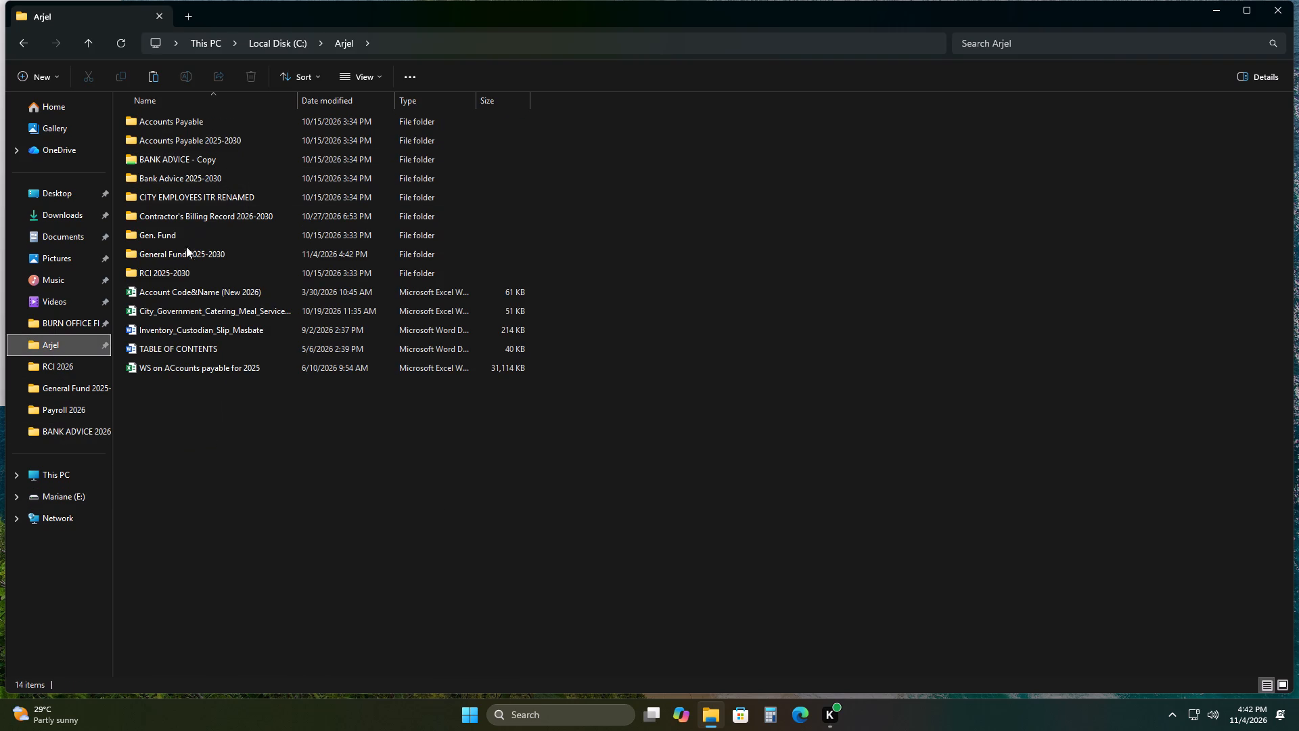
{"action": "double_click", "coordinate": [194, 180]}
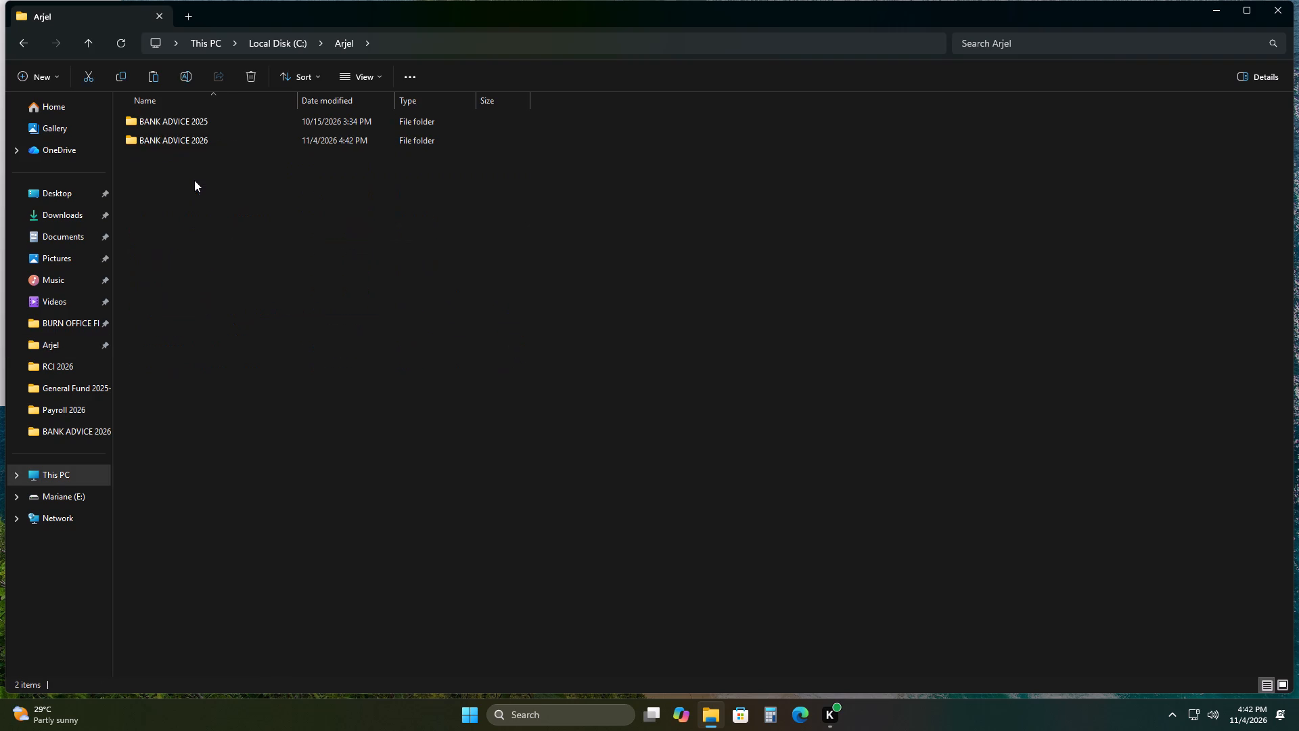
{"action": "double_click", "coordinate": [184, 139]}
{"action": "right_click", "coordinate": [200, 348]}
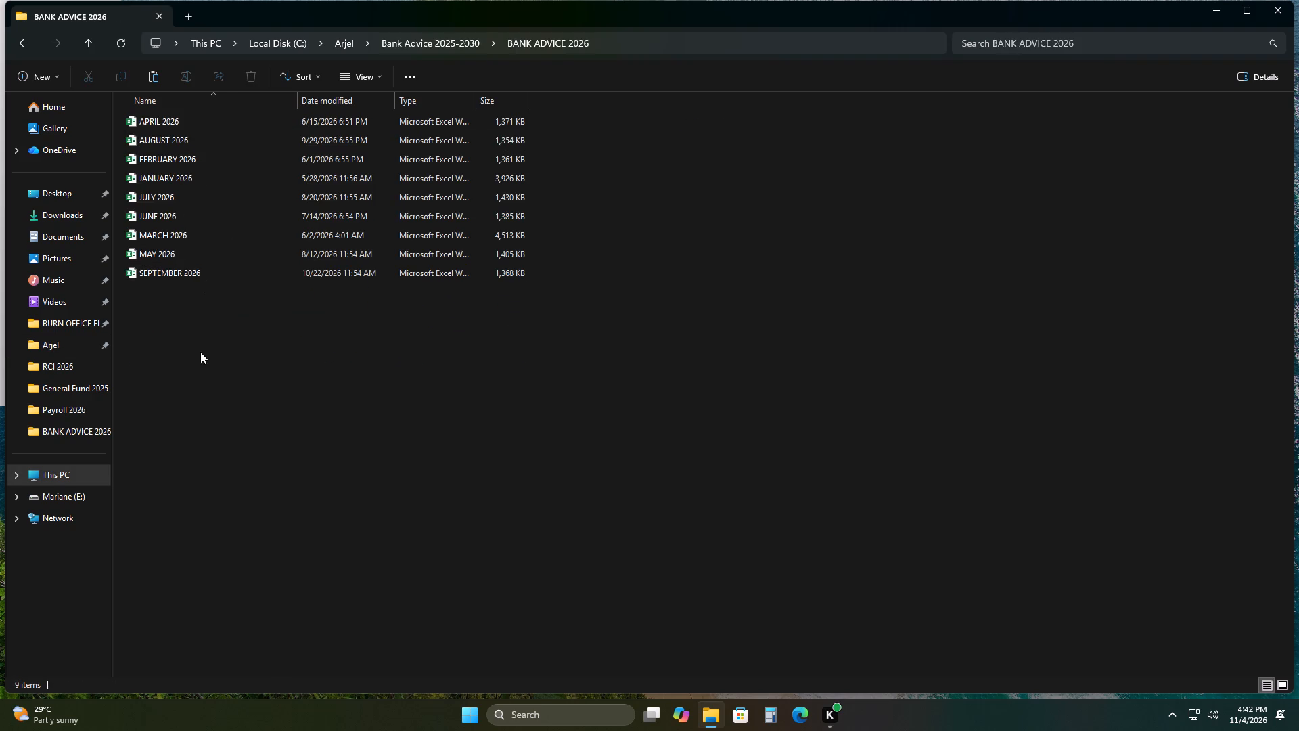
{"action": "left_click", "coordinate": [227, 370]}
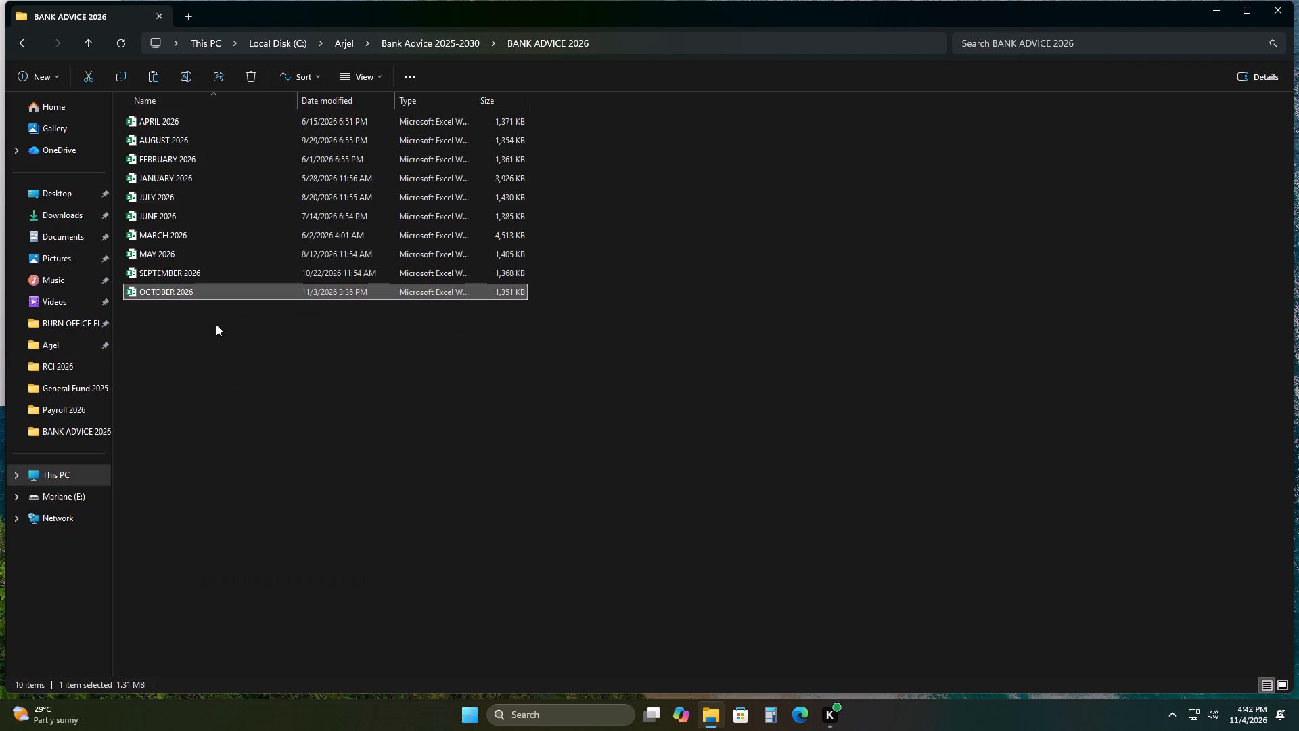
Copy General Fund 2026 (Autosaved) from drive E:'s Arjel folder into the General Fund 2025-2030 folder on drive C:.
{"action": "left_click", "coordinate": [66, 491]}
{"action": "double_click", "coordinate": [163, 156]}
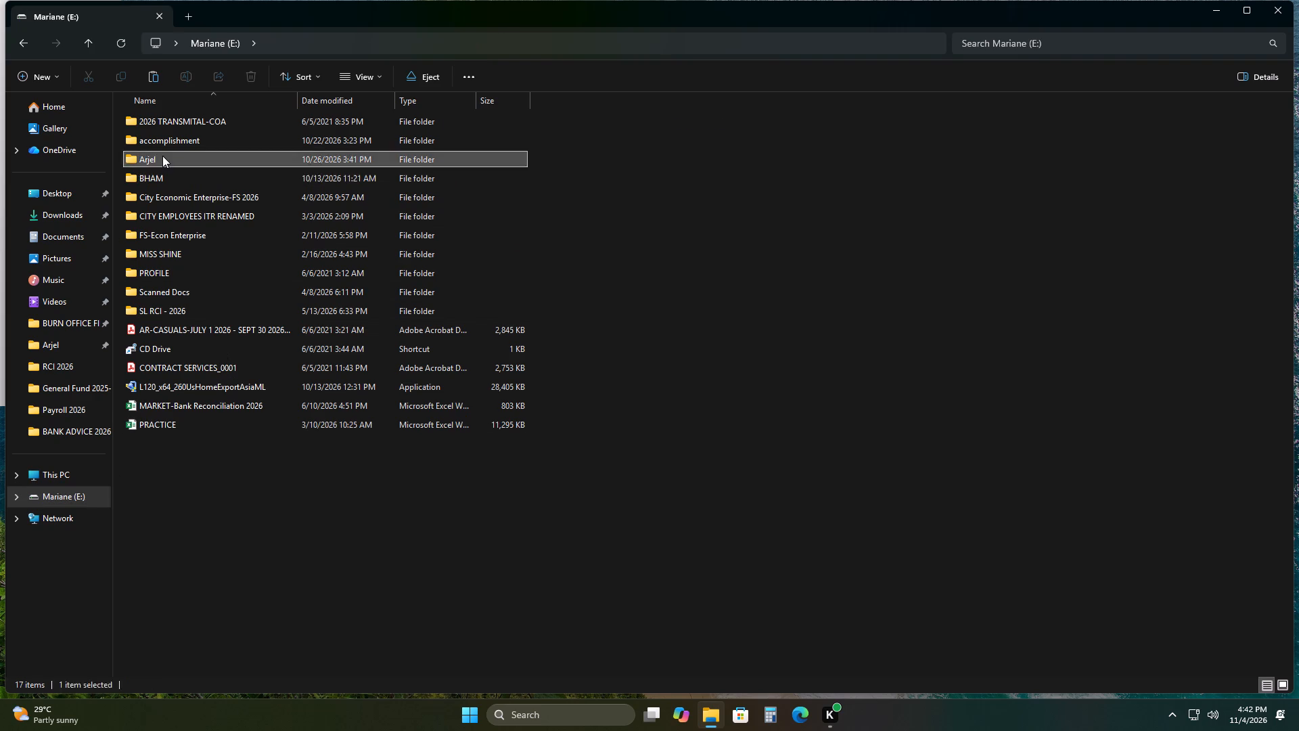
{"action": "left_click", "coordinate": [196, 121]}
{"action": "right_click", "coordinate": [196, 121]}
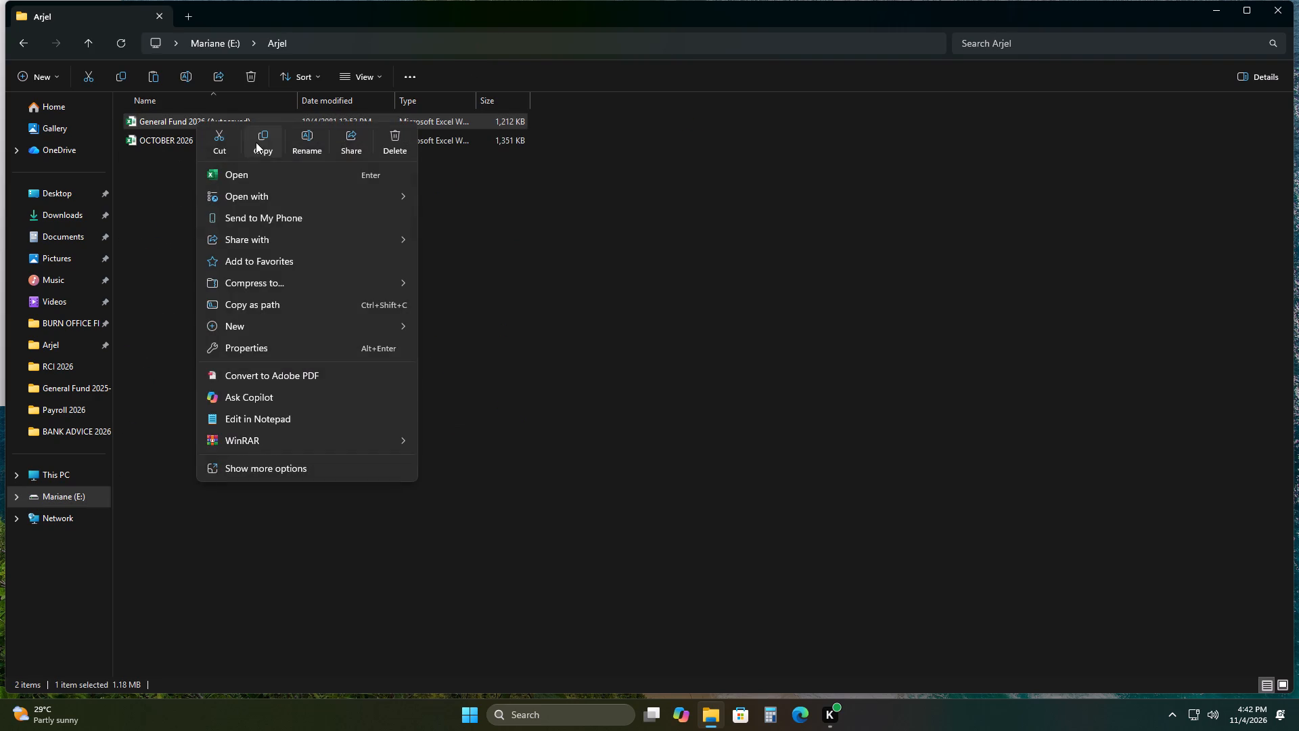
{"action": "left_click", "coordinate": [263, 140]}
{"action": "left_click", "coordinate": [72, 342]}
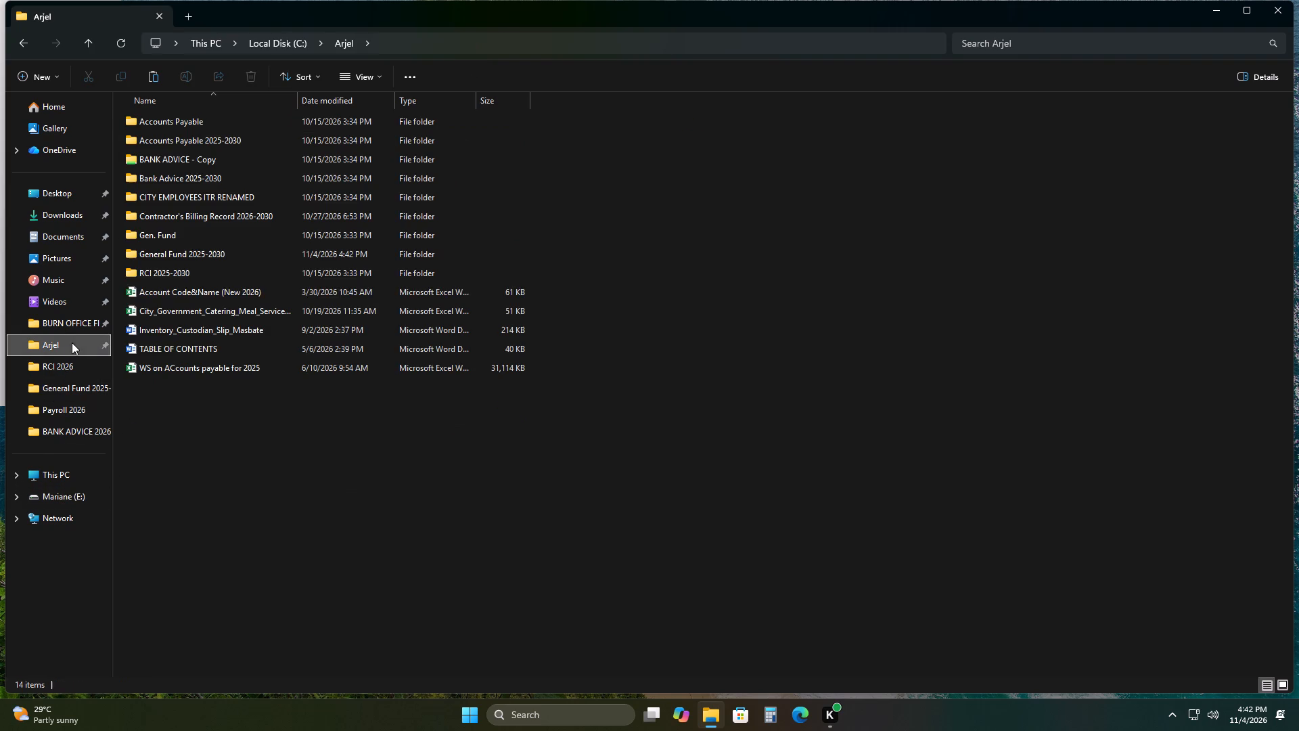
{"action": "double_click", "coordinate": [185, 254]}
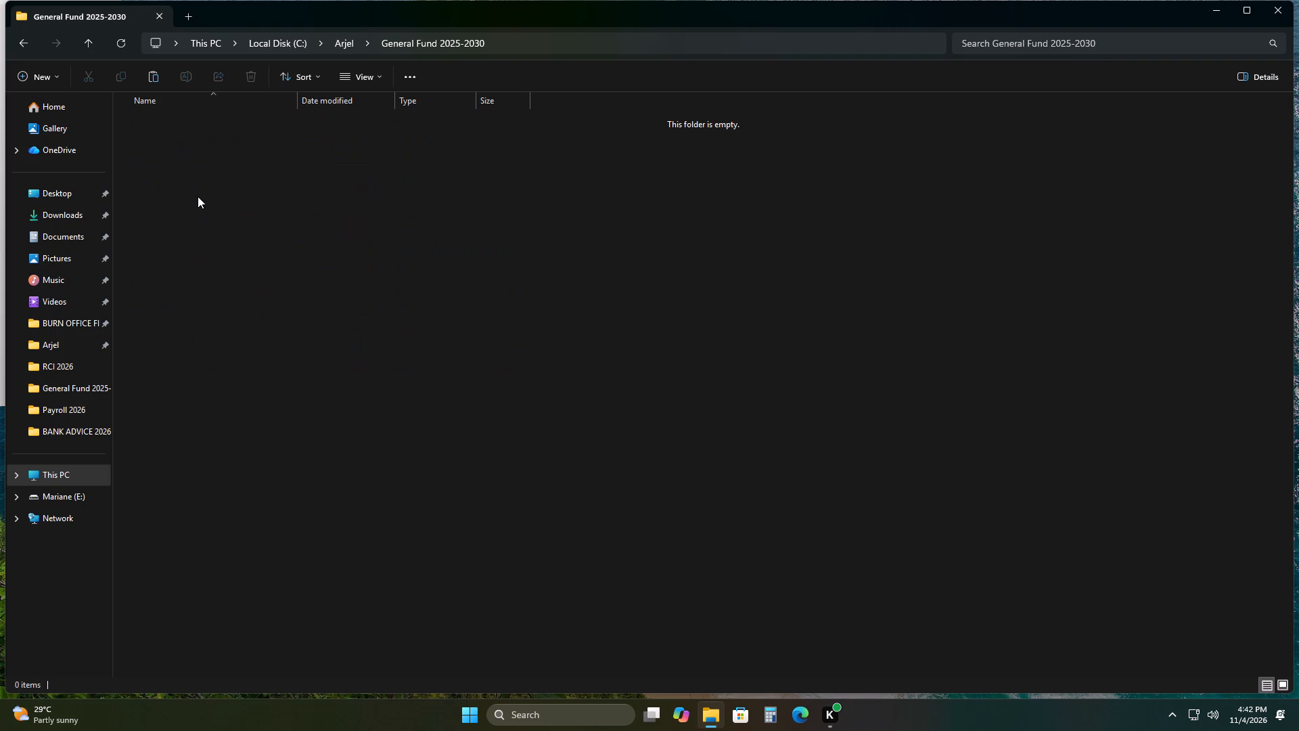
{"action": "right_click", "coordinate": [204, 194]}
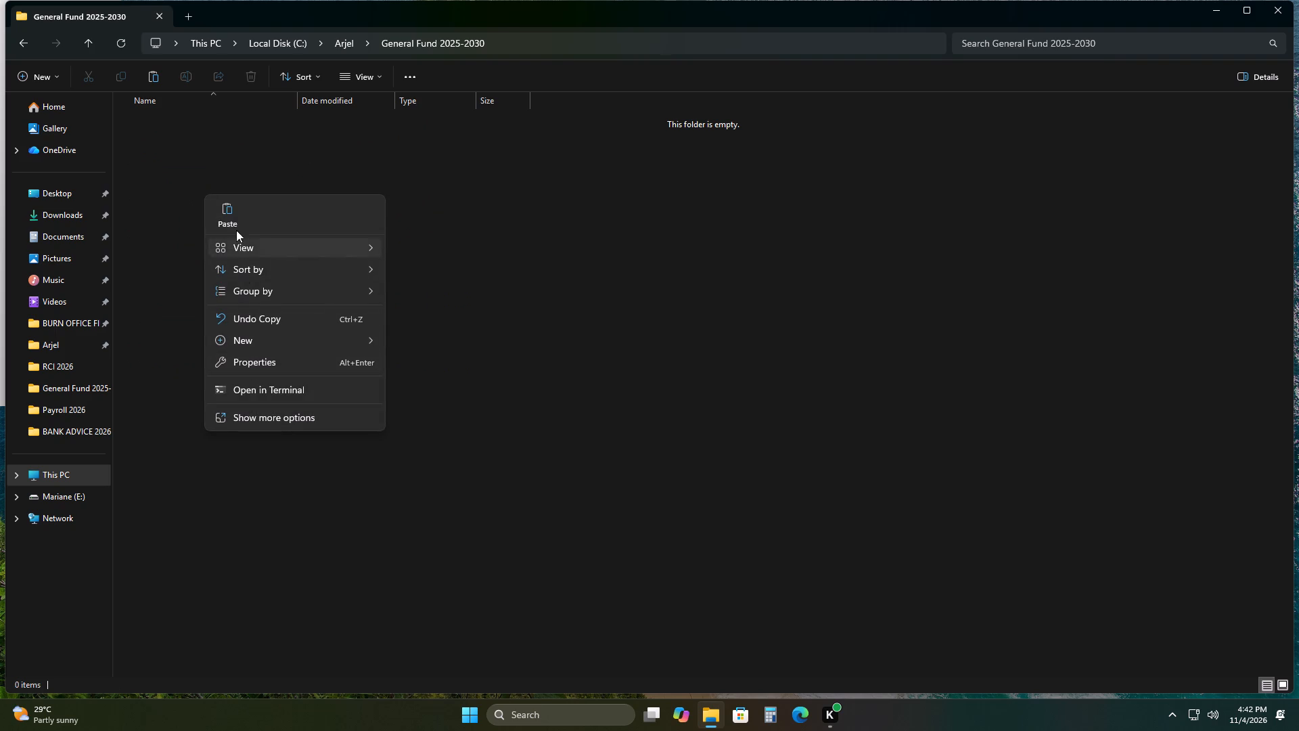
{"action": "left_click", "coordinate": [226, 219]}
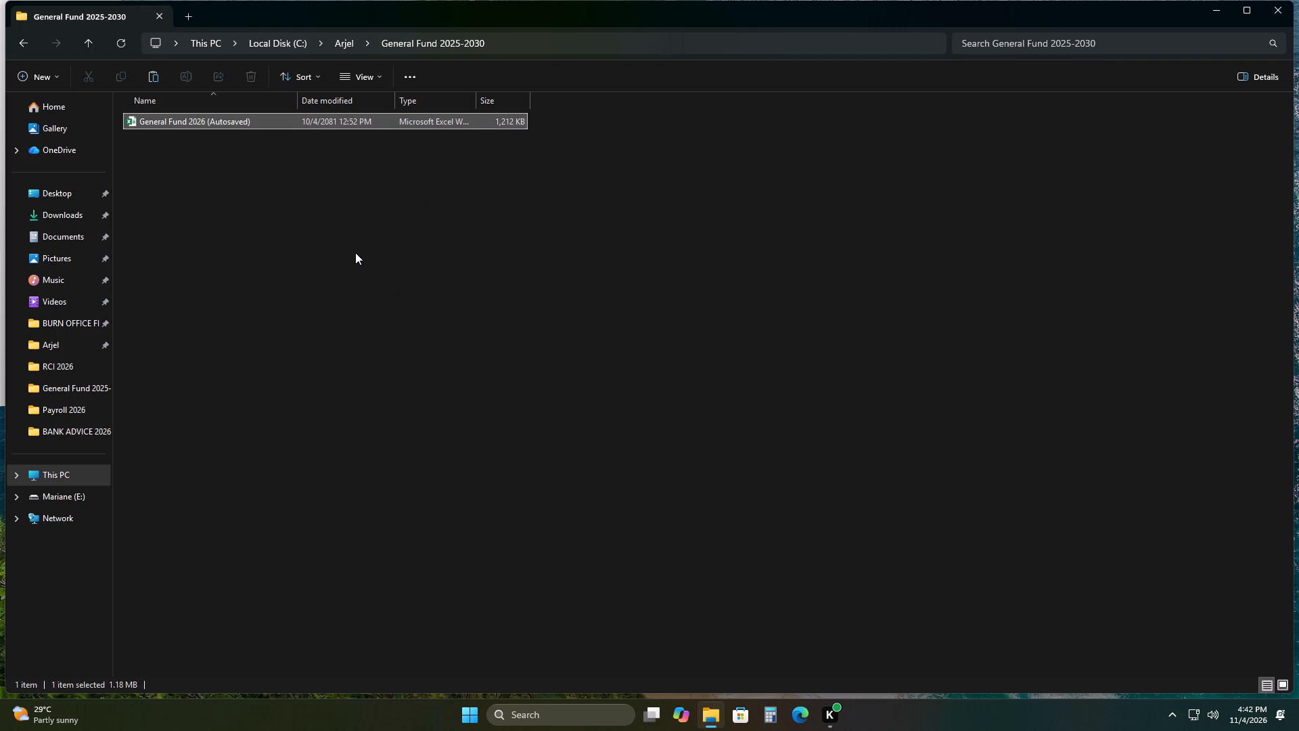
Close the file browsing window and safely eject the removable UDisk, drive E:.
{"action": "left_click", "coordinate": [348, 252]}
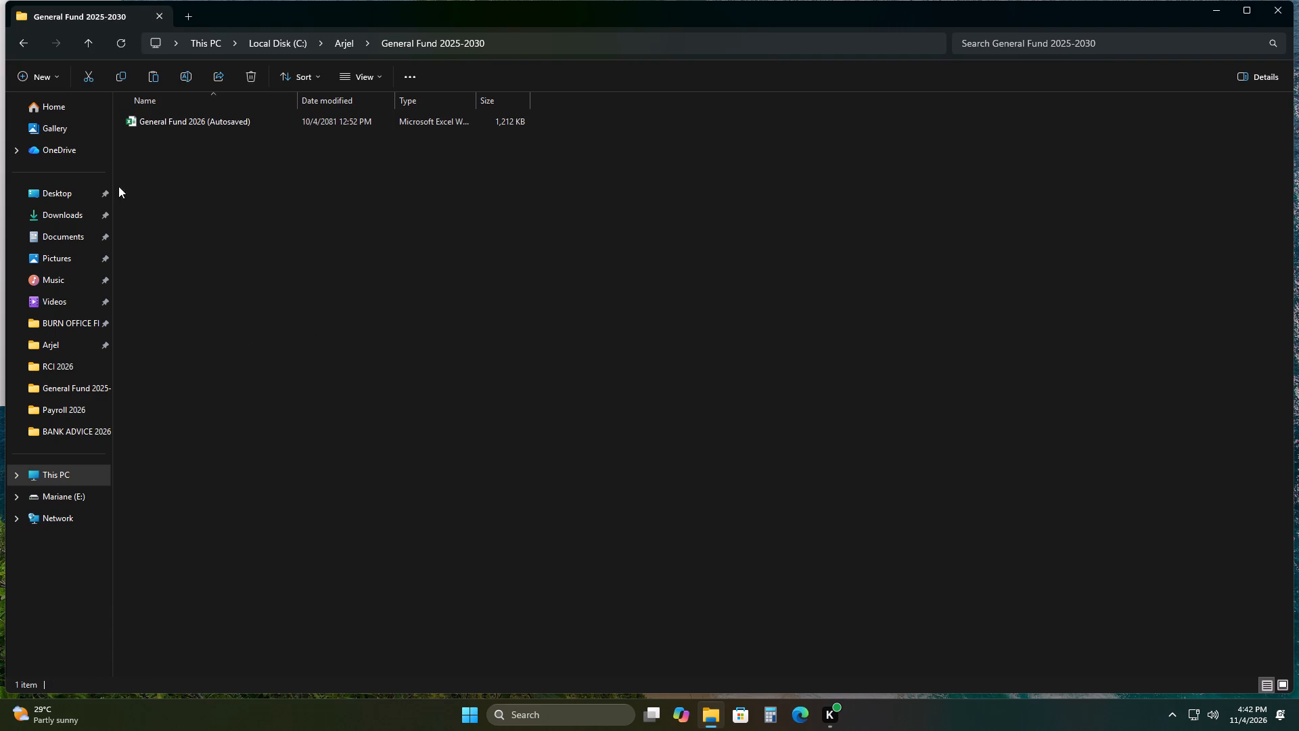
{"action": "left_click", "coordinate": [22, 44]}
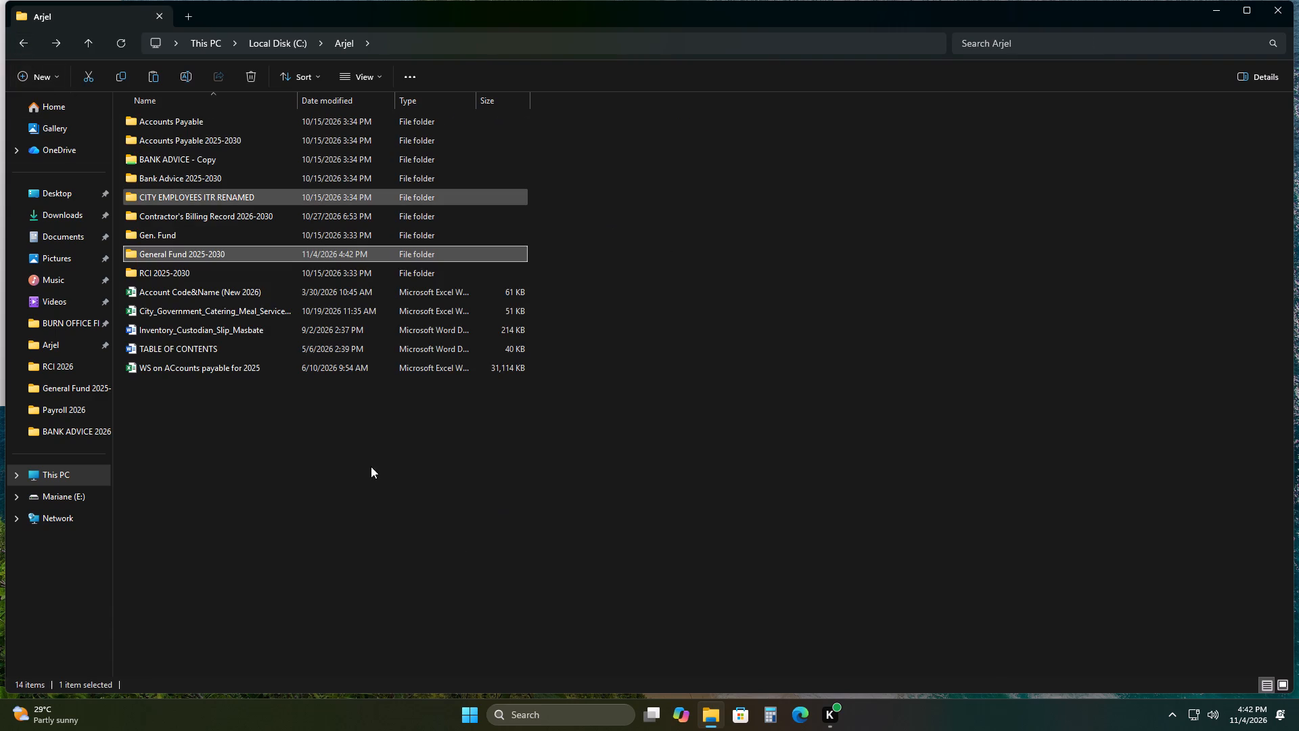
{"action": "left_click", "coordinate": [69, 496]}
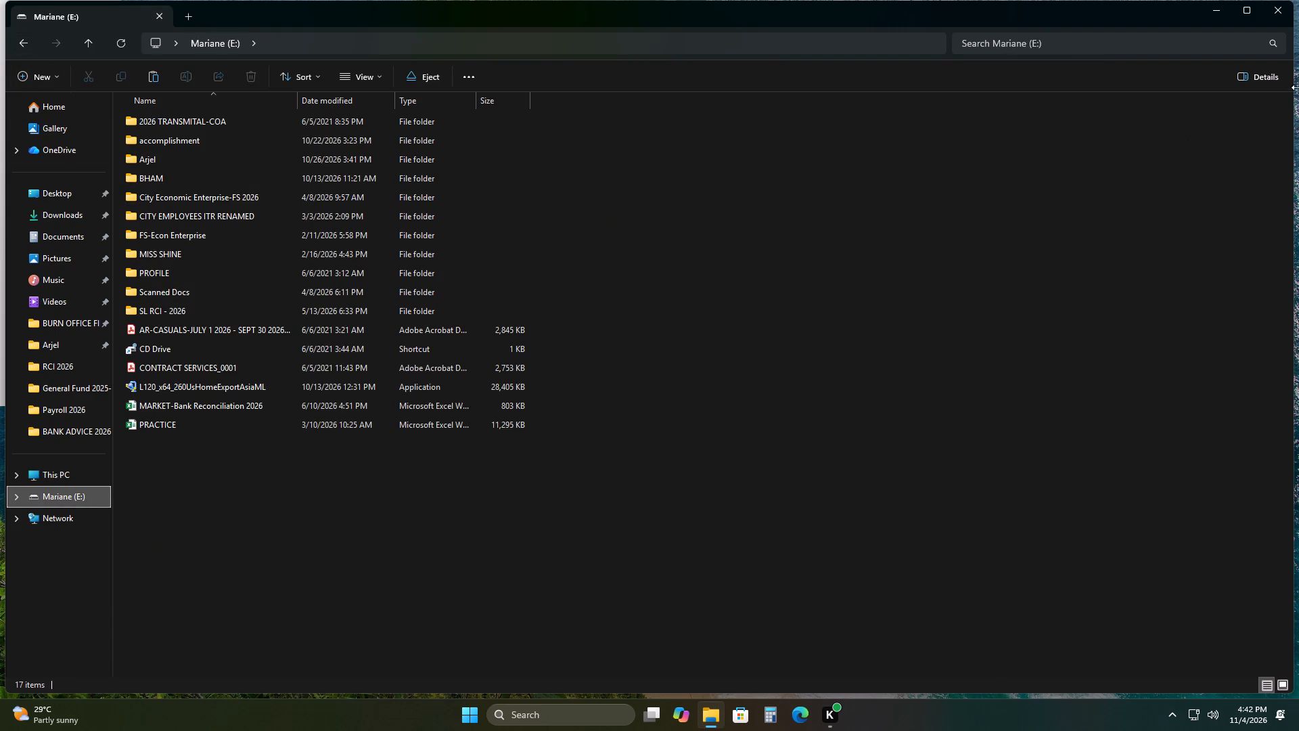
{"action": "left_click", "coordinate": [1282, 12]}
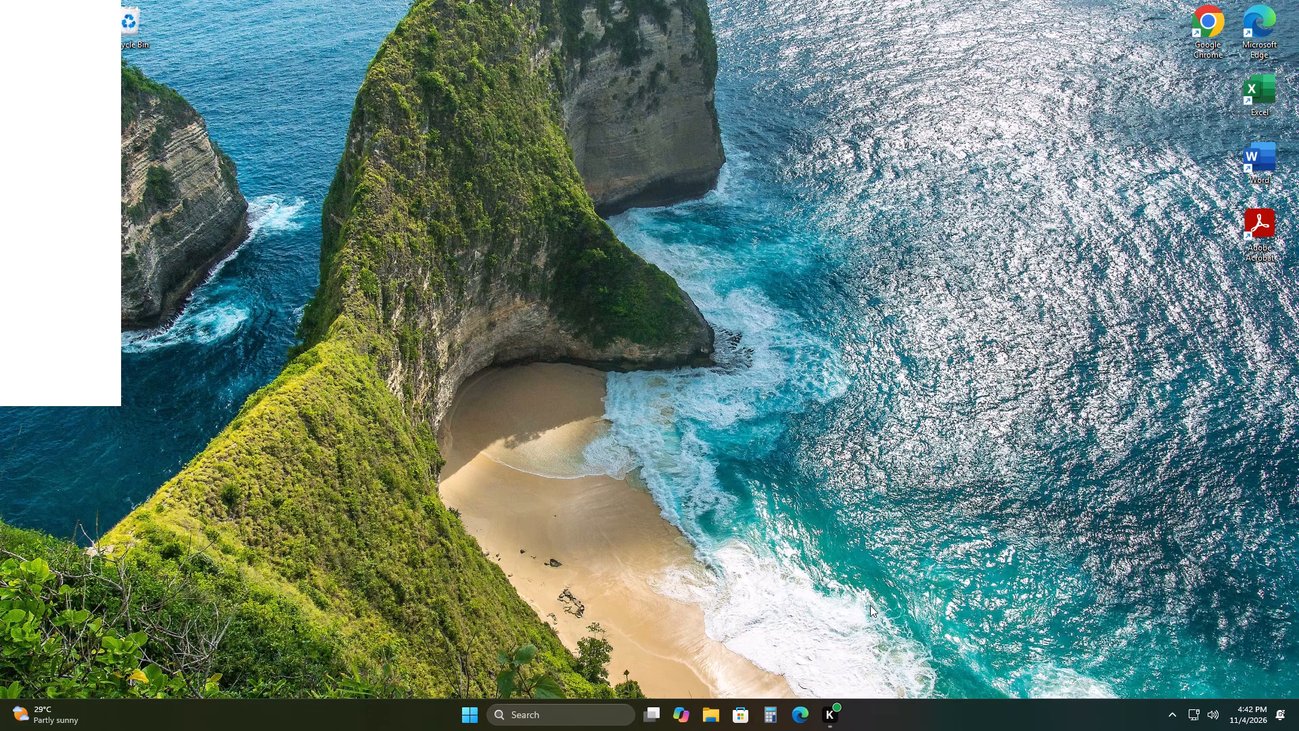
{"action": "left_click", "coordinate": [1174, 711]}
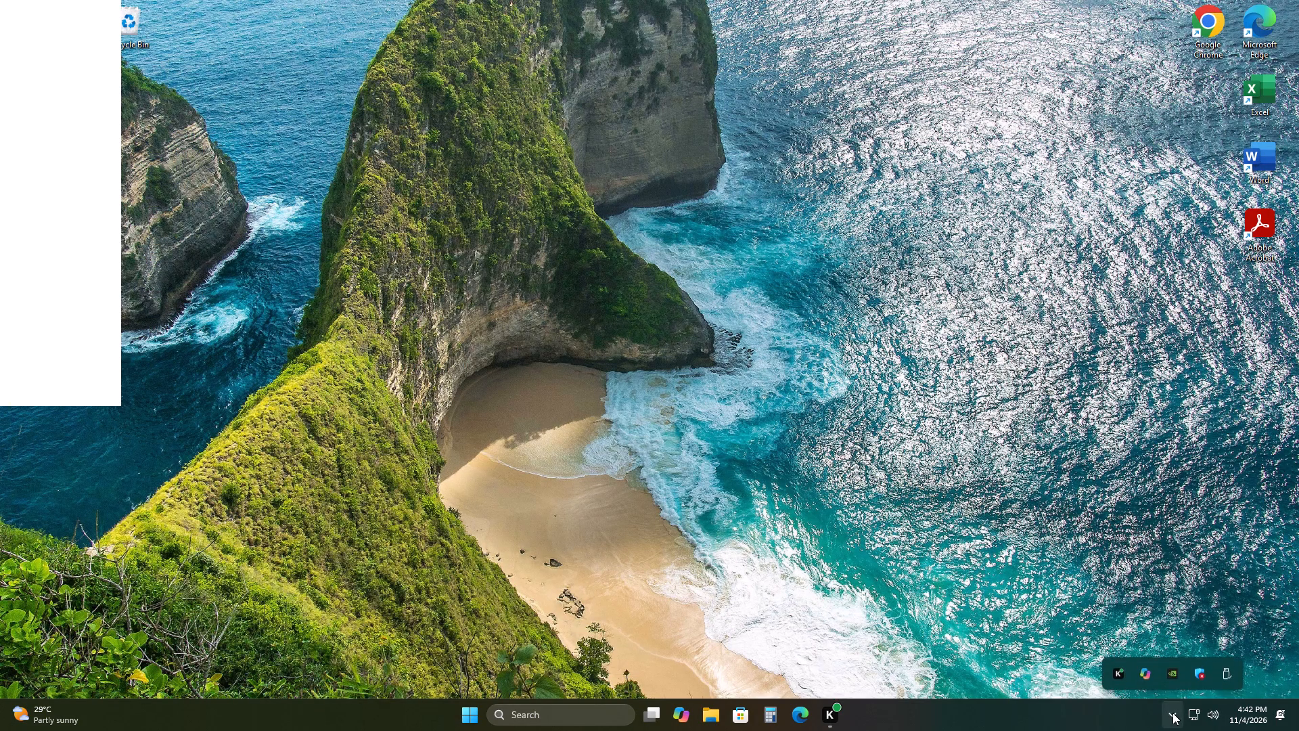
{"action": "left_click", "coordinate": [1228, 675]}
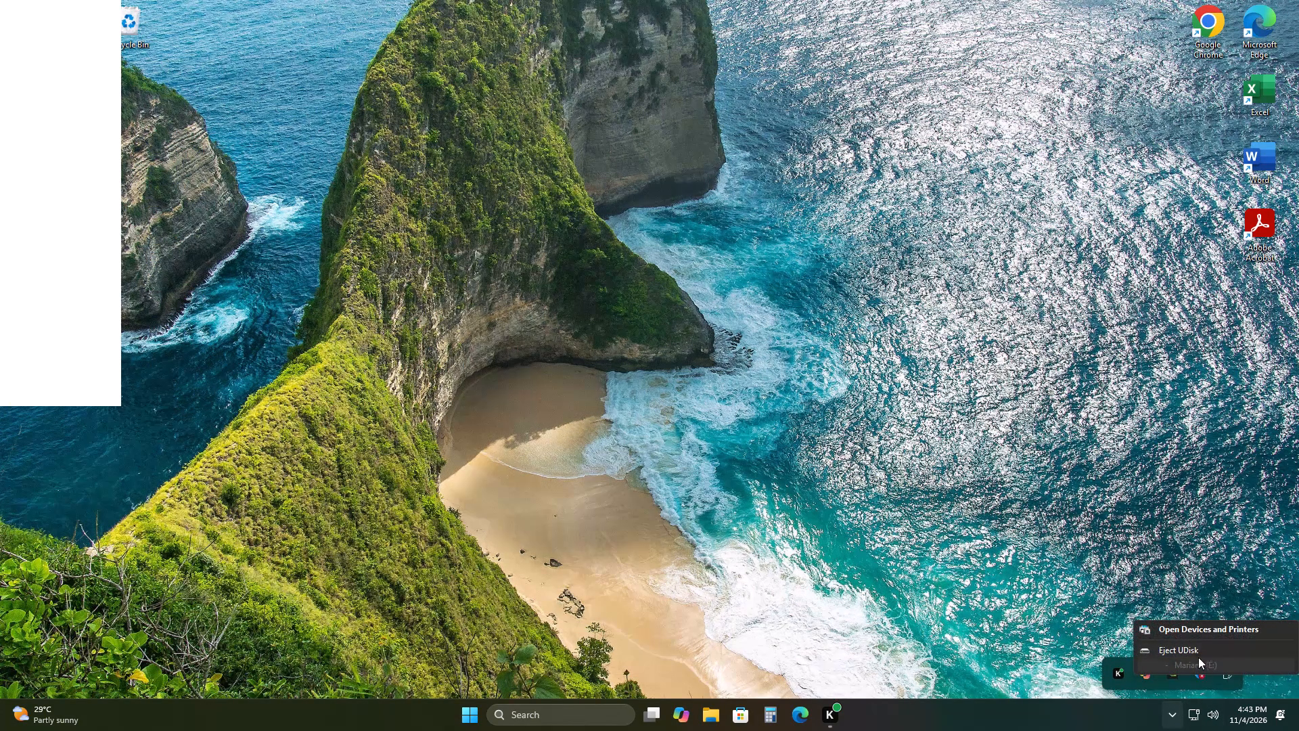
{"action": "left_click", "coordinate": [1193, 651]}
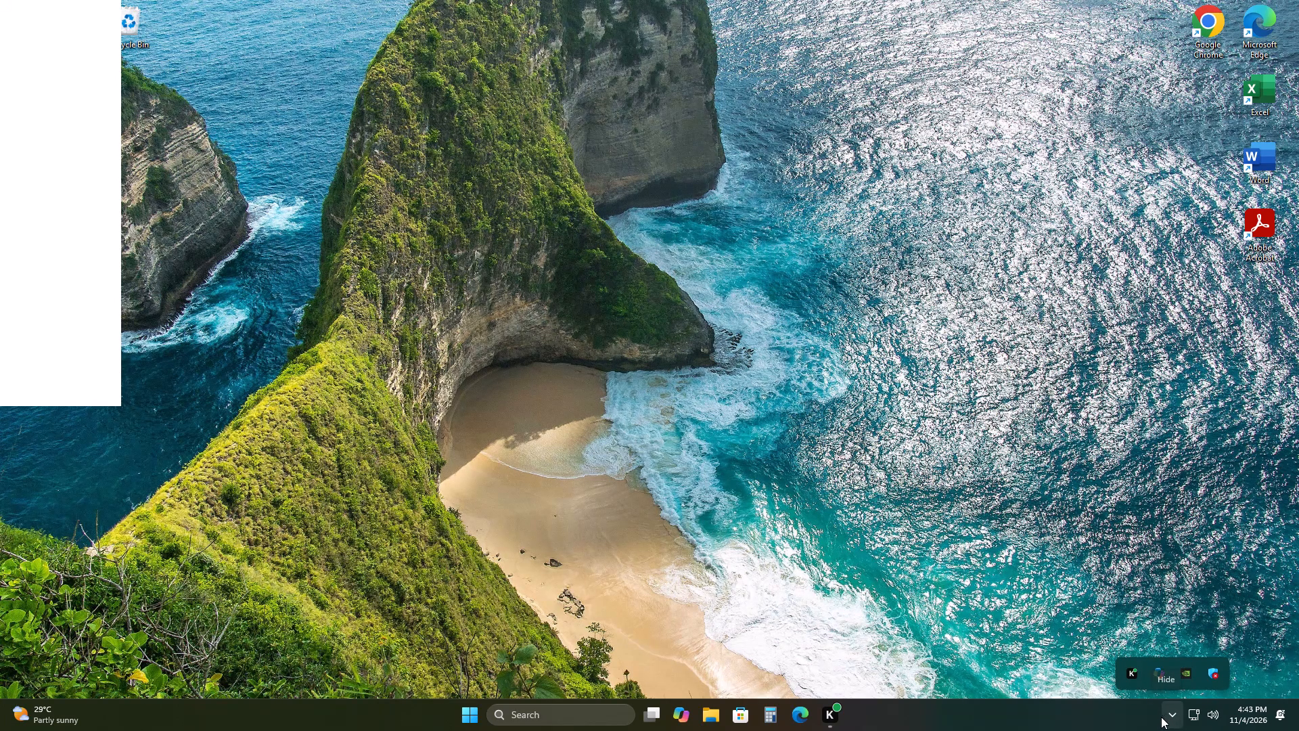
{"action": "left_click", "coordinate": [936, 570]}
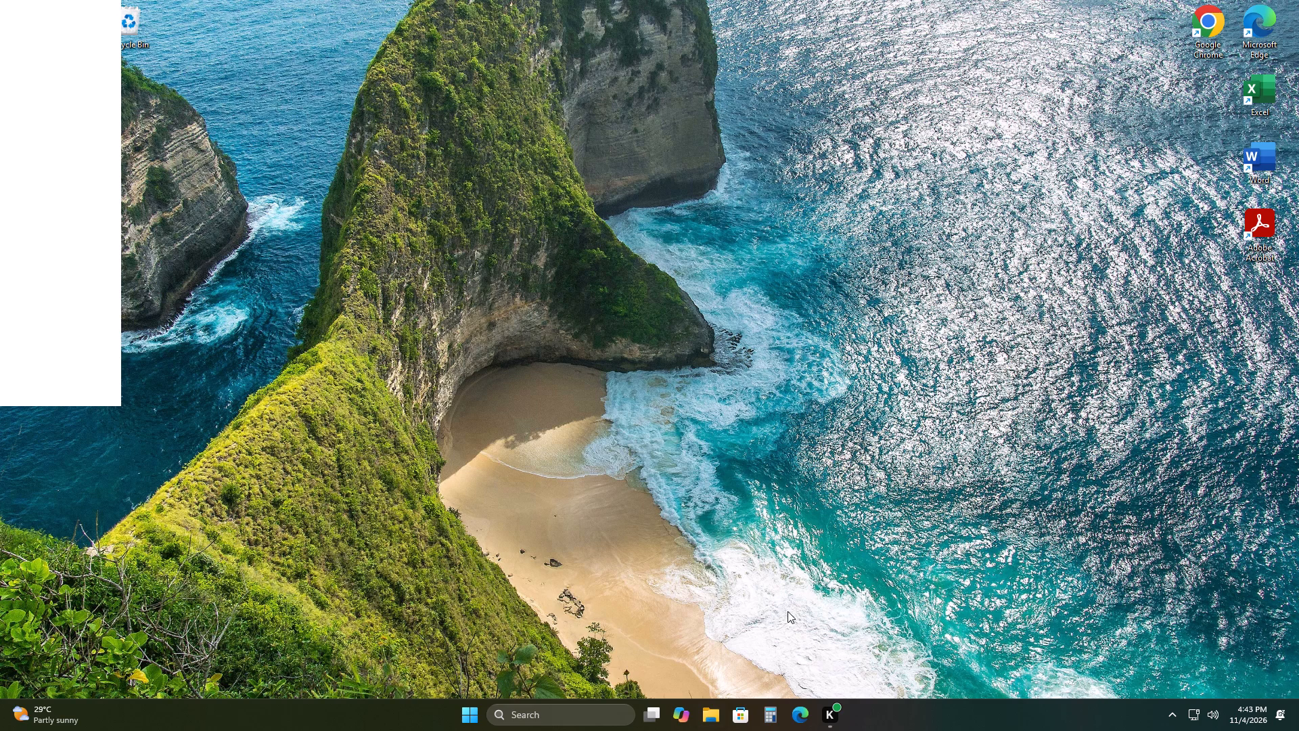
Open the Unsubmitted Vouchers Data and RCI October 2026 workbooks from Arjel > RCI 2025-2030 > RCI 2026 on drive C:.
{"action": "left_click", "coordinate": [706, 715]}
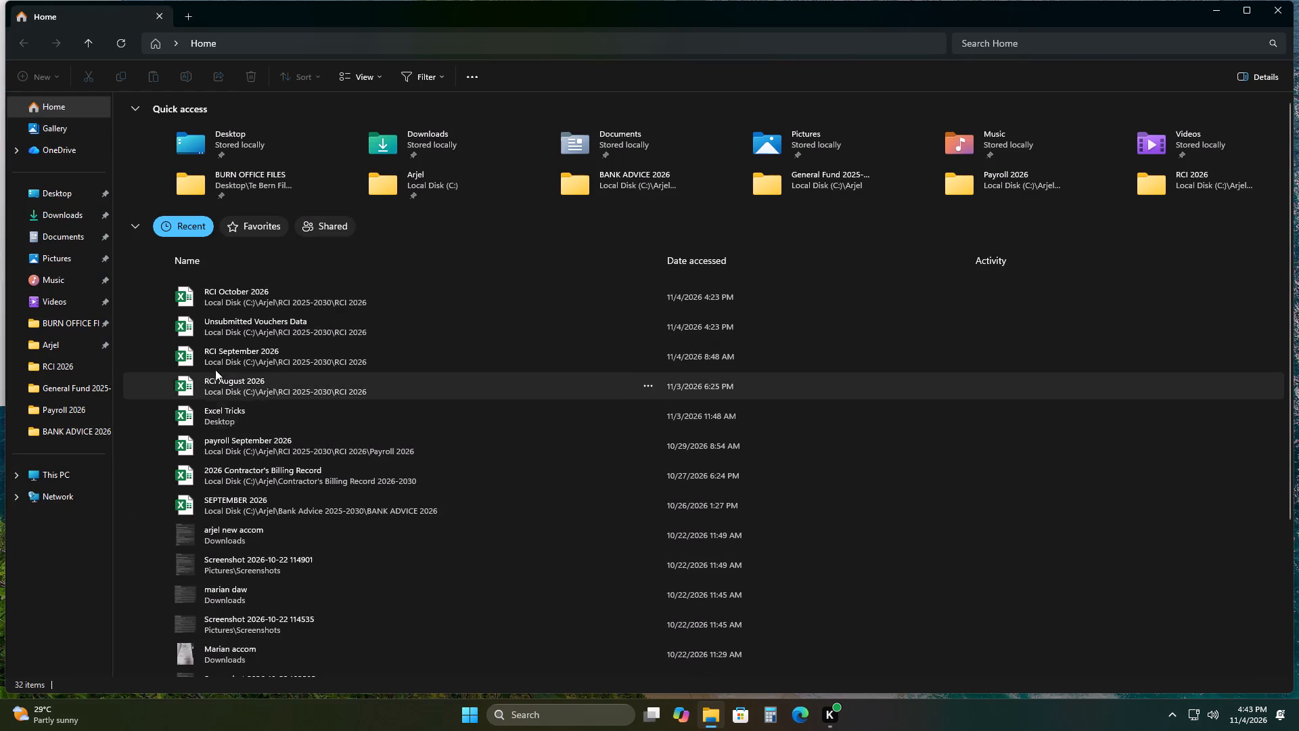
{"action": "left_click", "coordinate": [63, 346]}
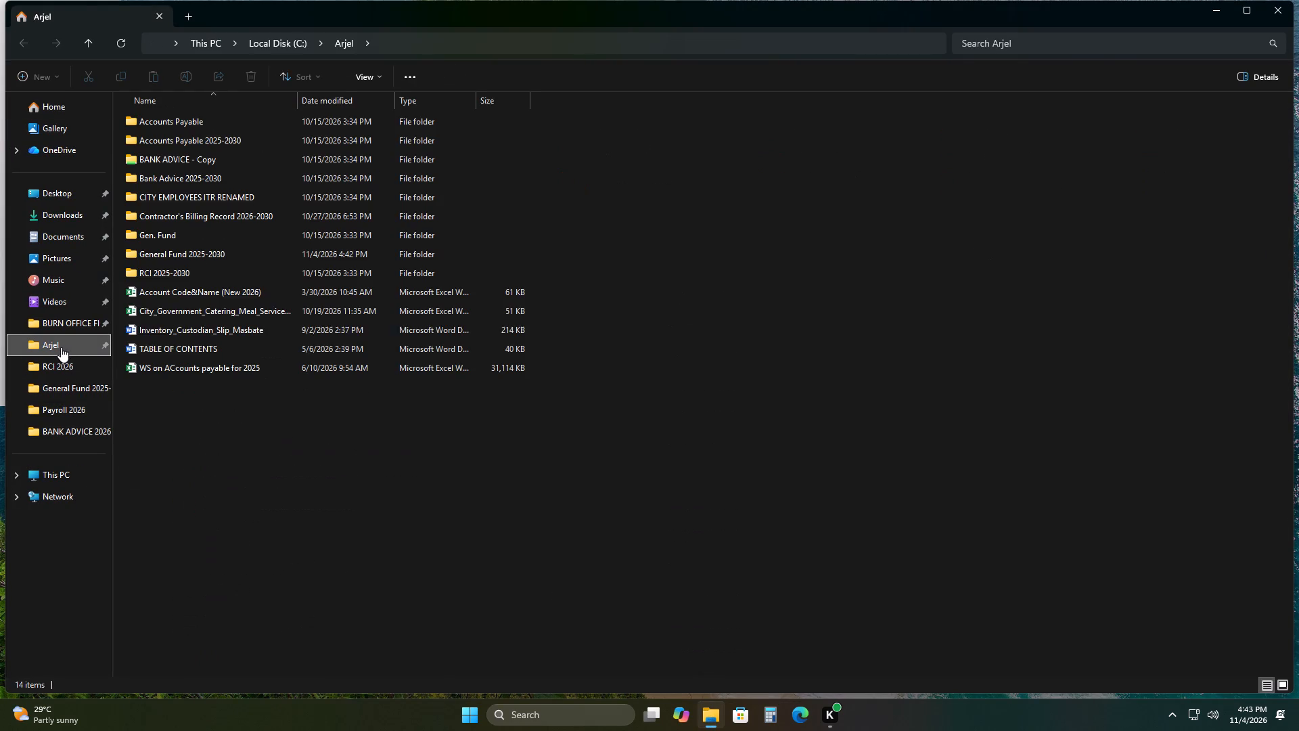
{"action": "double_click", "coordinate": [210, 275]}
{"action": "double_click", "coordinate": [192, 179]}
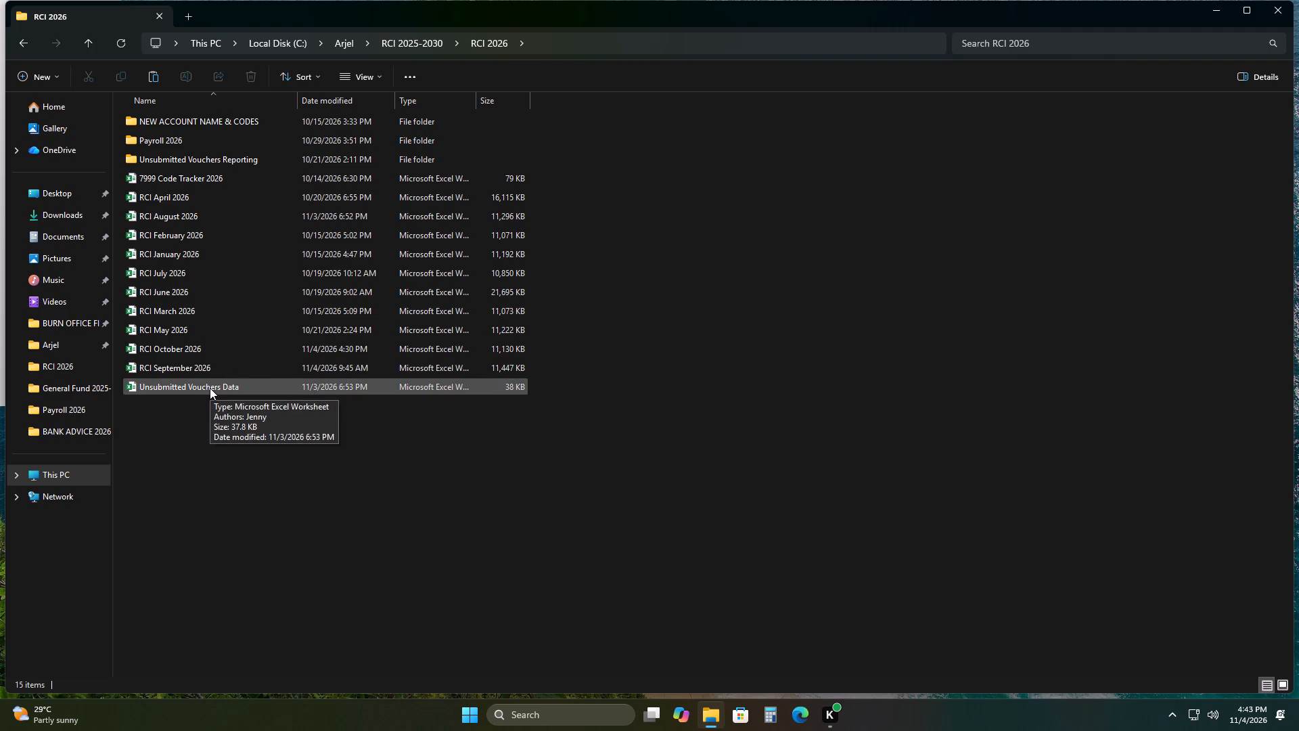
{"action": "double_click", "coordinate": [210, 388]}
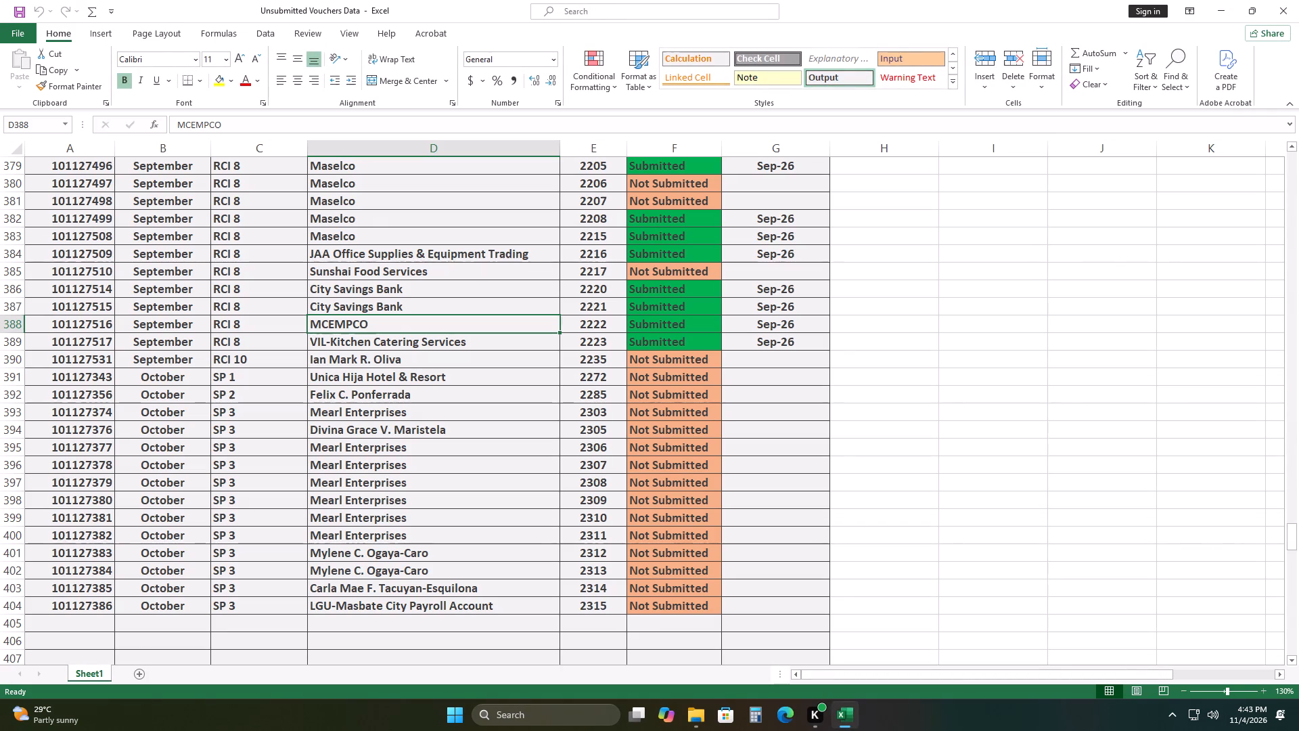
{"action": "left_click", "coordinate": [695, 713]}
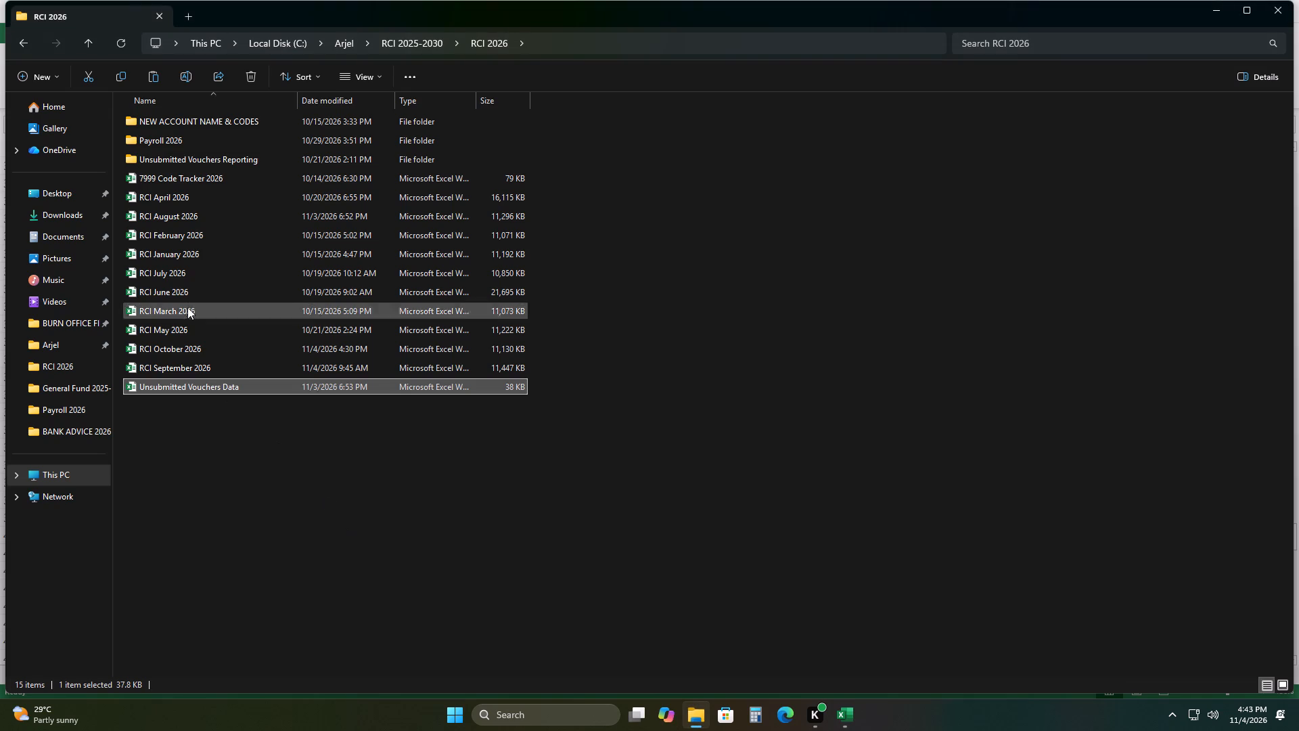
{"action": "double_click", "coordinate": [198, 348]}
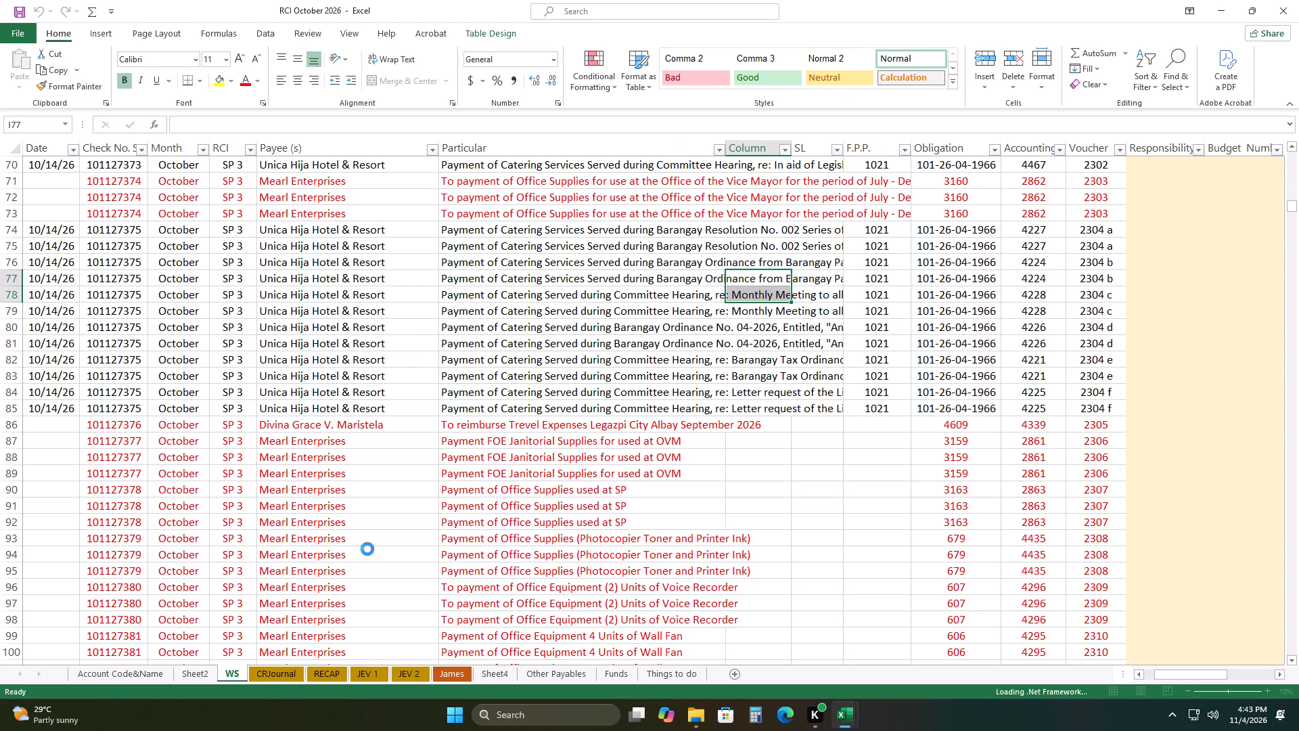
Open the OCTOBER 2026 bank advice workbook from Arjel > Bank Advice 2025-2030 > BANK ADVICE 2026.
{"action": "left_click", "coordinate": [699, 716]}
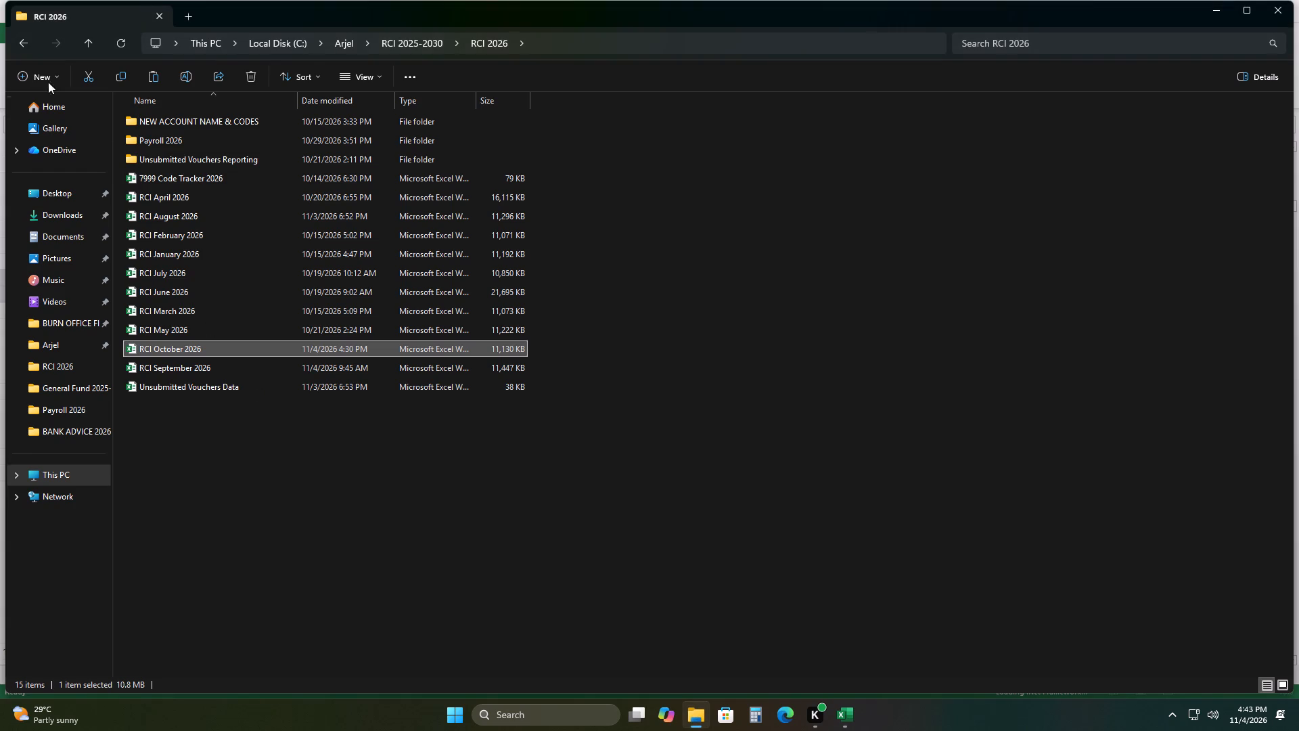
{"action": "left_click", "coordinate": [23, 39]}
{"action": "left_click", "coordinate": [23, 39]}
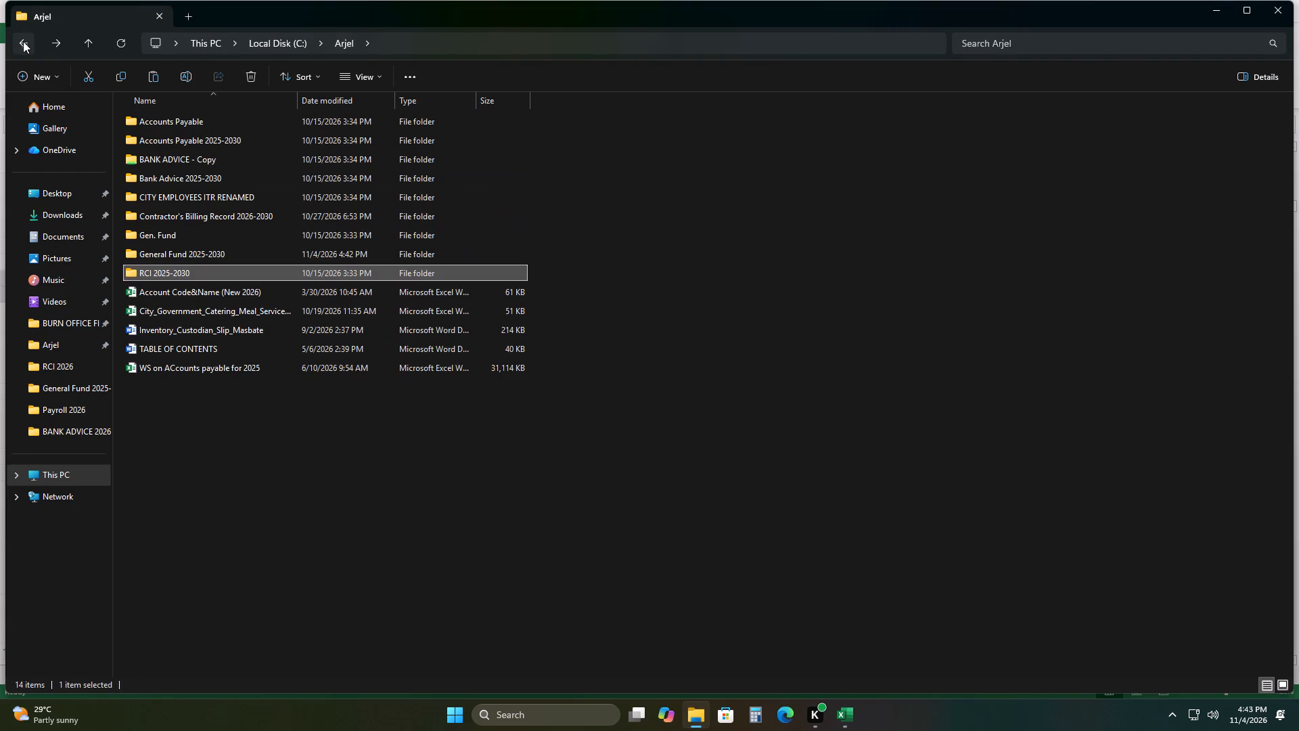
{"action": "double_click", "coordinate": [194, 179]}
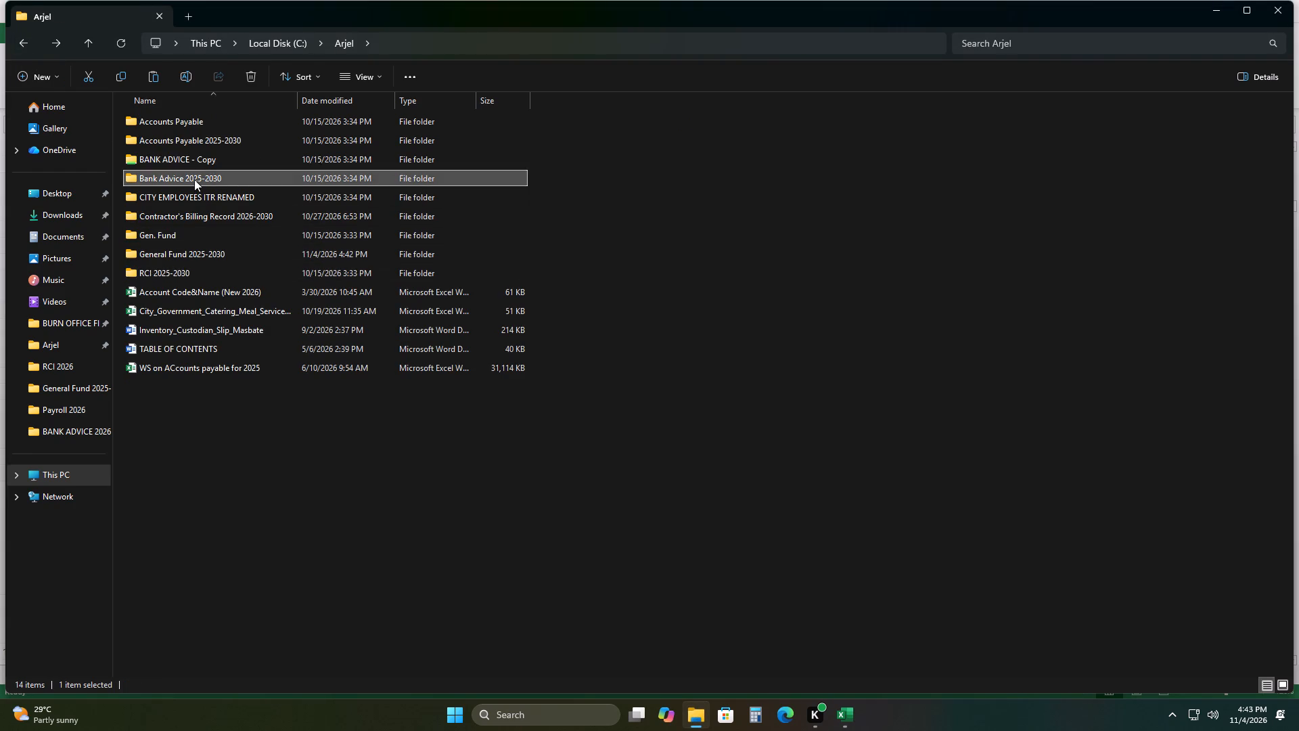
{"action": "double_click", "coordinate": [192, 138]}
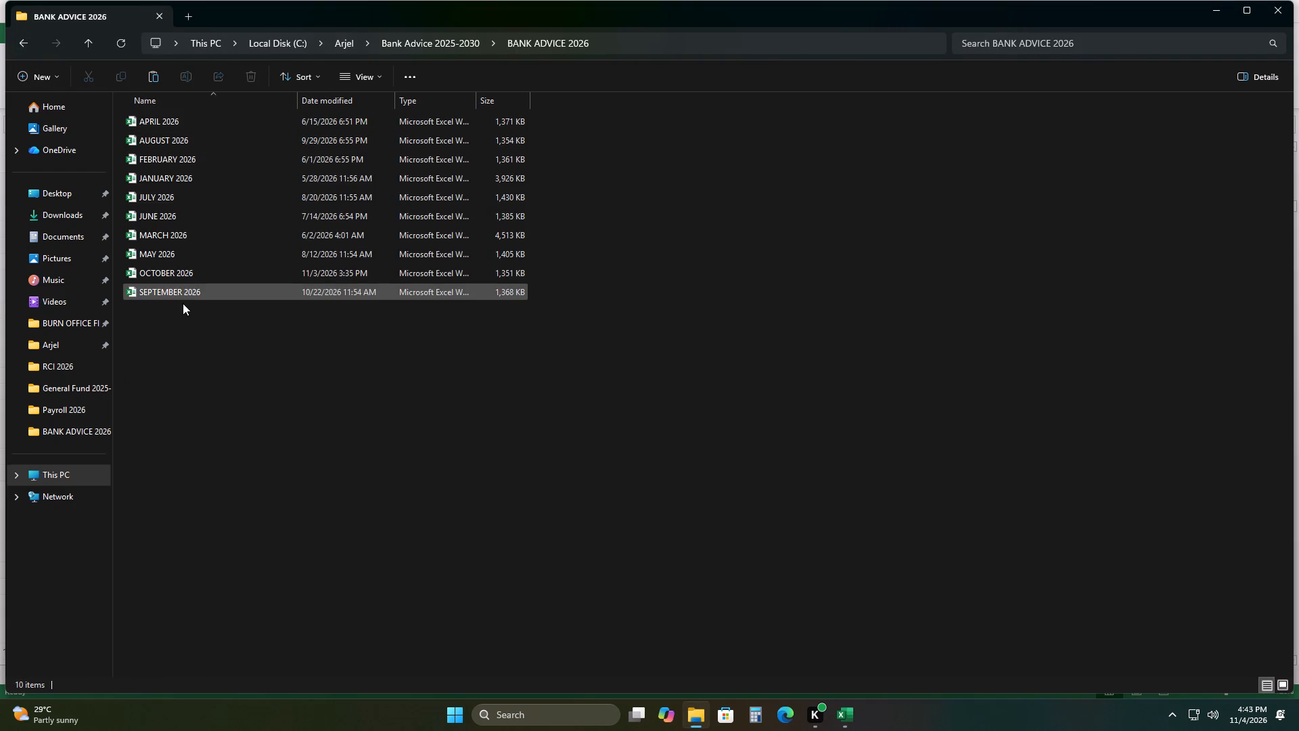
{"action": "double_click", "coordinate": [188, 274]}
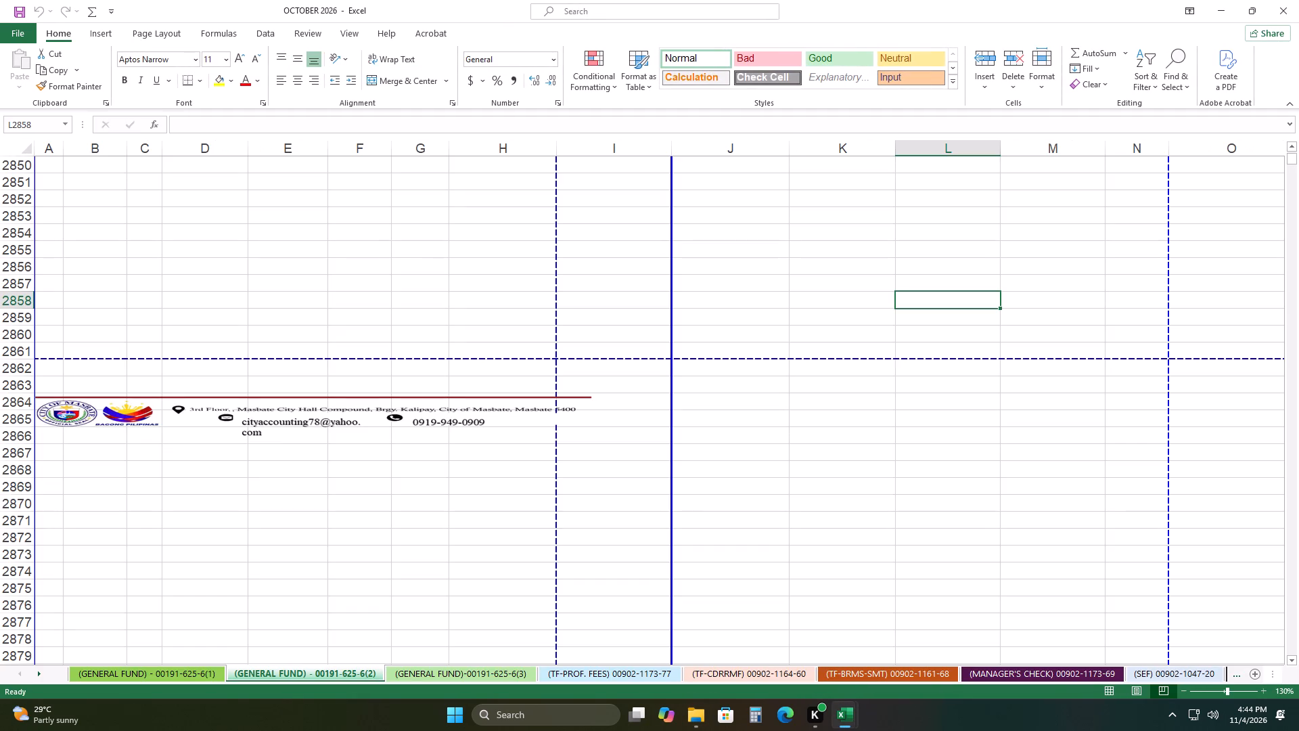
Open the General Fund 2026 (Autosaved) workbook from Arjel's General Fund 2025-2030 folder.
{"action": "left_click", "coordinate": [696, 717]}
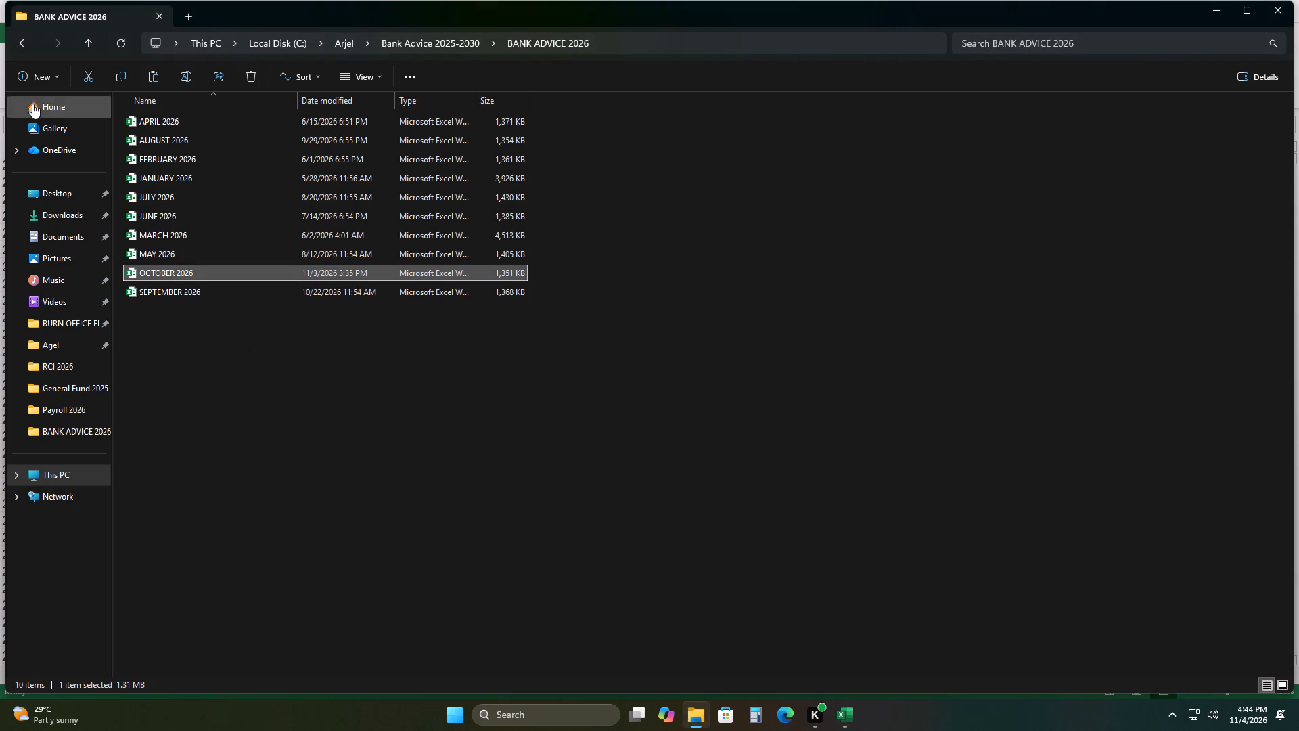
{"action": "left_click", "coordinate": [23, 45]}
{"action": "left_click", "coordinate": [23, 45]}
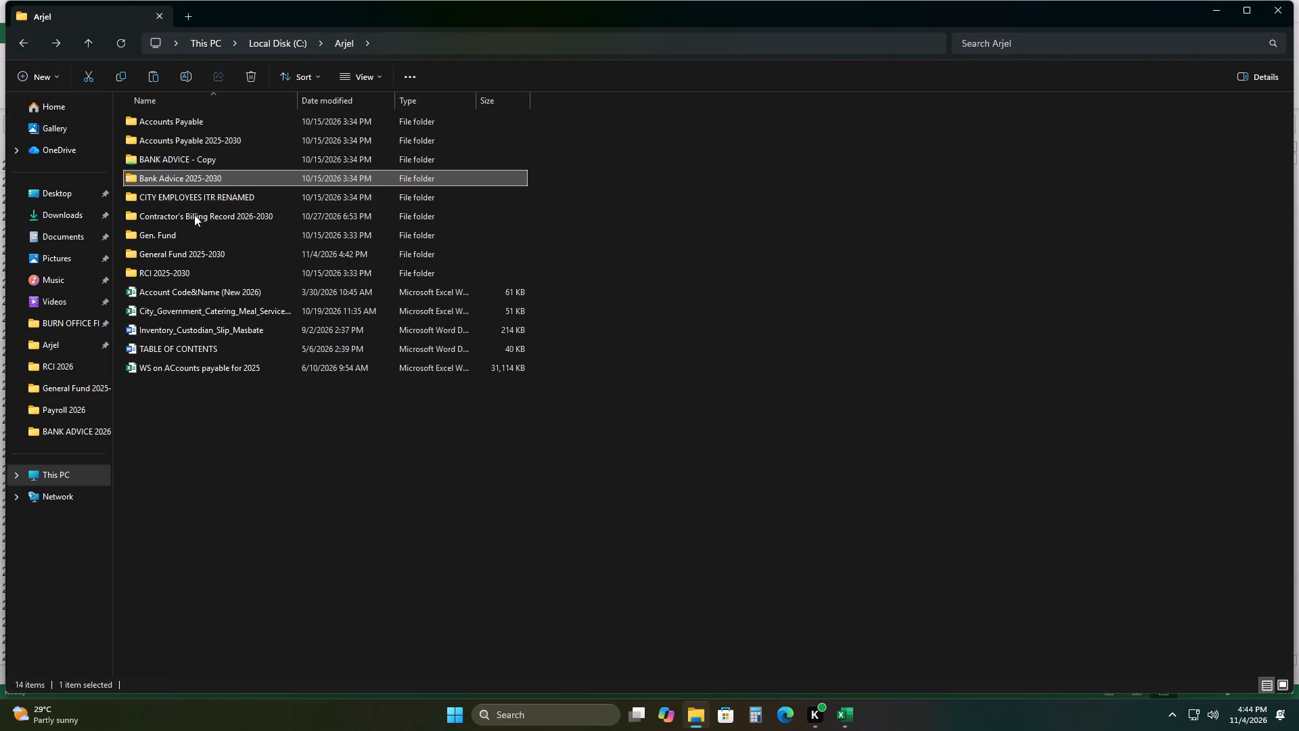
{"action": "double_click", "coordinate": [187, 253]}
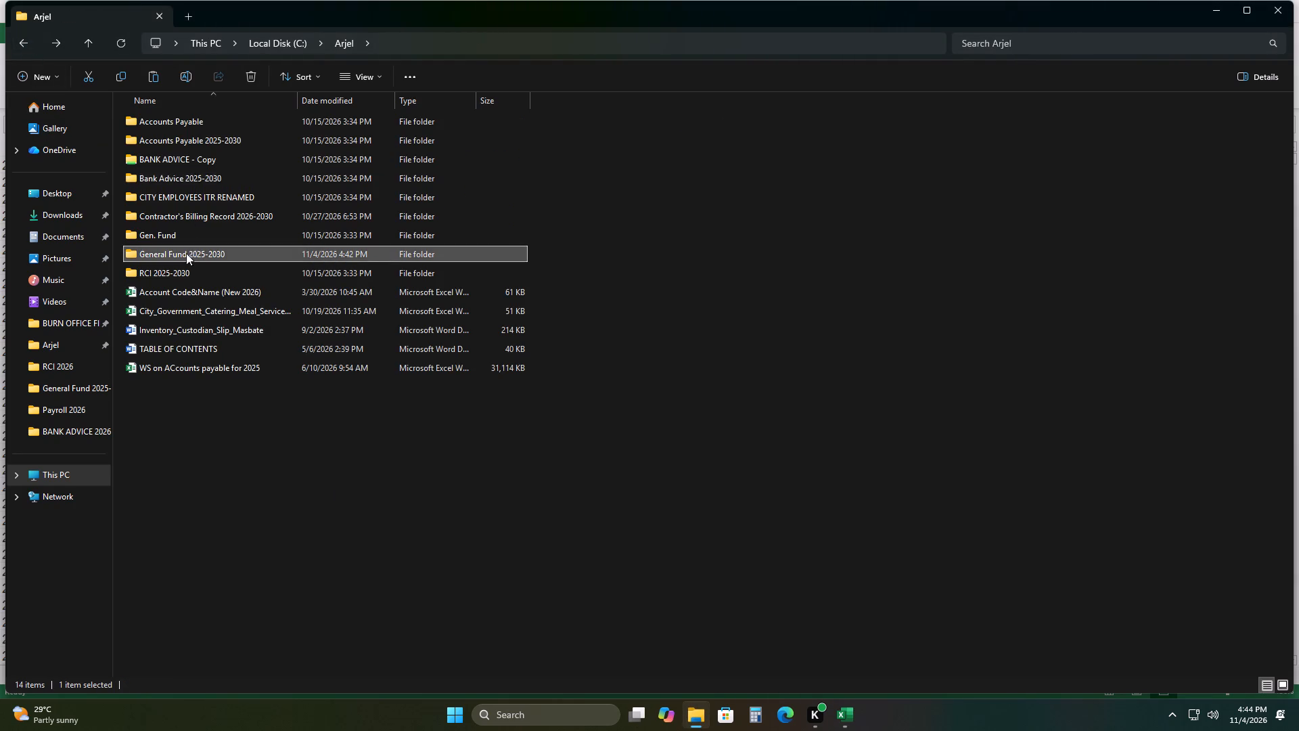
{"action": "double_click", "coordinate": [206, 119]}
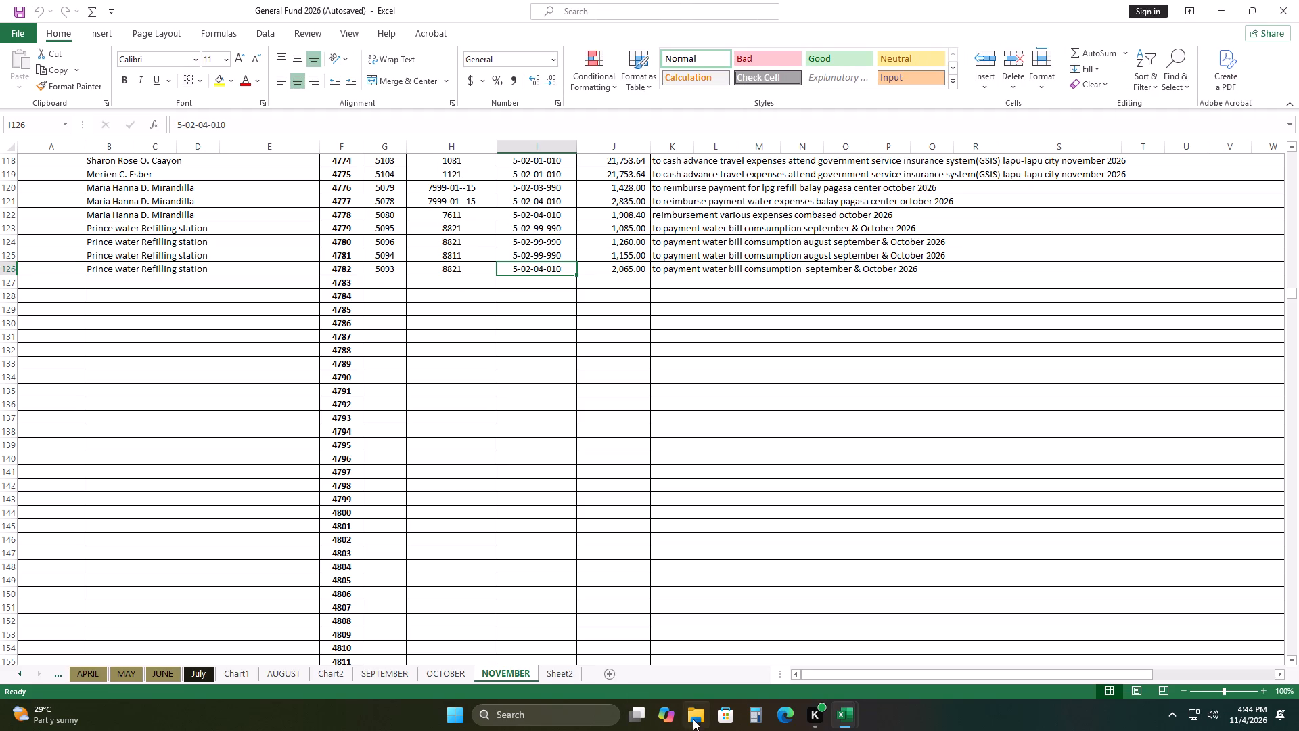
Open the RCI September 2026 workbook from Arjel > RCI 2025-2030 > RCI 2026.
{"action": "left_click", "coordinate": [694, 715]}
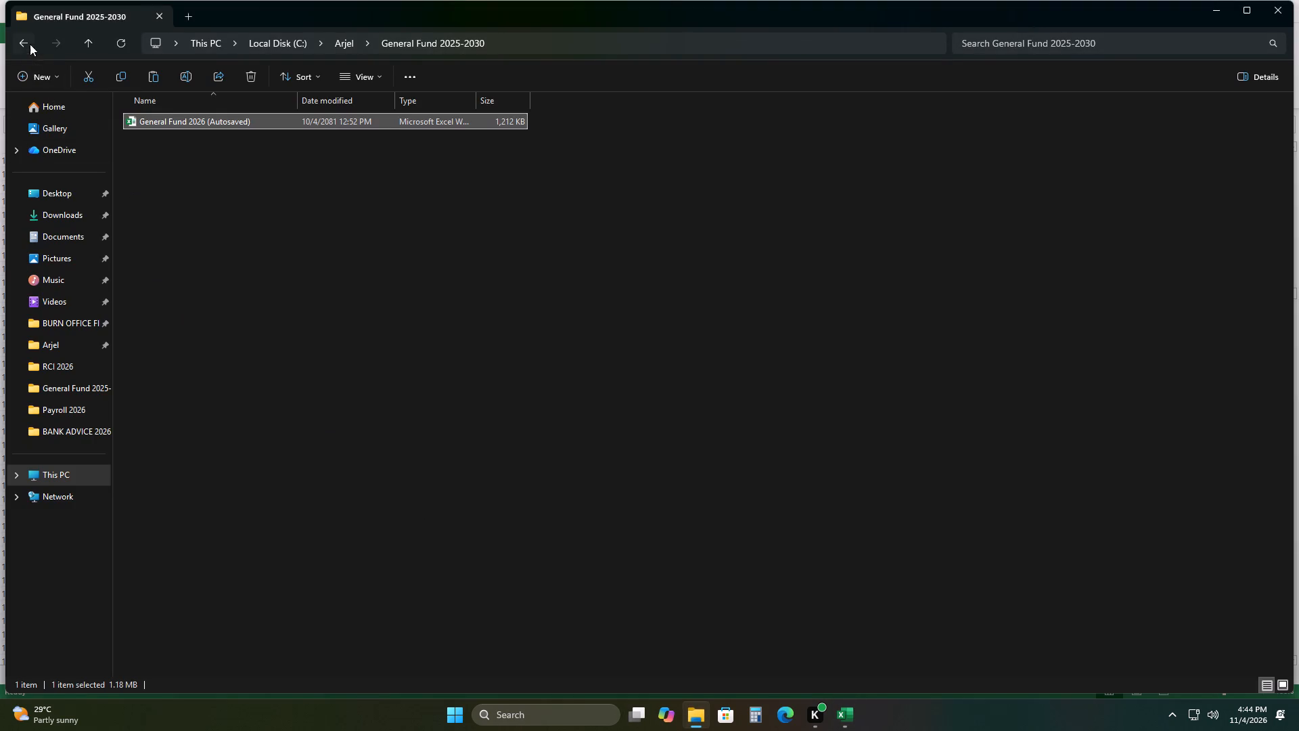
{"action": "left_click", "coordinate": [22, 40]}
{"action": "left_click", "coordinate": [22, 40]}
{"action": "left_click", "coordinate": [52, 42]}
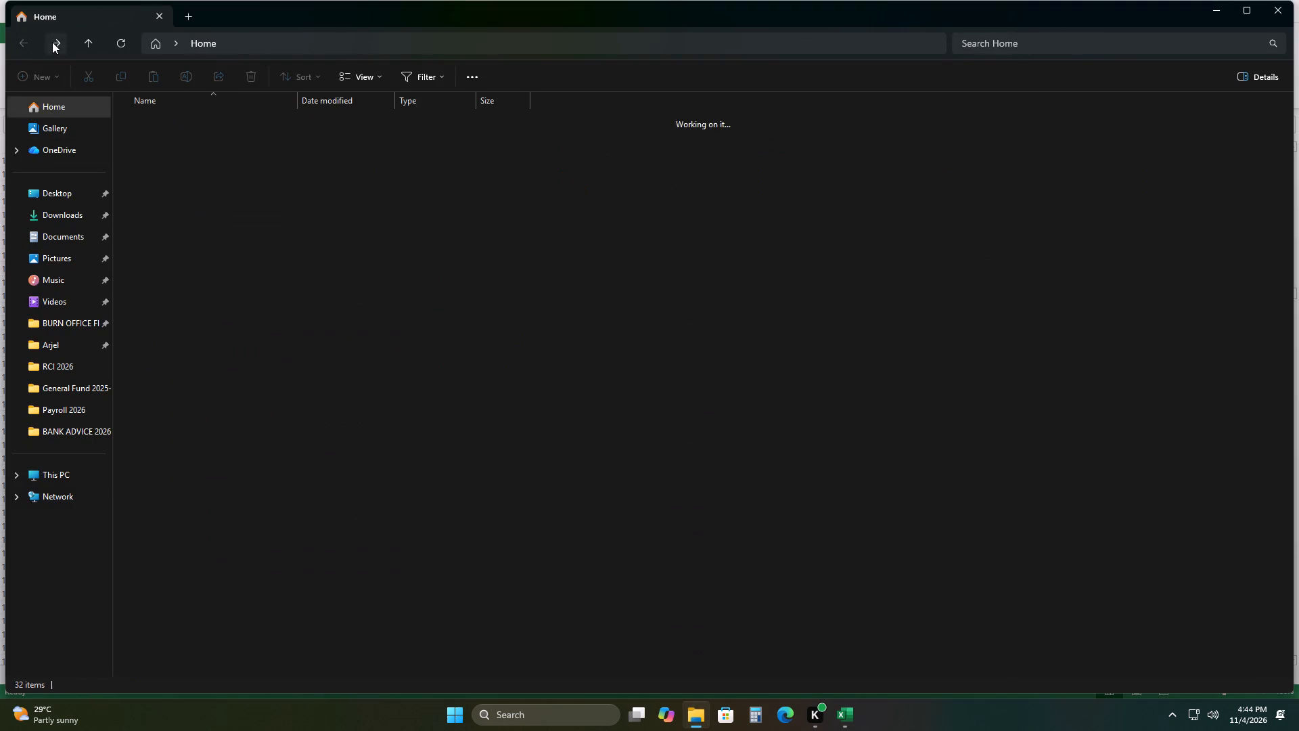
{"action": "double_click", "coordinate": [194, 277]}
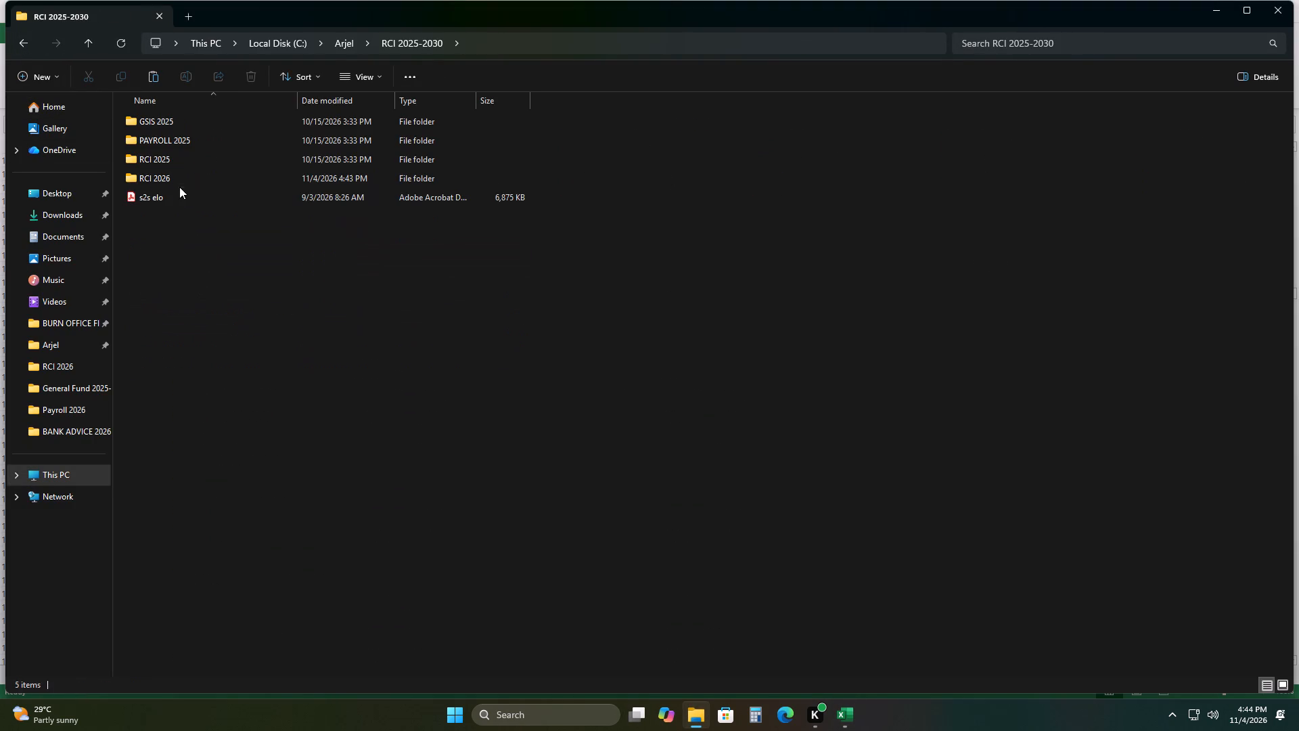
{"action": "double_click", "coordinate": [177, 178]}
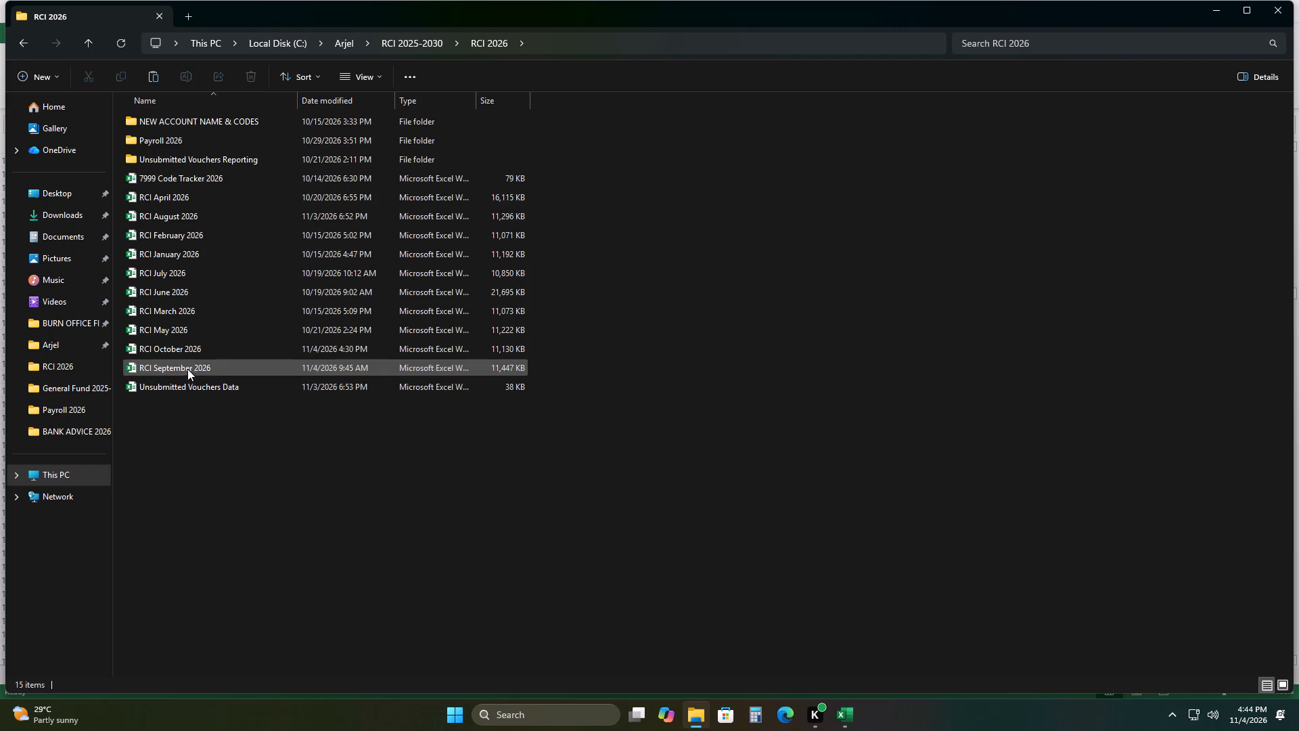
{"action": "double_click", "coordinate": [187, 366]}
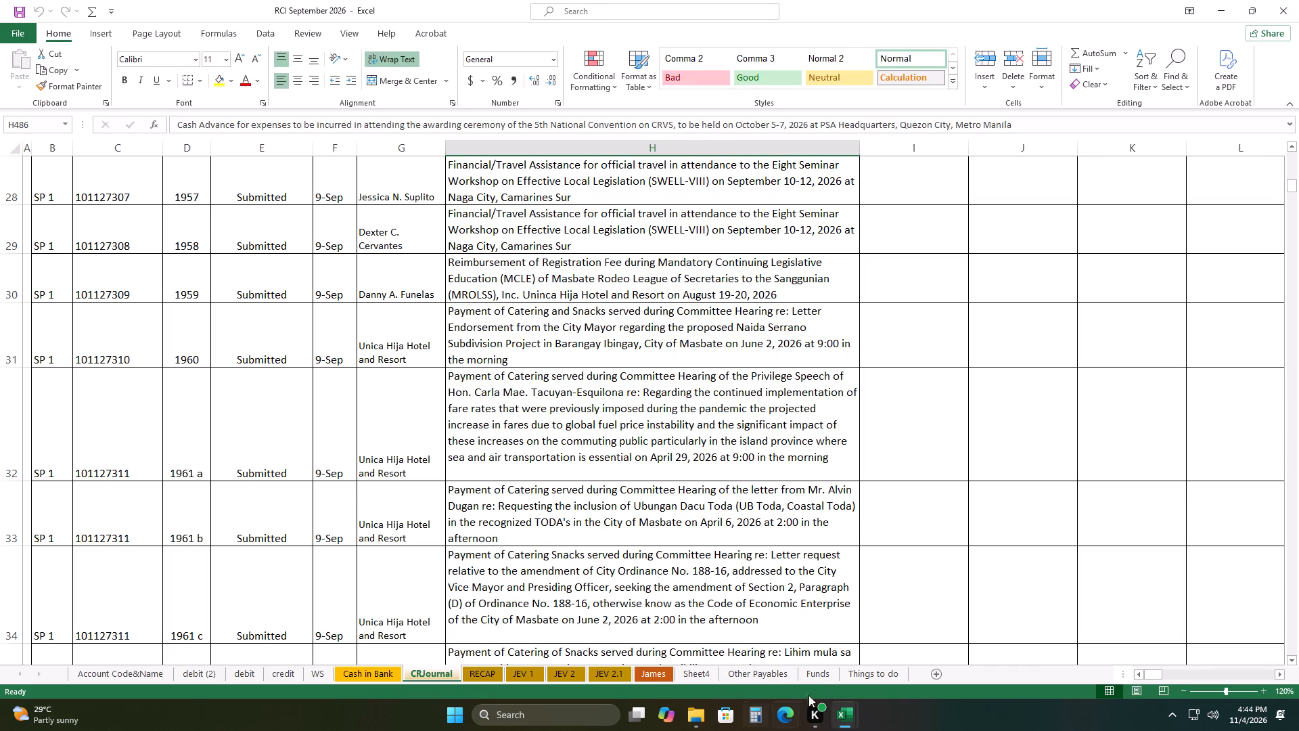
Examine the CRJournal sheet of RCI September 2026 down to the Grand Total row and across its amount columns.
{"action": "scroll", "coordinate": [457, 548], "scroll_direction": "down", "scroll_amount": 4}
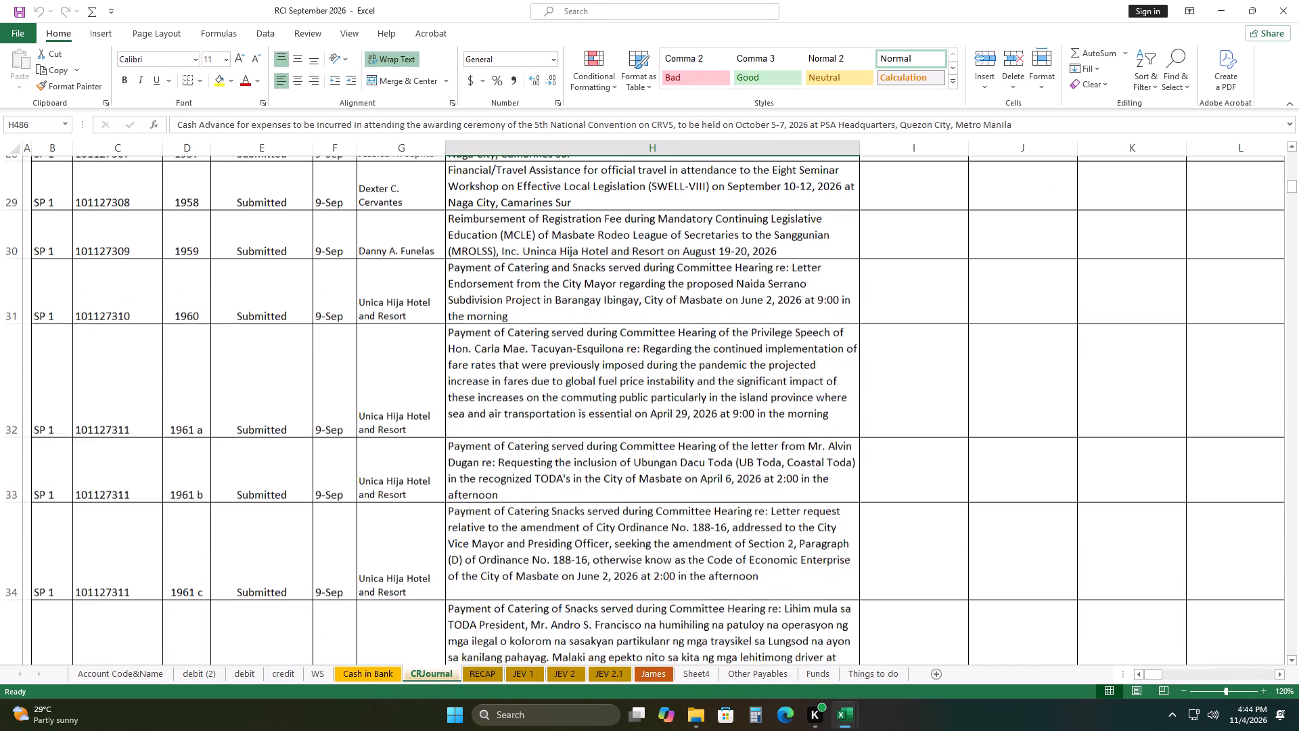
{"action": "scroll", "coordinate": [452, 557], "scroll_direction": "down", "scroll_amount": 20}
{"action": "scroll", "coordinate": [452, 557], "scroll_direction": "down", "scroll_amount": 20}
{"action": "scroll", "coordinate": [452, 557], "scroll_direction": "down", "scroll_amount": 7}
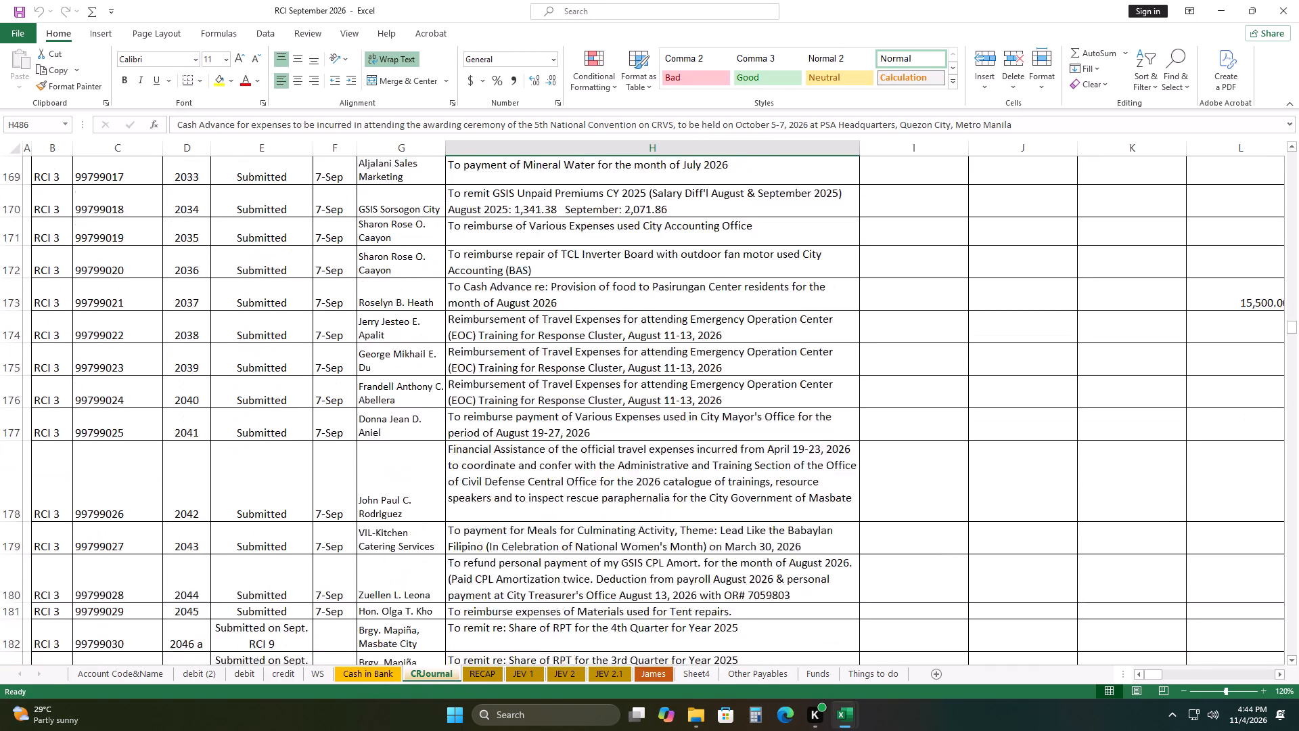
{"action": "scroll", "coordinate": [447, 561], "scroll_direction": "down", "scroll_amount": 20}
{"action": "scroll", "coordinate": [447, 561], "scroll_direction": "down", "scroll_amount": 13}
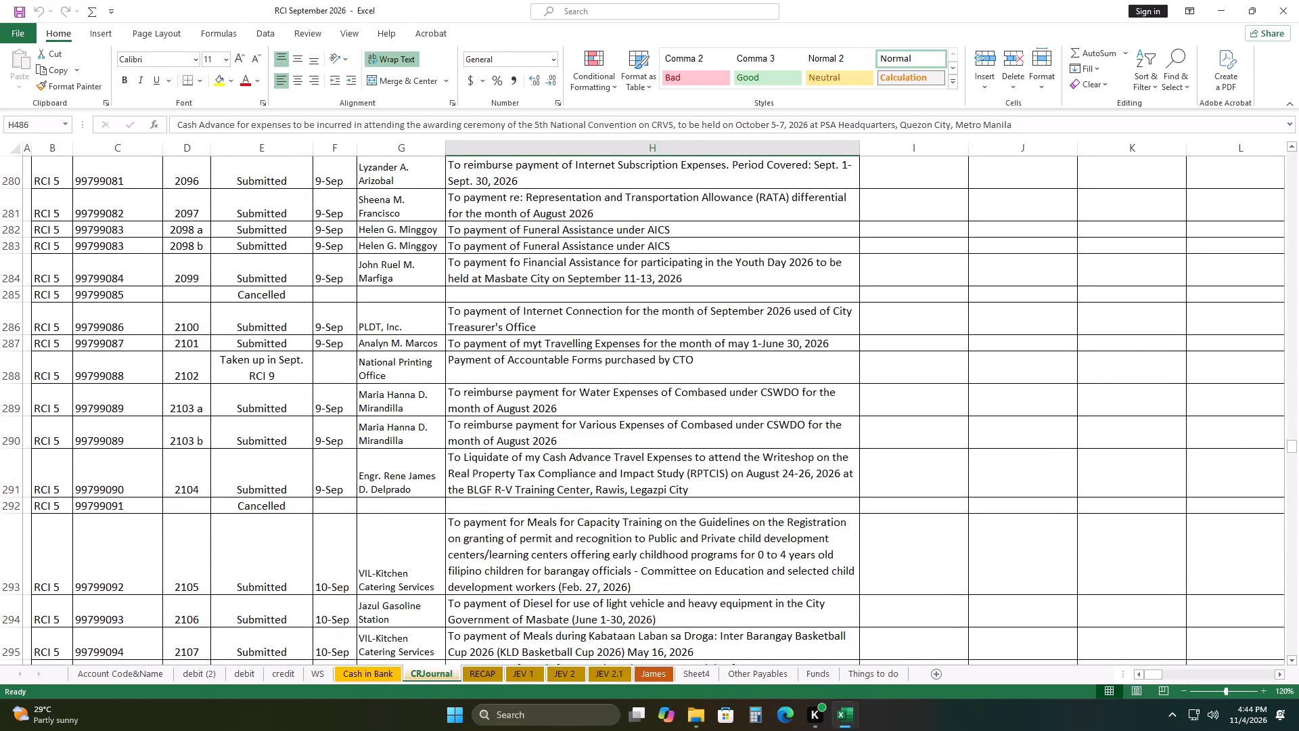
{"action": "left_click_drag", "start_coordinate": [1294, 443], "coordinate": [1276, 626]}
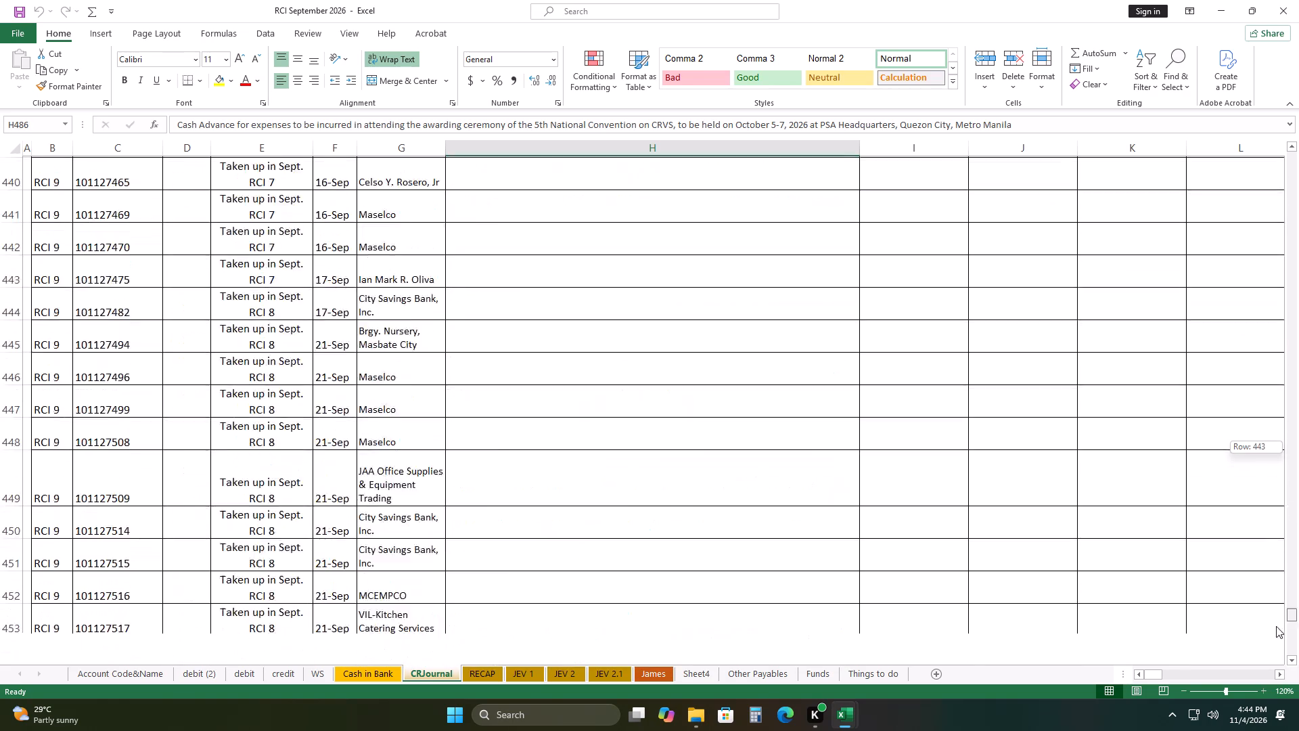
{"action": "left_click_drag", "start_coordinate": [1276, 626], "coordinate": [1273, 681]}
{"action": "left_click_drag", "start_coordinate": [1152, 675], "coordinate": [1159, 673]}
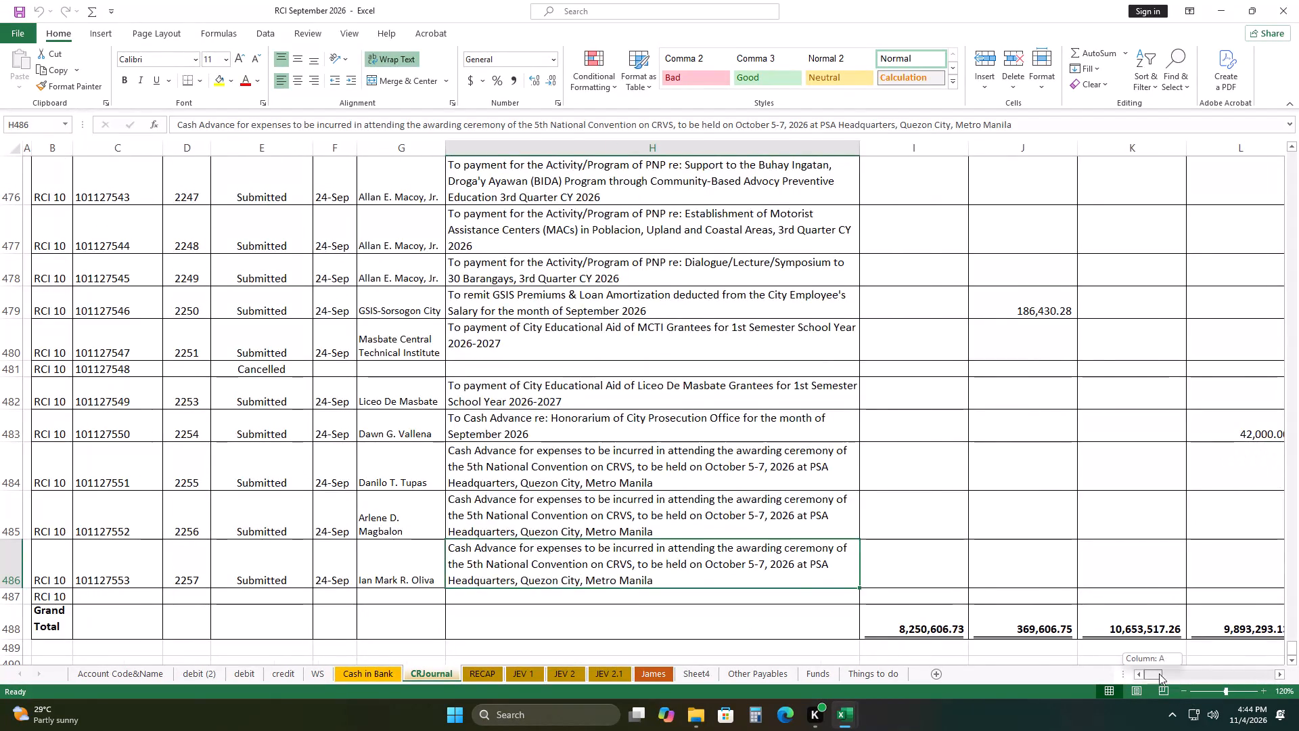
{"action": "left_click_drag", "start_coordinate": [1159, 673], "coordinate": [1250, 648]}
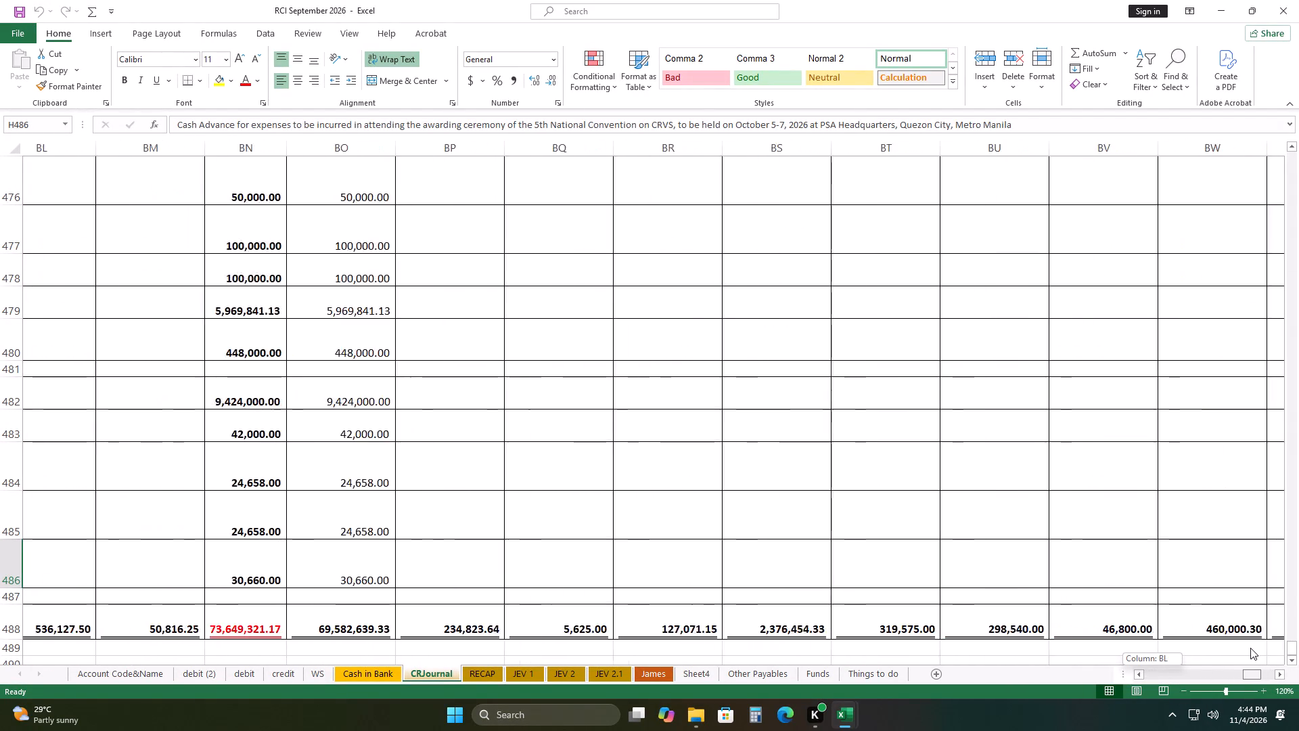
{"action": "left_click_drag", "start_coordinate": [1250, 648], "coordinate": [1069, 661]}
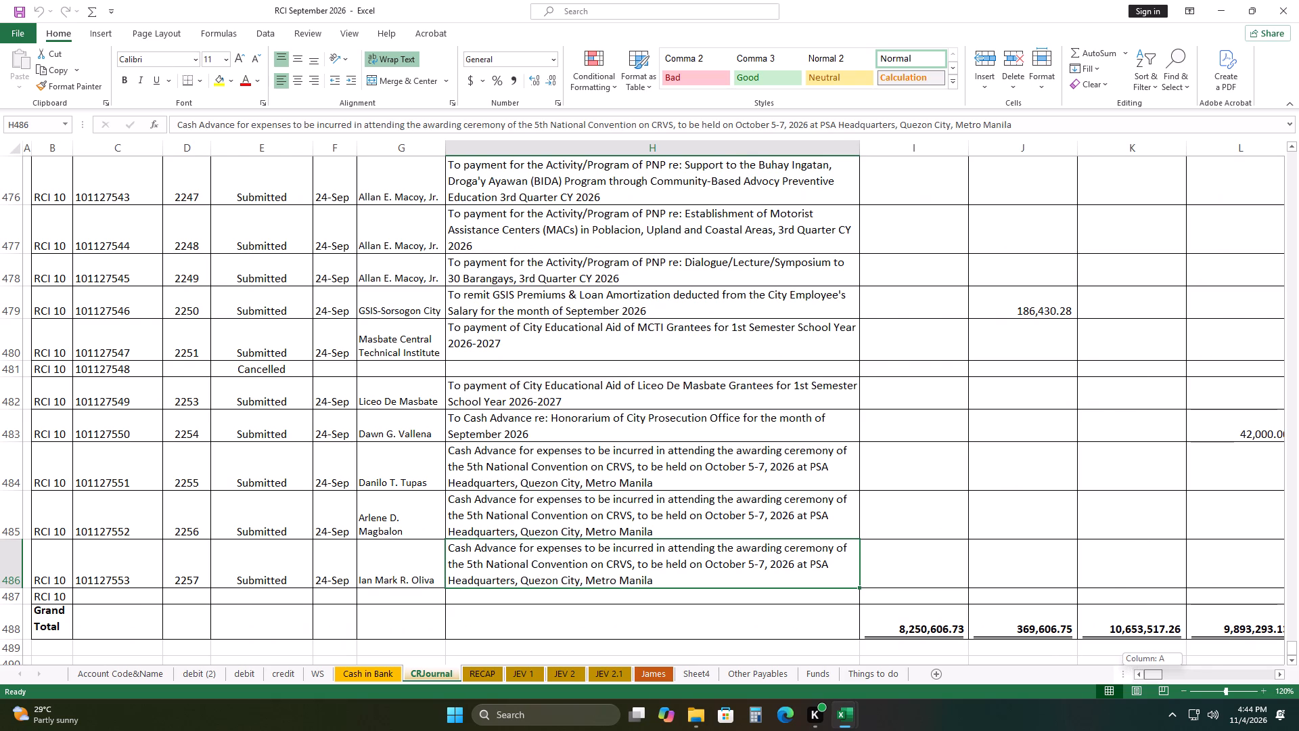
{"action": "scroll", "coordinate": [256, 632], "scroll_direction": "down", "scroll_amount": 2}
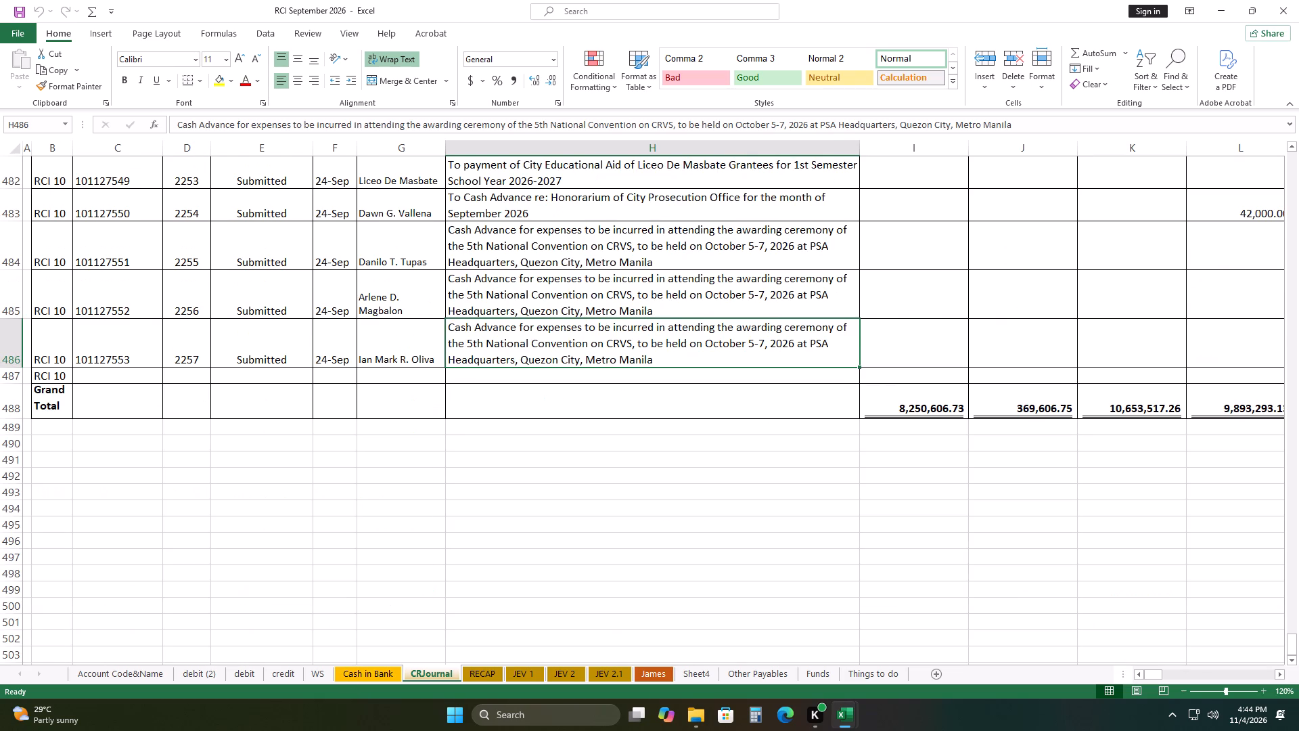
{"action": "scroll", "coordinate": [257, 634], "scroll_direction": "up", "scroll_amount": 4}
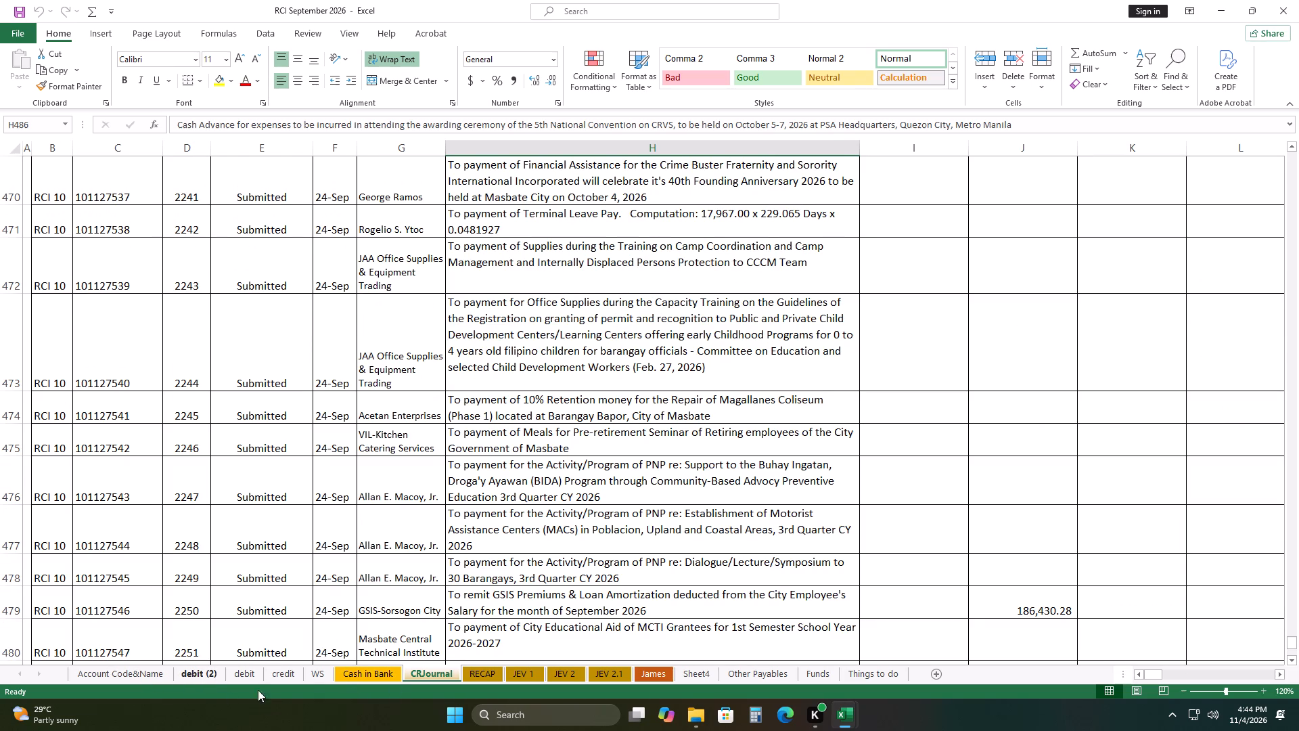
Switch to the RCI October 2026 workbook and examine the SP 3 voucher rows on its WS sheet.
{"action": "left_click", "coordinate": [844, 717]}
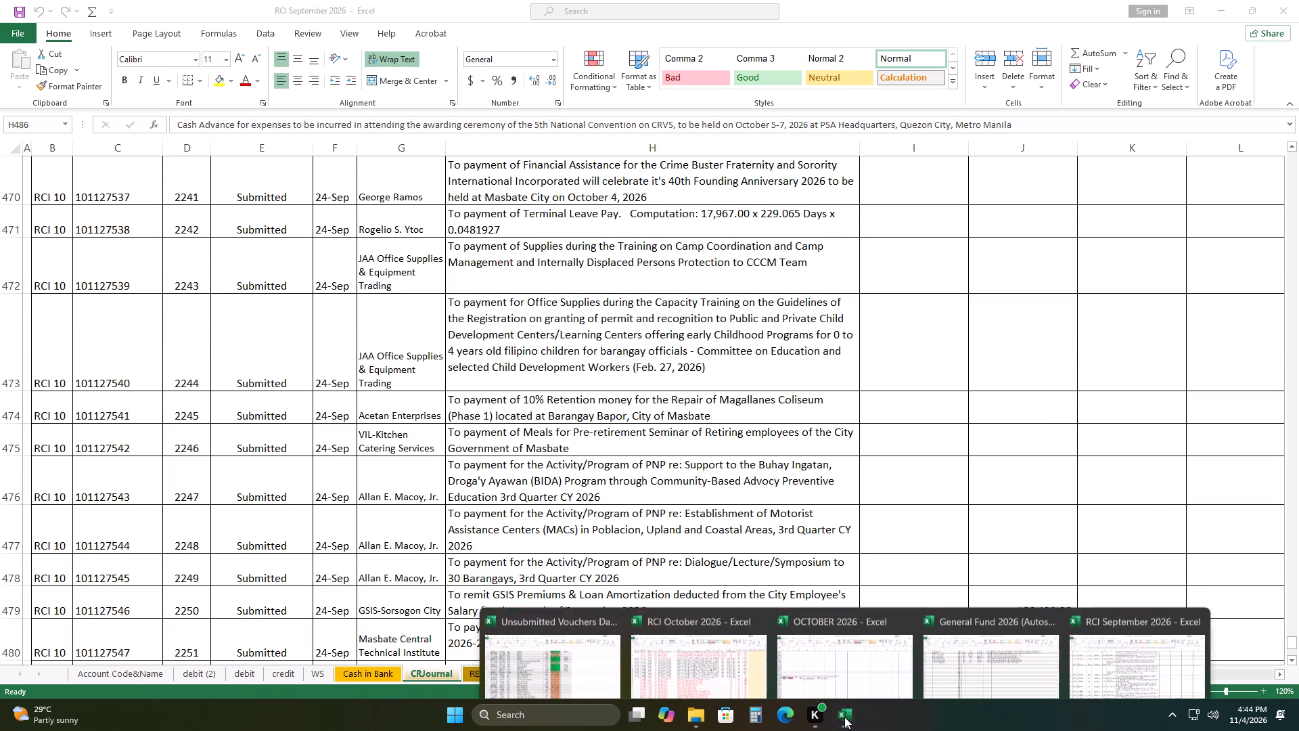
{"action": "left_click", "coordinate": [679, 656]}
{"action": "scroll", "coordinate": [635, 598], "scroll_direction": "down", "scroll_amount": 4}
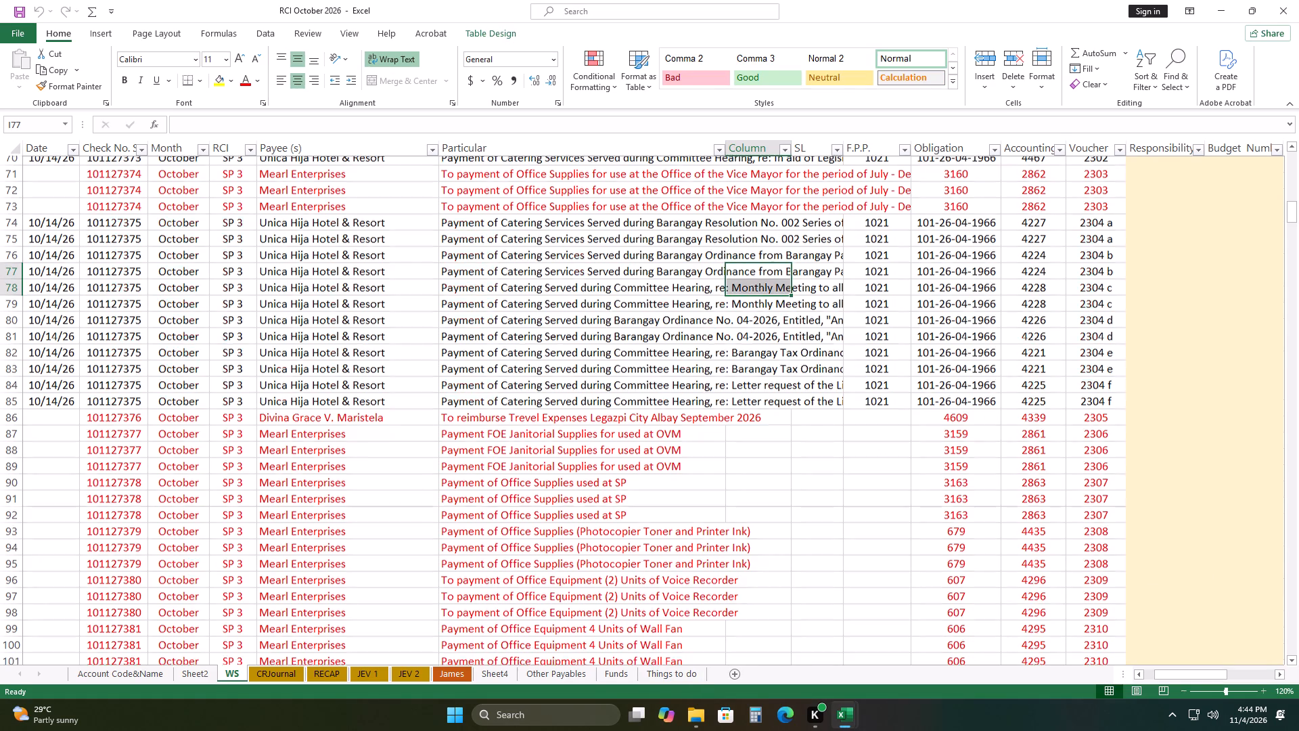
{"action": "scroll", "coordinate": [637, 602], "scroll_direction": "down", "scroll_amount": 6}
{"action": "scroll", "coordinate": [635, 612], "scroll_direction": "up", "scroll_amount": 7}
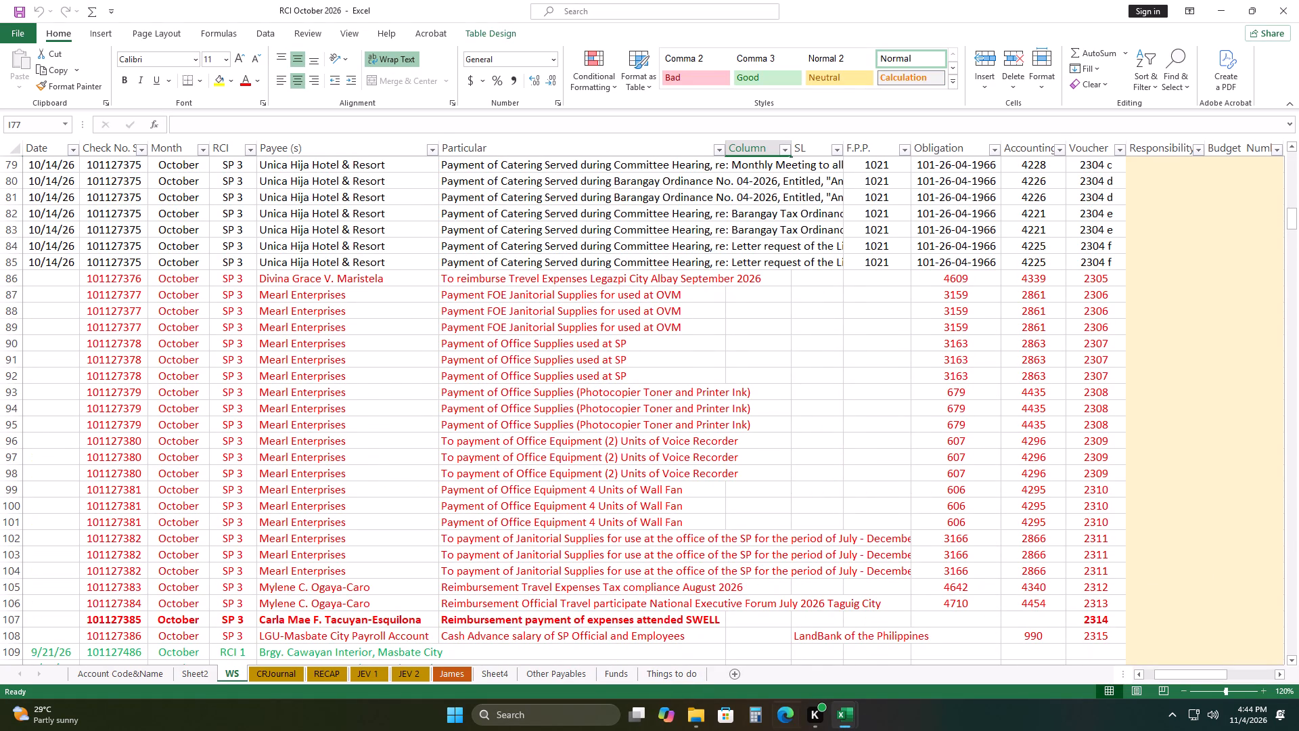
Return to the RCI September 2026 workbook and examine the voucher entries on its WS sheet from SP 1 down to RCI 9.
{"action": "left_click", "coordinate": [1099, 640]}
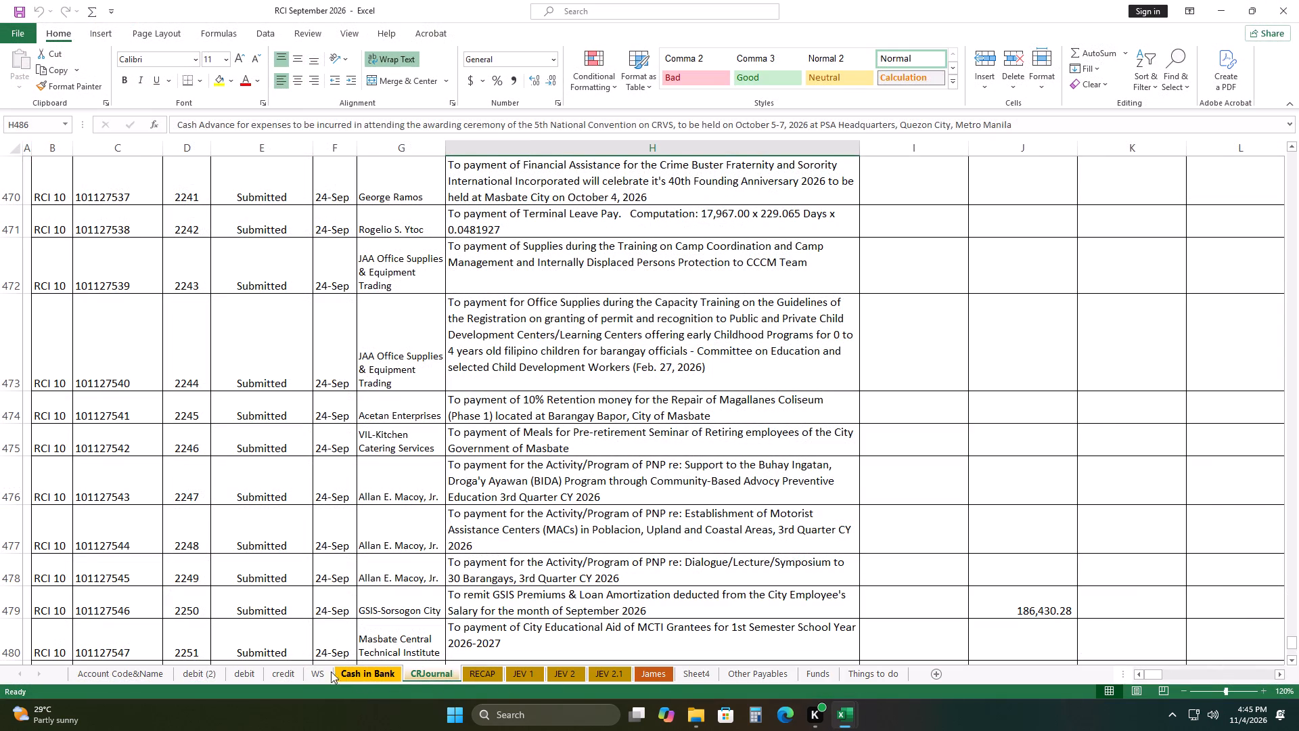
{"action": "left_click_drag", "start_coordinate": [309, 668], "coordinate": [315, 666]}
{"action": "scroll", "coordinate": [693, 565], "scroll_direction": "up", "scroll_amount": 3}
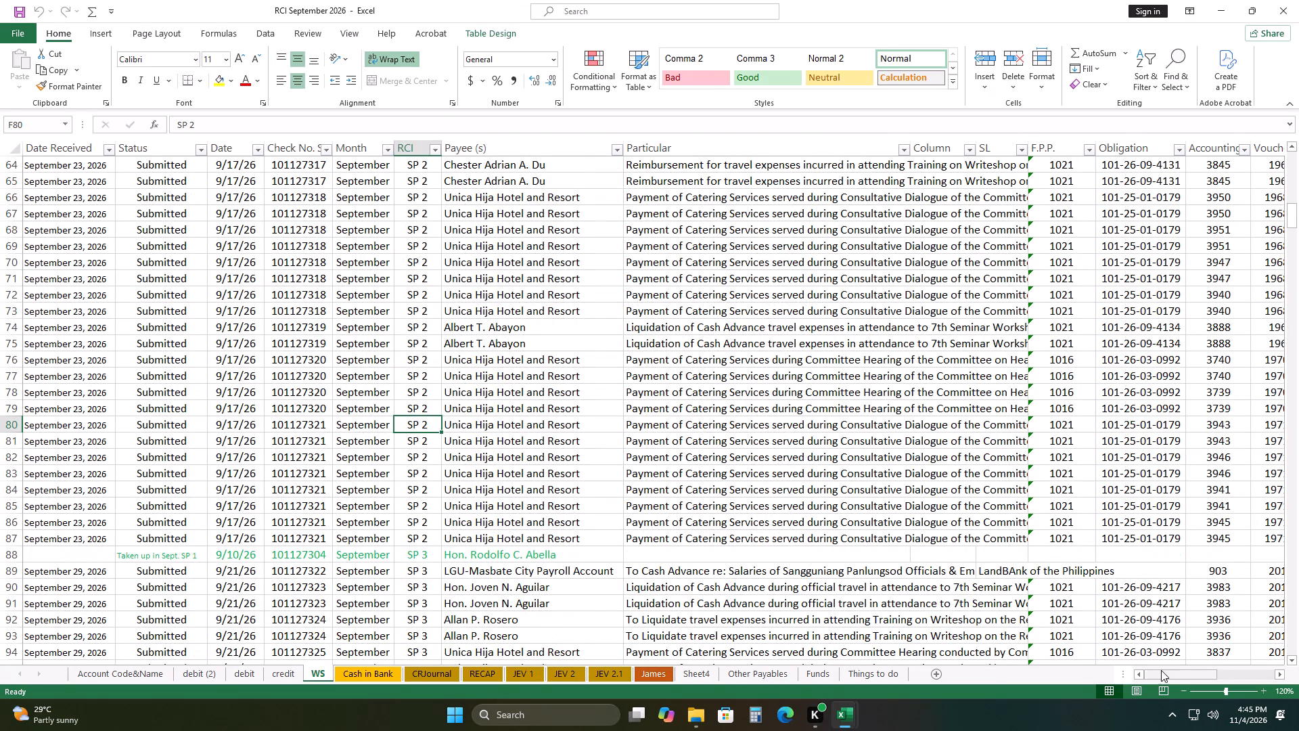
{"action": "left_click_drag", "start_coordinate": [1163, 670], "coordinate": [1187, 667]}
{"action": "scroll", "coordinate": [928, 555], "scroll_direction": "up", "scroll_amount": 6}
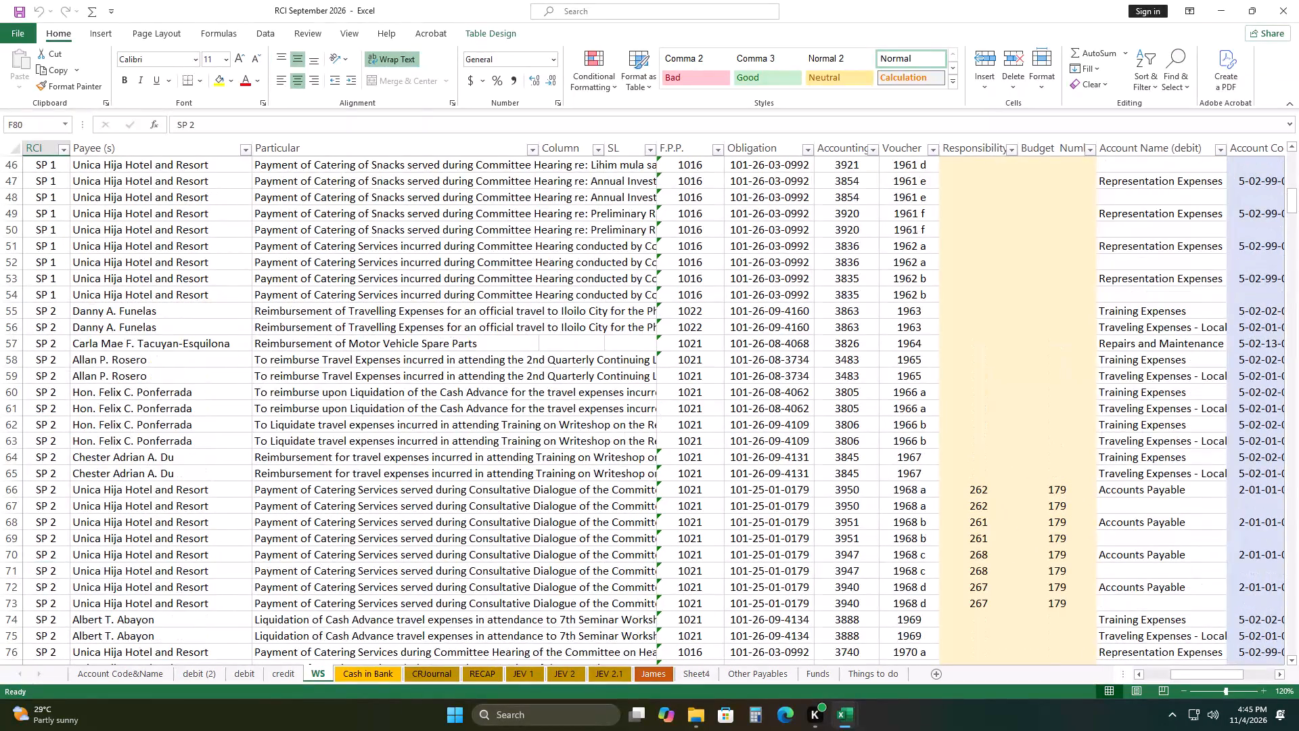
{"action": "scroll", "coordinate": [926, 564], "scroll_direction": "down", "scroll_amount": 20}
{"action": "scroll", "coordinate": [926, 564], "scroll_direction": "down", "scroll_amount": 20}
{"action": "scroll", "coordinate": [926, 564], "scroll_direction": "down", "scroll_amount": 2}
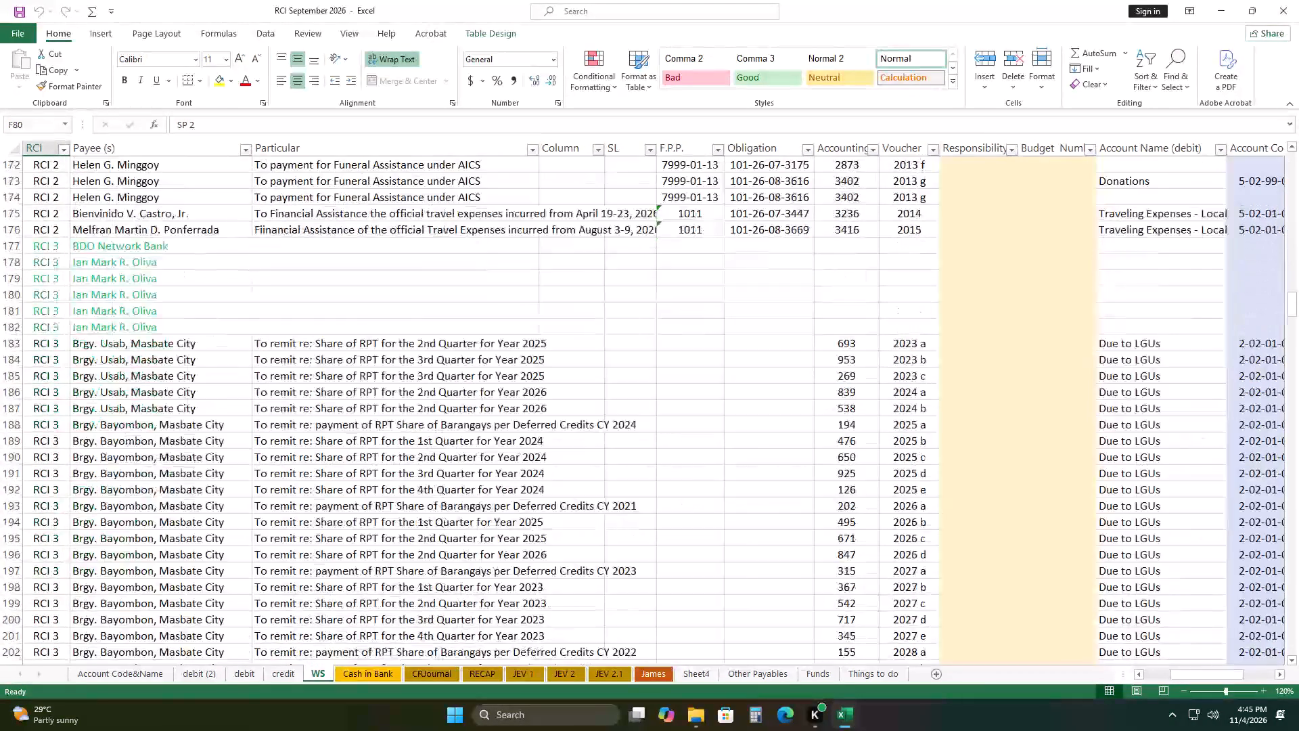
{"action": "scroll", "coordinate": [915, 572], "scroll_direction": "down", "scroll_amount": 20}
{"action": "scroll", "coordinate": [915, 572], "scroll_direction": "down", "scroll_amount": 20}
{"action": "scroll", "coordinate": [915, 572], "scroll_direction": "down", "scroll_amount": 9}
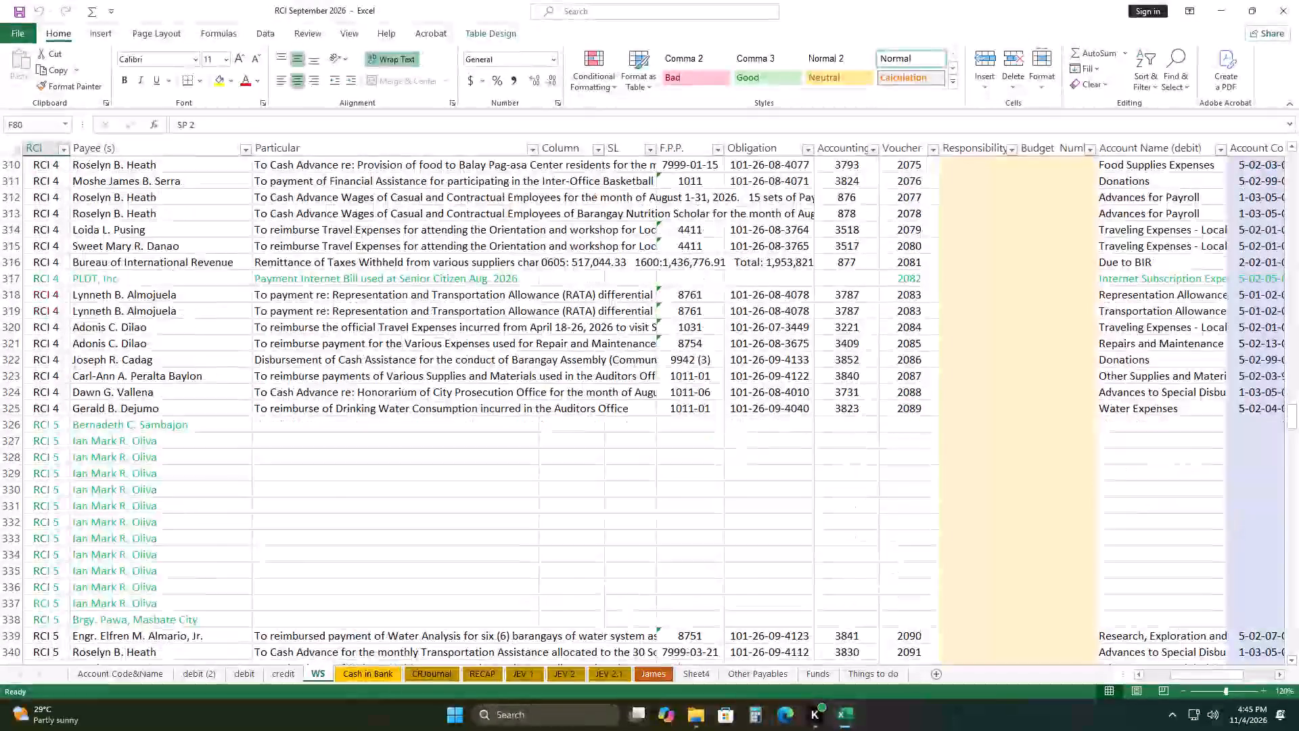
{"action": "scroll", "coordinate": [926, 556], "scroll_direction": "down", "scroll_amount": 4}
{"action": "scroll", "coordinate": [928, 564], "scroll_direction": "down", "scroll_amount": 20}
{"action": "scroll", "coordinate": [930, 564], "scroll_direction": "down", "scroll_amount": 8}
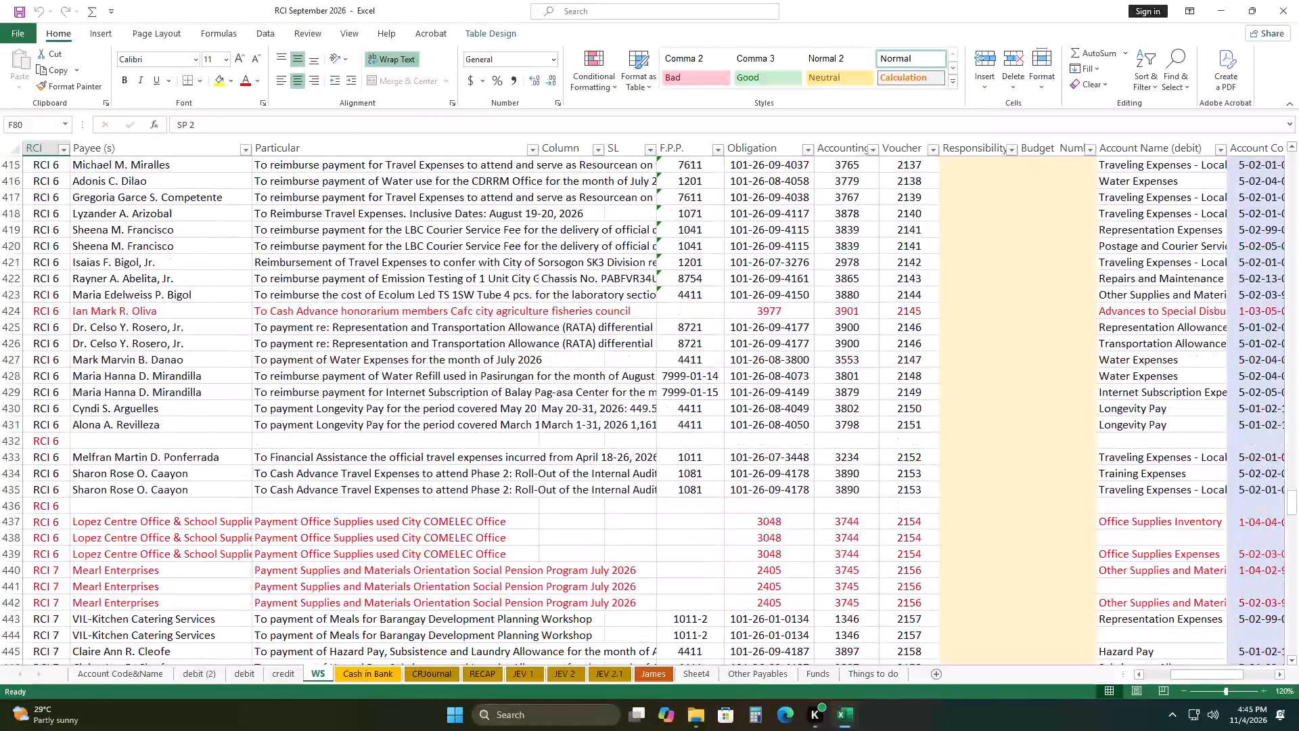
{"action": "scroll", "coordinate": [935, 562], "scroll_direction": "down", "scroll_amount": 20}
{"action": "scroll", "coordinate": [935, 562], "scroll_direction": "down", "scroll_amount": 20}
{"action": "scroll", "coordinate": [935, 562], "scroll_direction": "down", "scroll_amount": 2}
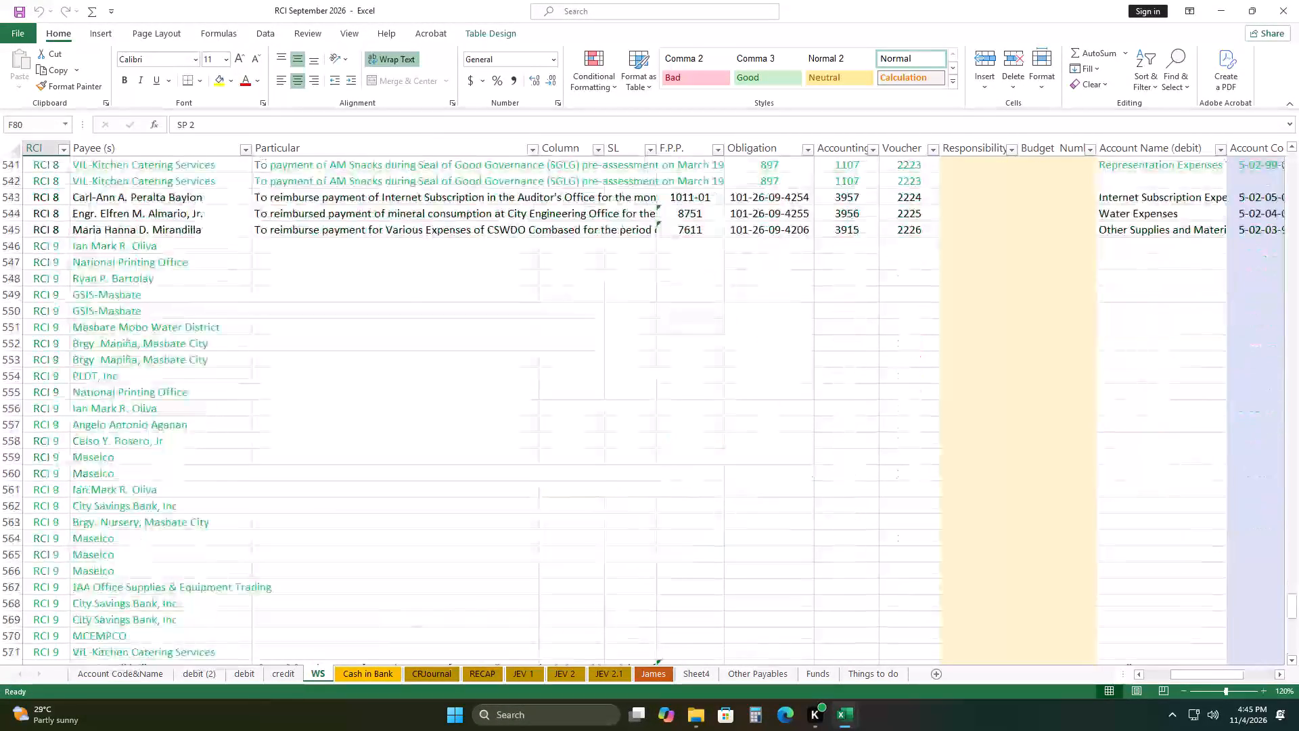
{"action": "scroll", "coordinate": [930, 572], "scroll_direction": "up", "scroll_amount": 1}
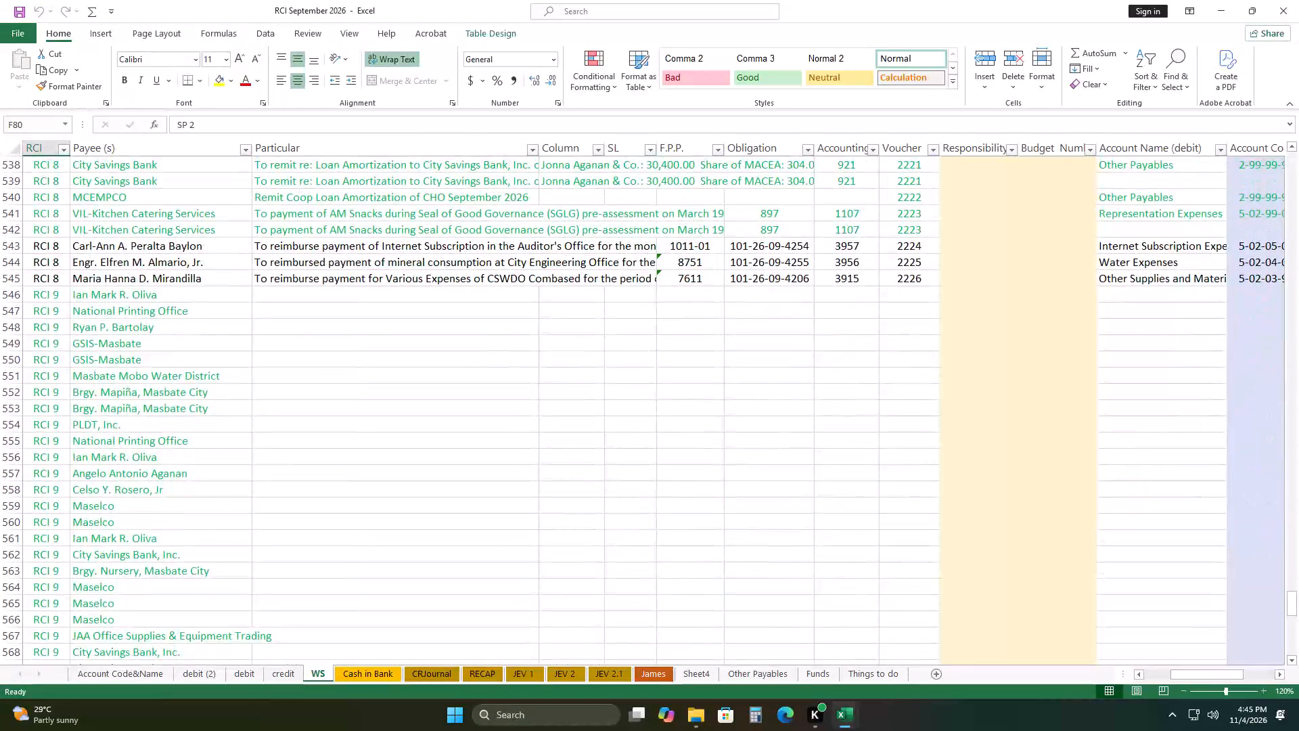
{"action": "scroll", "coordinate": [934, 568], "scroll_direction": "up", "scroll_amount": 4}
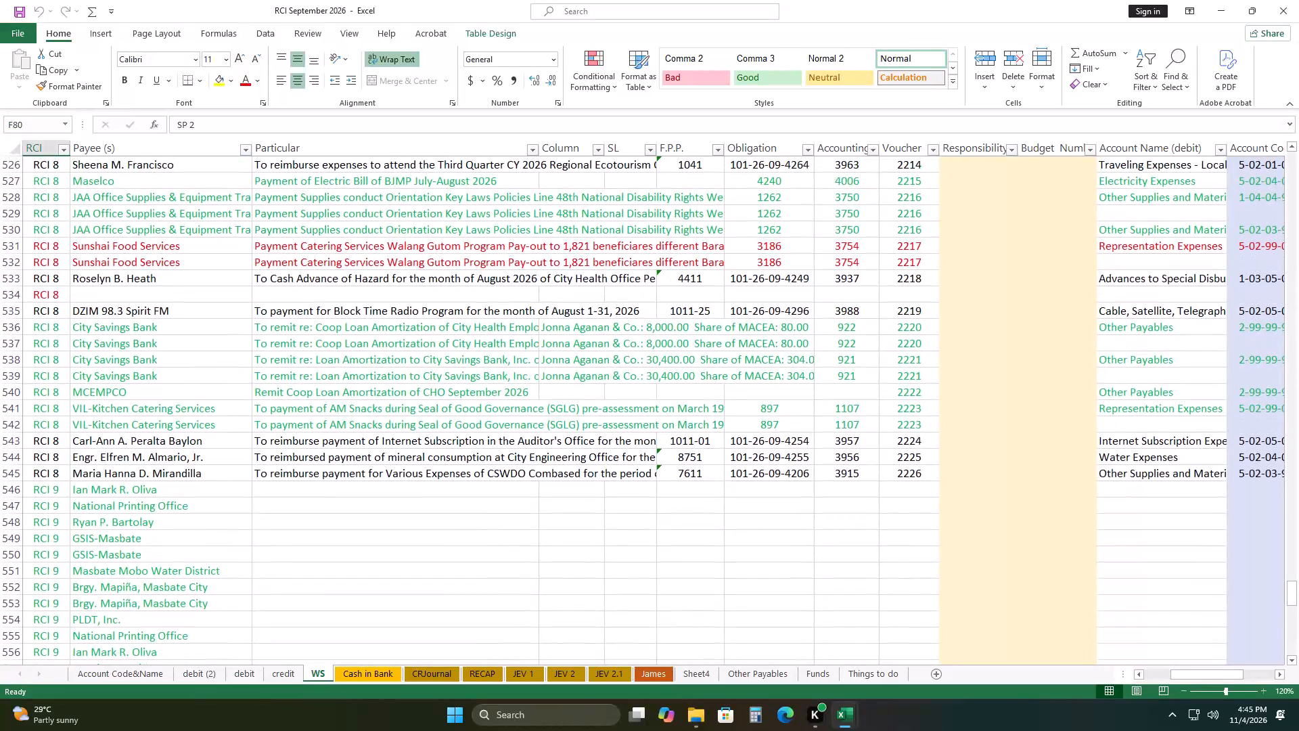
{"action": "scroll", "coordinate": [934, 568], "scroll_direction": "up", "scroll_amount": 1}
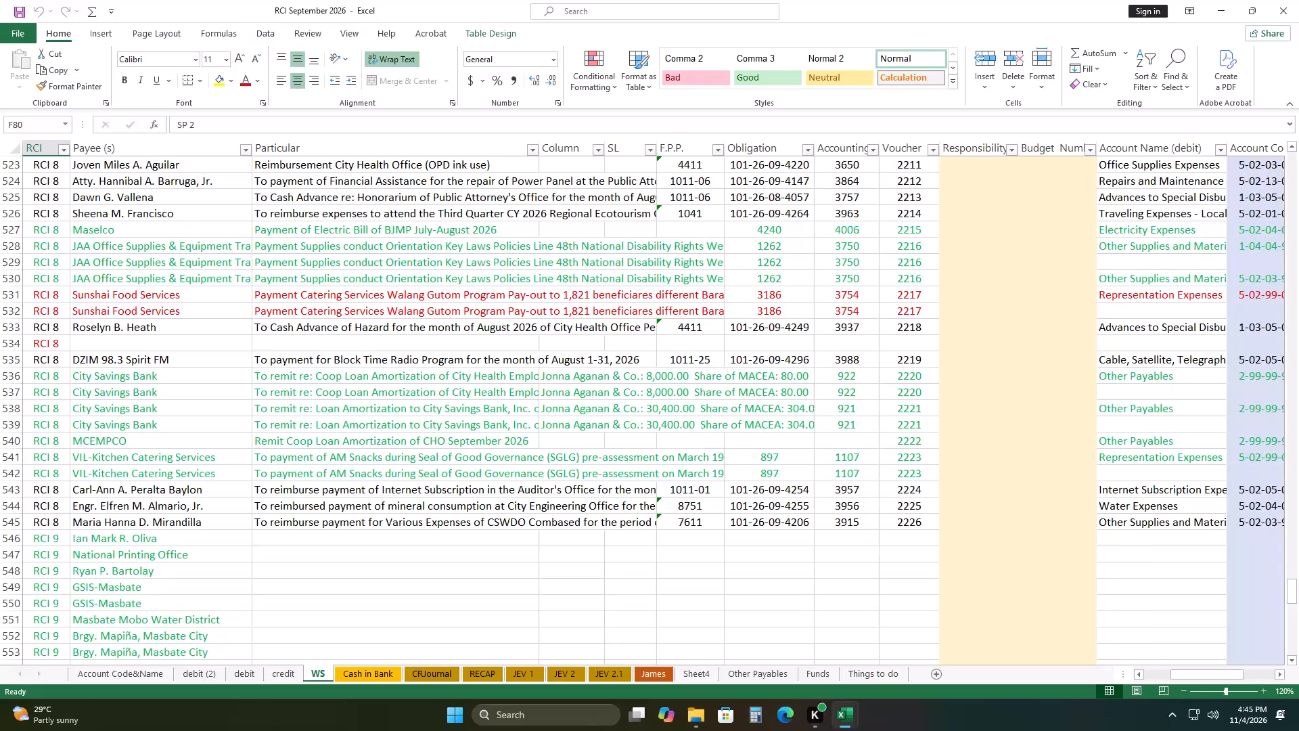
{"action": "scroll", "coordinate": [946, 569], "scroll_direction": "up", "scroll_amount": 13}
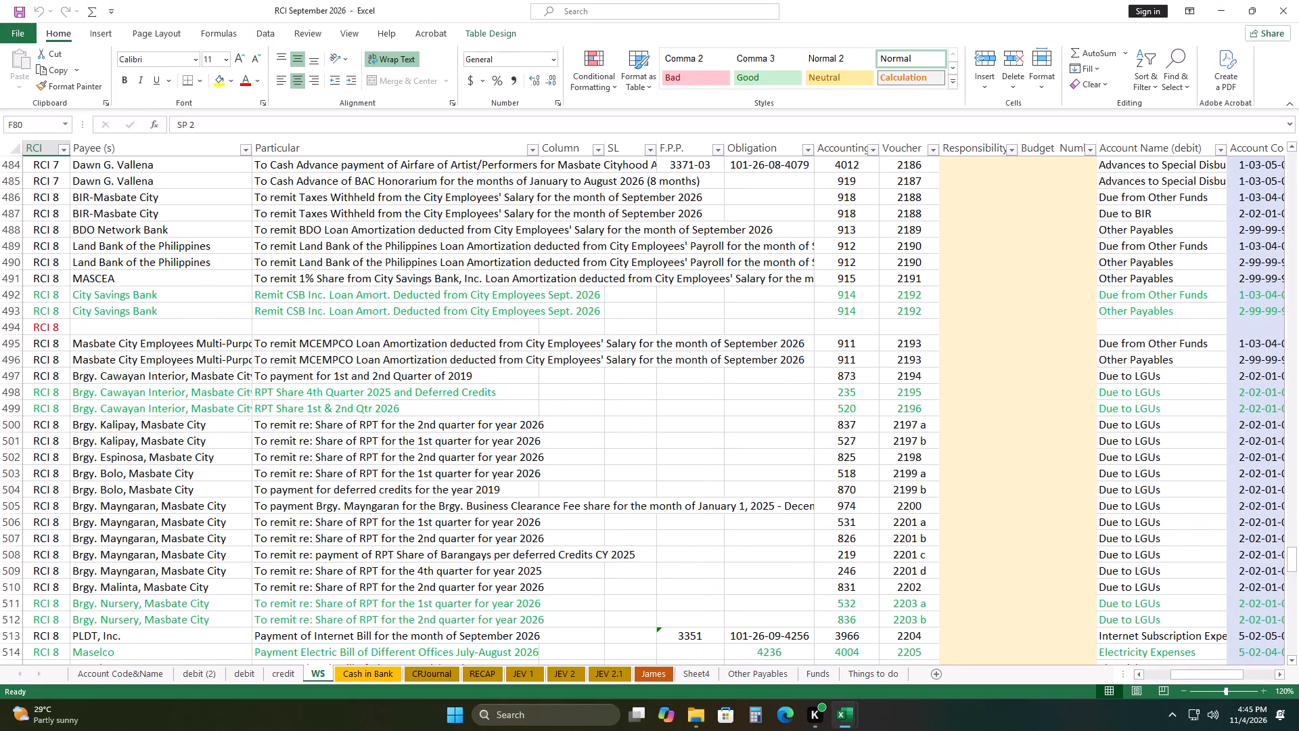
Review the WS sheet's voucher entries again in order, from the SP 2 rows down to the start of RCI 10.
{"action": "left_click_drag", "start_coordinate": [1292, 562], "coordinate": [1298, 208]}
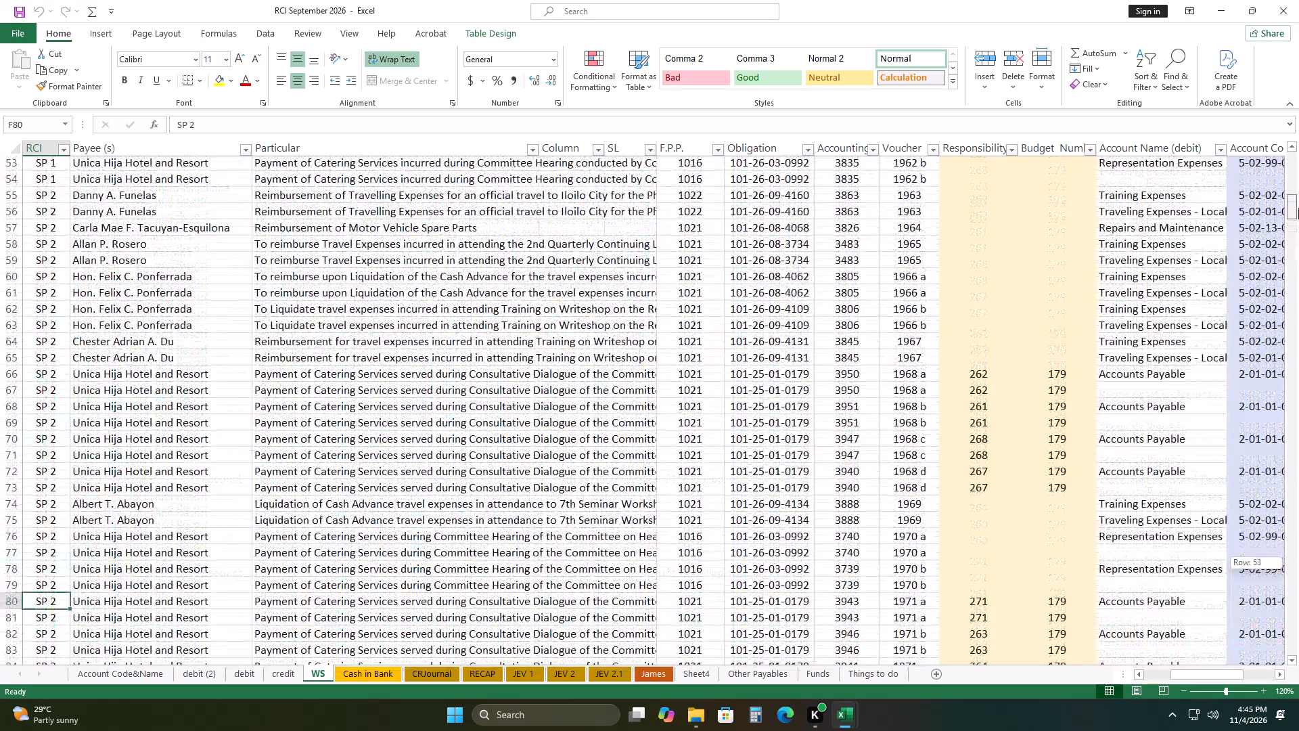
{"action": "left_click_drag", "start_coordinate": [1298, 208], "coordinate": [1268, 236]}
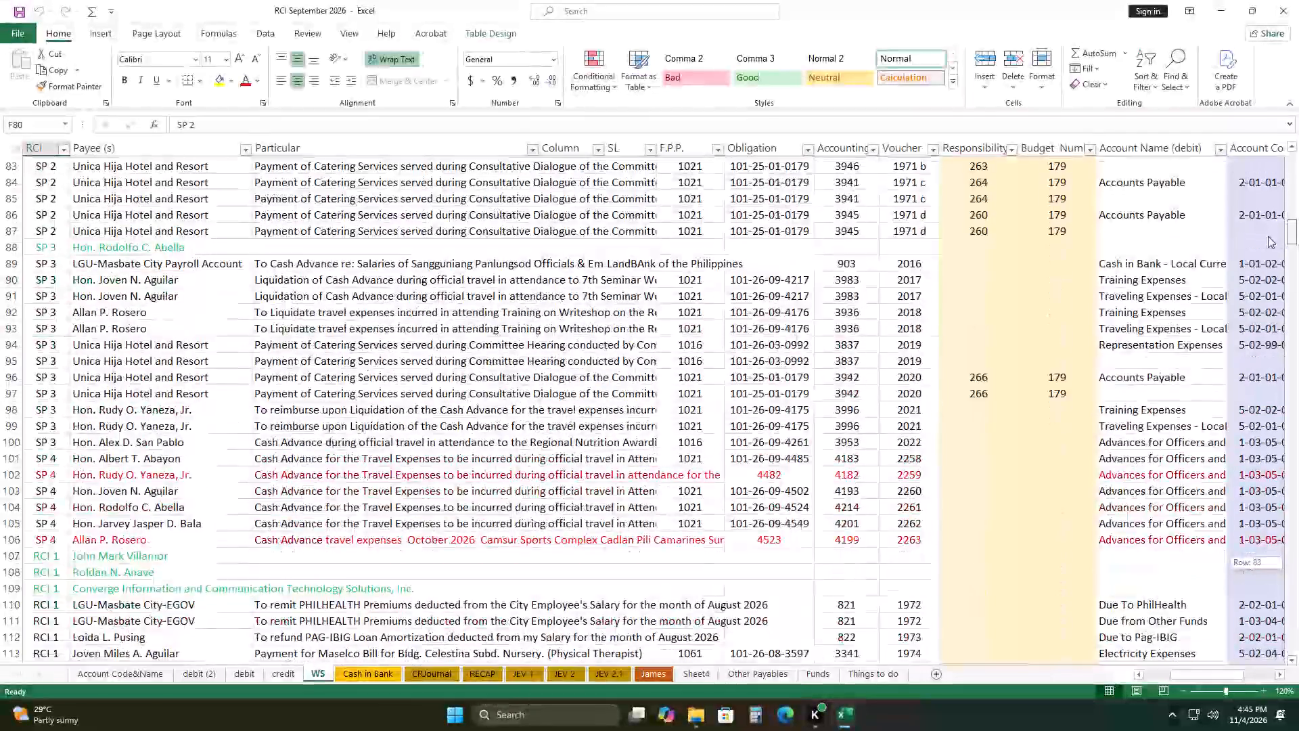
{"action": "left_click_drag", "start_coordinate": [1268, 236], "coordinate": [1283, 292]}
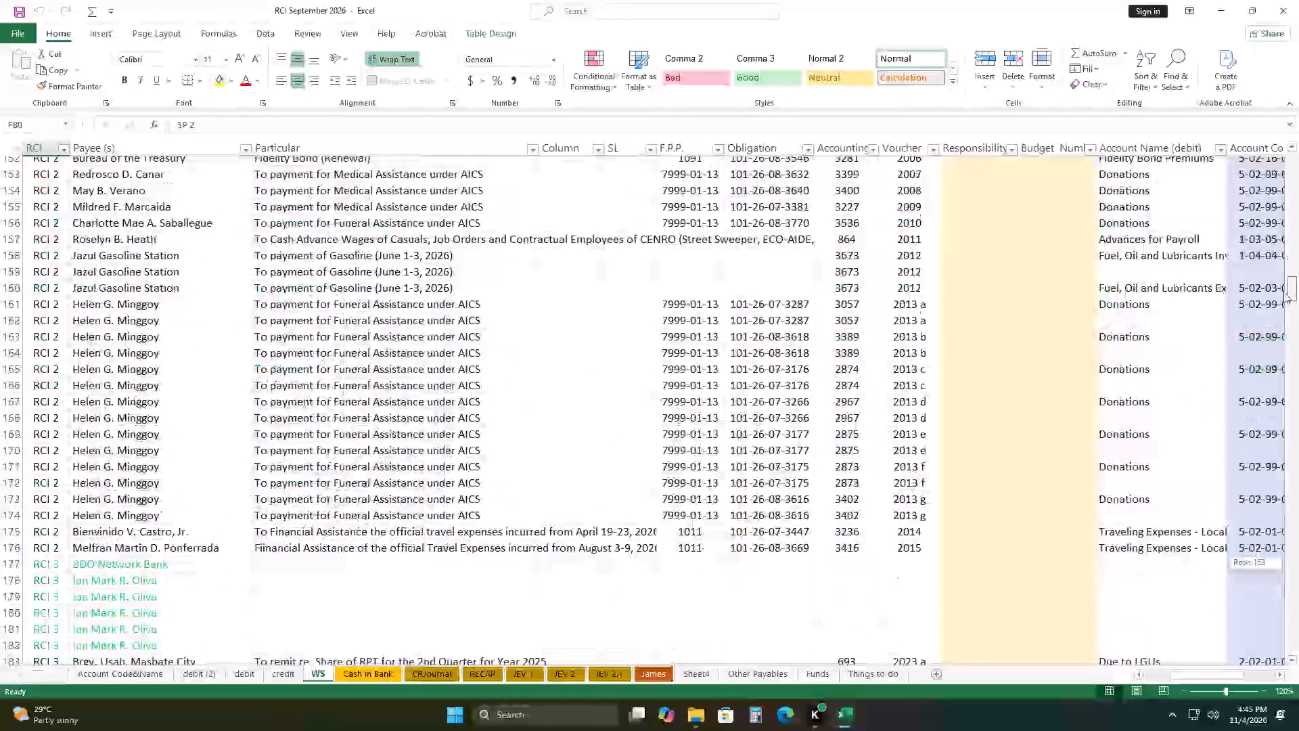
{"action": "left_click_drag", "start_coordinate": [1283, 292], "coordinate": [1283, 389]}
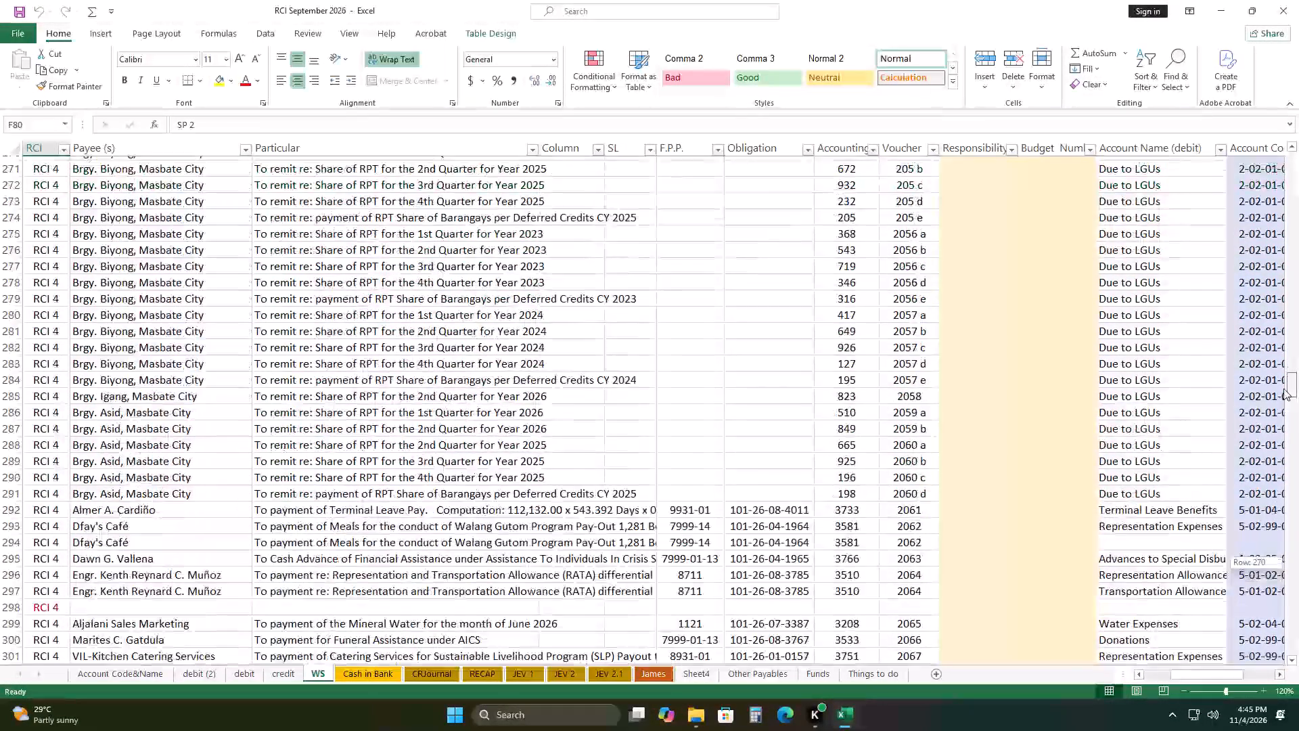
{"action": "left_click_drag", "start_coordinate": [1283, 389], "coordinate": [1284, 464]}
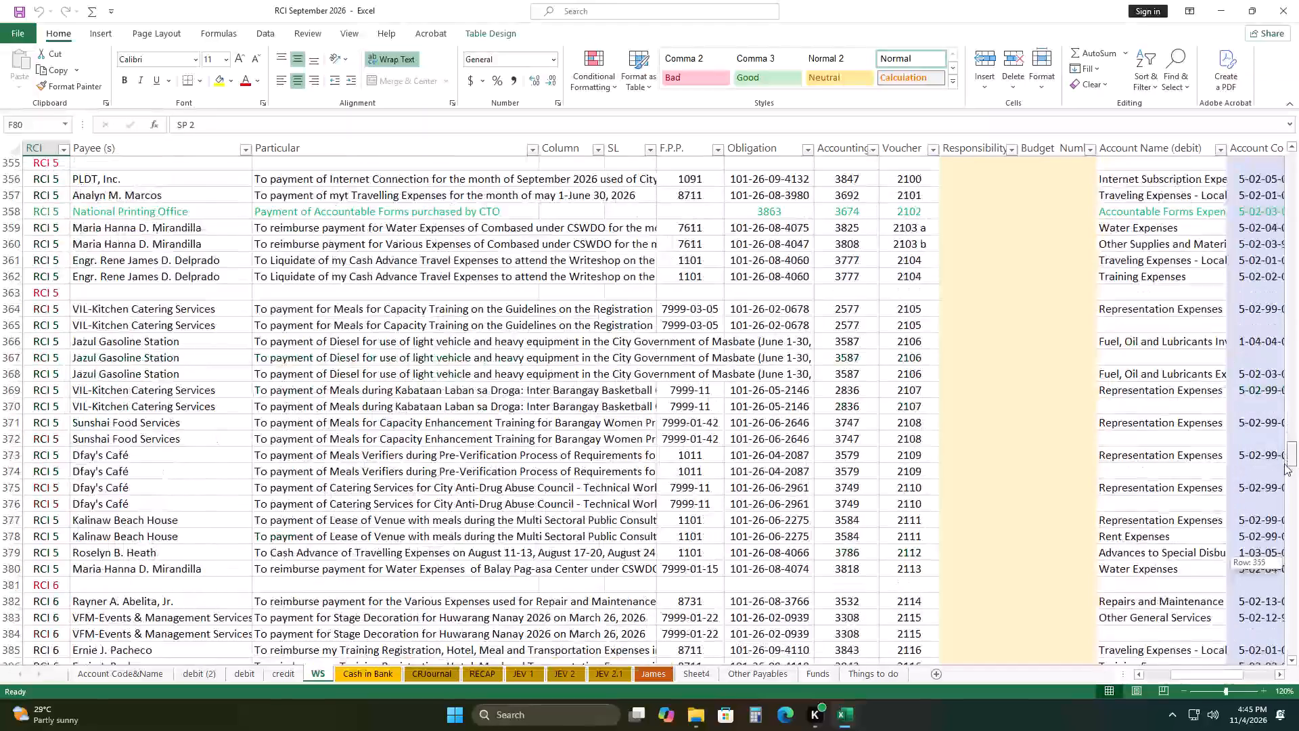
{"action": "left_click_drag", "start_coordinate": [1284, 464], "coordinate": [1292, 556]}
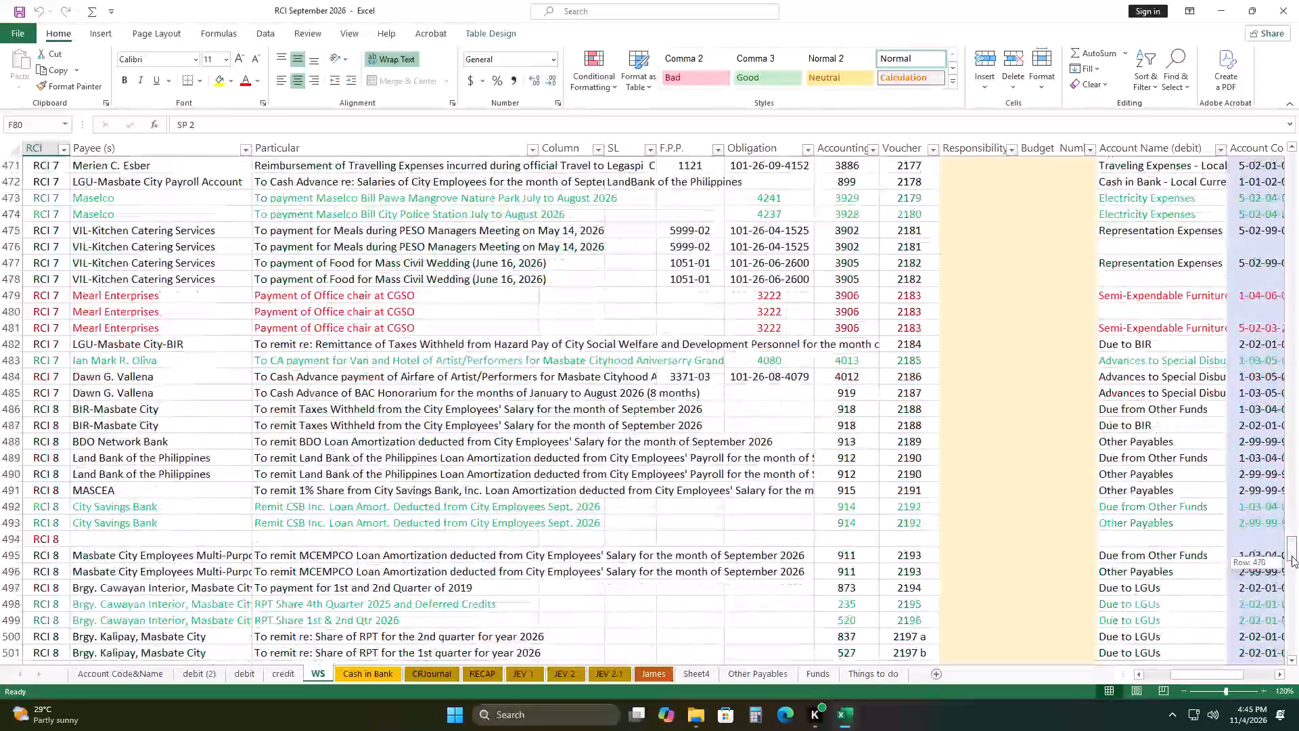
{"action": "left_click_drag", "start_coordinate": [1292, 556], "coordinate": [1293, 584]}
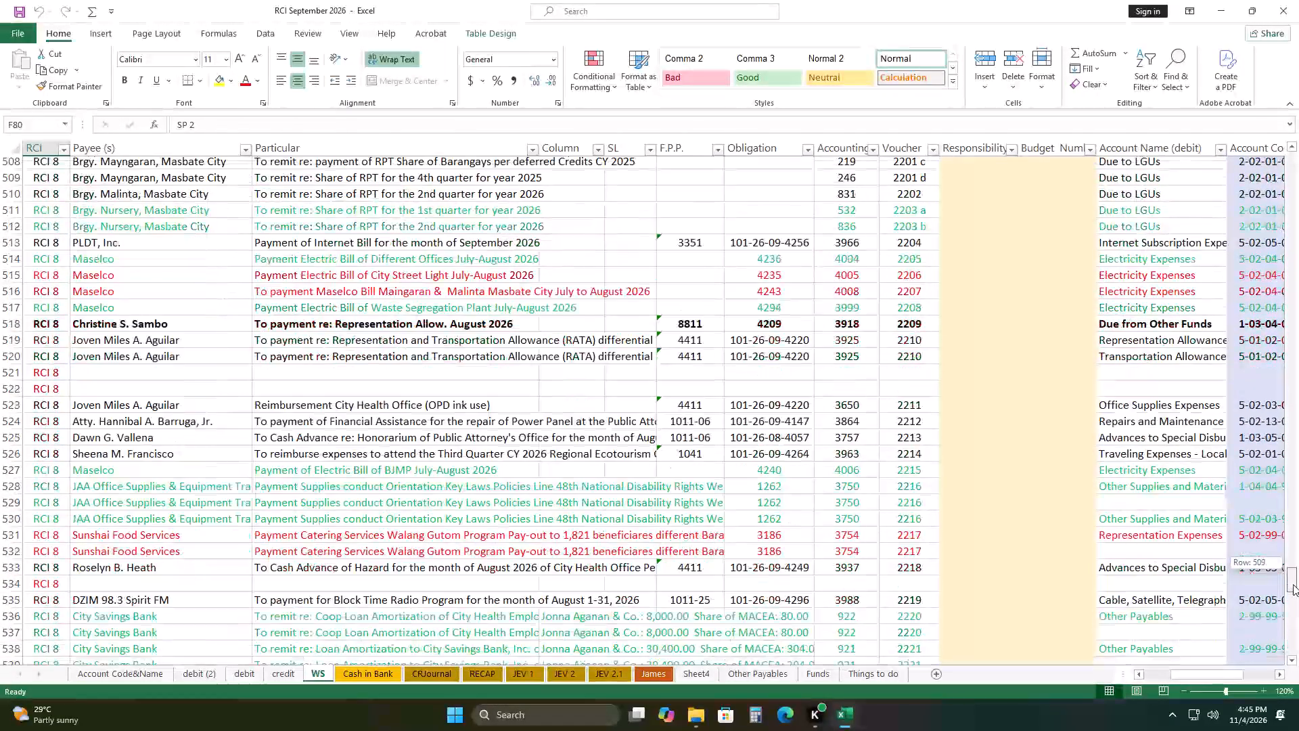
{"action": "left_click_drag", "start_coordinate": [1293, 584], "coordinate": [1298, 600]}
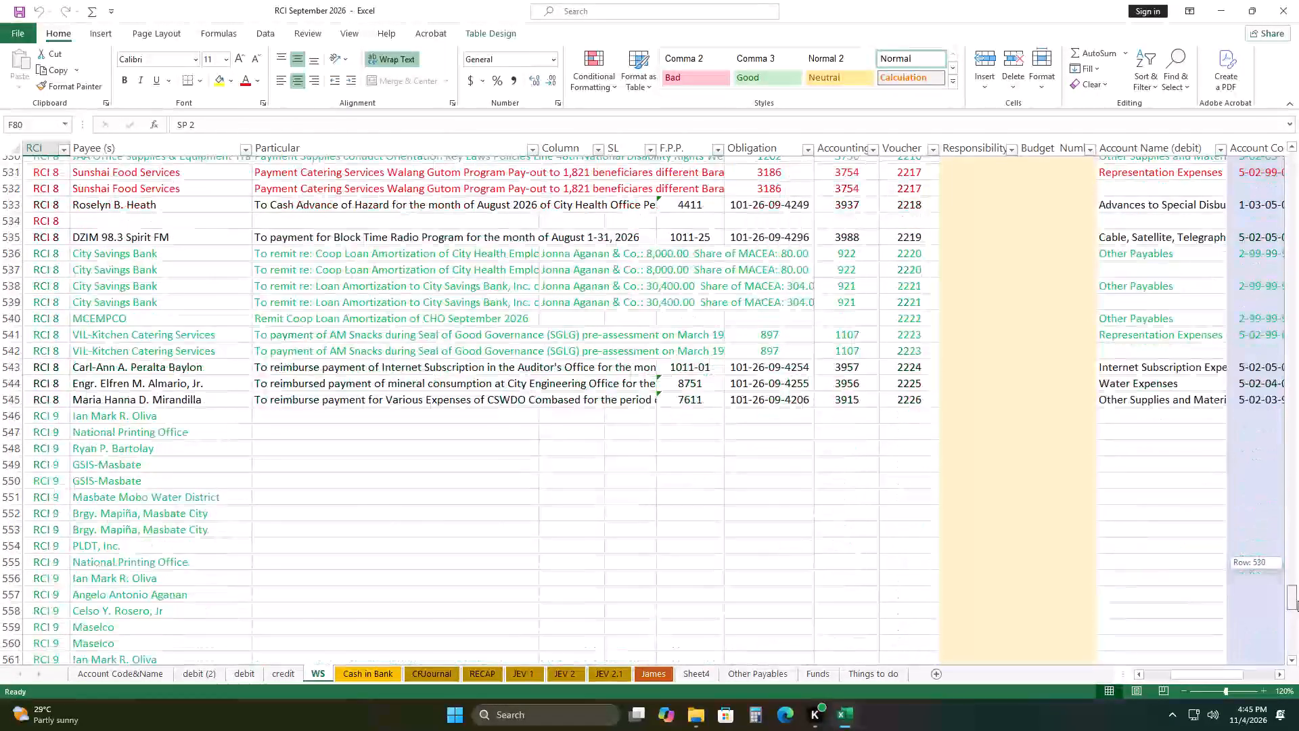
{"action": "left_click_drag", "start_coordinate": [1298, 600], "coordinate": [1298, 612]}
{"action": "scroll", "coordinate": [1110, 440], "scroll_direction": "down", "scroll_amount": 5}
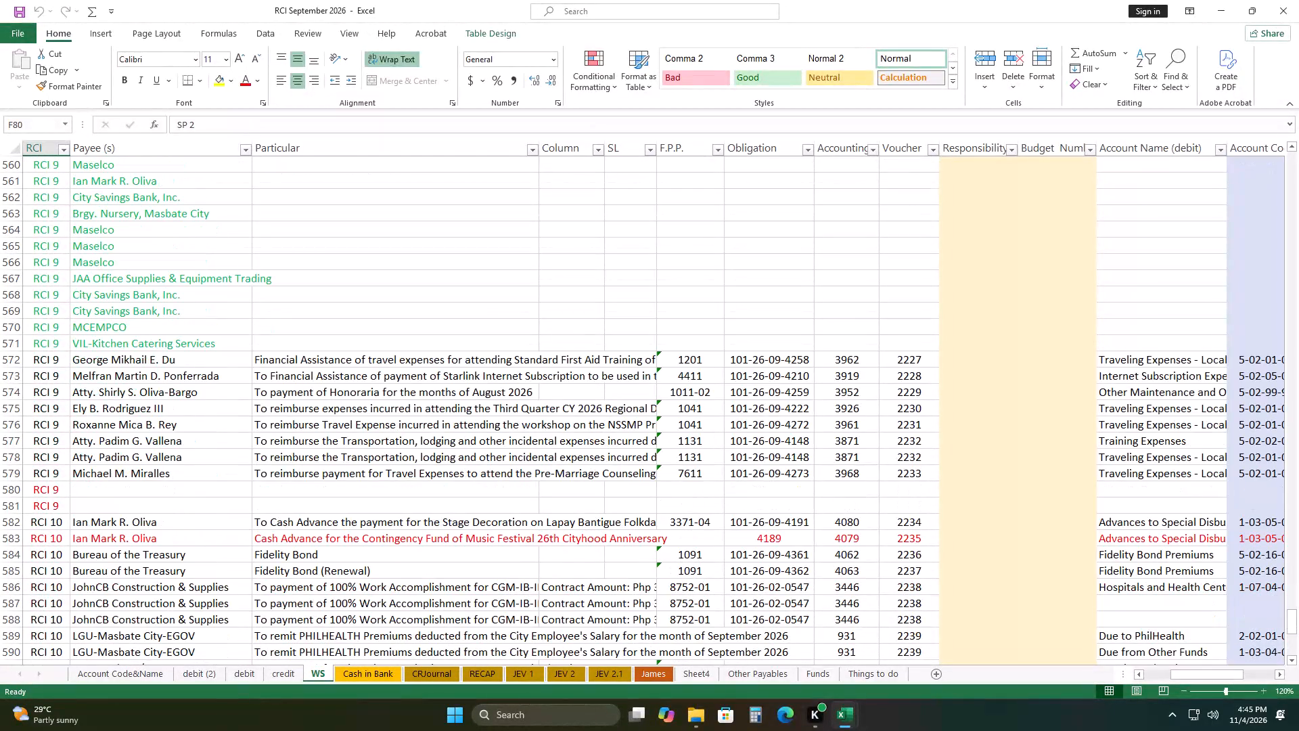
Examine the RCI 9 and RCI 10 rows at the end of the WS sheet across their date received, status, check number, debit and credit columns.
{"action": "left_click_drag", "start_coordinate": [1222, 678], "coordinate": [1178, 682]}
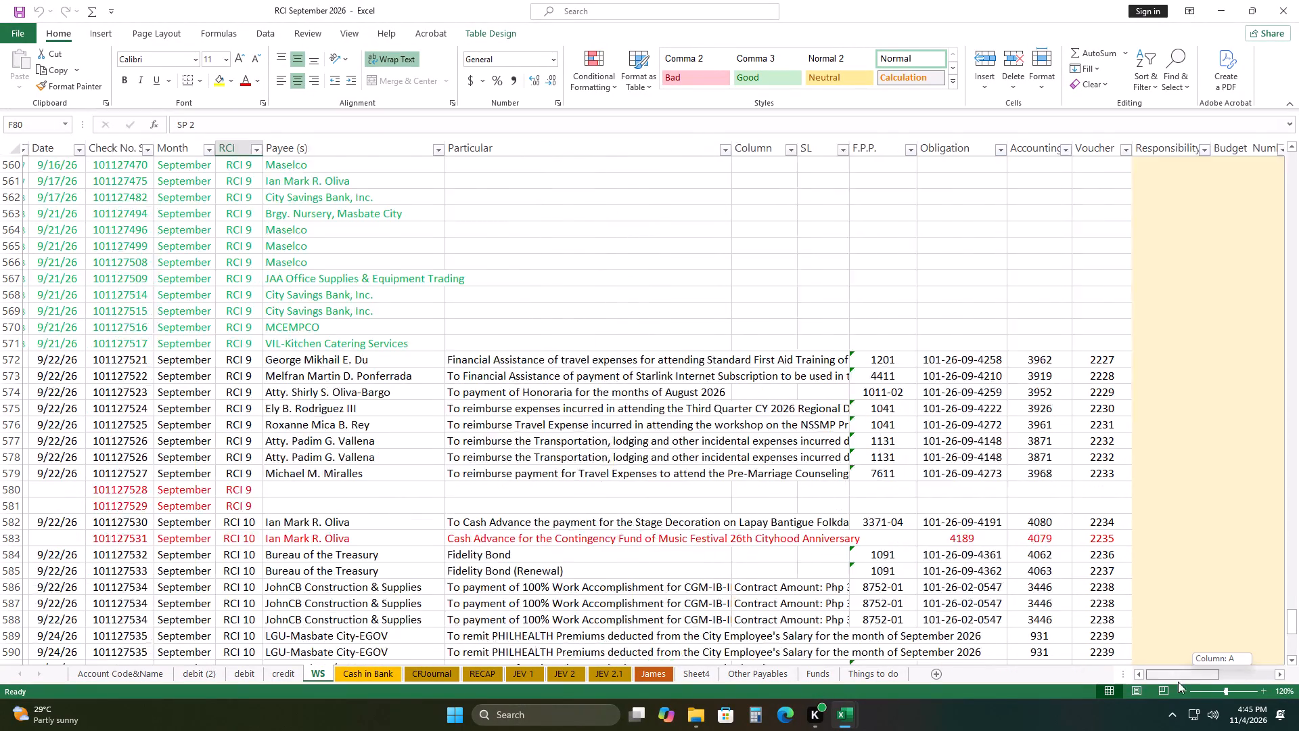
{"action": "left_click_drag", "start_coordinate": [1178, 682], "coordinate": [1235, 692]}
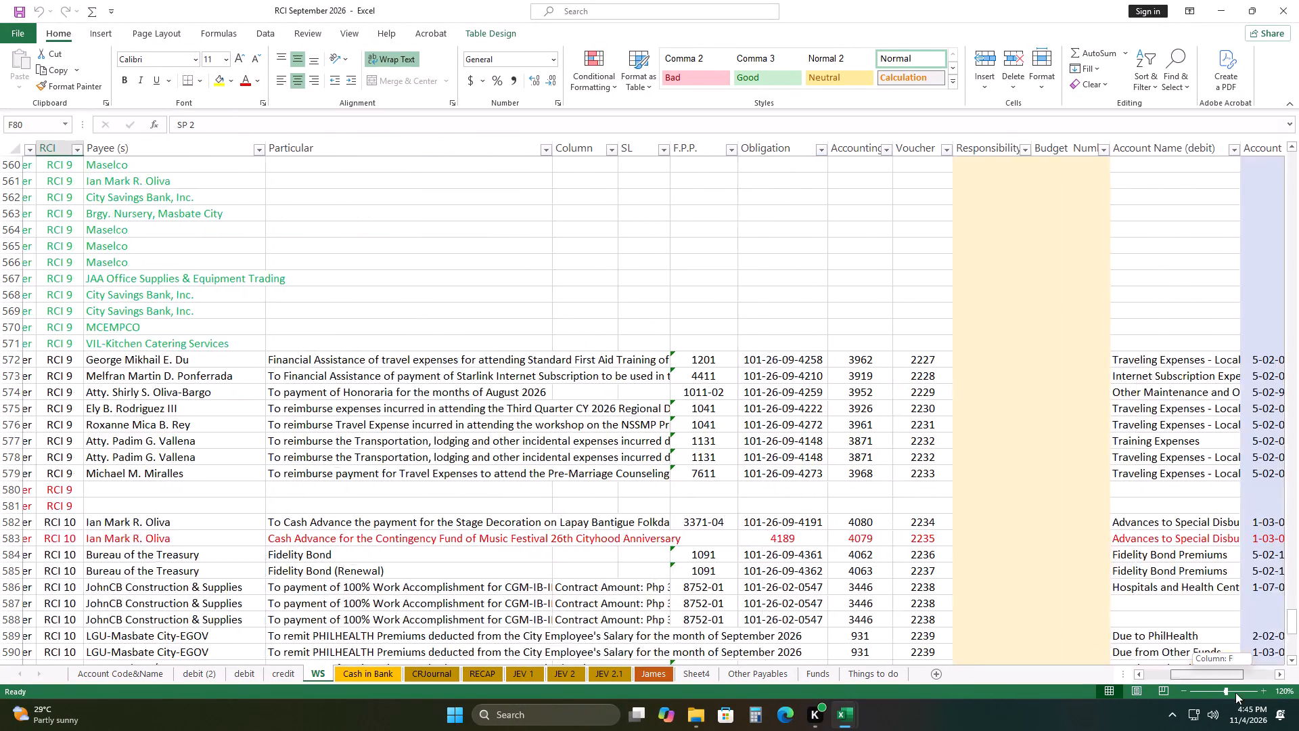
{"action": "left_click_drag", "start_coordinate": [1235, 692], "coordinate": [1200, 696]}
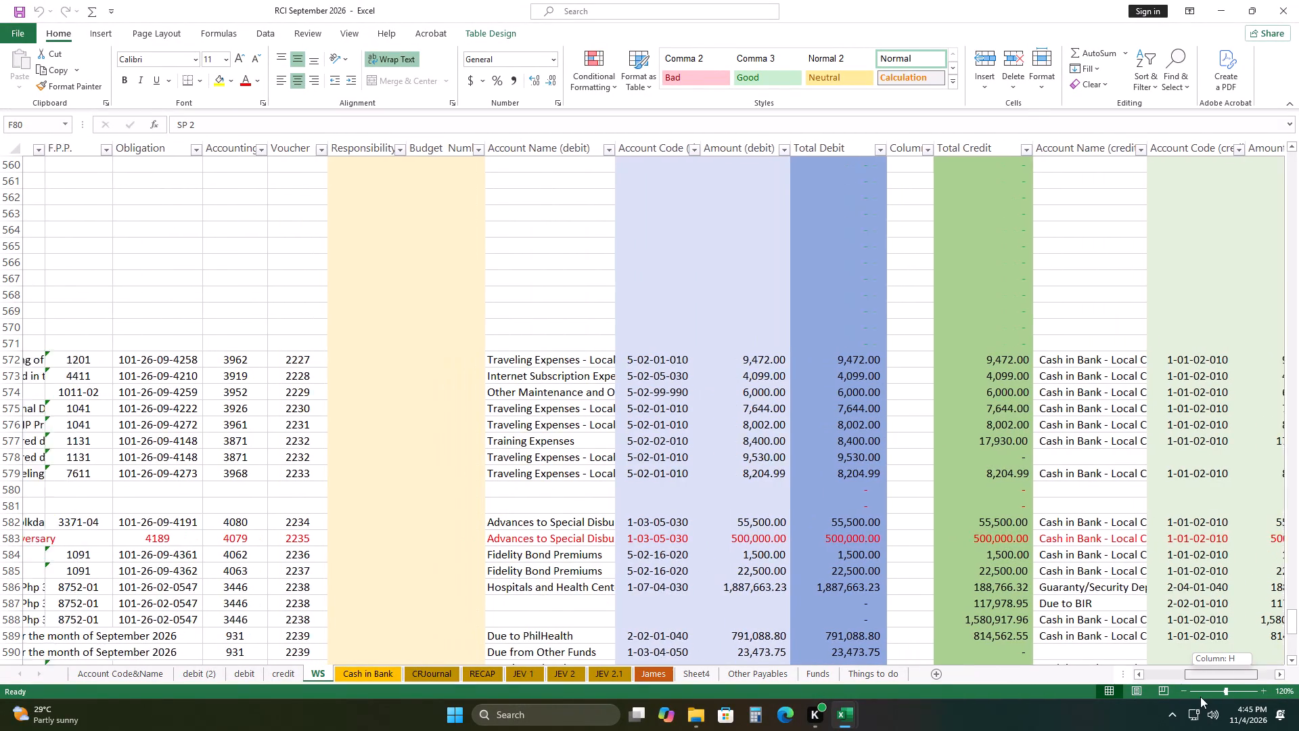
{"action": "left_click_drag", "start_coordinate": [1200, 696], "coordinate": [1221, 691]}
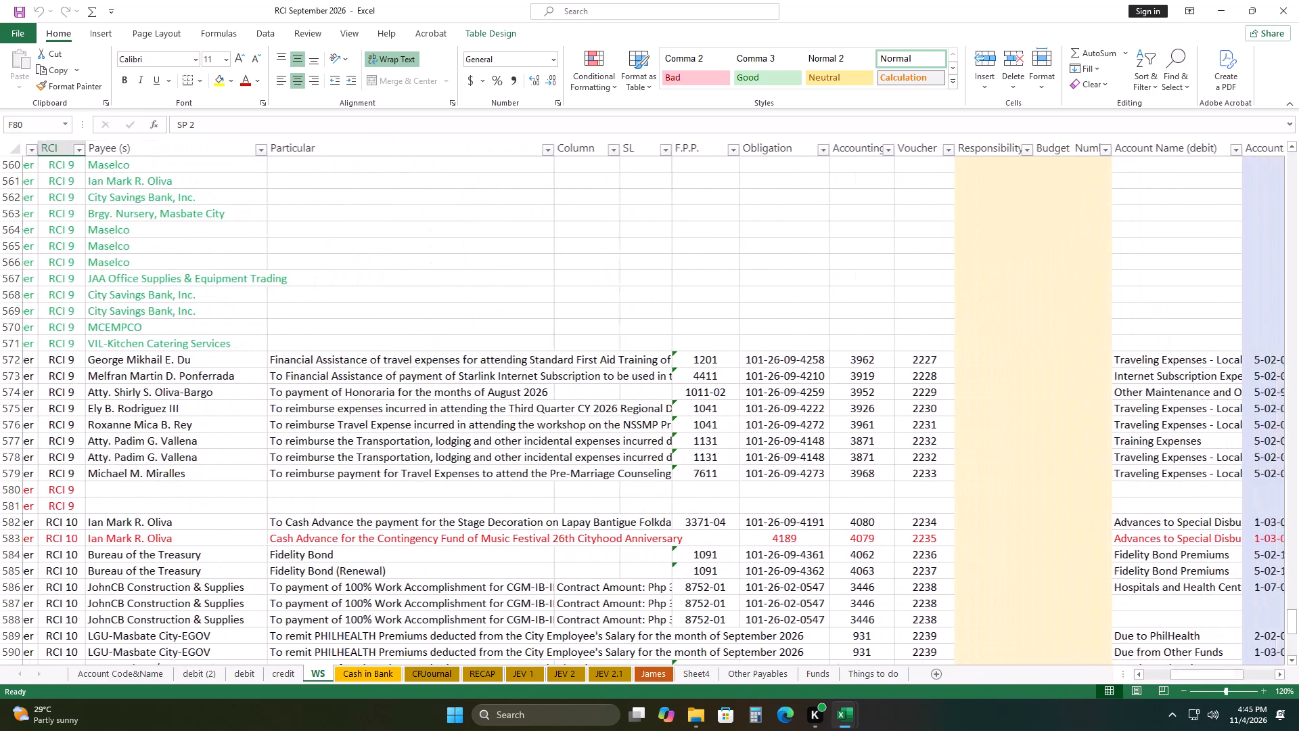
{"action": "scroll", "coordinate": [1093, 562], "scroll_direction": "down", "scroll_amount": 15}
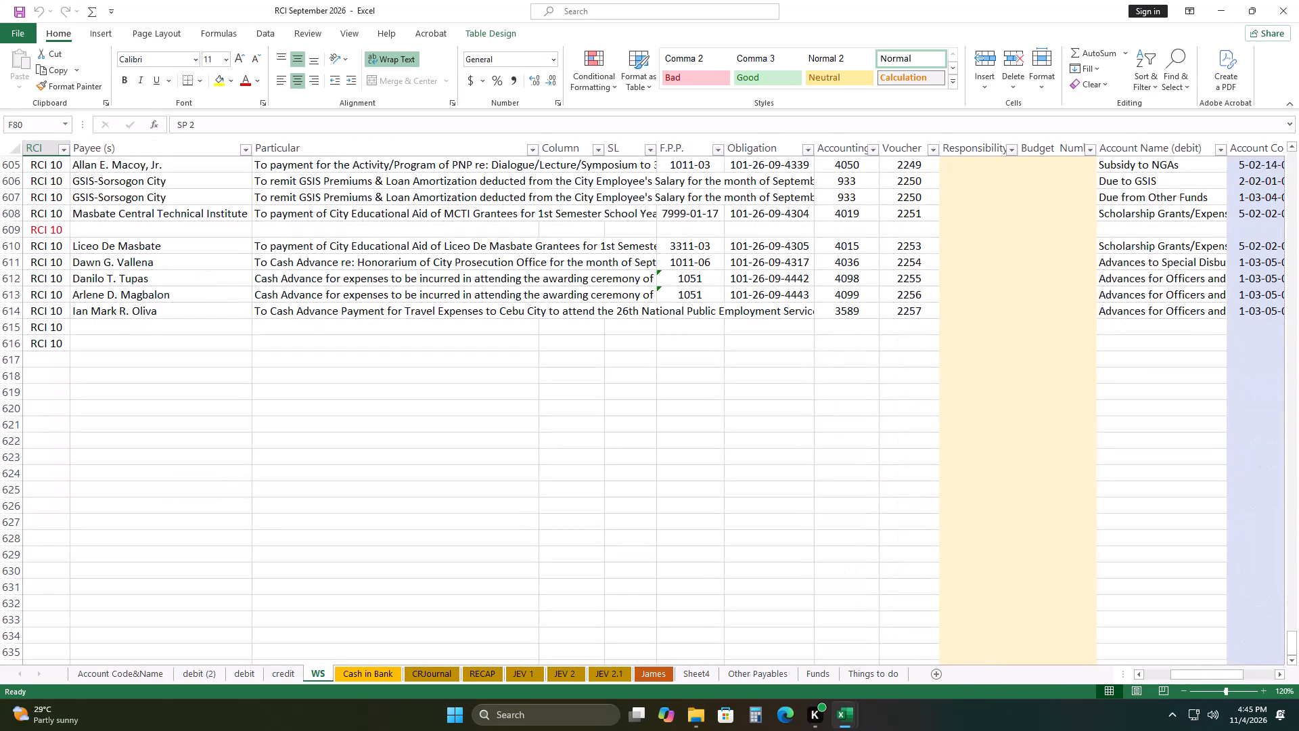
{"action": "scroll", "coordinate": [1096, 558], "scroll_direction": "up", "scroll_amount": 6}
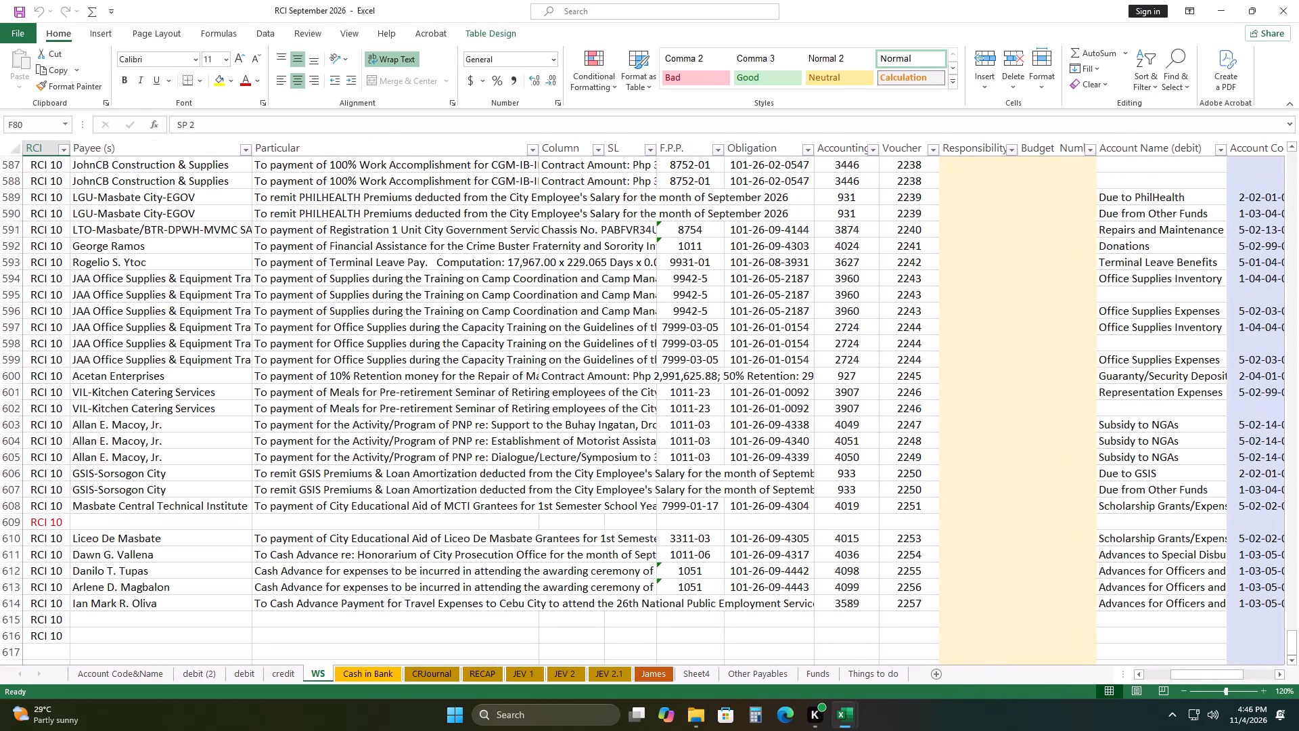
{"action": "scroll", "coordinate": [1100, 559], "scroll_direction": "down", "scroll_amount": 15}
{"action": "scroll", "coordinate": [1101, 558], "scroll_direction": "up", "scroll_amount": 6}
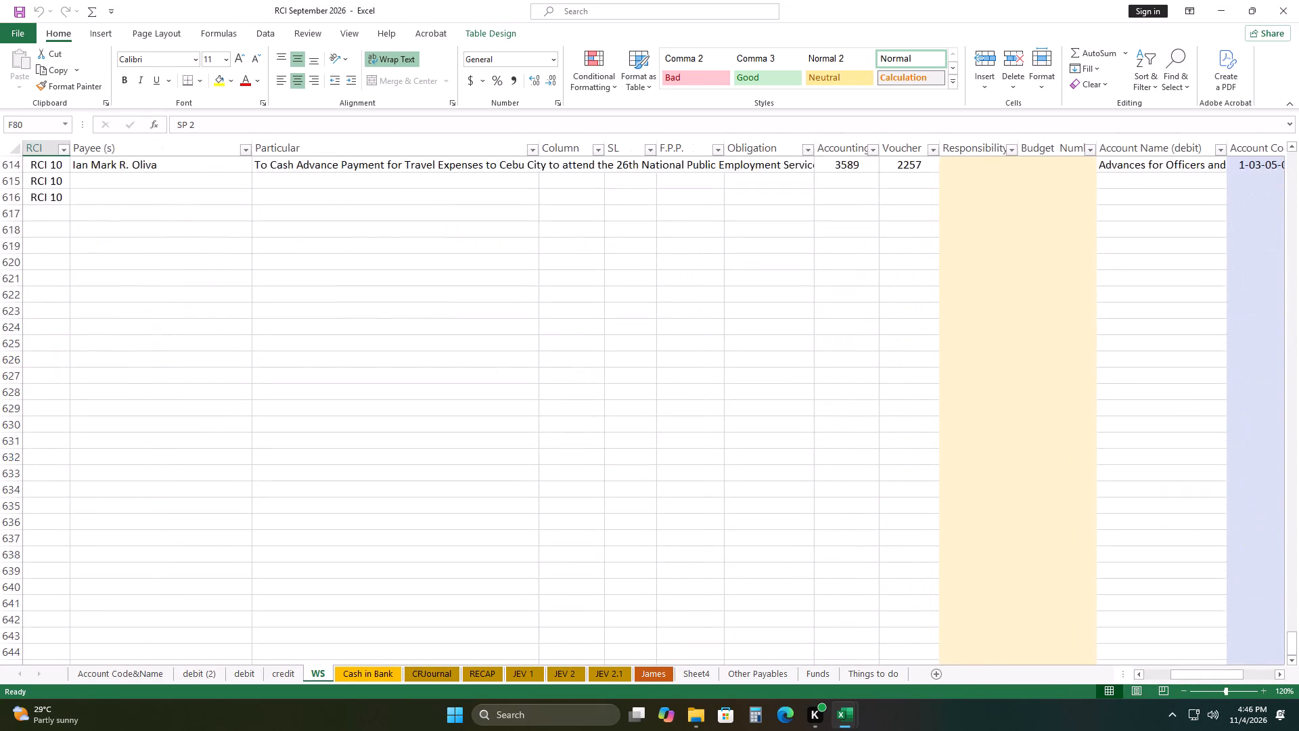
{"action": "scroll", "coordinate": [1102, 558], "scroll_direction": "up", "scroll_amount": 5}
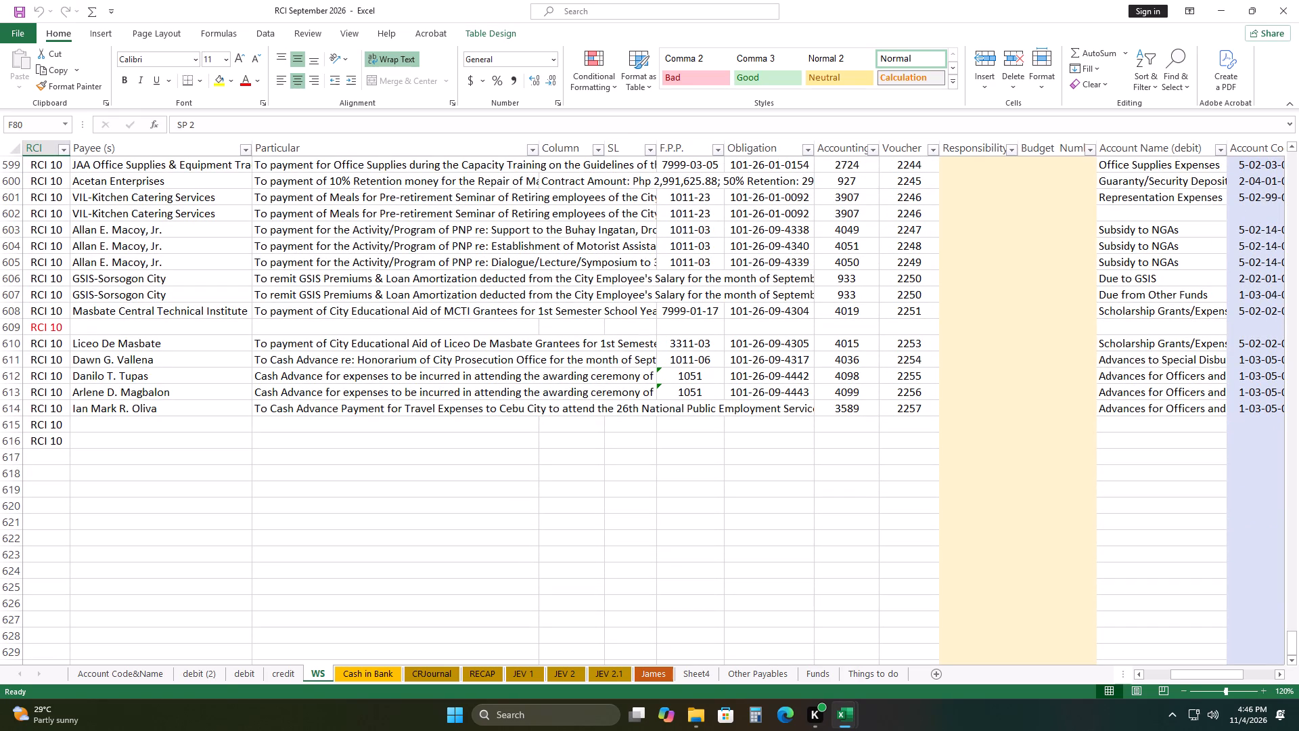
{"action": "left_click_drag", "start_coordinate": [1233, 675], "coordinate": [1209, 681]}
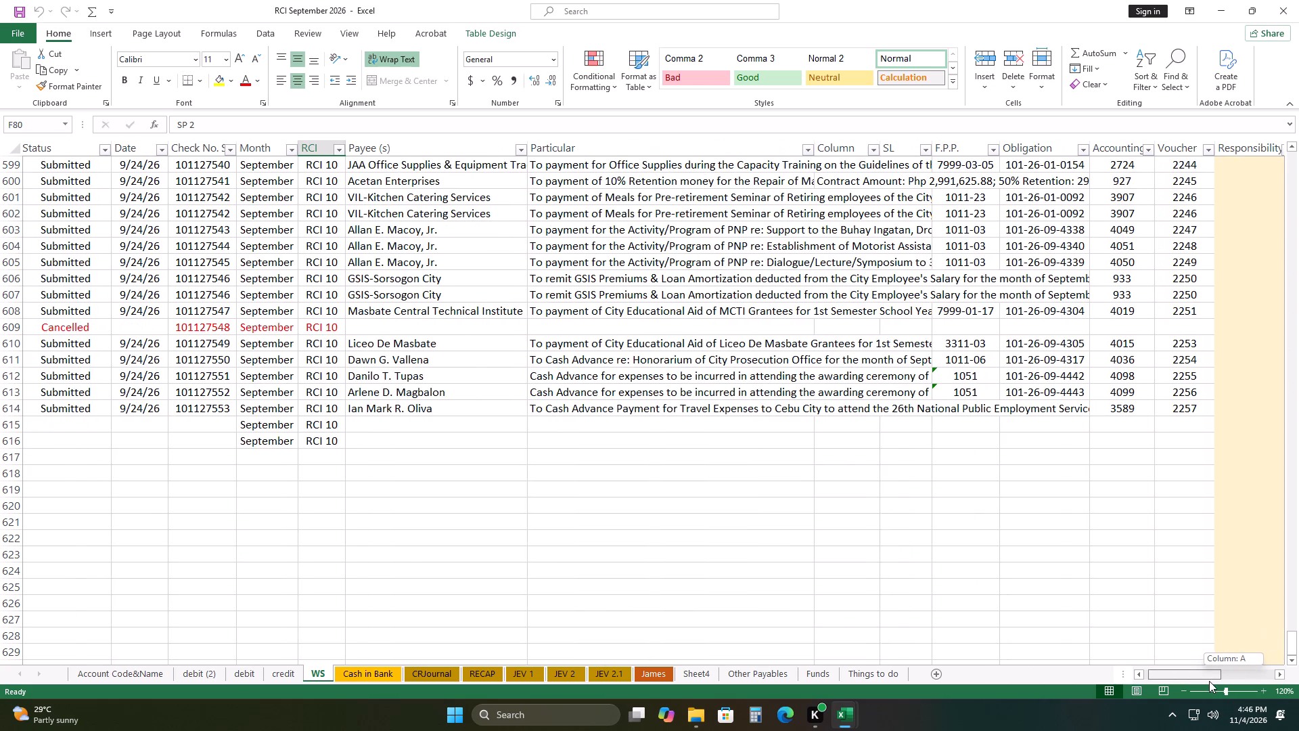
{"action": "left_click_drag", "start_coordinate": [1209, 681], "coordinate": [1208, 681]}
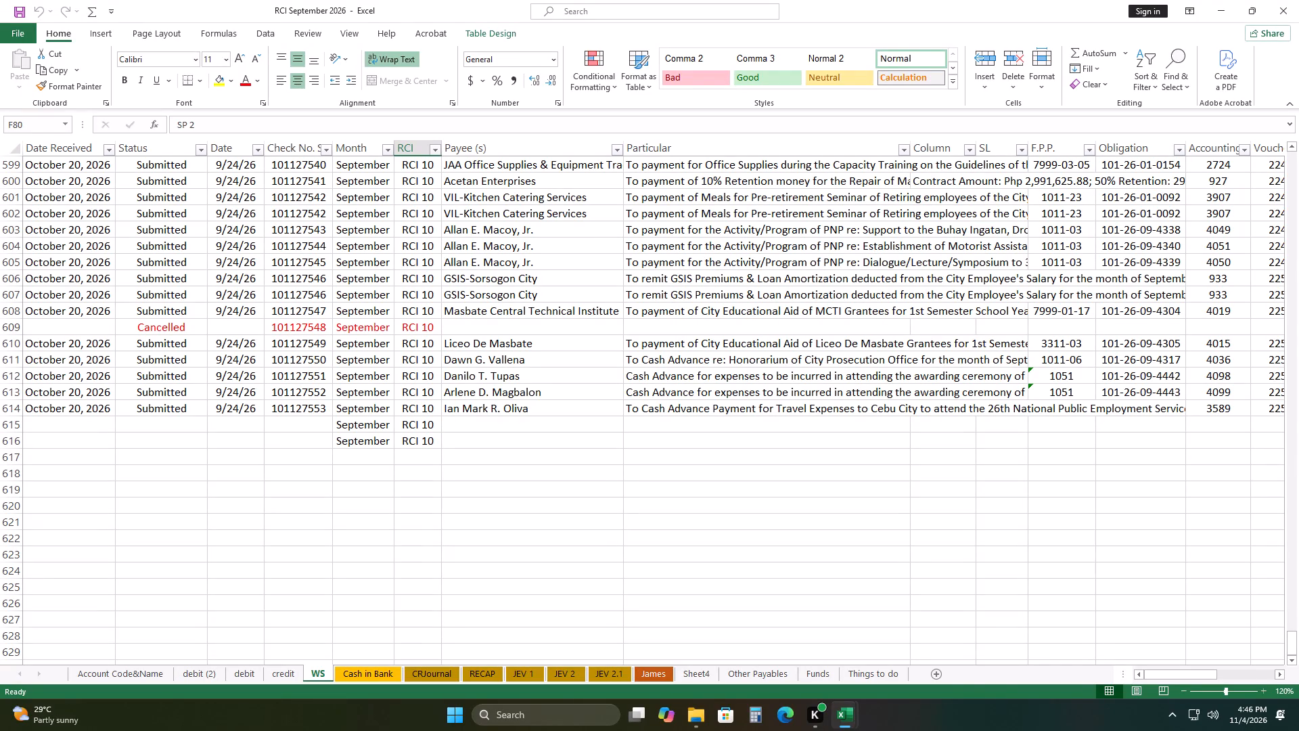
{"action": "left_click", "coordinate": [286, 146]}
{"action": "key", "text": "ctrl+f"}
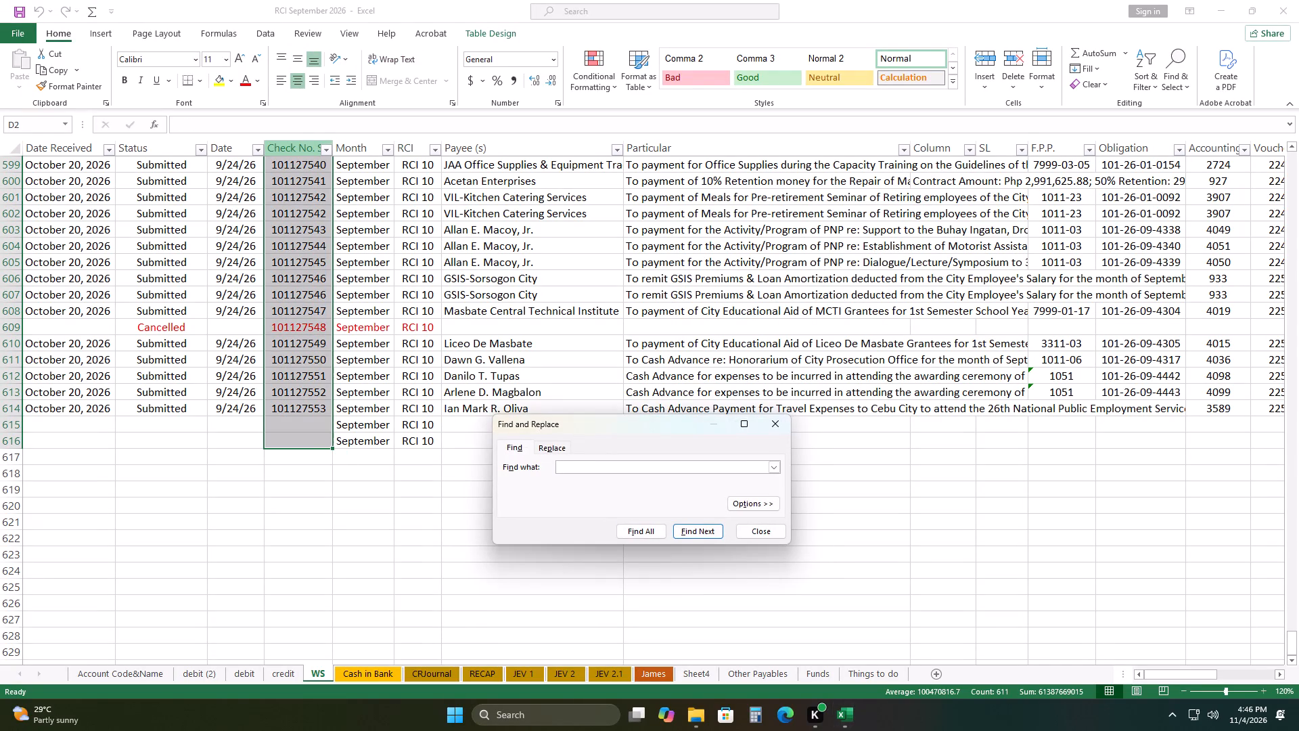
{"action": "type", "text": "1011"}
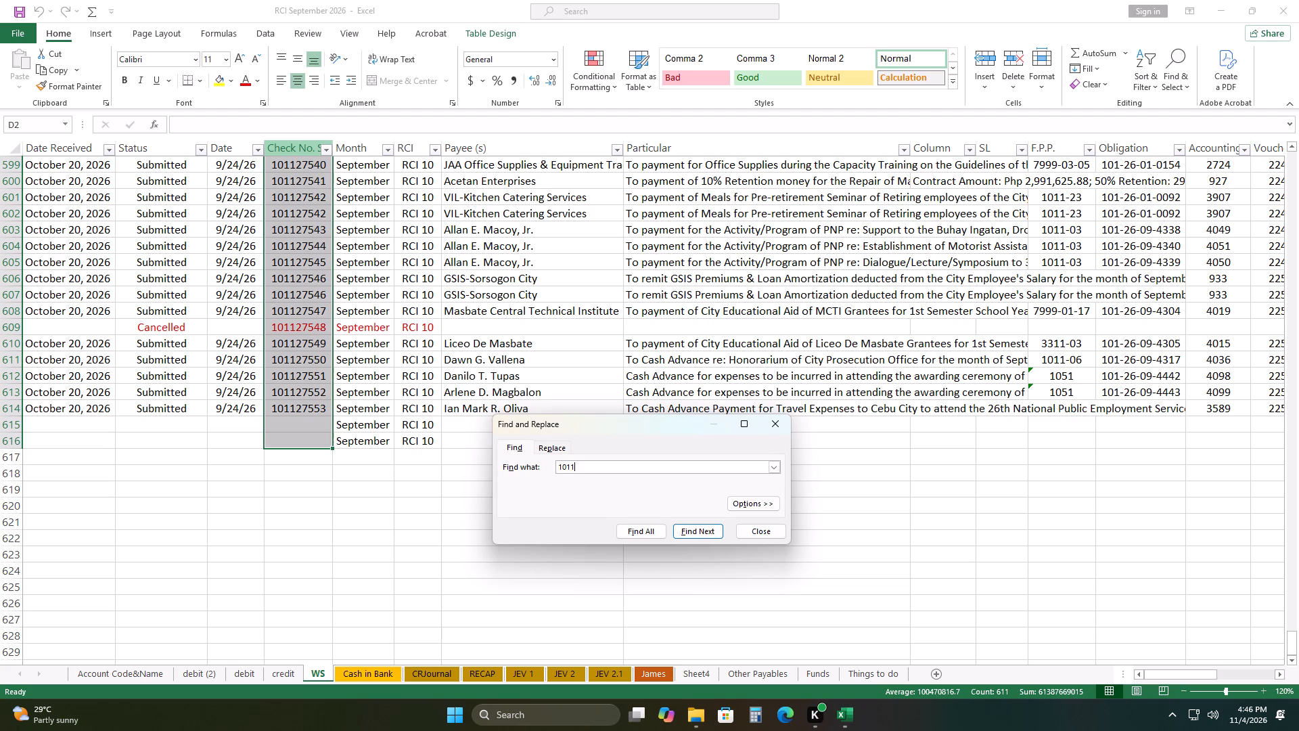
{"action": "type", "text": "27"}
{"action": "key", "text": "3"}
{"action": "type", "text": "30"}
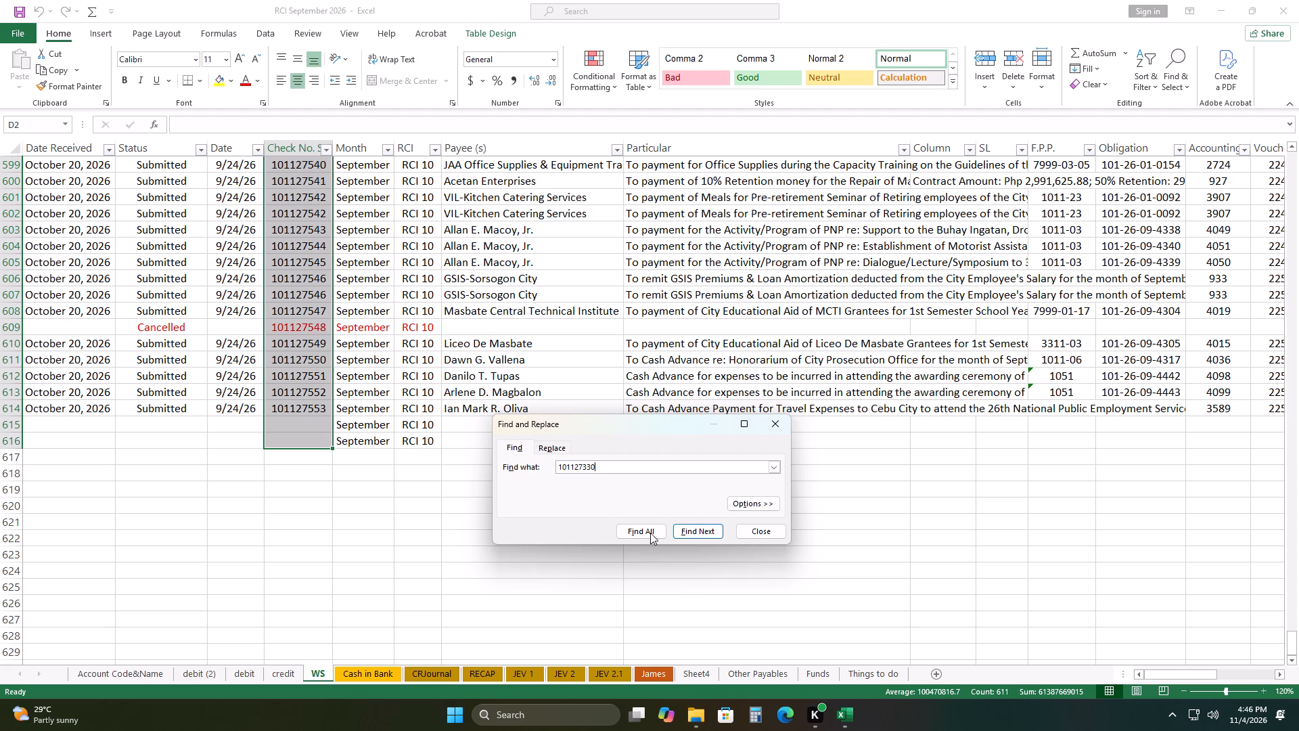
{"action": "left_click", "coordinate": [641, 540]}
{"action": "left_click", "coordinate": [641, 535]}
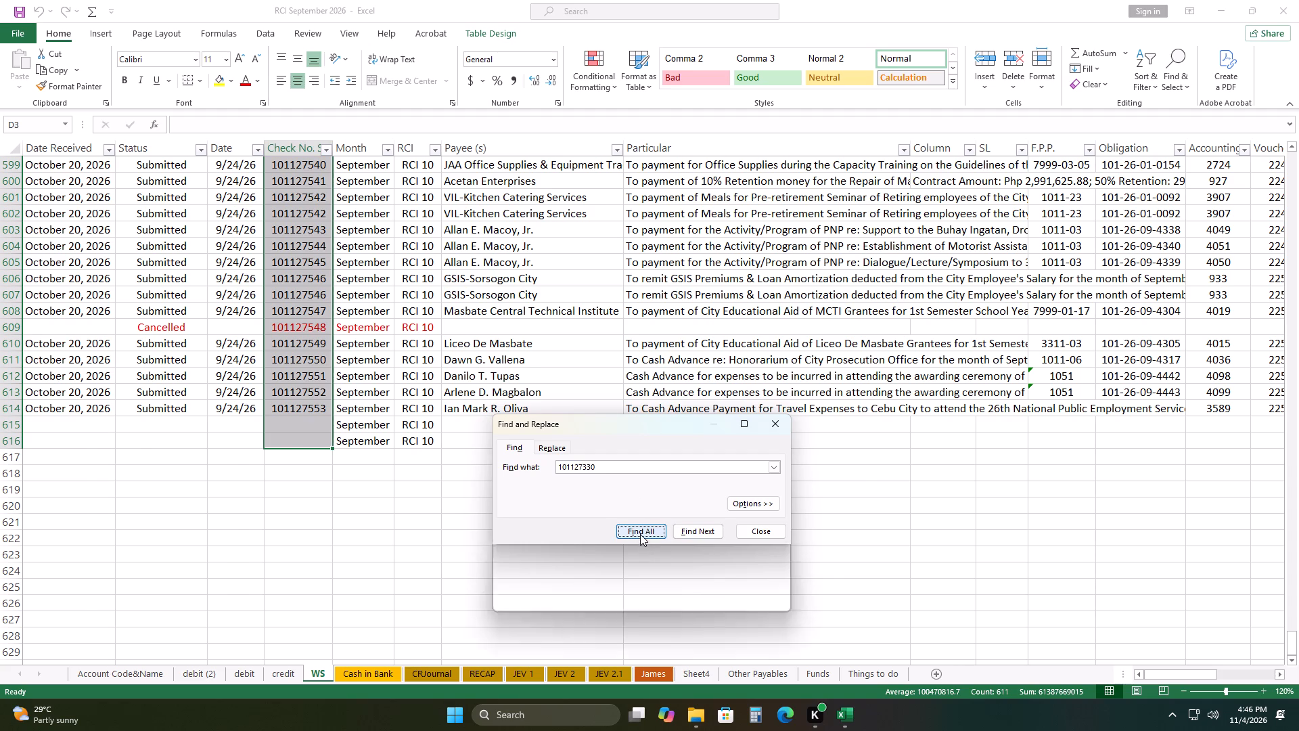
{"action": "scroll", "coordinate": [380, 250], "scroll_direction": "up", "scroll_amount": 1}
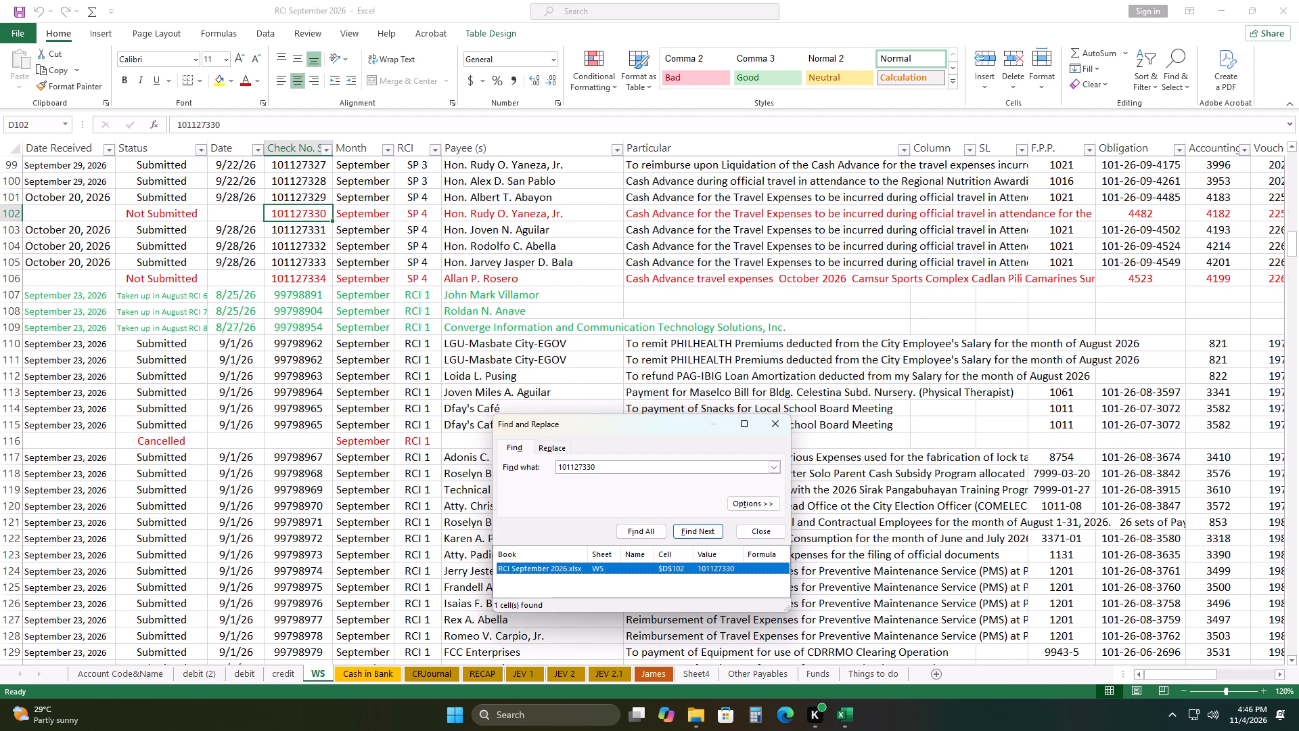
{"action": "left_click", "coordinate": [10, 213]}
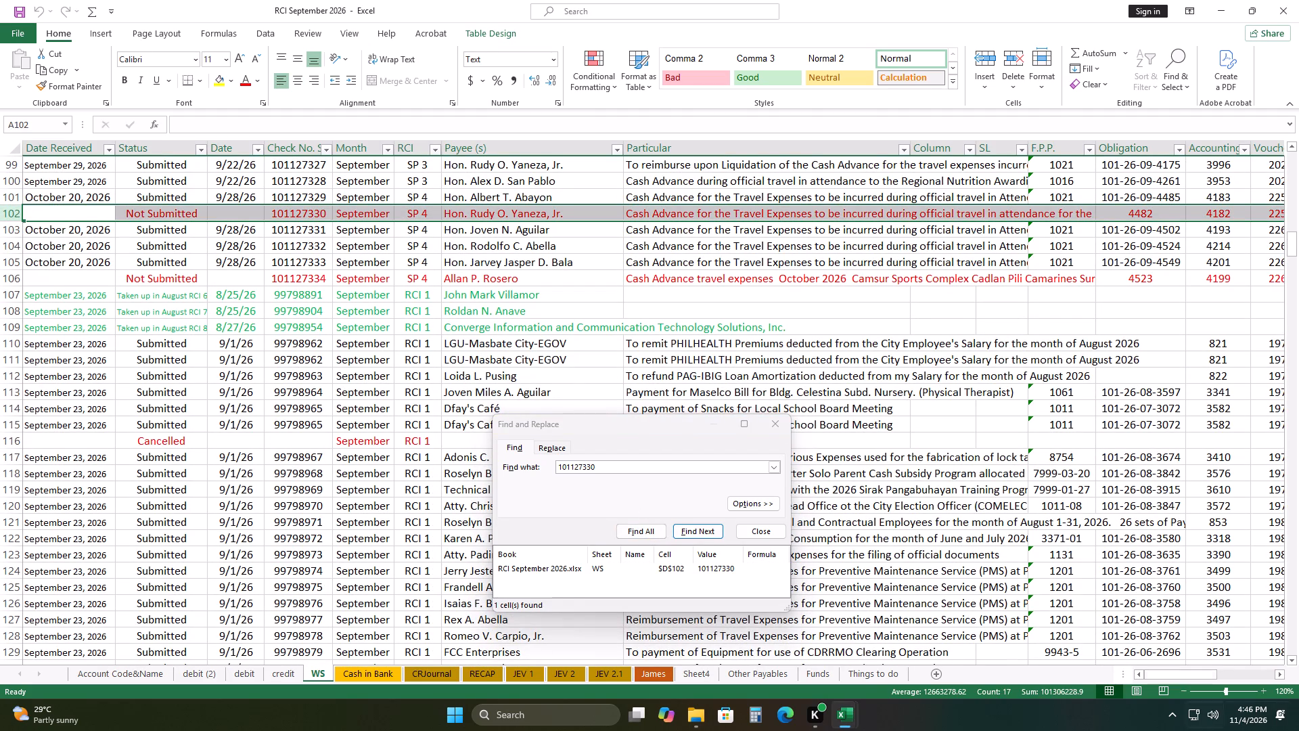
{"action": "left_click_drag", "start_coordinate": [1204, 678], "coordinate": [1224, 675]}
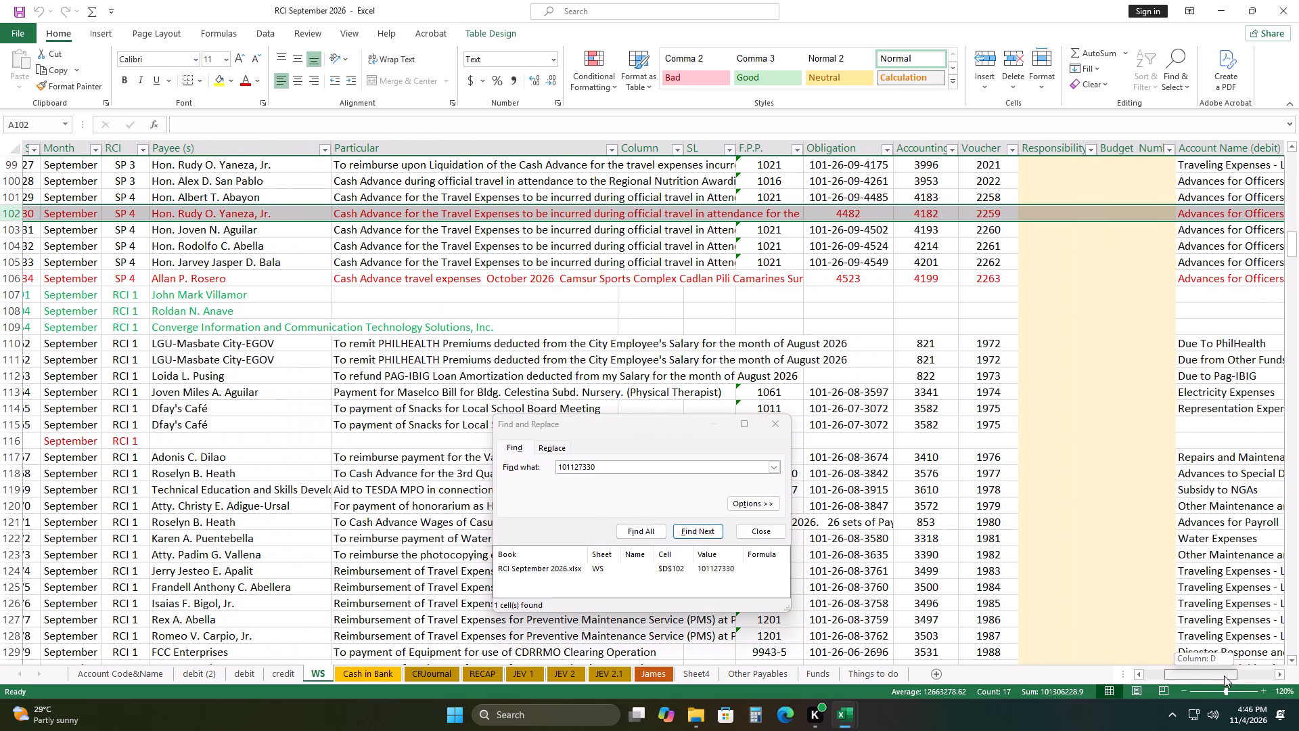
{"action": "left_click_drag", "start_coordinate": [1224, 675], "coordinate": [1212, 681]}
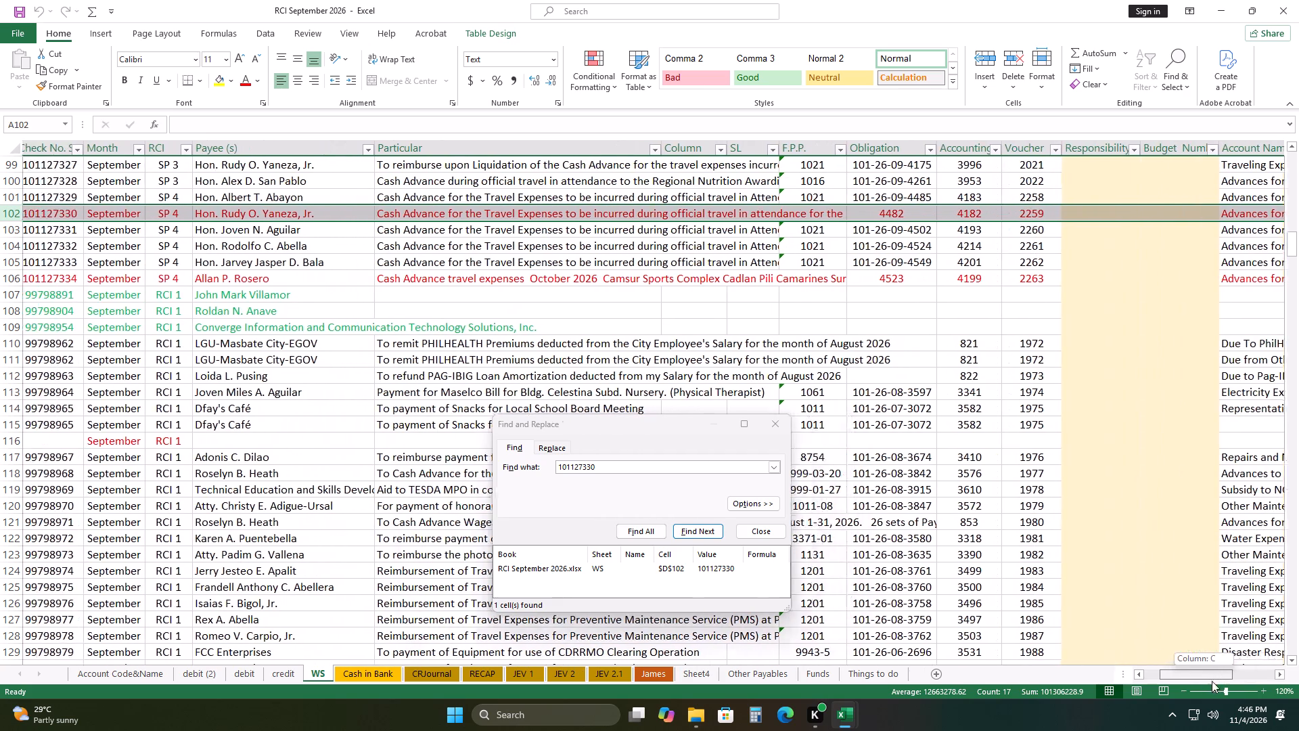
{"action": "left_click_drag", "start_coordinate": [1212, 681], "coordinate": [1046, 690]}
{"action": "left_click_drag", "start_coordinate": [796, 354], "coordinate": [804, 355]}
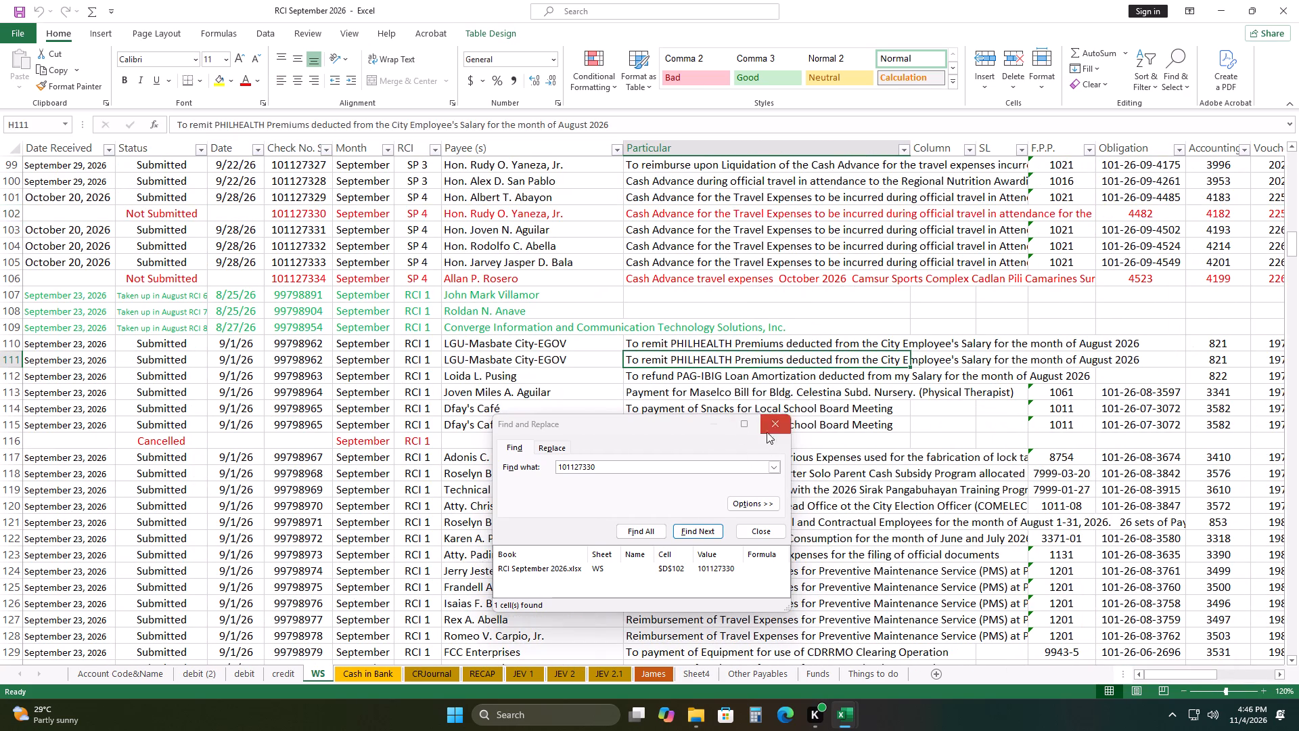
{"action": "left_click_drag", "start_coordinate": [682, 422], "coordinate": [1089, 303]}
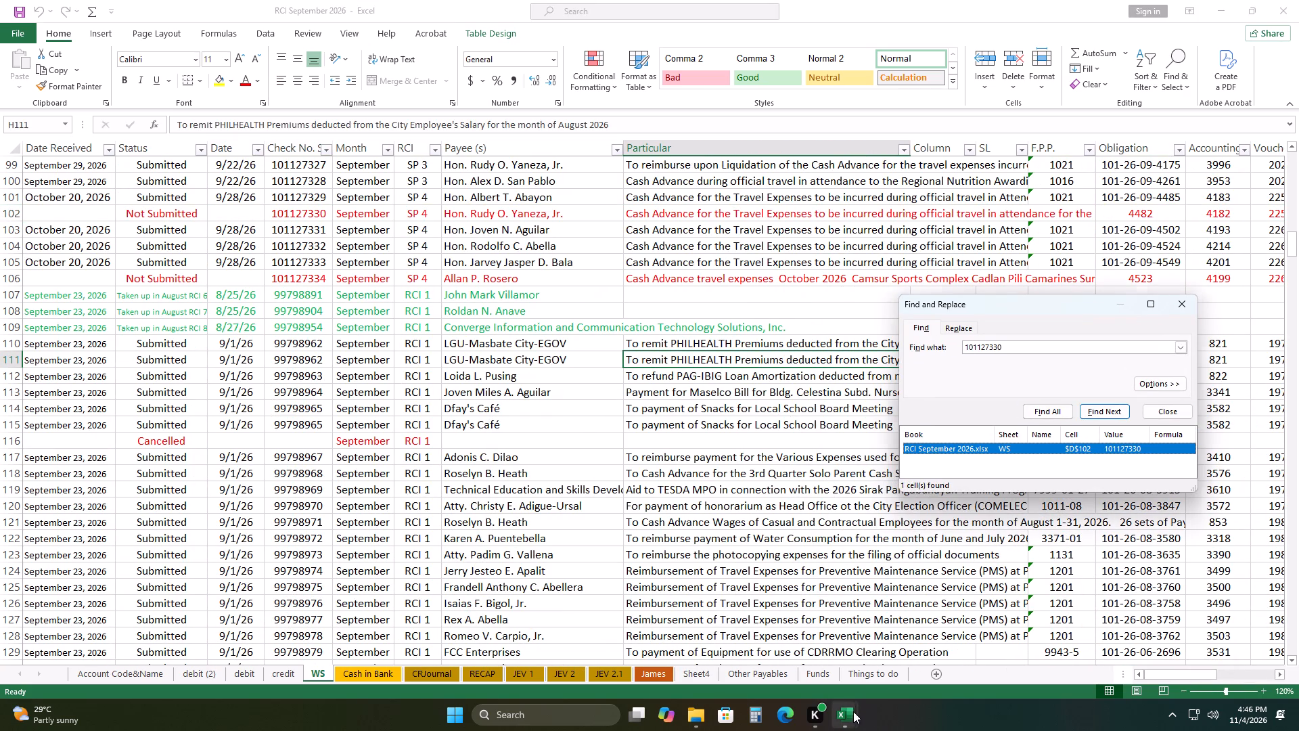
Switch to the RCI October 2026 workbook and examine the SP 3 voucher rows on its WS sheet.
{"action": "left_click", "coordinate": [852, 711]}
{"action": "left_click", "coordinate": [668, 671]}
{"action": "scroll", "coordinate": [610, 472], "scroll_direction": "down", "scroll_amount": 4}
{"action": "scroll", "coordinate": [601, 489], "scroll_direction": "up", "scroll_amount": 4}
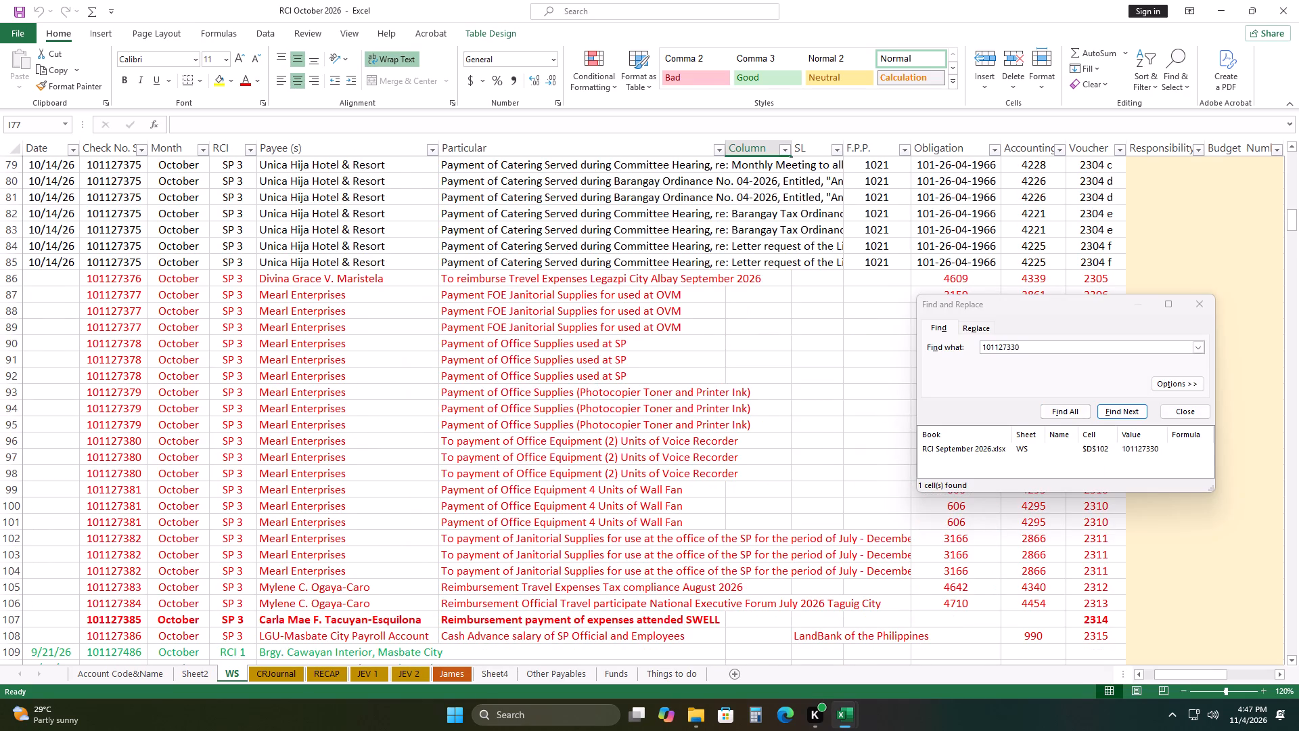
{"action": "left_click", "coordinate": [533, 417]}
{"action": "scroll", "coordinate": [783, 546], "scroll_direction": "up", "scroll_amount": 4}
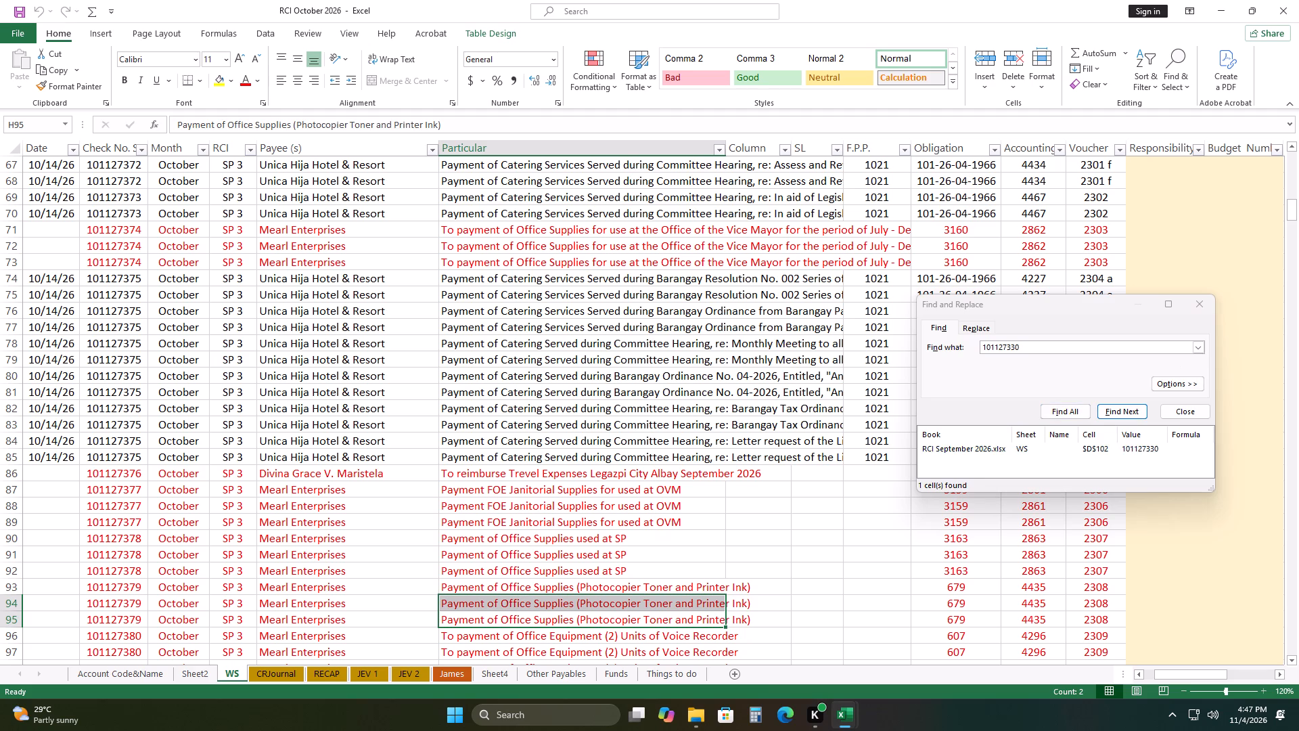
Open Google Chrome with the profile labelled Your Chrome and dismiss the default PDF viewer suggestion.
{"action": "left_click", "coordinate": [523, 717]}
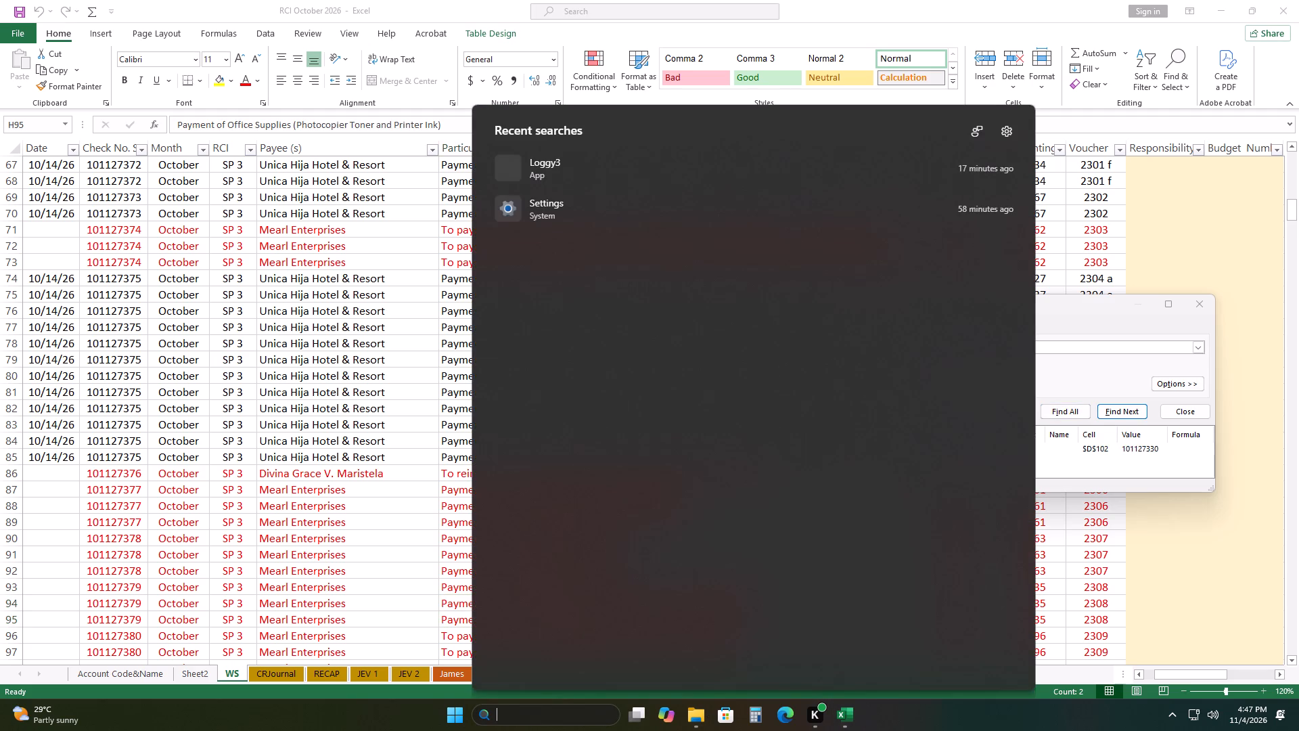
{"action": "type", "text": "go"}
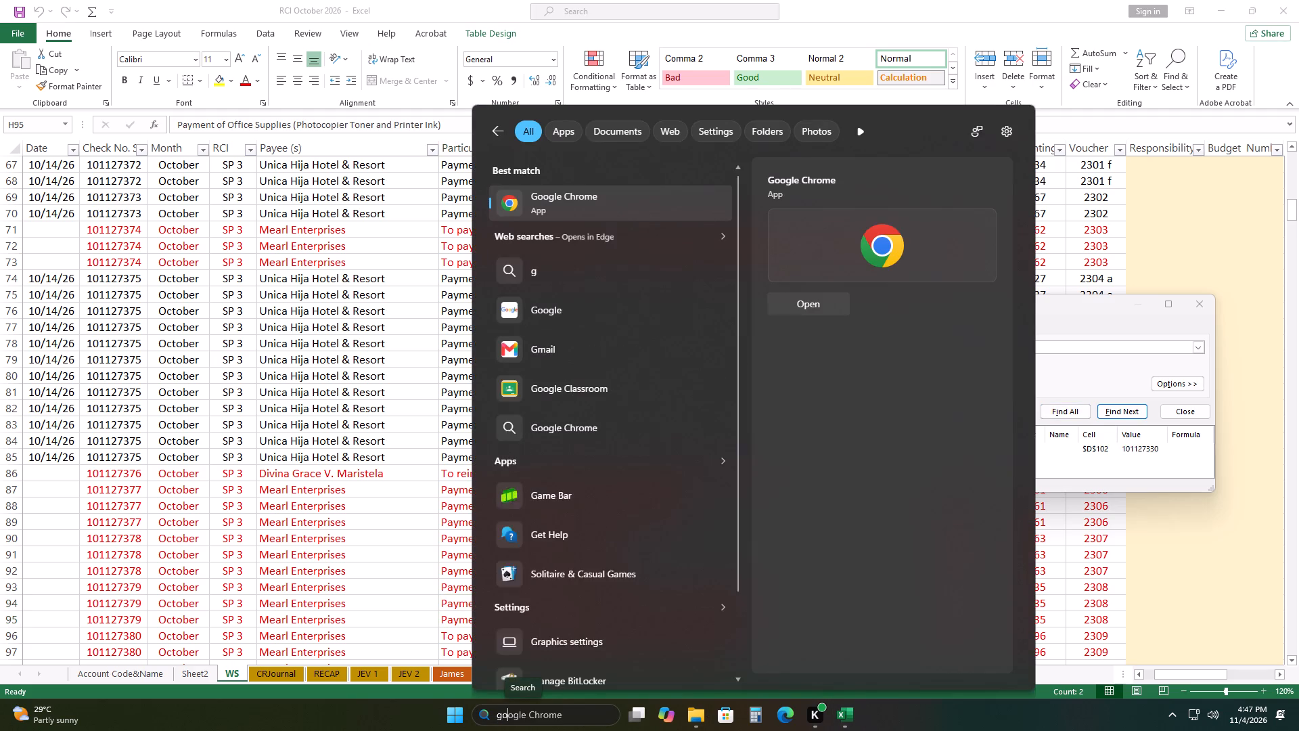
{"action": "left_click", "coordinate": [638, 199]}
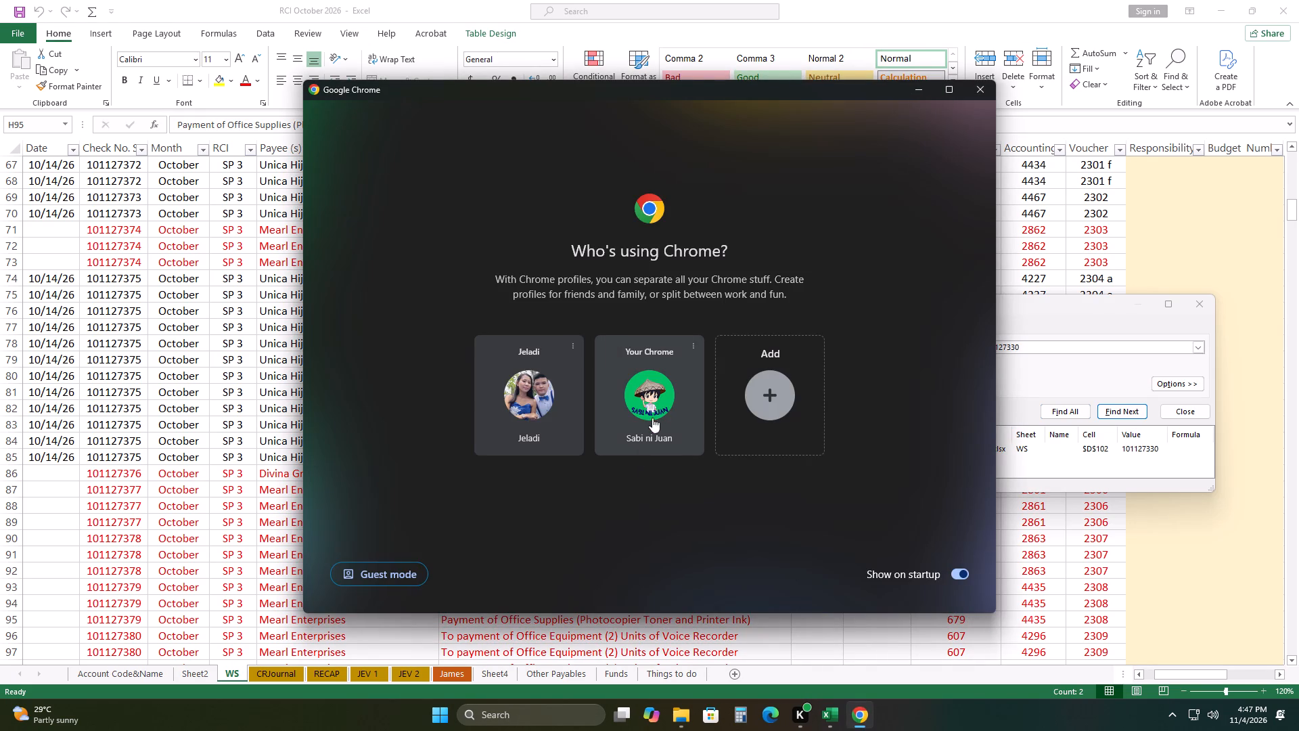
{"action": "left_click", "coordinate": [649, 397]}
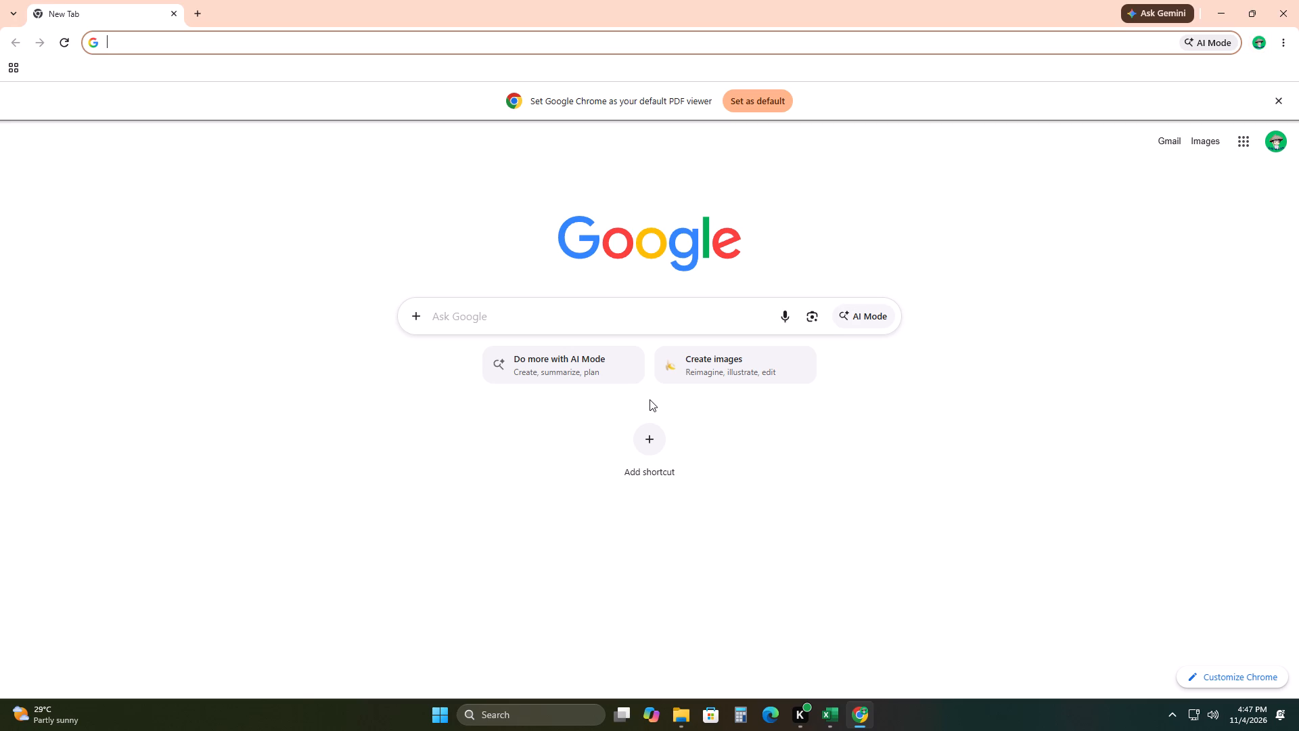
{"action": "left_click", "coordinate": [1281, 101]}
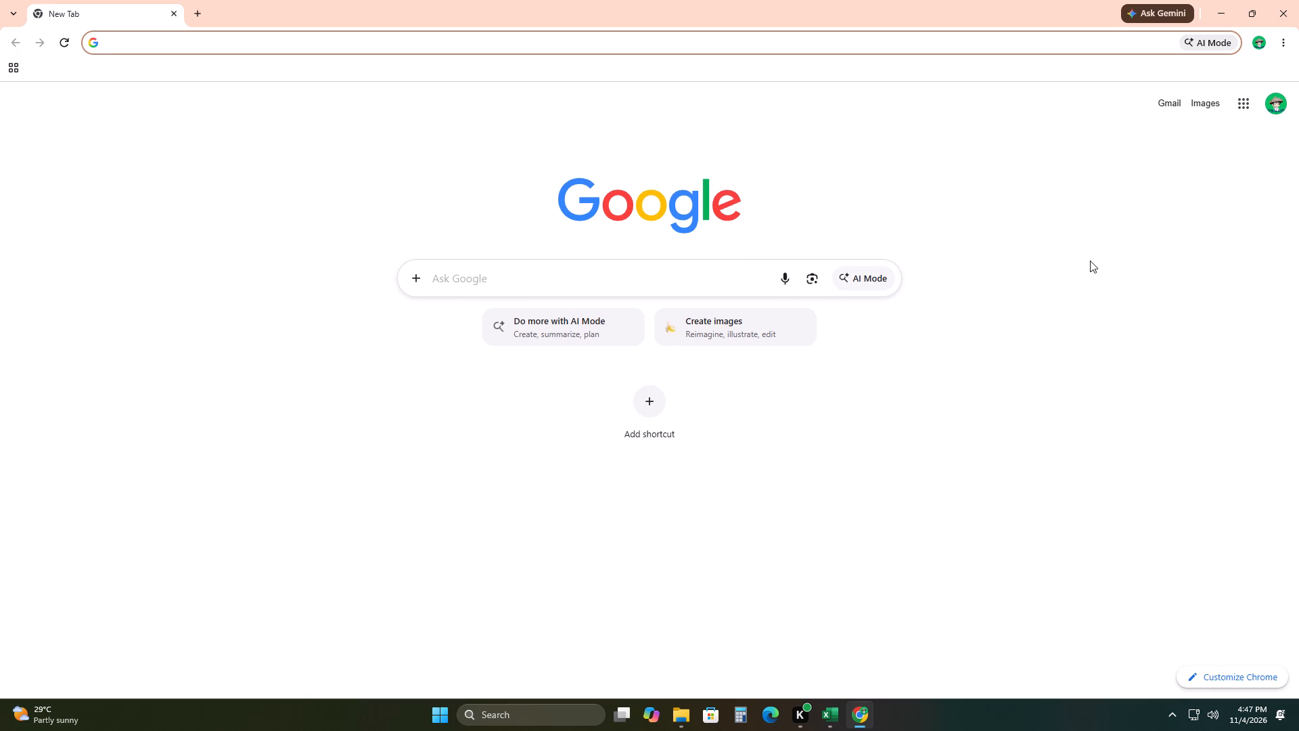
{"action": "scroll", "coordinate": [1085, 263], "scroll_direction": "up", "scroll_amount": 5}
{"action": "scroll", "coordinate": [1084, 263], "scroll_direction": "down", "scroll_amount": 3}
{"action": "scroll", "coordinate": [1036, 276], "scroll_direction": "up", "scroll_amount": 2}
Search the web for "air 1" and open the air1.com website.
{"action": "left_click", "coordinate": [256, 43]}
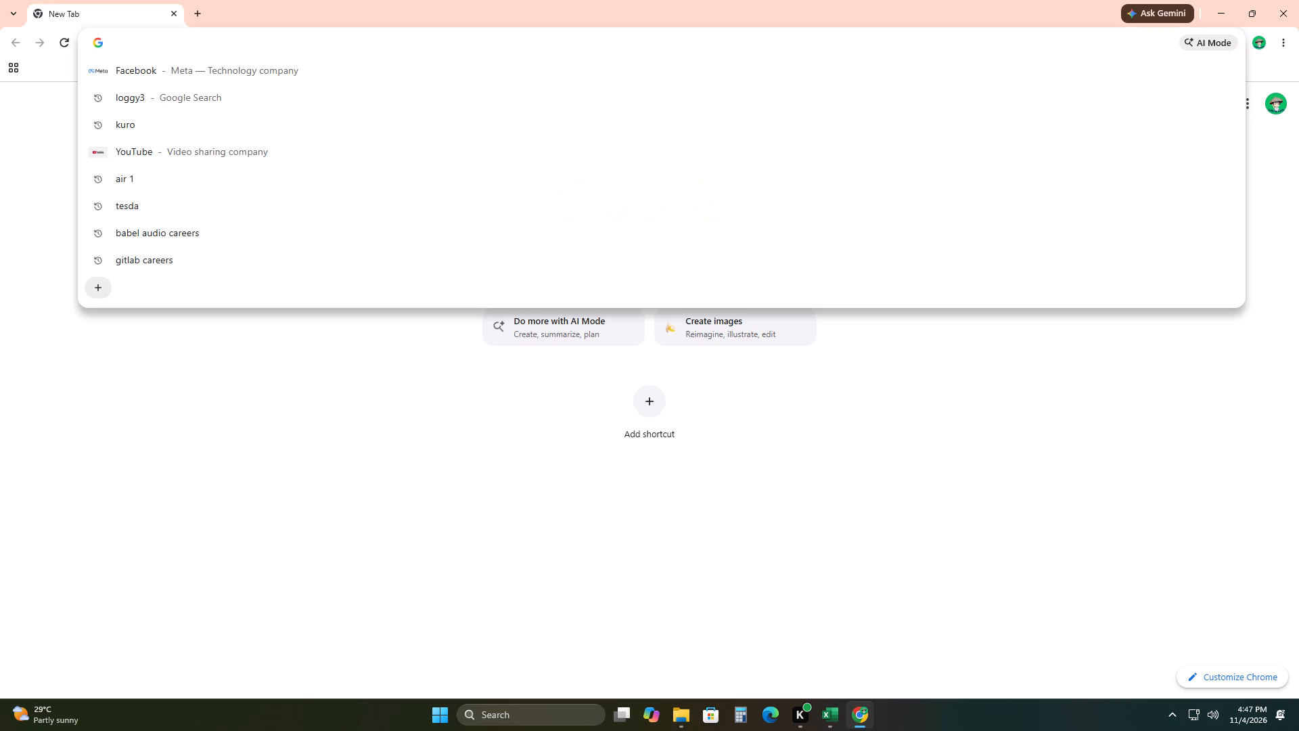
{"action": "type", "text": "air"}
{"action": "key", "text": "Return"}
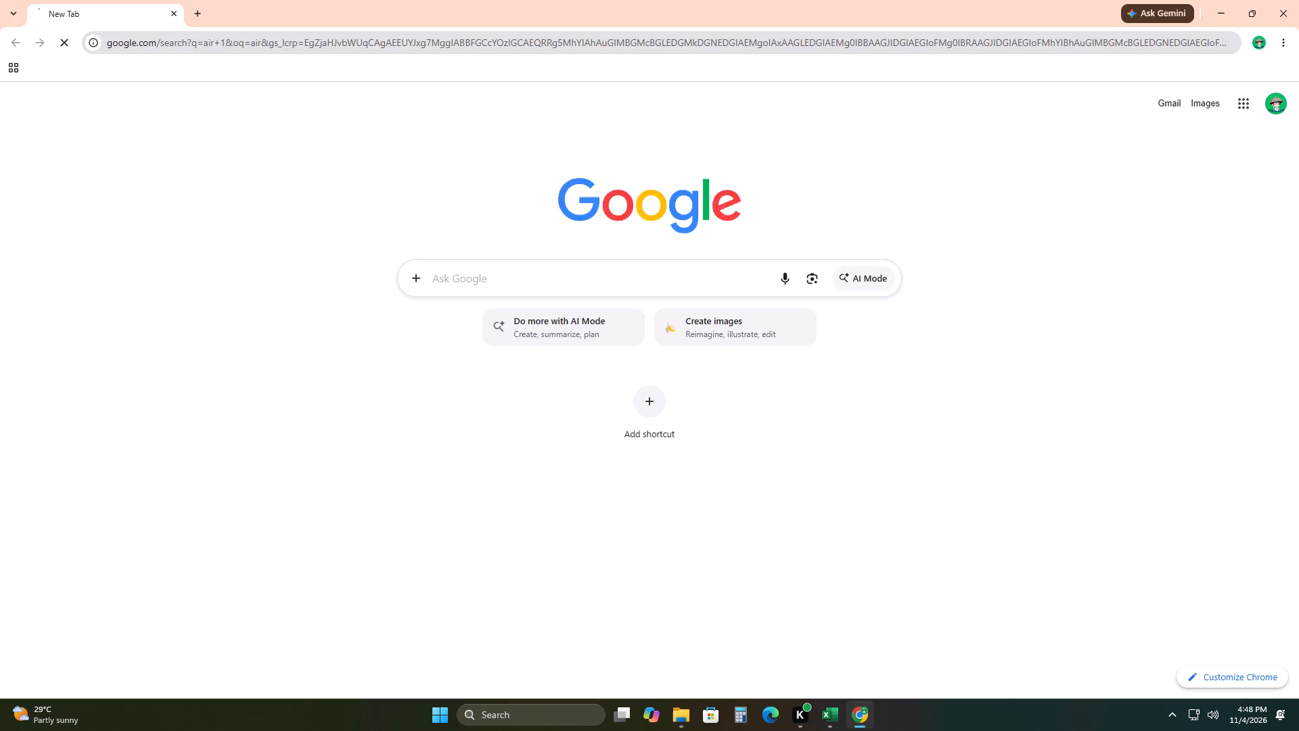
{"action": "left_click", "coordinate": [337, 228]}
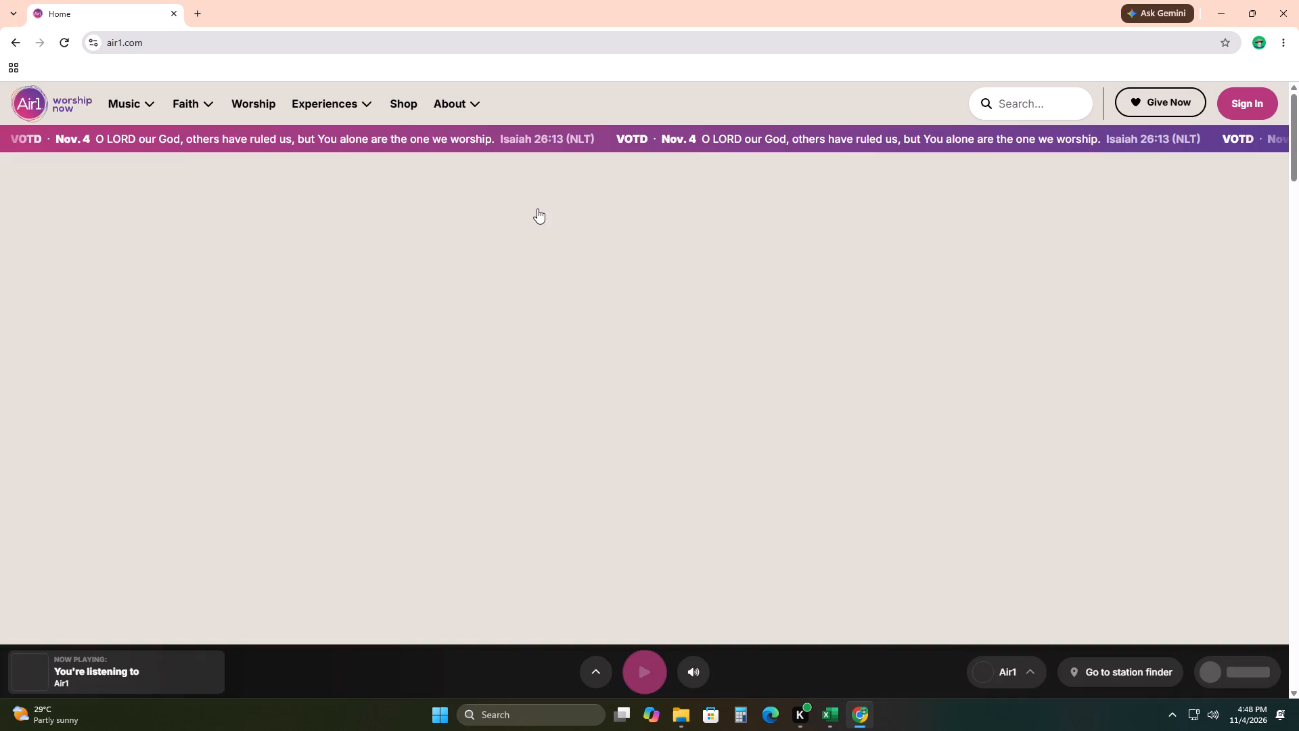
Accept all cookies on air1.com and start playing the Air1 station.
{"action": "scroll", "coordinate": [303, 533], "scroll_direction": "down", "scroll_amount": 5}
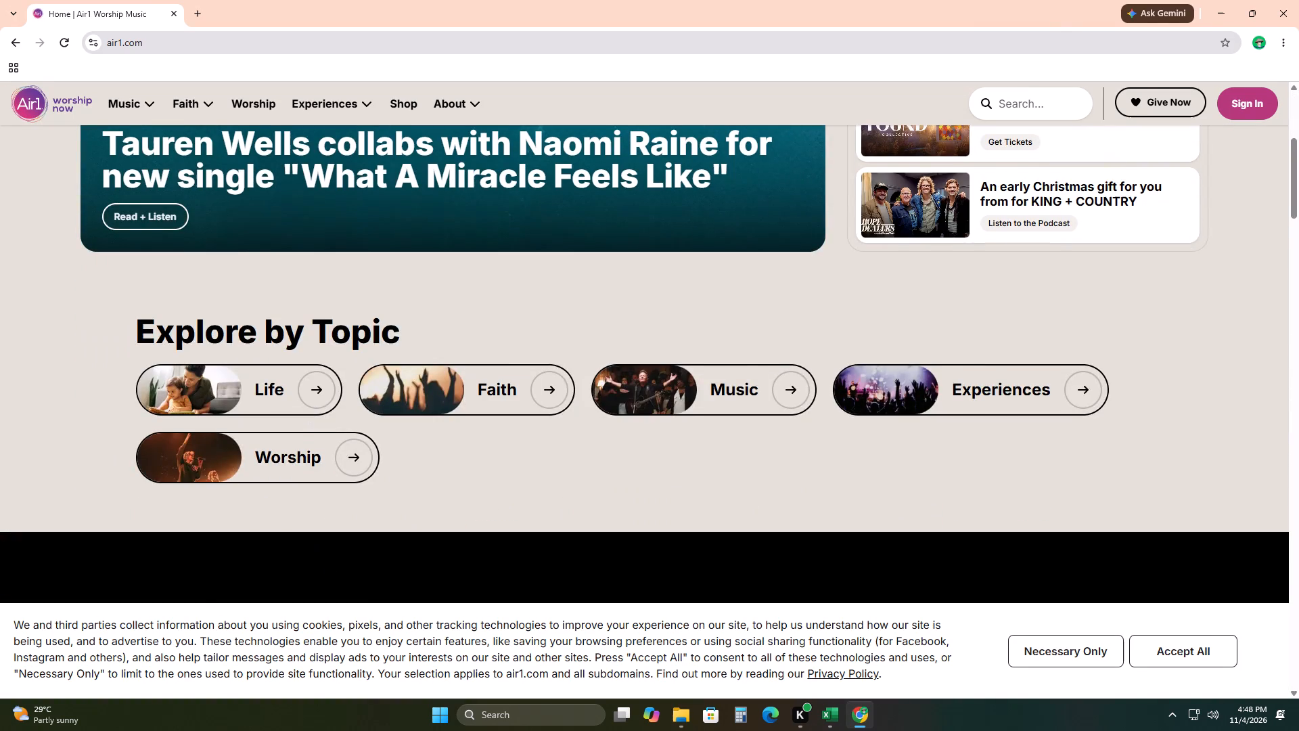
{"action": "scroll", "coordinate": [493, 533], "scroll_direction": "up", "scroll_amount": 4}
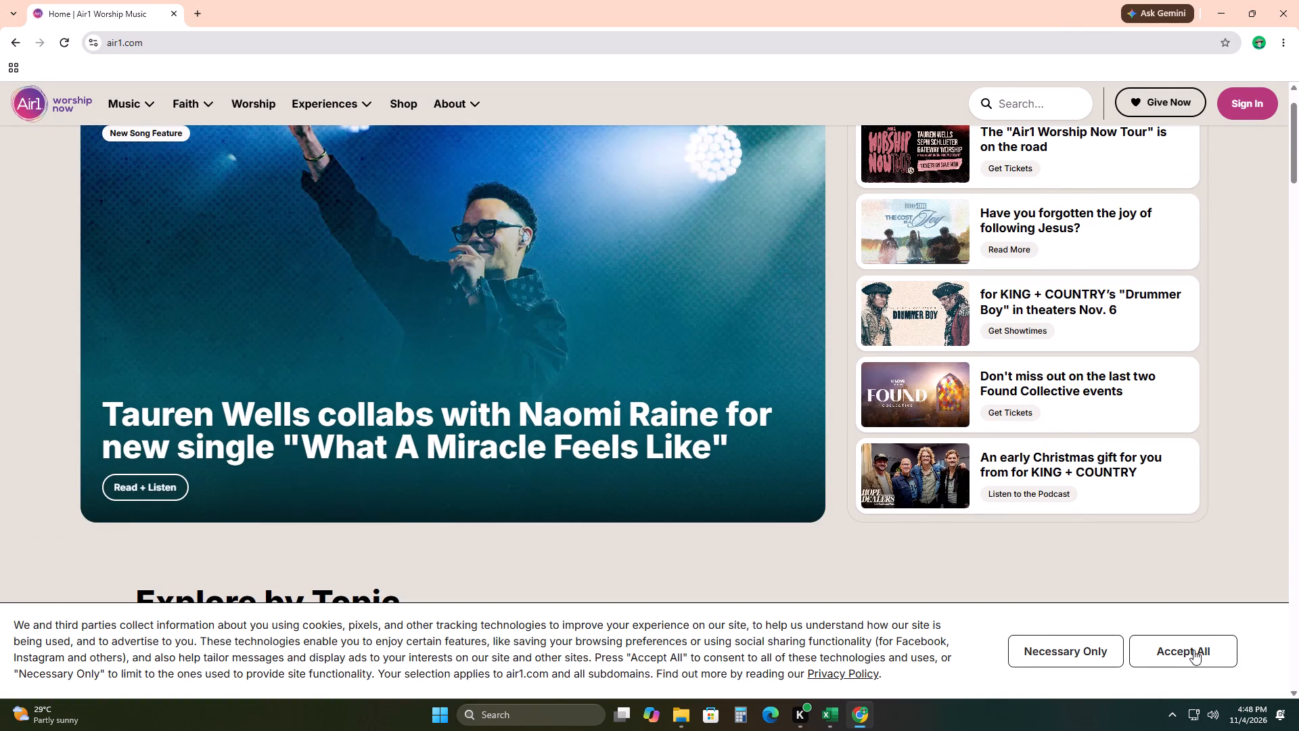
{"action": "left_click", "coordinate": [1192, 648]}
{"action": "left_click", "coordinate": [644, 671]}
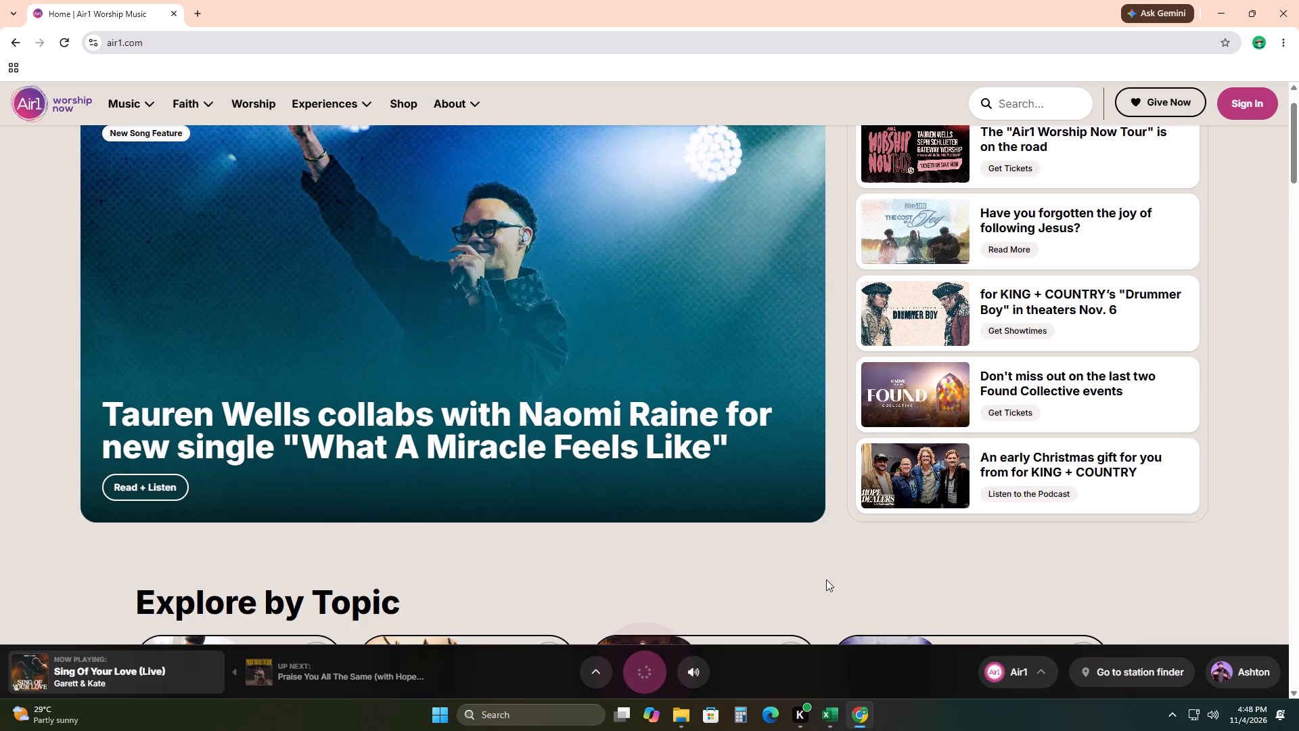
Adjust the playback volume of the Air1 station player.
{"action": "scroll", "coordinate": [733, 553], "scroll_direction": "down", "scroll_amount": 3}
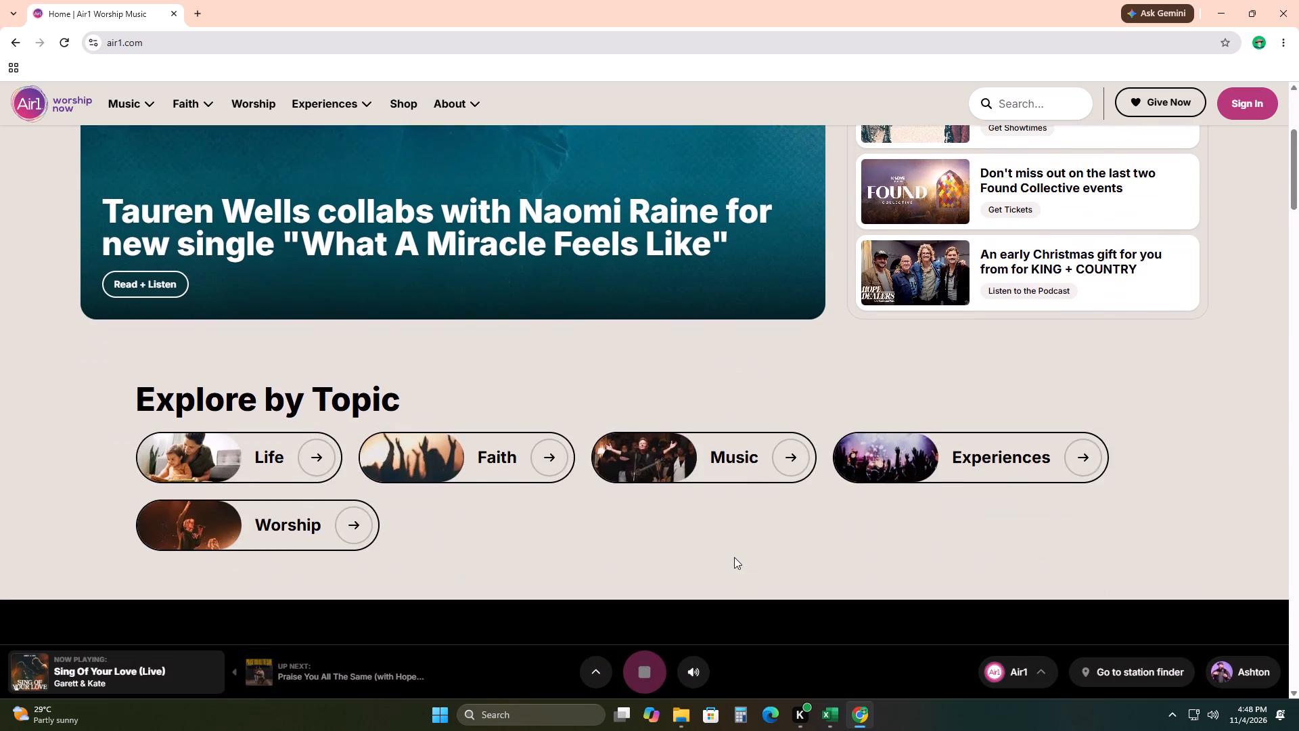
{"action": "scroll", "coordinate": [734, 557], "scroll_direction": "up", "scroll_amount": 3}
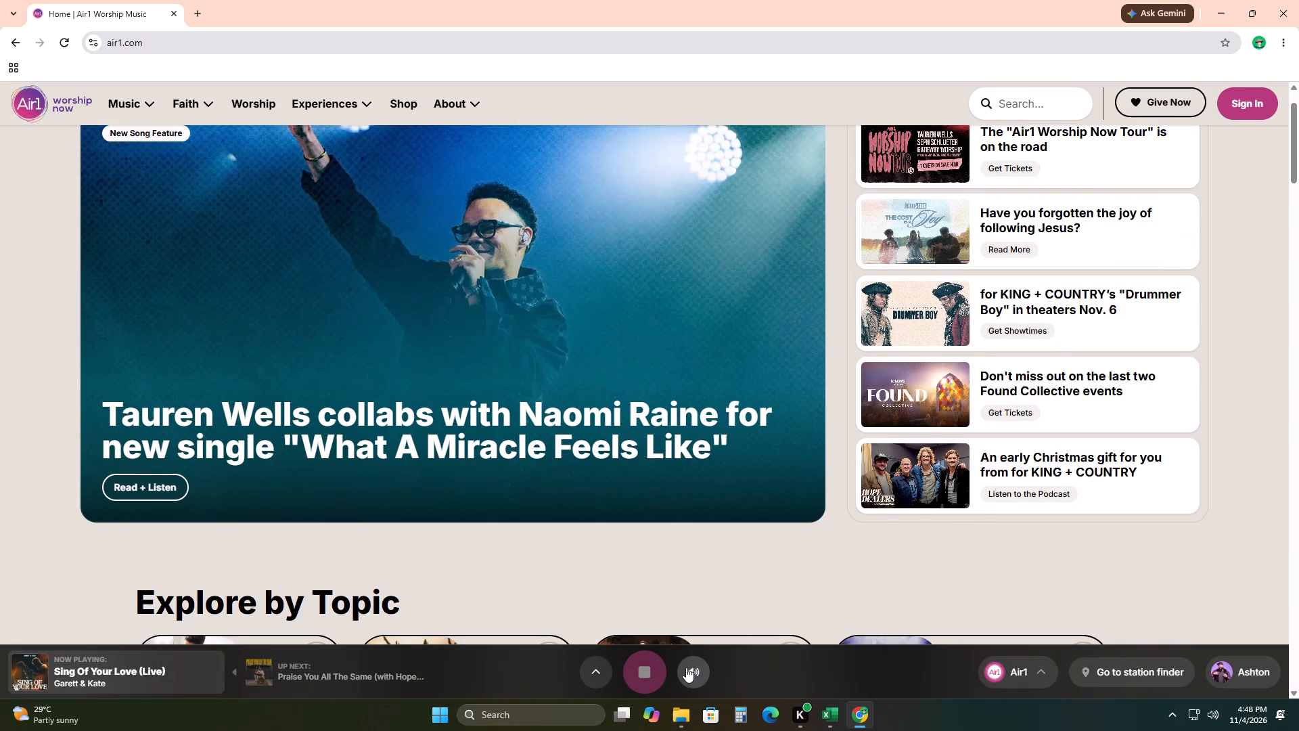
{"action": "left_click", "coordinate": [697, 672]}
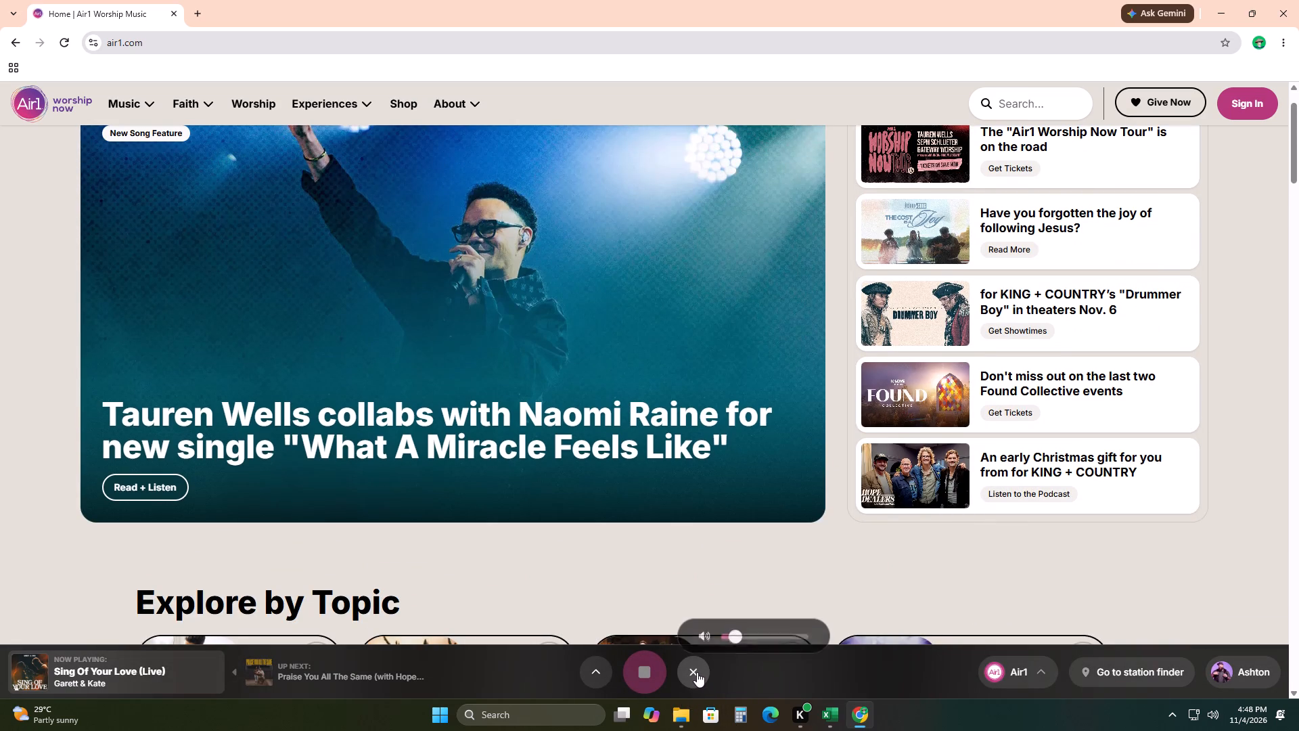
{"action": "left_click", "coordinate": [697, 672]}
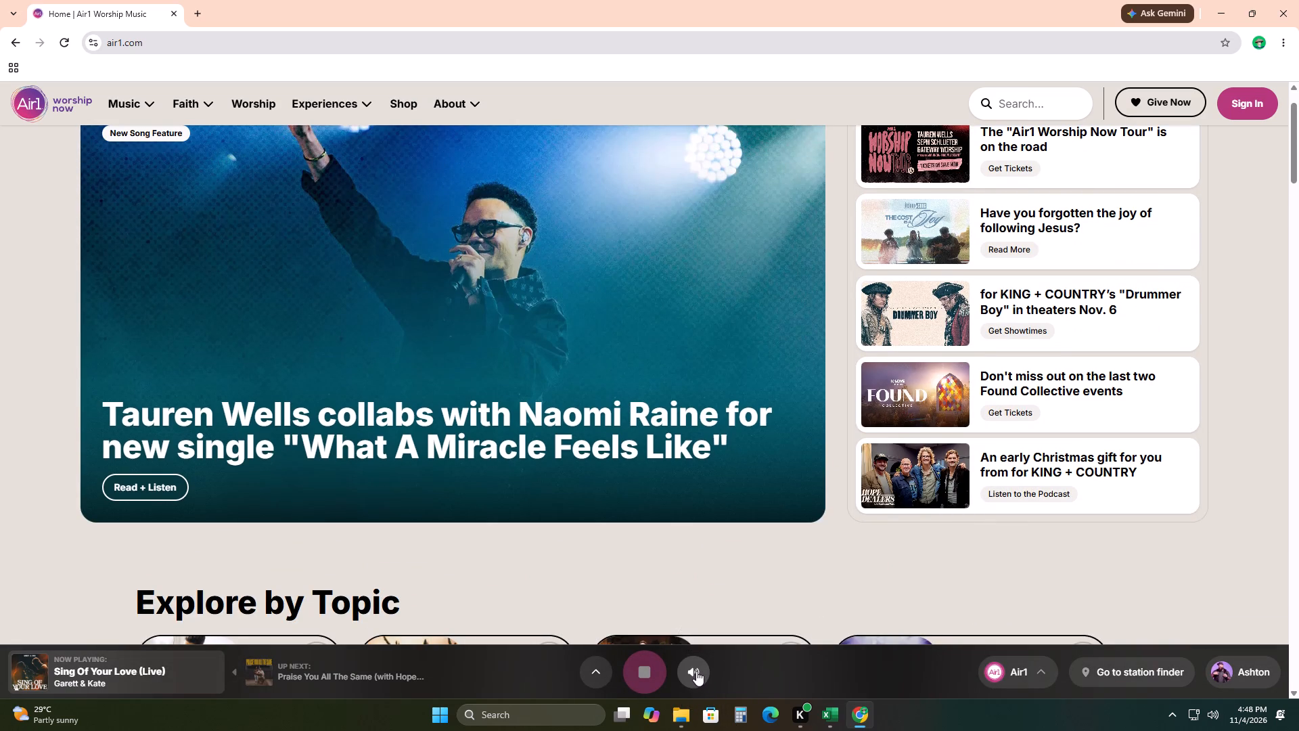
{"action": "left_click", "coordinate": [696, 671]}
{"action": "left_click_drag", "start_coordinate": [739, 633], "coordinate": [745, 647]}
{"action": "left_click", "coordinate": [727, 682]}
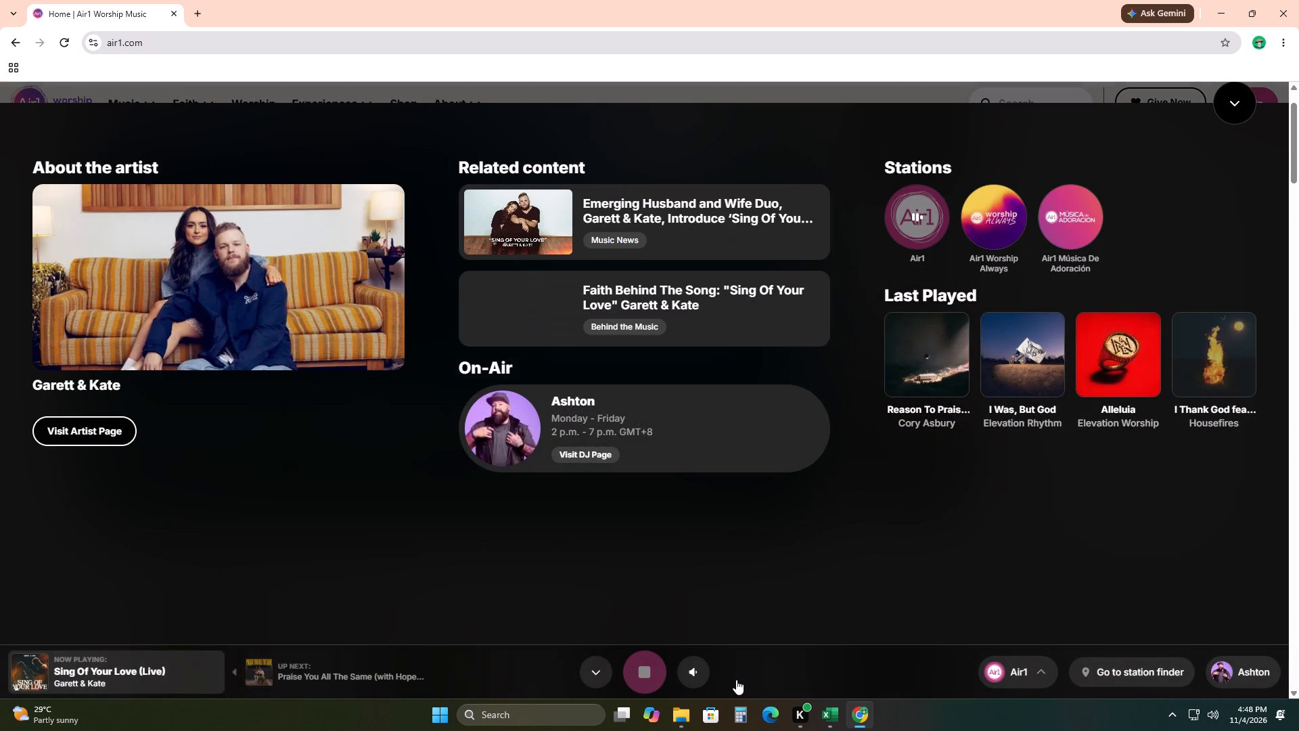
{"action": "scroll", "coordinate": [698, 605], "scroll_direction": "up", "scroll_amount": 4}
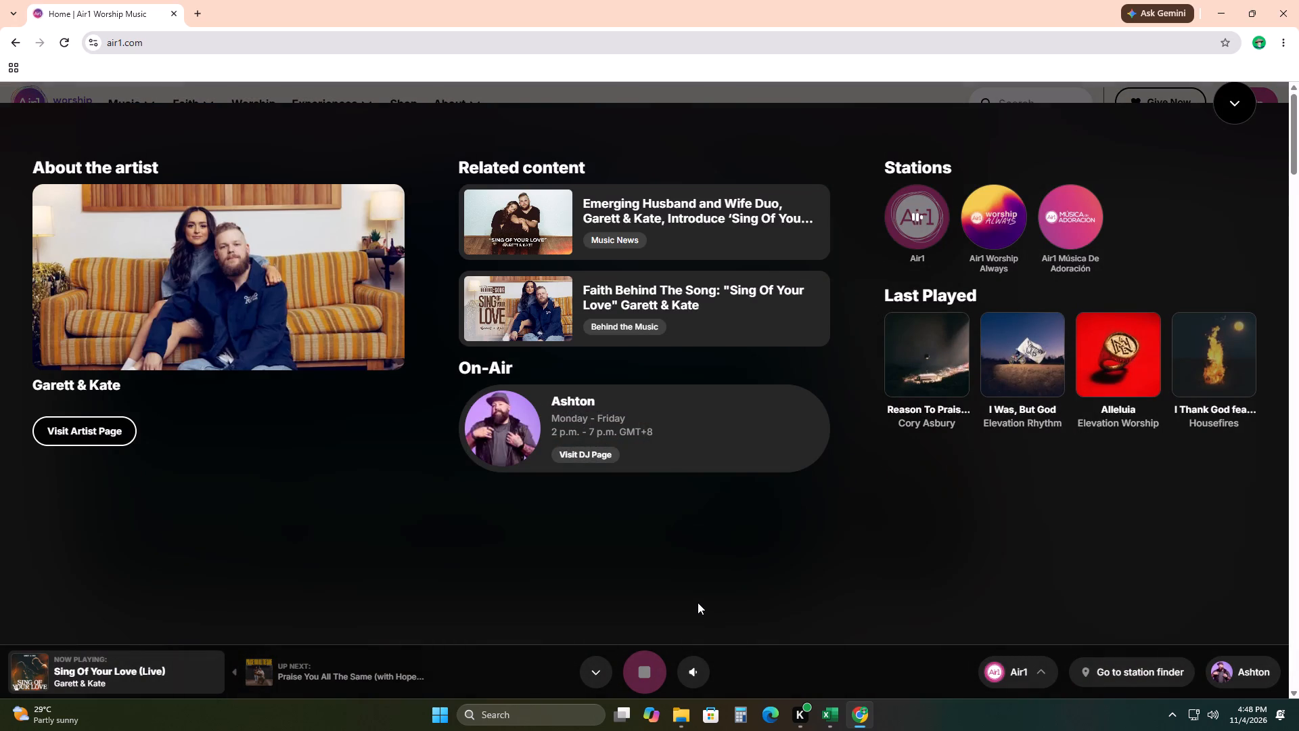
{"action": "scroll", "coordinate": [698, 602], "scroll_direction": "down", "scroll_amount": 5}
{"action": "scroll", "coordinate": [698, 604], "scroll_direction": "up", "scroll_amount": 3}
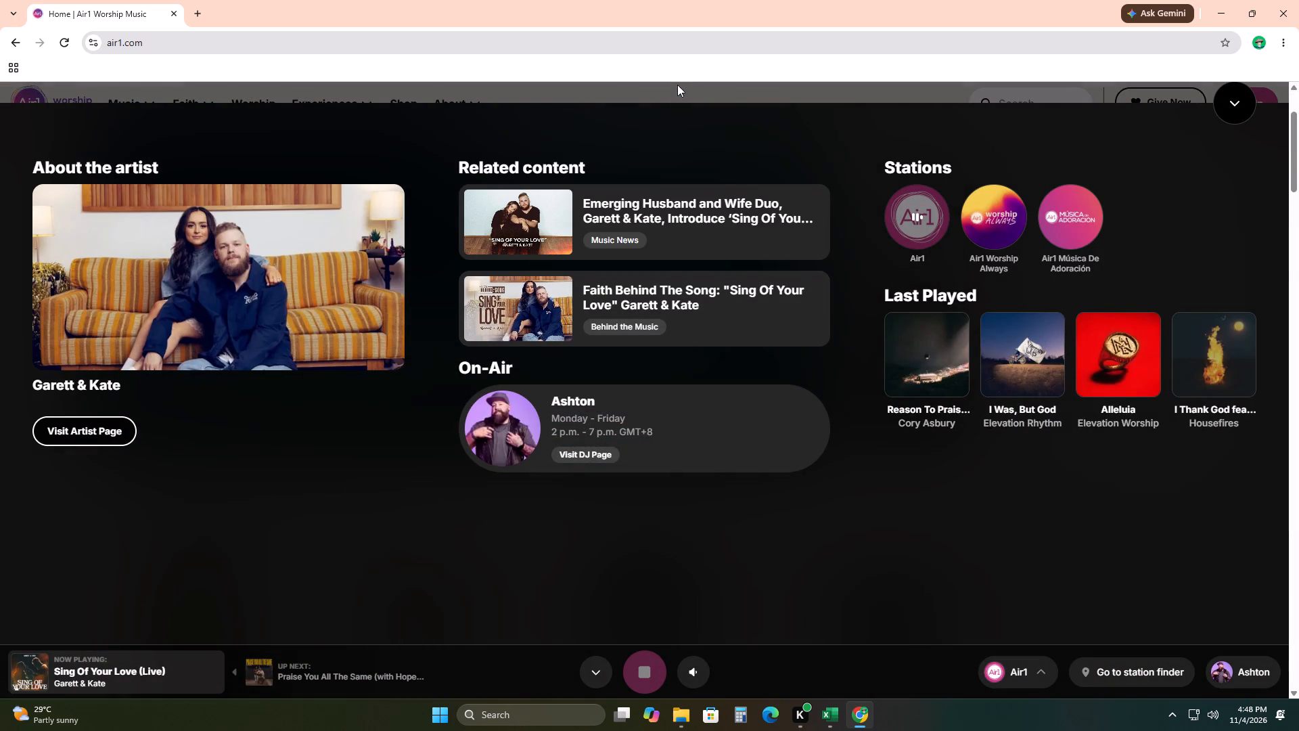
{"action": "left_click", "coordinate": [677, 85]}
Open YouTube in a new browser tab and return to the Air1 tab.
{"action": "left_click", "coordinate": [192, 9]}
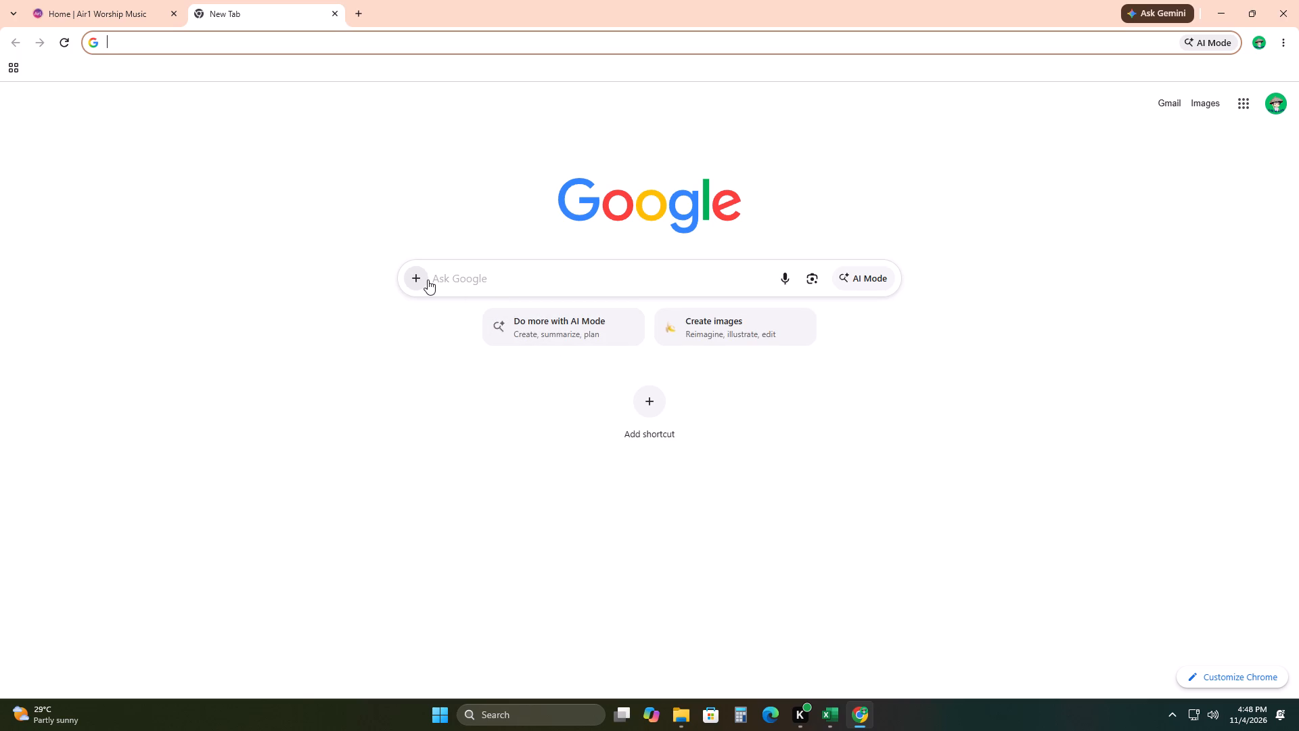
{"action": "key", "text": "y"}
{"action": "left_click", "coordinate": [175, 70]}
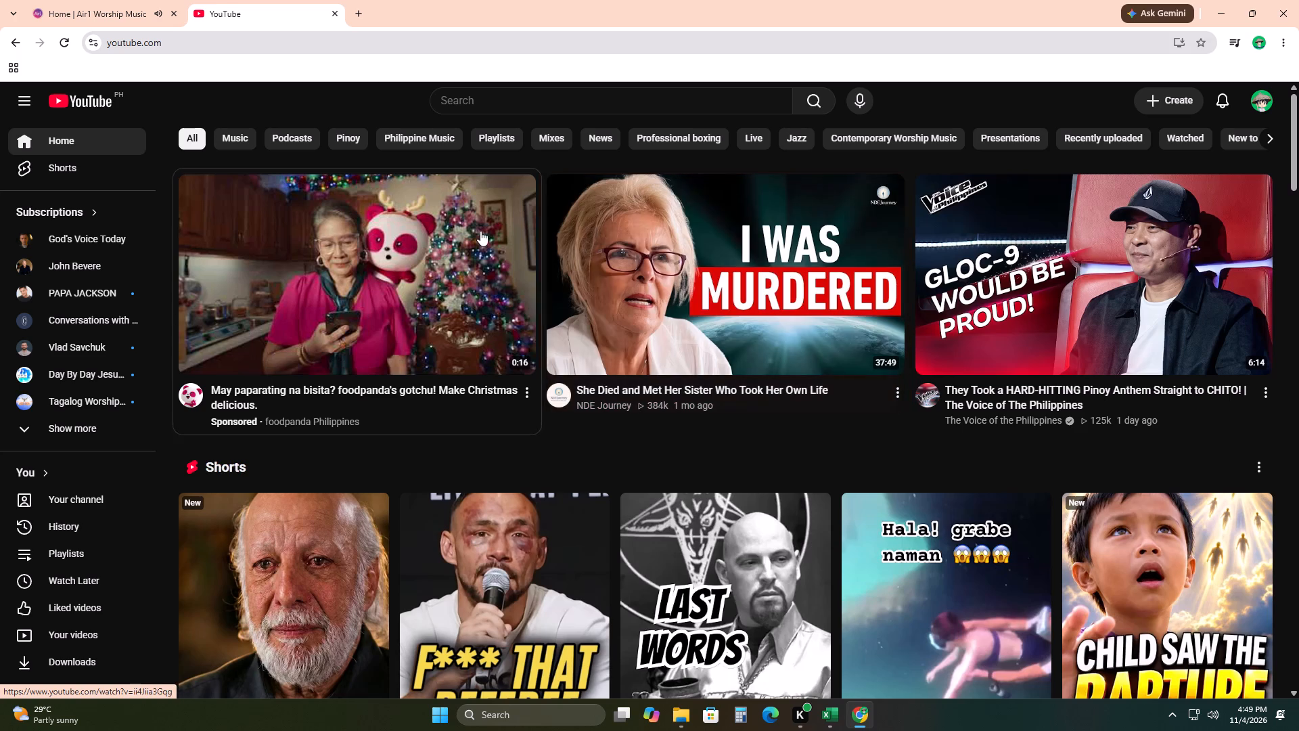
{"action": "left_click", "coordinate": [105, 12]}
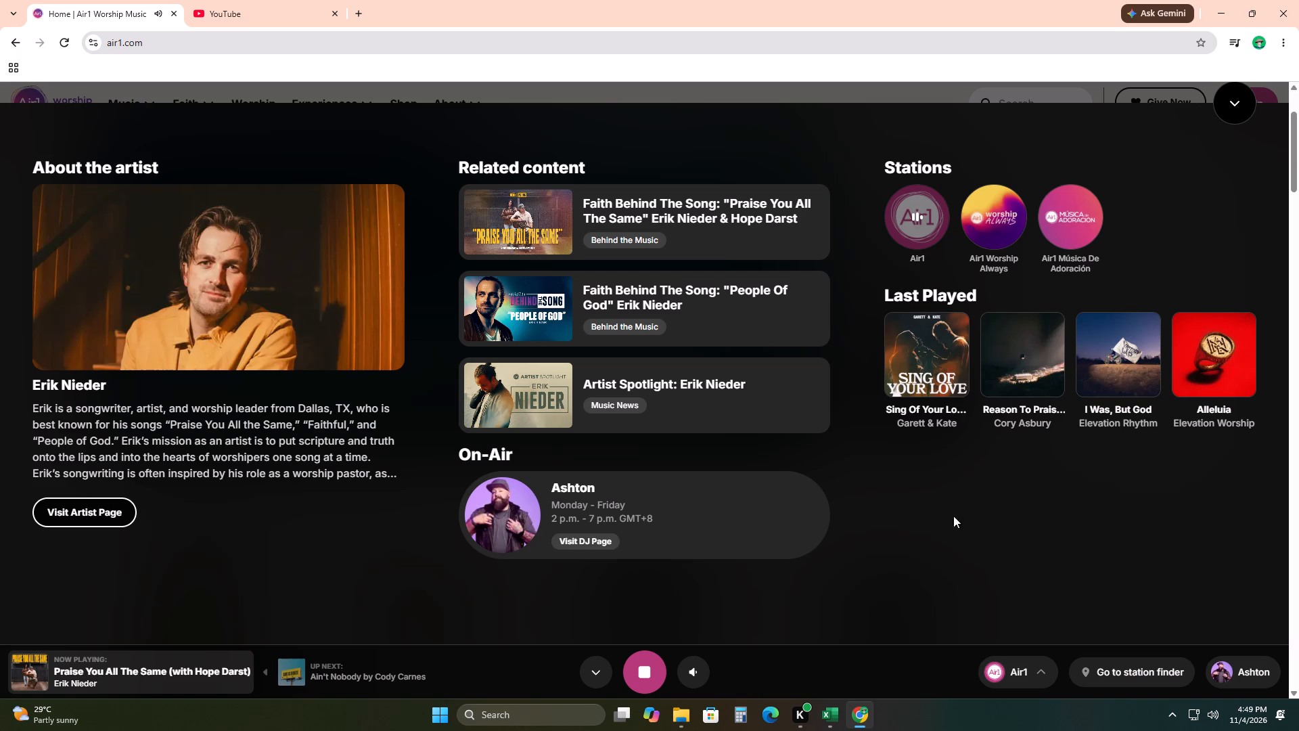
Switch back to the RCI October 2026 workbook in Excel and select the SL cell in row 88 of the WS sheet.
{"action": "left_click", "coordinate": [831, 719]}
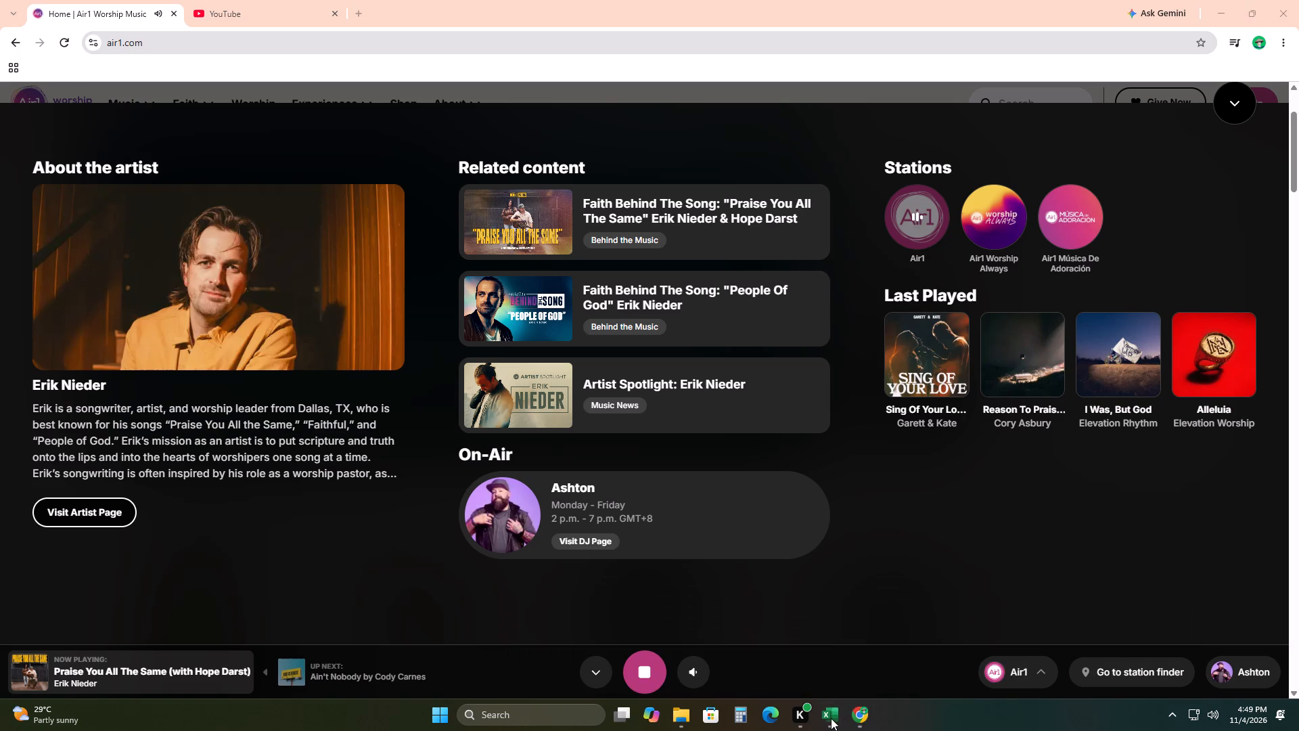
{"action": "left_click", "coordinate": [831, 718]}
{"action": "left_click", "coordinate": [669, 662]}
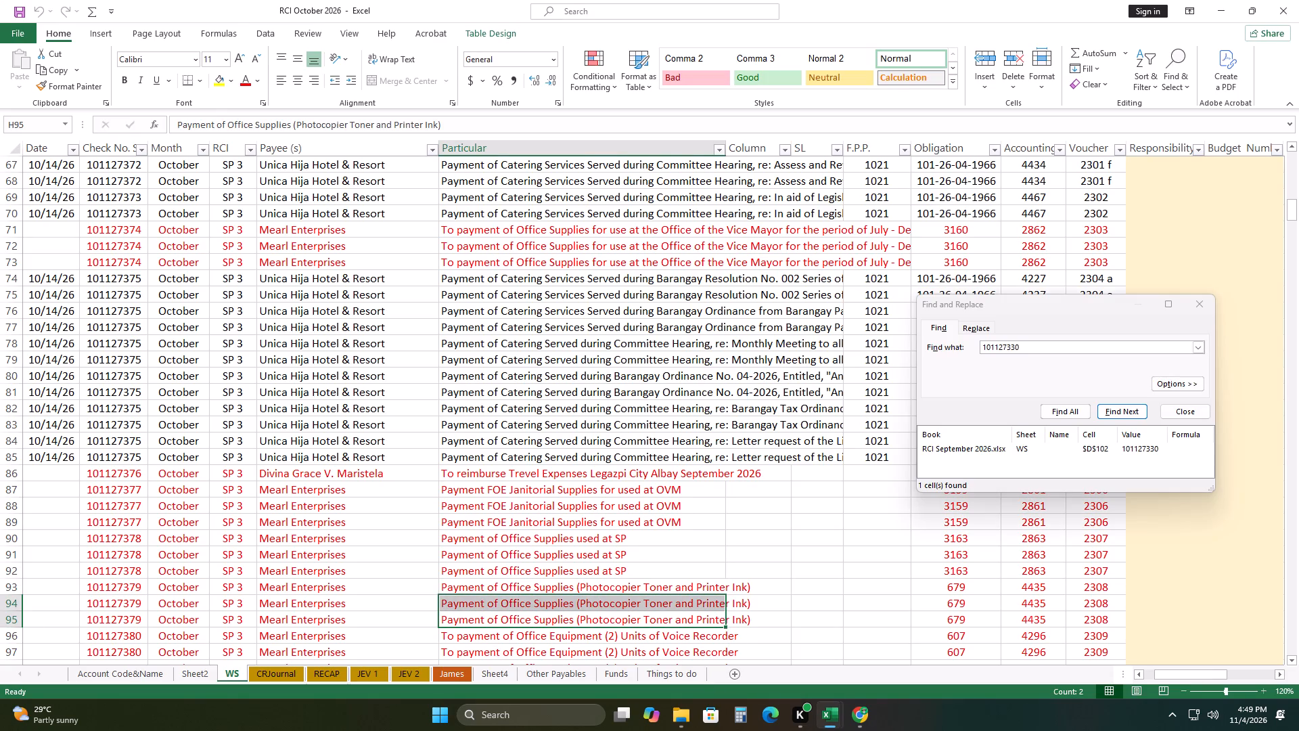
{"action": "left_click", "coordinate": [815, 510]}
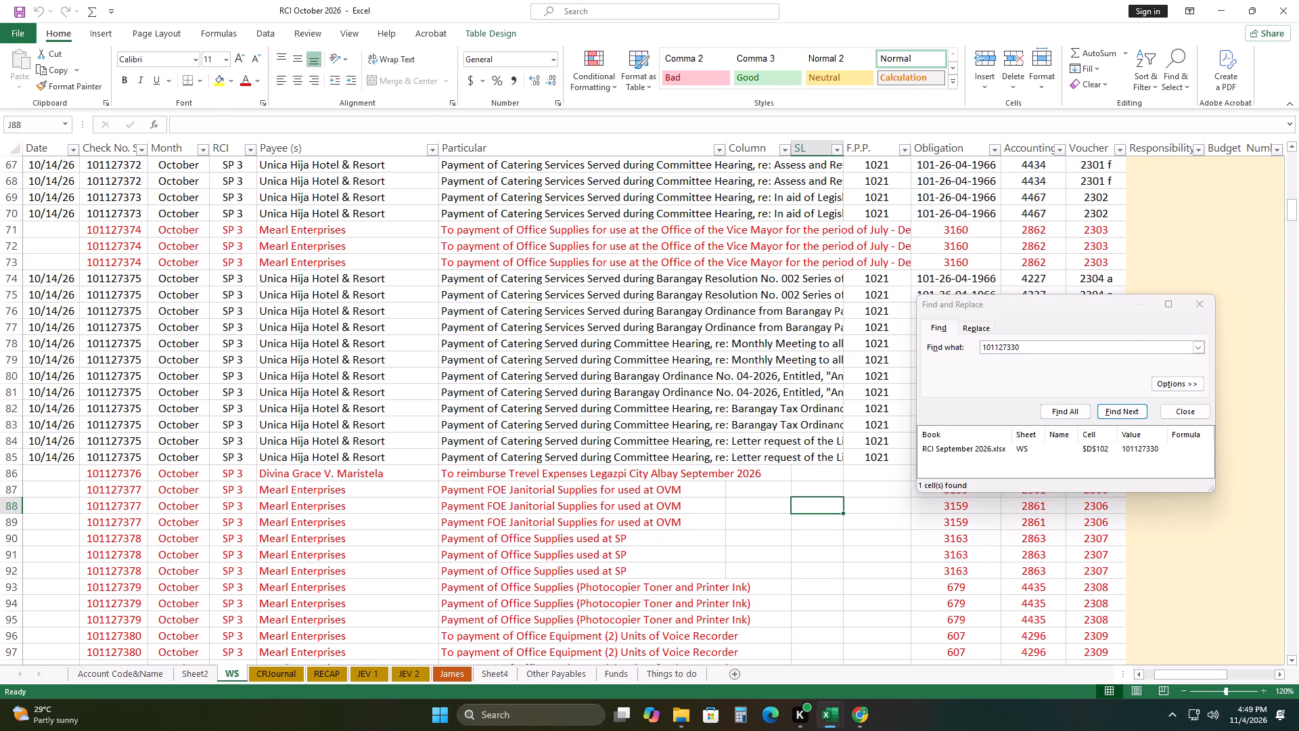
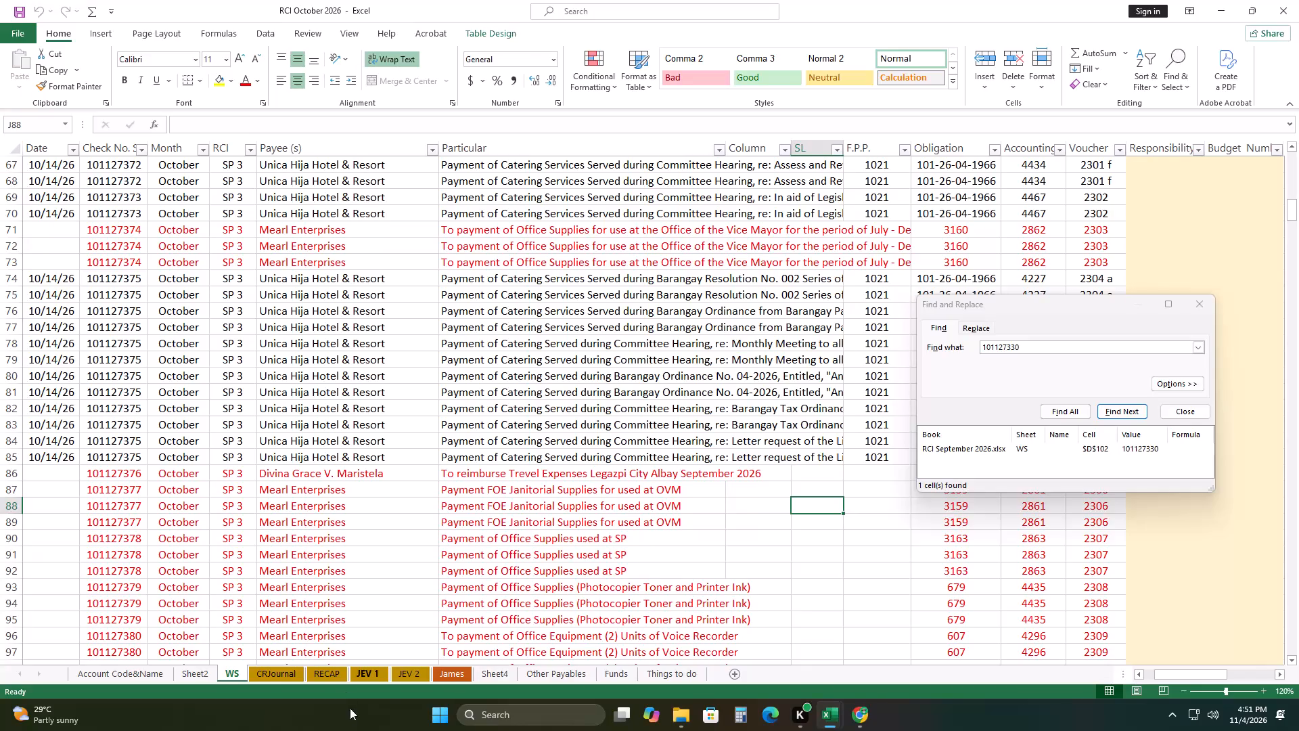
Look over the Account Code&Name sheet, then return to the WS sheet and review the October entries around rows 67 to 127.
{"action": "left_click", "coordinate": [204, 671]}
{"action": "left_click", "coordinate": [116, 674]}
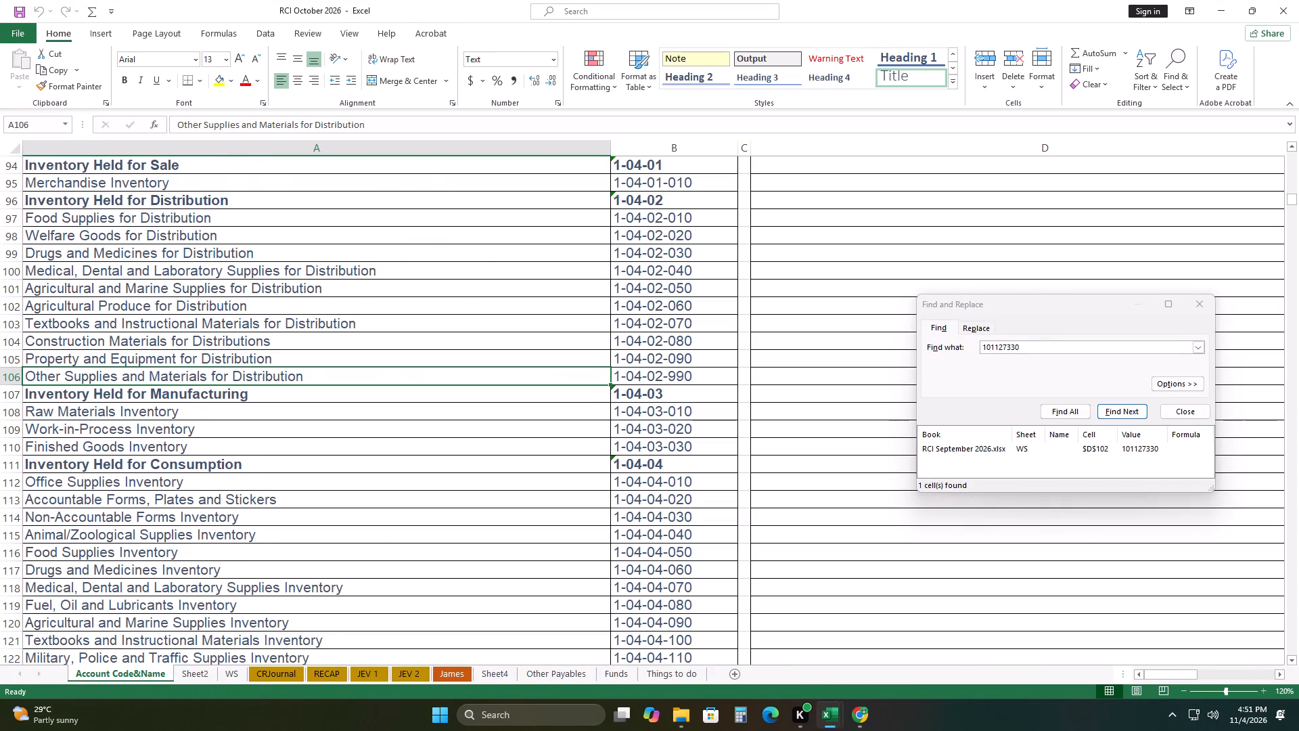
{"action": "scroll", "coordinate": [350, 585], "scroll_direction": "up", "scroll_amount": 4}
{"action": "scroll", "coordinate": [350, 585], "scroll_direction": "down", "scroll_amount": 3}
{"action": "left_click", "coordinate": [231, 677]}
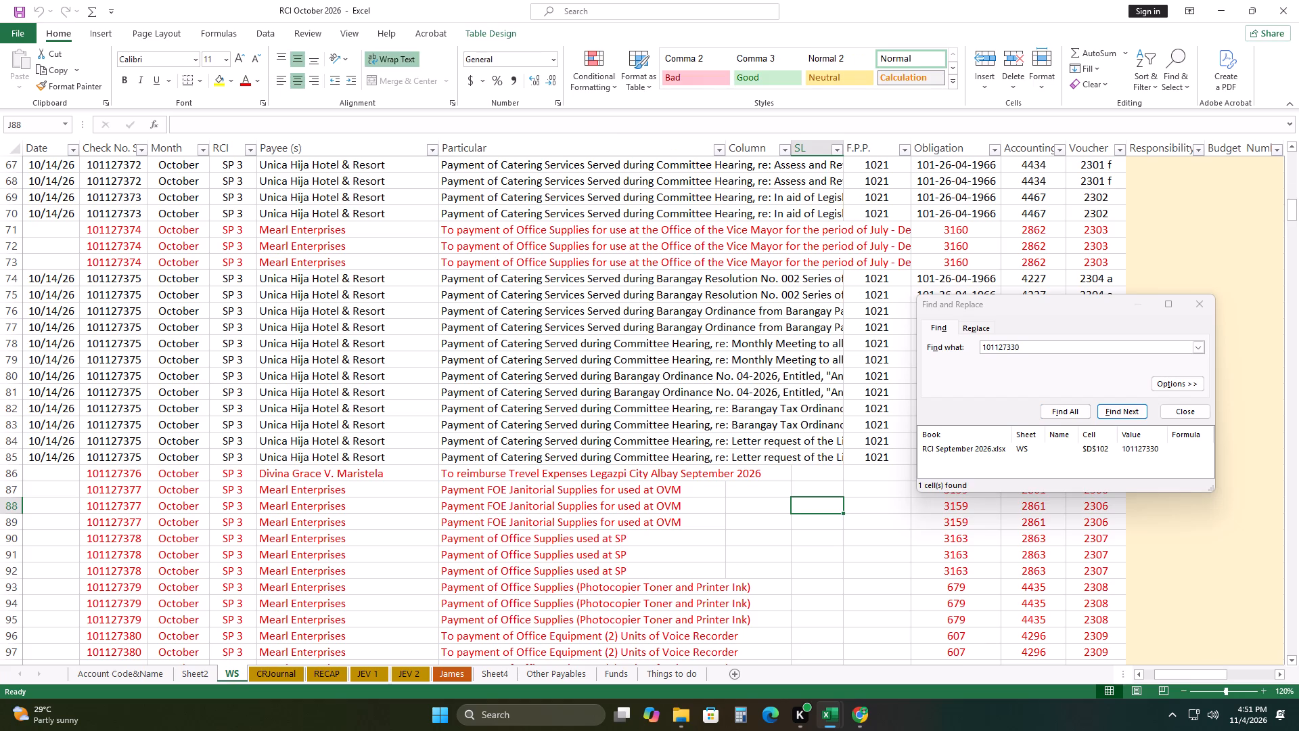
{"action": "scroll", "coordinate": [378, 583], "scroll_direction": "up", "scroll_amount": 14}
{"action": "scroll", "coordinate": [377, 590], "scroll_direction": "down", "scroll_amount": 15}
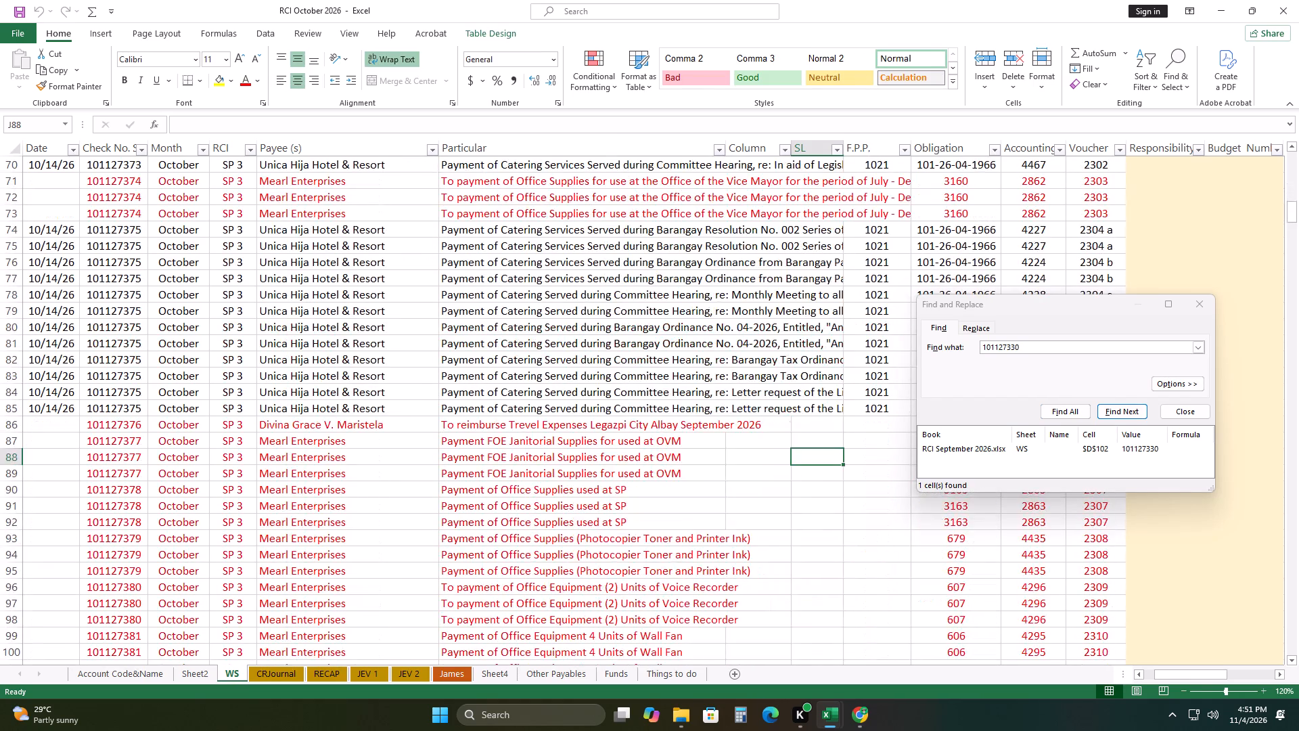
{"action": "scroll", "coordinate": [372, 597], "scroll_direction": "up", "scroll_amount": 2}
{"action": "scroll", "coordinate": [371, 598], "scroll_direction": "down", "scroll_amount": 16}
{"action": "scroll", "coordinate": [367, 602], "scroll_direction": "up", "scroll_amount": 5}
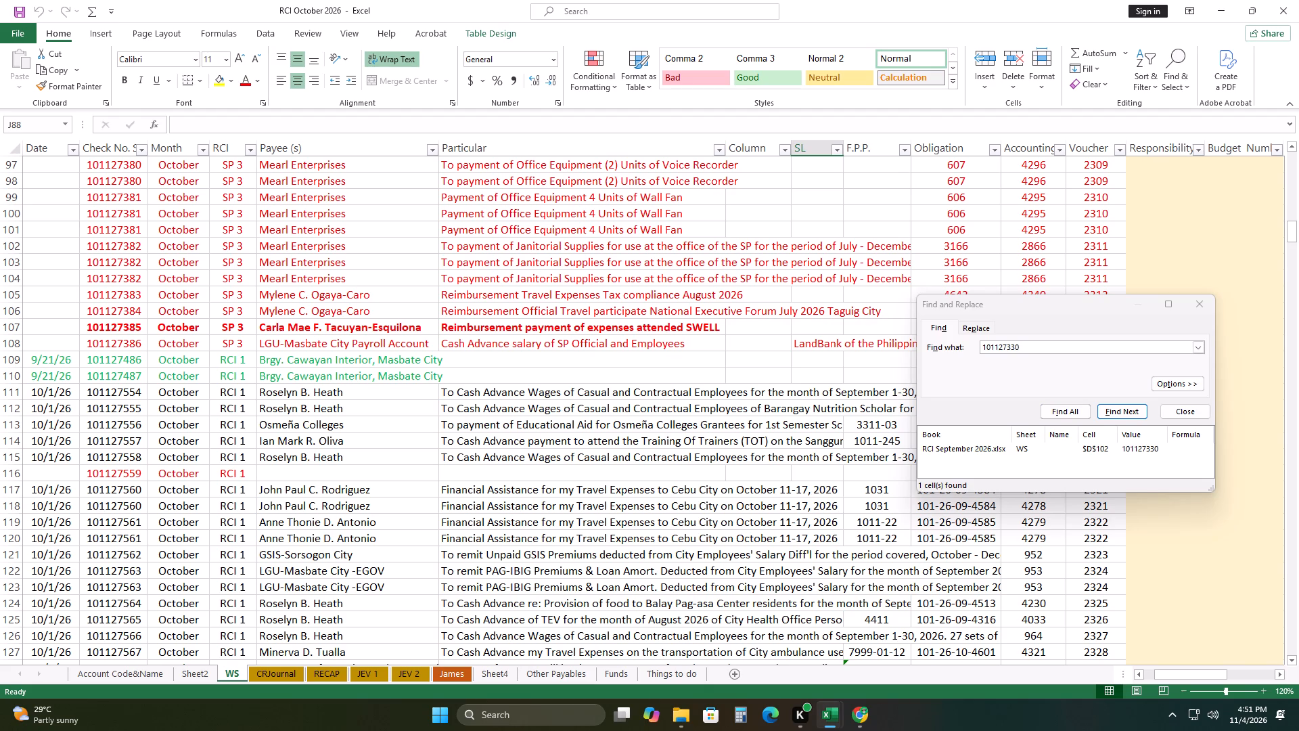
Close the Find and Replace dialog.
{"action": "left_click", "coordinate": [1198, 303]}
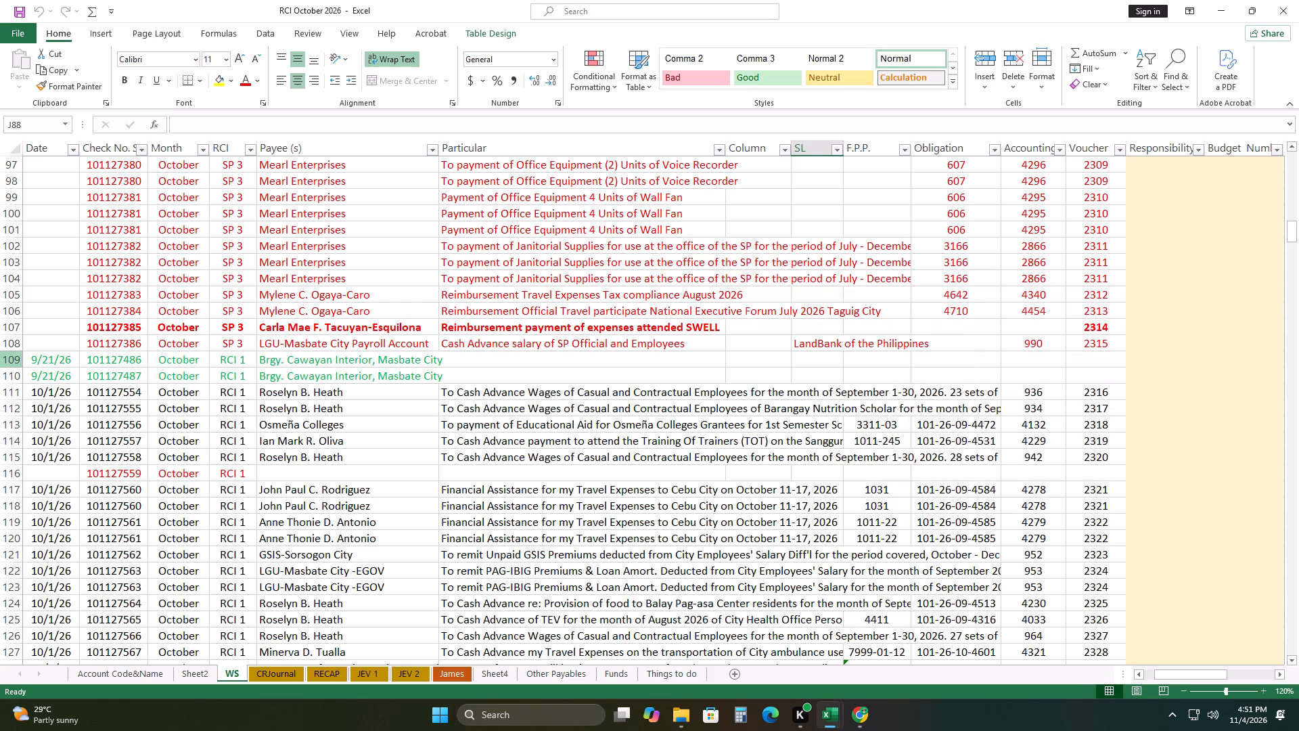
Insert eight blank rows below row 108 on the WS sheet, between the SP 3 and RCI 1 entries.
{"action": "left_click", "coordinate": [9, 359]}
{"action": "right_click", "coordinate": [8, 357]}
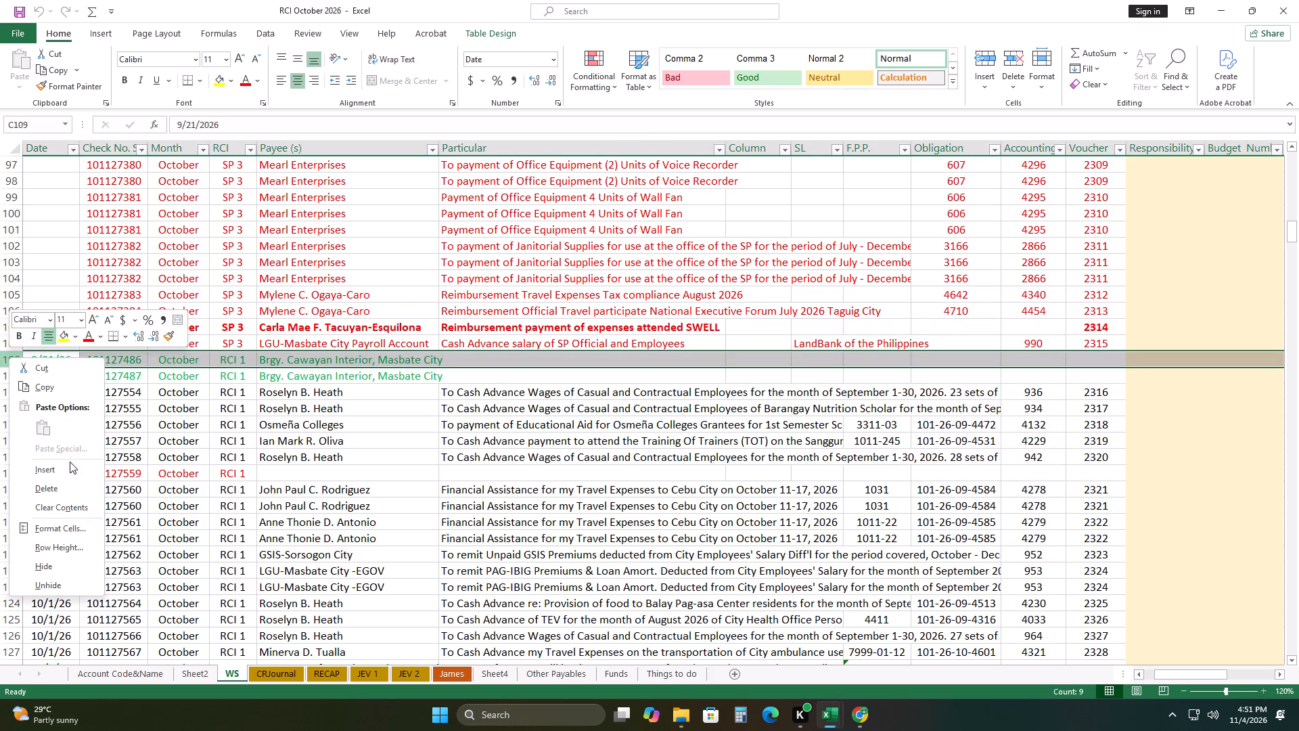
{"action": "left_click", "coordinate": [58, 468]}
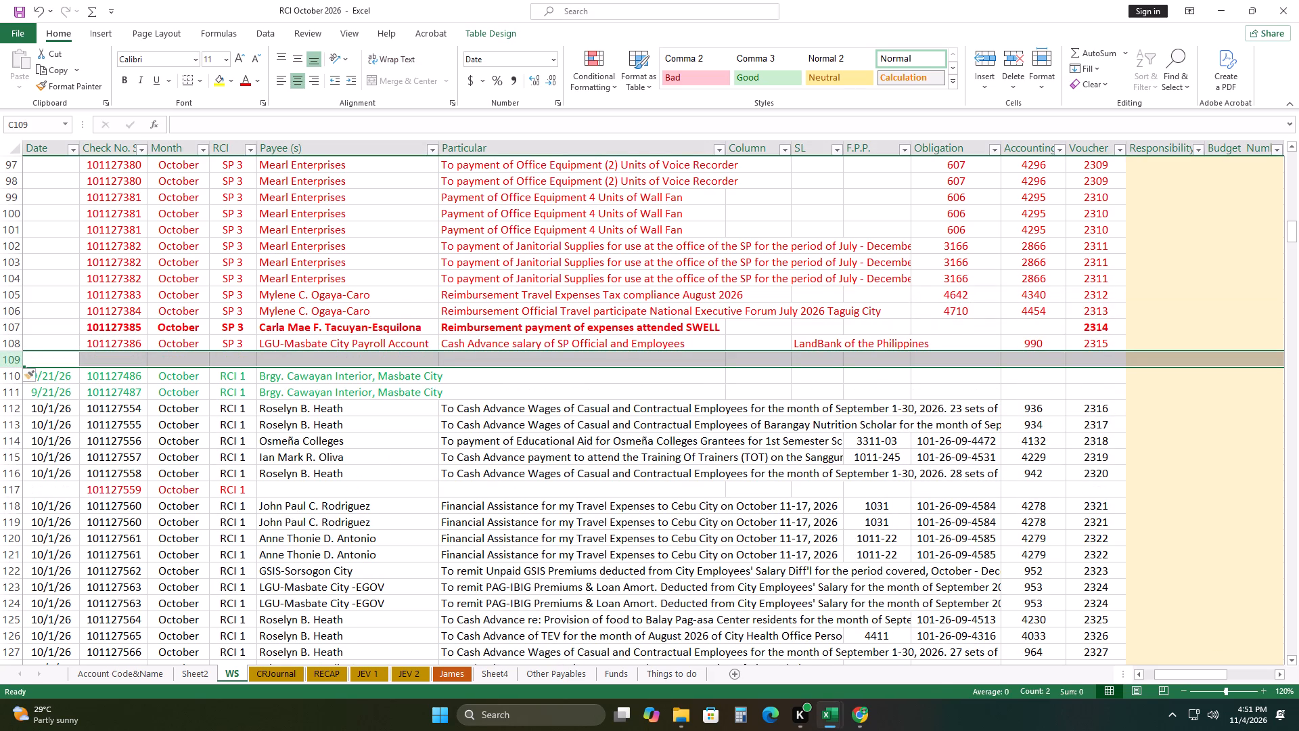
{"action": "left_click", "coordinate": [121, 400]}
{"action": "left_click", "coordinate": [9, 357]}
{"action": "right_click", "coordinate": [9, 357]}
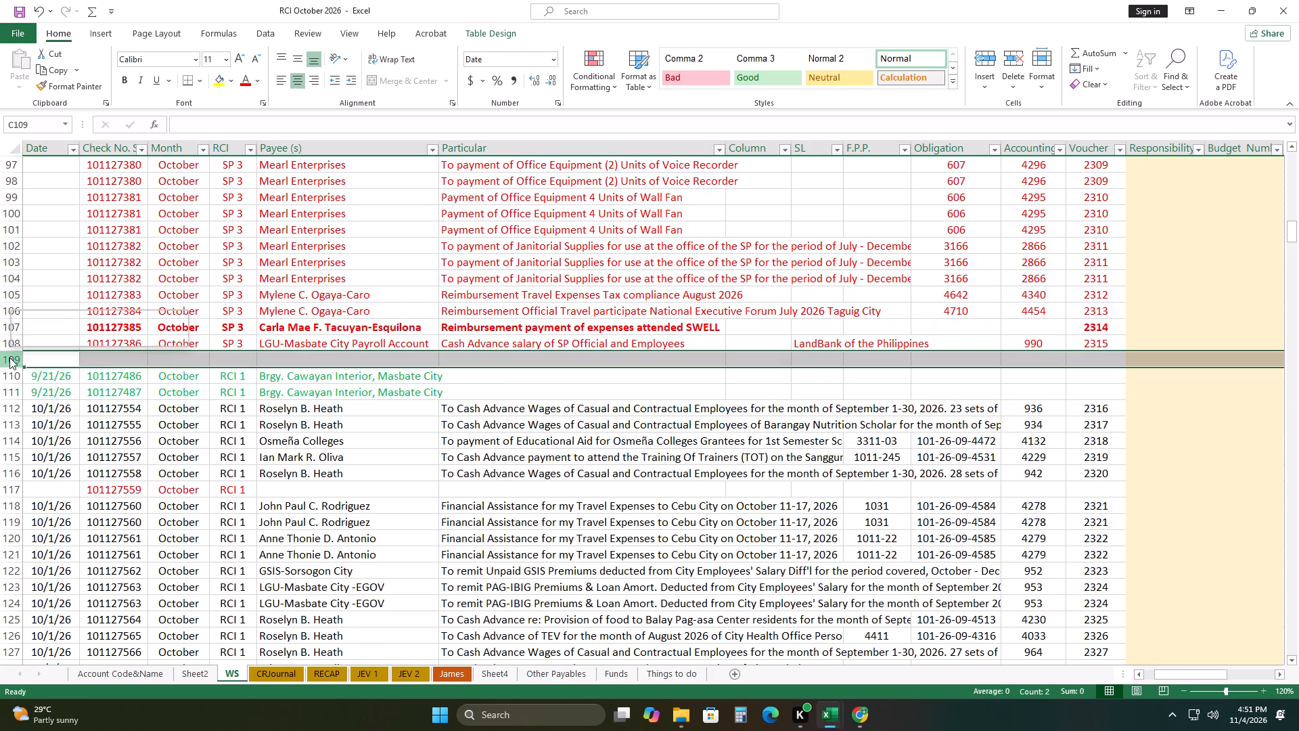
{"action": "left_click", "coordinate": [74, 467]}
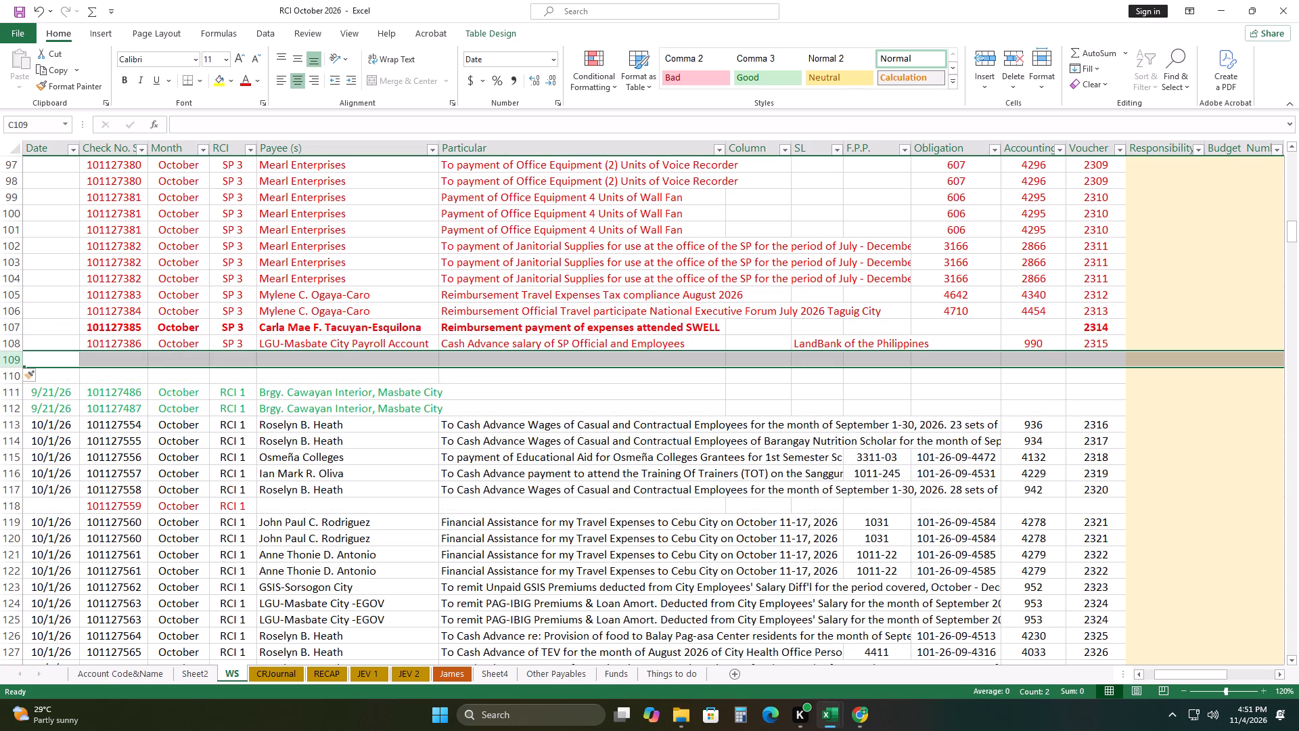
{"action": "left_click_drag", "start_coordinate": [12, 359], "coordinate": [9, 376]}
{"action": "right_click", "coordinate": [9, 376]}
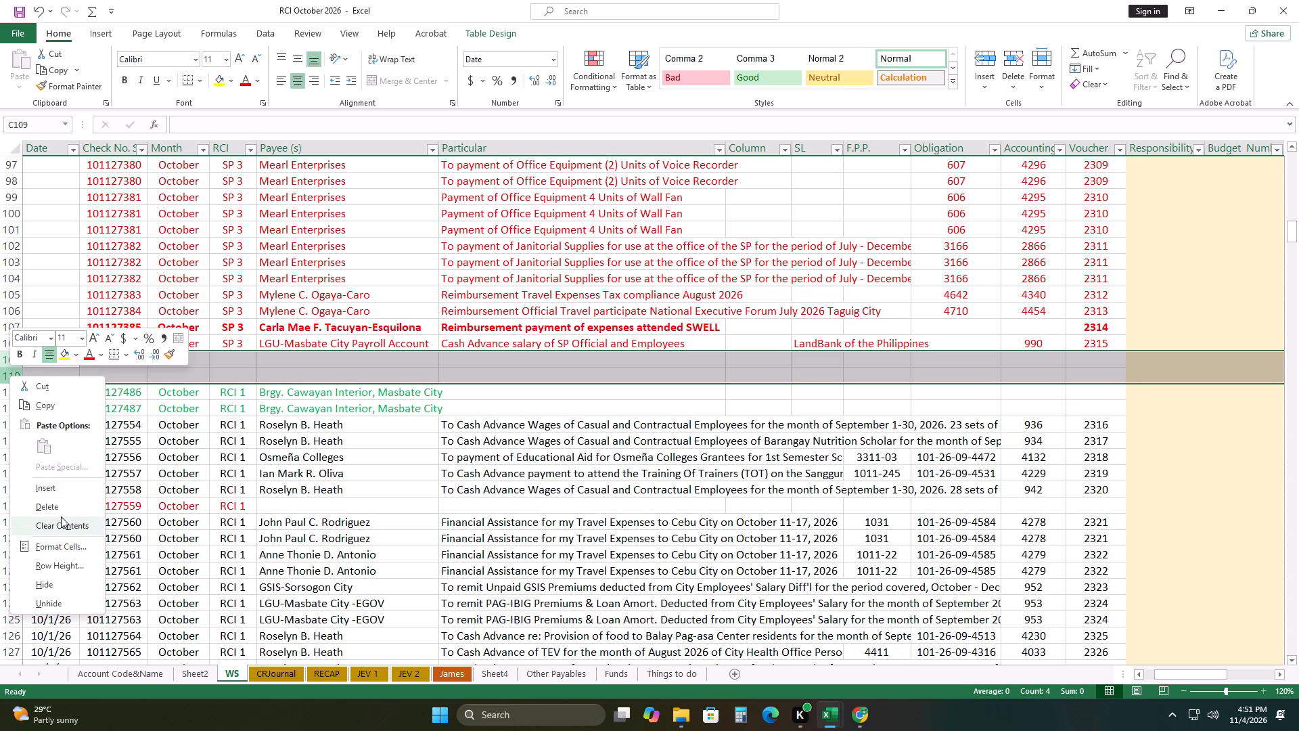
{"action": "left_click", "coordinate": [69, 490]}
{"action": "left_click", "coordinate": [277, 479]}
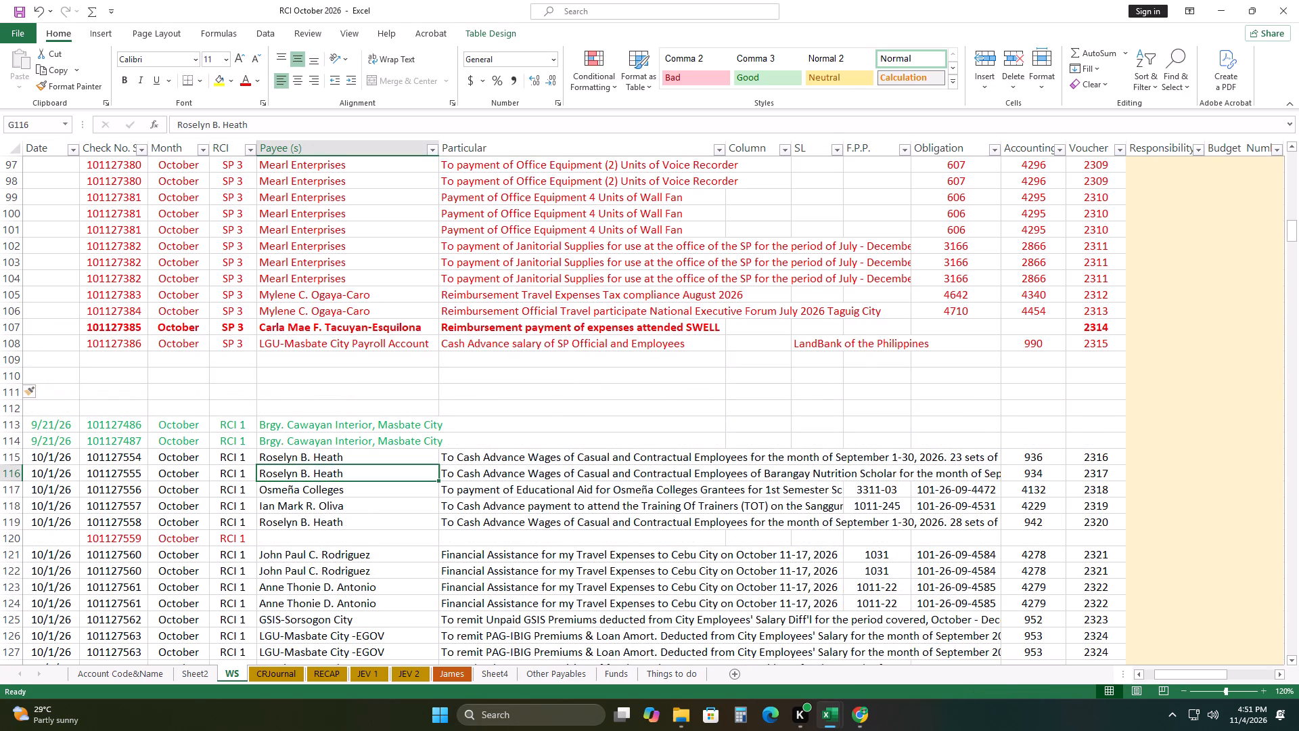
{"action": "left_click_drag", "start_coordinate": [14, 359], "coordinate": [8, 405]}
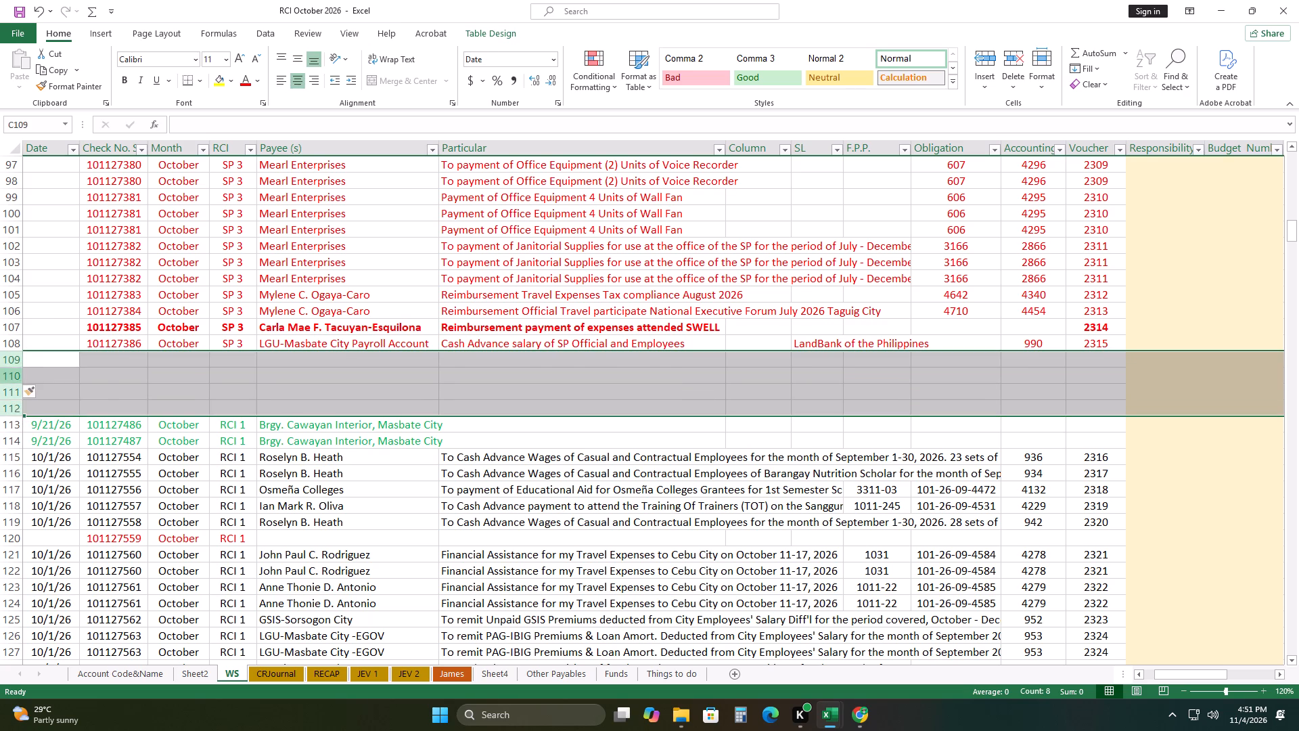
{"action": "right_click", "coordinate": [9, 379]}
{"action": "left_click", "coordinate": [72, 496]}
{"action": "left_click_drag", "start_coordinate": [593, 512], "coordinate": [606, 511]}
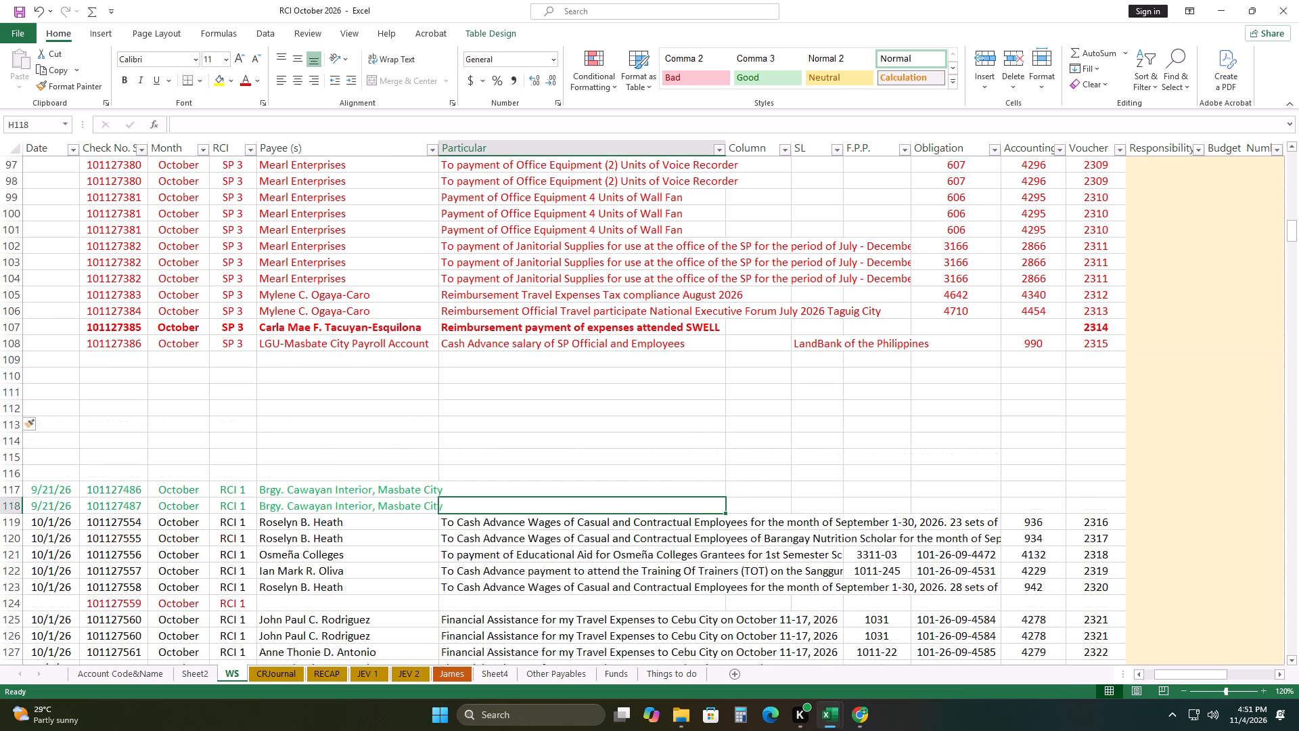
Examine the debit, credit and status columns of the new blank rows and the two green RCI 1 entries below them.
{"action": "left_click_drag", "start_coordinate": [1195, 674], "coordinate": [1296, 653]}
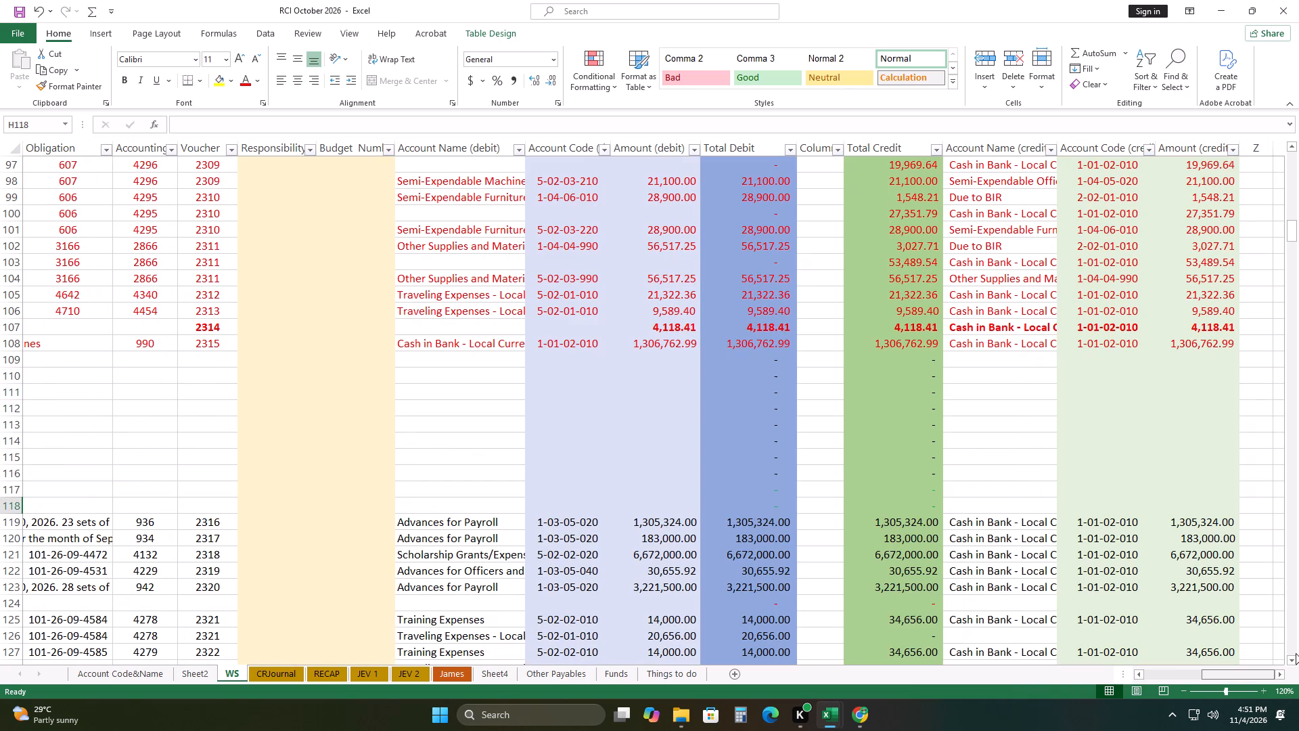
{"action": "left_click_drag", "start_coordinate": [1296, 653], "coordinate": [1268, 652]}
{"action": "left_click_drag", "start_coordinate": [1268, 652], "coordinate": [1154, 654]}
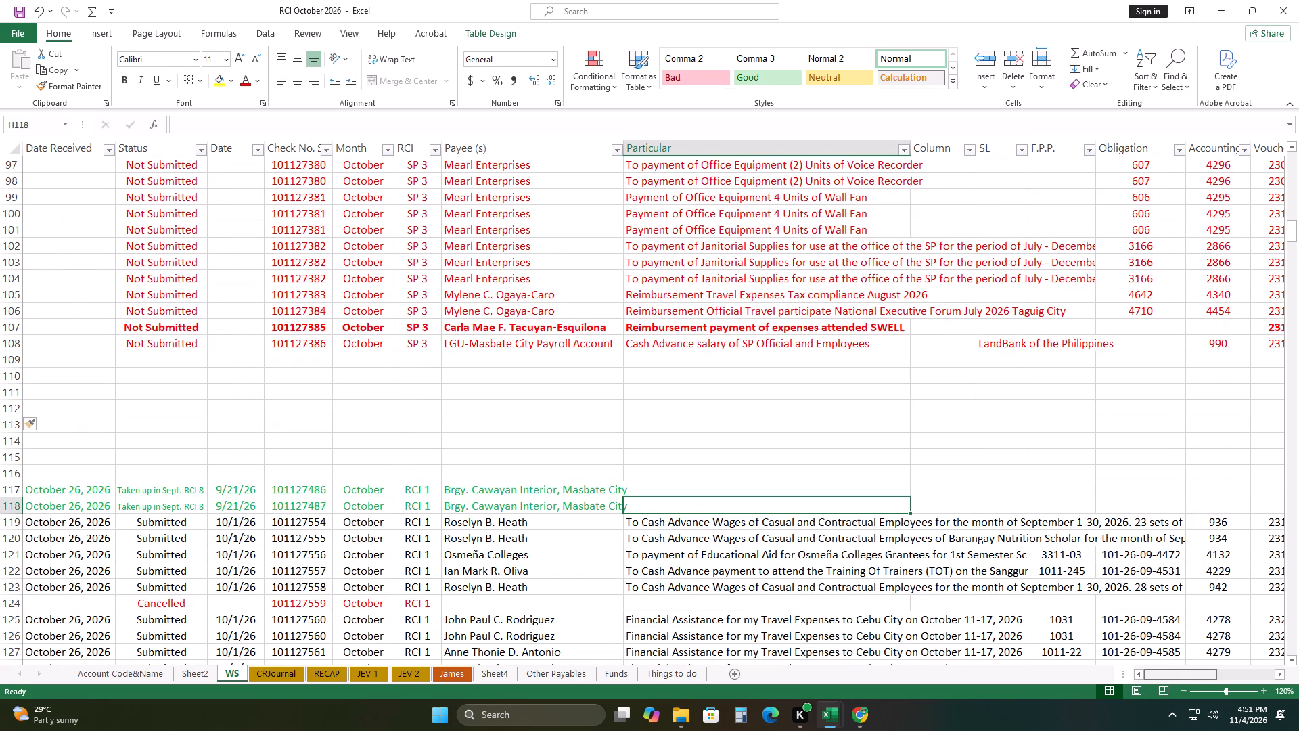
{"action": "left_click_drag", "start_coordinate": [9, 491], "coordinate": [9, 501]}
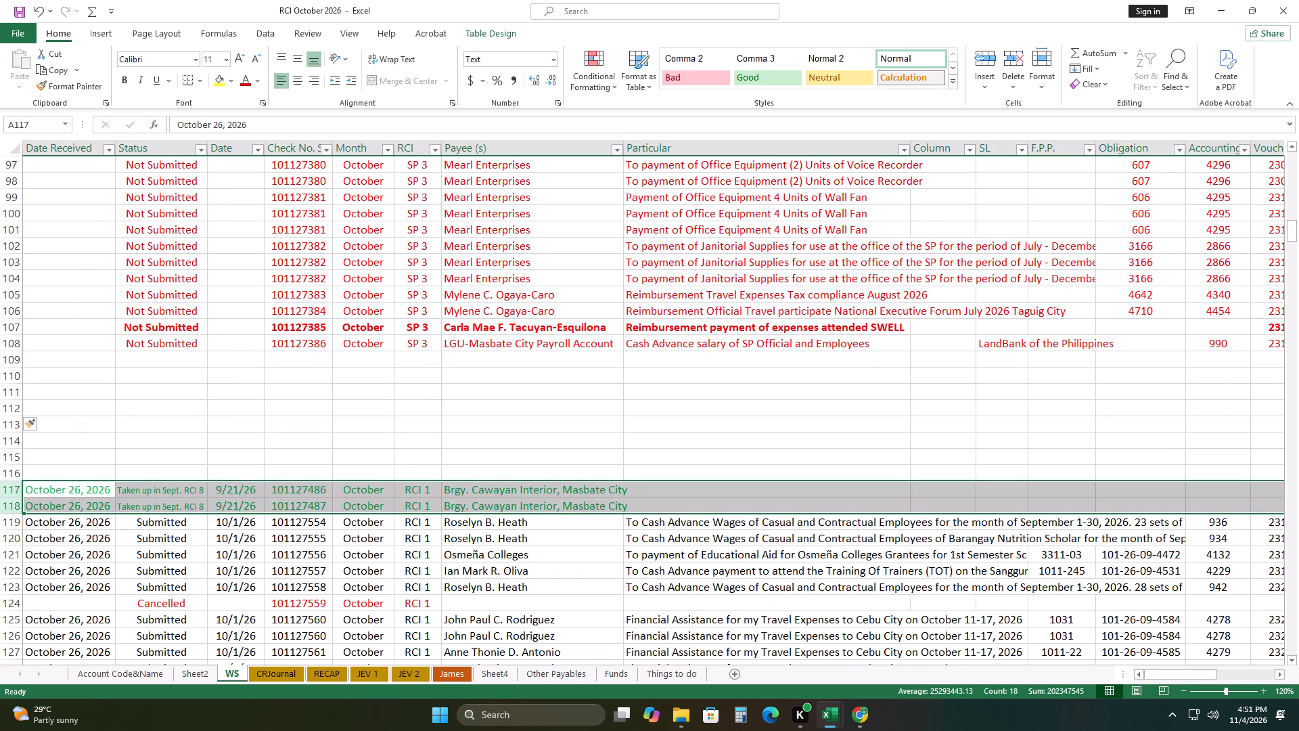
{"action": "left_click_drag", "start_coordinate": [1184, 674], "coordinate": [1228, 670]}
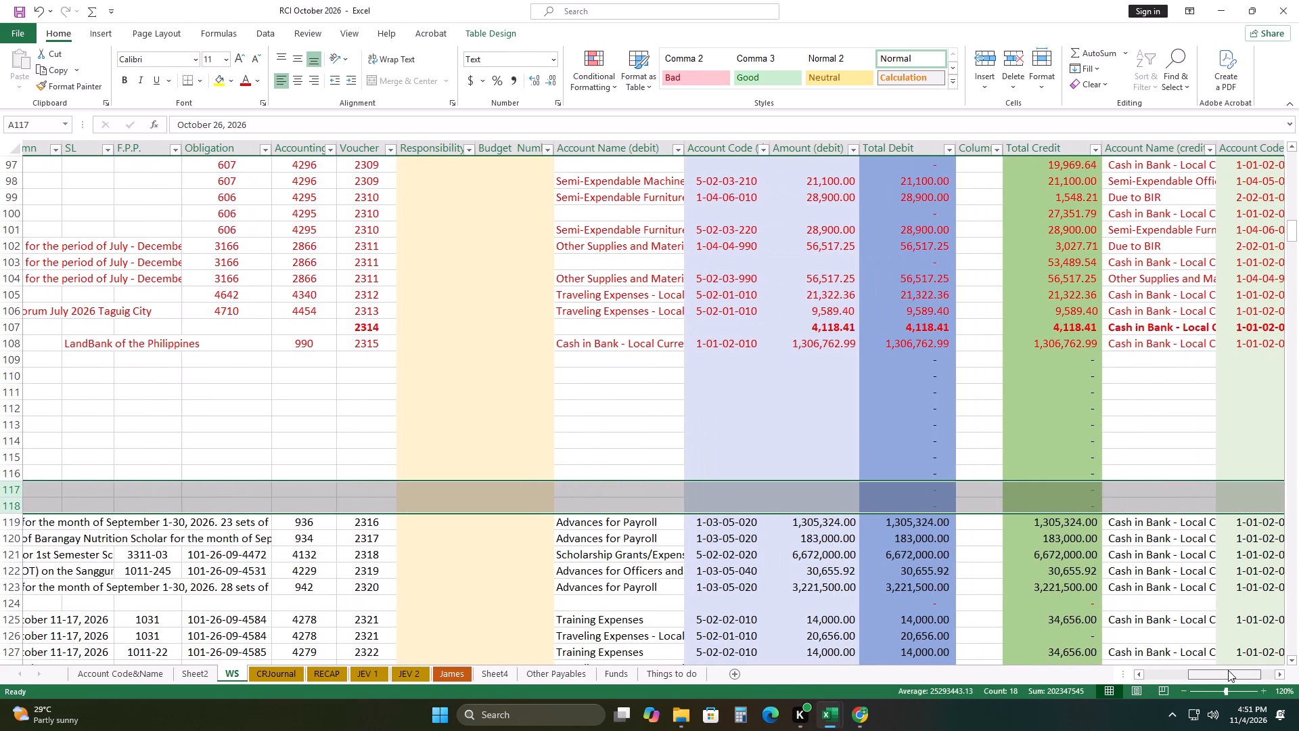
{"action": "left_click_drag", "start_coordinate": [1228, 670], "coordinate": [720, 618]}
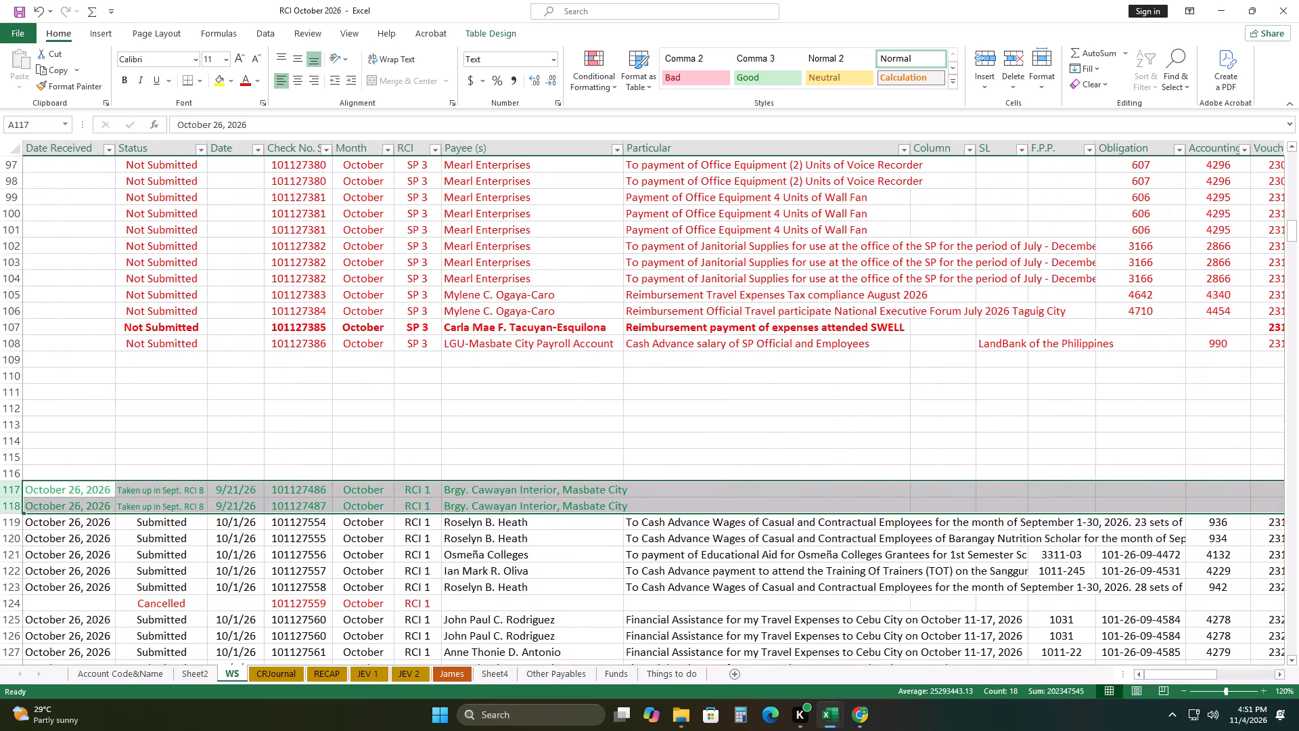
Insert 24 more blank rows starting at row 109, extending the gap before the RCI 1 entries through row 140.
{"action": "left_click_drag", "start_coordinate": [18, 361], "coordinate": [0, 469]}
{"action": "right_click", "coordinate": [8, 447]}
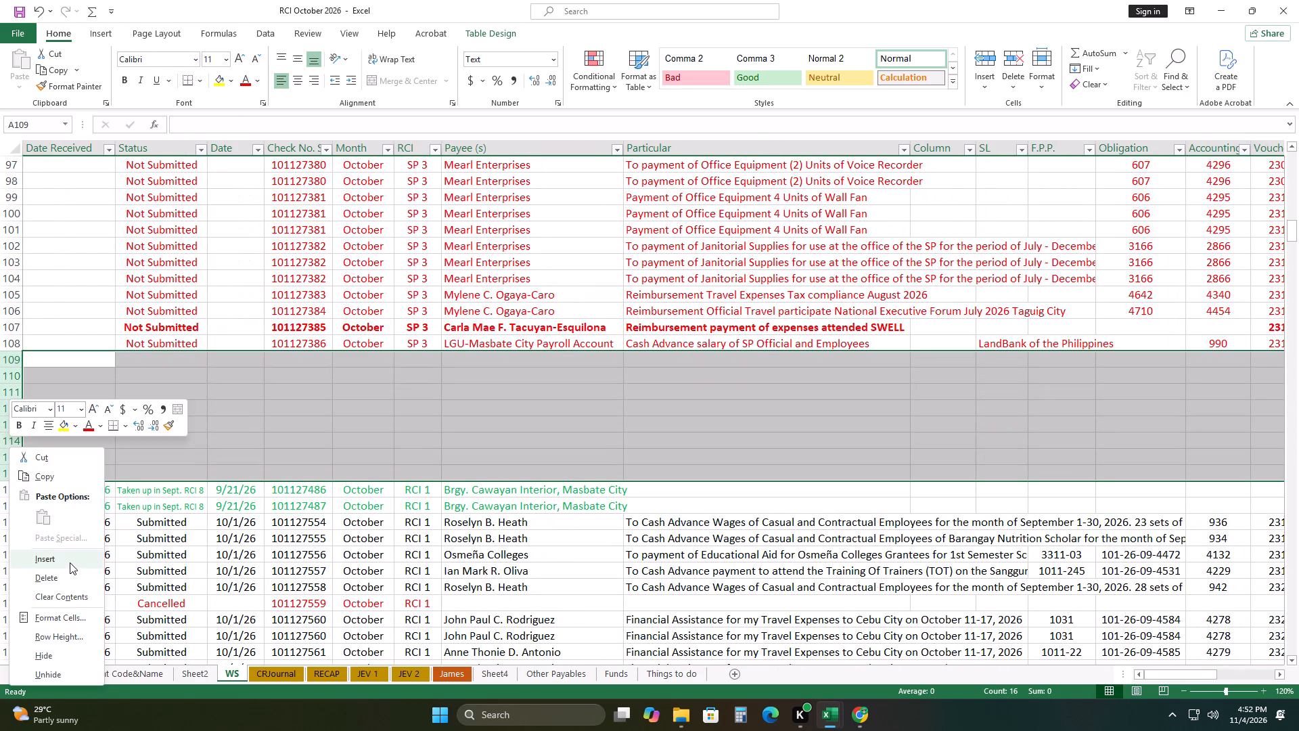
{"action": "left_click", "coordinate": [70, 562]}
{"action": "left_click", "coordinate": [238, 428]}
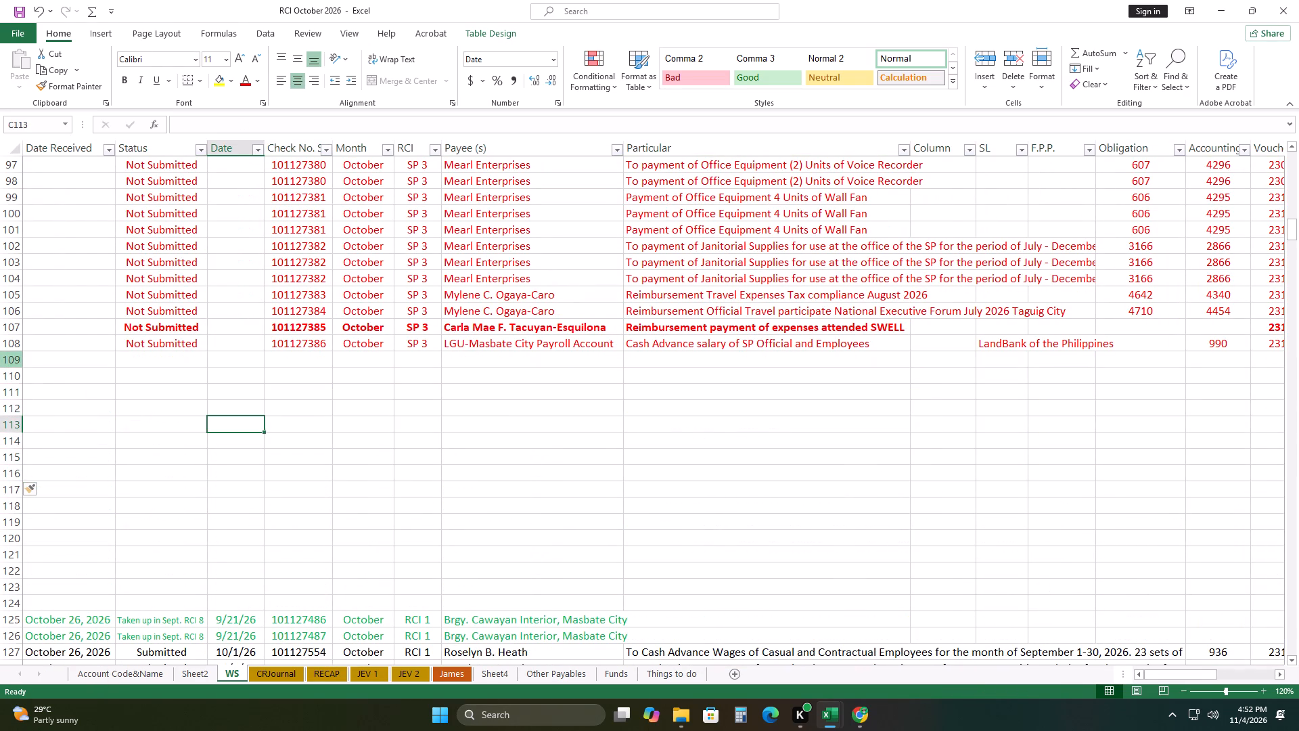
{"action": "left_click_drag", "start_coordinate": [16, 357], "coordinate": [4, 606]}
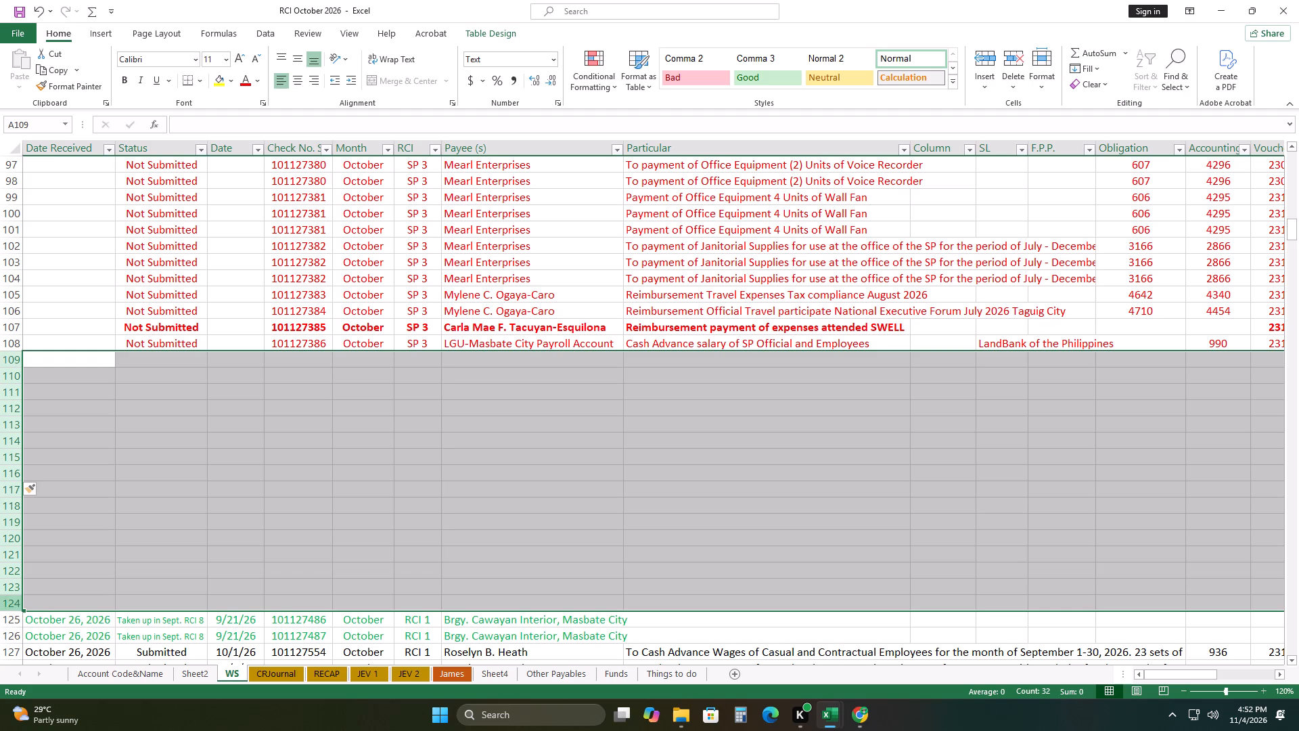
{"action": "right_click", "coordinate": [9, 476]}
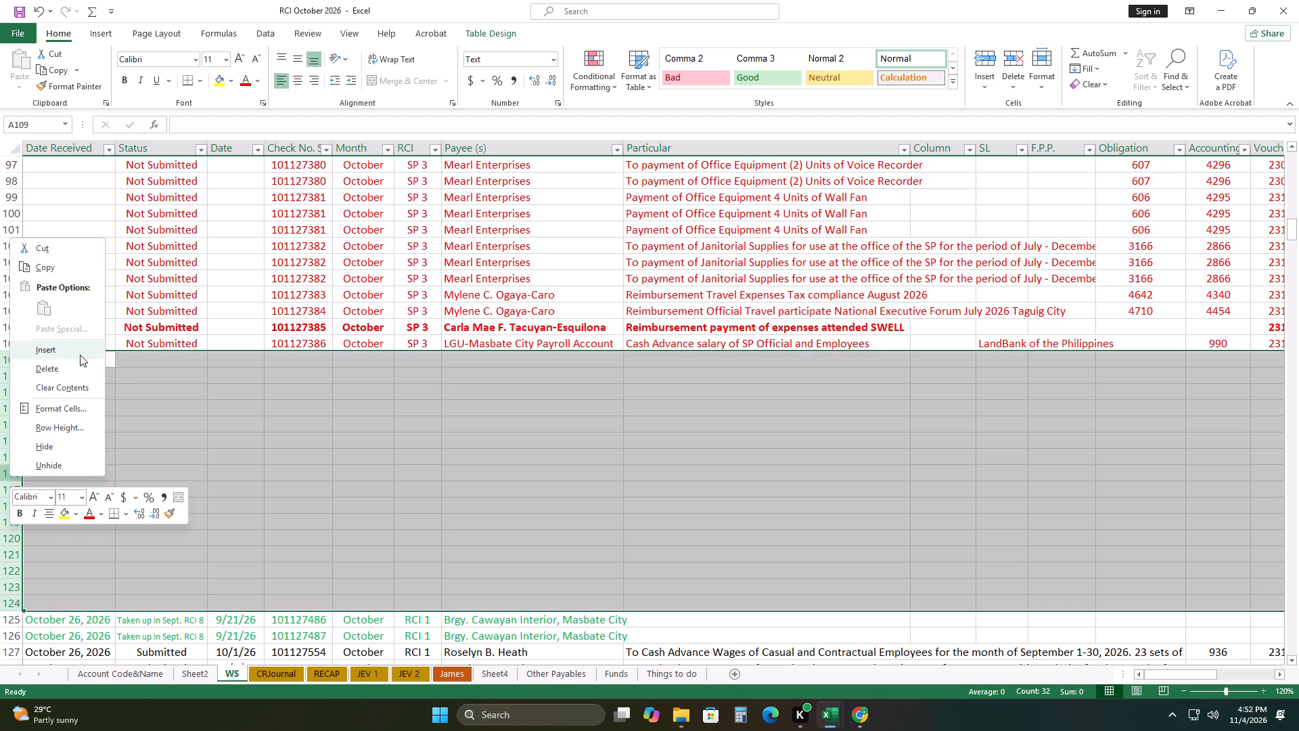
{"action": "left_click", "coordinate": [77, 347]}
{"action": "left_click", "coordinate": [304, 427]}
Insert 10 more blank rows starting at row 109, extending the gap before the RCI 1 entries through row 150.
{"action": "scroll", "coordinate": [187, 448], "scroll_direction": "down", "scroll_amount": 7}
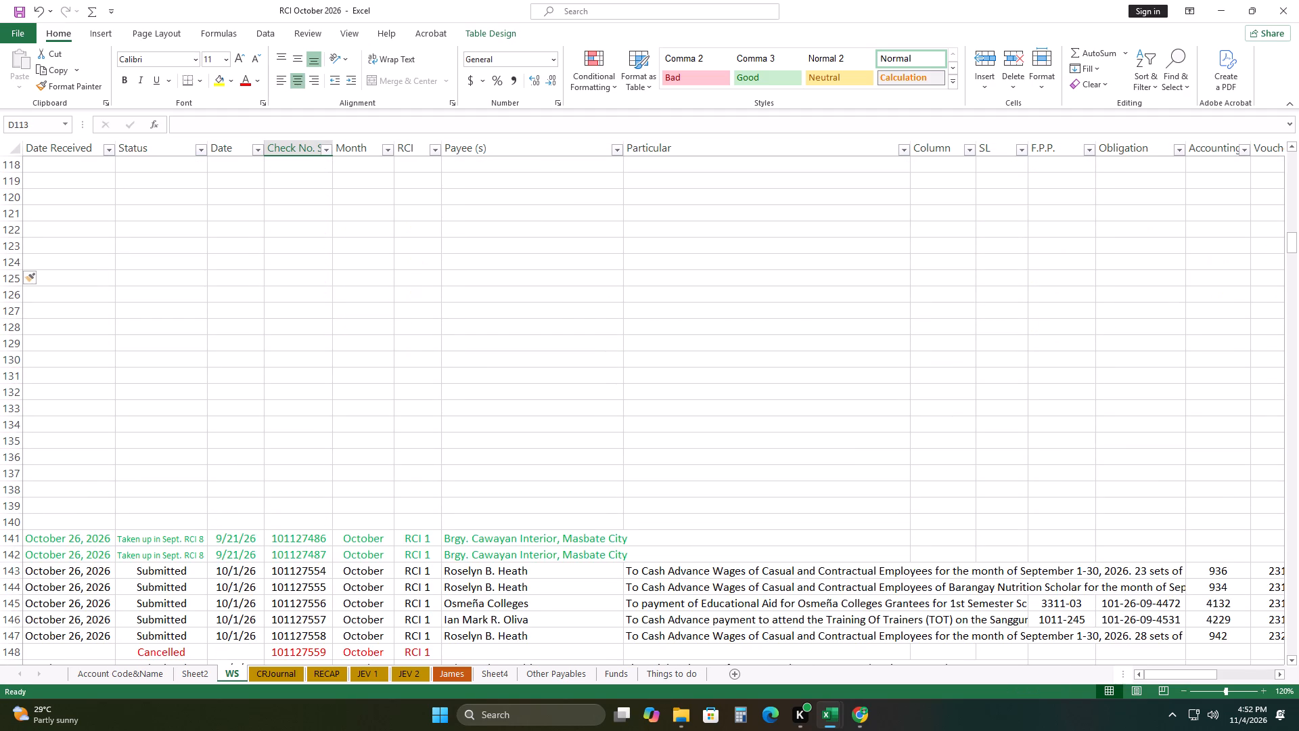
{"action": "scroll", "coordinate": [183, 451], "scroll_direction": "up", "scroll_amount": 4}
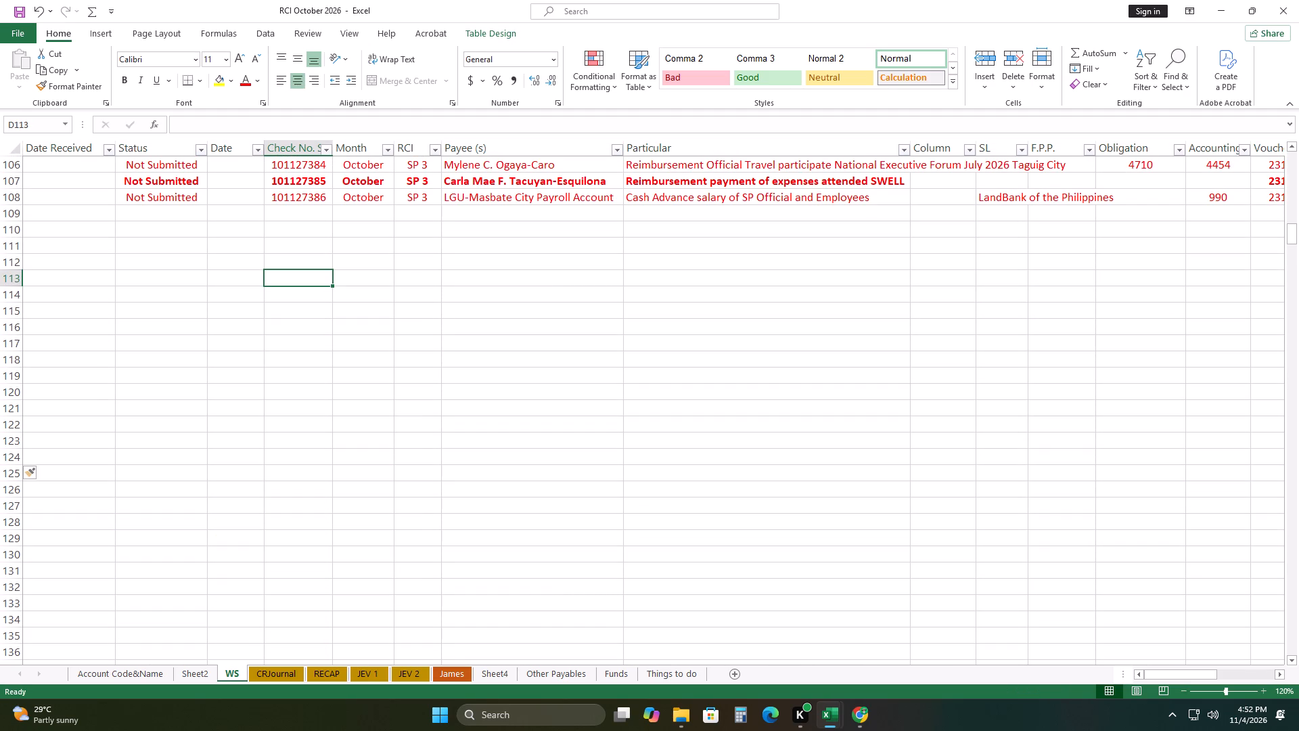
{"action": "left_click_drag", "start_coordinate": [16, 215], "coordinate": [9, 360]}
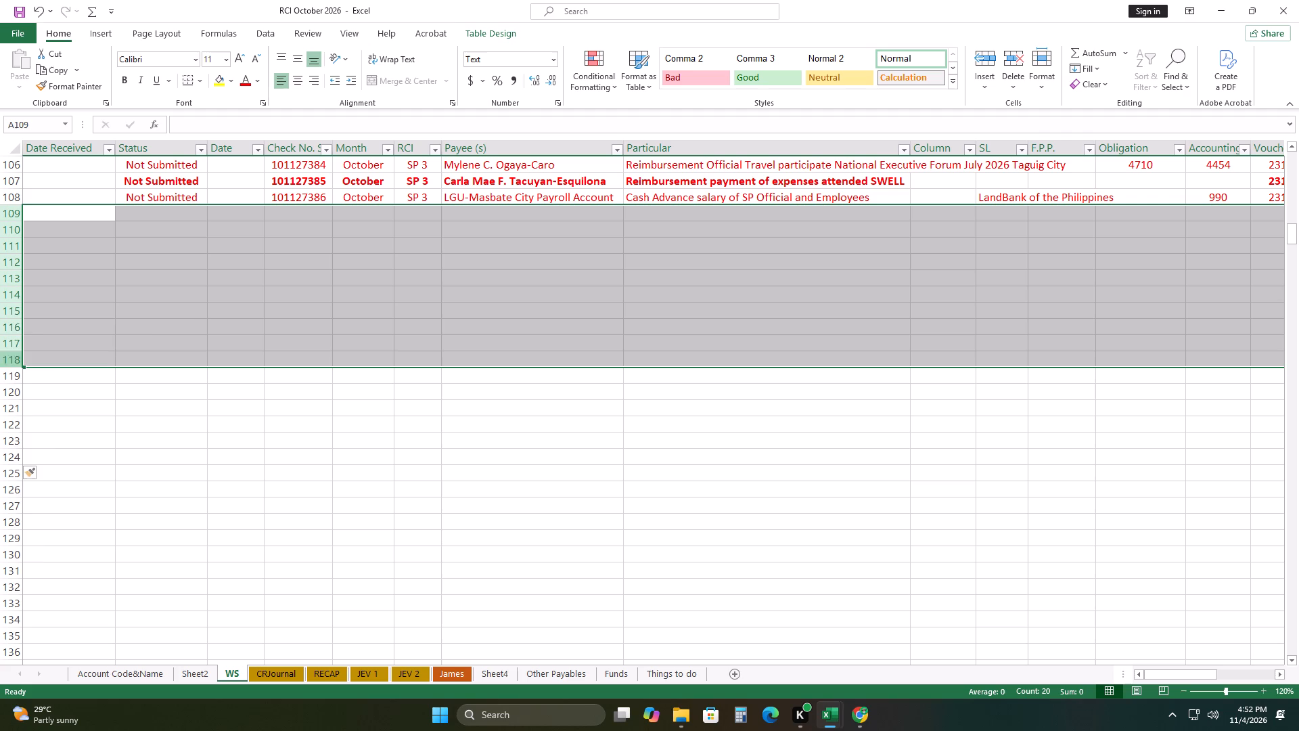
{"action": "right_click", "coordinate": [11, 352]}
{"action": "left_click", "coordinate": [66, 466]}
{"action": "left_click_drag", "start_coordinate": [639, 473], "coordinate": [652, 477]}
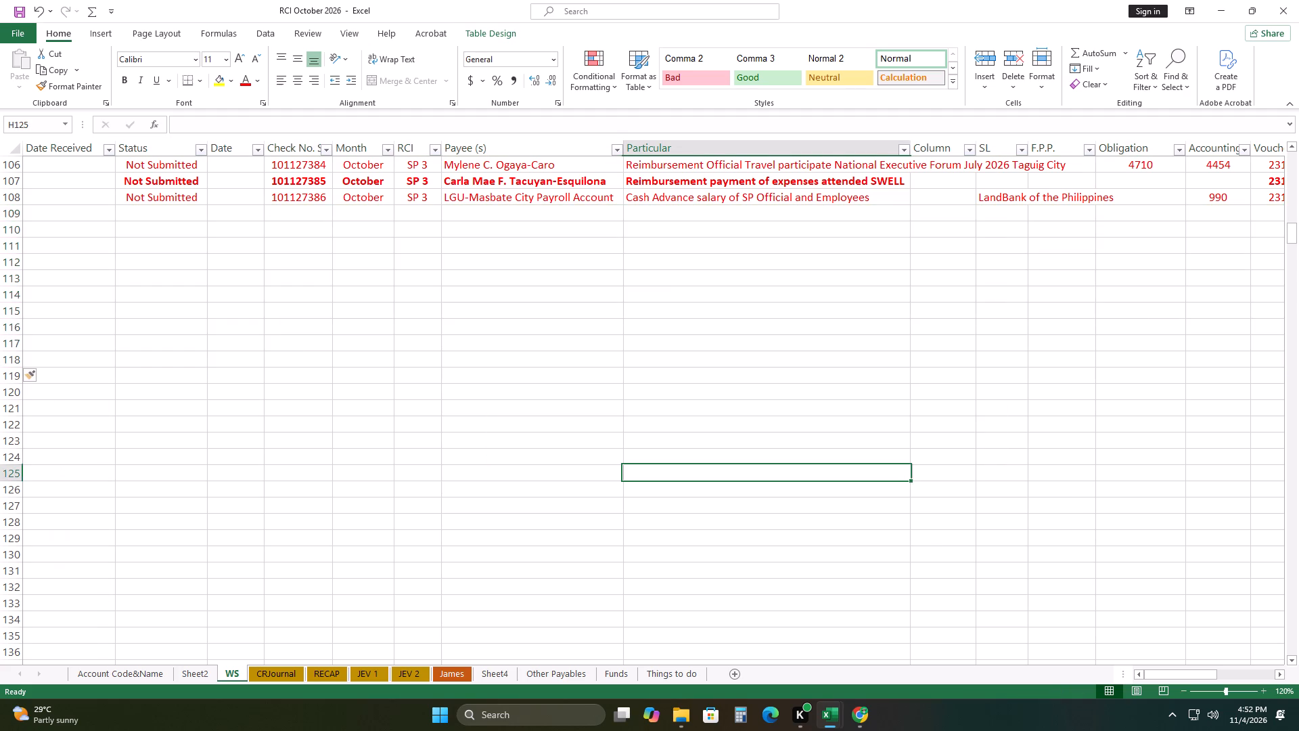
Examine the voucher, debit and credit columns around the inserted rows and in the entries above and below them.
{"action": "left_click_drag", "start_coordinate": [1159, 672], "coordinate": [1200, 666]}
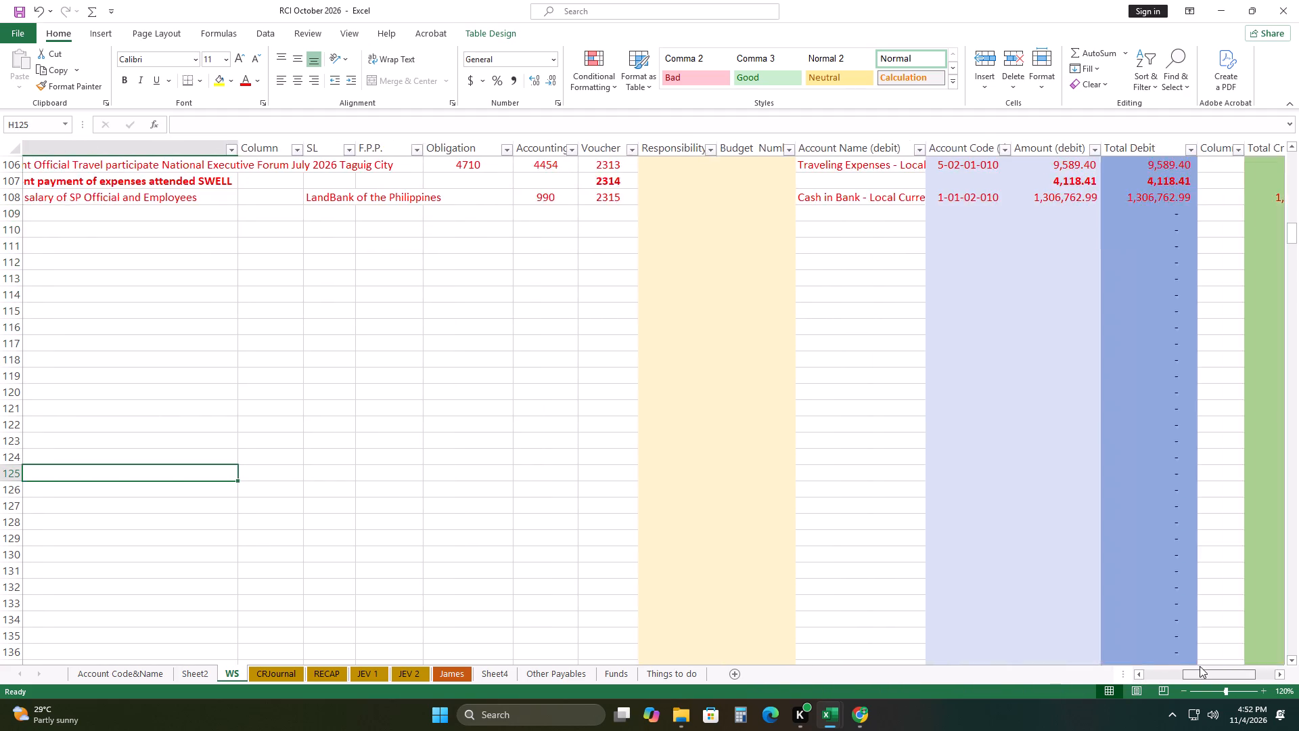
{"action": "left_click_drag", "start_coordinate": [1200, 666], "coordinate": [1216, 665]}
{"action": "scroll", "coordinate": [1055, 564], "scroll_direction": "down", "scroll_amount": 13}
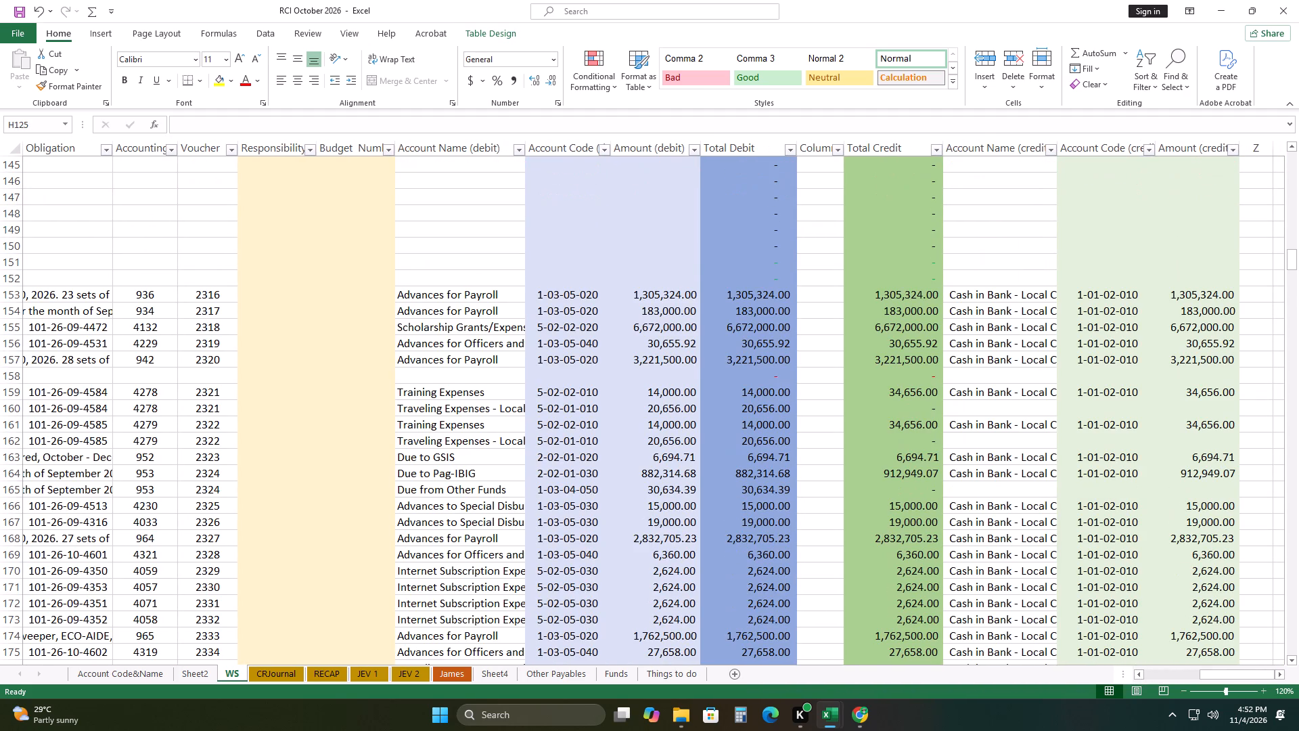
{"action": "scroll", "coordinate": [1049, 586], "scroll_direction": "up", "scroll_amount": 18}
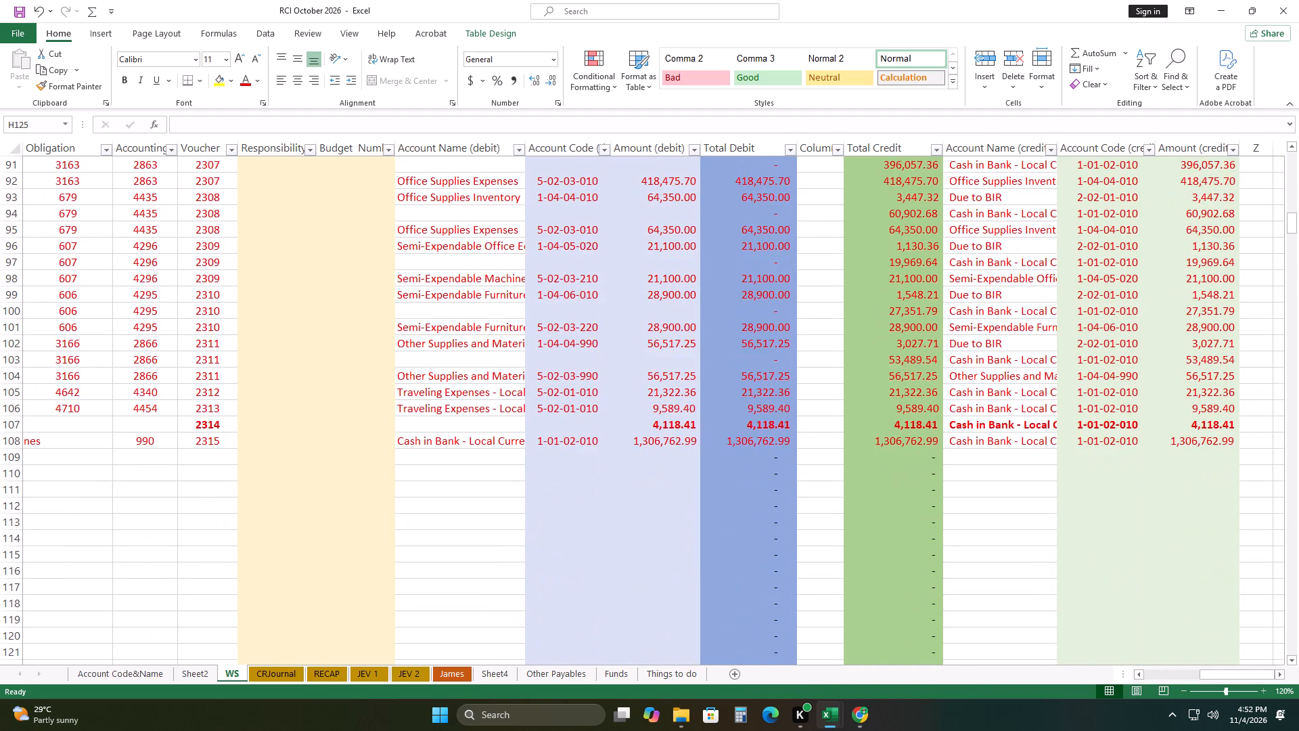
{"action": "scroll", "coordinate": [1047, 587], "scroll_direction": "down", "scroll_amount": 4}
{"action": "left_click_drag", "start_coordinate": [1244, 675], "coordinate": [919, 678]}
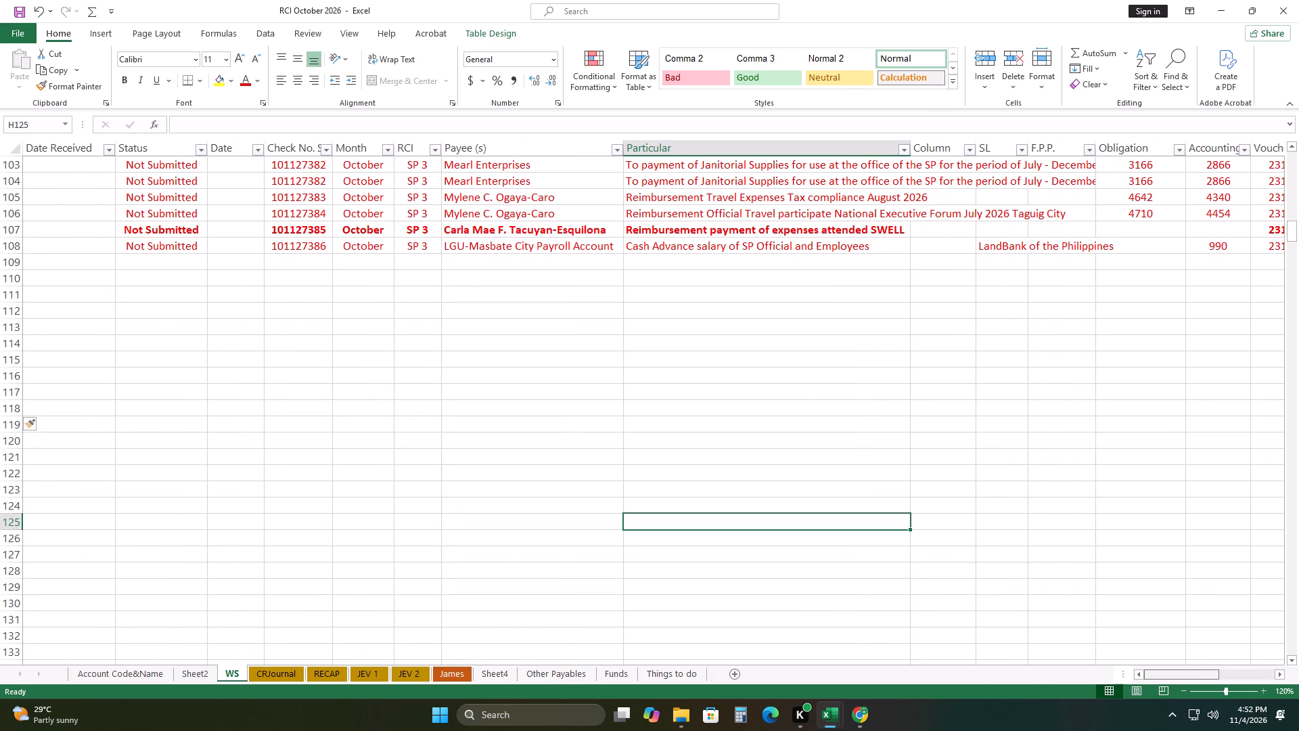
Review the last SP 3 entries ending at row 108 and the blank block beneath them.
{"action": "left_click_drag", "start_coordinate": [399, 480], "coordinate": [408, 479]}
{"action": "scroll", "coordinate": [765, 591], "scroll_direction": "up", "scroll_amount": 11}
{"action": "scroll", "coordinate": [762, 598], "scroll_direction": "down", "scroll_amount": 11}
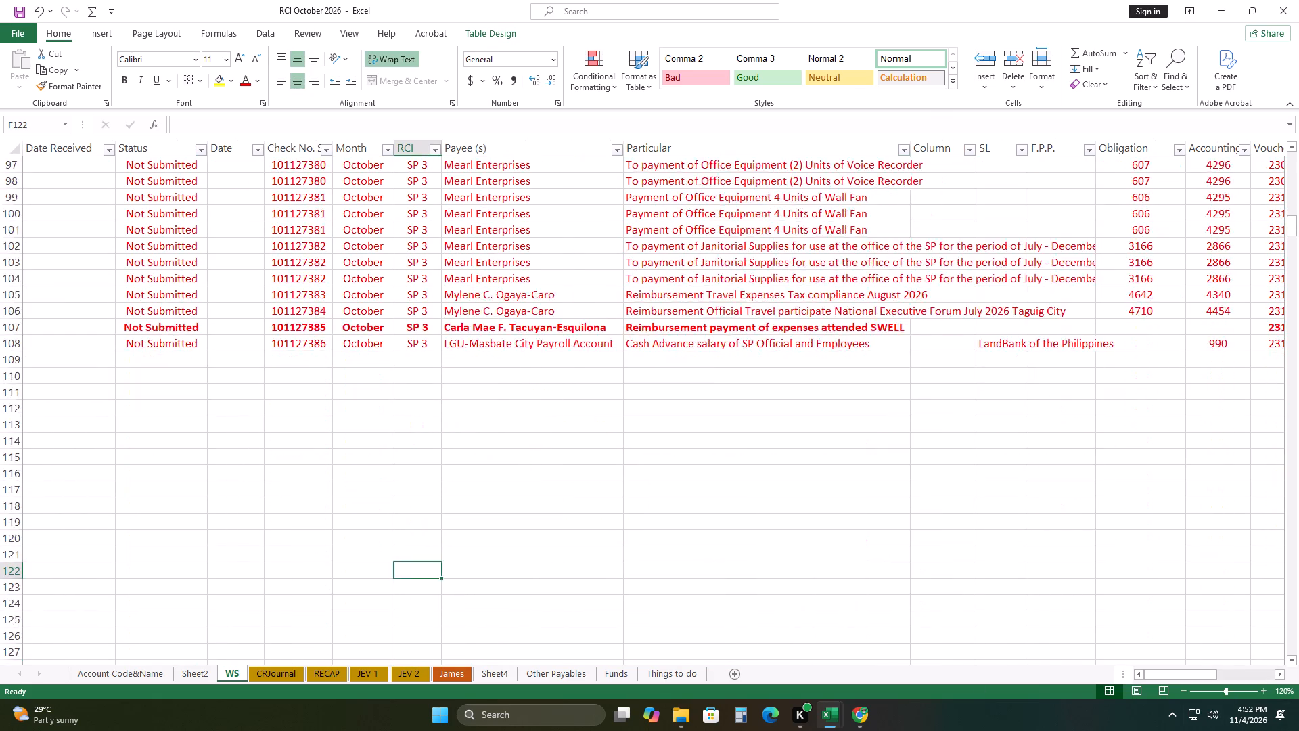
{"action": "scroll", "coordinate": [750, 611], "scroll_direction": "down", "scroll_amount": 7}
{"action": "scroll", "coordinate": [744, 624], "scroll_direction": "up", "scroll_amount": 5}
{"action": "left_click", "coordinate": [520, 398]}
{"action": "scroll", "coordinate": [794, 590], "scroll_direction": "up", "scroll_amount": 4}
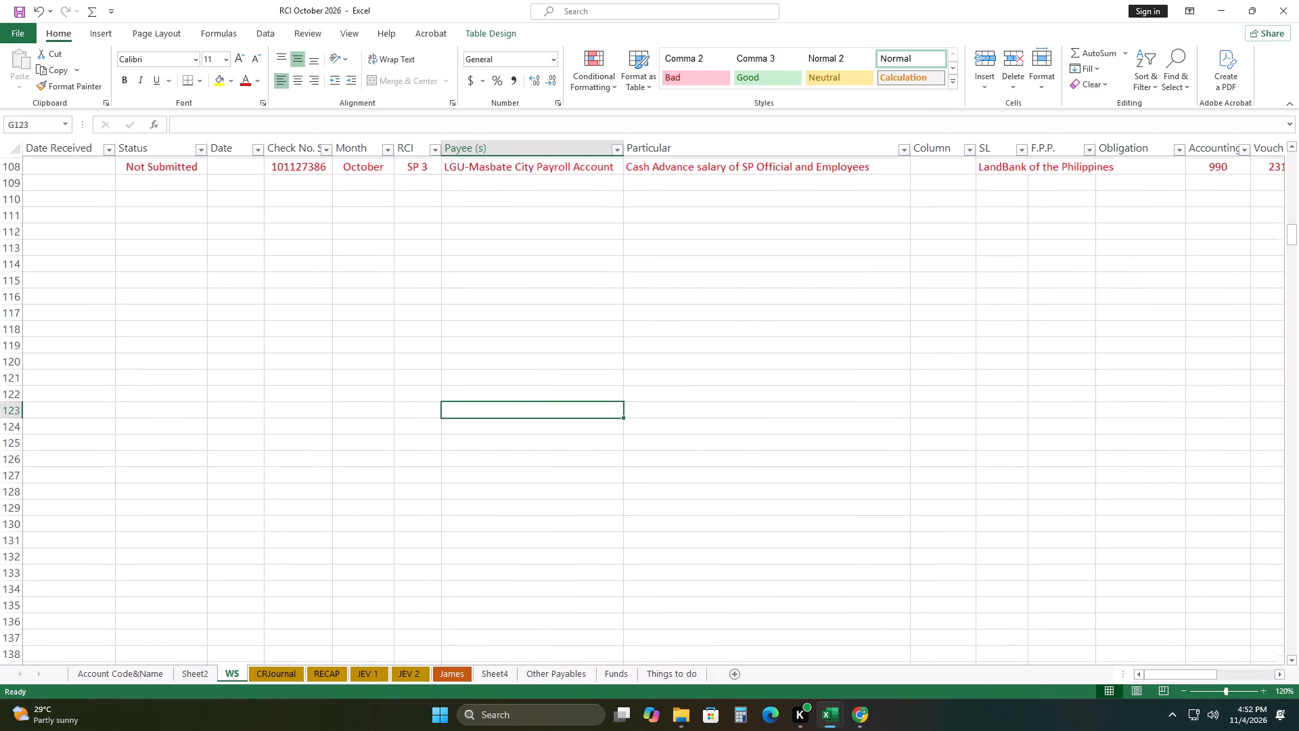
{"action": "scroll", "coordinate": [794, 590], "scroll_direction": "up", "scroll_amount": 6}
{"action": "scroll", "coordinate": [800, 593], "scroll_direction": "down", "scroll_amount": 5}
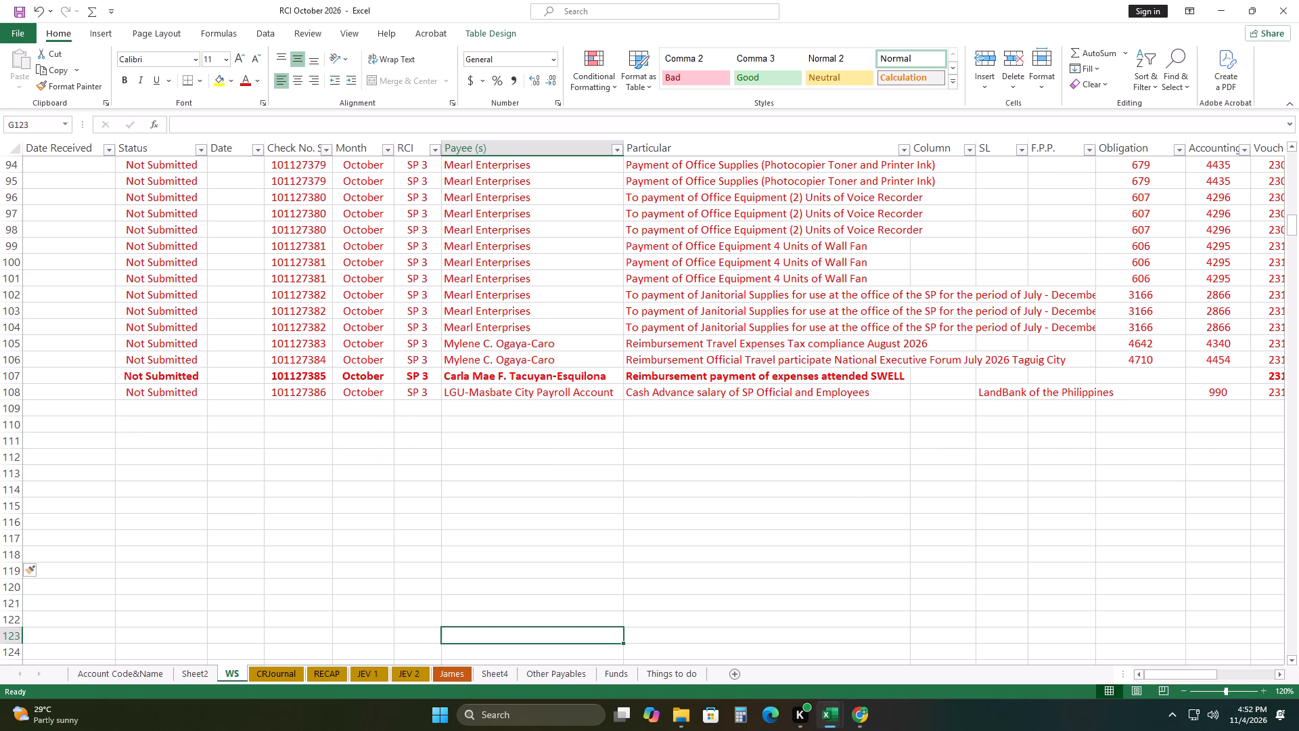
{"action": "scroll", "coordinate": [799, 564], "scroll_direction": "down", "scroll_amount": 5}
{"action": "scroll", "coordinate": [802, 577], "scroll_direction": "up", "scroll_amount": 8}
{"action": "scroll", "coordinate": [802, 578], "scroll_direction": "down", "scroll_amount": 10}
{"action": "scroll", "coordinate": [804, 583], "scroll_direction": "up", "scroll_amount": 3}
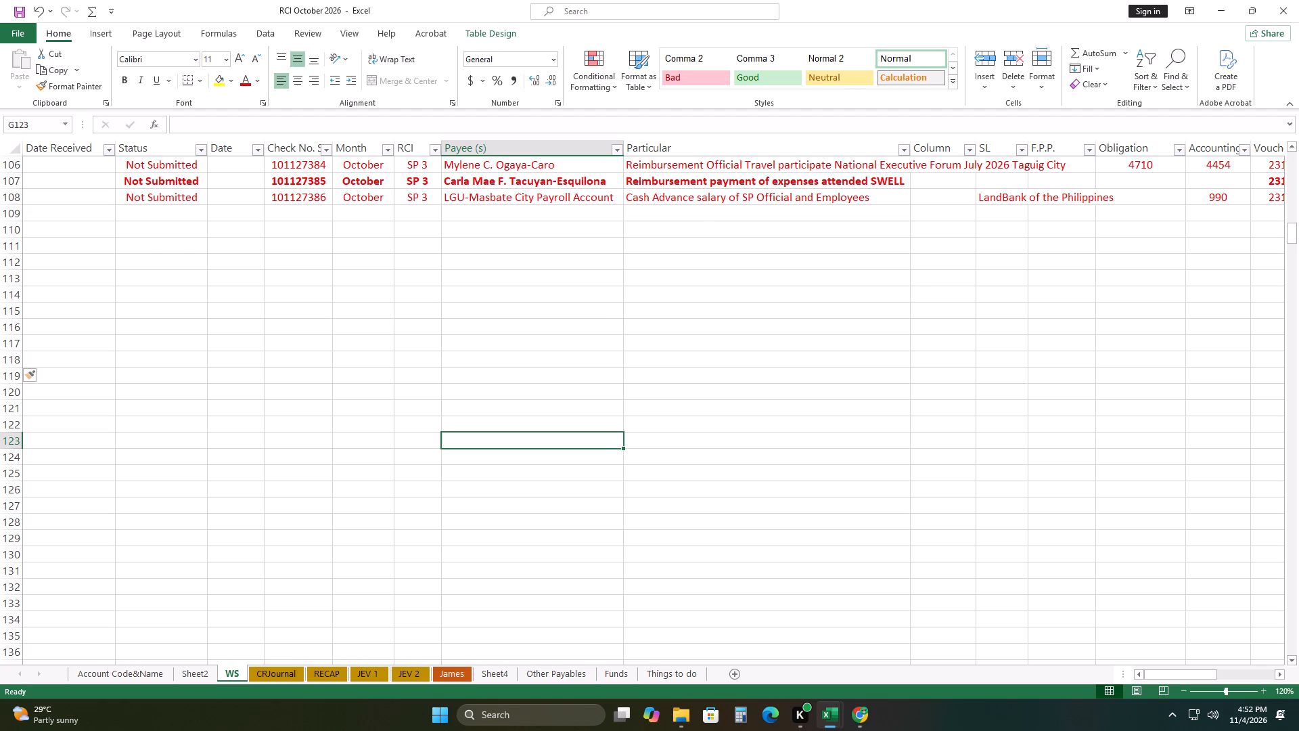
Review the SP 3 entries above row 109 and the blank rows beneath them.
{"action": "scroll", "coordinate": [827, 569], "scroll_direction": "up", "scroll_amount": 15}
{"action": "scroll", "coordinate": [817, 577], "scroll_direction": "down", "scroll_amount": 10}
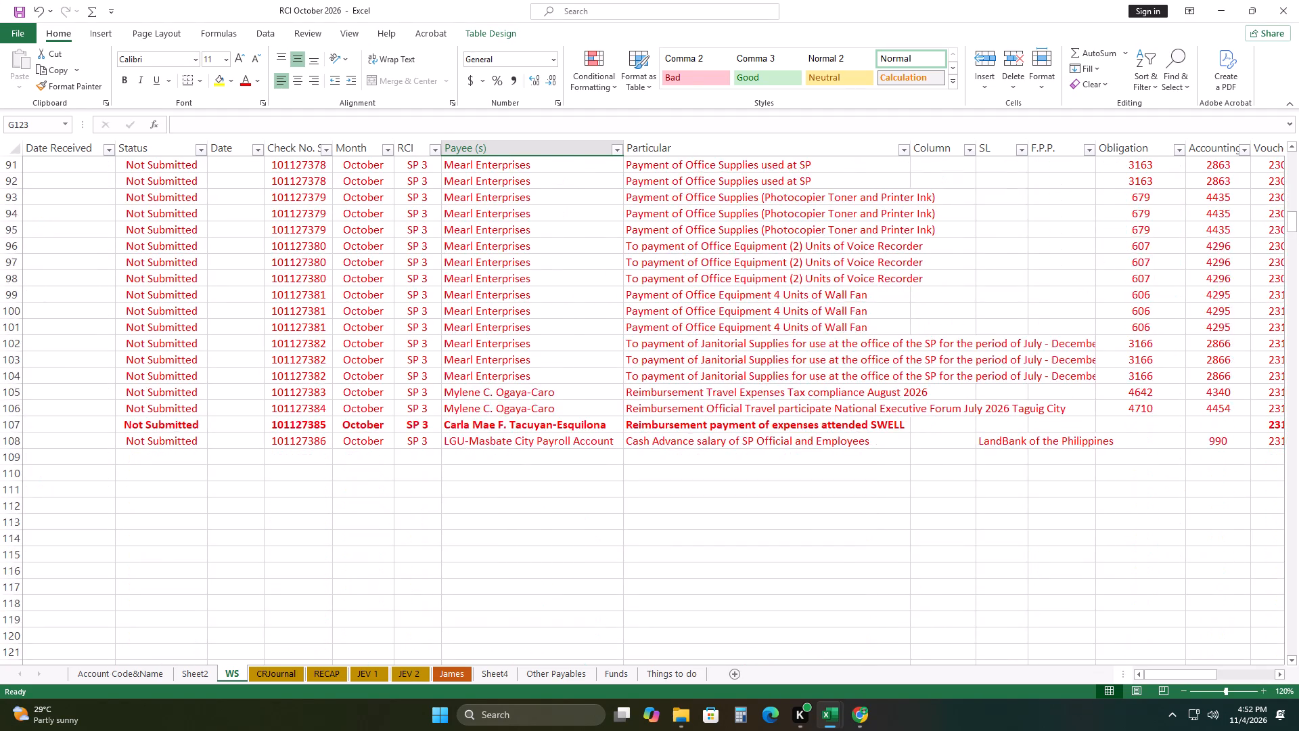
{"action": "scroll", "coordinate": [598, 579], "scroll_direction": "down", "scroll_amount": 10}
{"action": "scroll", "coordinate": [599, 575], "scroll_direction": "up", "scroll_amount": 8}
{"action": "scroll", "coordinate": [603, 576], "scroll_direction": "down", "scroll_amount": 2}
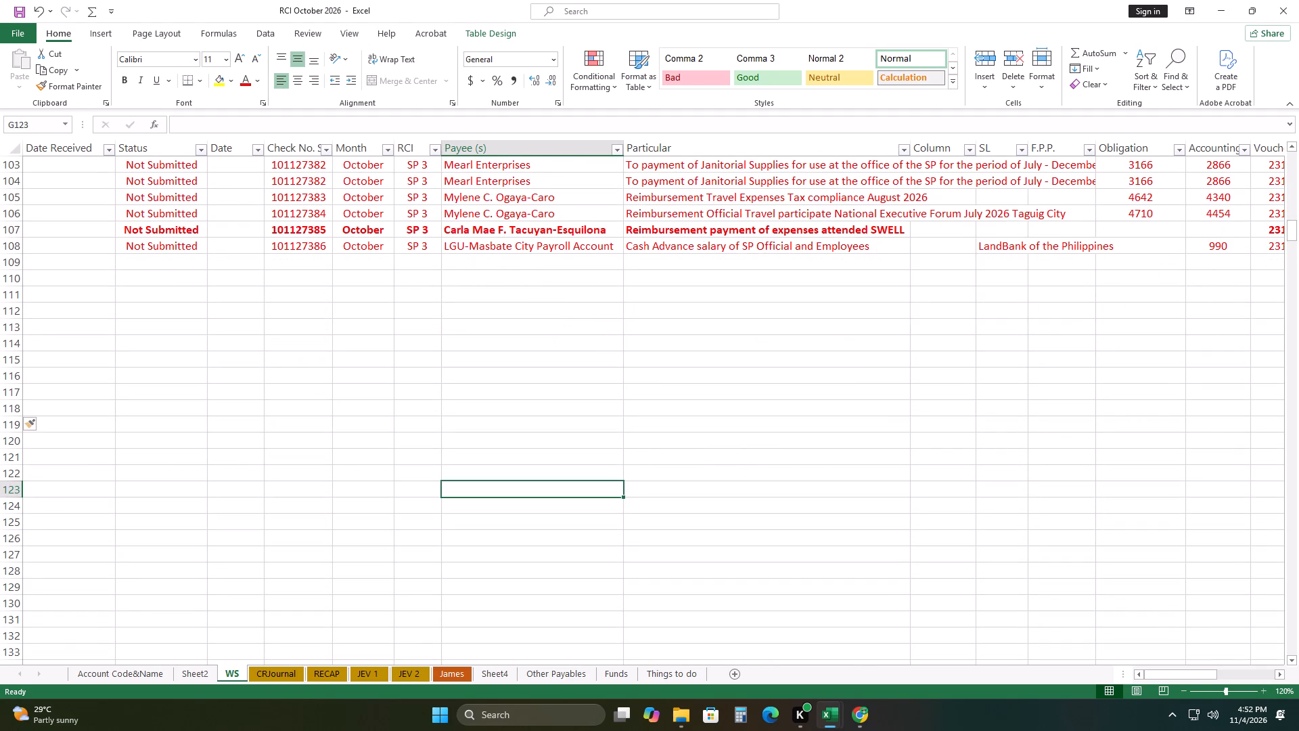
{"action": "left_click_drag", "start_coordinate": [1198, 678], "coordinate": [920, 703]}
{"action": "scroll", "coordinate": [329, 555], "scroll_direction": "up", "scroll_amount": 2}
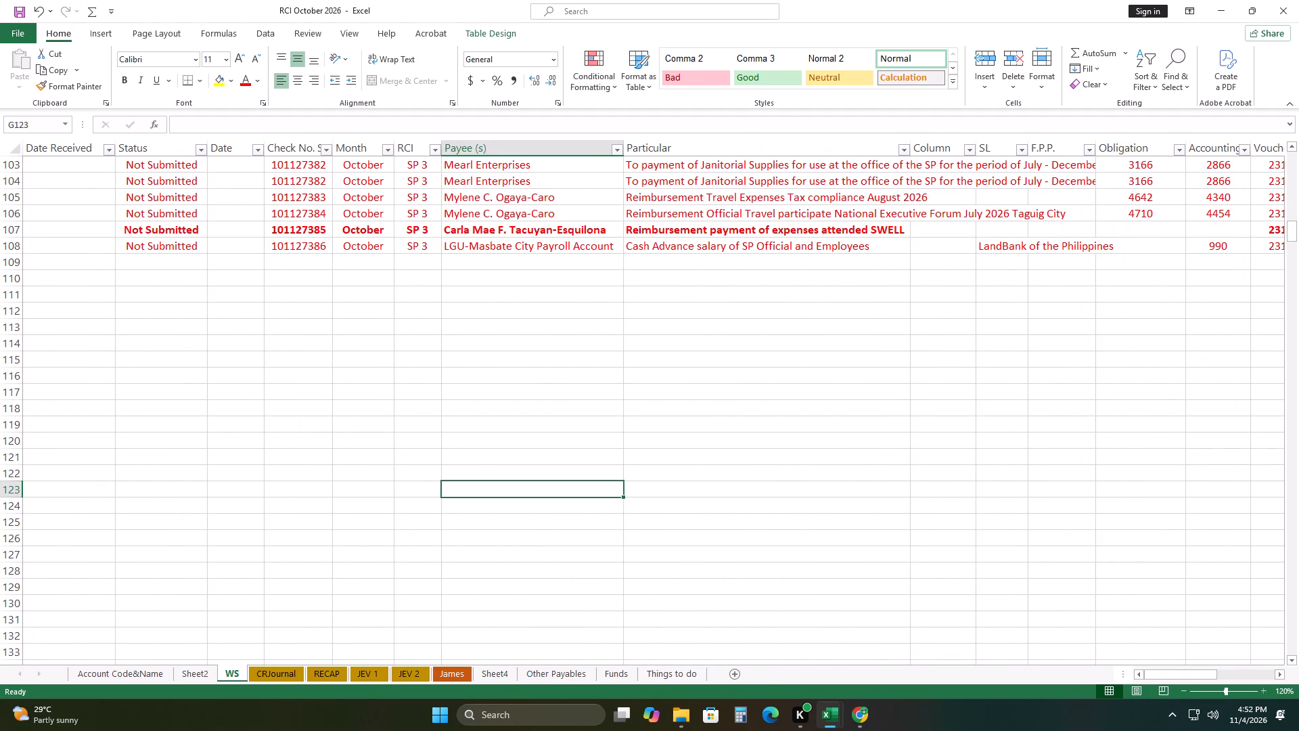
{"action": "scroll", "coordinate": [329, 554], "scroll_direction": "up", "scroll_amount": 10}
{"action": "scroll", "coordinate": [332, 566], "scroll_direction": "down", "scroll_amount": 2}
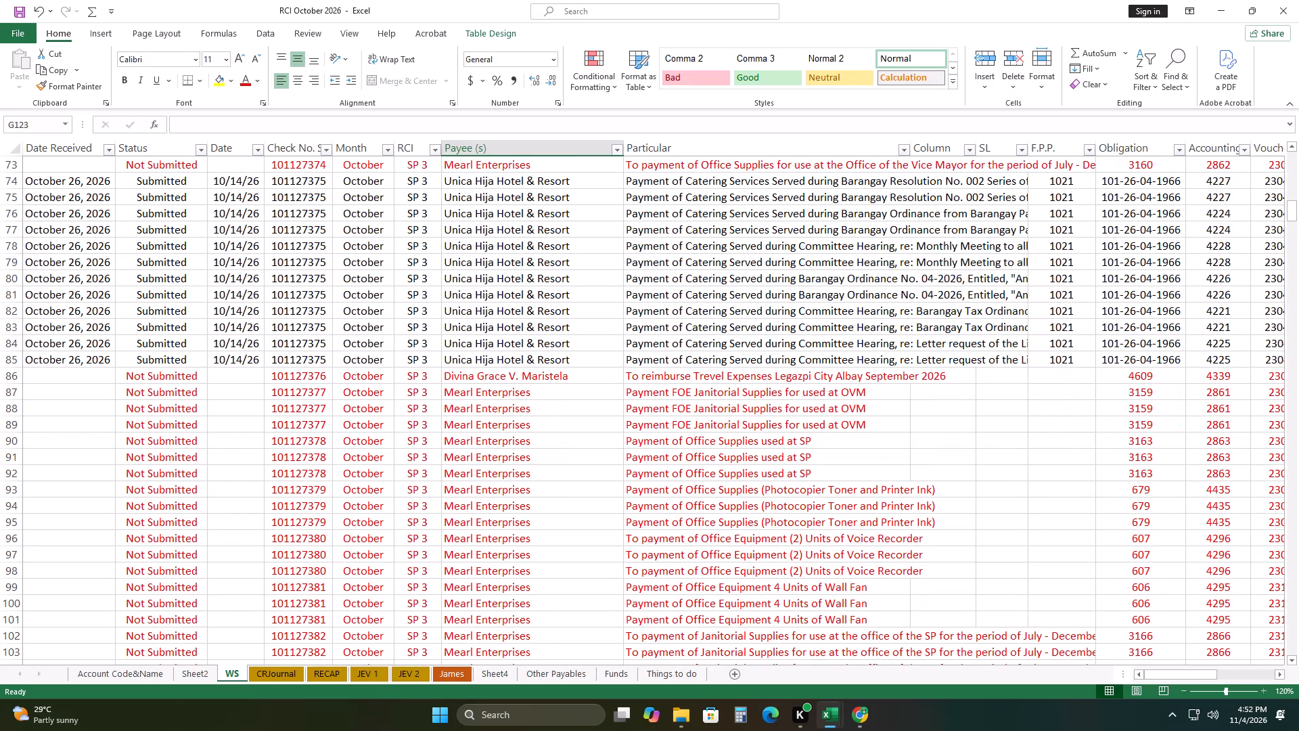
{"action": "scroll", "coordinate": [350, 568], "scroll_direction": "down", "scroll_amount": 7}
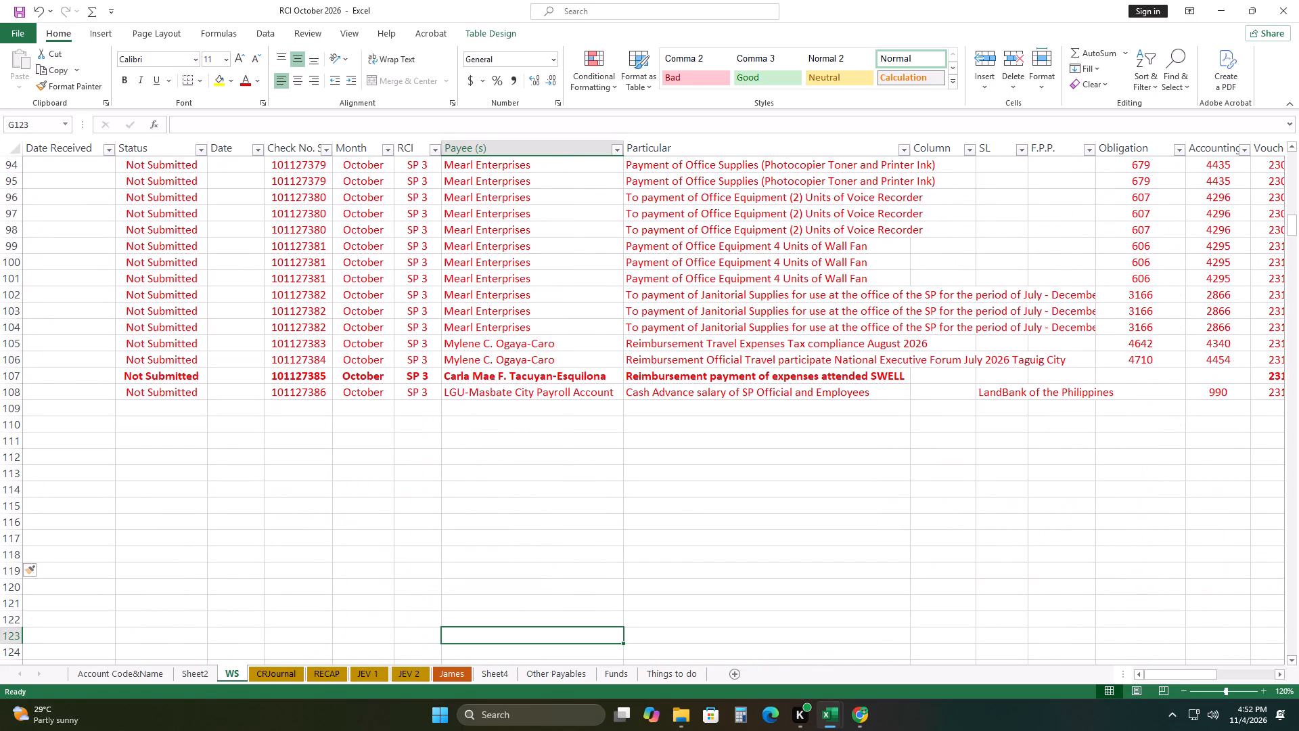
{"action": "scroll", "coordinate": [438, 483], "scroll_direction": "up", "scroll_amount": 7}
{"action": "scroll", "coordinate": [449, 497], "scroll_direction": "down", "scroll_amount": 7}
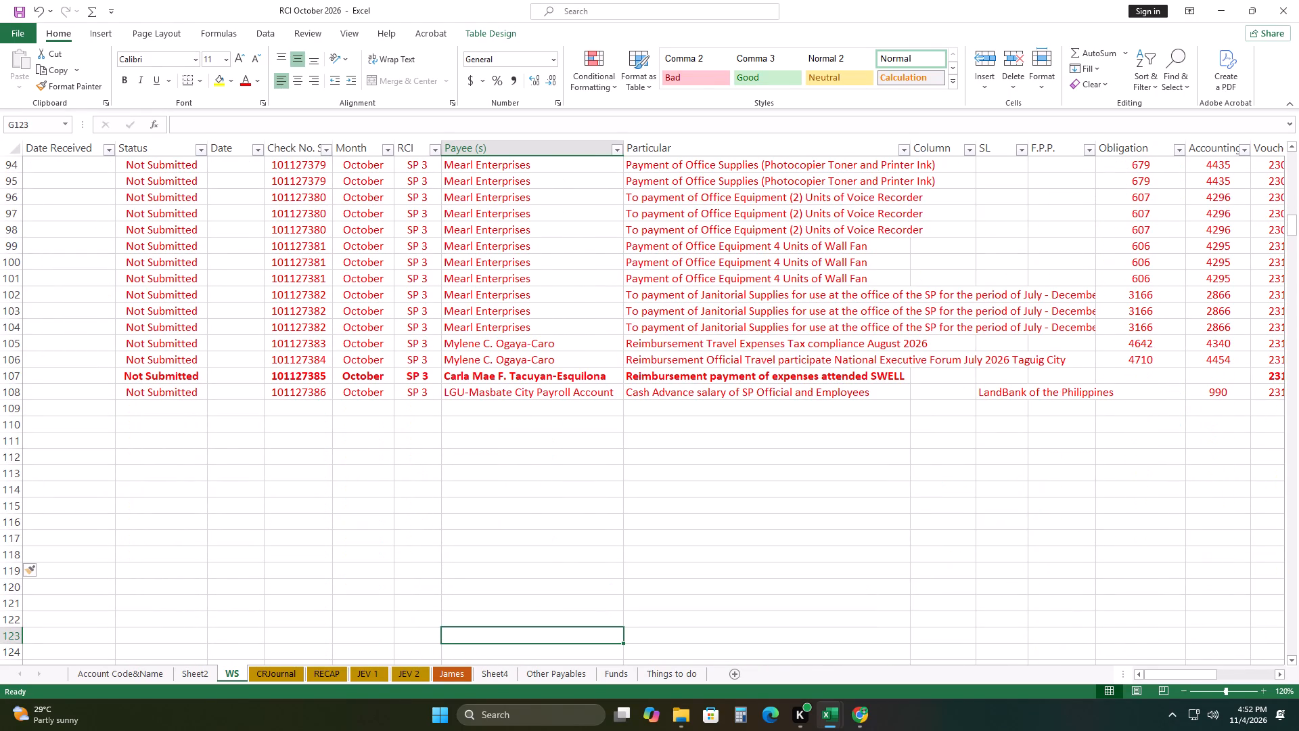
Copy the RCI label from row 108 into row 109 as a value only and change it to SP 4.
{"action": "left_click", "coordinate": [424, 396]}
{"action": "right_click", "coordinate": [426, 395]}
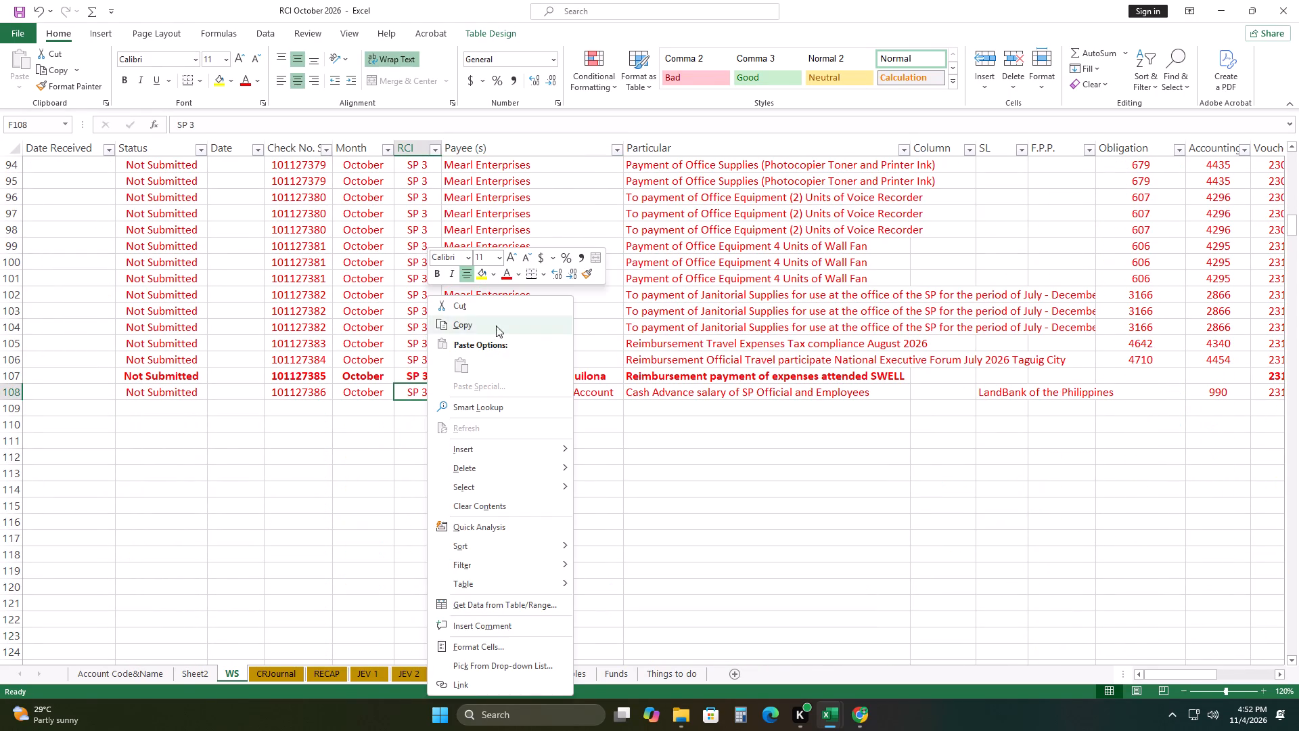
{"action": "left_click", "coordinate": [496, 326]}
{"action": "scroll", "coordinate": [502, 416], "scroll_direction": "down", "scroll_amount": 2}
{"action": "right_click", "coordinate": [427, 313]}
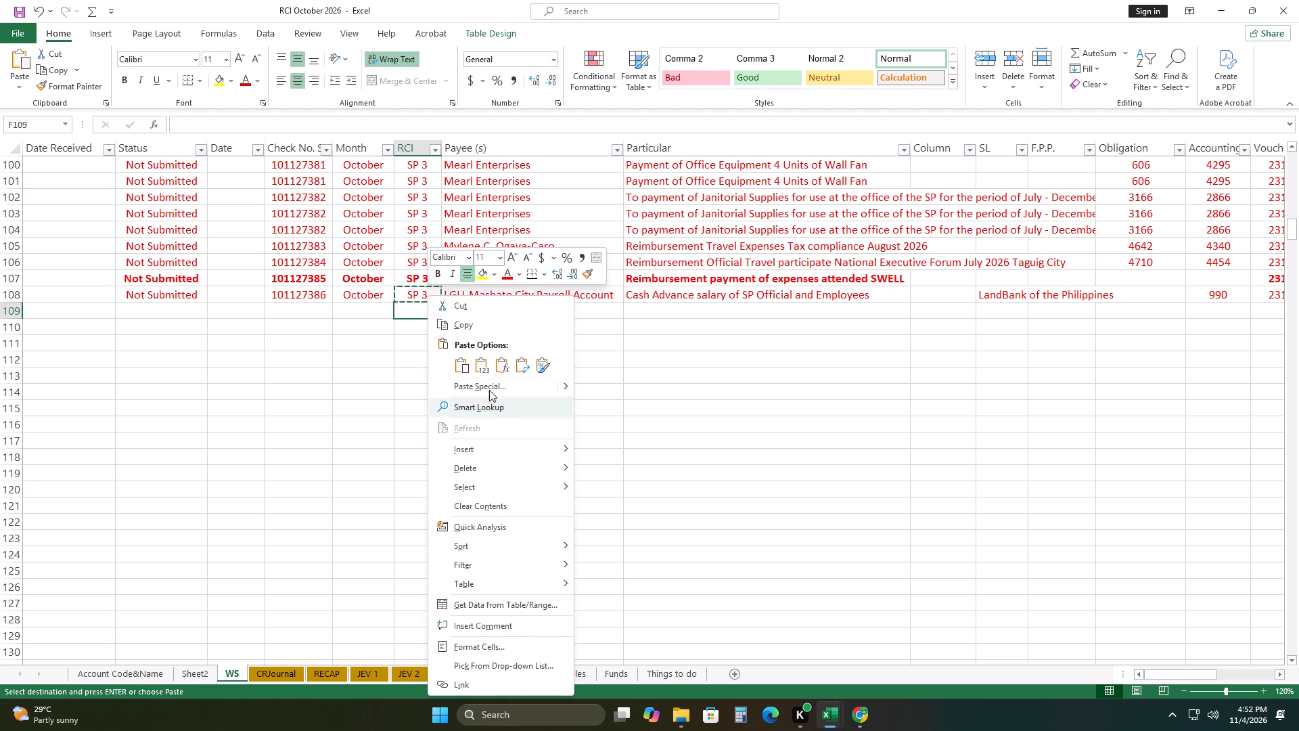
{"action": "left_click", "coordinate": [484, 370]}
{"action": "left_click", "coordinate": [420, 386]}
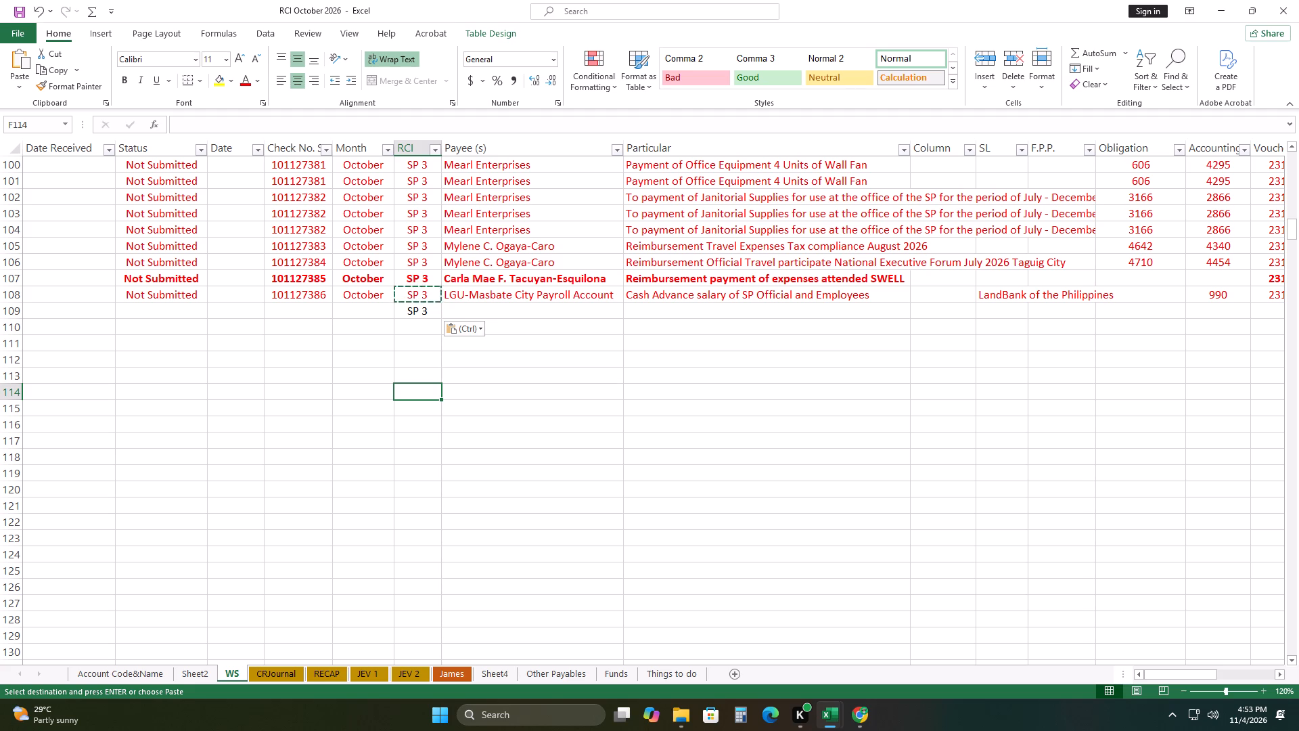
{"action": "double_click", "coordinate": [428, 311]}
{"action": "key", "text": "BackSpace"}
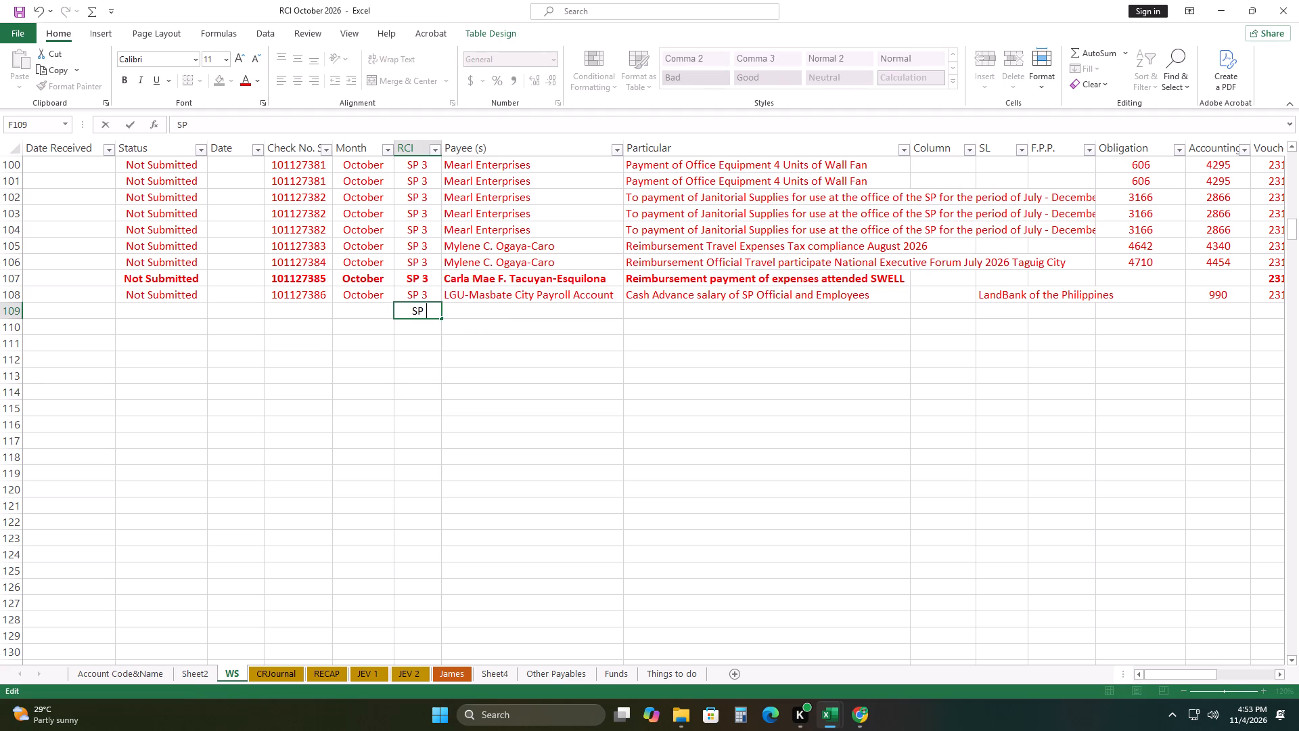
{"action": "key", "text": "4"}
{"action": "left_click", "coordinate": [500, 370]}
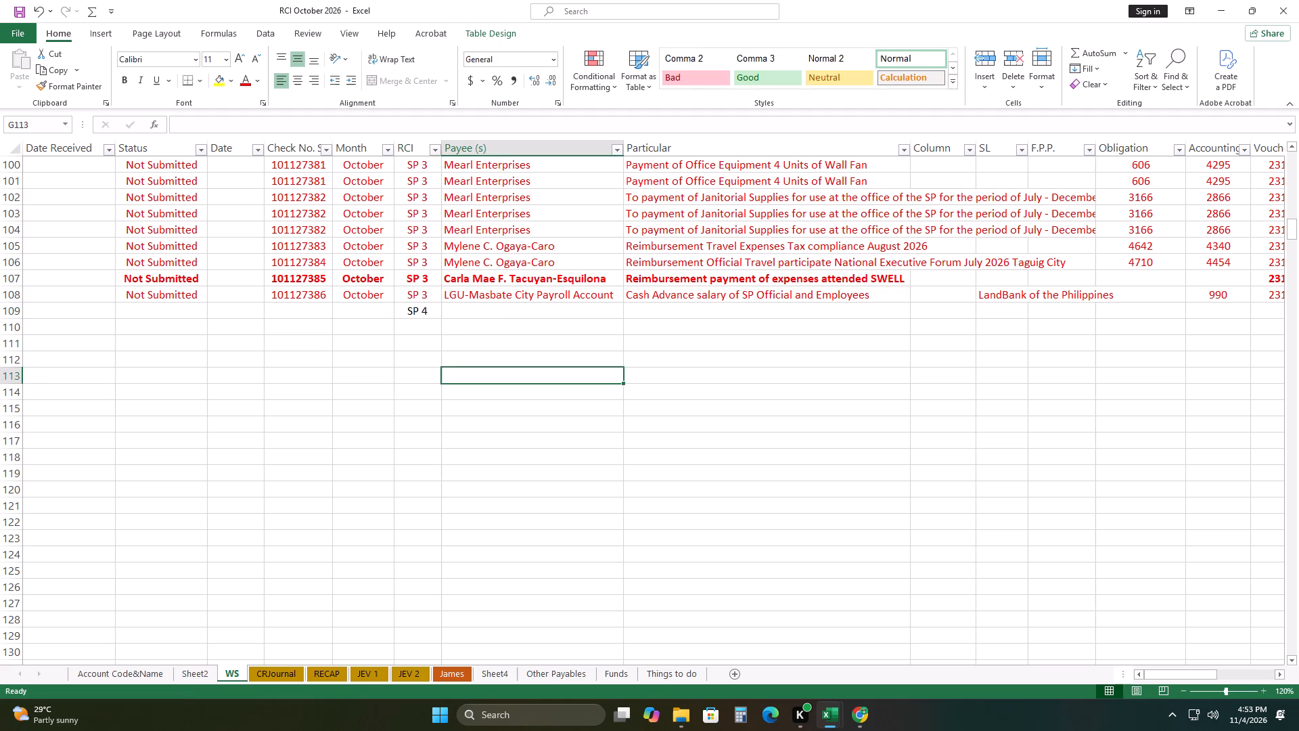
Fill the RCI column from row 109 down to row 150 with identical copies of SP 4.
{"action": "left_click", "coordinate": [418, 311]}
{"action": "left_click_drag", "start_coordinate": [440, 318], "coordinate": [457, 648]}
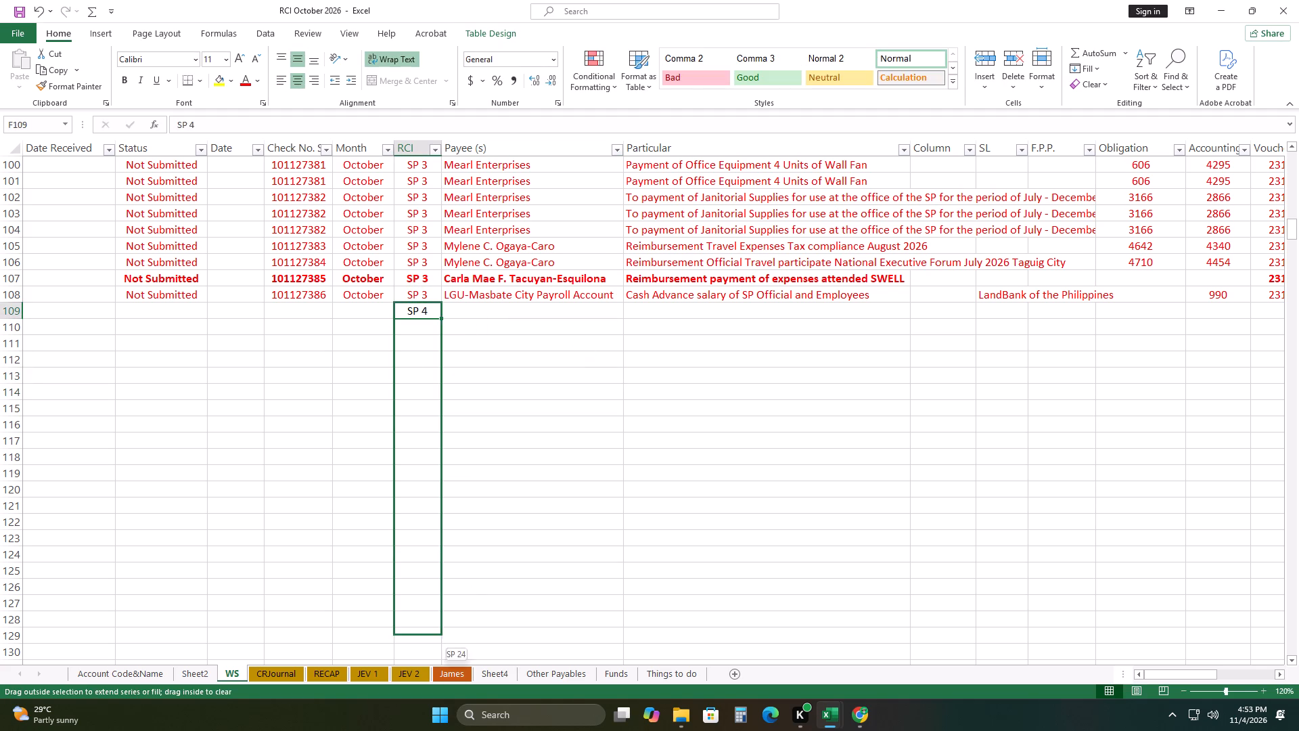
{"action": "left_click_drag", "start_coordinate": [457, 648], "coordinate": [431, 369]}
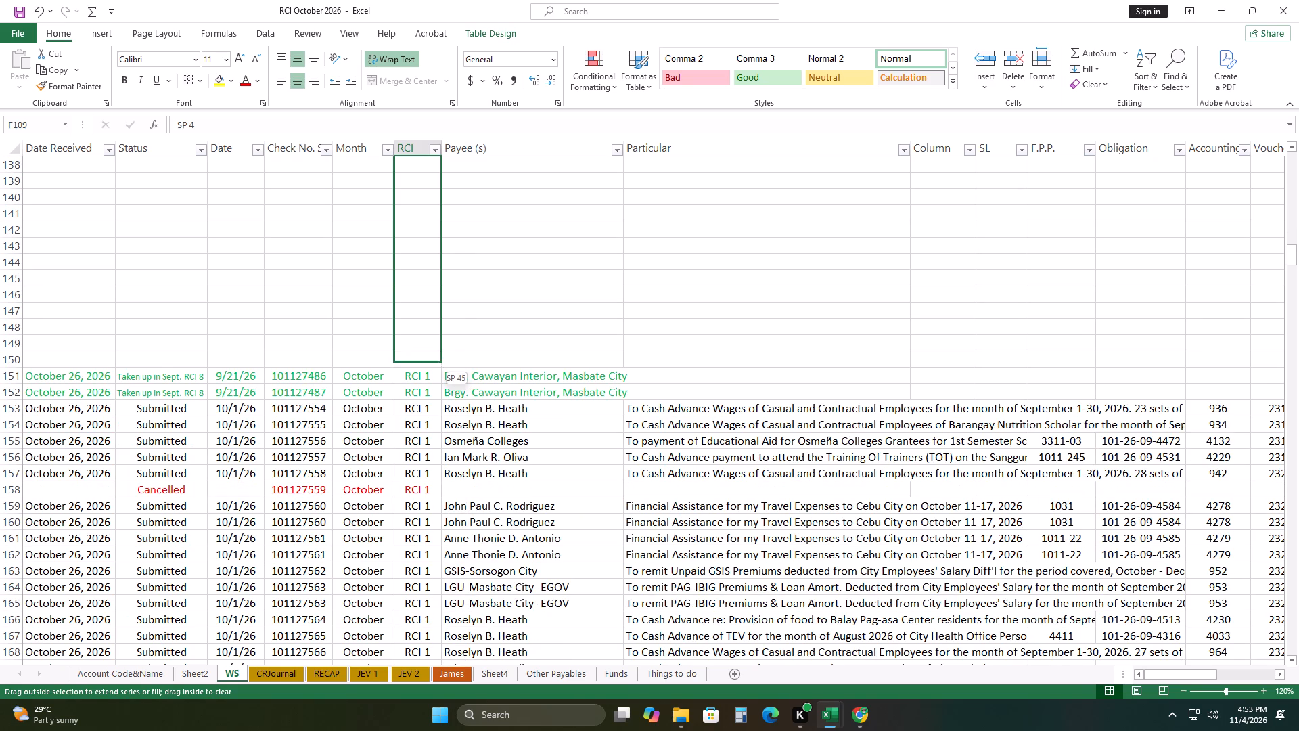
{"action": "left_click_drag", "start_coordinate": [431, 369], "coordinate": [431, 374]}
{"action": "left_click", "coordinate": [451, 378]}
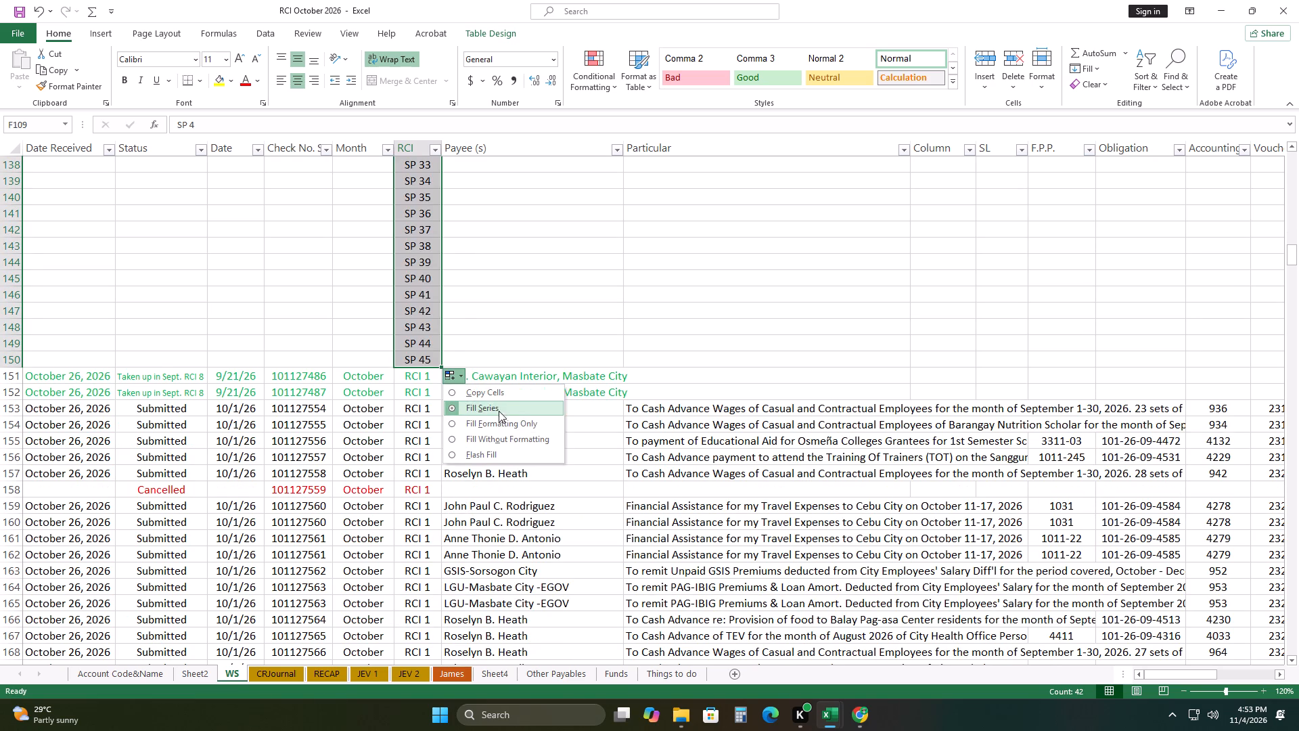
{"action": "left_click", "coordinate": [503, 395]}
{"action": "left_click", "coordinate": [640, 319]}
Check the SP 4 labels through the blank rows against the SP 3 entries above and the RCI 1 entries below.
{"action": "scroll", "coordinate": [625, 460], "scroll_direction": "down", "scroll_amount": 4}
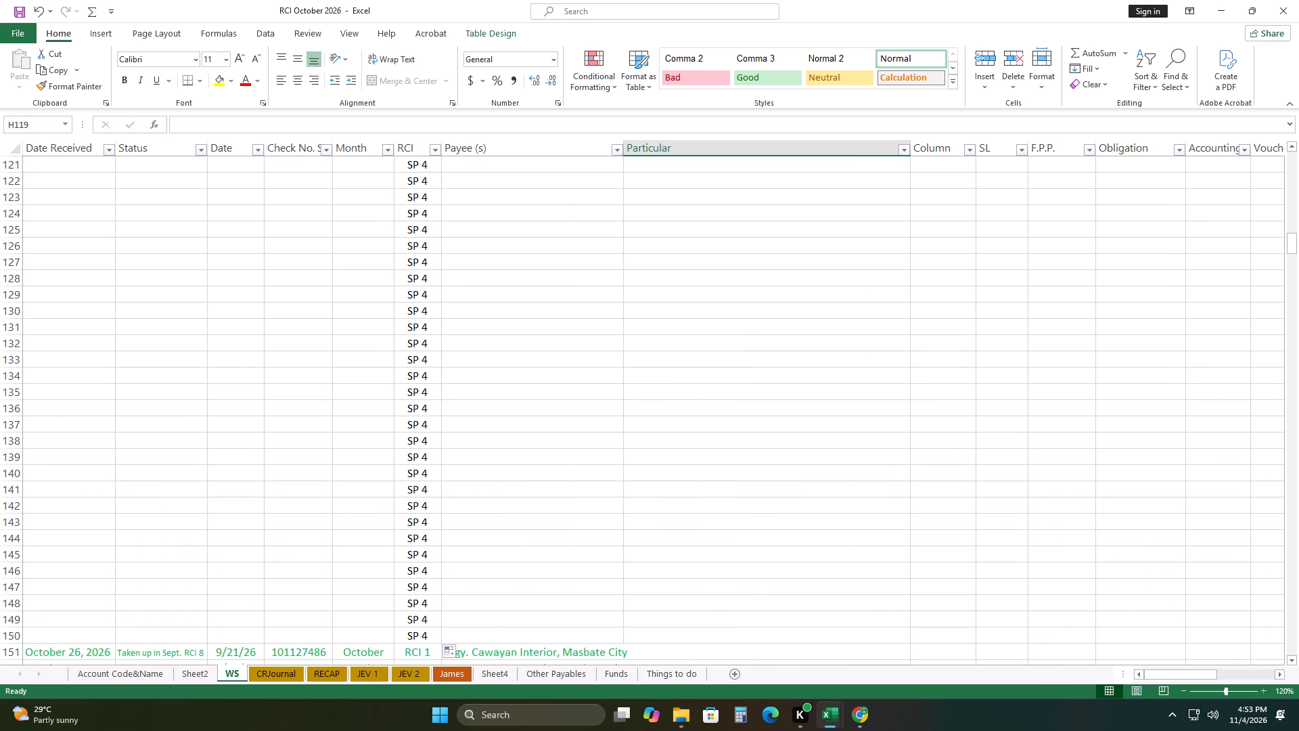
{"action": "scroll", "coordinate": [626, 473], "scroll_direction": "down", "scroll_amount": 5}
{"action": "scroll", "coordinate": [623, 497], "scroll_direction": "up", "scroll_amount": 15}
{"action": "scroll", "coordinate": [619, 499], "scroll_direction": "down", "scroll_amount": 1}
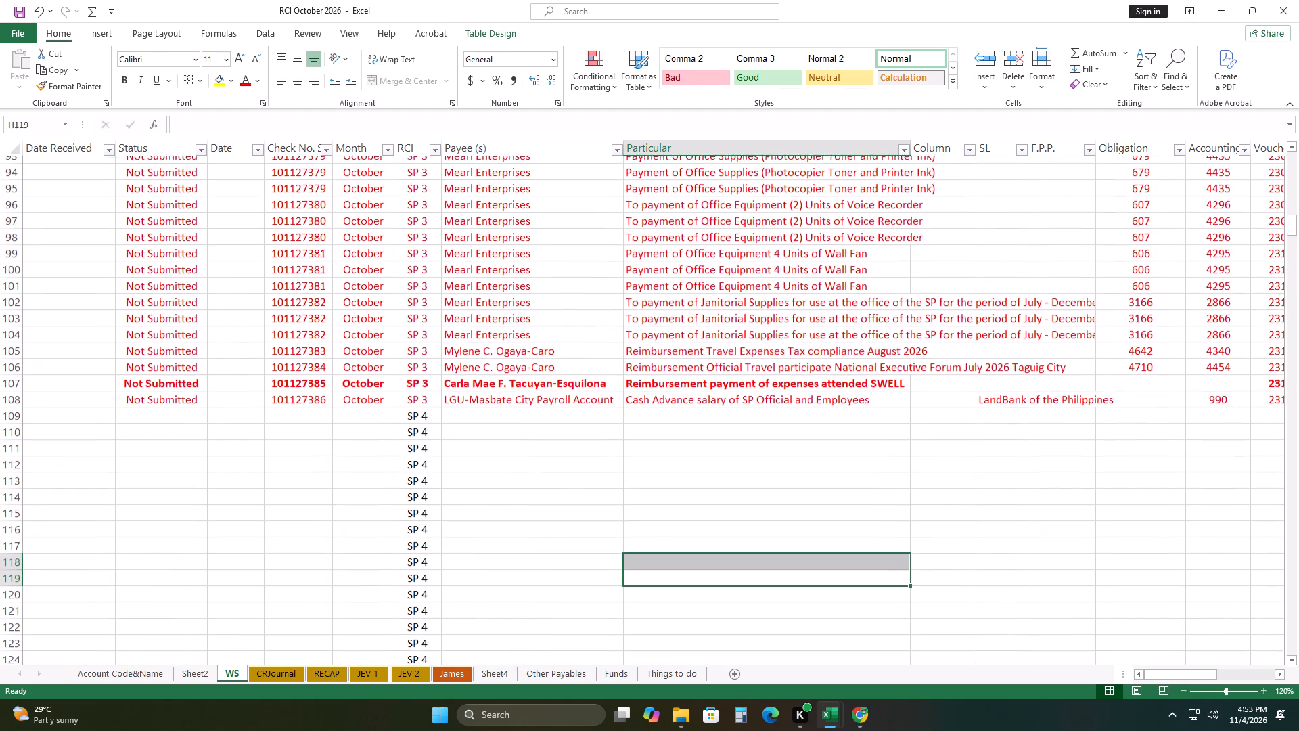
{"action": "left_click_drag", "start_coordinate": [1173, 671], "coordinate": [1133, 682]}
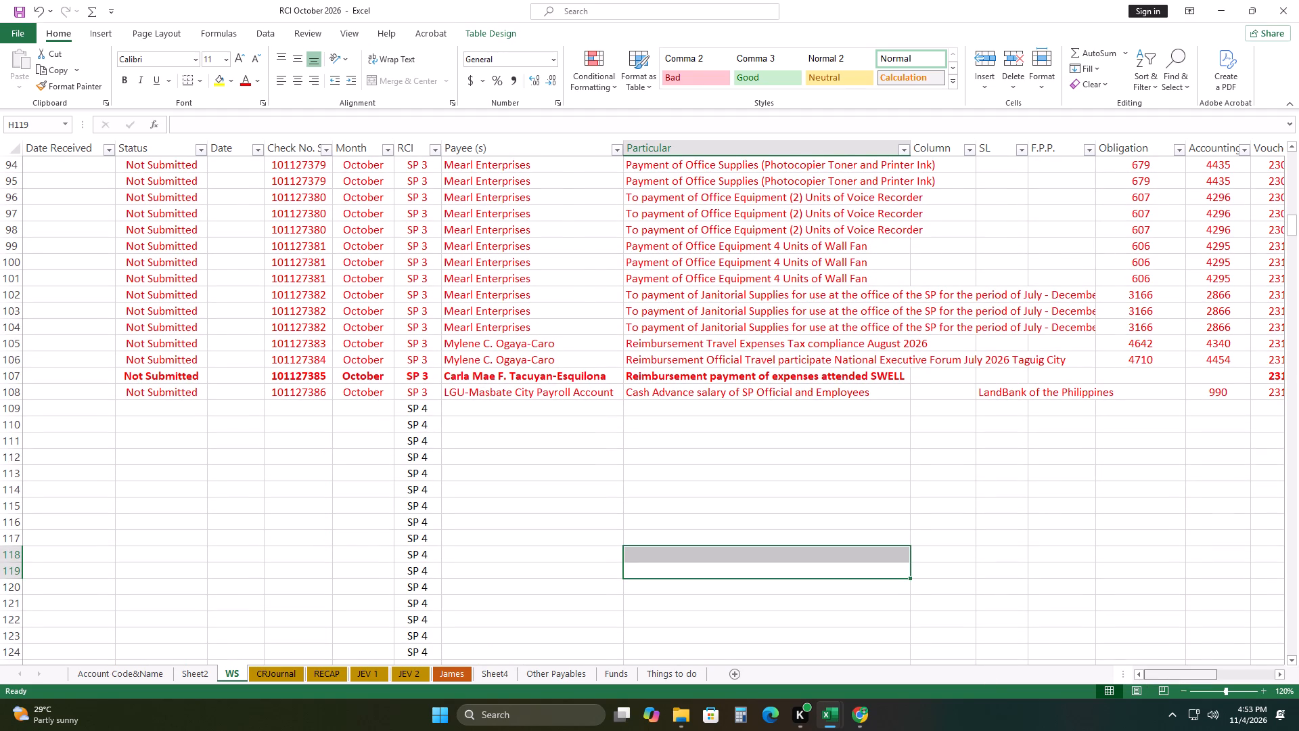
{"action": "scroll", "coordinate": [430, 520], "scroll_direction": "down", "scroll_amount": 2}
{"action": "scroll", "coordinate": [449, 445], "scroll_direction": "down", "scroll_amount": 4}
{"action": "scroll", "coordinate": [449, 449], "scroll_direction": "up", "scroll_amount": 8}
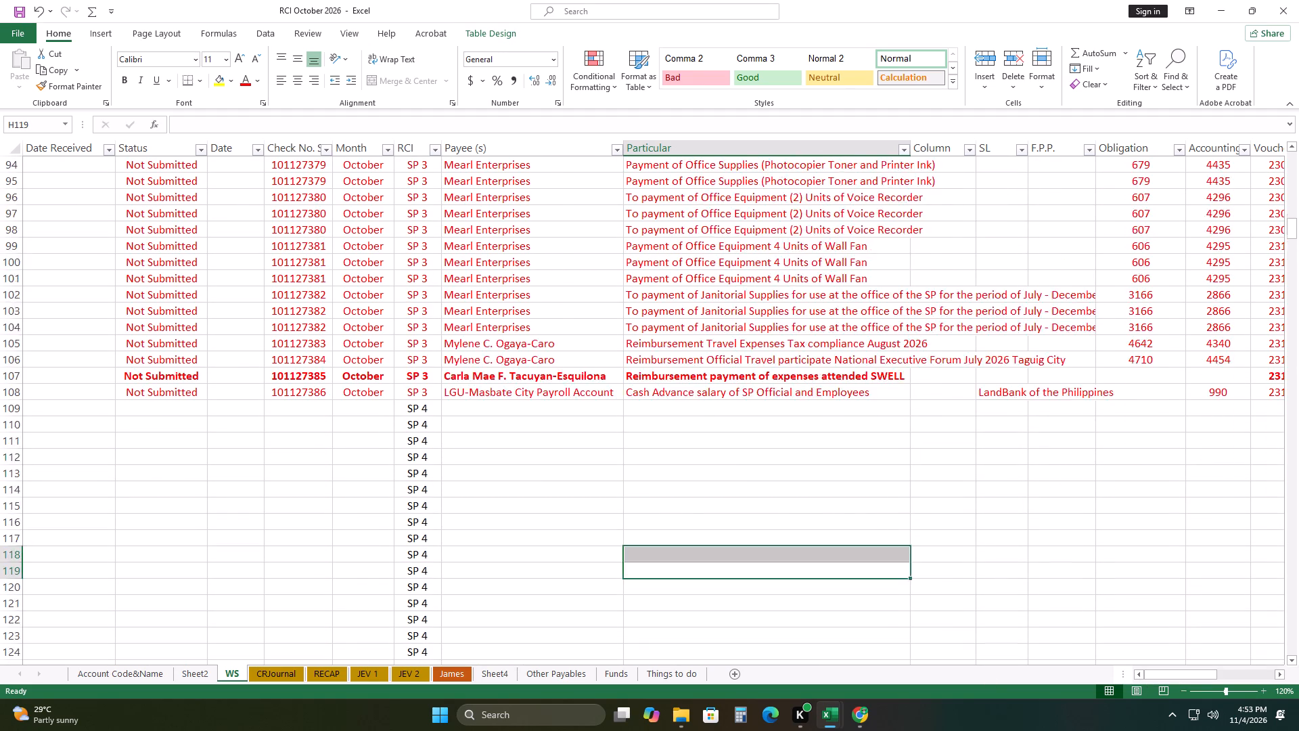
{"action": "scroll", "coordinate": [470, 462], "scroll_direction": "up", "scroll_amount": 5}
{"action": "scroll", "coordinate": [471, 460], "scroll_direction": "down", "scroll_amount": 8}
{"action": "scroll", "coordinate": [472, 460], "scroll_direction": "up", "scroll_amount": 3}
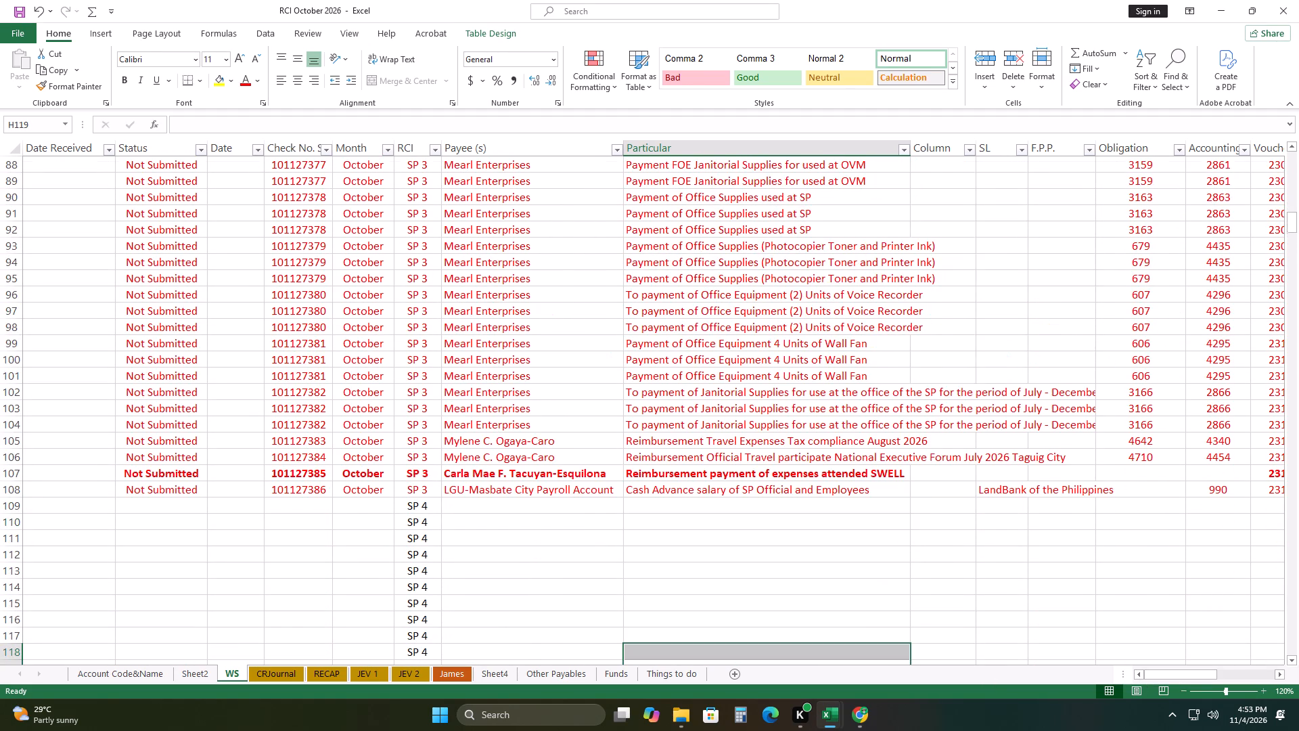
{"action": "scroll", "coordinate": [472, 460], "scroll_direction": "down", "scroll_amount": 3}
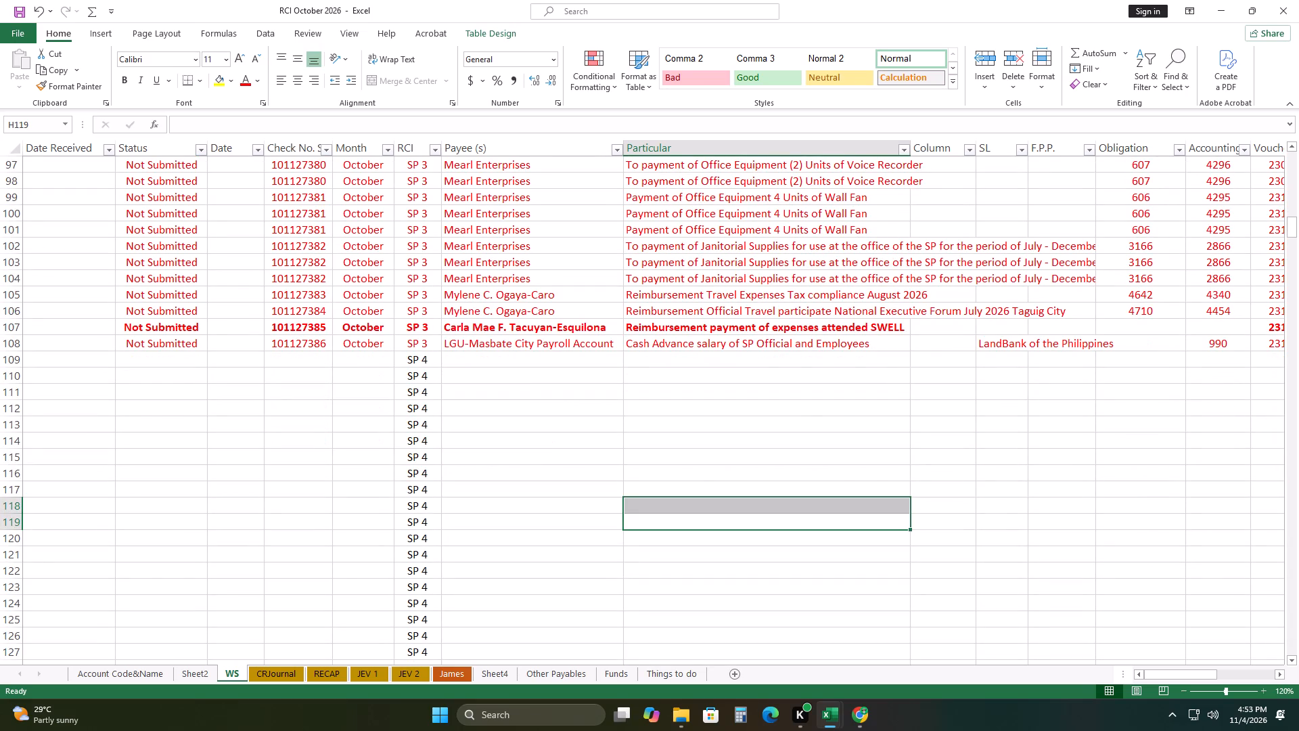
Copy the October entry from the Month cell in row 85 into the Month column for rows 109 through 150.
{"action": "scroll", "coordinate": [472, 458], "scroll_direction": "up", "scroll_amount": 8}
{"action": "left_click", "coordinate": [369, 357]}
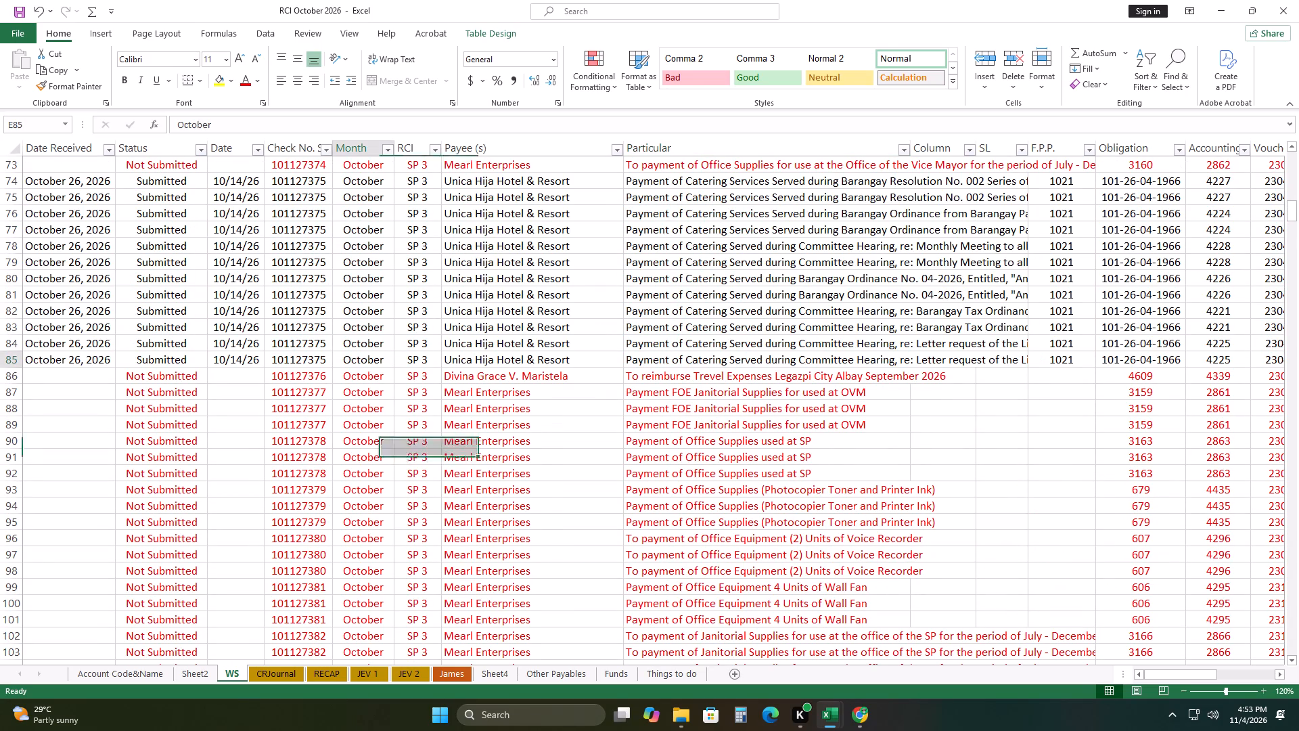
{"action": "right_click", "coordinate": [369, 357]}
{"action": "left_click", "coordinate": [424, 328]}
{"action": "scroll", "coordinate": [449, 380], "scroll_direction": "down", "scroll_amount": 9}
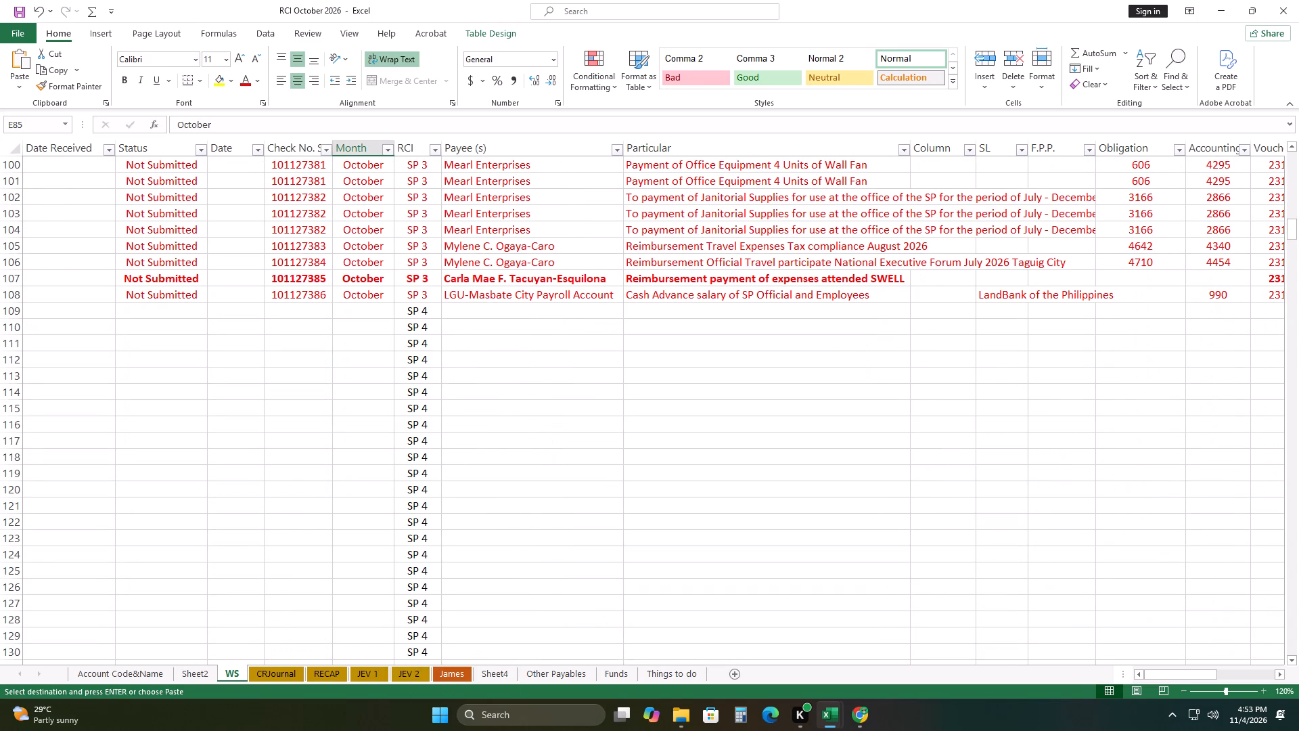
{"action": "left_click_drag", "start_coordinate": [373, 309], "coordinate": [379, 674]}
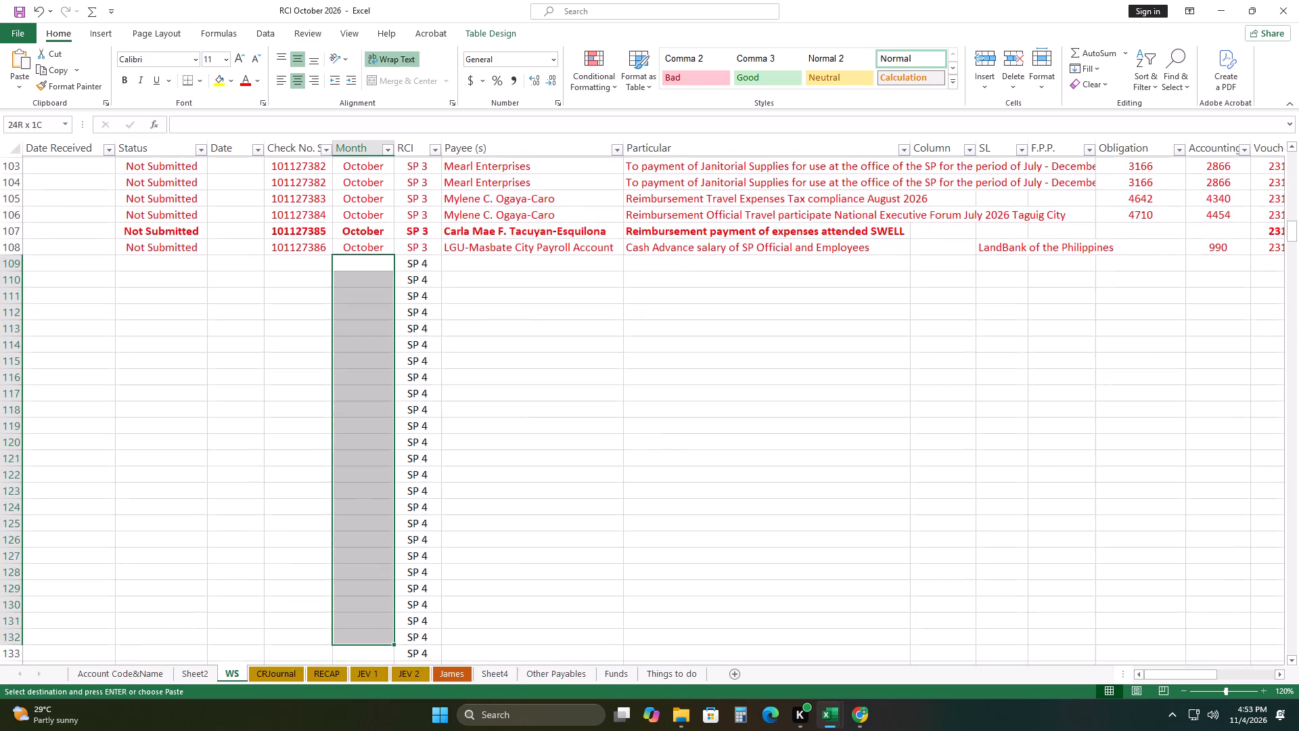
{"action": "left_click_drag", "start_coordinate": [379, 674], "coordinate": [380, 688]}
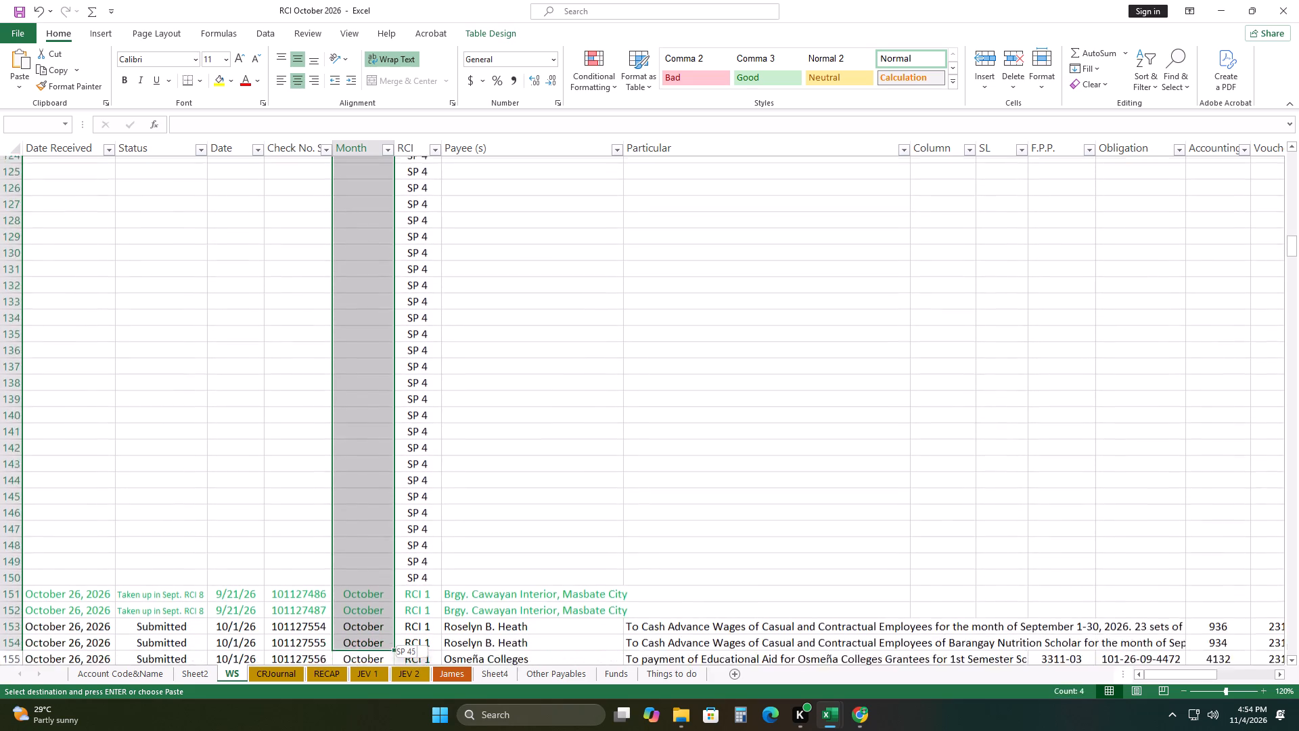
{"action": "left_click_drag", "start_coordinate": [380, 688], "coordinate": [372, 510]}
{"action": "right_click", "coordinate": [372, 510]}
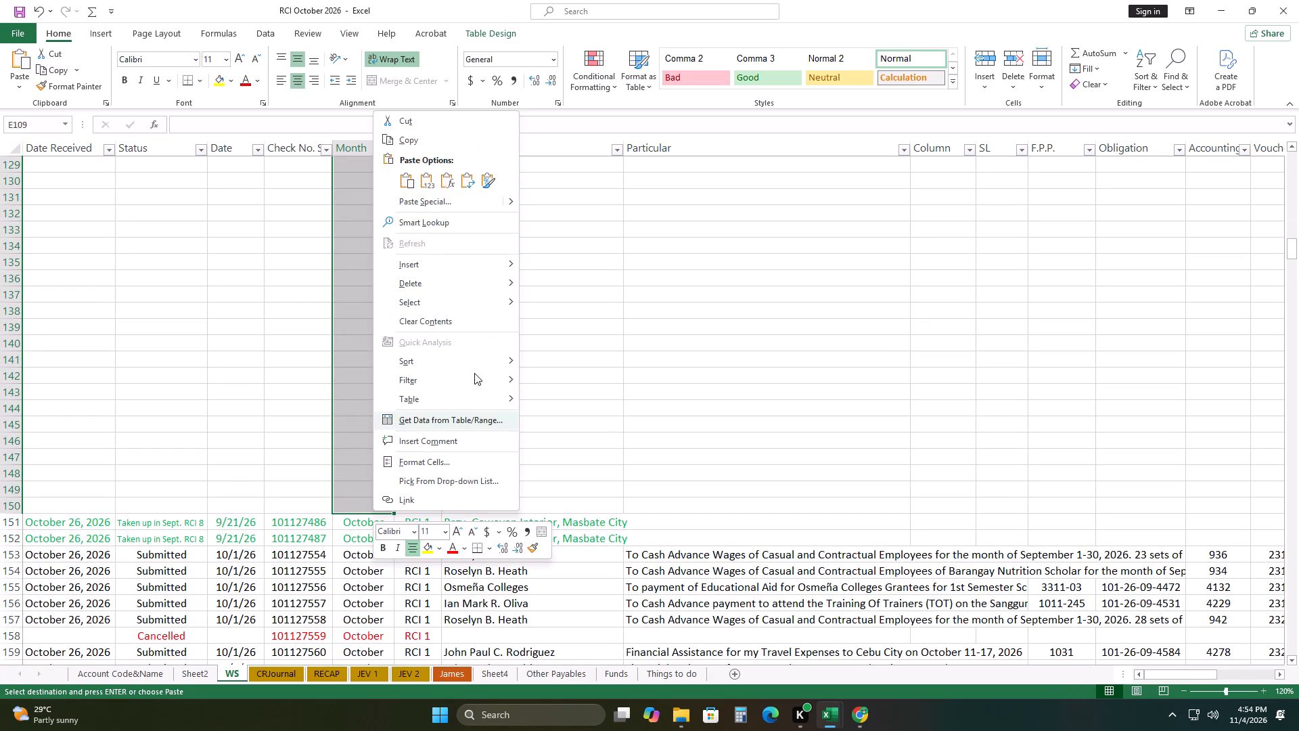
{"action": "left_click", "coordinate": [405, 183]}
{"action": "left_click", "coordinate": [645, 491]}
{"action": "scroll", "coordinate": [620, 504], "scroll_direction": "down", "scroll_amount": 3}
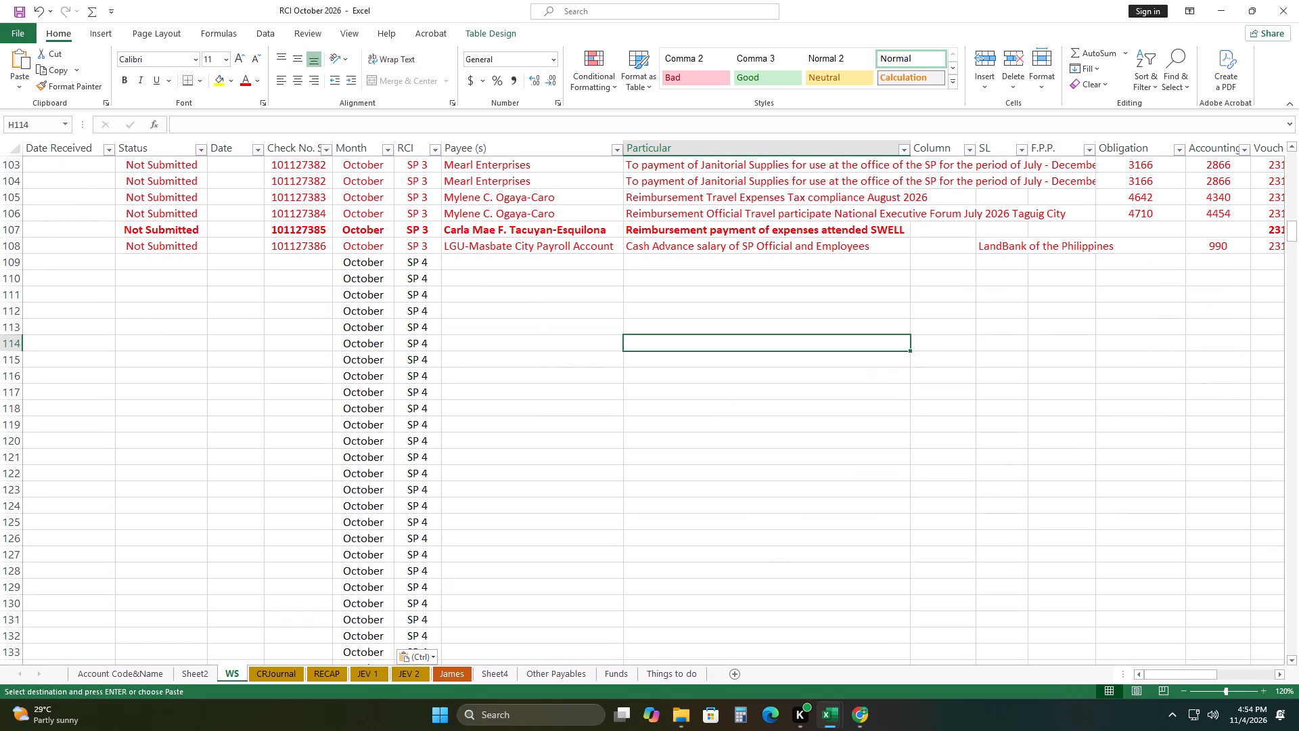
{"action": "left_click_drag", "start_coordinate": [1188, 671], "coordinate": [922, 650]}
{"action": "scroll", "coordinate": [614, 486], "scroll_direction": "down", "scroll_amount": 2}
{"action": "scroll", "coordinate": [614, 490], "scroll_direction": "up", "scroll_amount": 2}
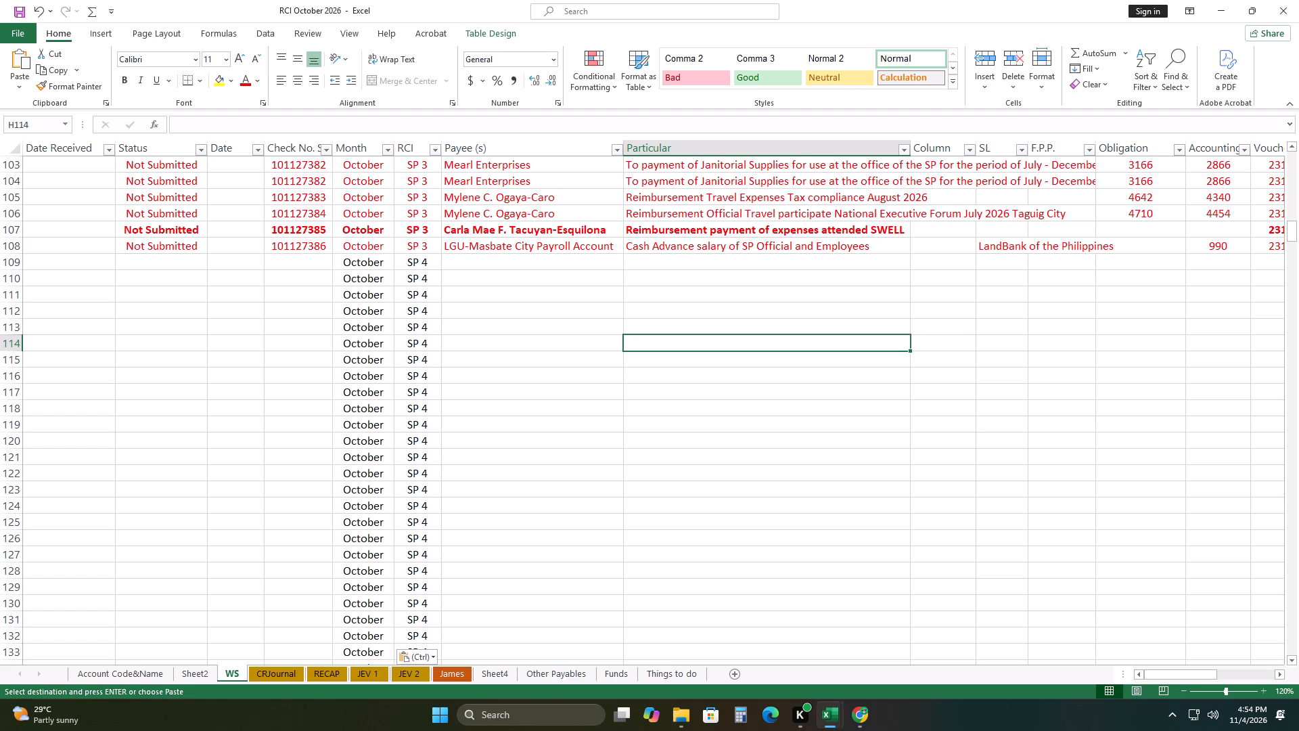
{"action": "left_click", "coordinate": [305, 245]}
{"action": "right_click", "coordinate": [305, 245]}
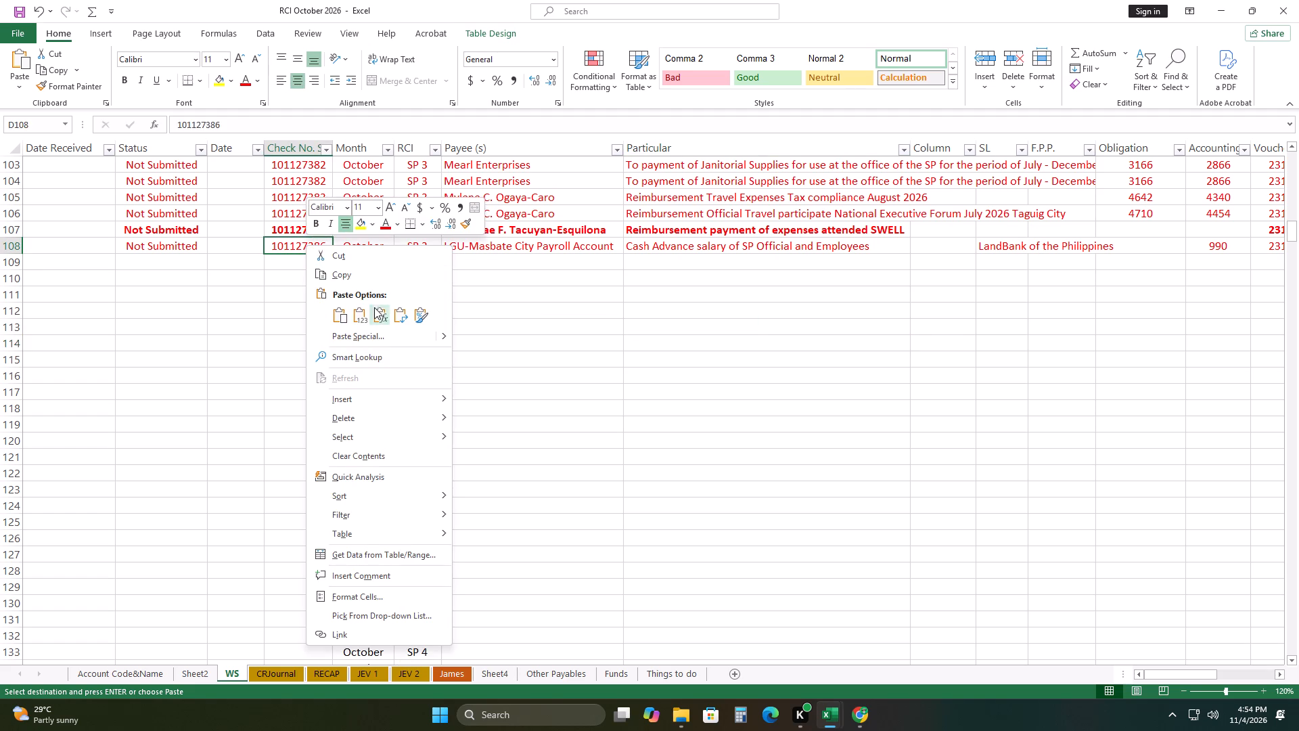
{"action": "left_click", "coordinate": [359, 273]}
{"action": "left_click", "coordinate": [310, 263]}
{"action": "right_click", "coordinate": [310, 263]}
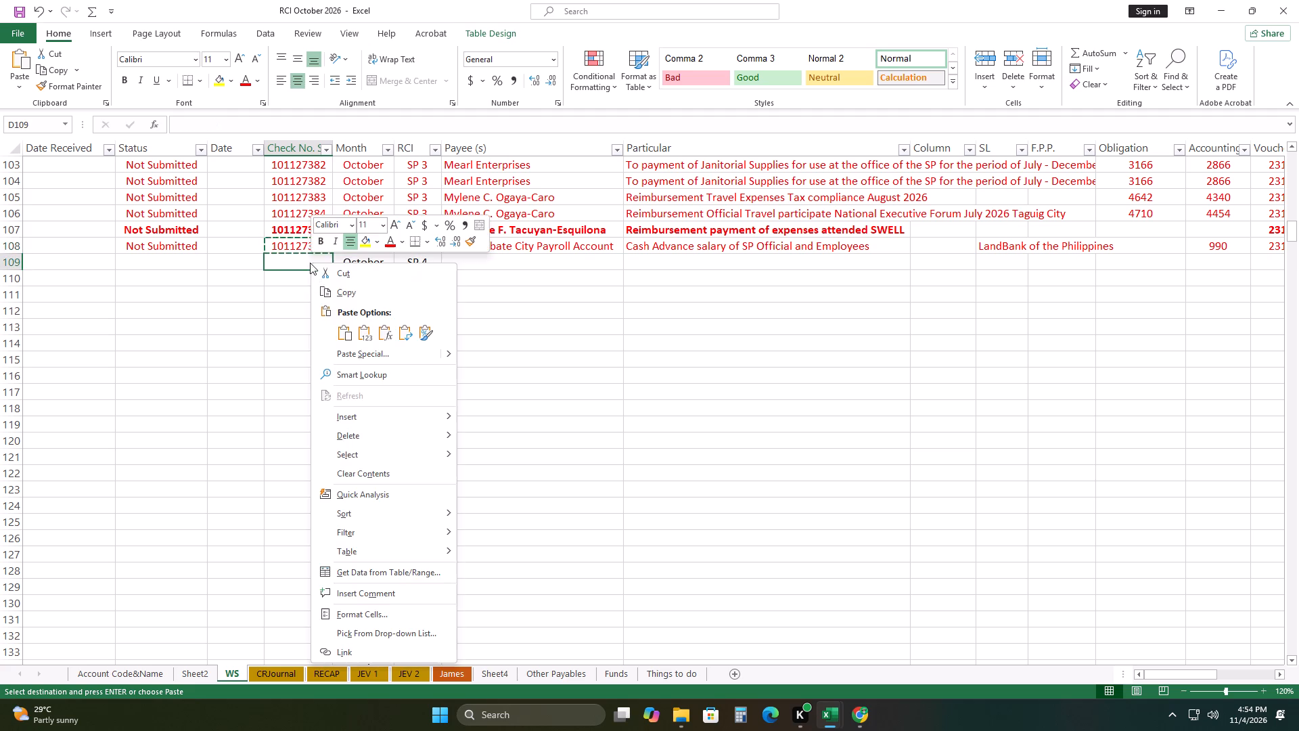
{"action": "left_click", "coordinate": [365, 333]}
{"action": "left_click", "coordinate": [294, 342]}
{"action": "double_click", "coordinate": [311, 262]}
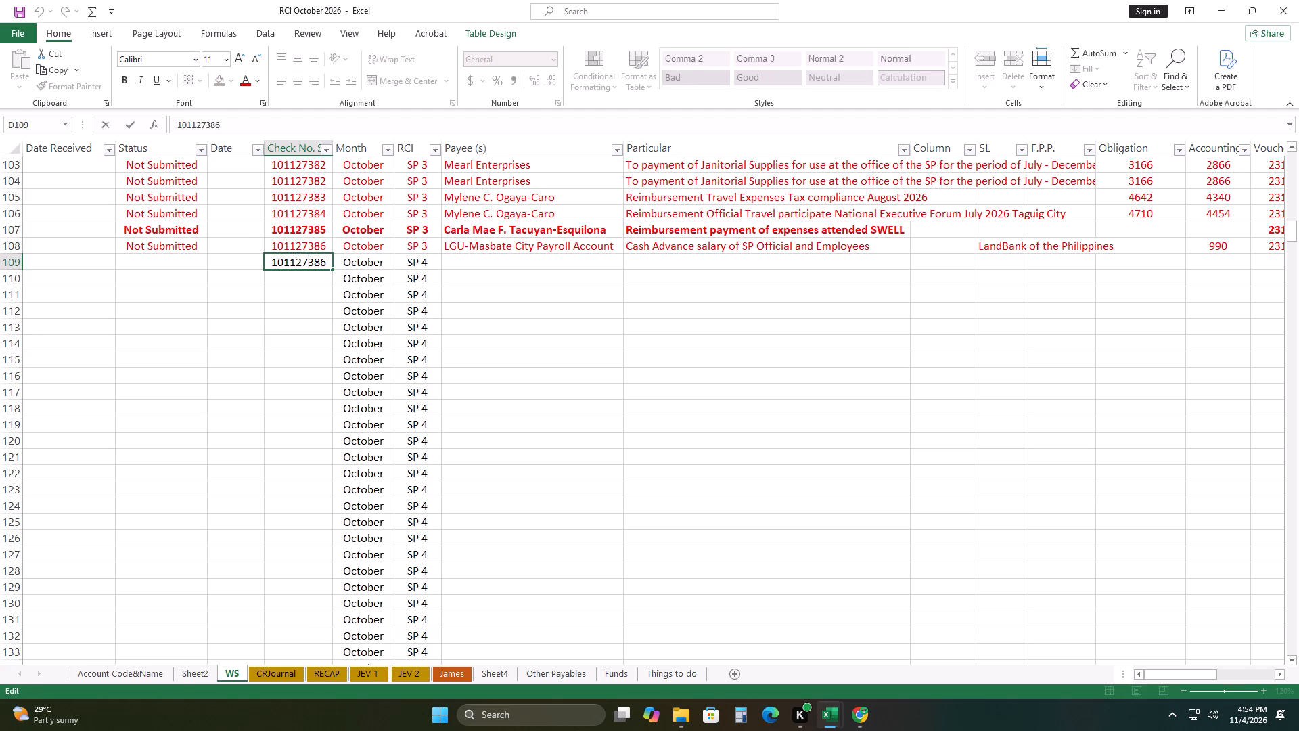
{"action": "left_click", "coordinate": [294, 261]}
{"action": "left_click", "coordinate": [329, 263]}
{"action": "key", "text": "BackSpace"}
{"action": "key", "text": "BackSpace"}
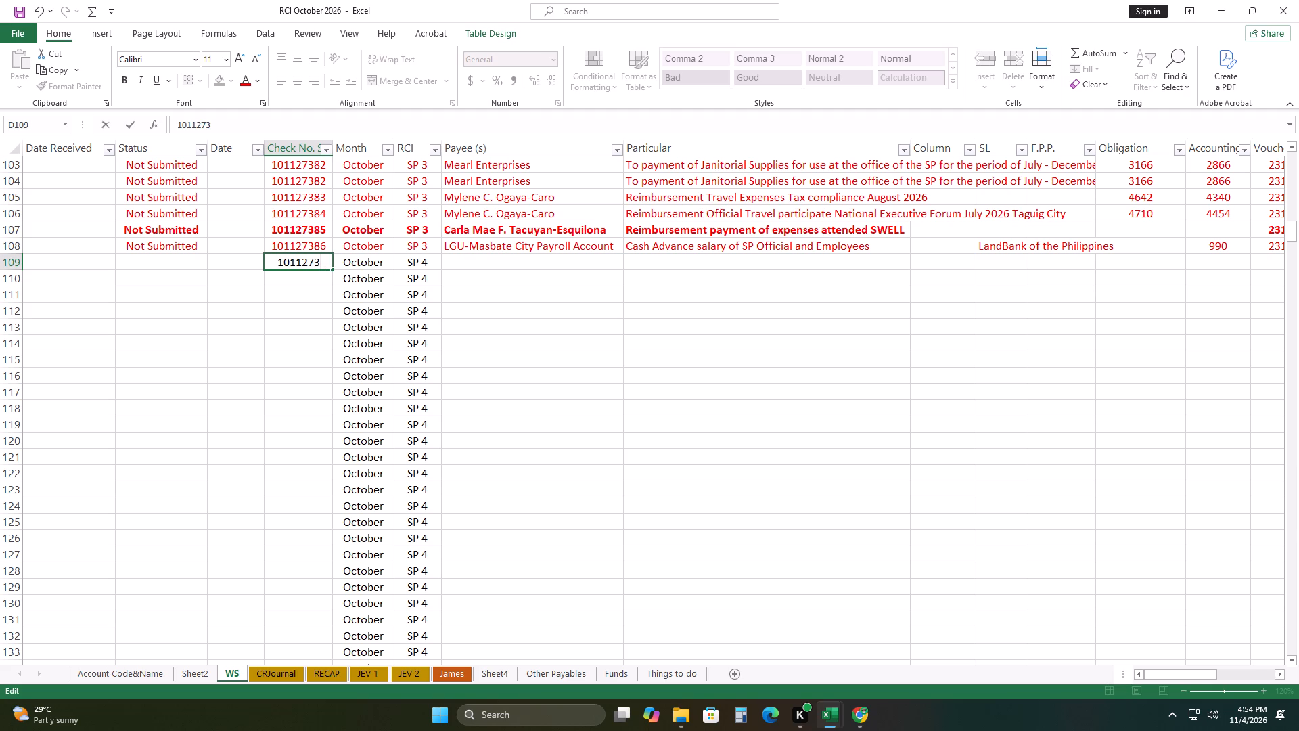
{"action": "type", "text": "30"}
{"action": "left_click", "coordinate": [258, 377]}
{"action": "scroll", "coordinate": [308, 373], "scroll_direction": "up", "scroll_amount": 2}
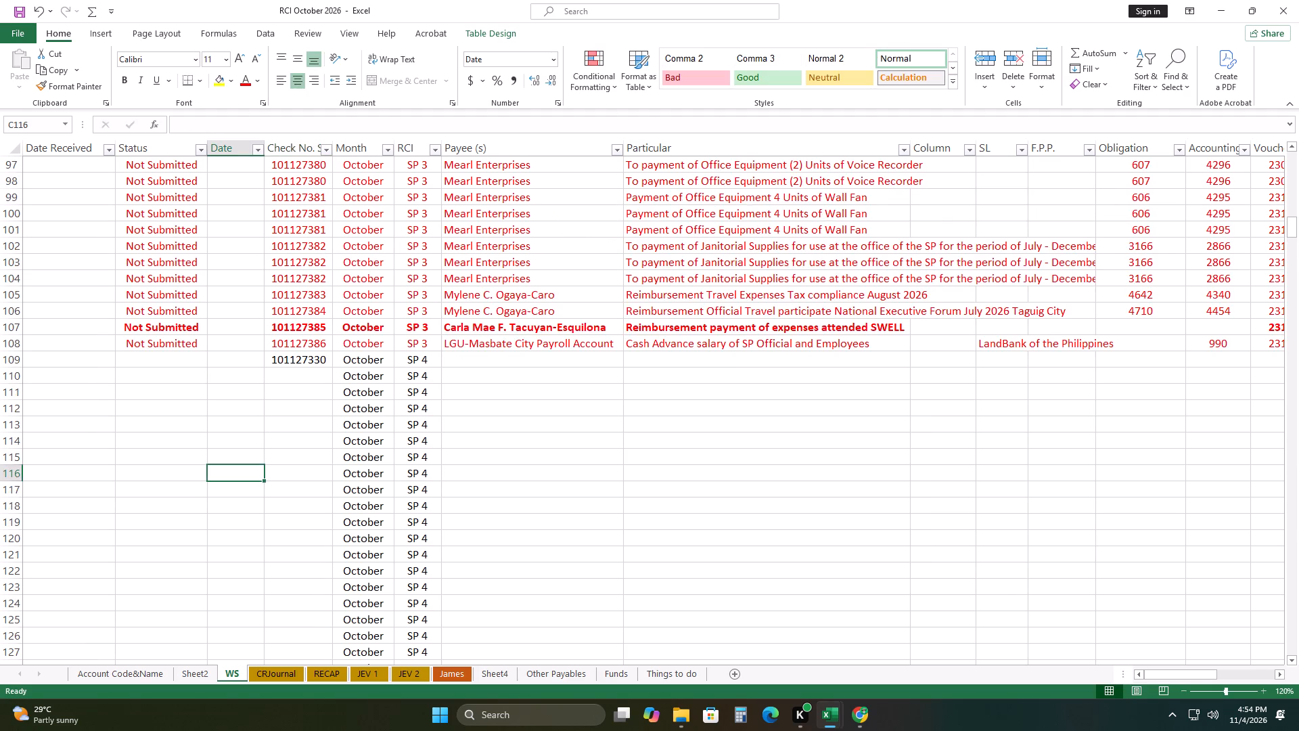
Switch to the RCI September 2026 workbook.
{"action": "scroll", "coordinate": [308, 373], "scroll_direction": "up", "scroll_amount": 4}
{"action": "scroll", "coordinate": [310, 373], "scroll_direction": "down", "scroll_amount": 4}
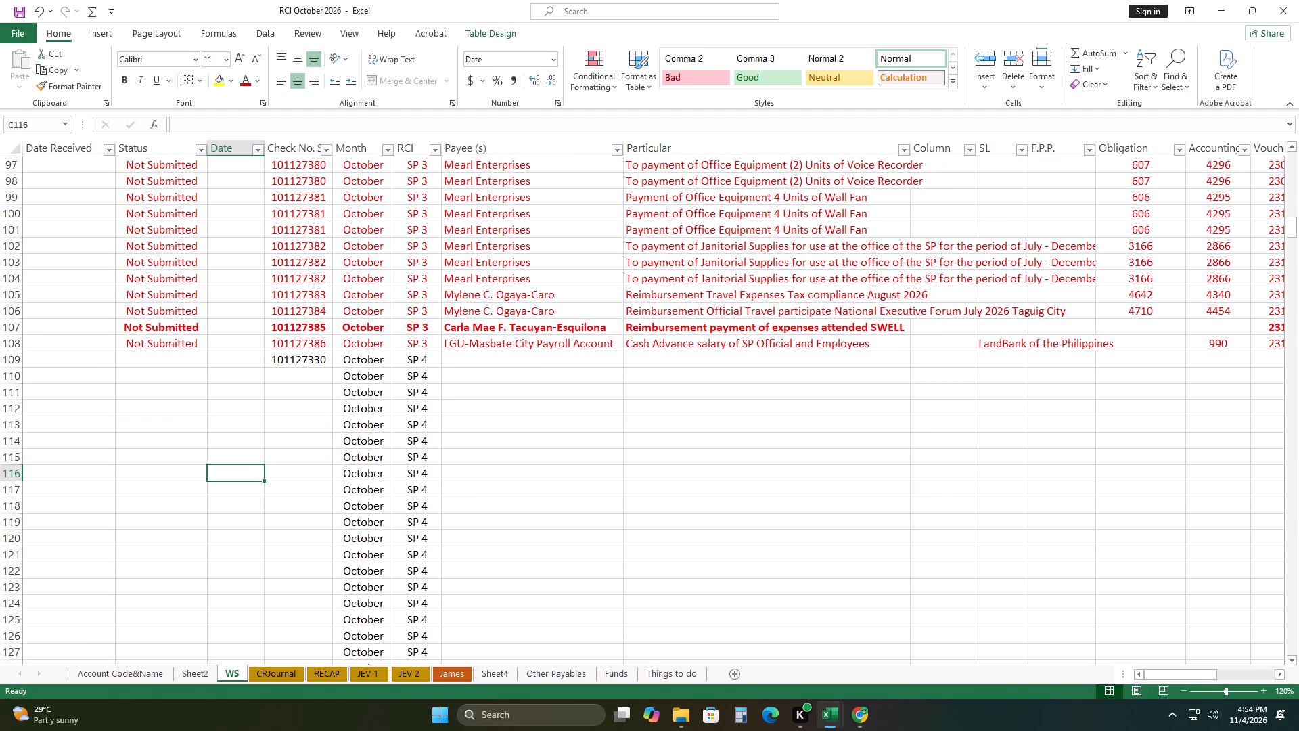
{"action": "left_click", "coordinate": [825, 717]}
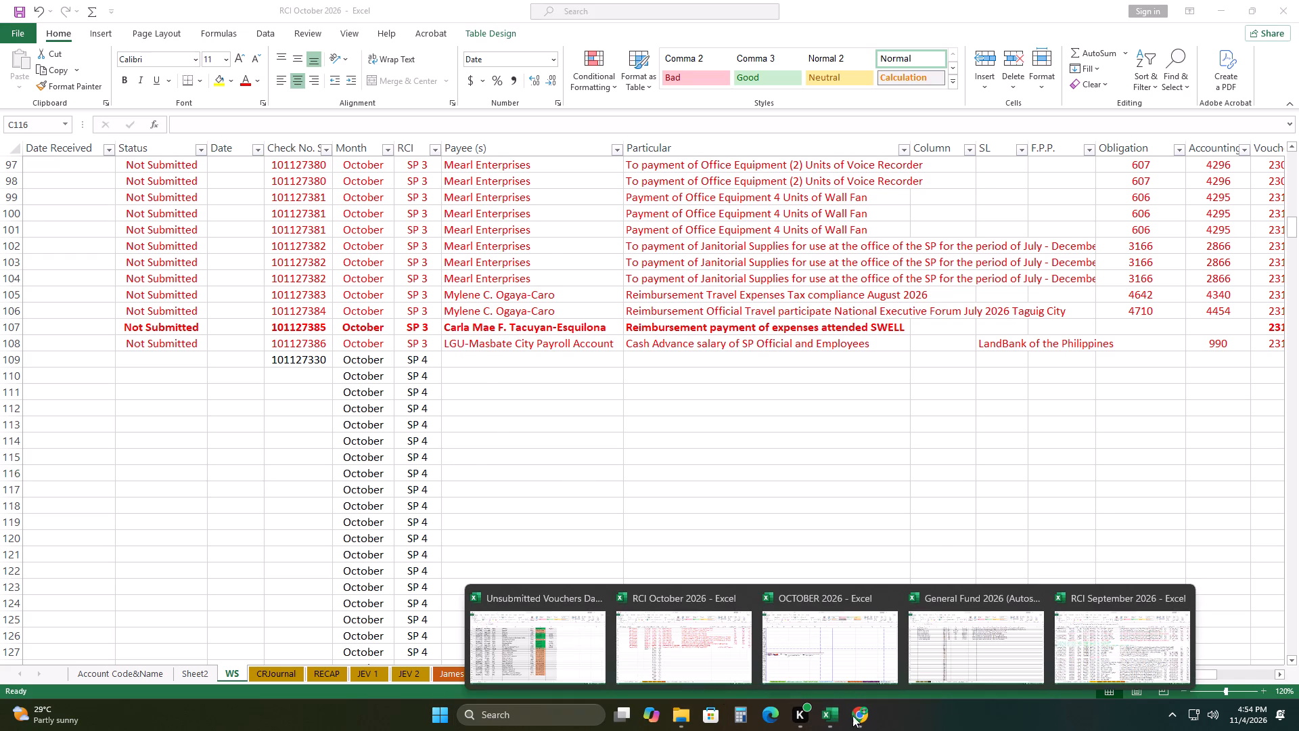
{"action": "left_click", "coordinate": [1094, 663]}
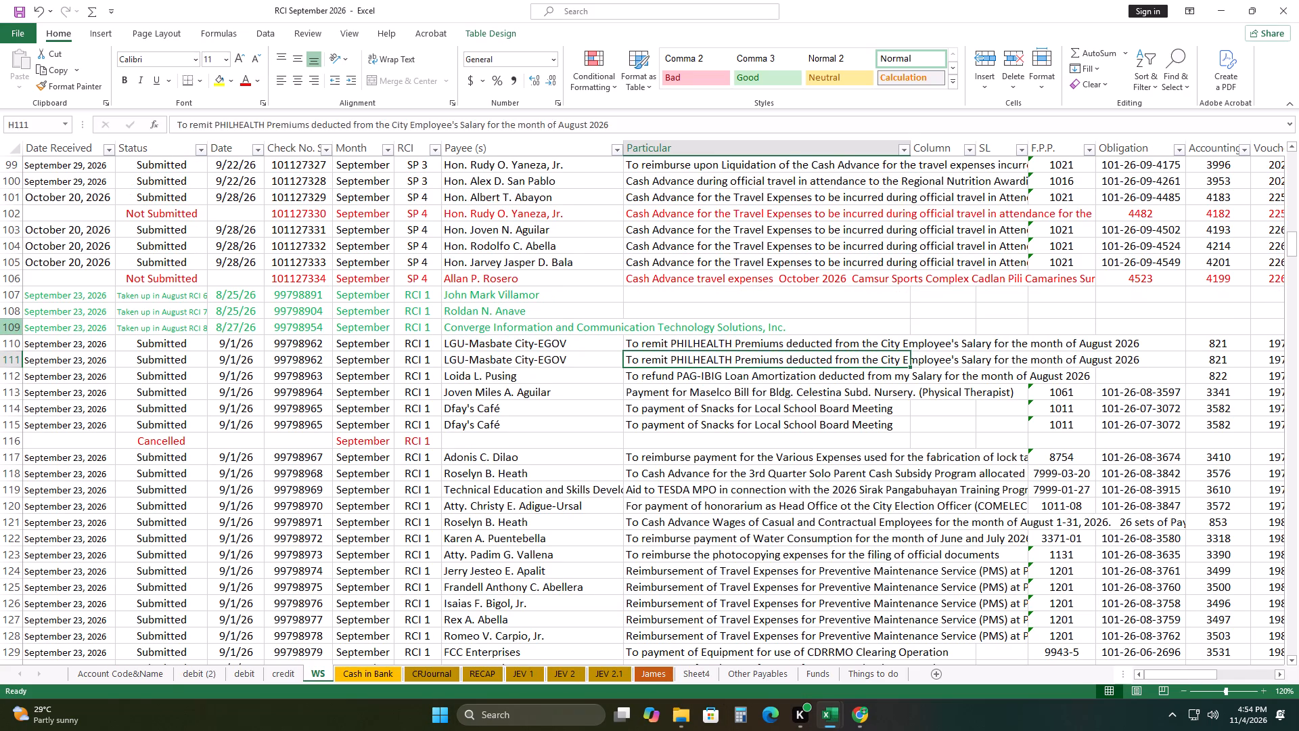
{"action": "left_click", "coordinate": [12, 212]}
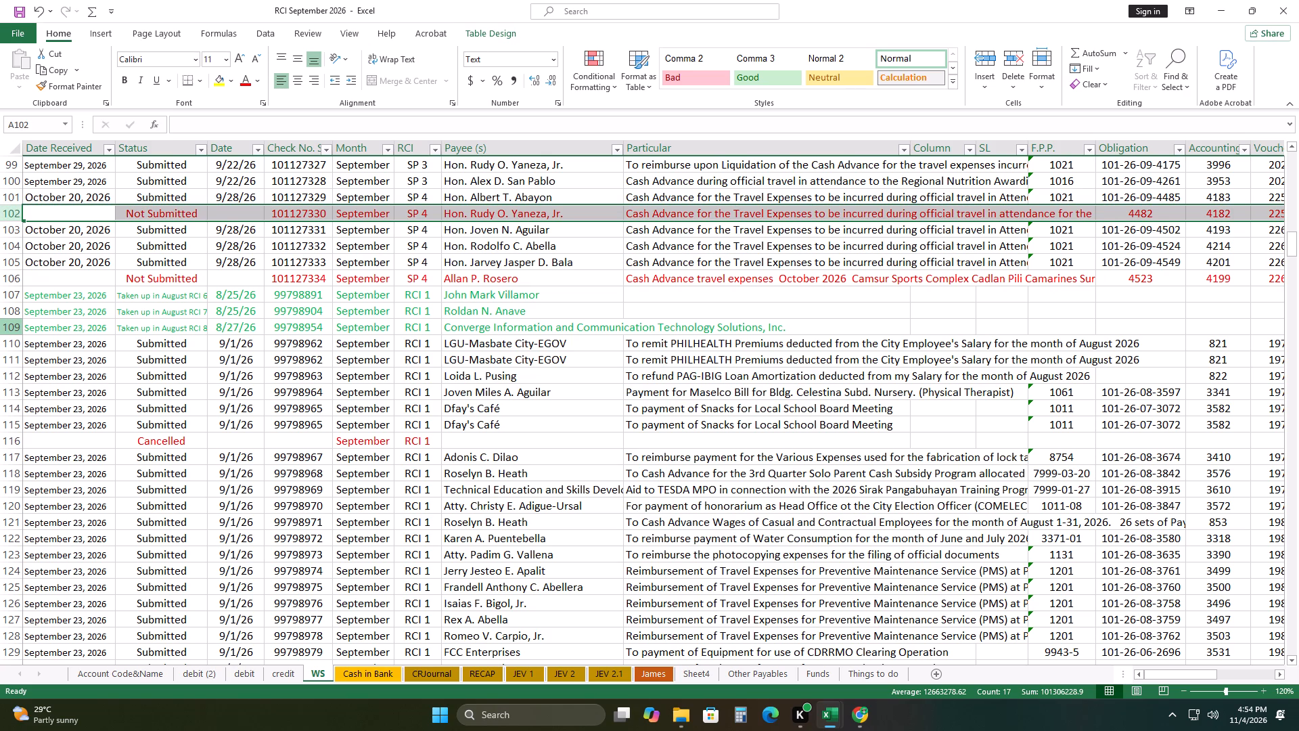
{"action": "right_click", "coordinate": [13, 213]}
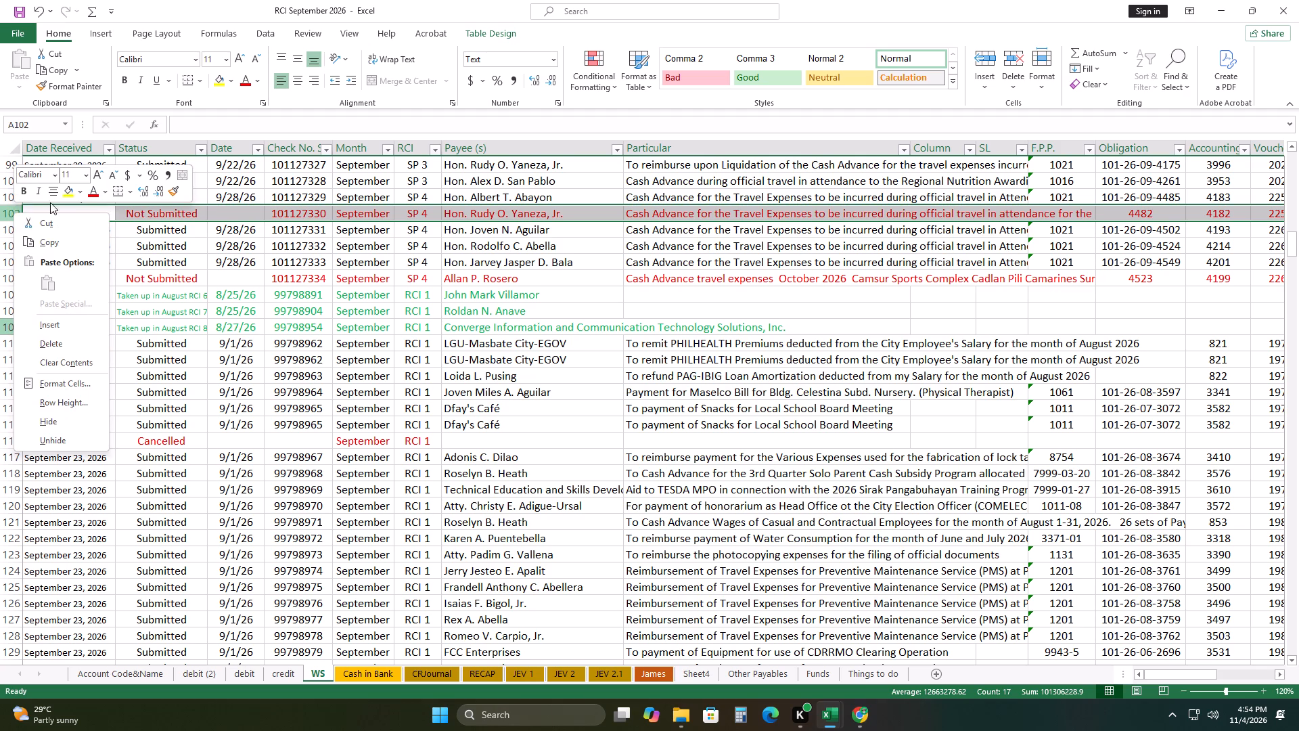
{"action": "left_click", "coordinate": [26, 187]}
Copy the Status text "Submitted on Sept. SP 3" from row 27 into row 102's Status cell as a value only.
{"action": "scroll", "coordinate": [243, 368], "scroll_direction": "up", "scroll_amount": 9}
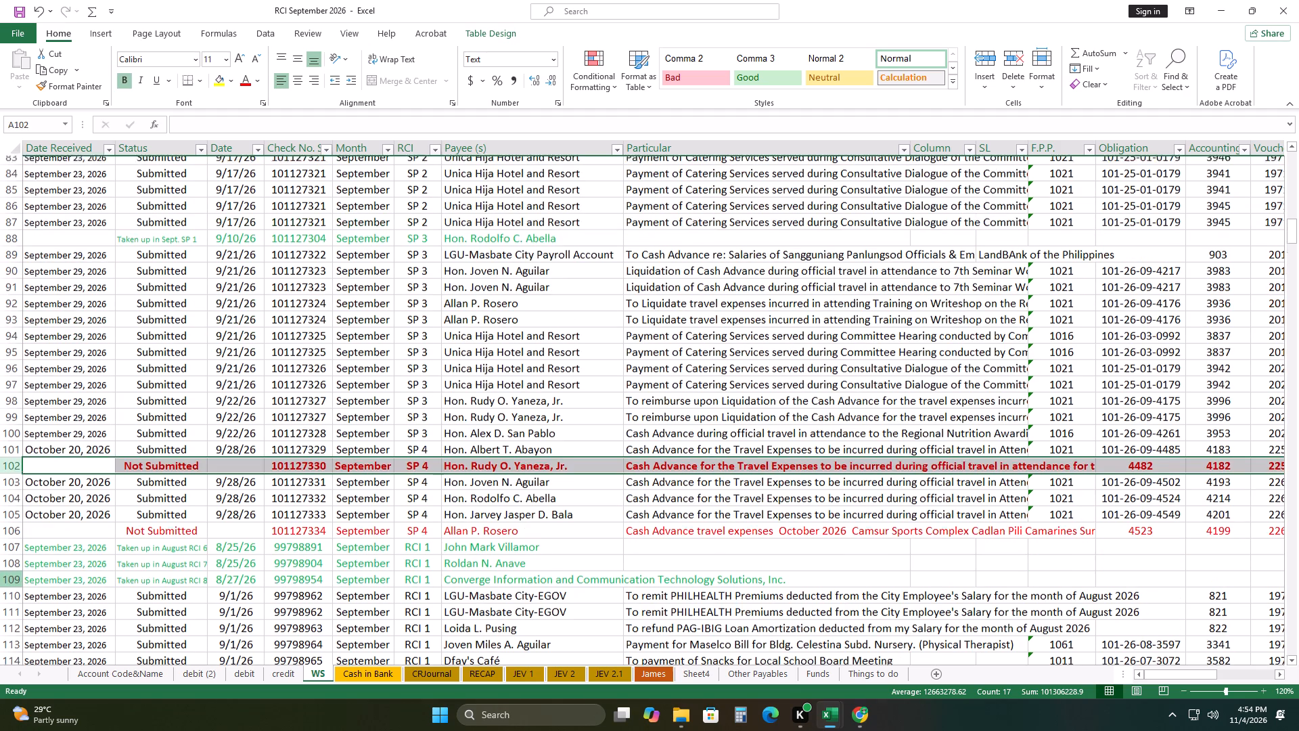
{"action": "scroll", "coordinate": [236, 338], "scroll_direction": "up", "scroll_amount": 18}
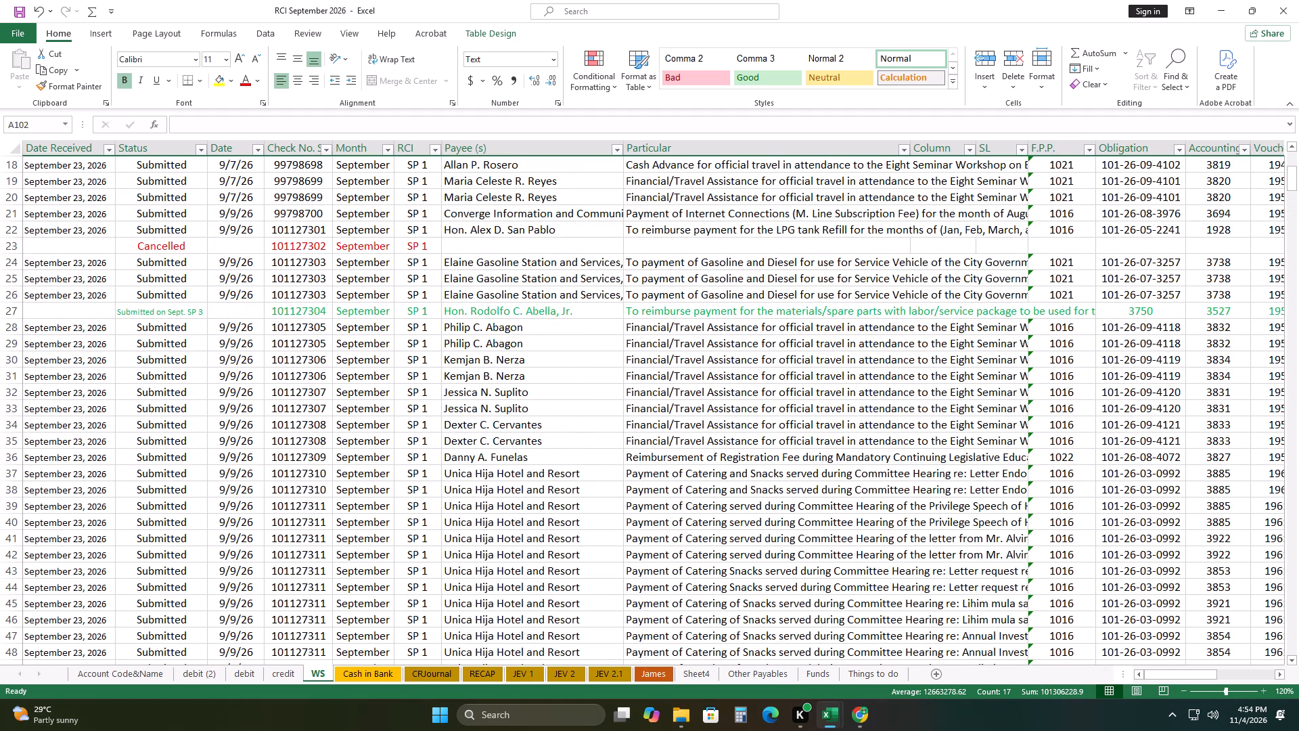
{"action": "left_click", "coordinate": [202, 311]}
{"action": "right_click", "coordinate": [201, 311]}
{"action": "left_click", "coordinate": [258, 322]}
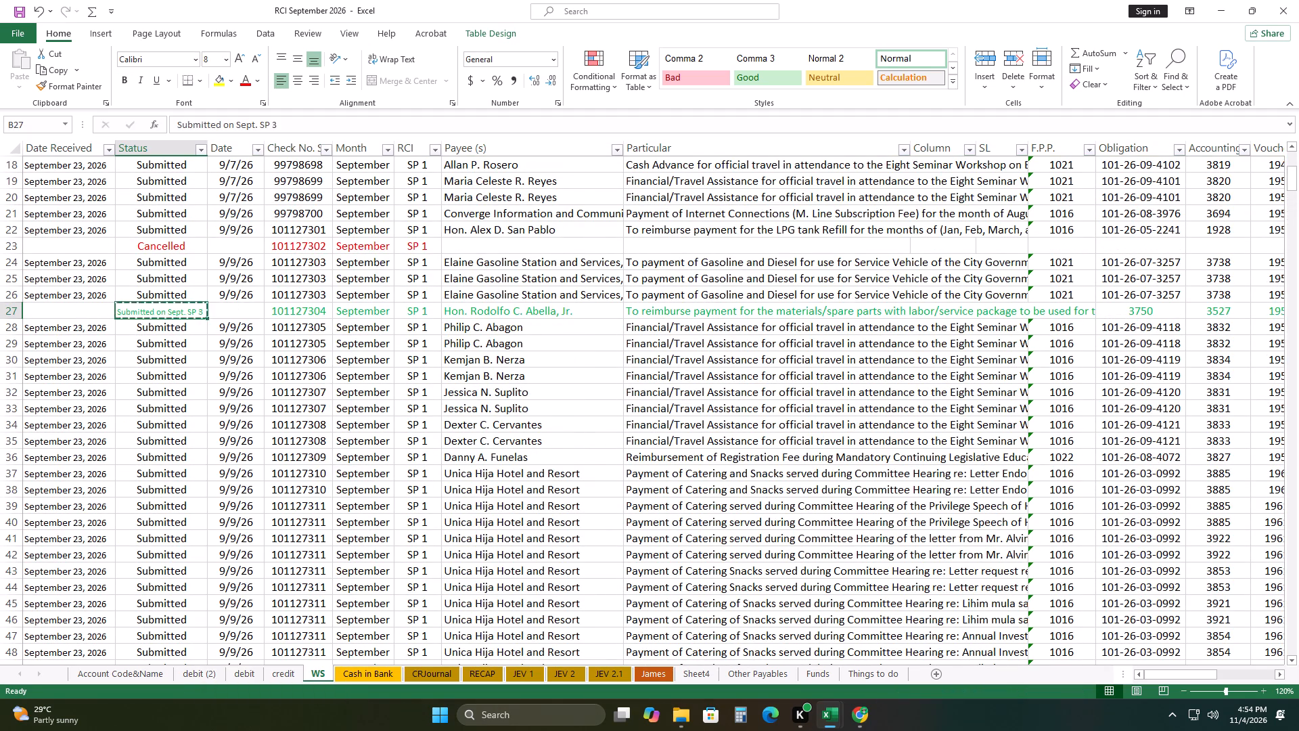
{"action": "scroll", "coordinate": [250, 415], "scroll_direction": "down", "scroll_amount": 20}
{"action": "scroll", "coordinate": [250, 415], "scroll_direction": "down", "scroll_amount": 7}
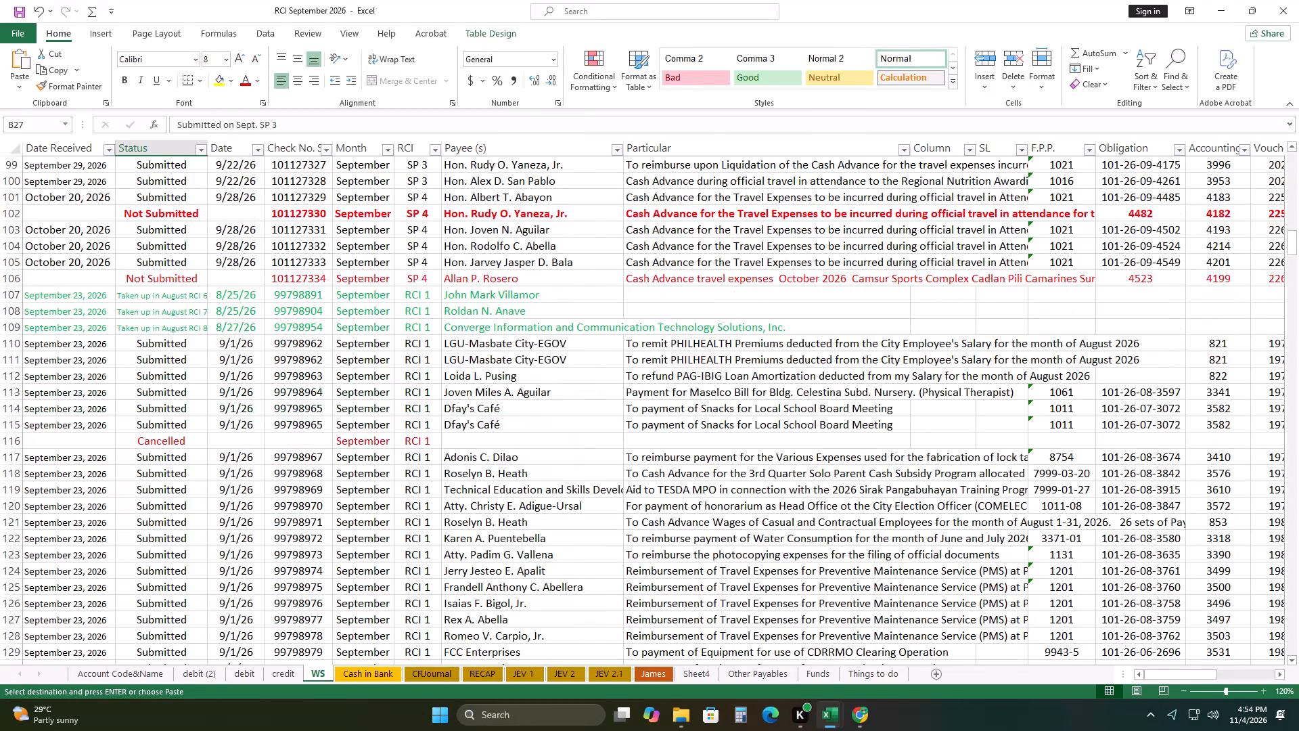
{"action": "left_click", "coordinate": [179, 210]}
{"action": "right_click", "coordinate": [177, 213]}
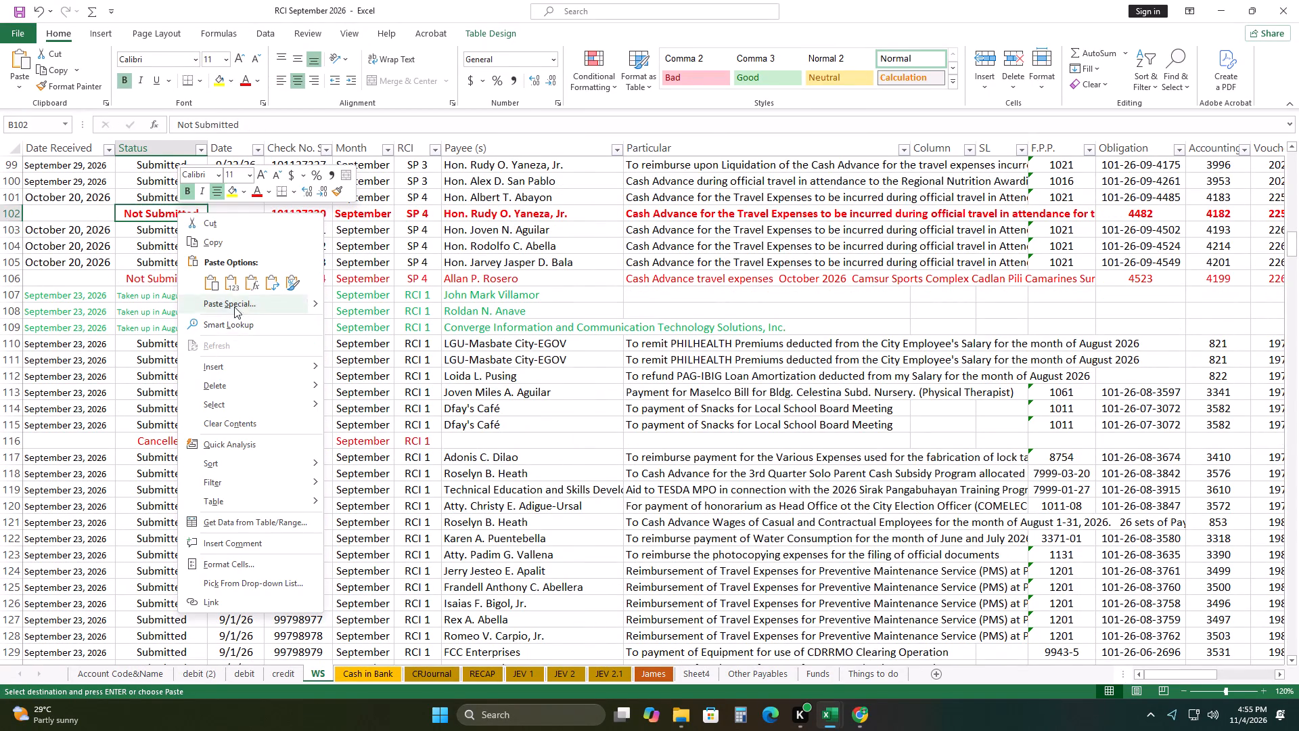
{"action": "left_click", "coordinate": [235, 284]}
{"action": "left_click", "coordinate": [186, 324]}
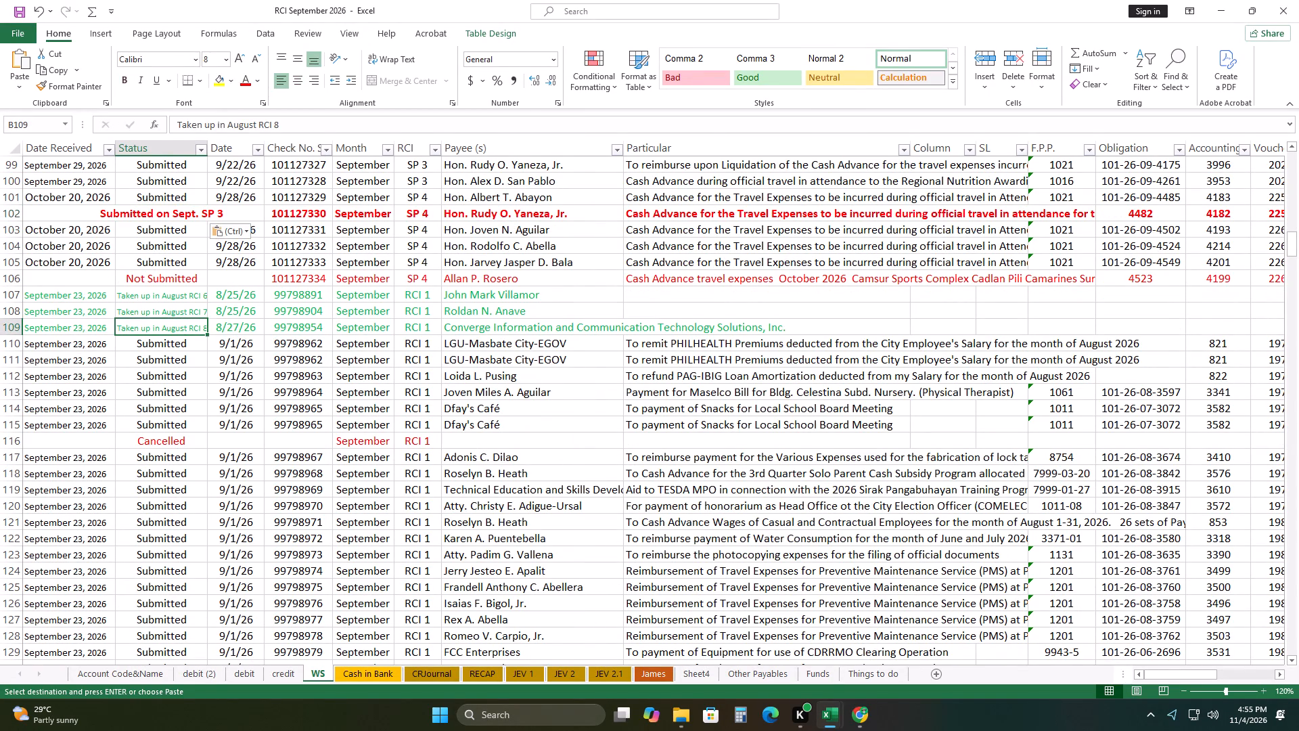
Edit row 102's Status text so it reads "Submitted on Oct. SP 4".
{"action": "left_click", "coordinate": [153, 214]}
{"action": "double_click", "coordinate": [179, 215]}
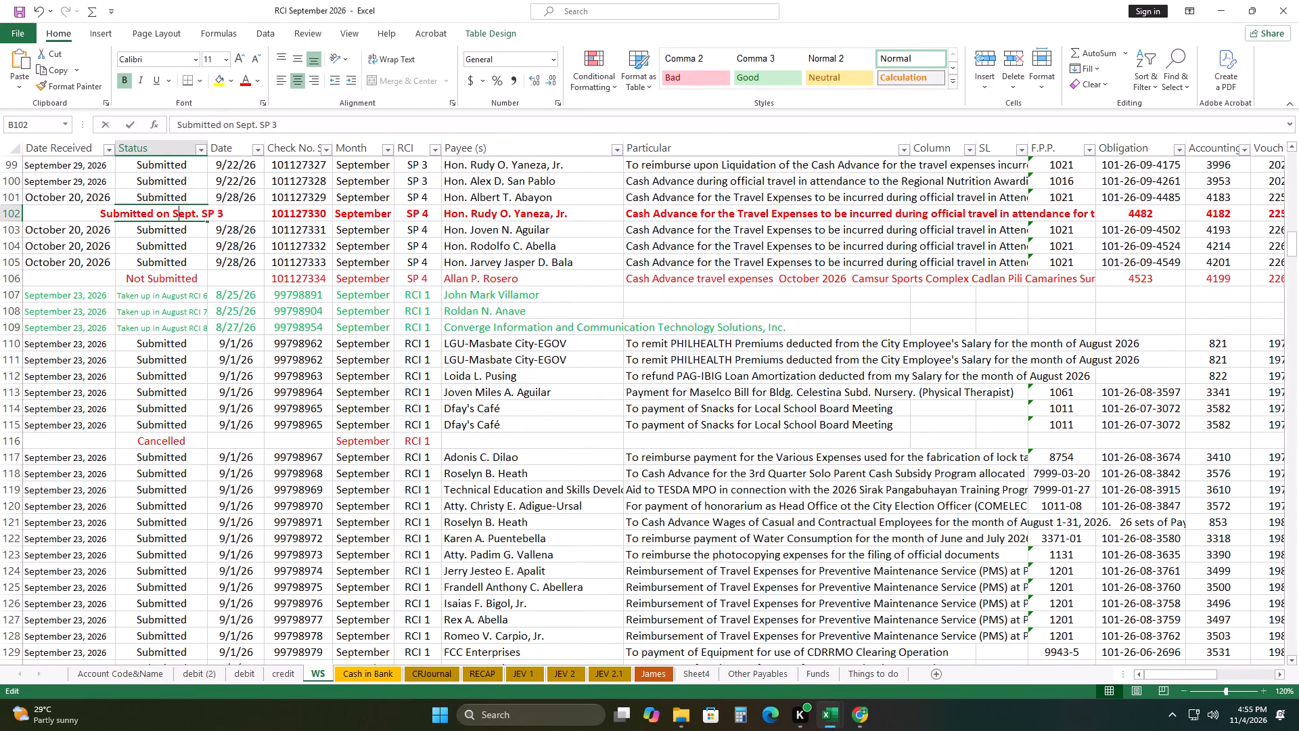
{"action": "left_click", "coordinate": [194, 215]}
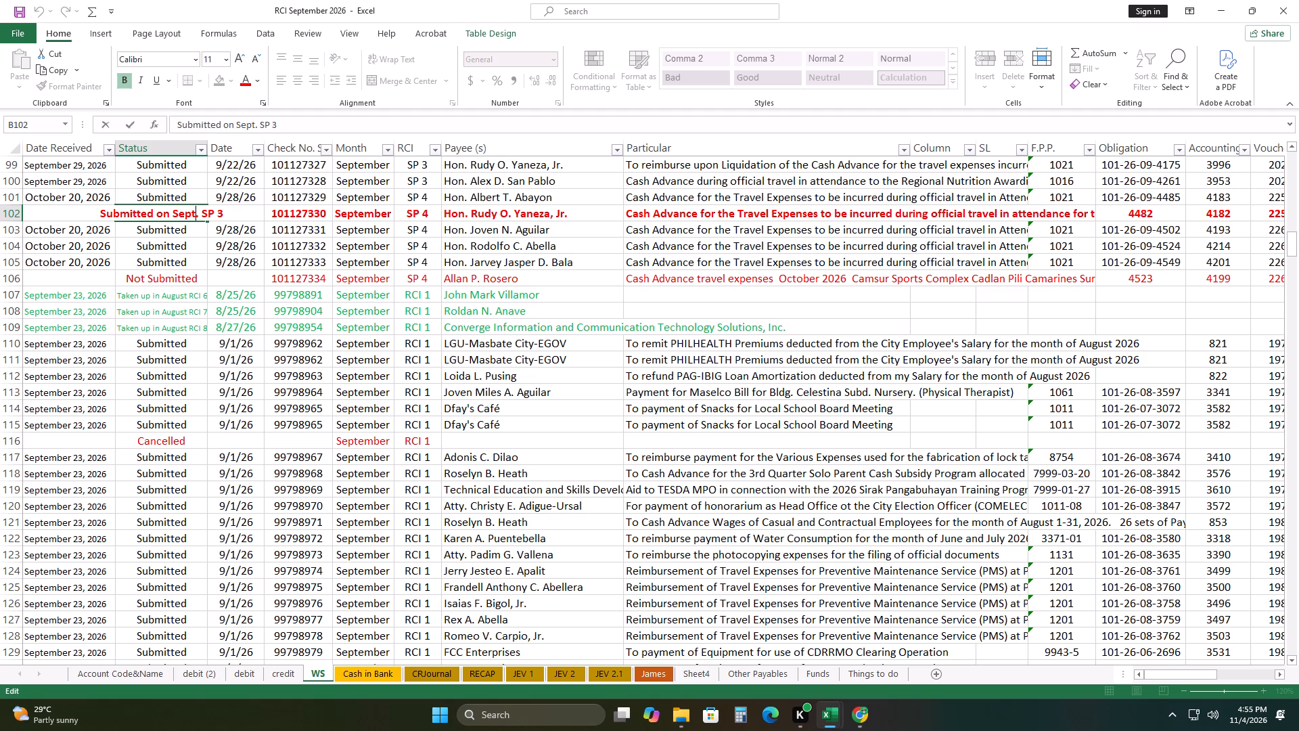
{"action": "key", "text": "BackSpace"}
{"action": "key", "text": "BackSpace"}
{"action": "key", "text": "BackSpace"}
{"action": "key", "text": "BackSpace"}
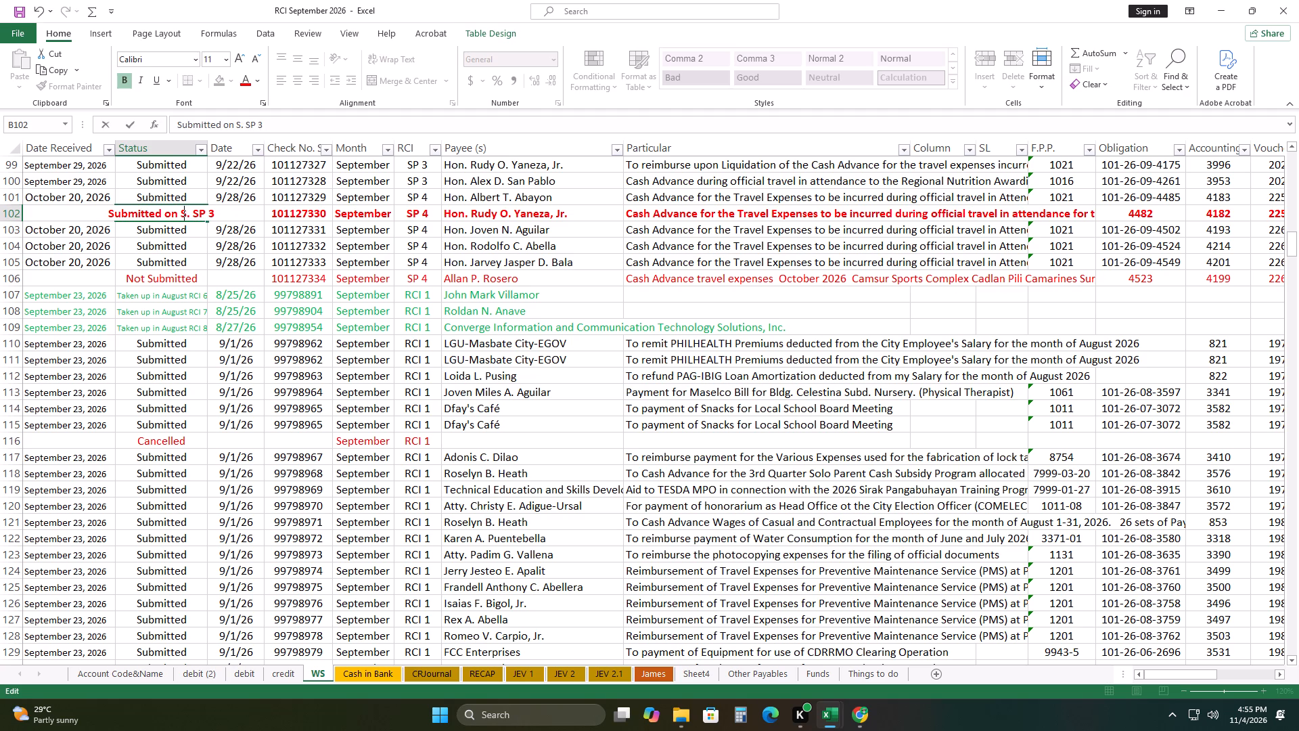
{"action": "type", "text": "Ocgt"}
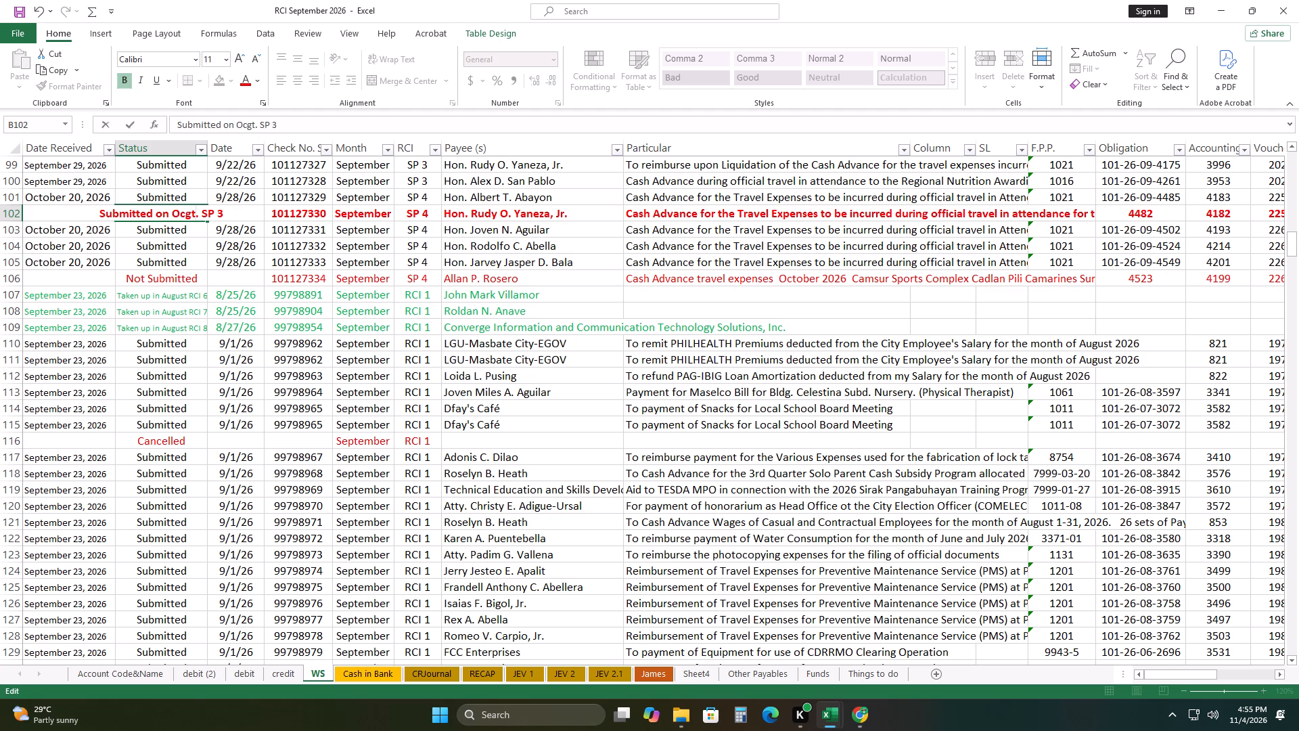
{"action": "key", "text": "BackSpace"}
{"action": "key", "text": "BackSpace"}
{"action": "key", "text": "t"}
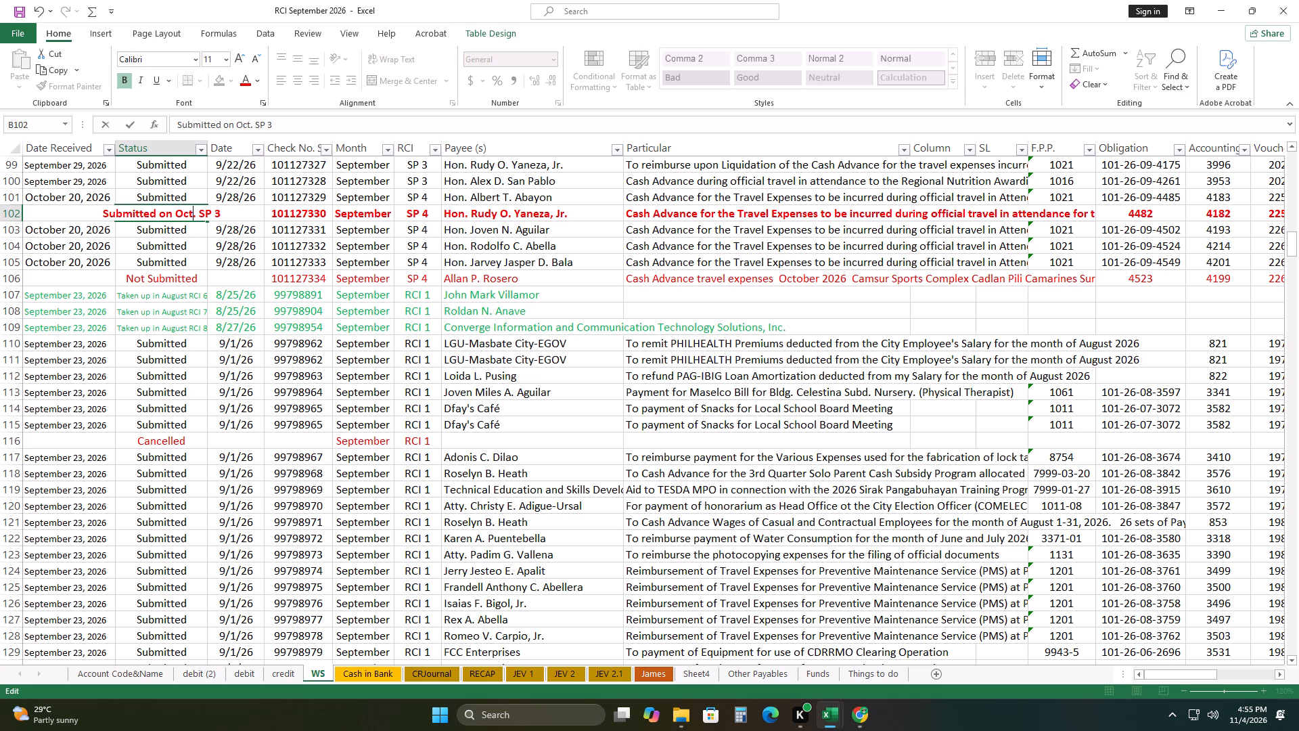
{"action": "left_click", "coordinate": [220, 217]}
{"action": "key", "text": "BackSpace"}
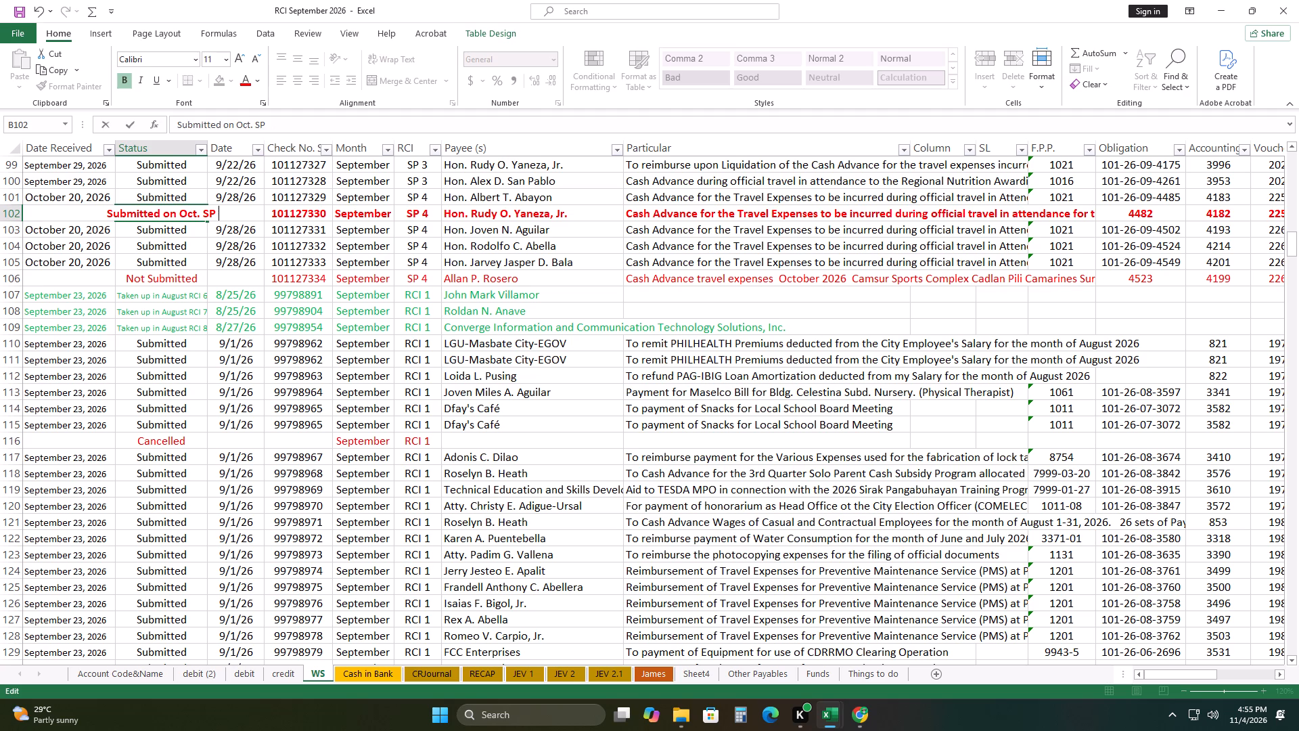
{"action": "key", "text": "4"}
{"action": "left_click", "coordinate": [254, 277]}
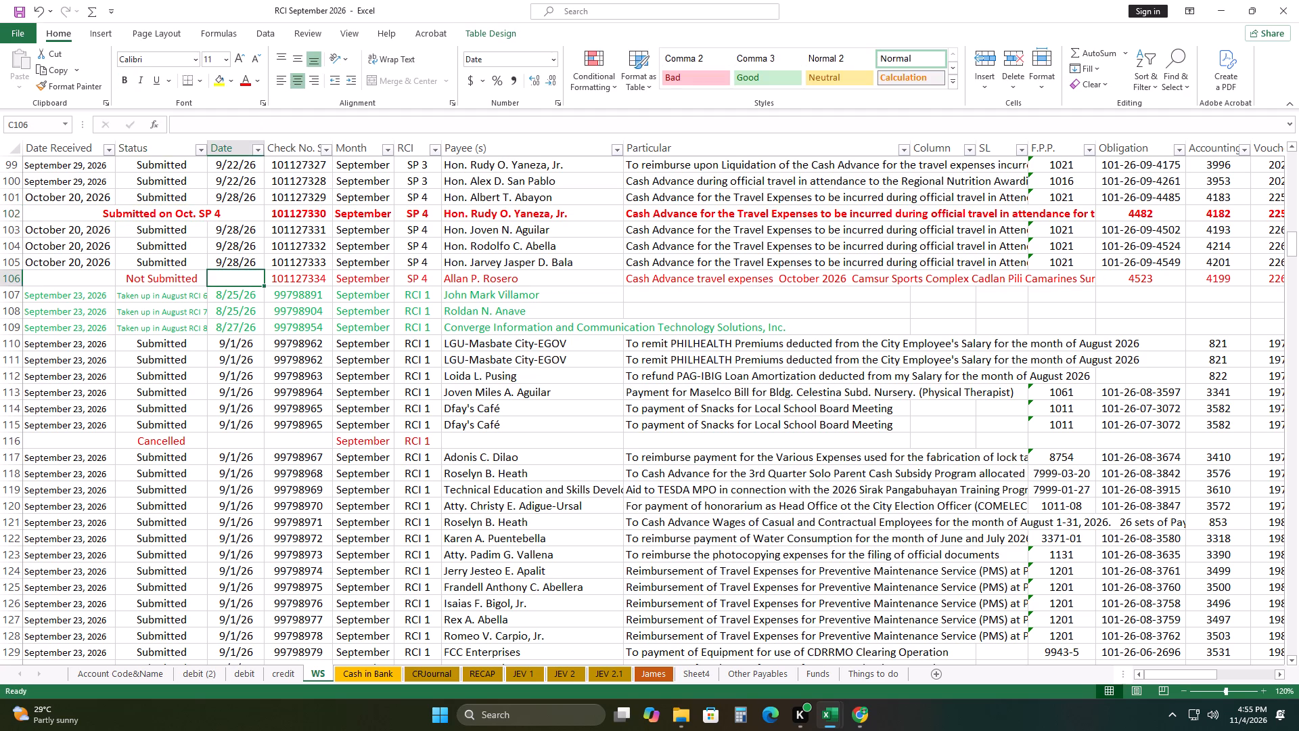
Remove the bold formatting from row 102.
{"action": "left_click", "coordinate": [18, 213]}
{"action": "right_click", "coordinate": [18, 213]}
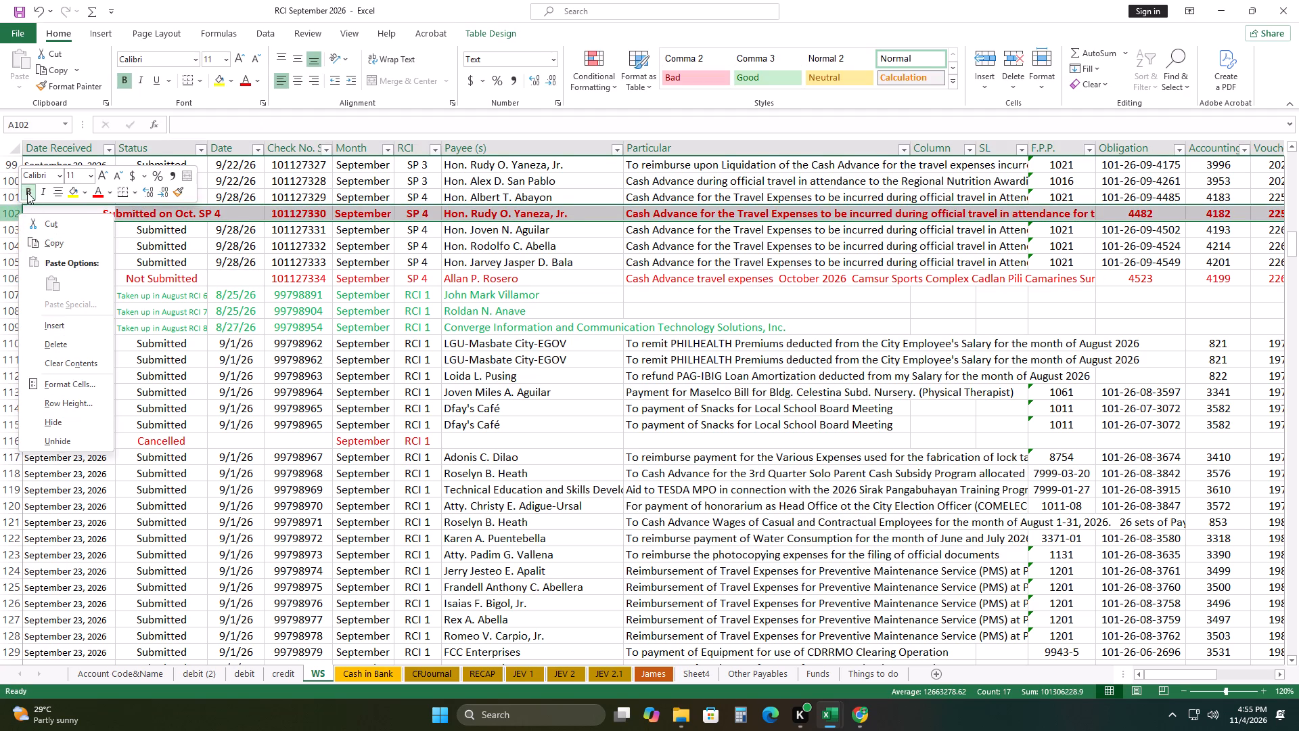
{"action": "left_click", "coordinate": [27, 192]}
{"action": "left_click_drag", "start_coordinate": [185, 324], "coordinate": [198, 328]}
Left-align row 102's Status text and reduce its font size to 9 so it fits the cell.
{"action": "left_click", "coordinate": [156, 215]}
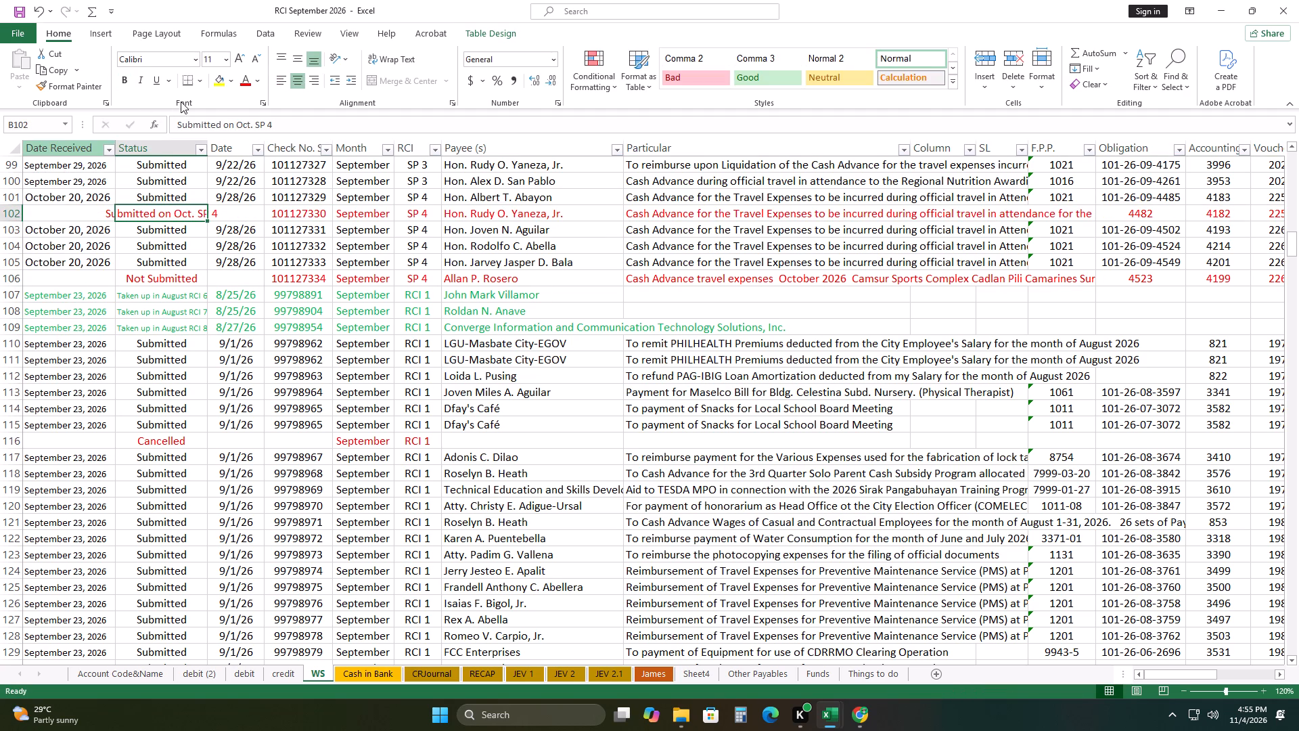
{"action": "left_click", "coordinate": [278, 79]}
{"action": "left_click", "coordinate": [250, 308]}
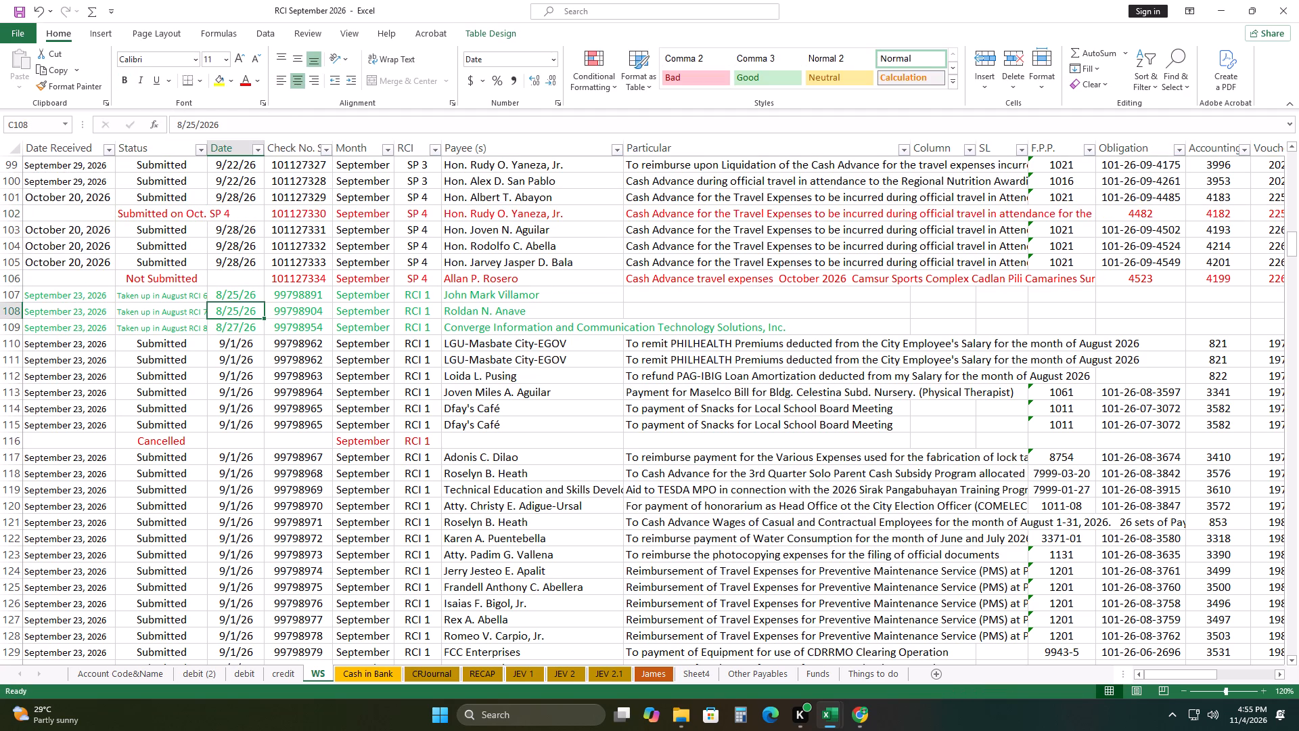
{"action": "left_click", "coordinate": [169, 211]}
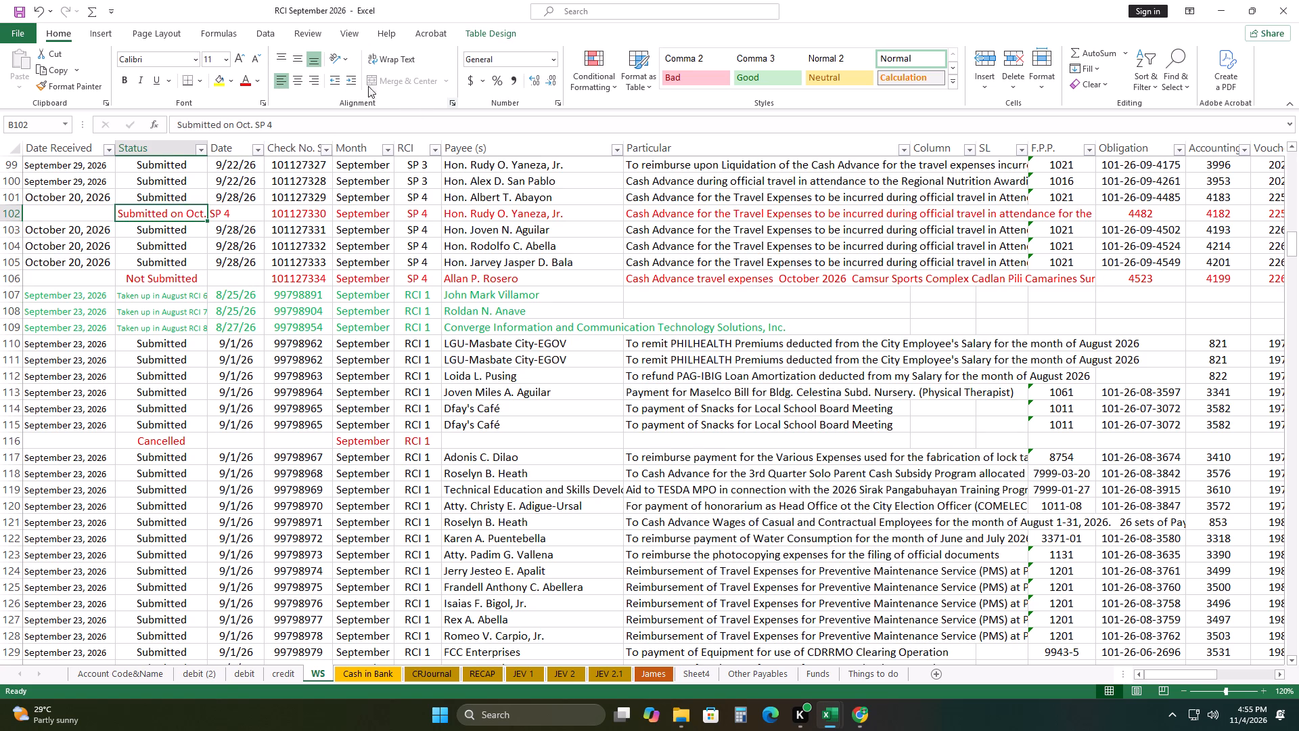
{"action": "left_click", "coordinate": [260, 58]}
{"action": "left_click", "coordinate": [260, 58]}
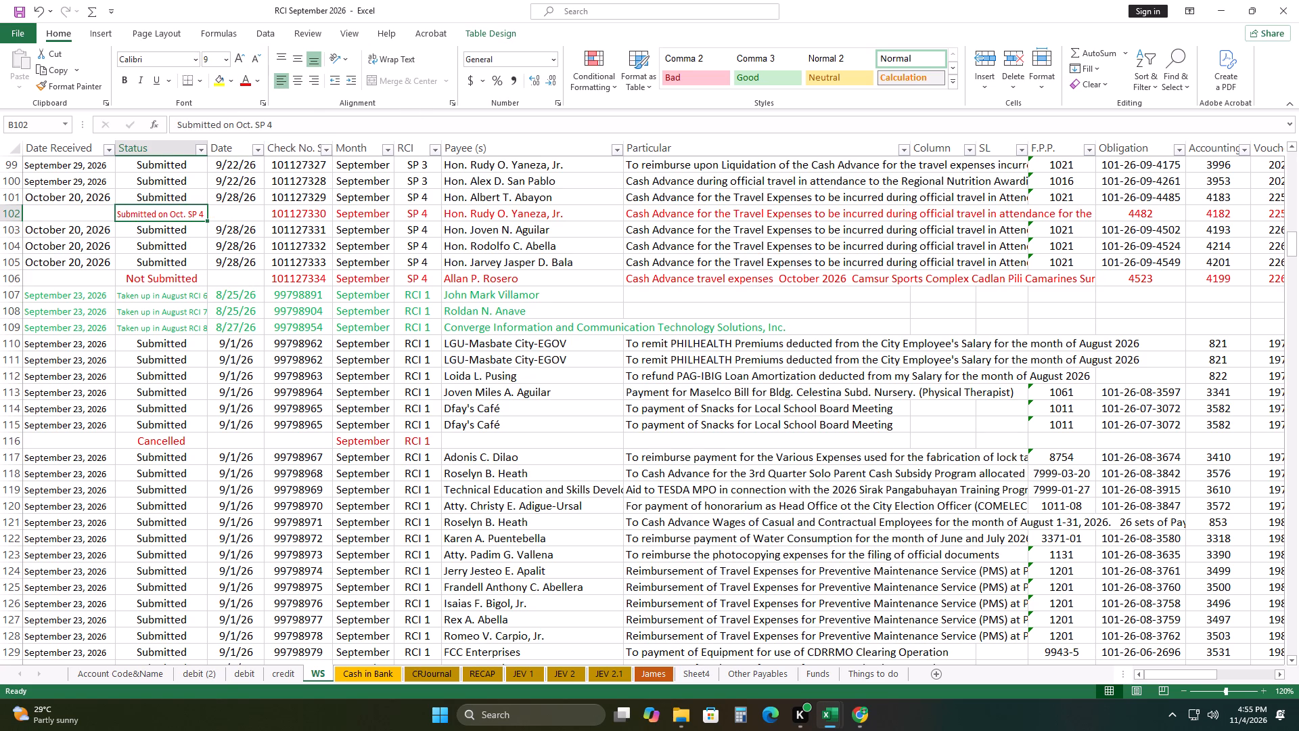
{"action": "left_click", "coordinate": [267, 335]}
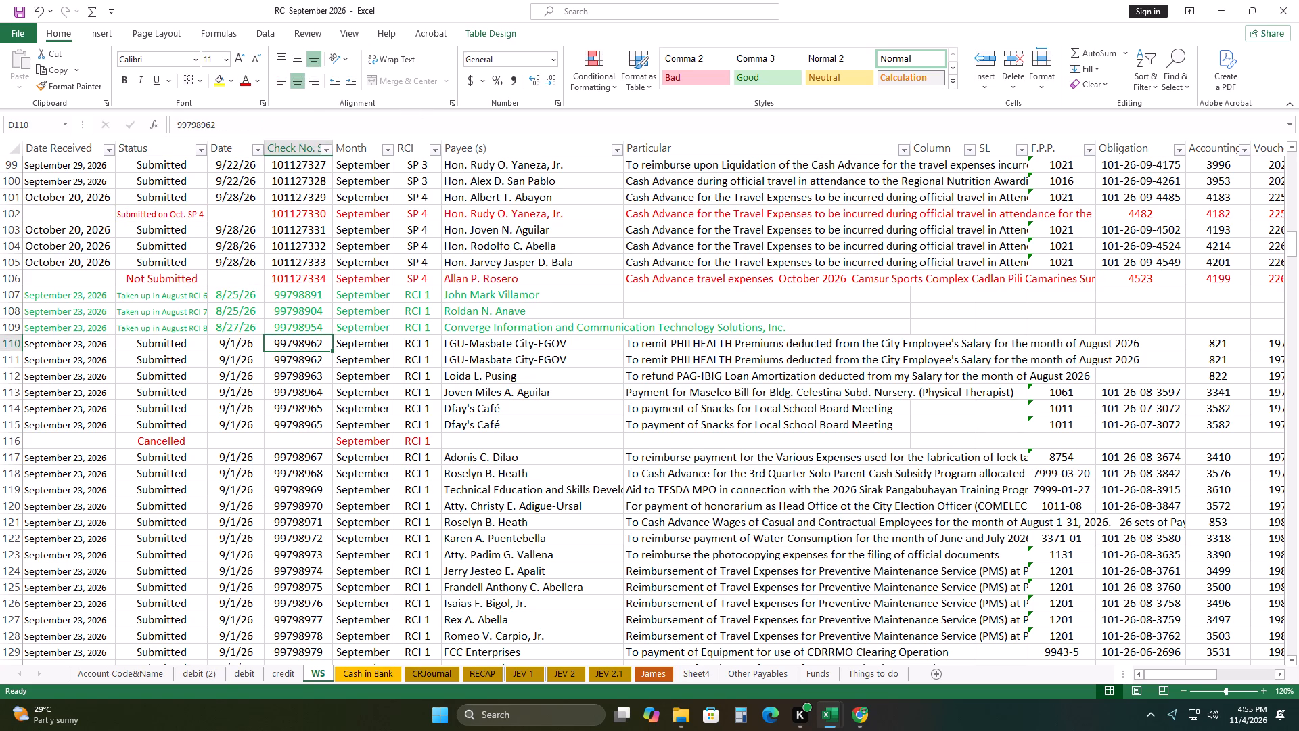
Change the font colour of the whole of row 102 to standard green and save the workbook.
{"action": "left_click", "coordinate": [13, 214]}
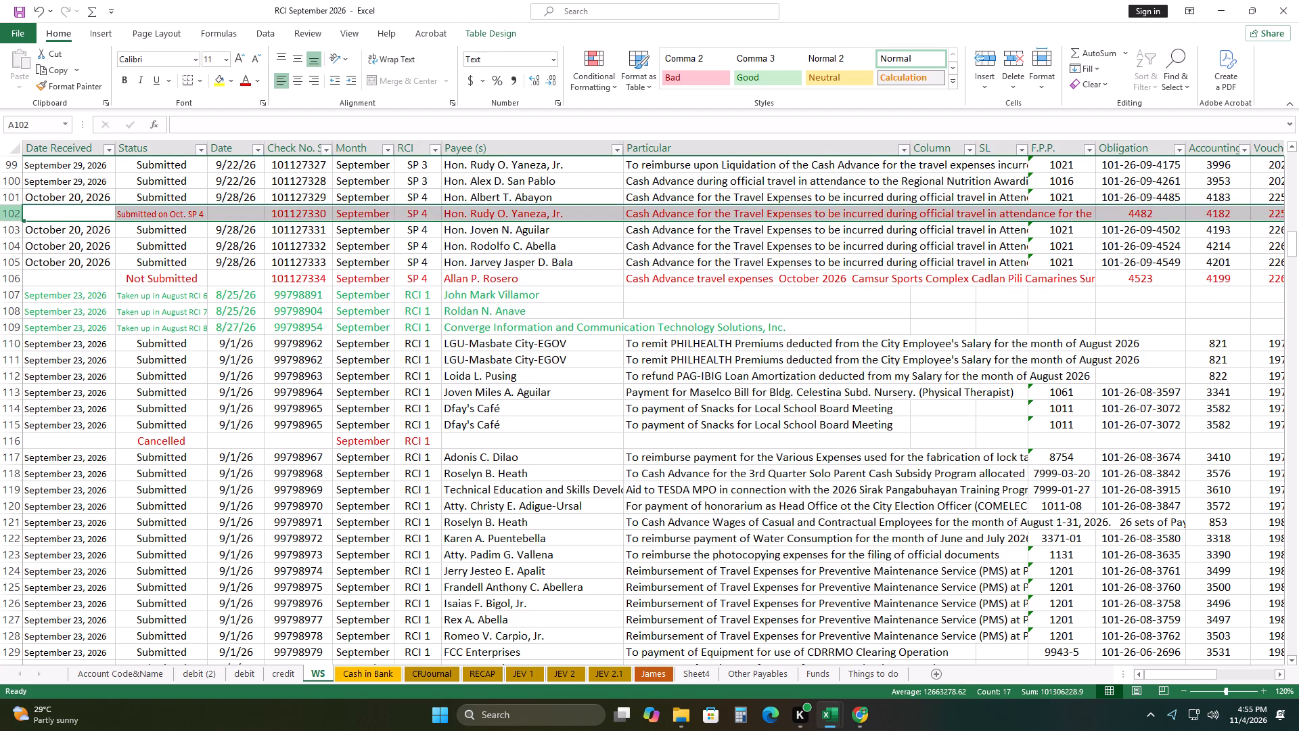
{"action": "right_click", "coordinate": [13, 214]}
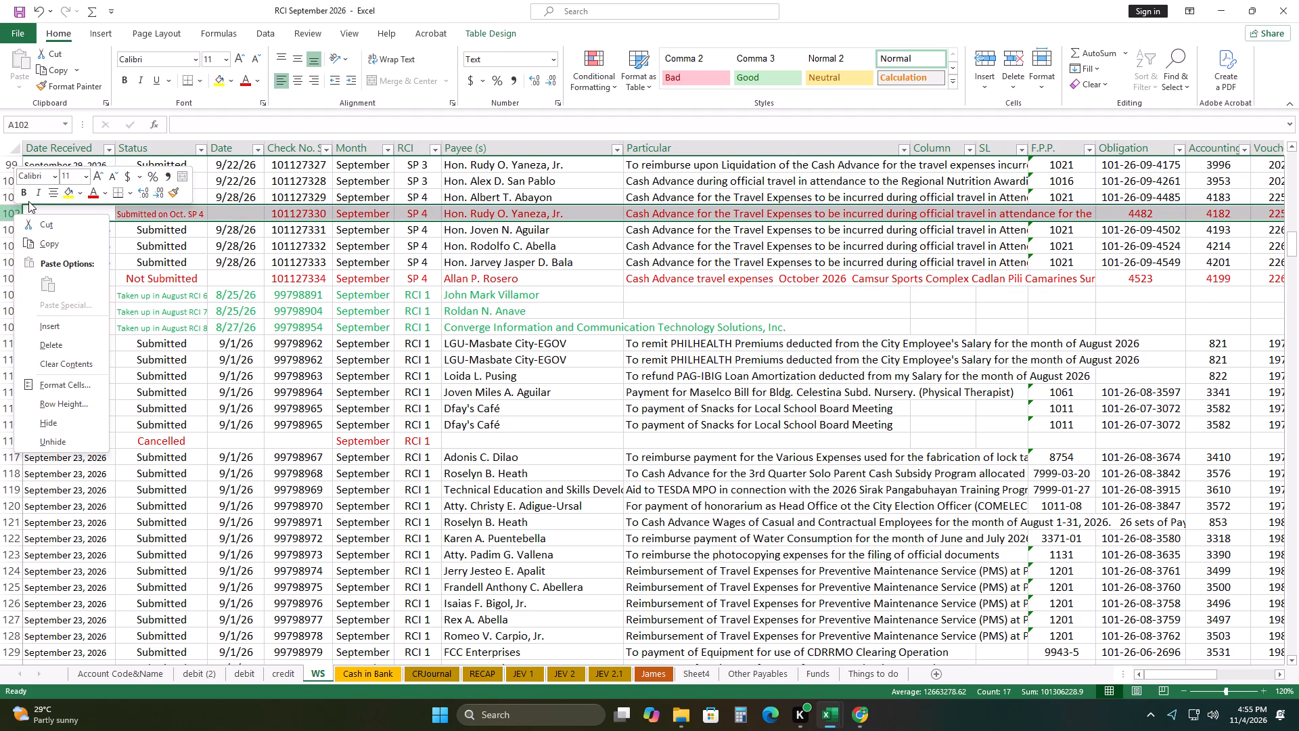
{"action": "left_click", "coordinate": [104, 196]}
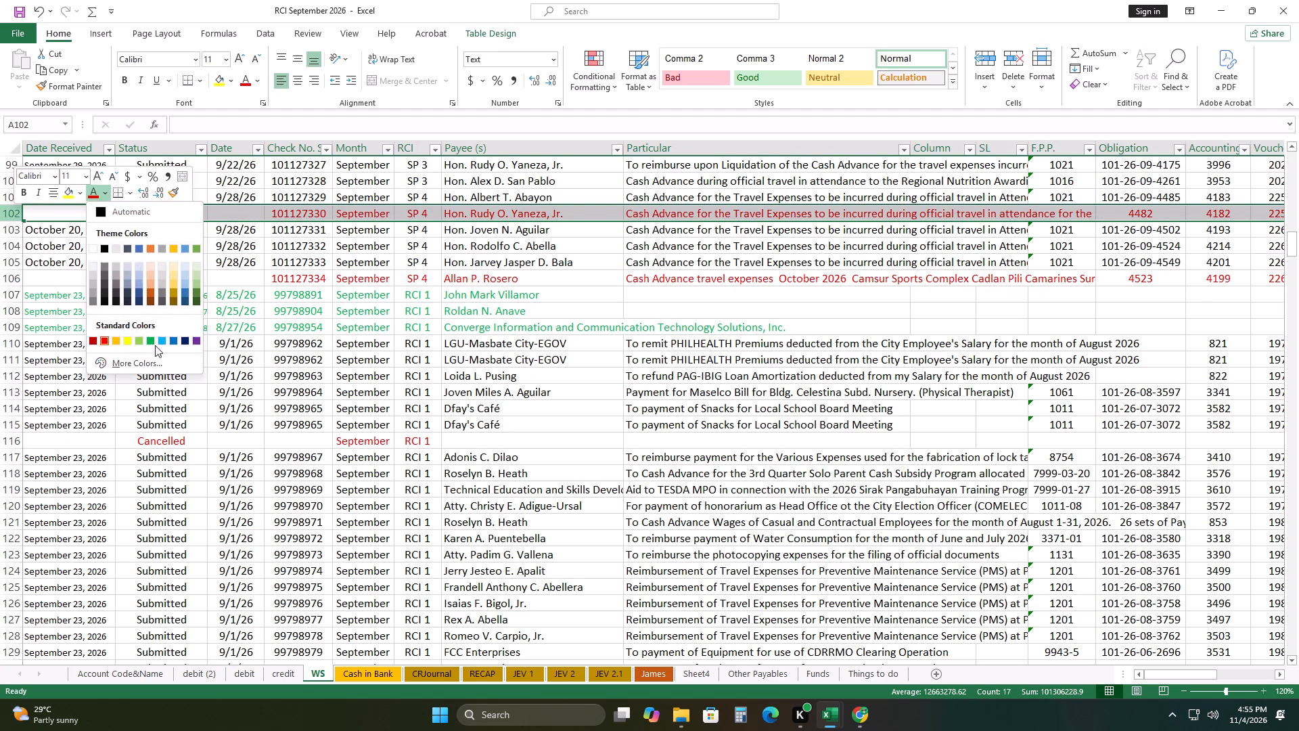
{"action": "left_click", "coordinate": [152, 338]}
{"action": "left_click", "coordinate": [242, 297]}
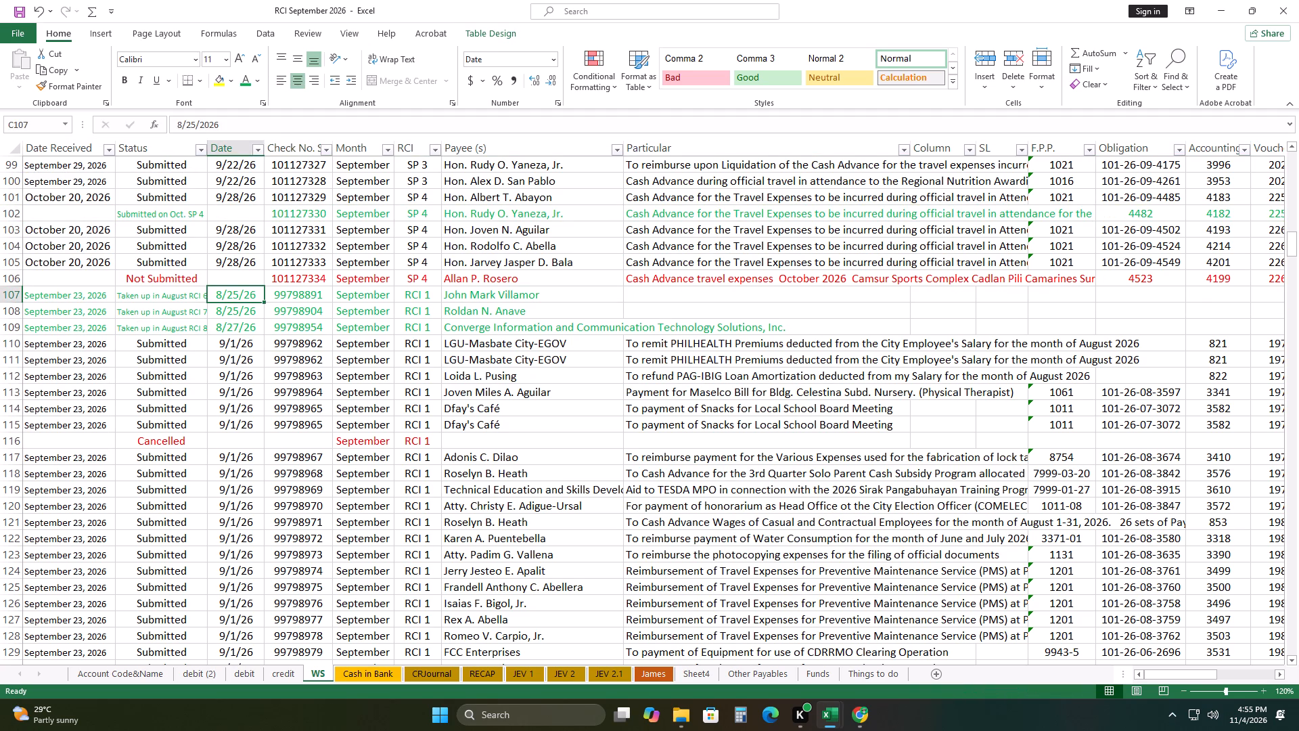
{"action": "key", "text": "ctrl+s"}
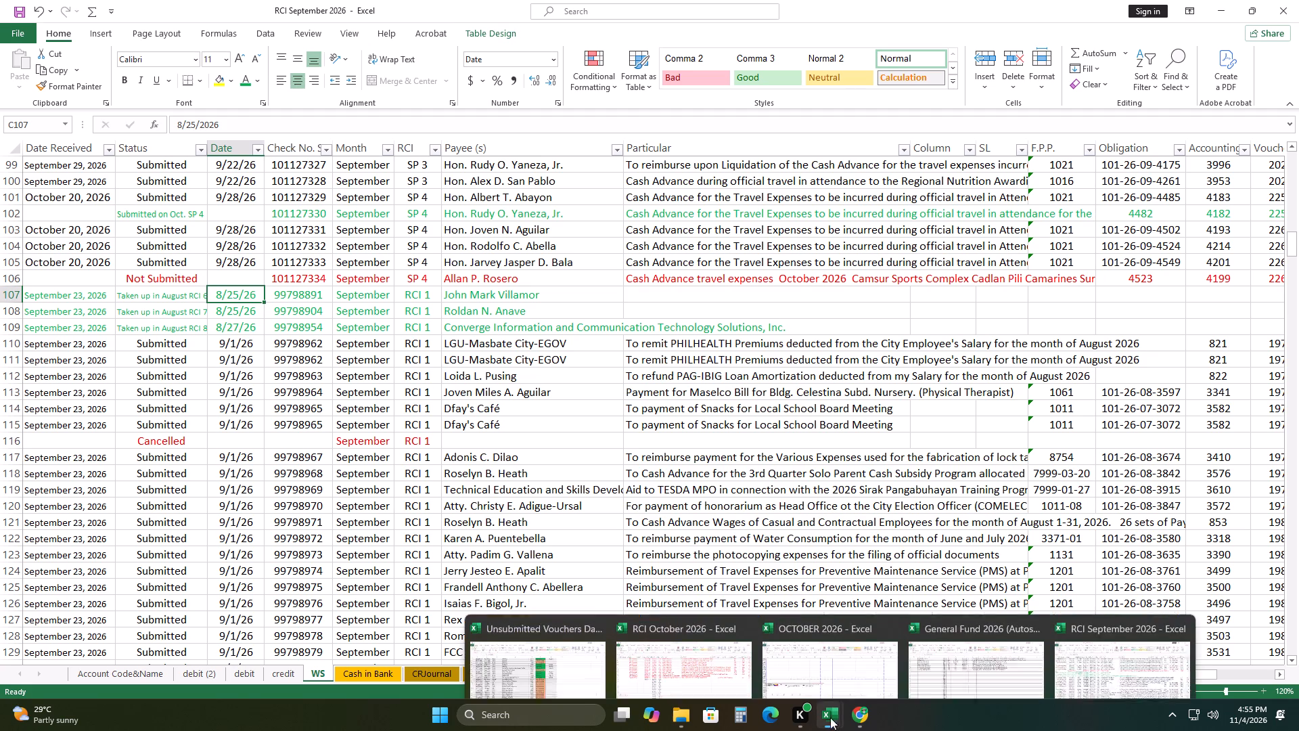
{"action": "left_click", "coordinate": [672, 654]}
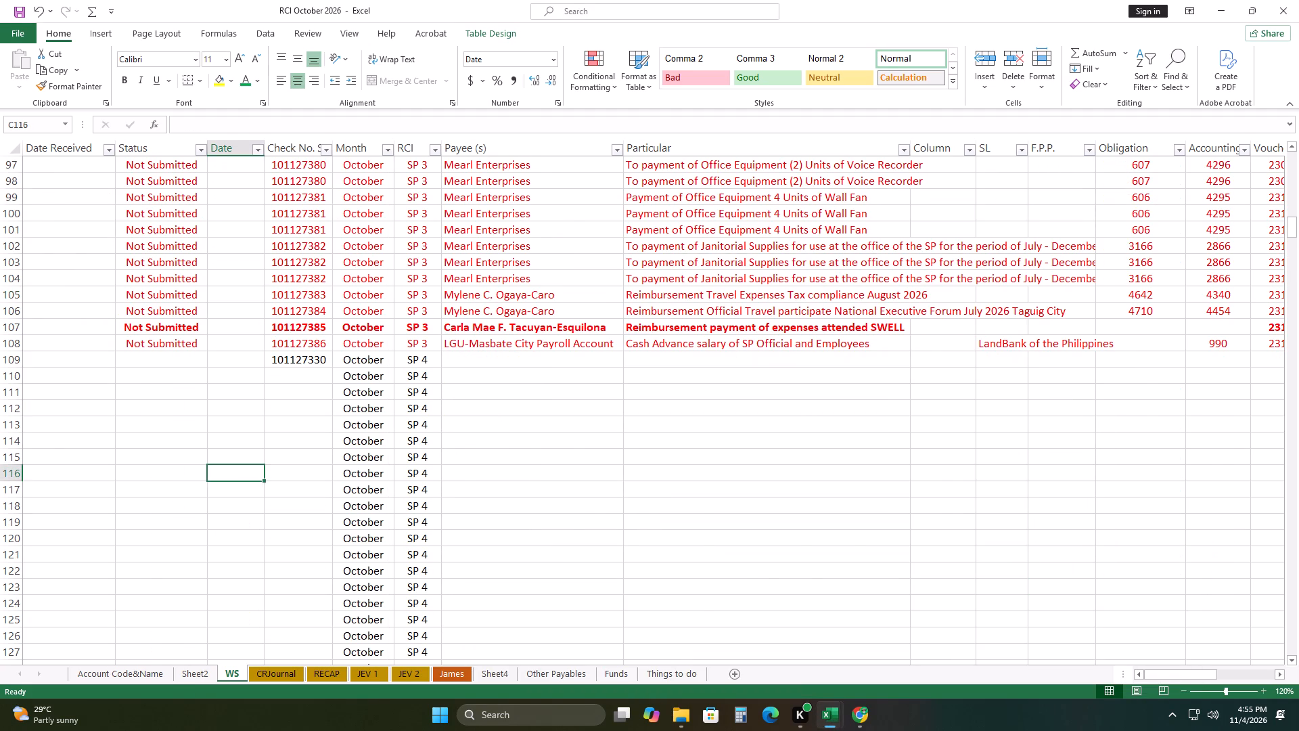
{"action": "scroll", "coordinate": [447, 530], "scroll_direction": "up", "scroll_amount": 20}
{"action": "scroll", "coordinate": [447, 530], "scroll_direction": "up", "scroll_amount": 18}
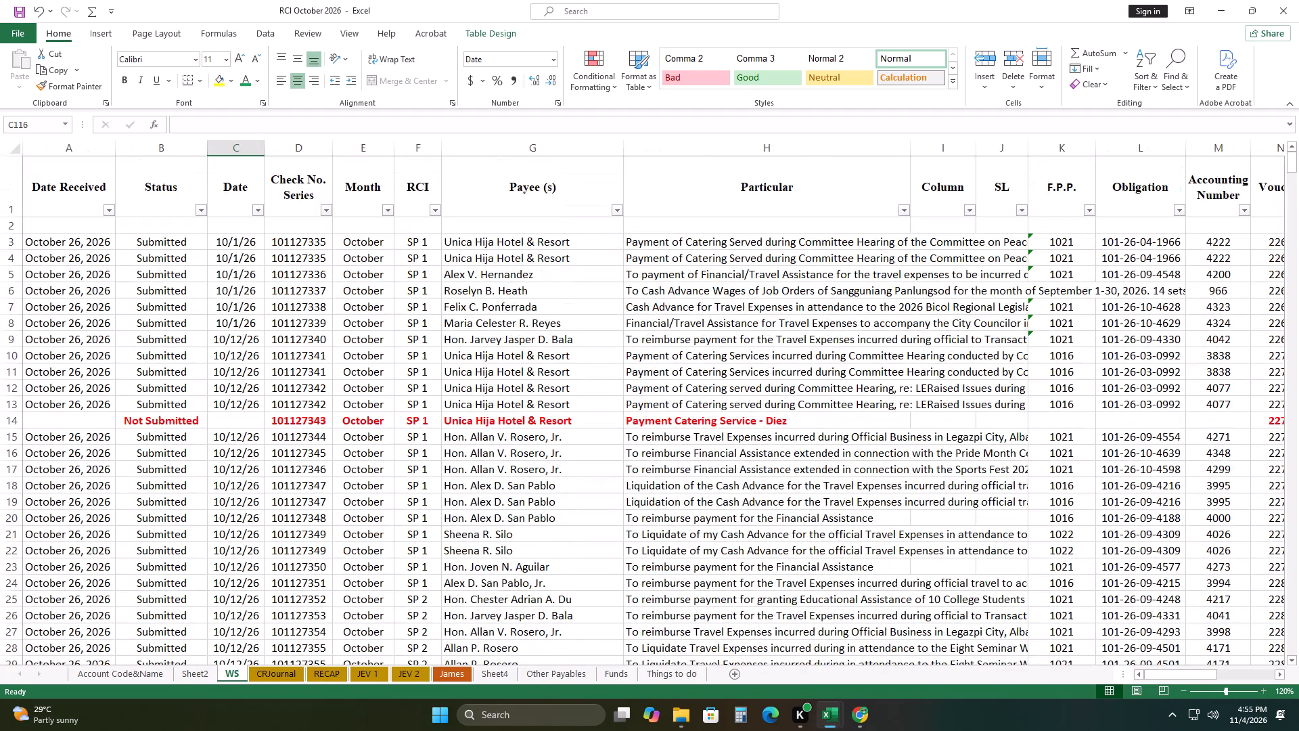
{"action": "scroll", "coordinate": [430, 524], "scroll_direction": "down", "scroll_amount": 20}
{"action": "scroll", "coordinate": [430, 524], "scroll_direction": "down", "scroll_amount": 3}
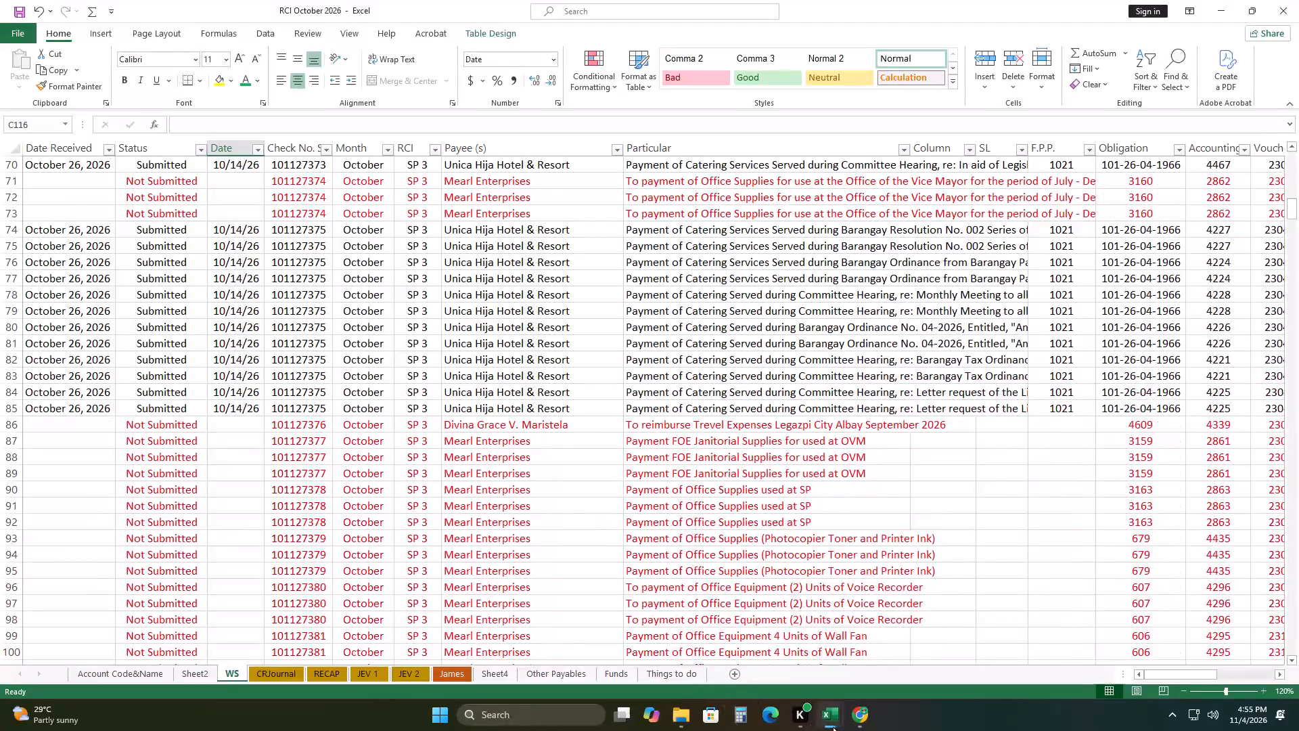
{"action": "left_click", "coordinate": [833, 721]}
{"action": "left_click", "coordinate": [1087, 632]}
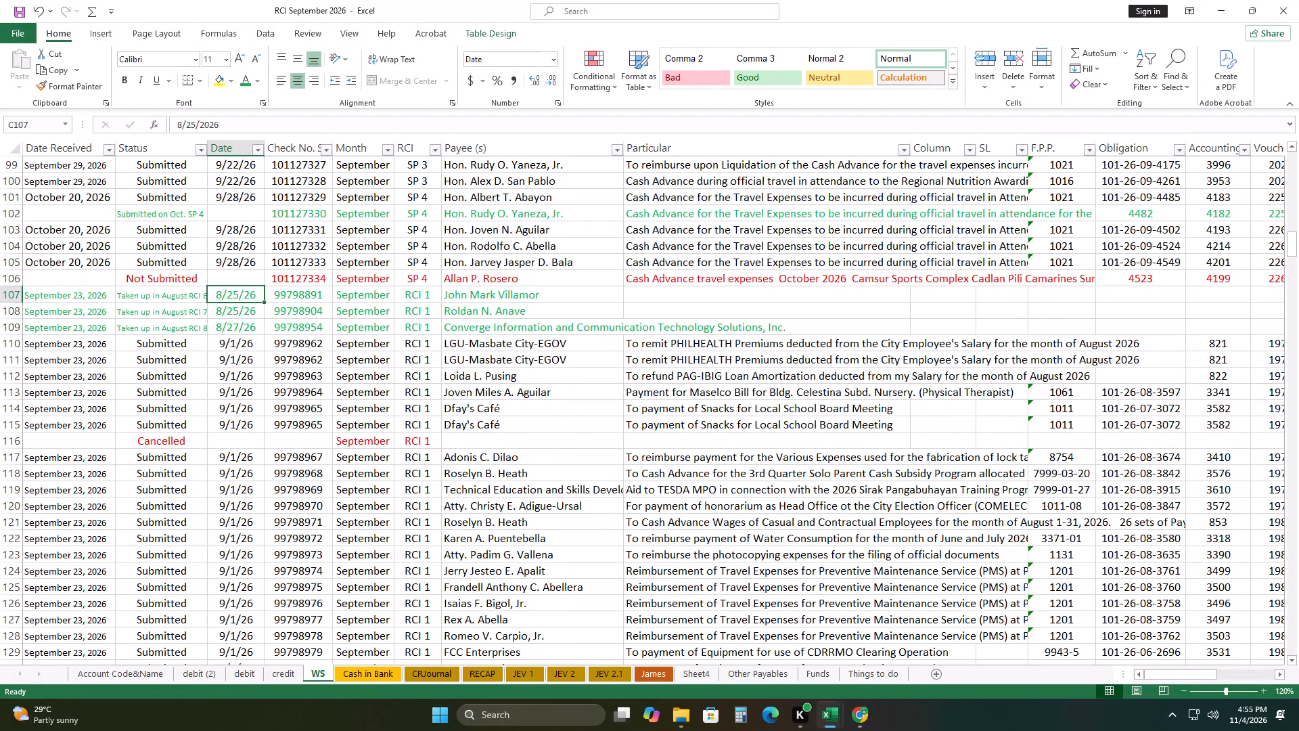
Copy row 107's Status cell, "Taken up in August RCI 6", into row 109's Status in the RCI October 2026 workbook.
{"action": "left_click", "coordinate": [175, 299]}
{"action": "right_click", "coordinate": [175, 299]}
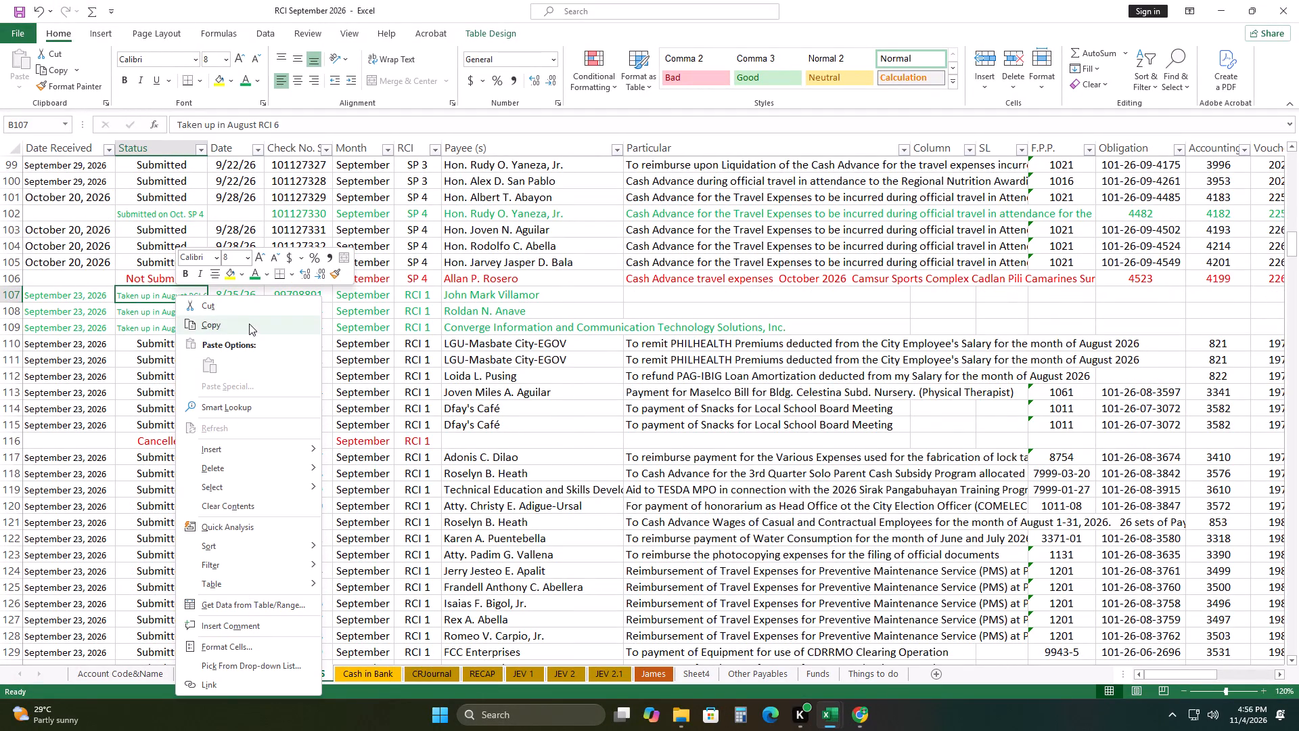
{"action": "left_click", "coordinate": [249, 324]}
{"action": "left_click", "coordinate": [835, 721]}
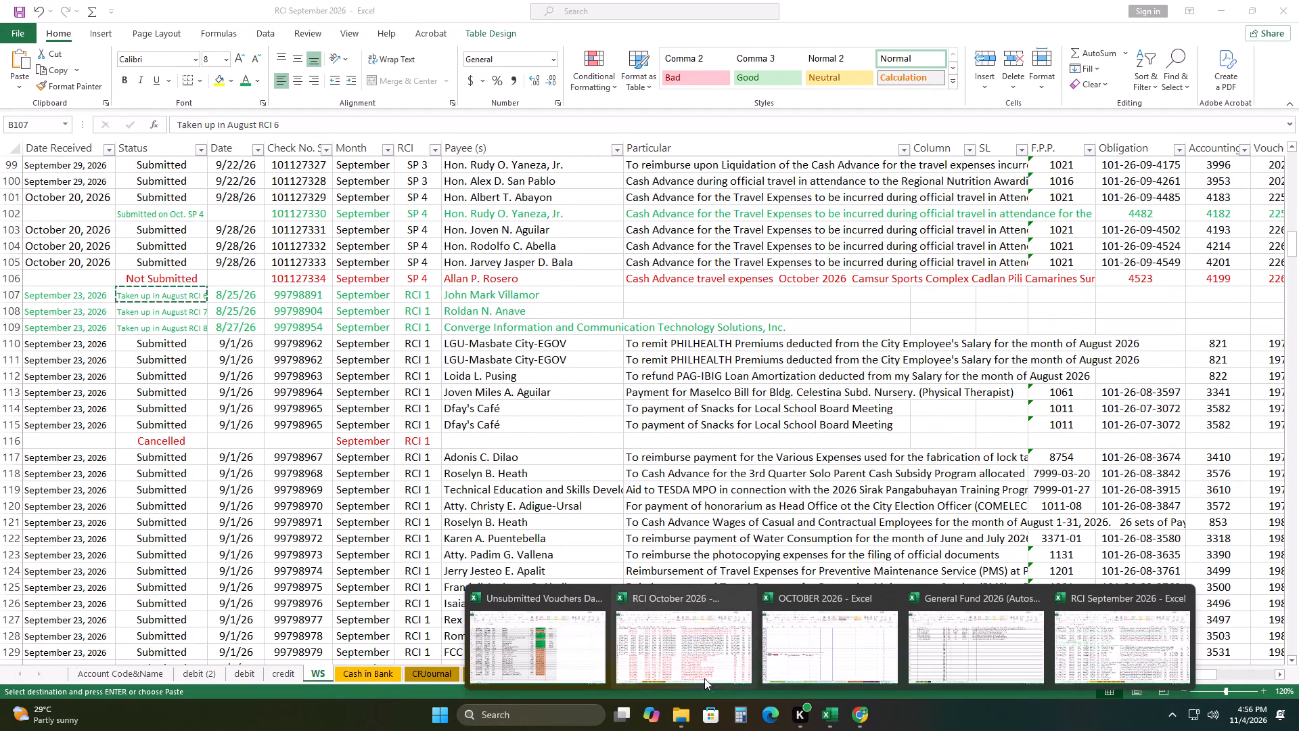
{"action": "left_click", "coordinate": [706, 661]}
{"action": "scroll", "coordinate": [416, 583], "scroll_direction": "down", "scroll_amount": 11}
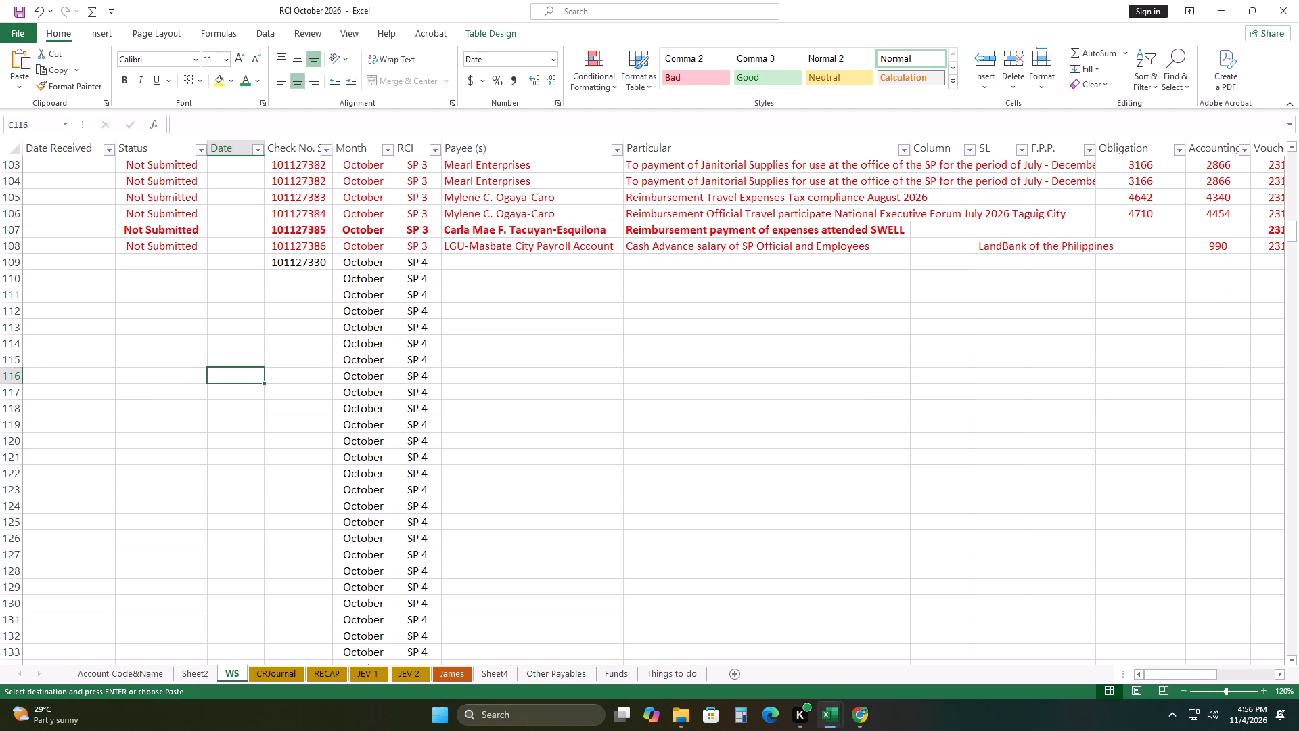
{"action": "left_click", "coordinate": [165, 261]}
{"action": "right_click", "coordinate": [163, 261]}
{"action": "left_click", "coordinate": [198, 326]}
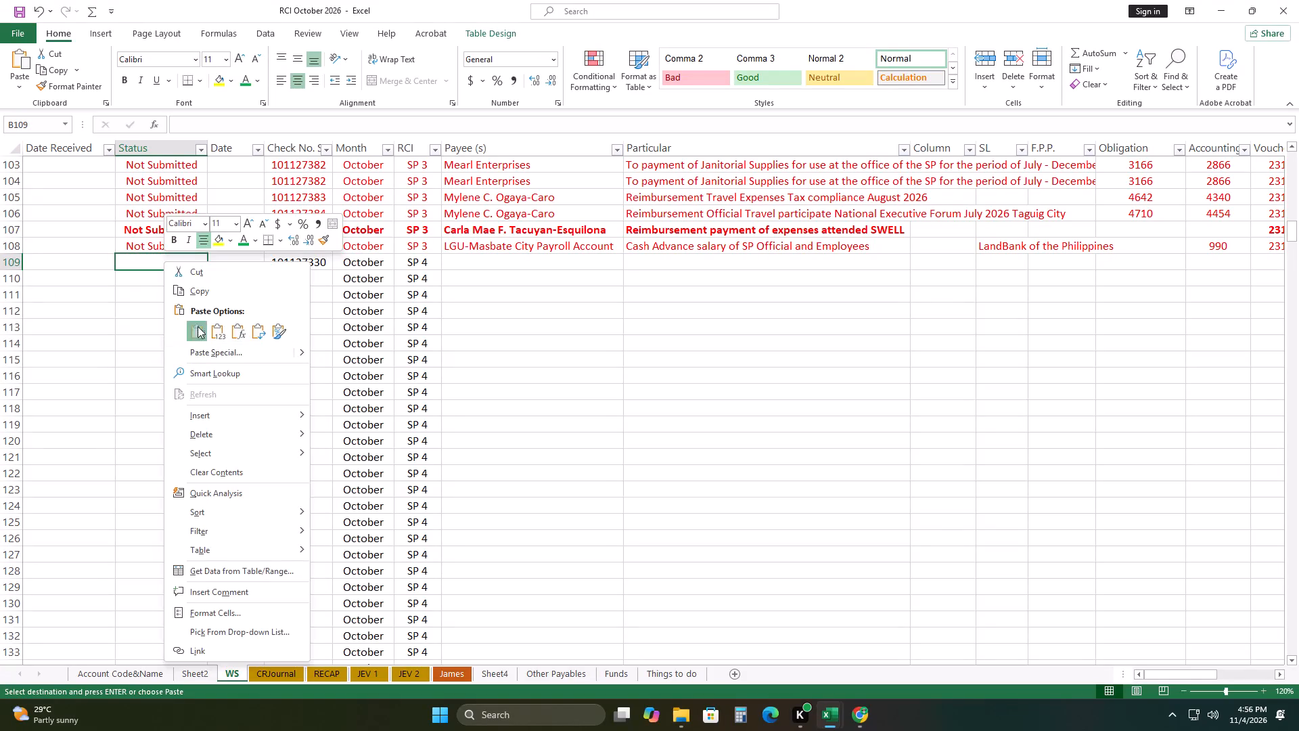
{"action": "left_click", "coordinate": [158, 344]}
Edit row 109's Status text so it reads "Taken up in Sept. SP 4".
{"action": "double_click", "coordinate": [157, 262]}
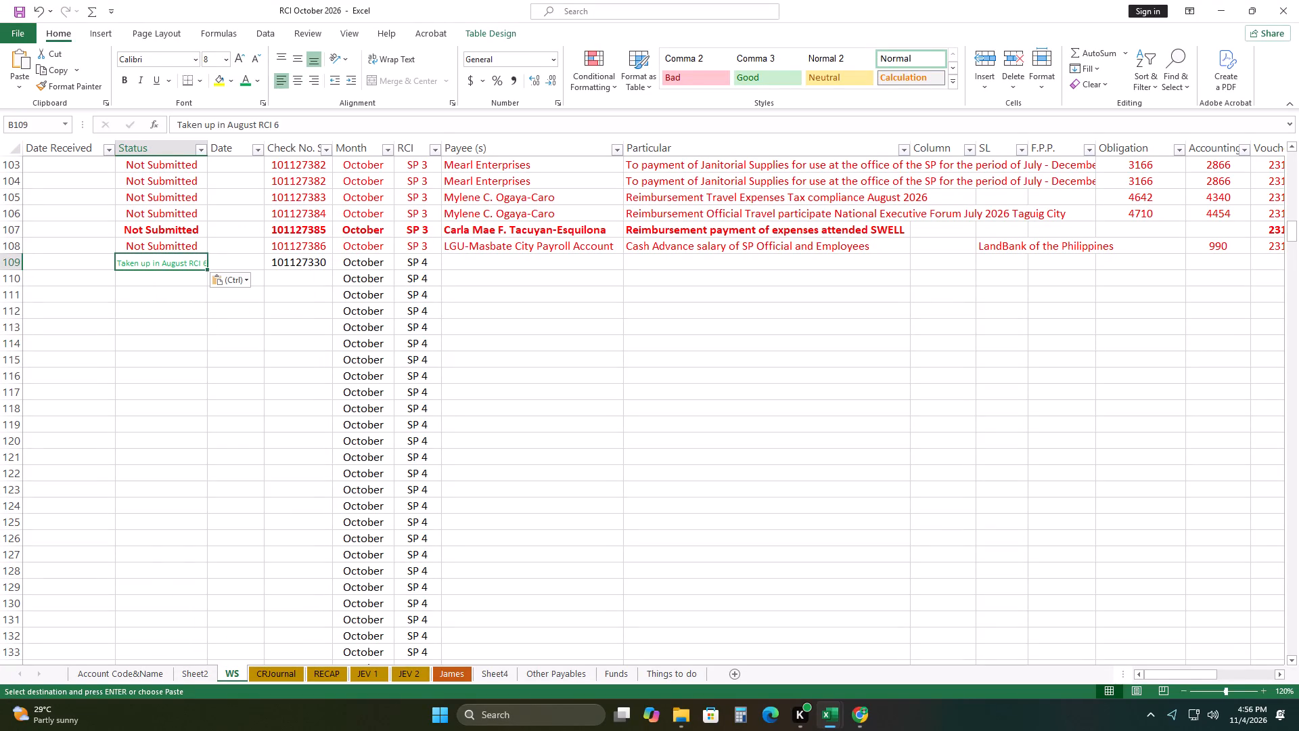
{"action": "left_click", "coordinate": [206, 265]}
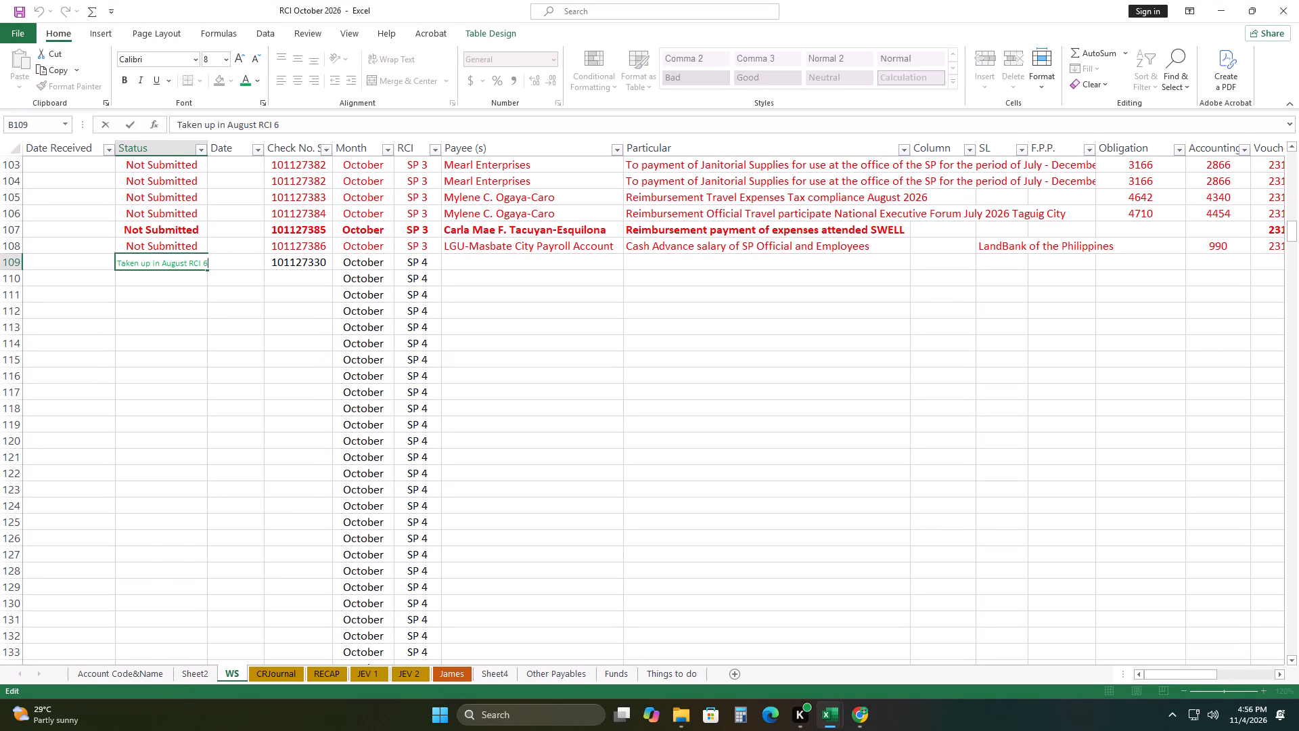
{"action": "key", "text": "BackSpace"}
{"action": "key", "text": "4"}
{"action": "key", "text": "Left"}
{"action": "key", "text": "Left"}
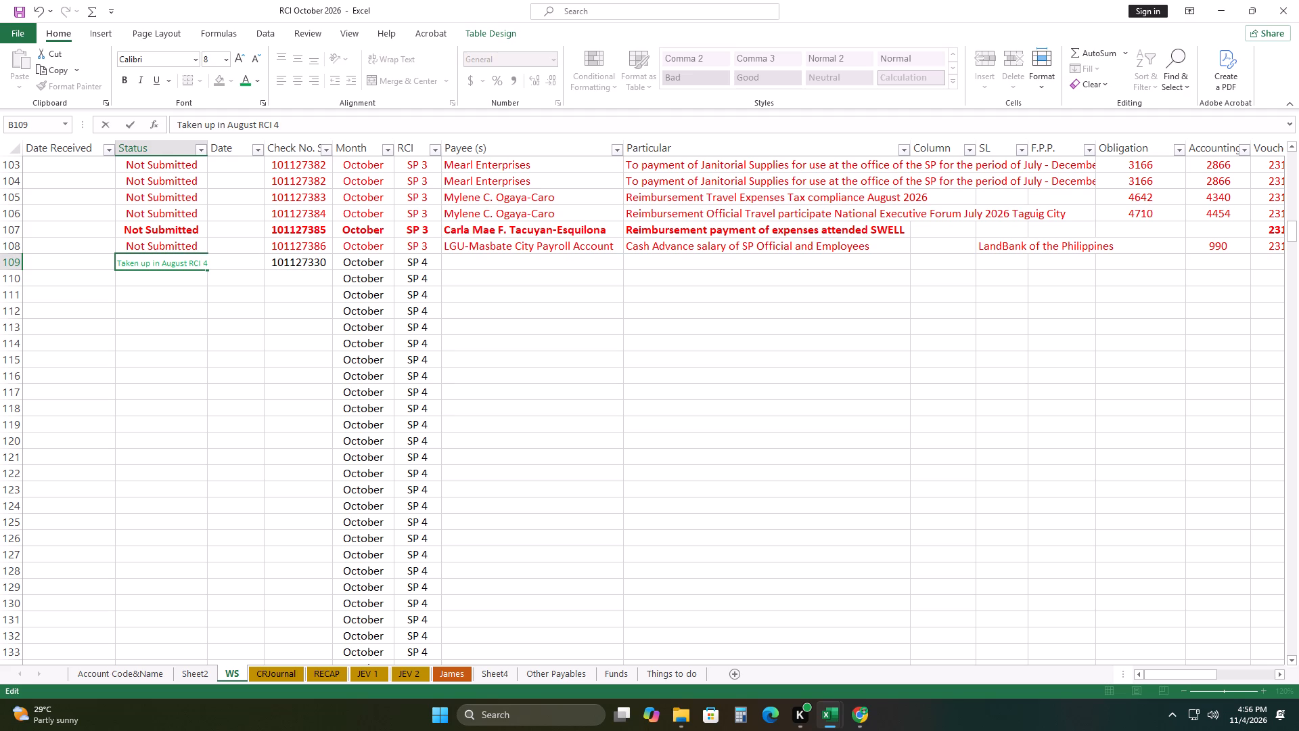
{"action": "key", "text": "BackSpace"}
{"action": "key", "text": "BackSpace"}
{"action": "key", "text": "BackSpace"}
{"action": "type", "text": "SP"}
{"action": "key", "text": "Left"}
{"action": "key", "text": "Left"}
{"action": "key", "text": "Left"}
{"action": "key", "text": "BackSpace"}
{"action": "key", "text": "BackSpace"}
{"action": "key", "text": "BackSpace"}
{"action": "key", "text": "BackSpace"}
{"action": "key", "text": "BackSpace"}
{"action": "key", "text": "BackSpace"}
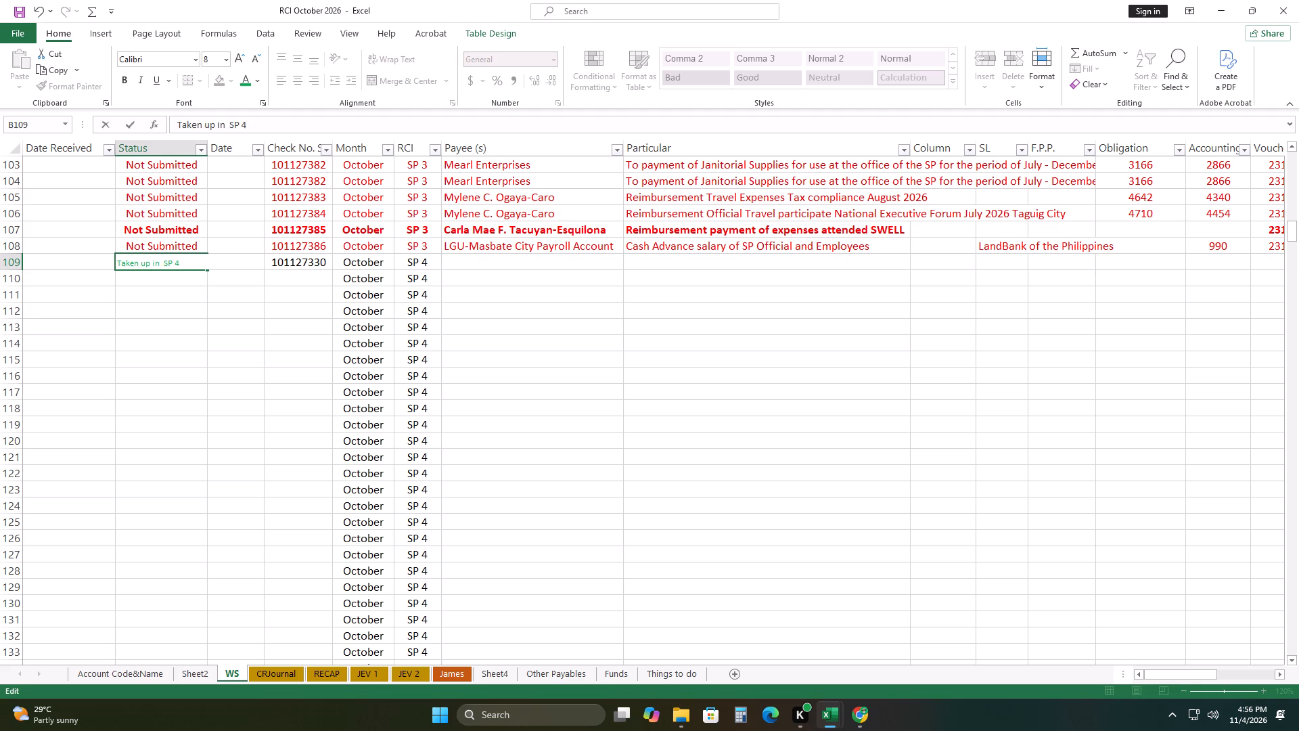
{"action": "type", "text": "Sept."}
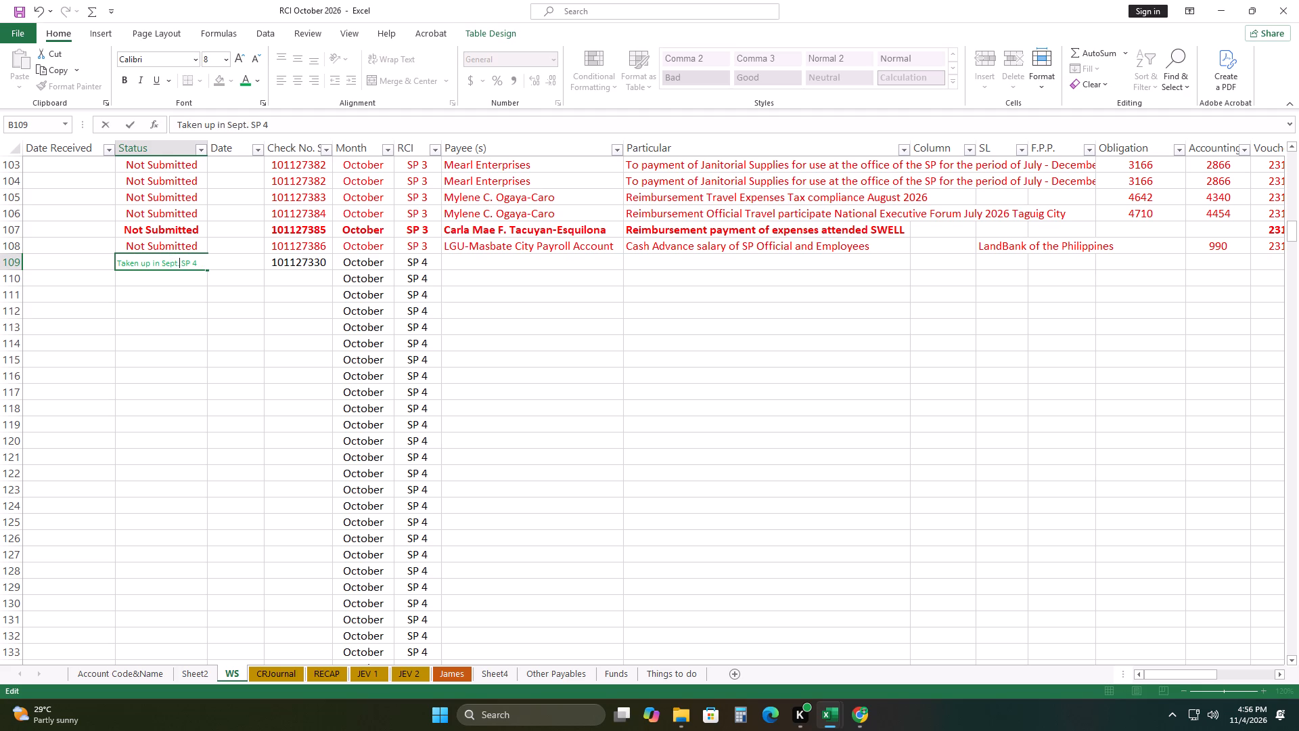
{"action": "left_click", "coordinate": [270, 384]}
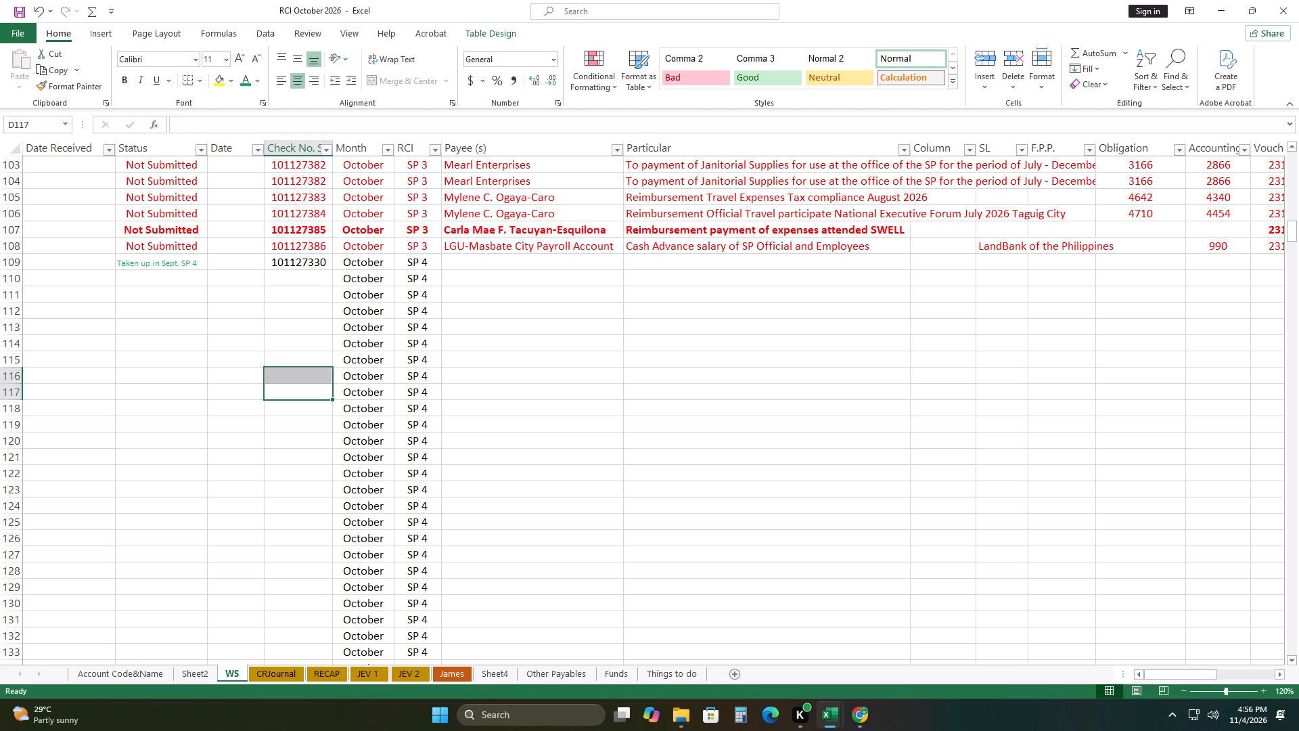
Copy the Date Received "October 26, 2026" from row 85 into row 109's Date Received cell.
{"action": "scroll", "coordinate": [386, 359], "scroll_direction": "up", "scroll_amount": 2}
{"action": "scroll", "coordinate": [391, 361], "scroll_direction": "down", "scroll_amount": 1}
{"action": "scroll", "coordinate": [258, 386], "scroll_direction": "up", "scroll_amount": 1}
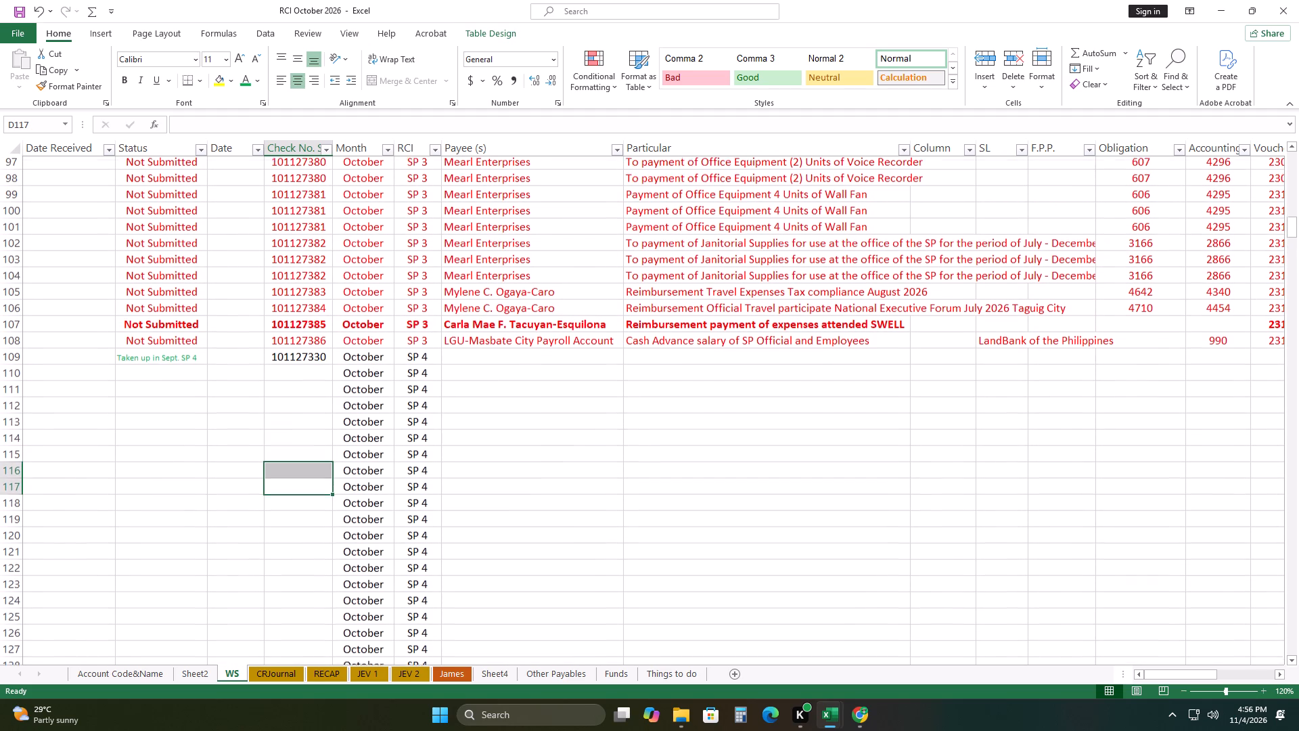
{"action": "left_click", "coordinate": [93, 364]}
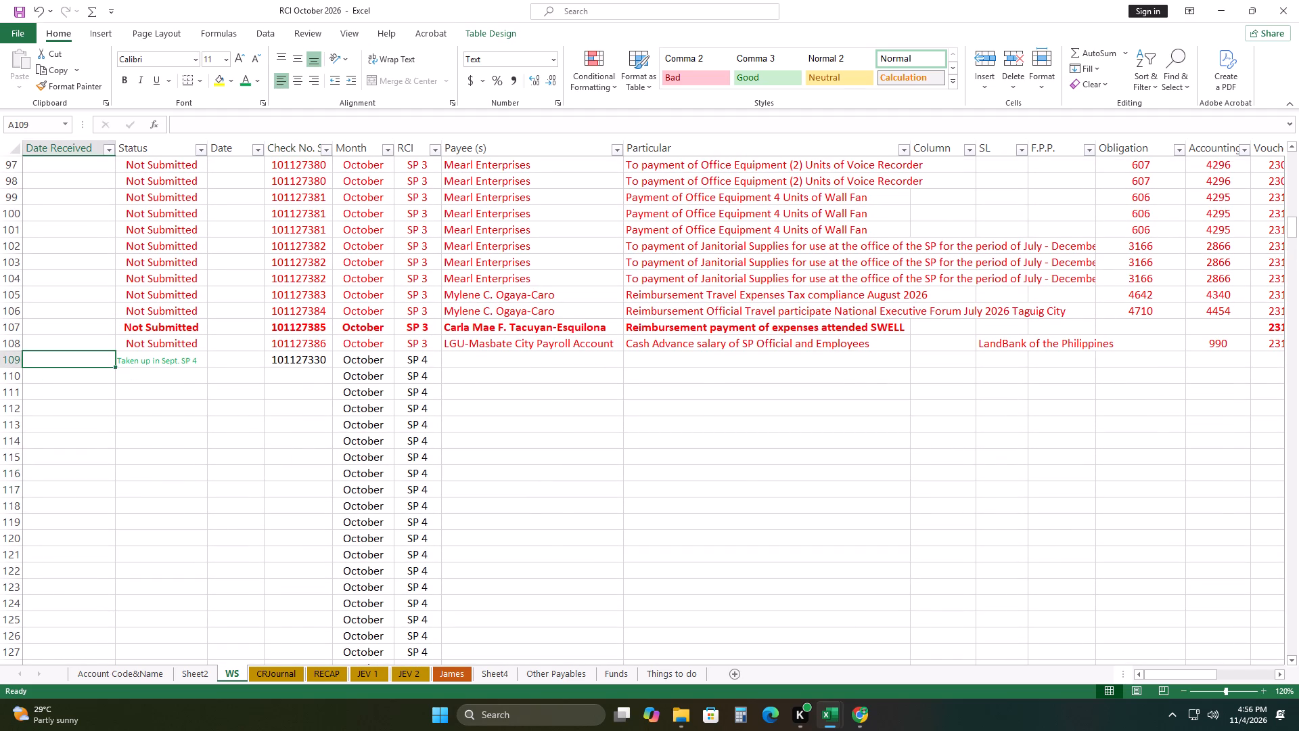
{"action": "scroll", "coordinate": [139, 397], "scroll_direction": "up", "scroll_amount": 8}
{"action": "scroll", "coordinate": [137, 394], "scroll_direction": "down", "scroll_amount": 1}
{"action": "scroll", "coordinate": [137, 394], "scroll_direction": "up", "scroll_amount": 3}
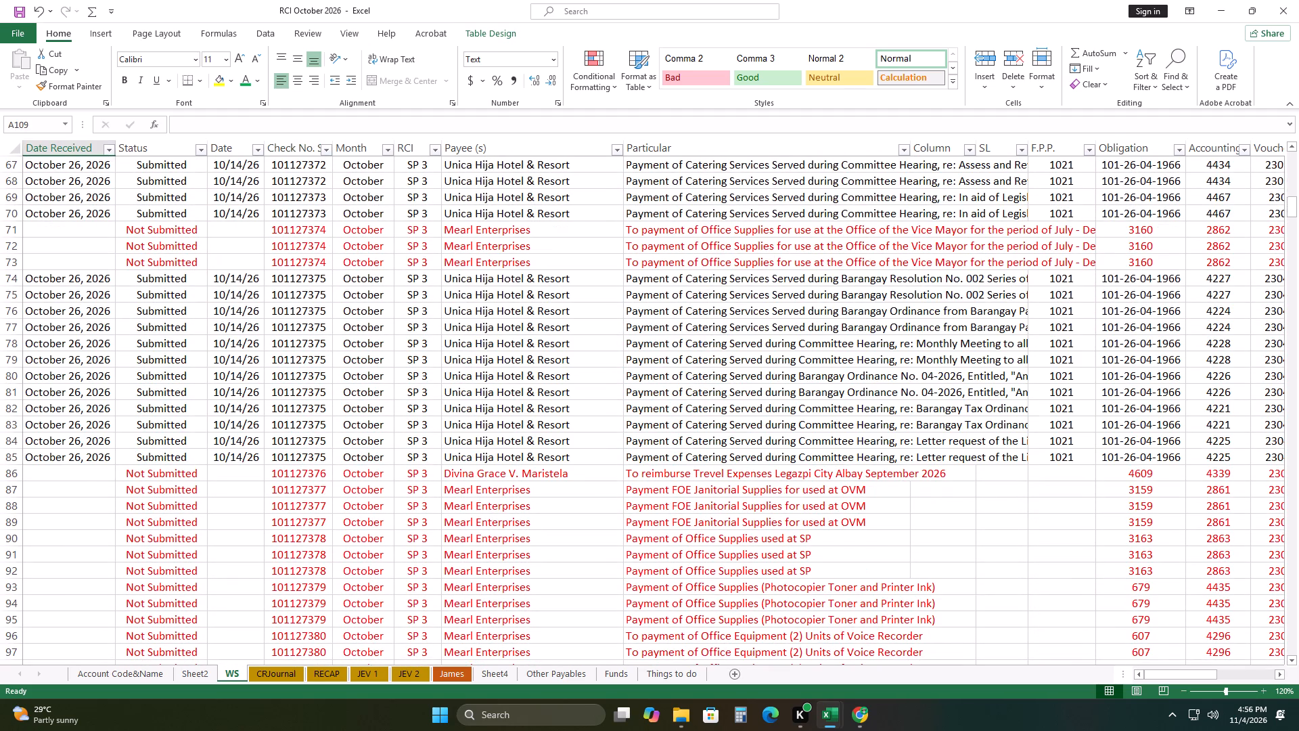
{"action": "scroll", "coordinate": [136, 409], "scroll_direction": "down", "scroll_amount": 1}
{"action": "left_click", "coordinate": [91, 407]}
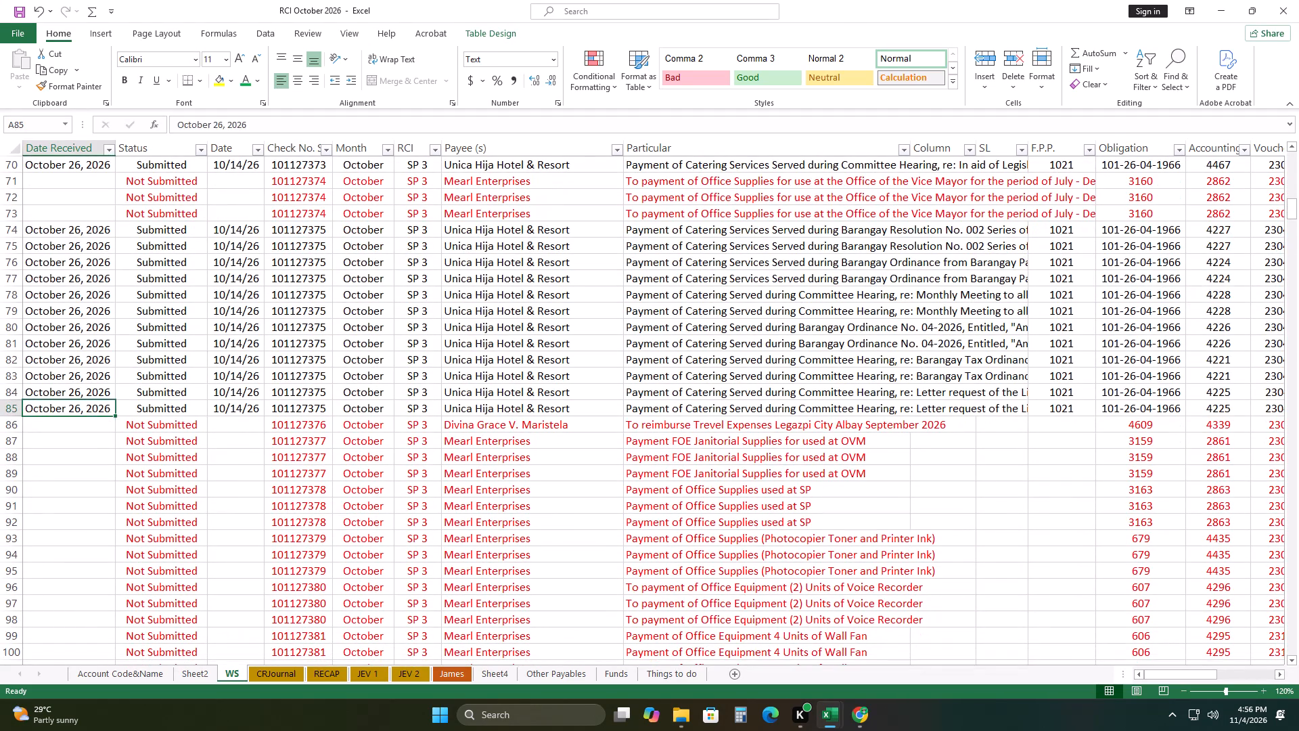
{"action": "right_click", "coordinate": [89, 407]}
{"action": "left_click", "coordinate": [143, 42]}
{"action": "scroll", "coordinate": [197, 370], "scroll_direction": "down", "scroll_amount": 9}
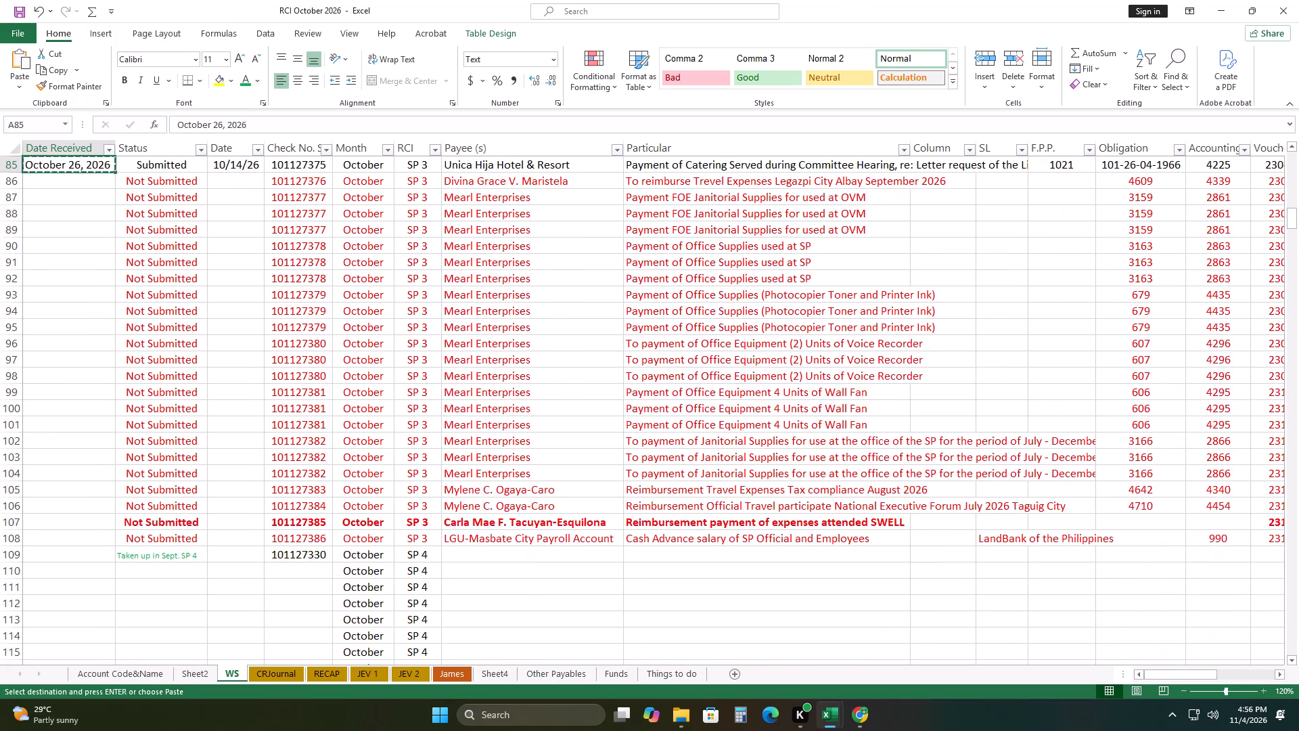
{"action": "left_click", "coordinate": [97, 359]}
{"action": "right_click", "coordinate": [94, 359]}
{"action": "left_click", "coordinate": [134, 376]}
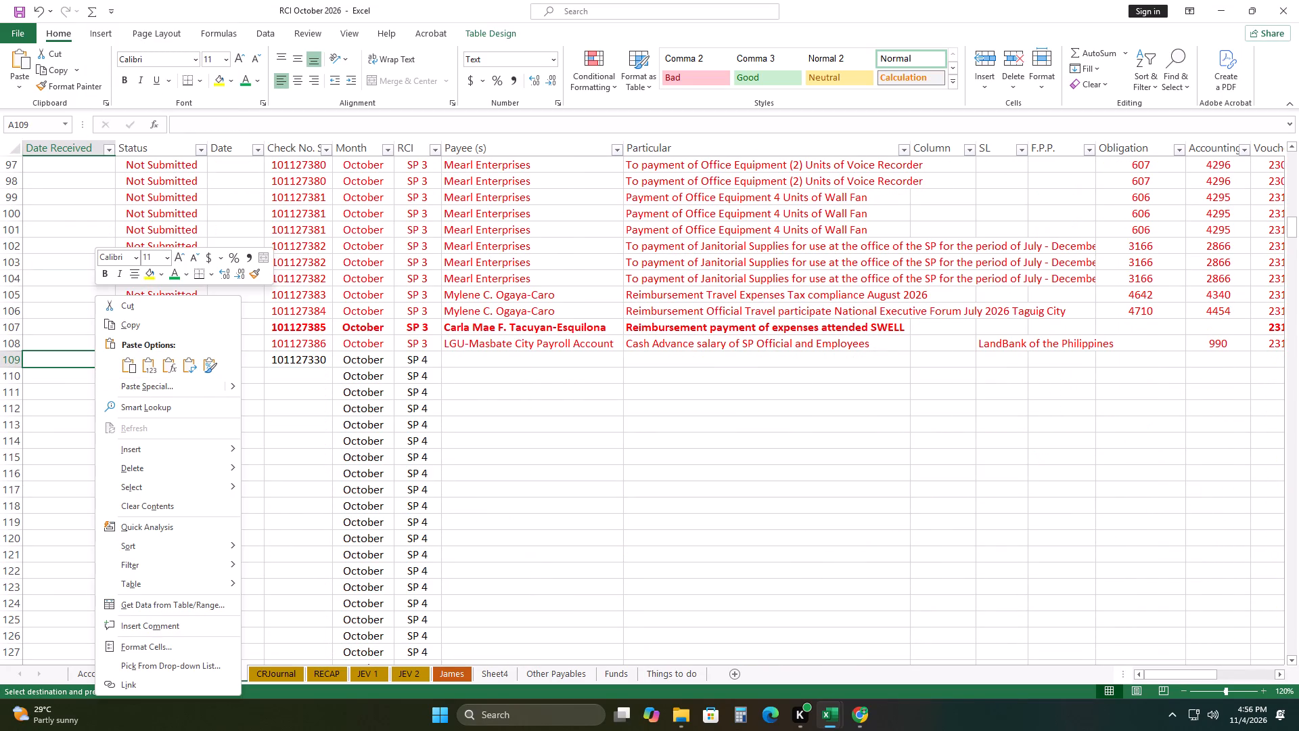
{"action": "left_click", "coordinate": [85, 401]}
{"action": "right_click", "coordinate": [81, 359]}
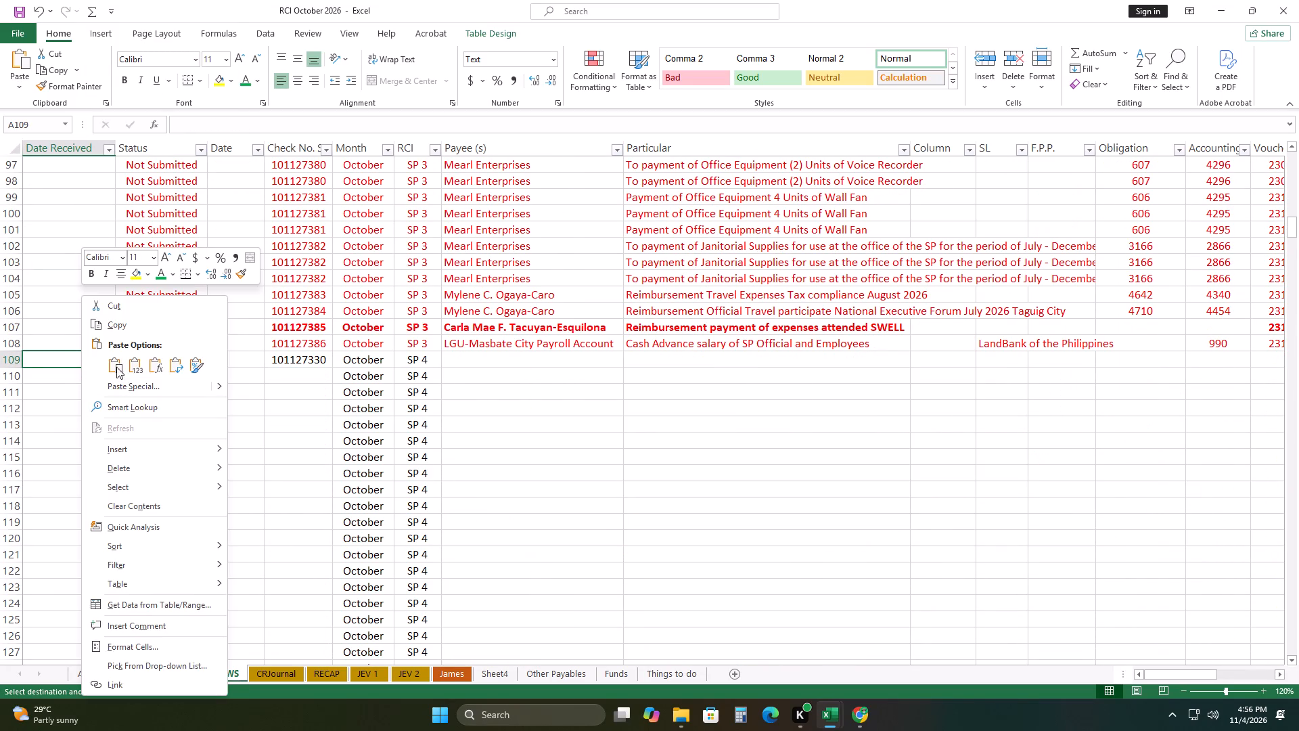
{"action": "left_click", "coordinate": [116, 367]}
{"action": "left_click", "coordinate": [79, 405]}
Change row 109's Date Received to "November 4, 2026".
{"action": "double_click", "coordinate": [83, 358]}
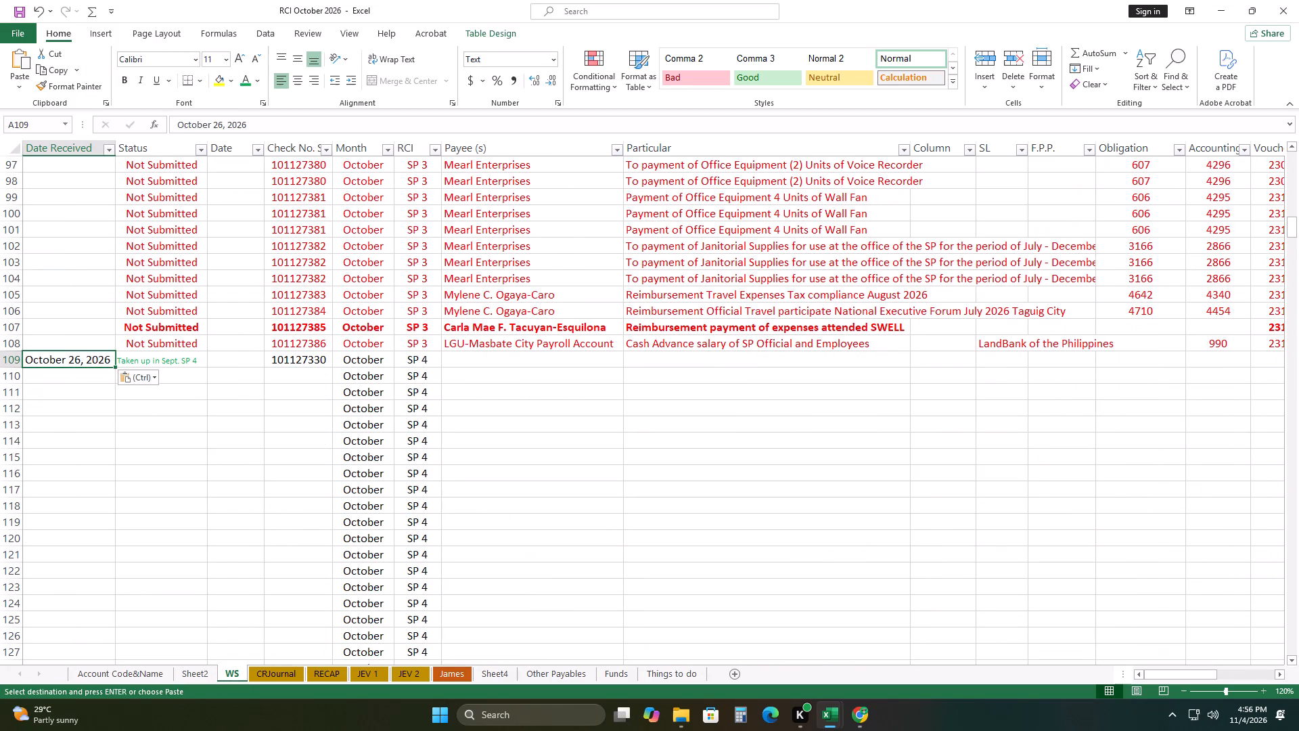
{"action": "double_click", "coordinate": [79, 357]}
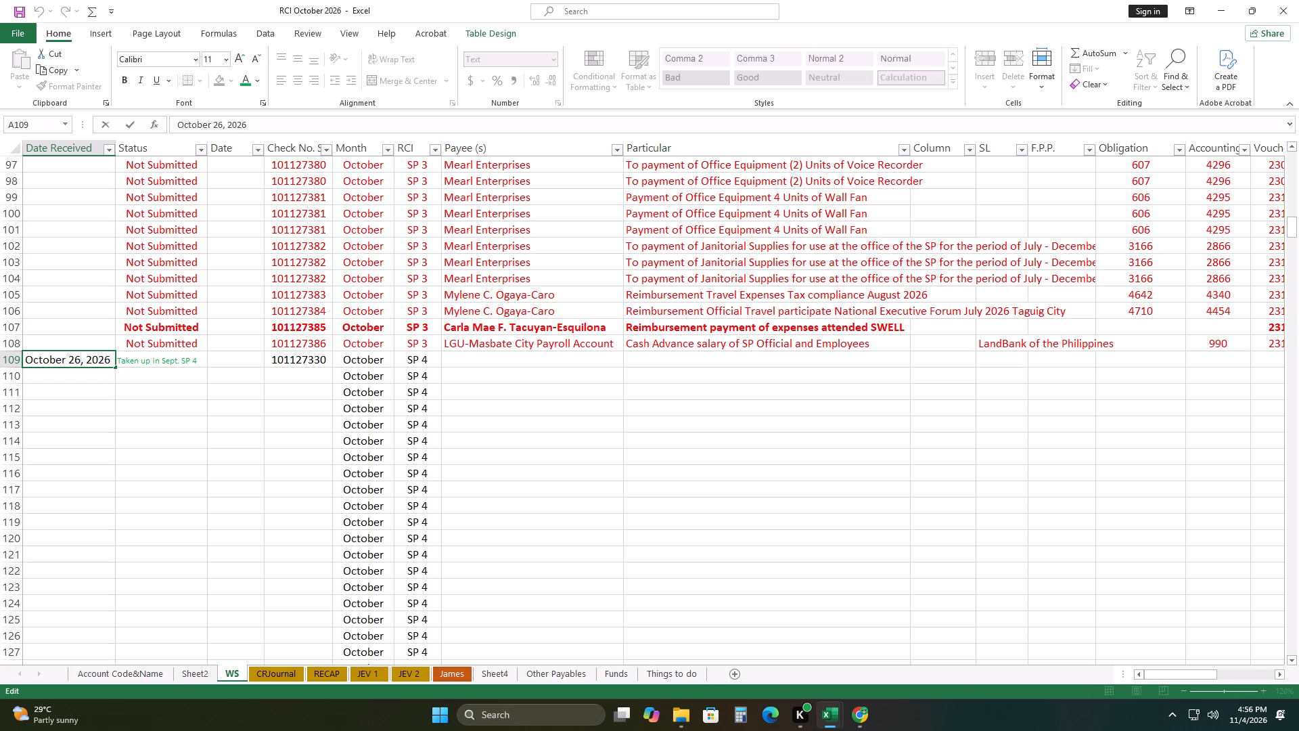
{"action": "key", "text": "BackSpace"}
{"action": "key", "text": "BackSpace"}
{"action": "key", "text": "4"}
{"action": "key", "text": "Left"}
{"action": "key", "text": "Left"}
{"action": "key", "text": "Left"}
{"action": "key", "text": "Right"}
{"action": "key", "text": "BackSpace"}
{"action": "key", "text": "BackSpace"}
{"action": "key", "text": "BackSpace"}
{"action": "key", "text": "BackSpace"}
{"action": "key", "text": "BackSpace"}
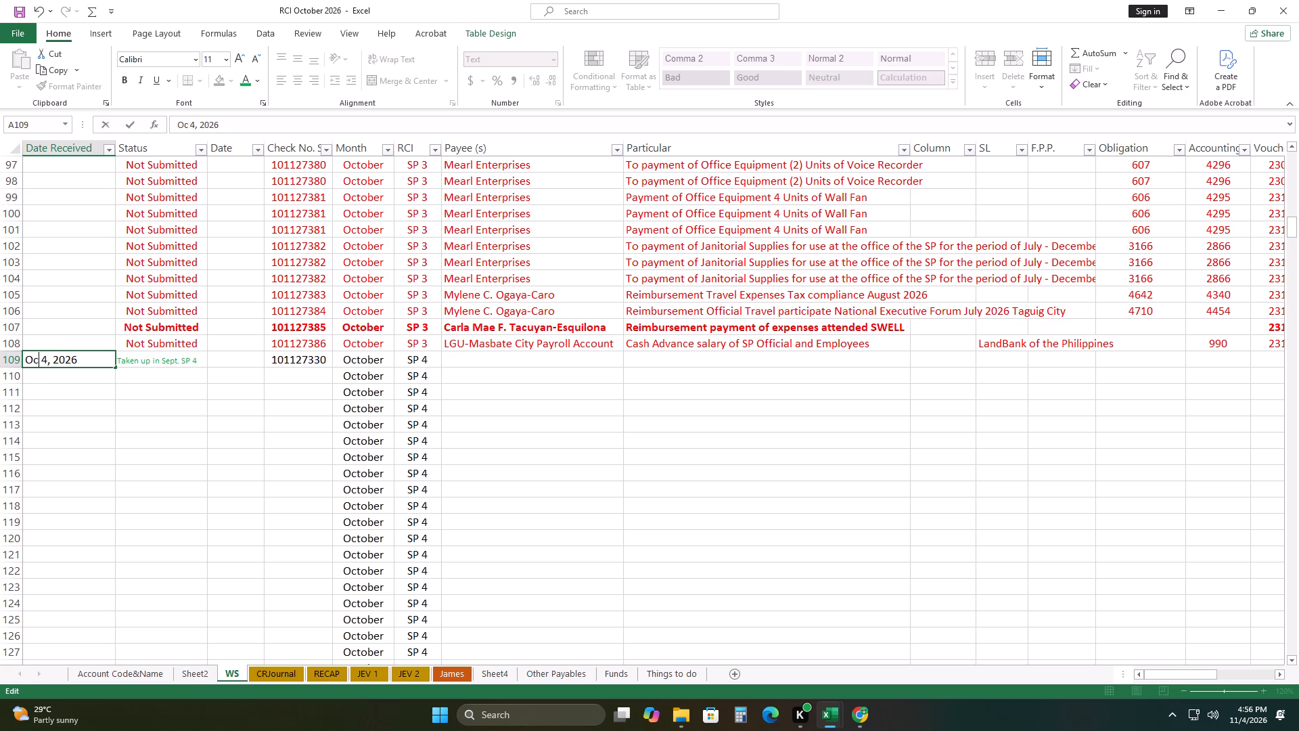
{"action": "key", "text": "BackSpace"}
{"action": "key", "text": "BackSpace"}
{"action": "type", "text": "NOve"}
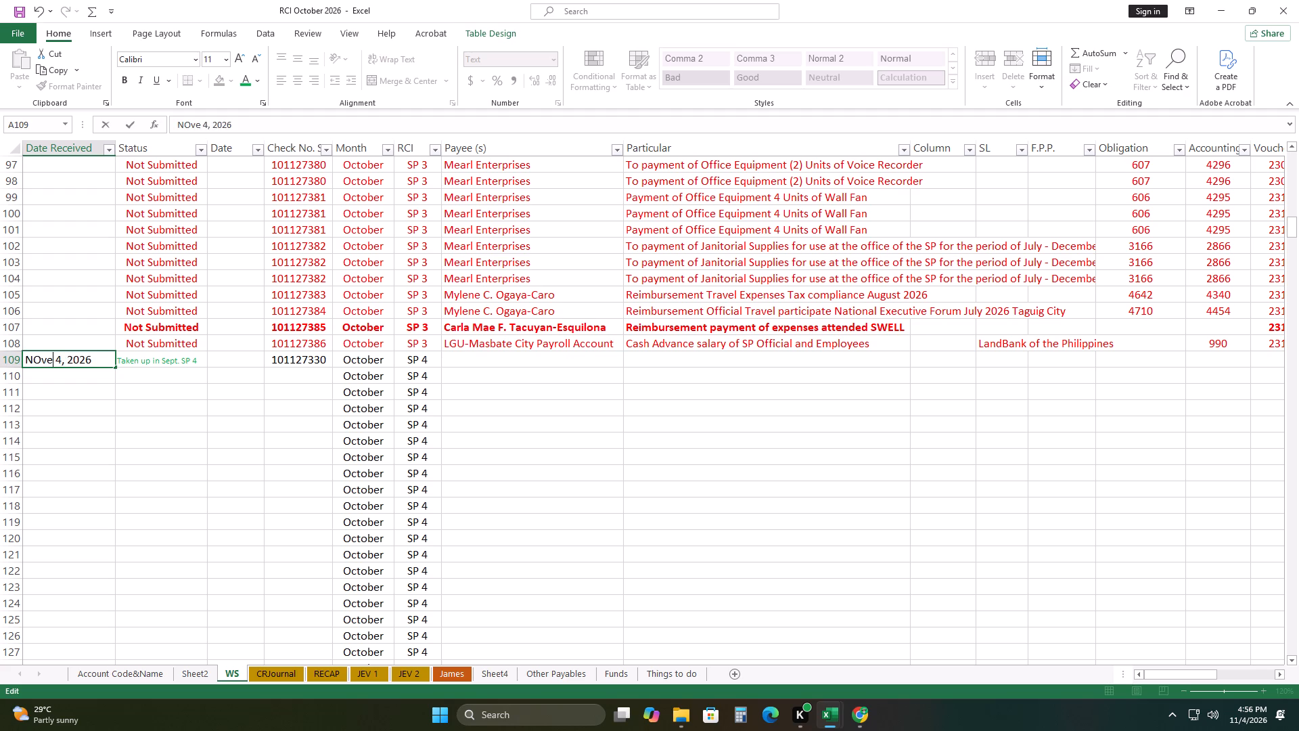
{"action": "key", "text": "BackSpace"}
{"action": "key", "text": "BackSpace"}
{"action": "key", "text": "BackSpace"}
{"action": "type", "text": "pov"}
{"action": "key", "text": "BackSpace"}
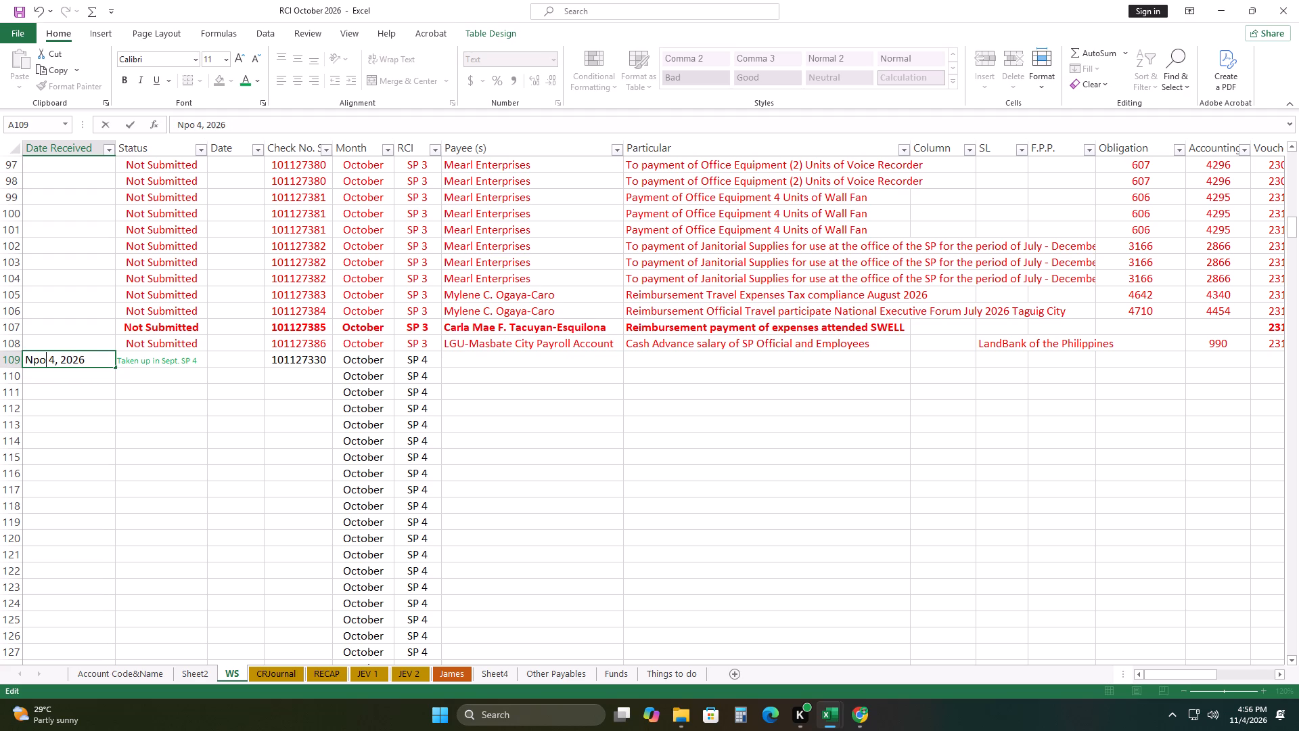
{"action": "key", "text": "BackSpace"}
{"action": "key", "text": "BackSpace"}
{"action": "type", "text": "ovember"}
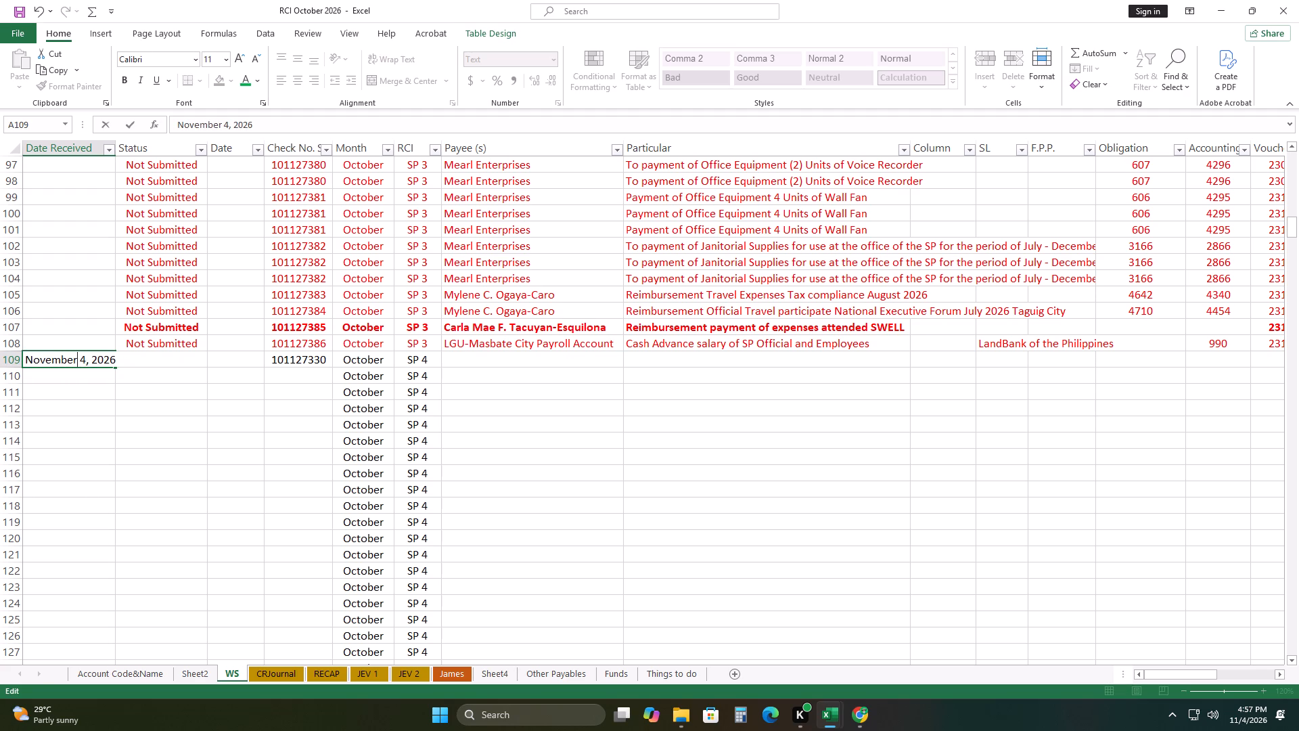
{"action": "left_click", "coordinate": [144, 430]}
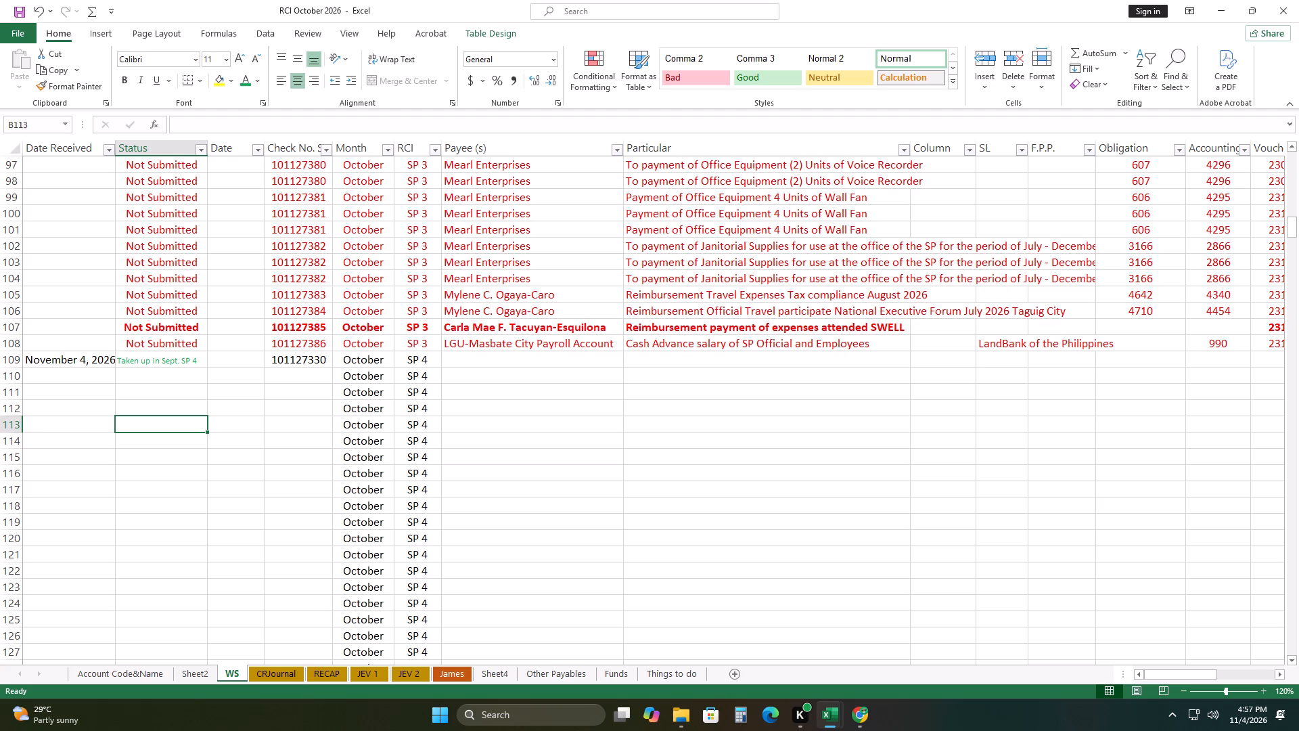
Shorten row 109's Date Received to read "Nov. 4, 2026".
{"action": "left_click", "coordinate": [73, 359]}
{"action": "double_click", "coordinate": [75, 356]}
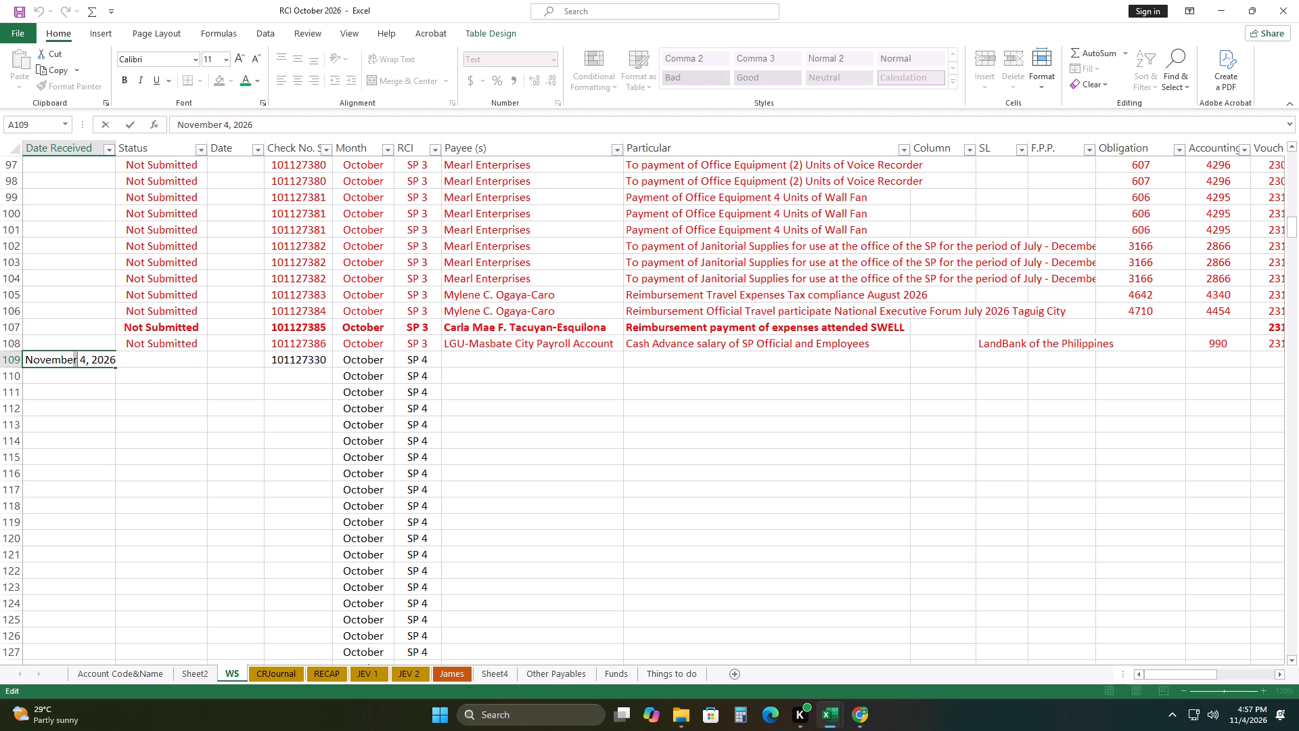
{"action": "left_click", "coordinate": [75, 359]}
{"action": "key", "text": "BackSpace"}
{"action": "key", "text": "BackSpace"}
{"action": "key", "text": "BackSpace"}
{"action": "key", "text": "BackSpace"}
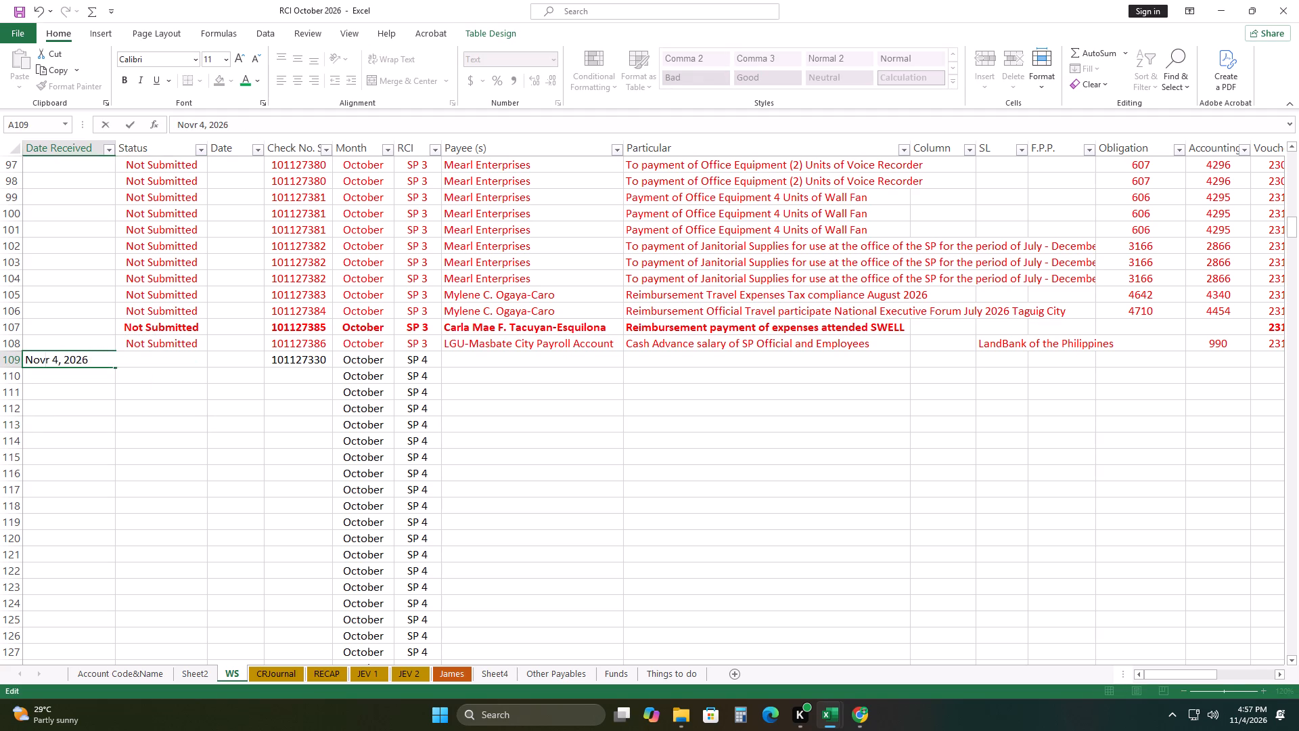
{"action": "key", "text": "Right"}
{"action": "key", "text": "BackSpace"}
{"action": "key", "text": "period"}
{"action": "left_click_drag", "start_coordinate": [154, 474], "coordinate": [160, 472]}
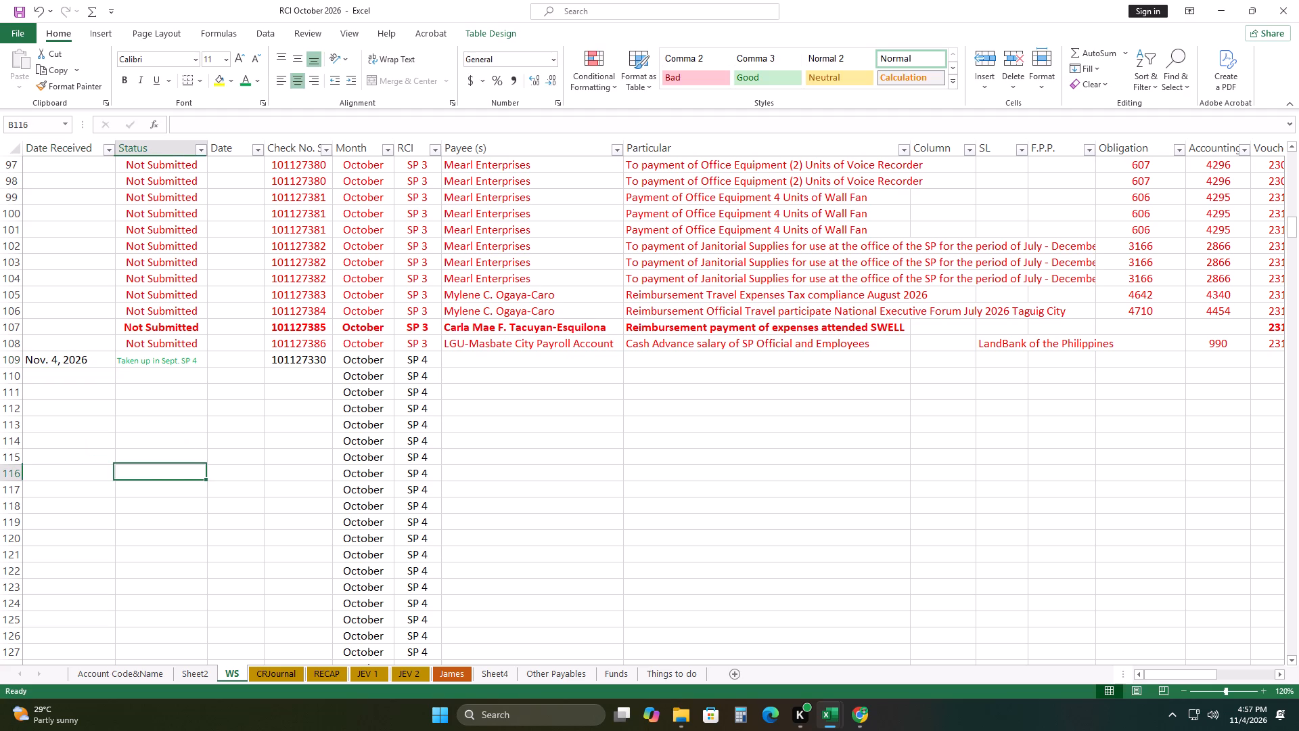
Copy the Date cell of row 85, 10/14/26, into row 109's Date cell.
{"action": "scroll", "coordinate": [176, 458], "scroll_direction": "up", "scroll_amount": 3}
{"action": "scroll", "coordinate": [176, 453], "scroll_direction": "down", "scroll_amount": 2}
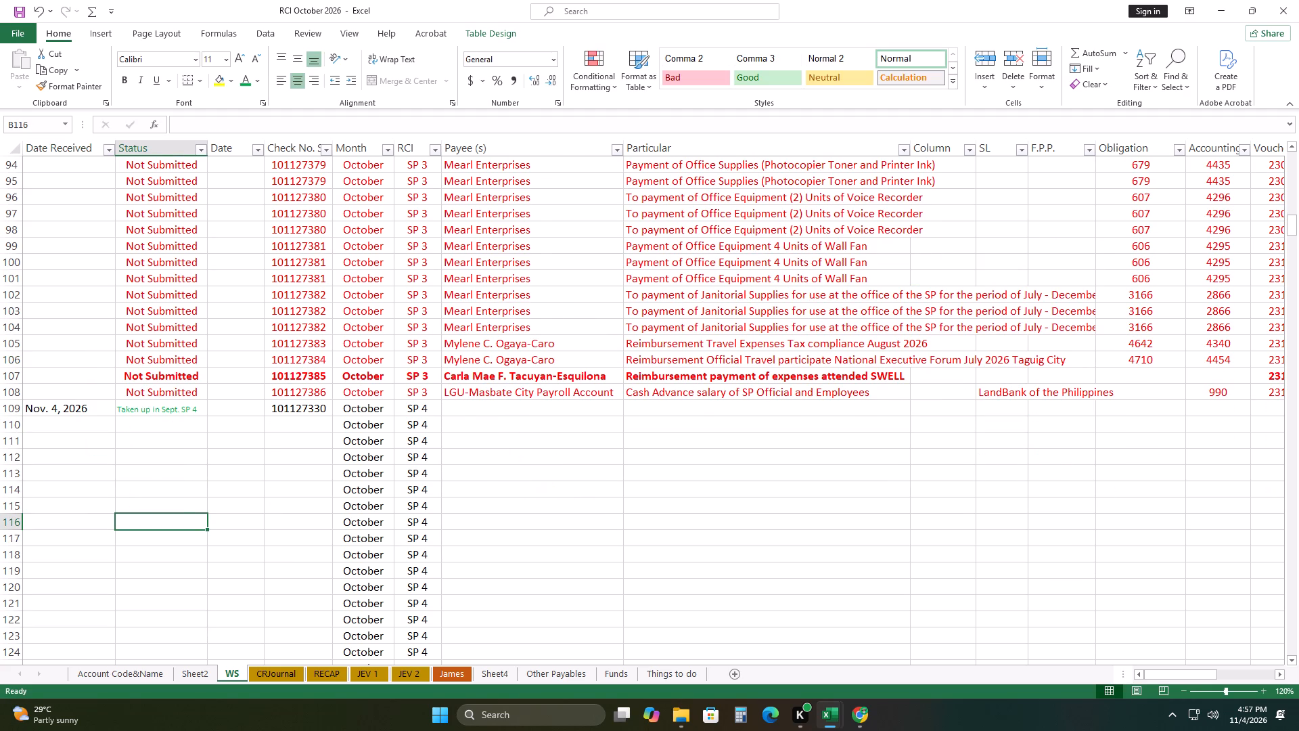
{"action": "scroll", "coordinate": [265, 468], "scroll_direction": "up", "scroll_amount": 5}
{"action": "scroll", "coordinate": [265, 468], "scroll_direction": "down", "scroll_amount": 2}
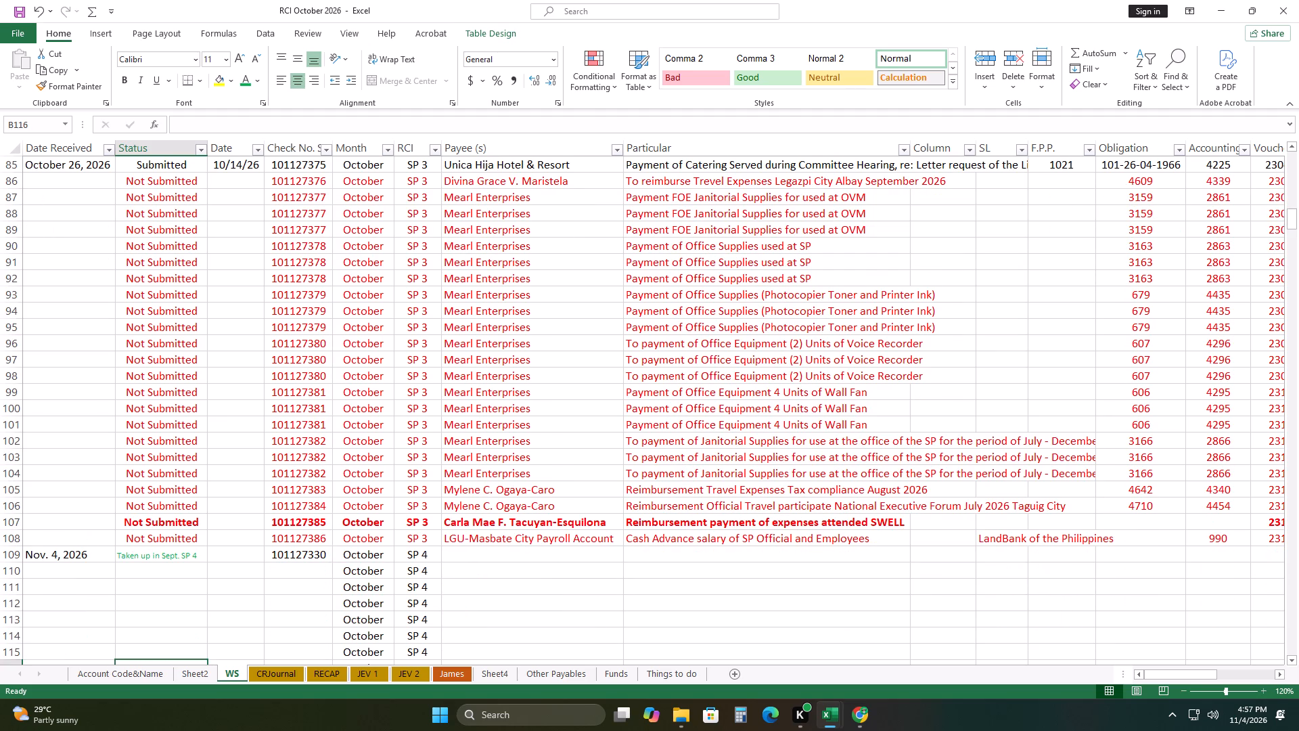
{"action": "scroll", "coordinate": [301, 483], "scroll_direction": "down", "scroll_amount": 2}
{"action": "scroll", "coordinate": [302, 488], "scroll_direction": "up", "scroll_amount": 4}
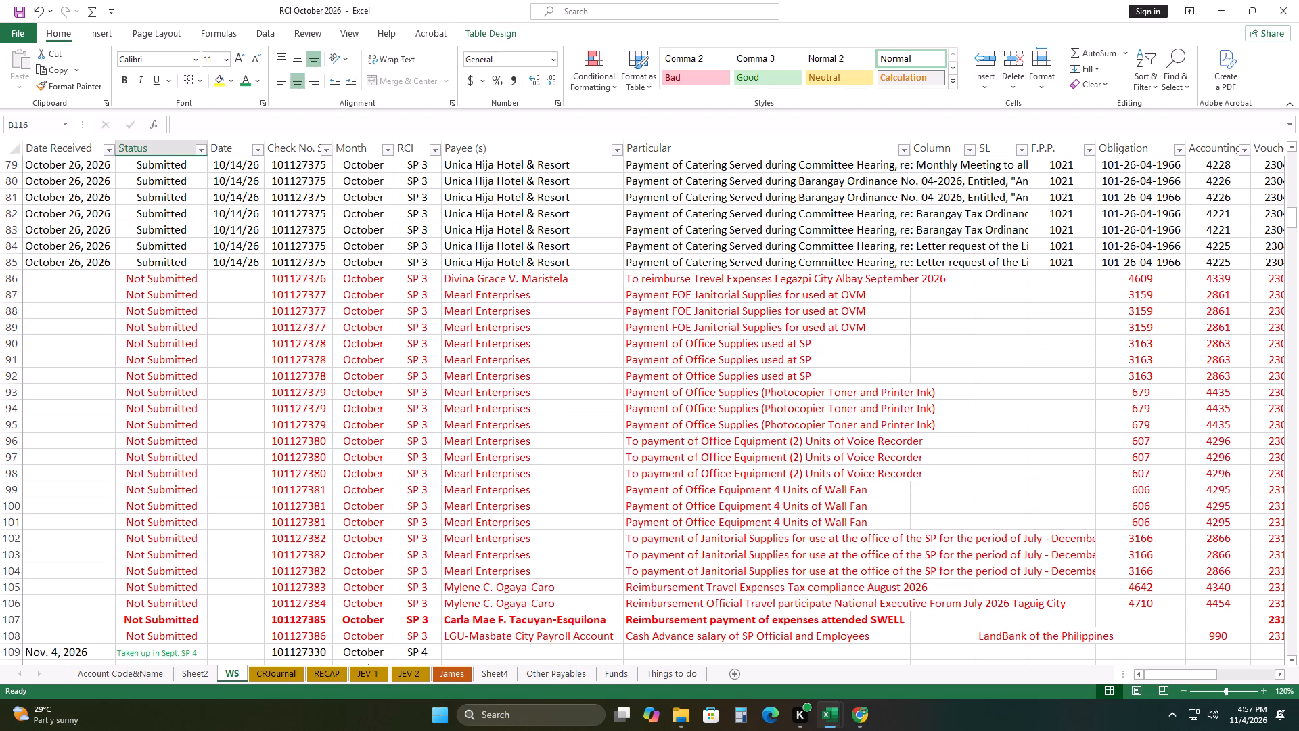
{"action": "left_click", "coordinate": [250, 261]}
{"action": "right_click", "coordinate": [250, 261]}
{"action": "left_click", "coordinate": [302, 289]}
{"action": "scroll", "coordinate": [302, 313], "scroll_direction": "down", "scroll_amount": 4}
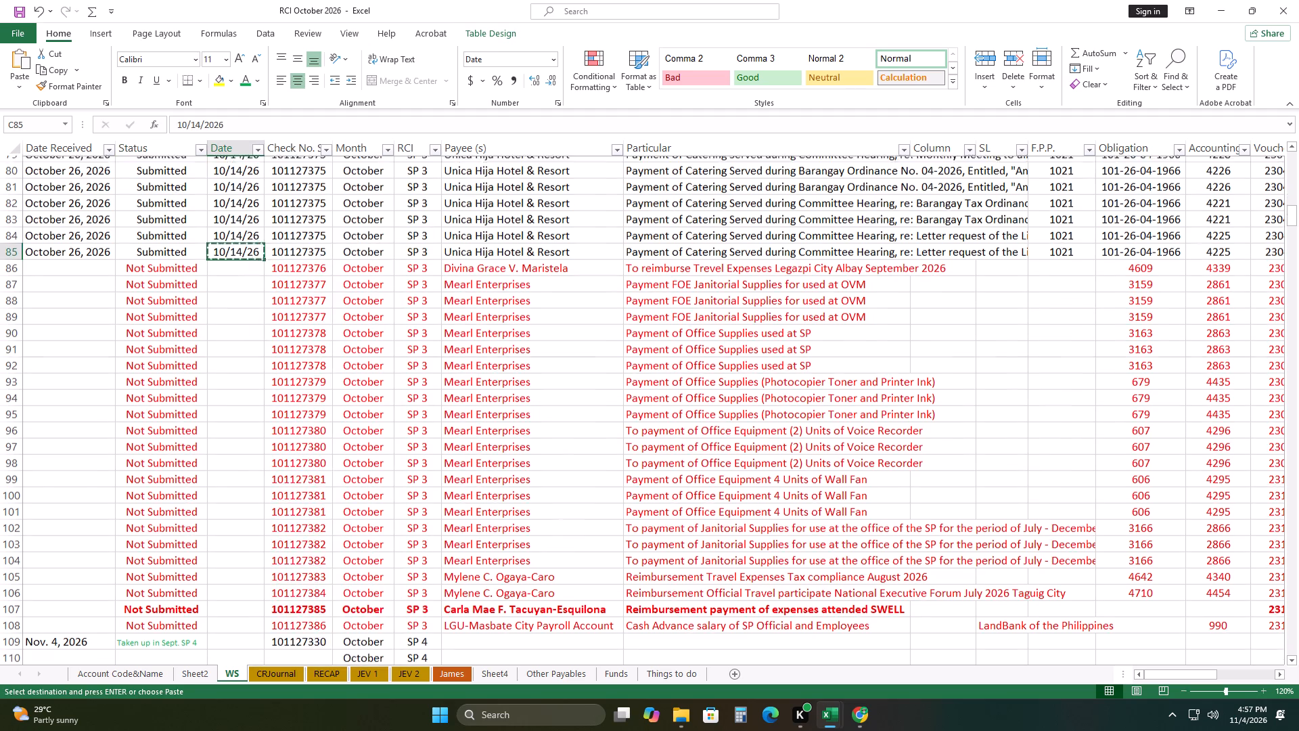
{"action": "left_click", "coordinate": [246, 456]}
{"action": "right_click", "coordinate": [246, 455]}
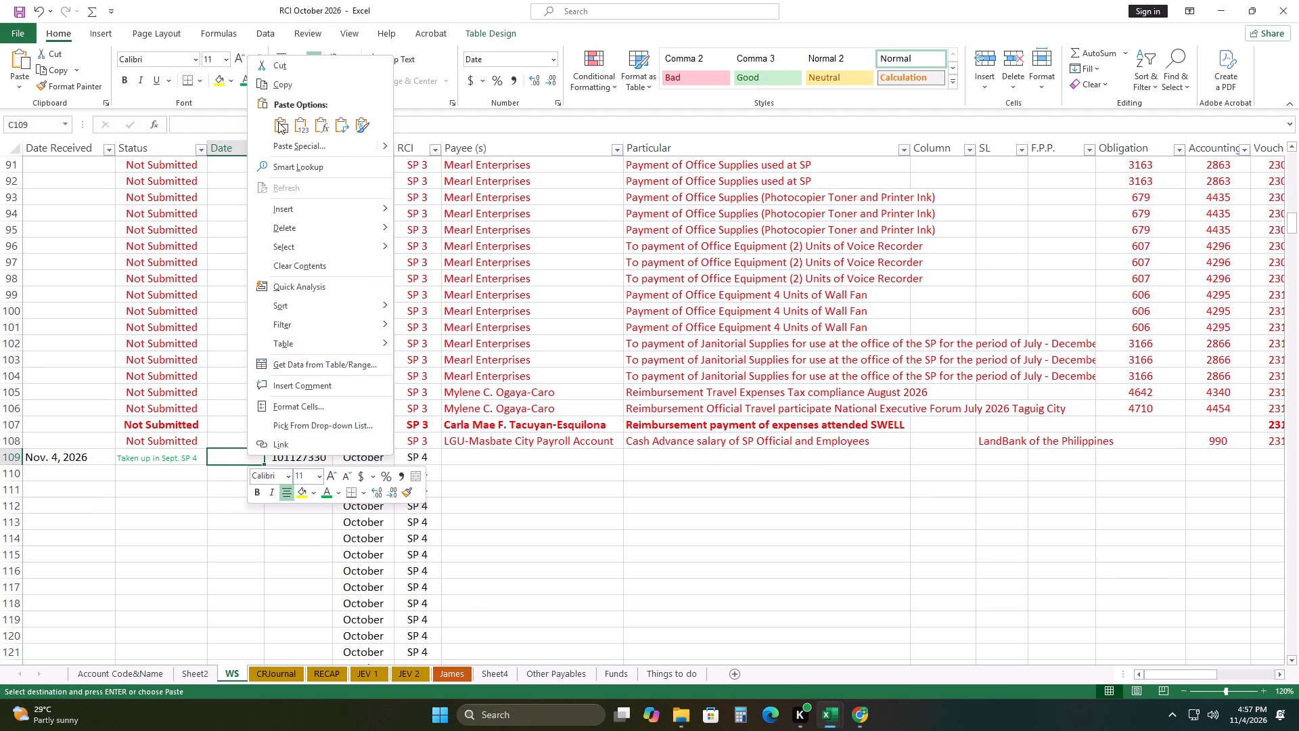
{"action": "left_click", "coordinate": [281, 123]}
Change row 109's Date to 09/28/2026.
{"action": "double_click", "coordinate": [242, 458]}
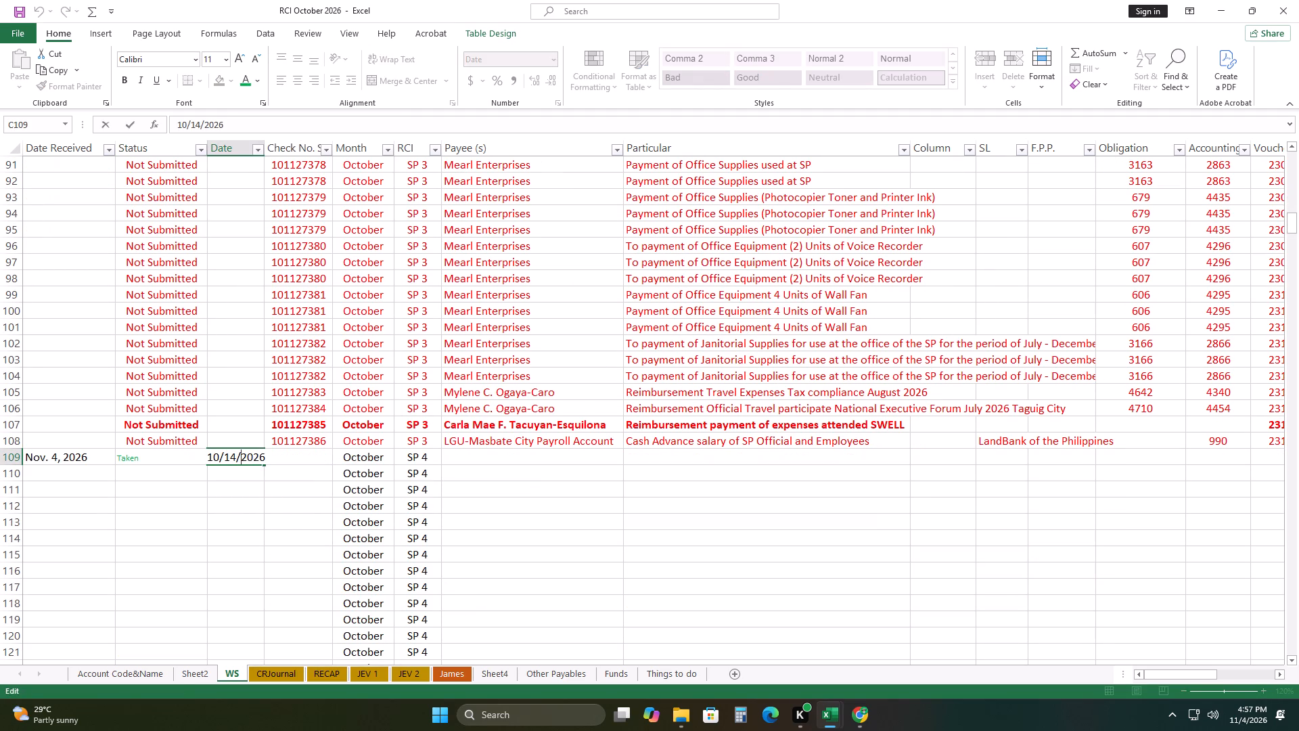
{"action": "left_click", "coordinate": [235, 459]}
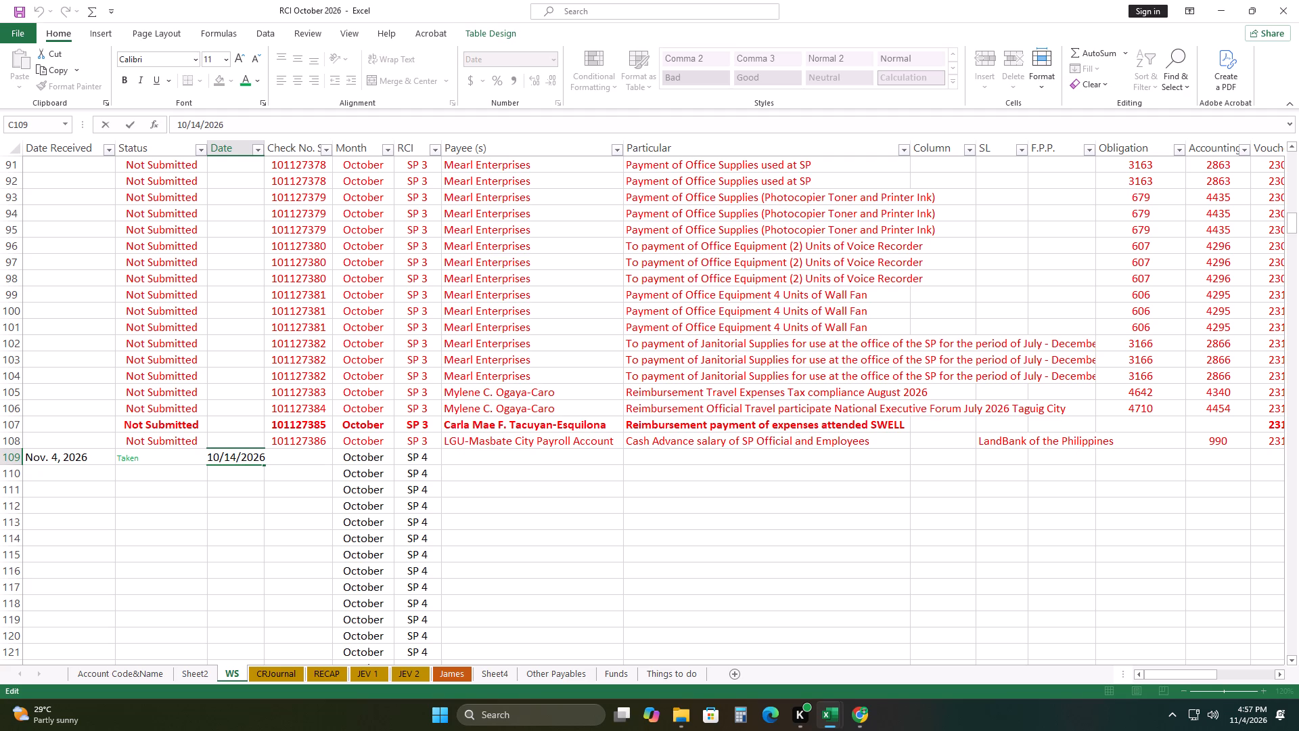
{"action": "key", "text": "BackSpace"}
{"action": "key", "text": "BackSpace"}
{"action": "type", "text": "28"}
{"action": "key", "text": "Left"}
{"action": "key", "text": "Left"}
{"action": "key", "text": "Left"}
{"action": "key", "text": "BackSpace"}
{"action": "key", "text": "BackSpace"}
{"action": "type", "text": "09"}
{"action": "left_click", "coordinate": [243, 546]}
{"action": "left_click", "coordinate": [216, 512]}
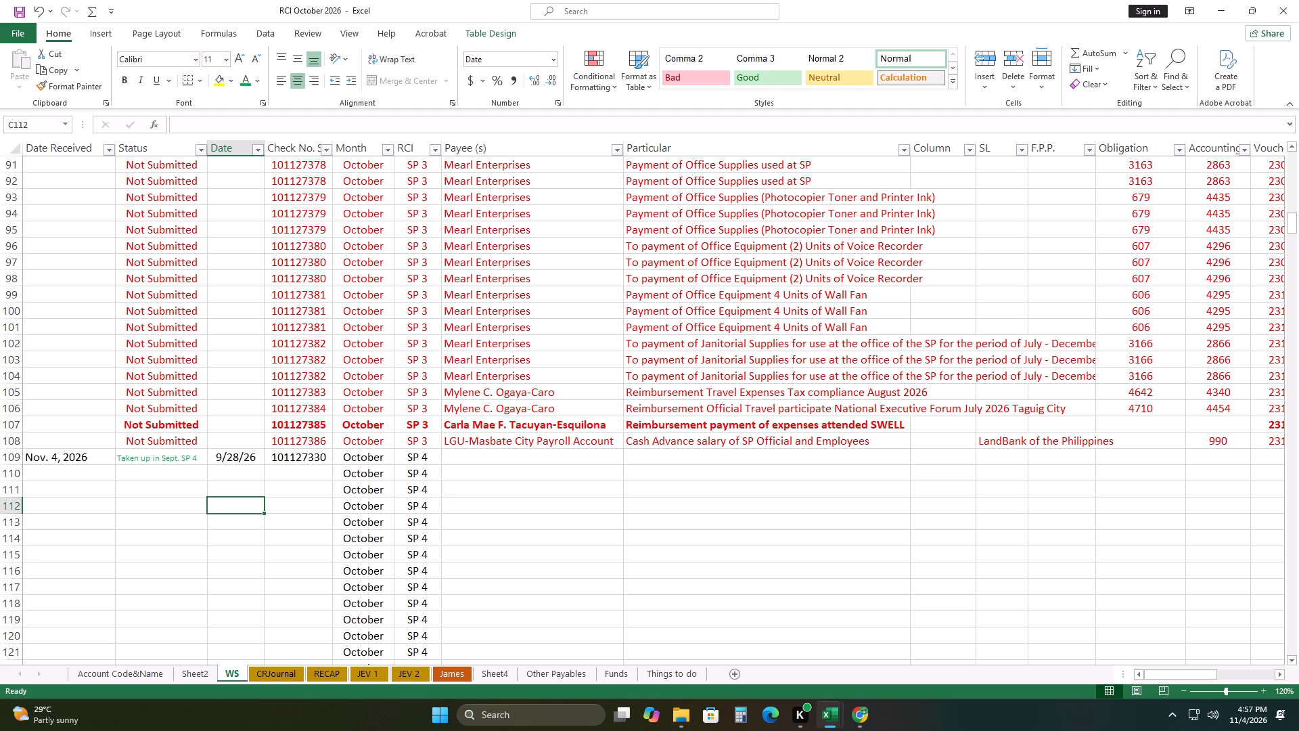
Fill row 109's Payee cell with the full name of the "Hon. Rudy" payee.
{"action": "scroll", "coordinate": [208, 537], "scroll_direction": "down", "scroll_amount": 2}
{"action": "scroll", "coordinate": [208, 536], "scroll_direction": "up", "scroll_amount": 2}
{"action": "left_click", "coordinate": [514, 460]}
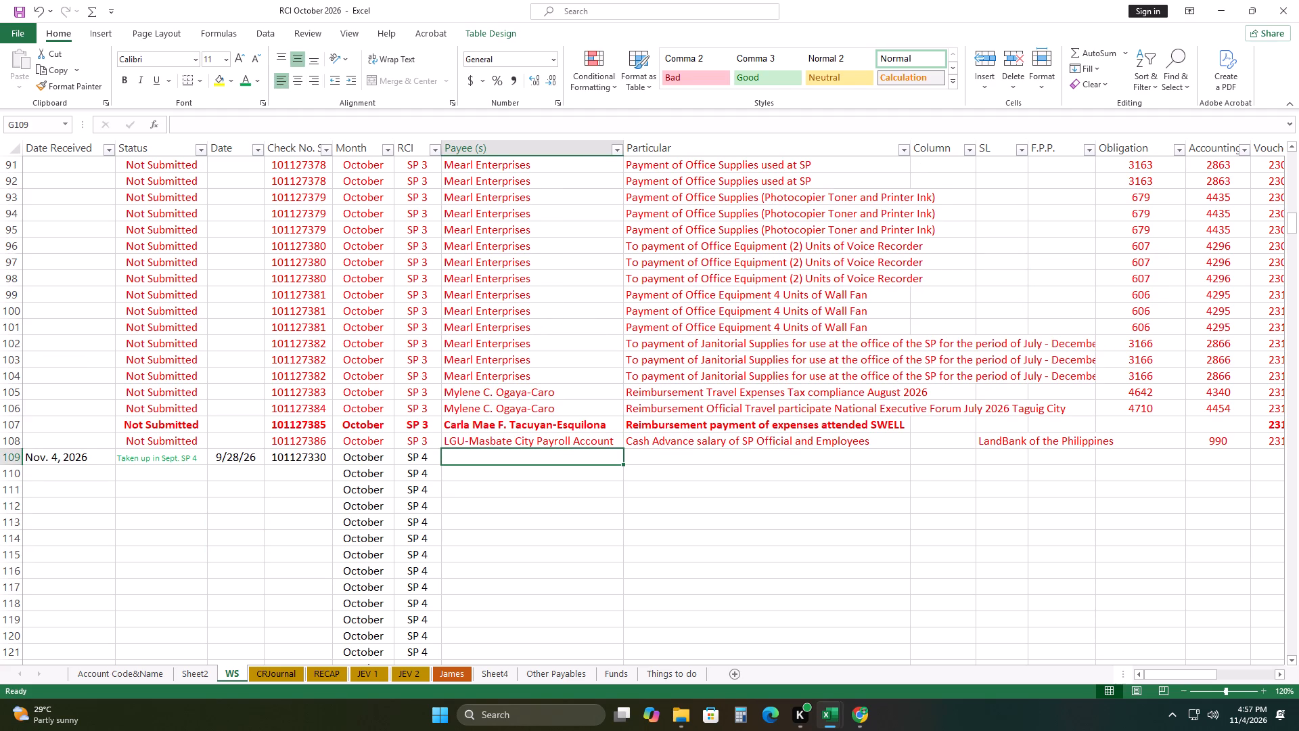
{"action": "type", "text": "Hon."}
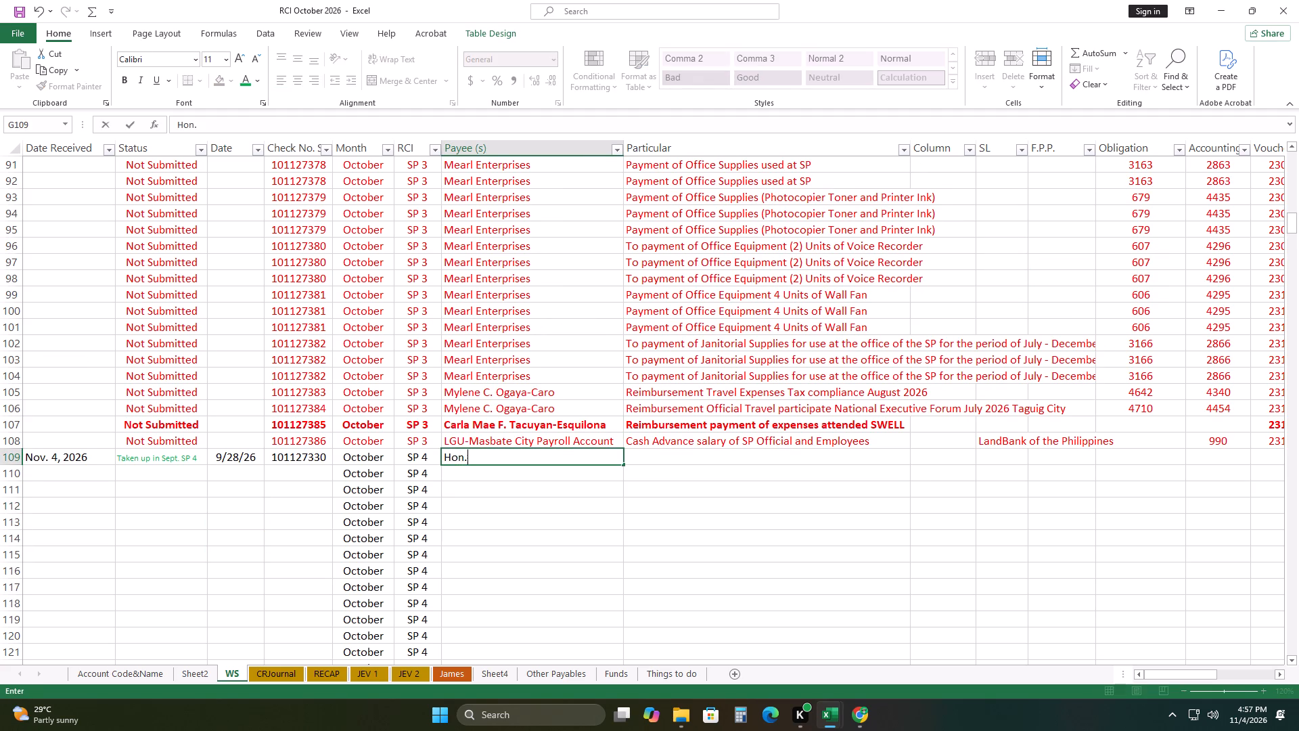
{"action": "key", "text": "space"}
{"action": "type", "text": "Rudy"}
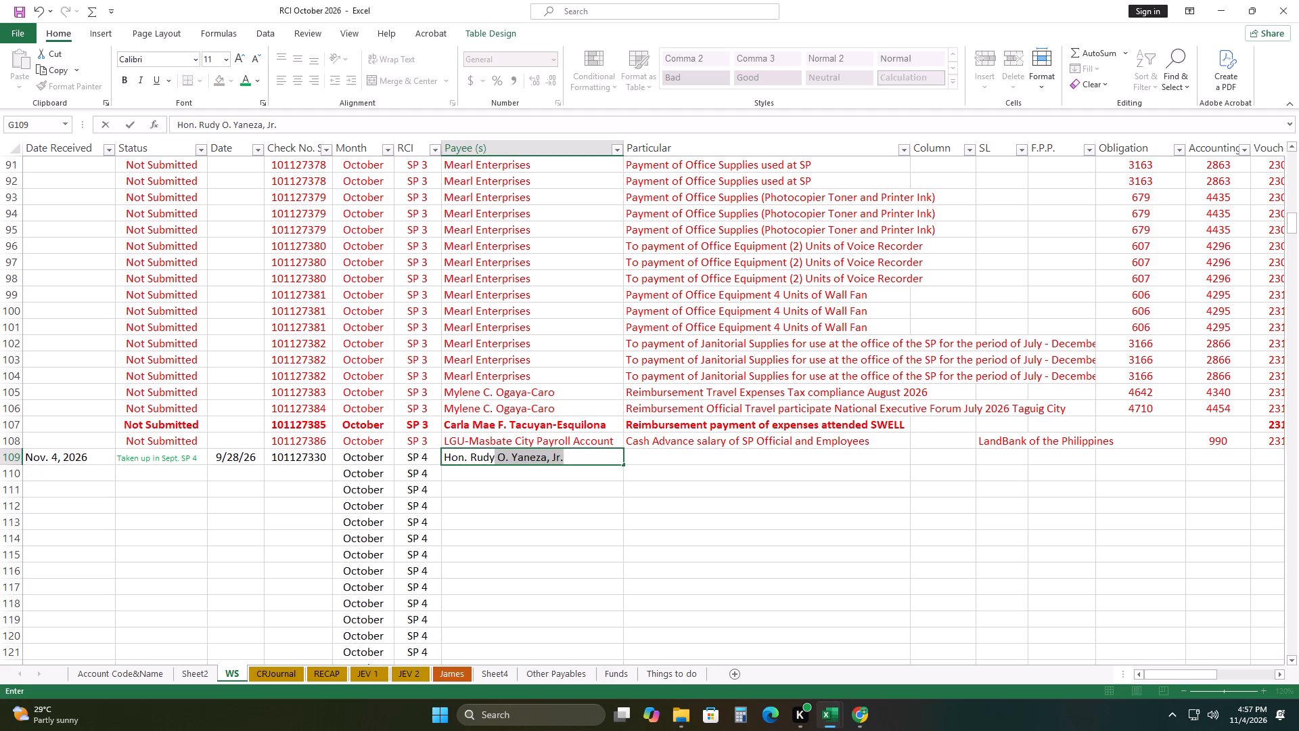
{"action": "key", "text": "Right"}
Color all of row 109's text green and save the RCI October 2026 workbook.
{"action": "scroll", "coordinate": [266, 505], "scroll_direction": "down", "scroll_amount": 1}
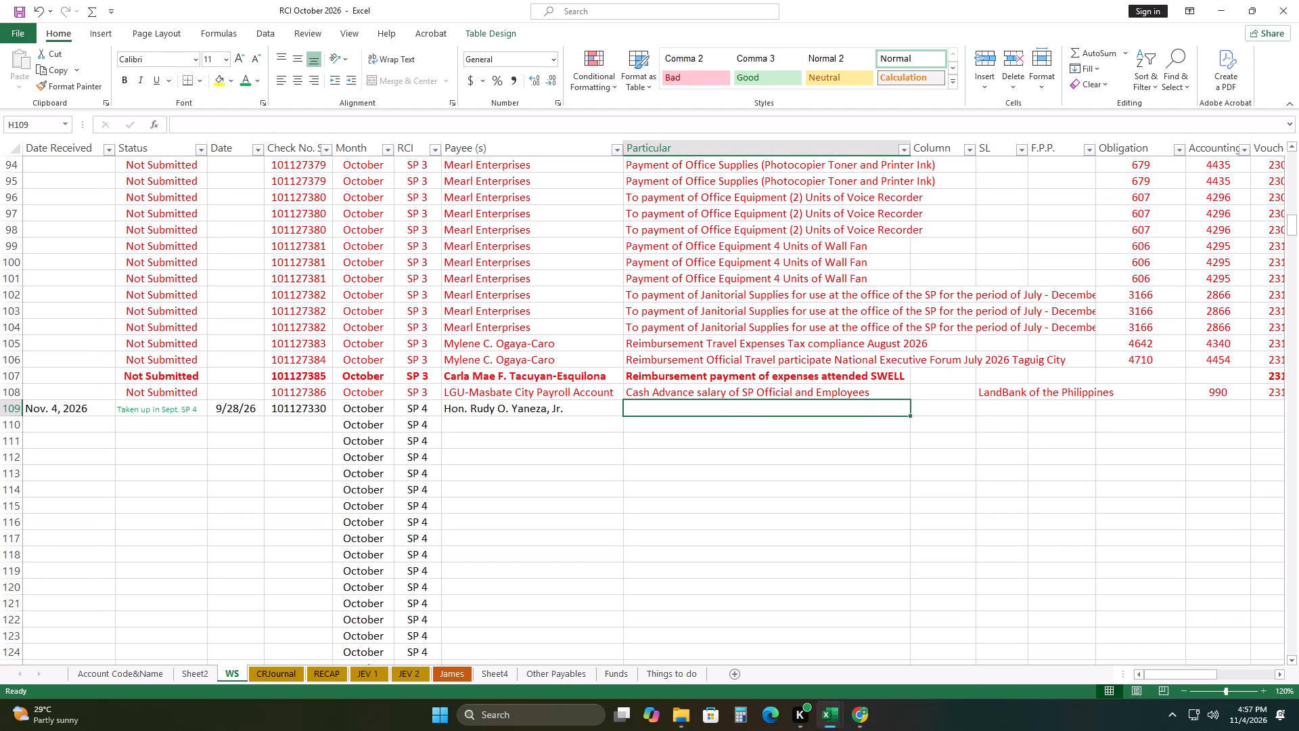
{"action": "right_click", "coordinate": [17, 409]}
{"action": "left_click", "coordinate": [94, 389]}
{"action": "left_click", "coordinate": [191, 473]}
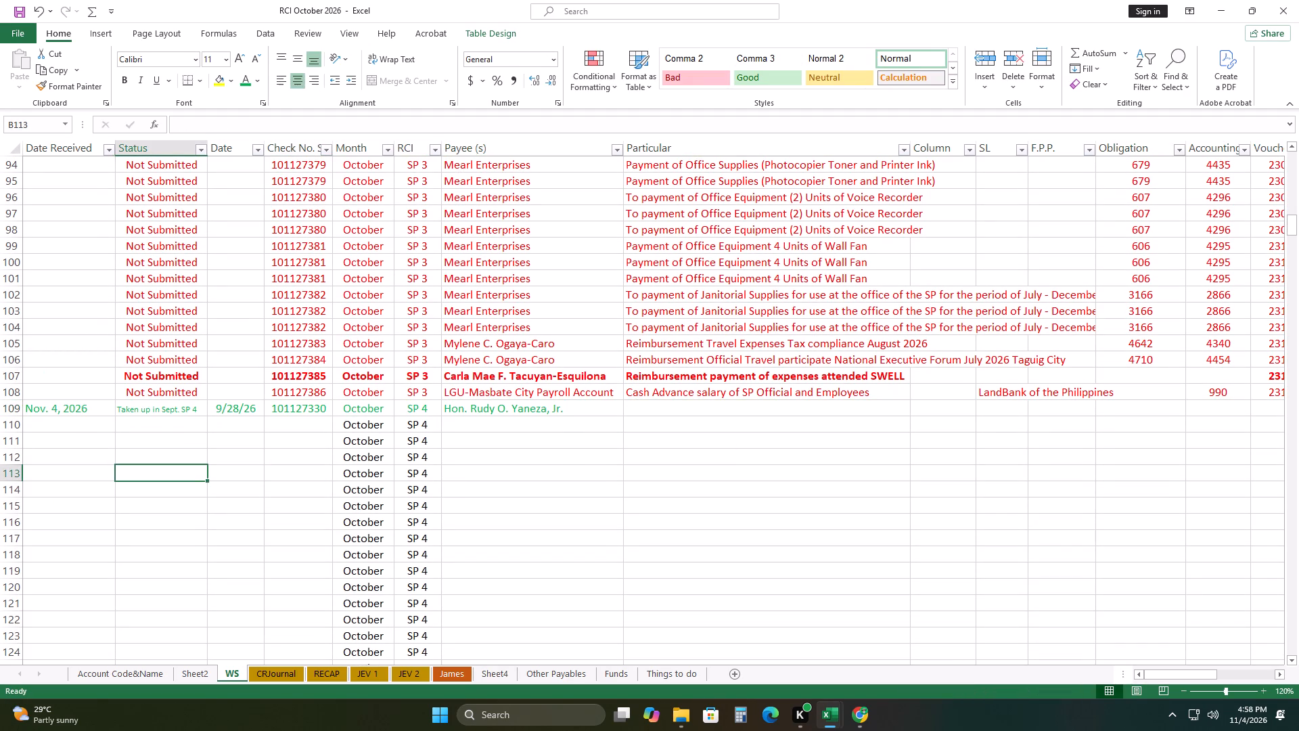
{"action": "key", "text": "ctrl+s"}
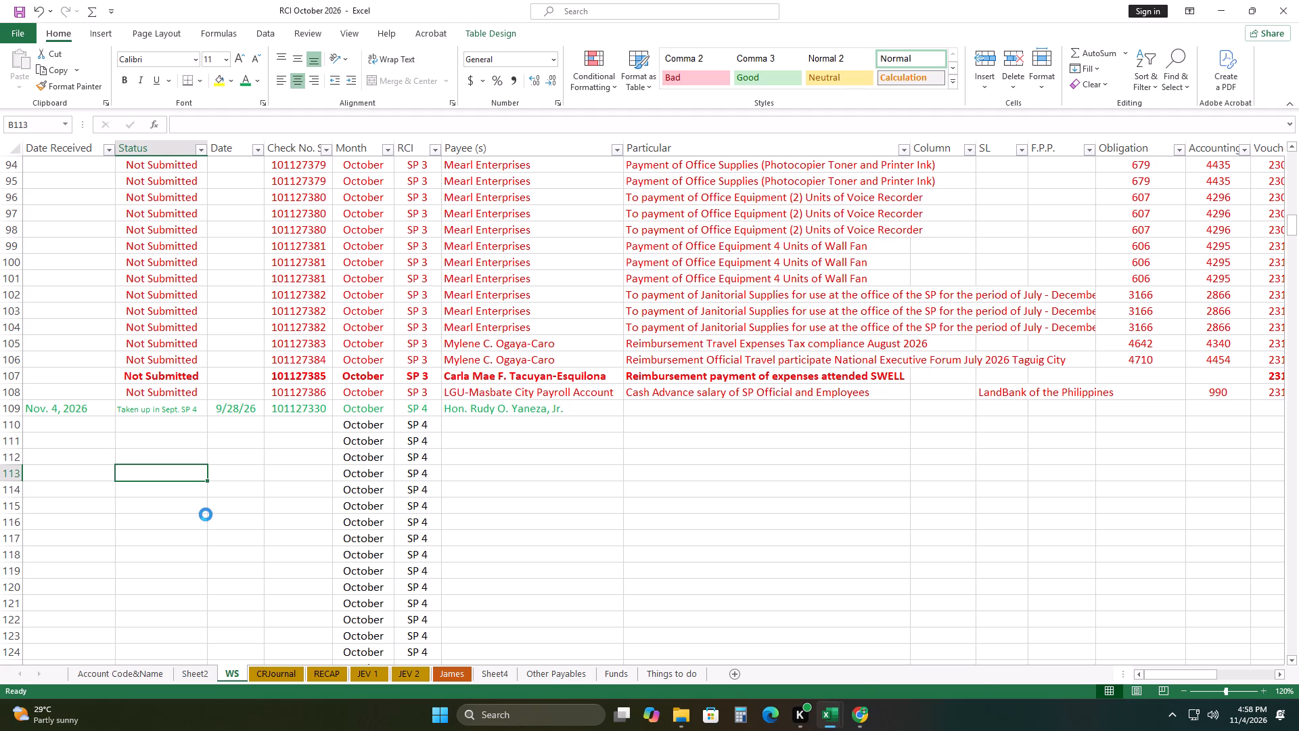
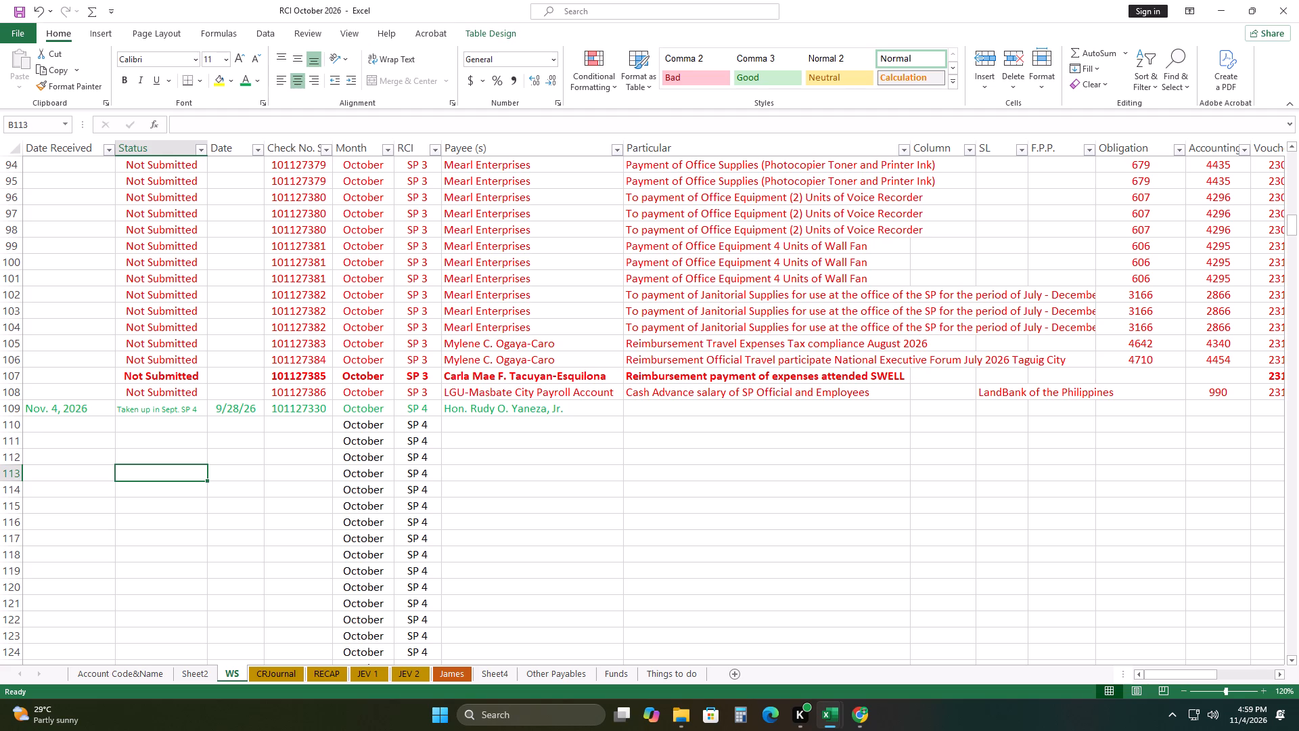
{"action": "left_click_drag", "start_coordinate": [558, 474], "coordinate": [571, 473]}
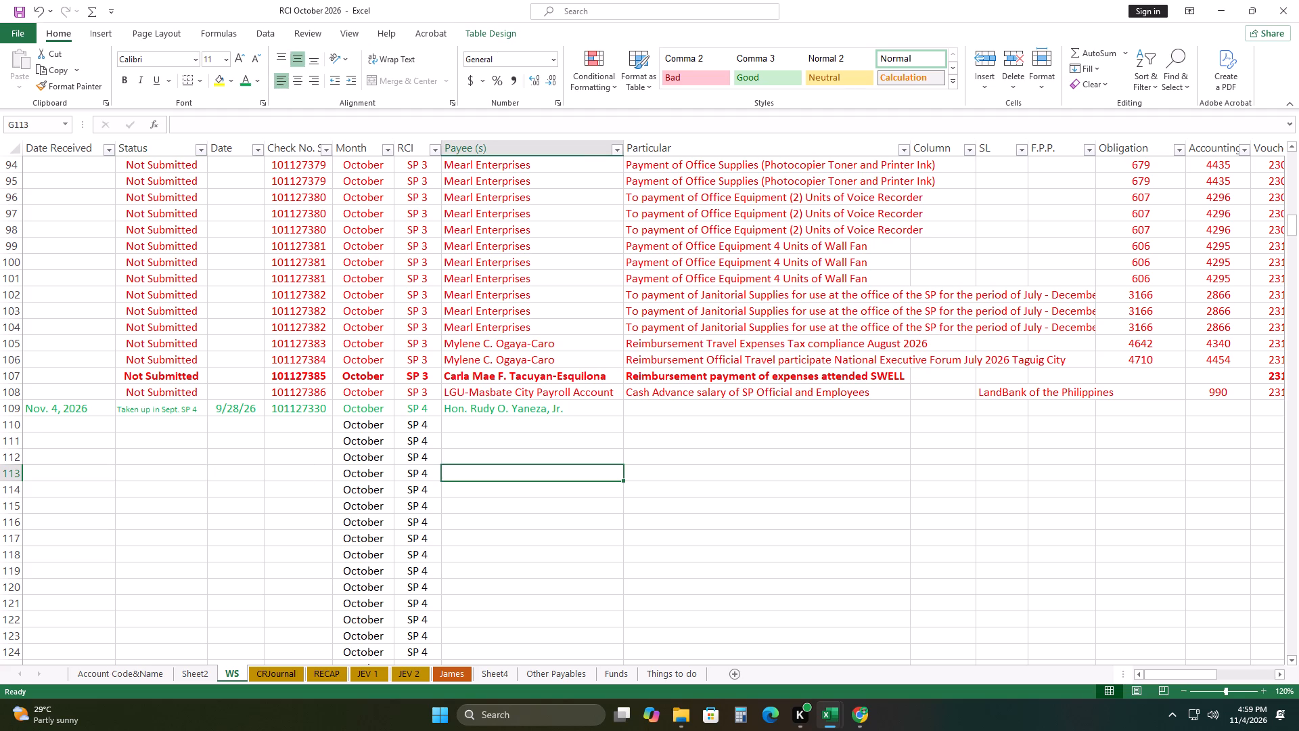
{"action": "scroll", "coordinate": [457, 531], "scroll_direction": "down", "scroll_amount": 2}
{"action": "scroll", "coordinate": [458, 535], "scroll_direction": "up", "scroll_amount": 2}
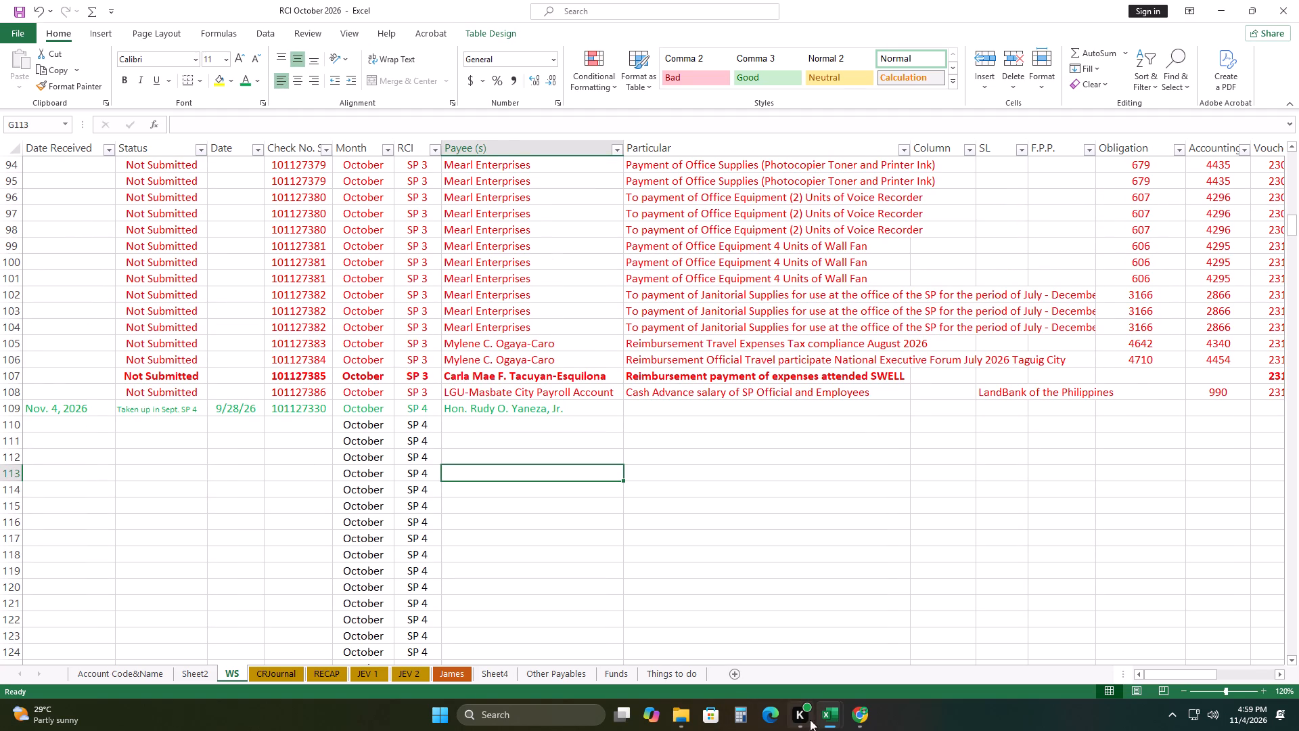
Switch to Chrome's YouTube page and browse the recommended videos on the home feed.
{"action": "left_click", "coordinate": [863, 712]}
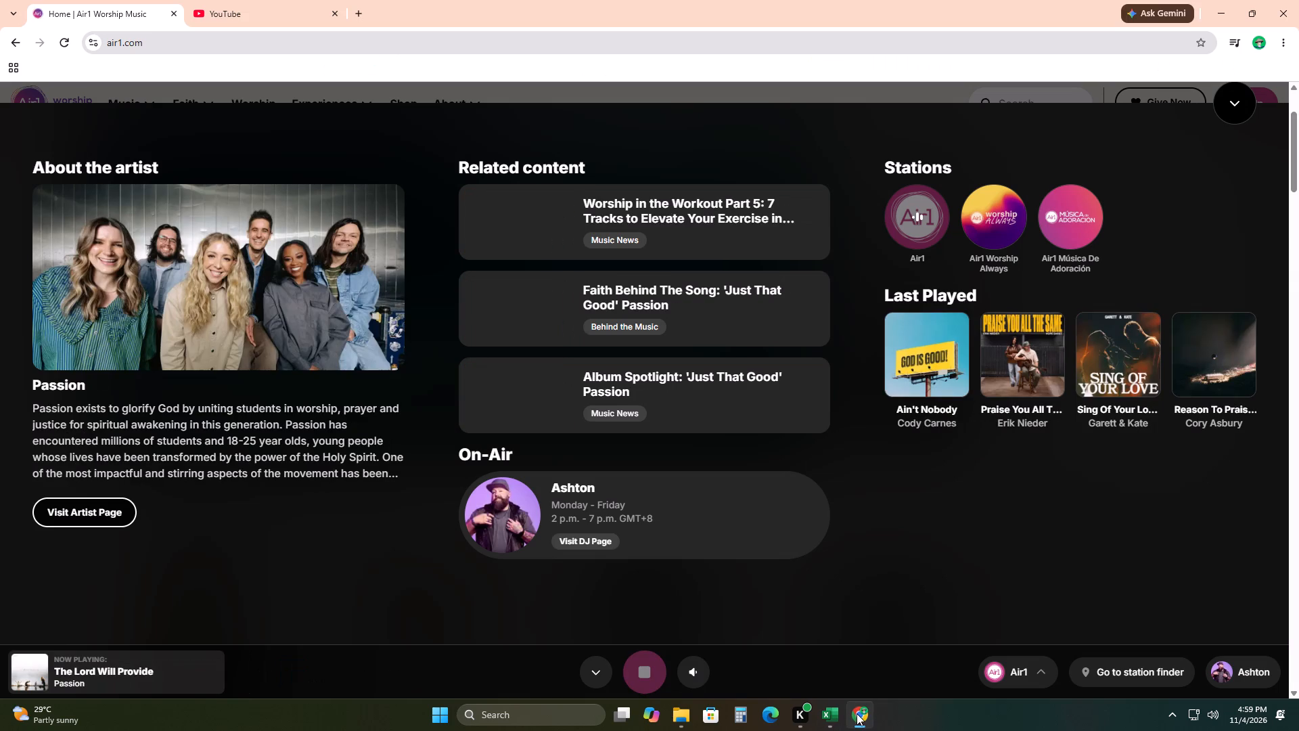
{"action": "left_click", "coordinate": [243, 18]}
{"action": "scroll", "coordinate": [627, 342], "scroll_direction": "down", "scroll_amount": 6}
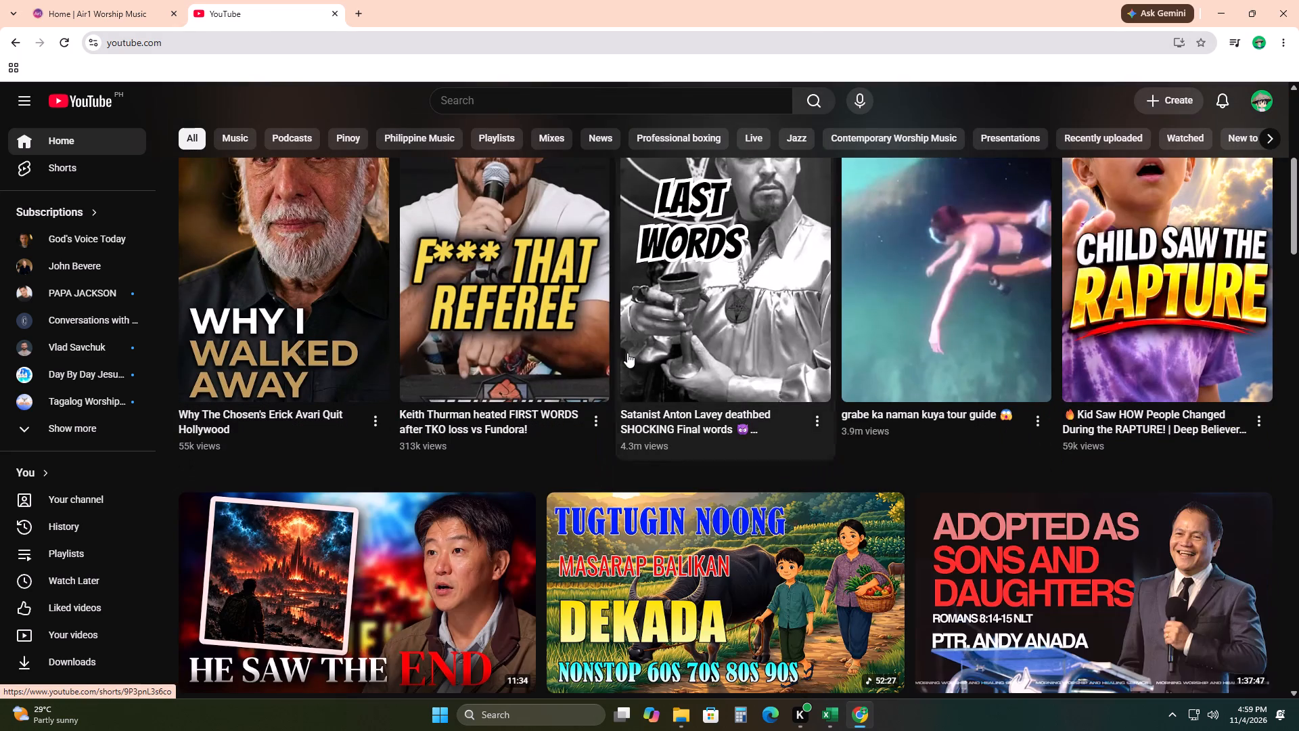
{"action": "scroll", "coordinate": [642, 383], "scroll_direction": "down", "scroll_amount": 12}
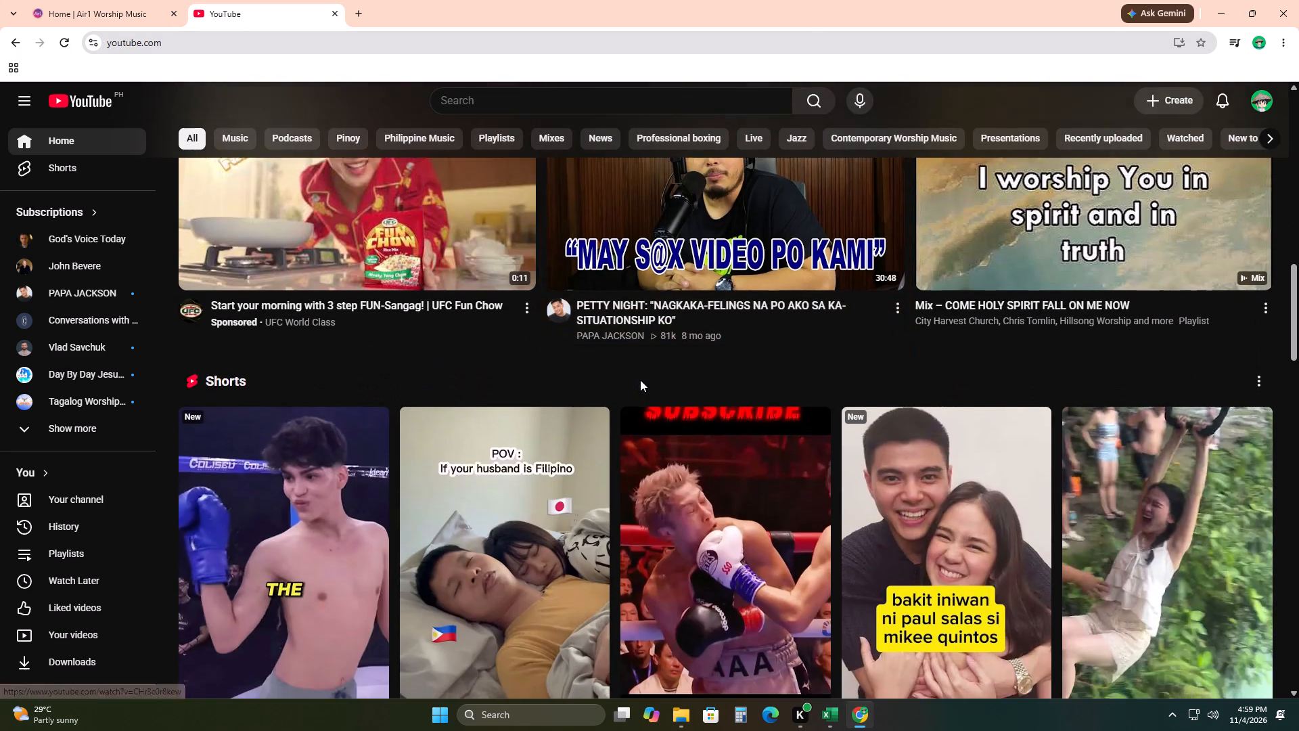
{"action": "scroll", "coordinate": [640, 380], "scroll_direction": "down", "scroll_amount": 8}
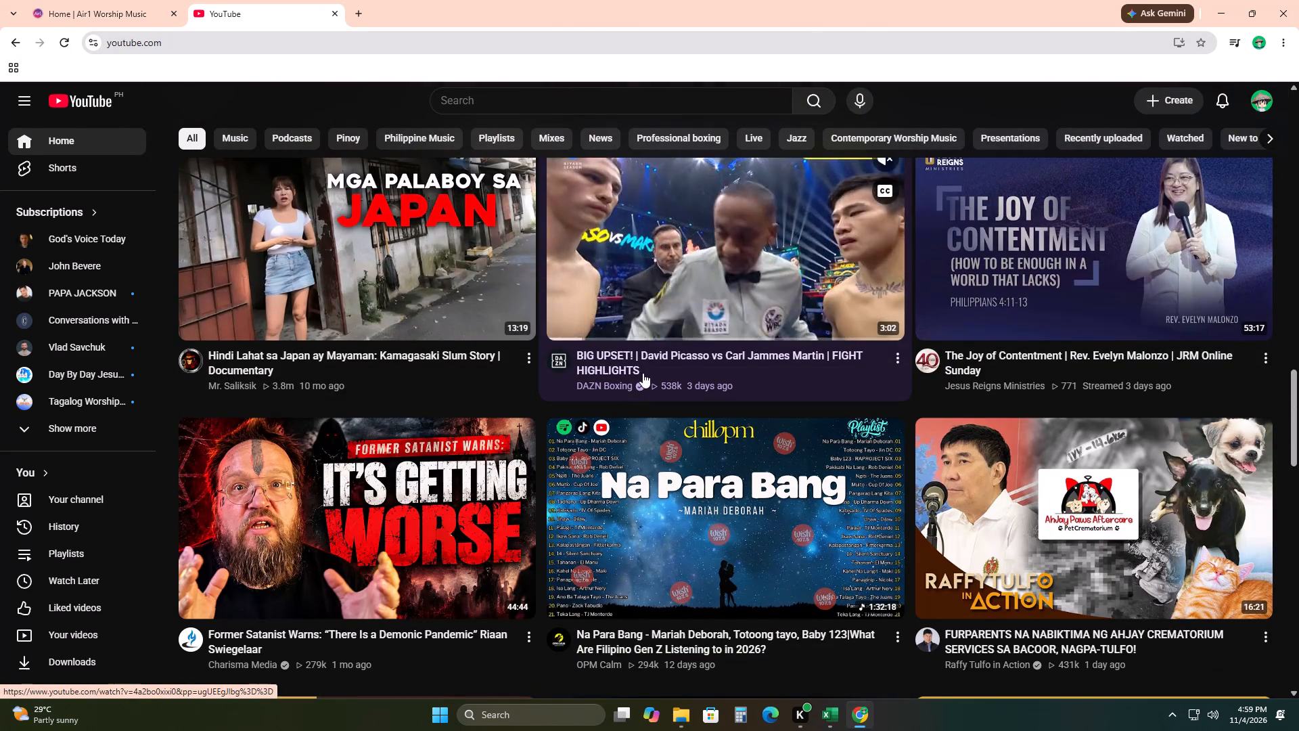
{"action": "scroll", "coordinate": [643, 373], "scroll_direction": "down", "scroll_amount": 4}
{"action": "scroll", "coordinate": [643, 374], "scroll_direction": "up", "scroll_amount": 14}
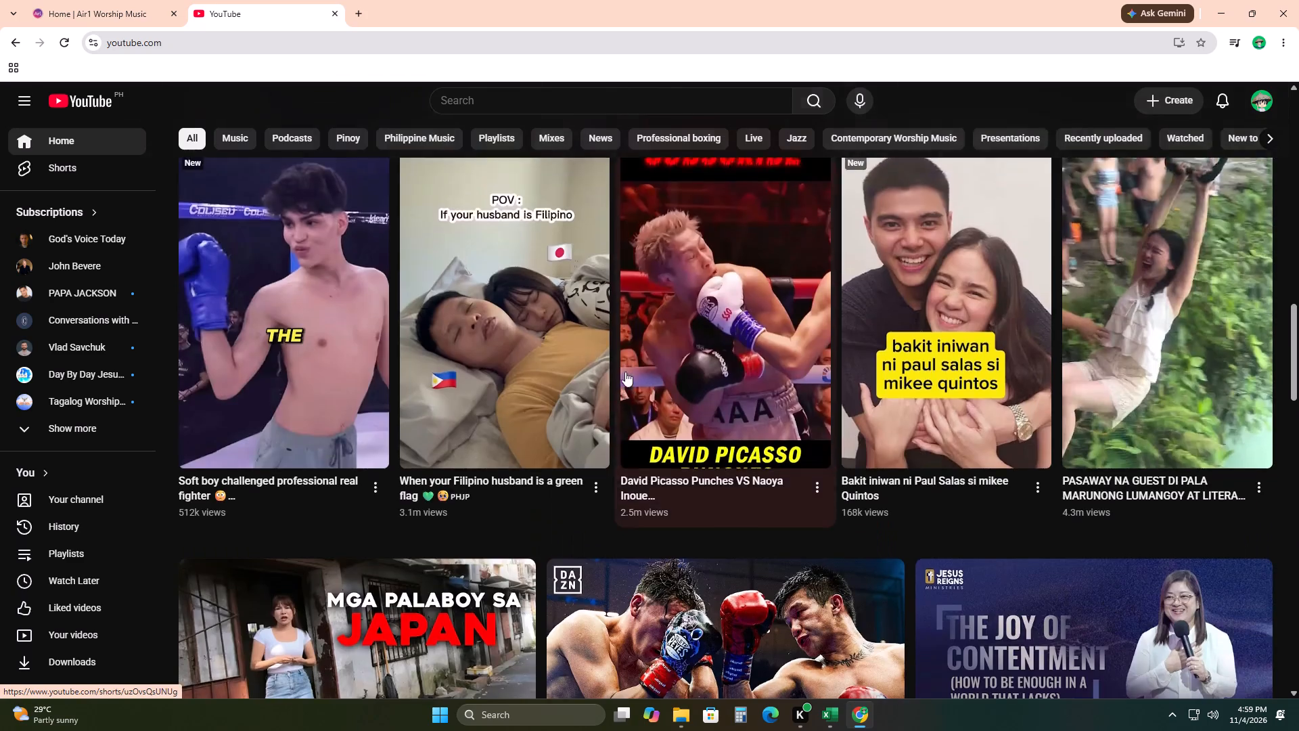
{"action": "scroll", "coordinate": [625, 372], "scroll_direction": "up", "scroll_amount": 5}
Search YouTube for "air 1 new song".
{"action": "left_click", "coordinate": [495, 102]}
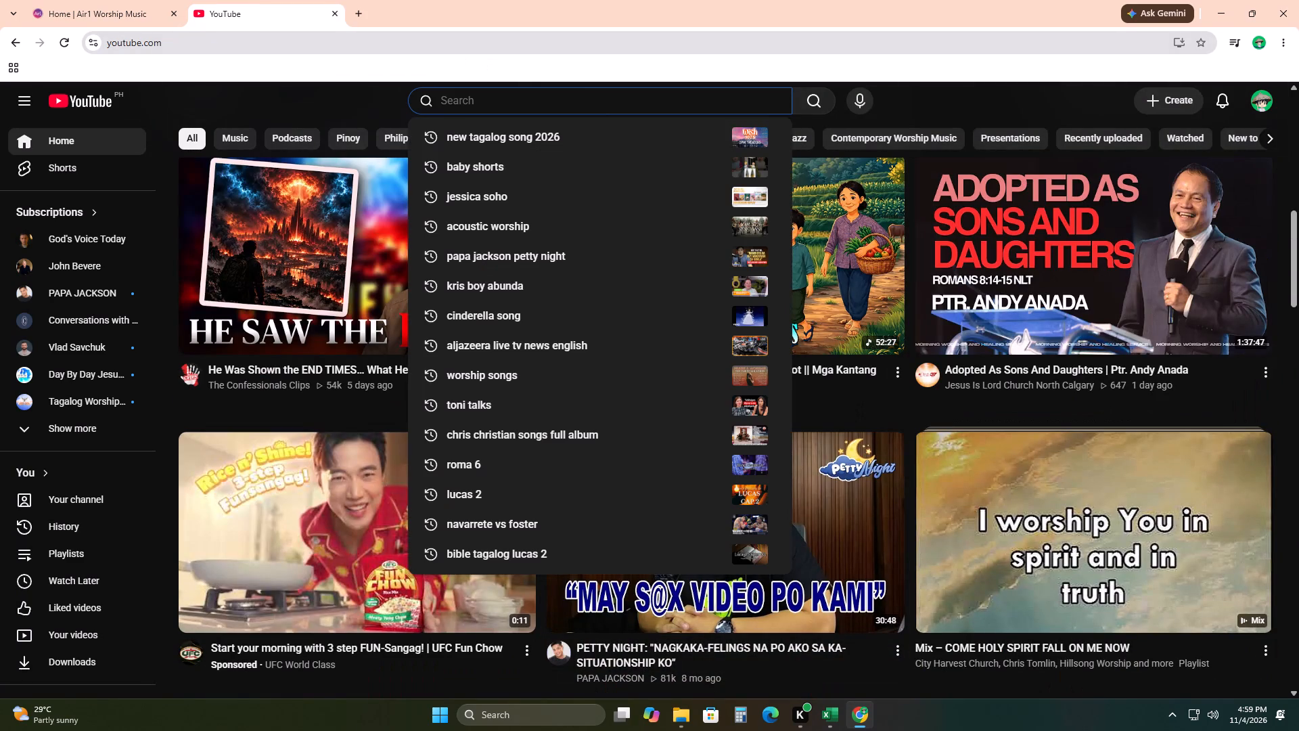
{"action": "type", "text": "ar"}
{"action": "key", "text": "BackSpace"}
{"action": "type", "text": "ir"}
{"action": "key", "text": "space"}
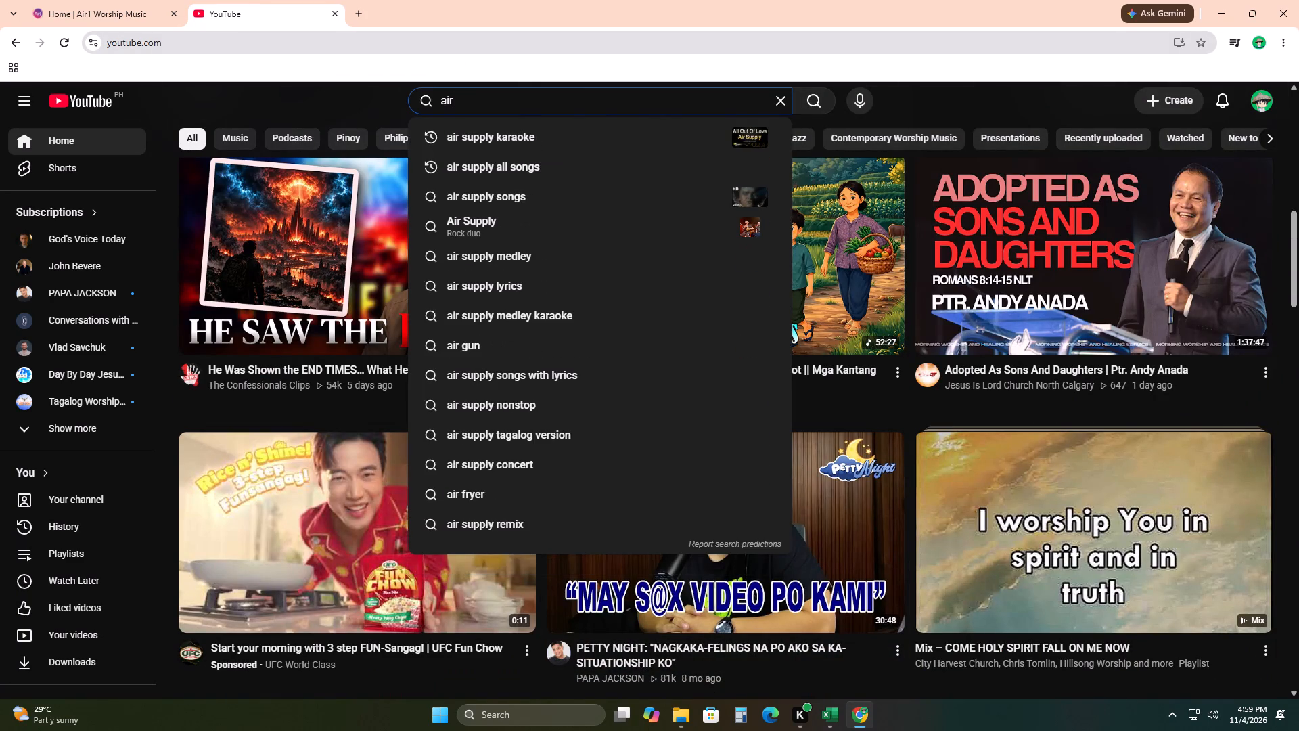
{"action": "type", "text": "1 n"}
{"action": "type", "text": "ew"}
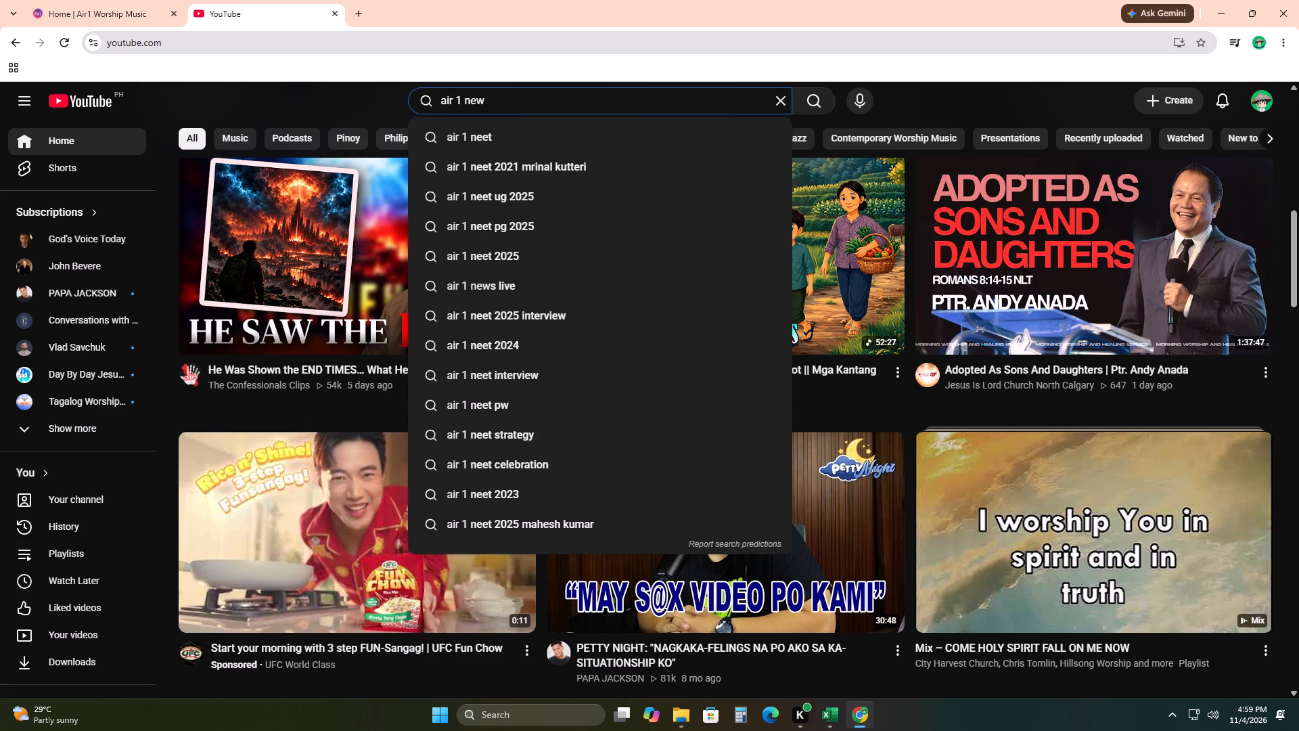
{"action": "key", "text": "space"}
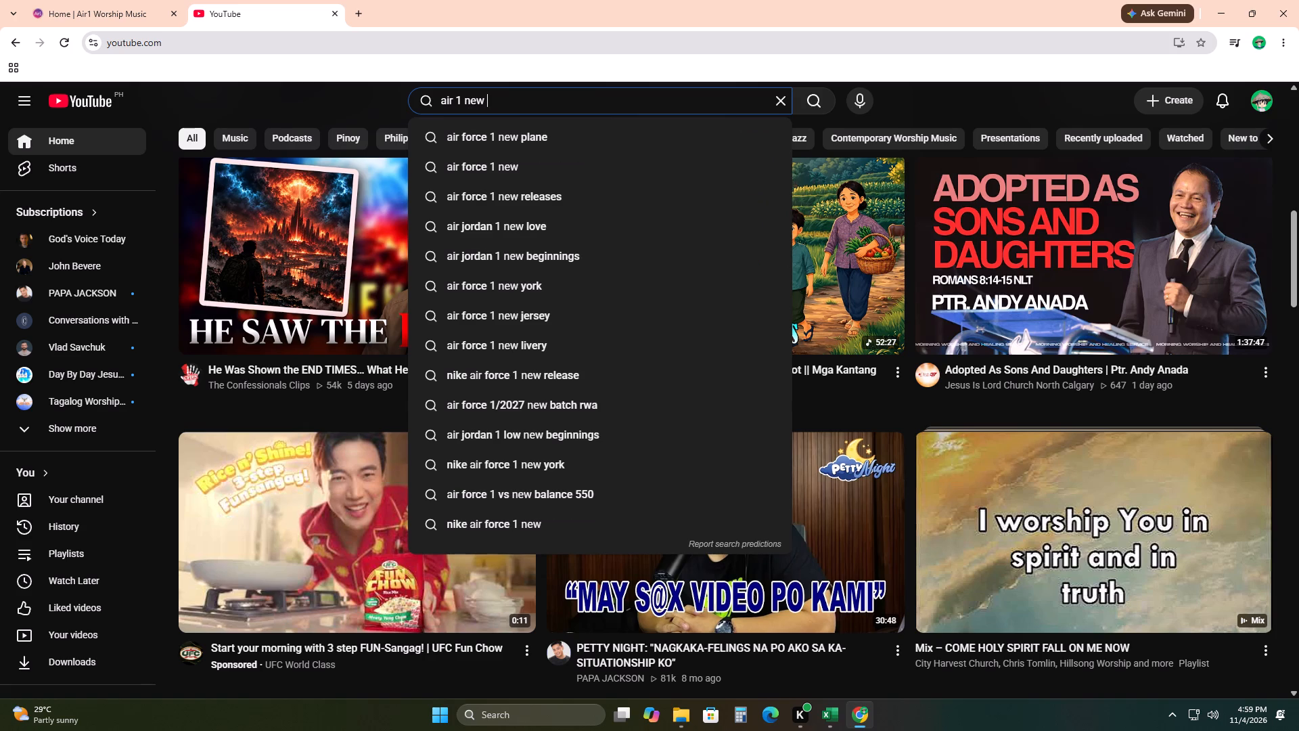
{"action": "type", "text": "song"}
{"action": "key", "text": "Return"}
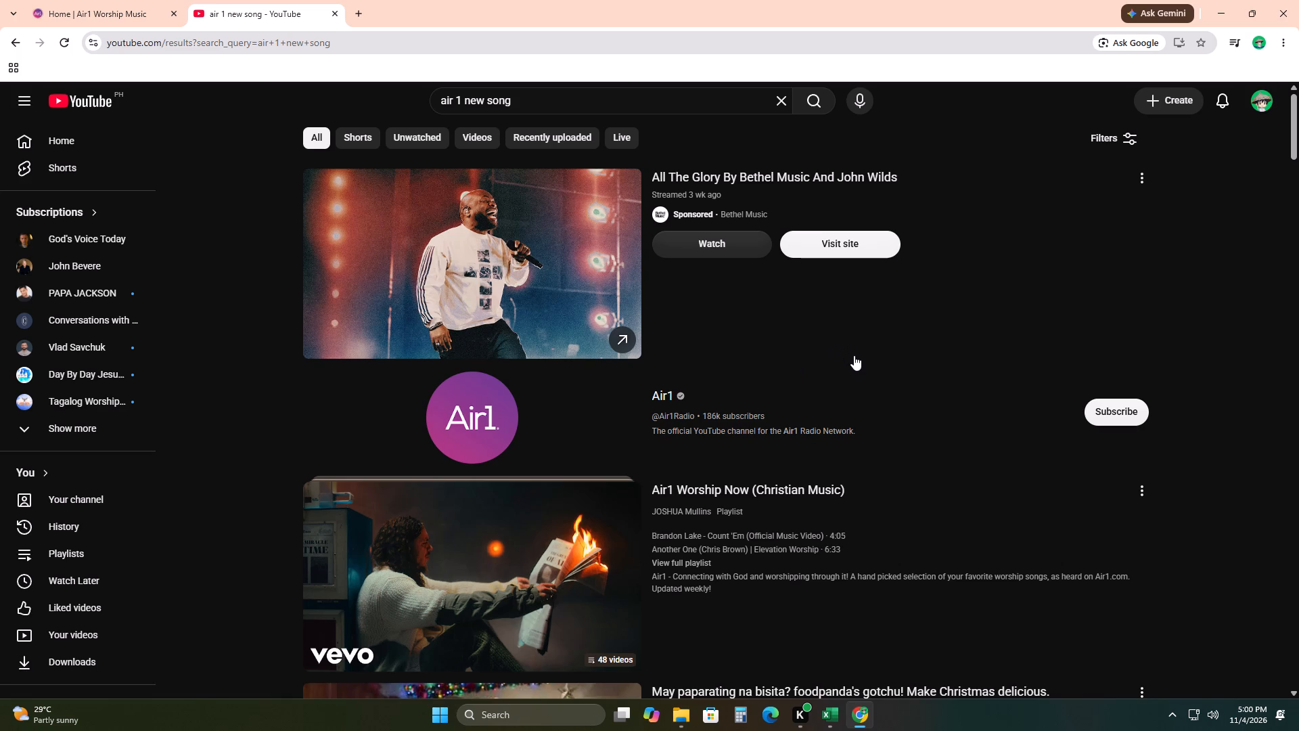
Find the "Air 1 Top Hits" playlist among the search results and start playing it.
{"action": "scroll", "coordinate": [854, 355], "scroll_direction": "down", "scroll_amount": 4}
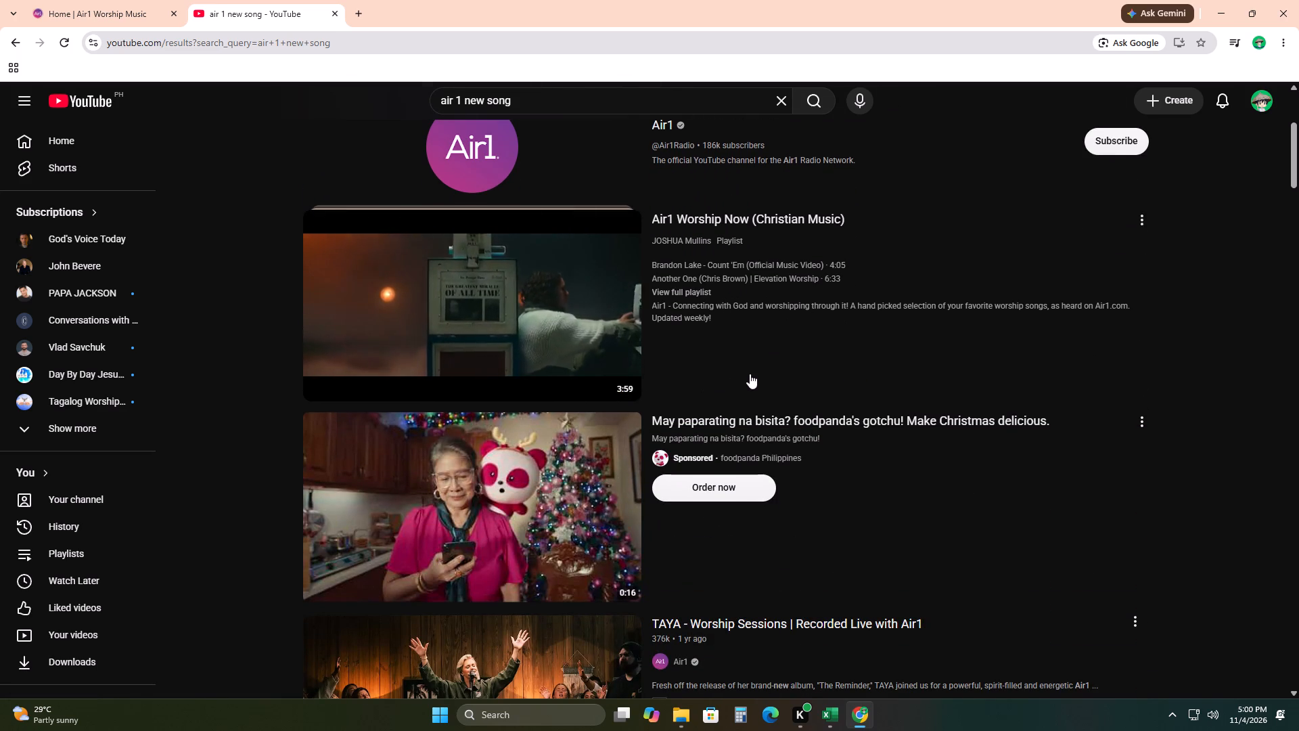
{"action": "scroll", "coordinate": [750, 374], "scroll_direction": "down", "scroll_amount": 6}
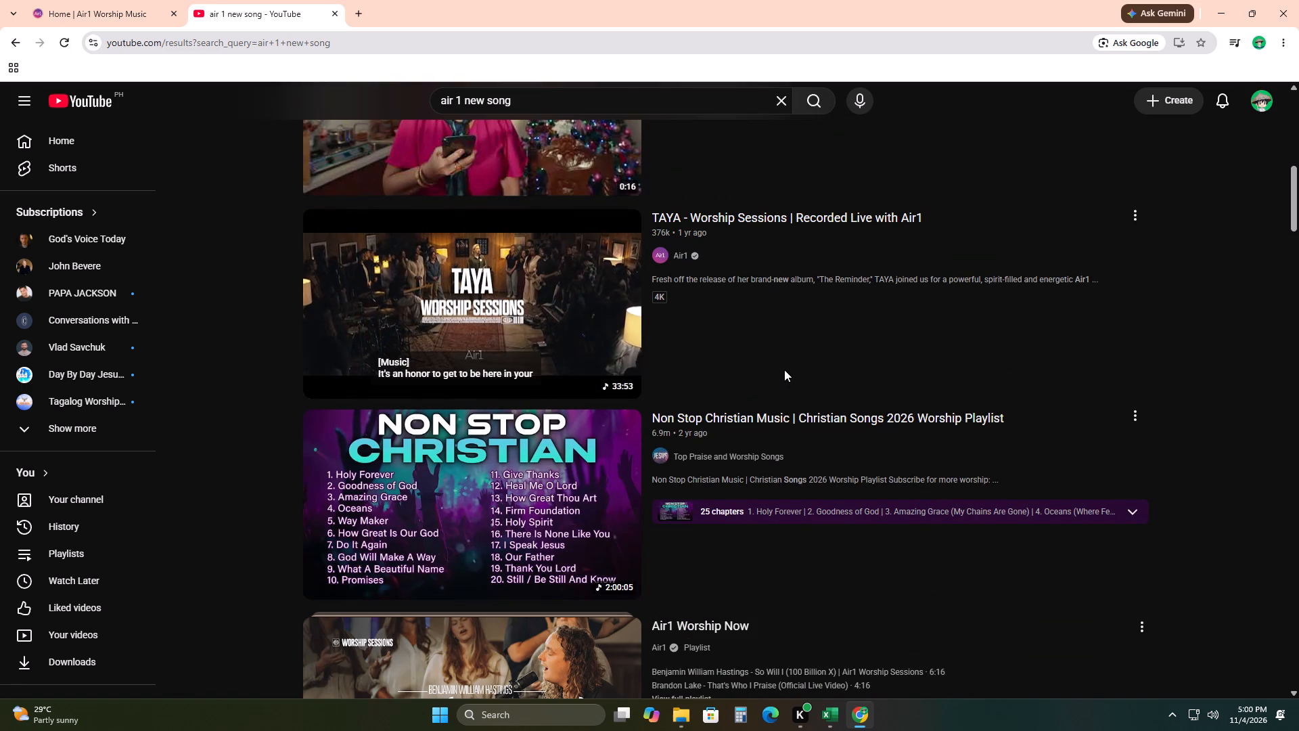
{"action": "scroll", "coordinate": [783, 370], "scroll_direction": "down", "scroll_amount": 5}
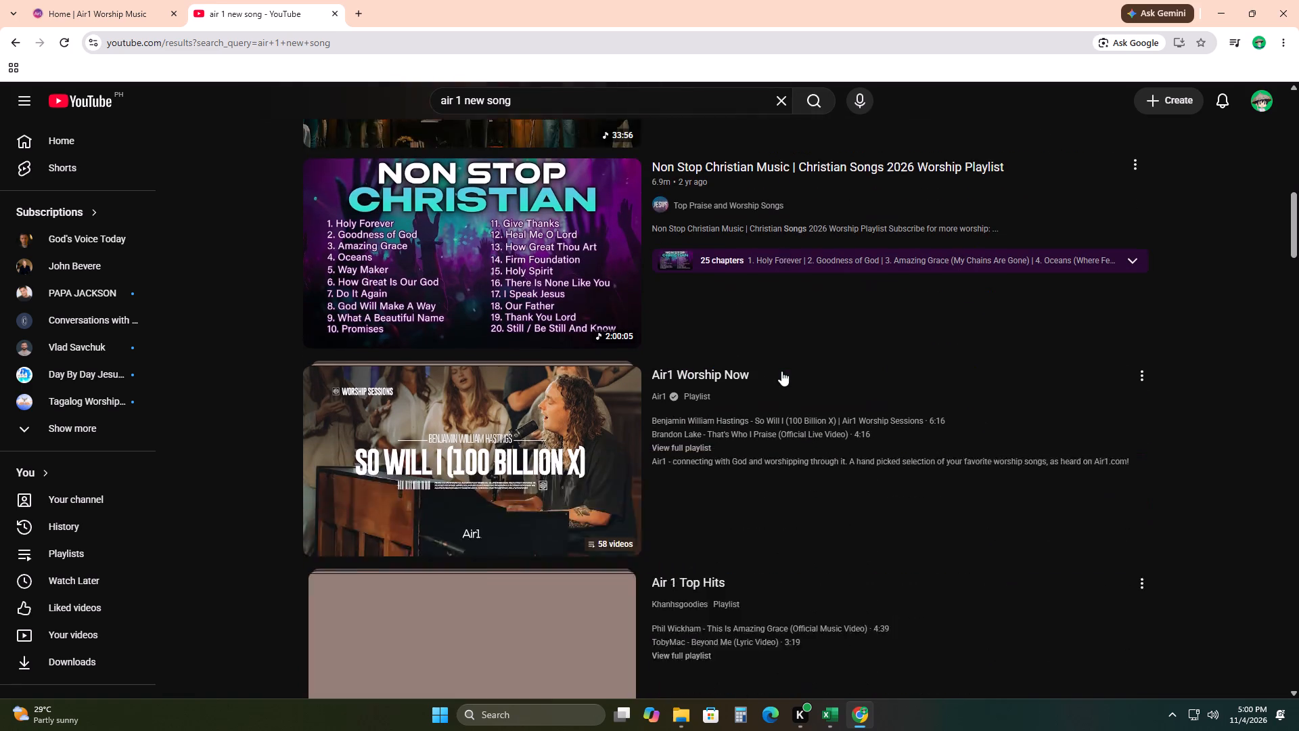
{"action": "scroll", "coordinate": [781, 371], "scroll_direction": "down", "scroll_amount": 6}
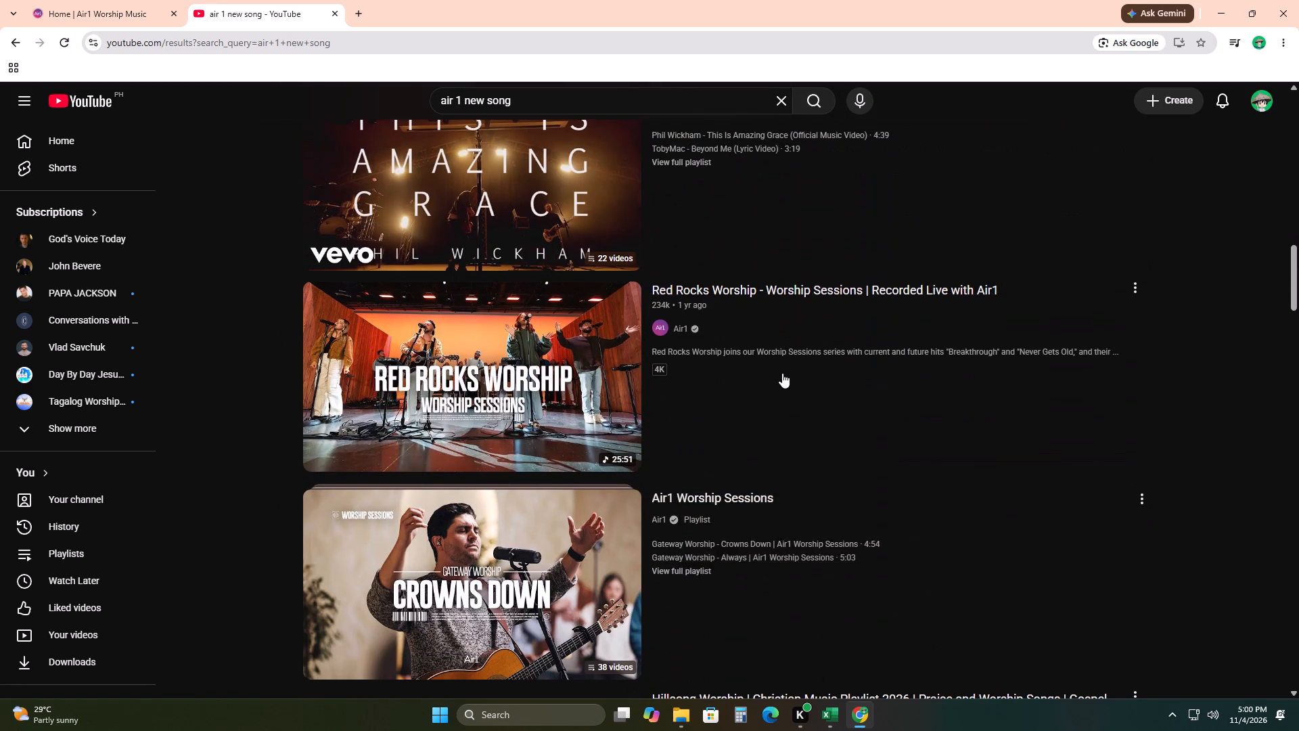
{"action": "scroll", "coordinate": [782, 374], "scroll_direction": "up", "scroll_amount": 2}
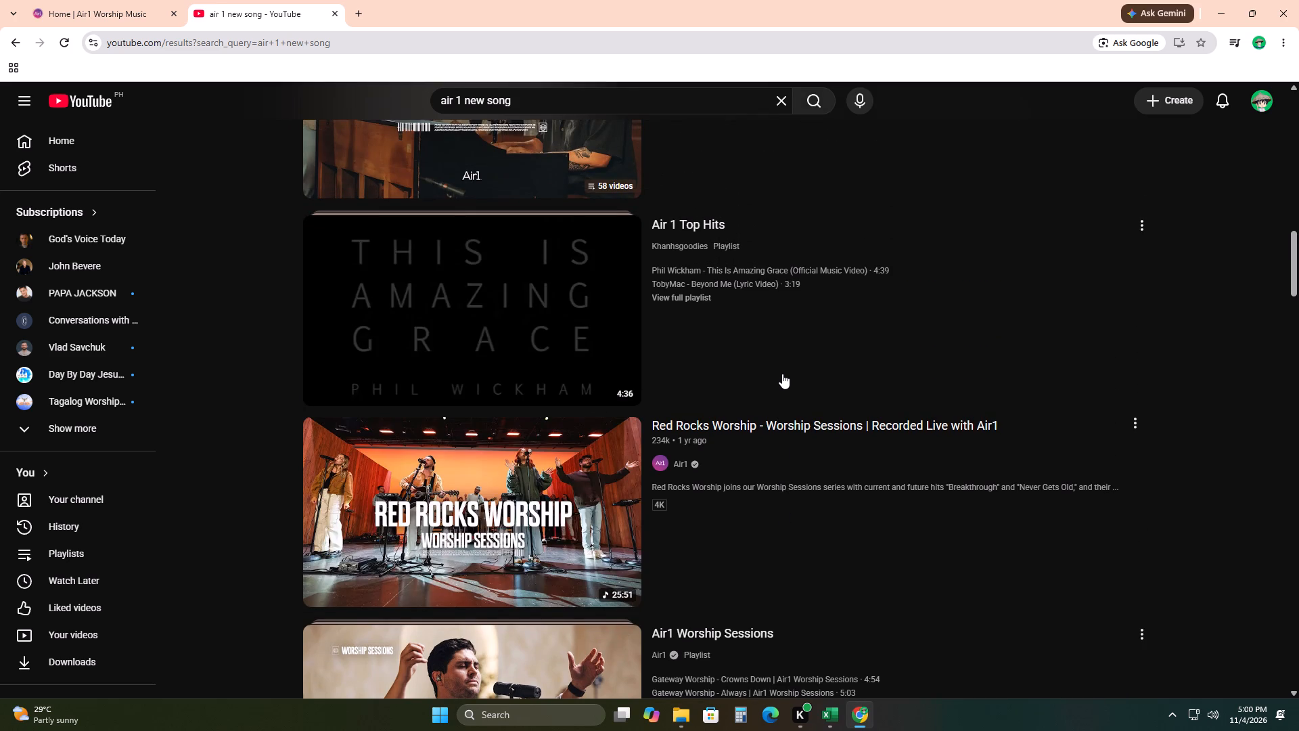
{"action": "left_click", "coordinate": [494, 316]}
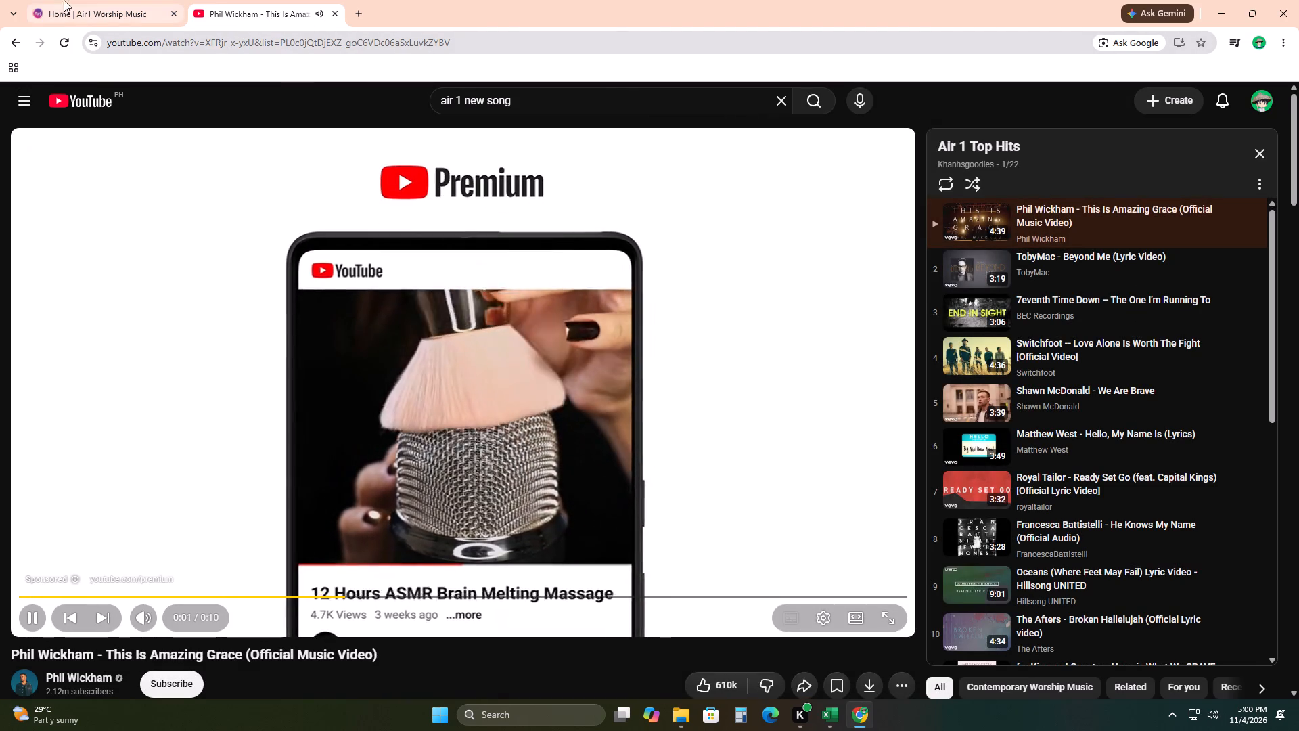
Close the Air1 Worship Music page.
{"action": "left_click", "coordinate": [173, 16]}
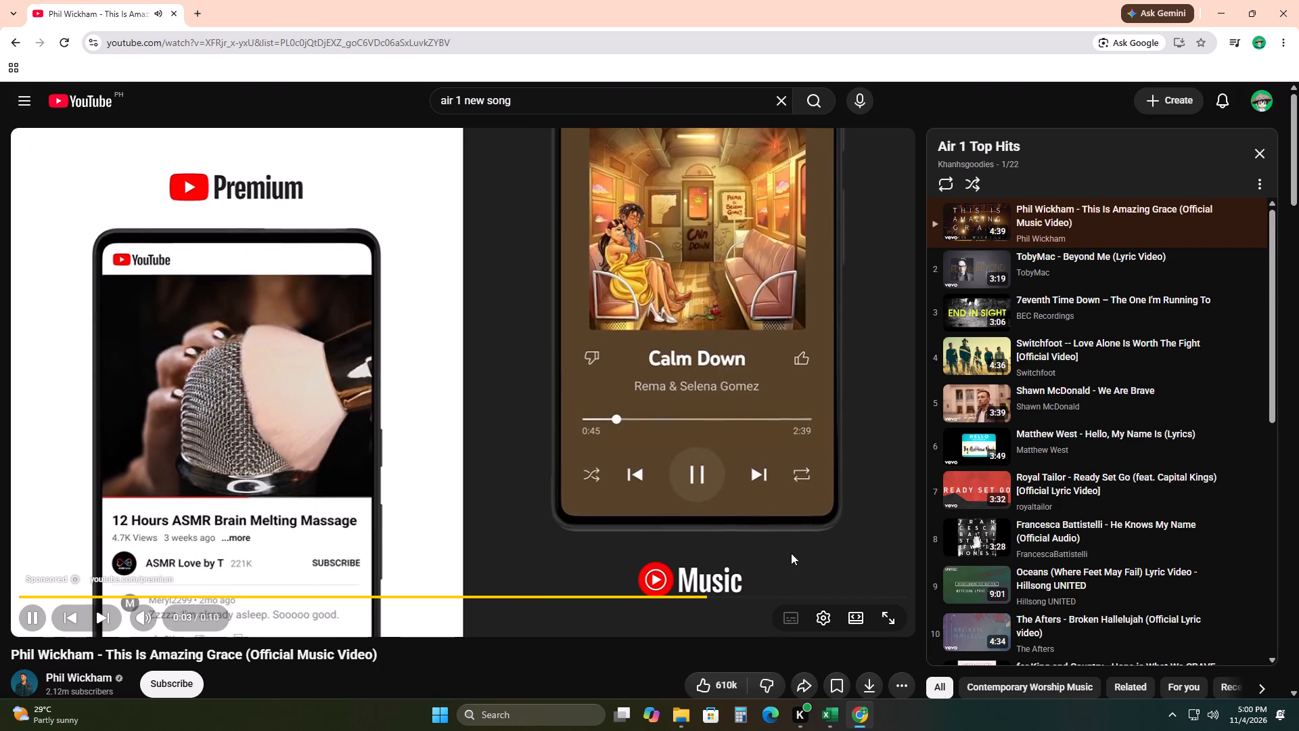
Skip the ad and look through the songs in the Air 1 Top Hits playlist.
{"action": "left_click", "coordinate": [880, 579]}
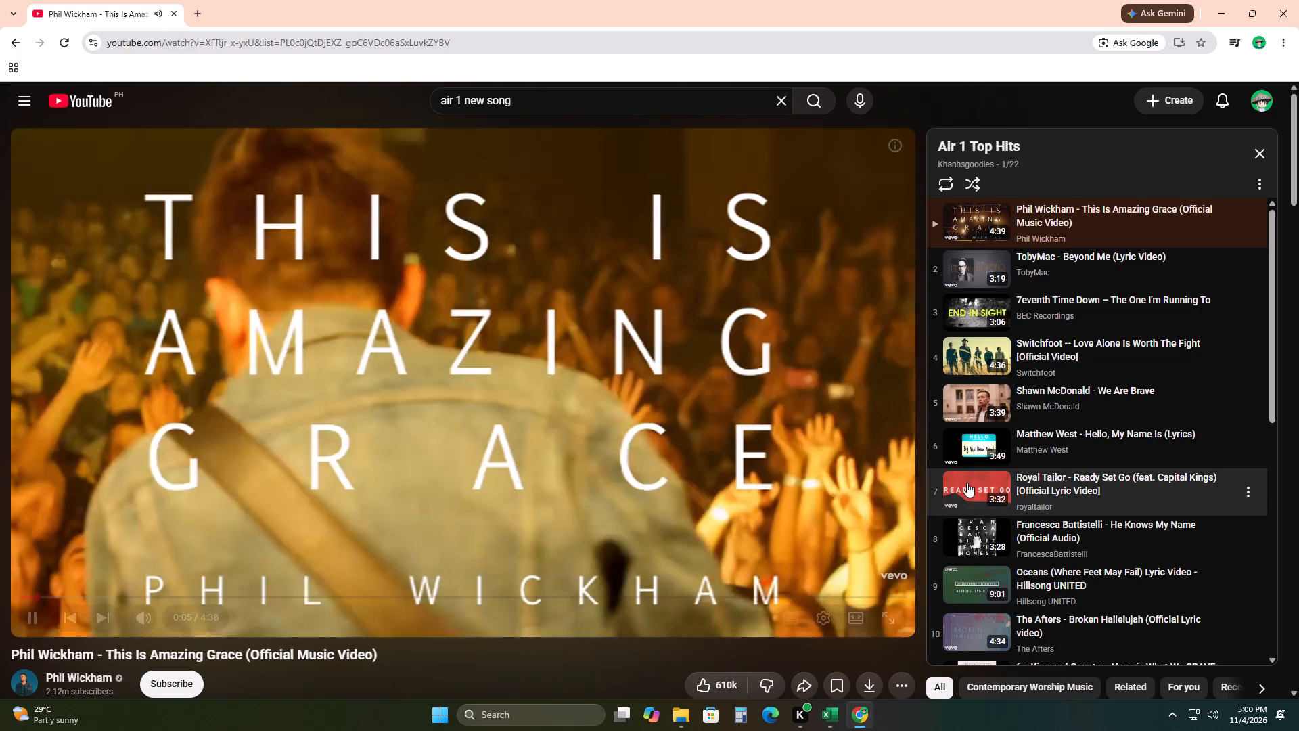
{"action": "scroll", "coordinate": [1180, 493], "scroll_direction": "down", "scroll_amount": 12}
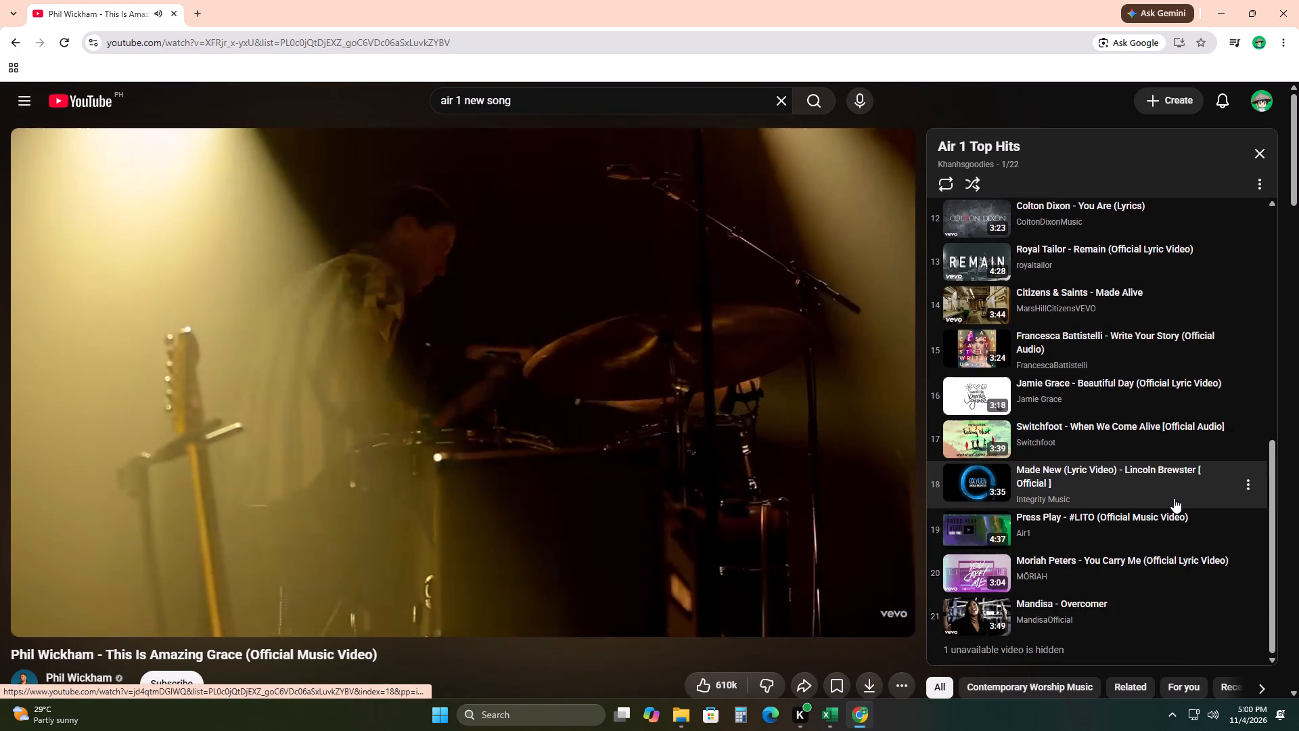
{"action": "scroll", "coordinate": [1180, 493], "scroll_direction": "down", "scroll_amount": 5}
{"action": "scroll", "coordinate": [1168, 504], "scroll_direction": "up", "scroll_amount": 7}
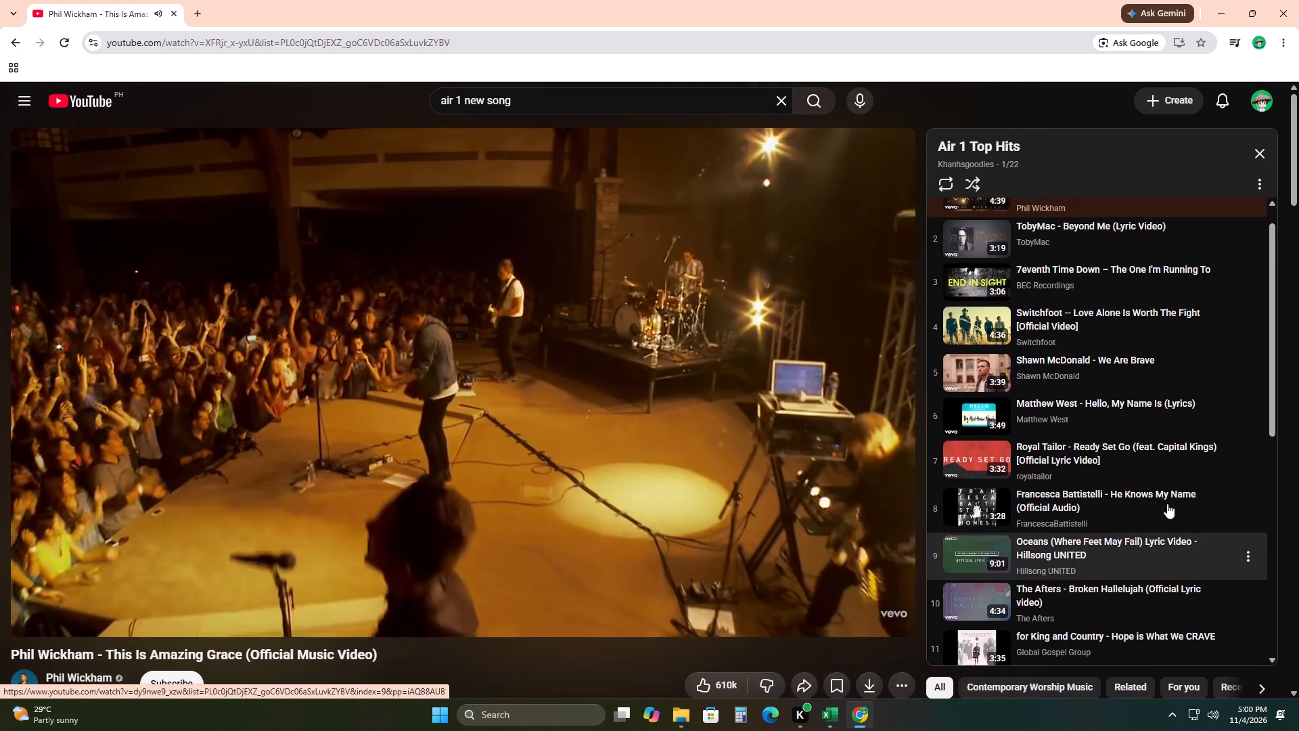
{"action": "scroll", "coordinate": [1162, 506], "scroll_direction": "up", "scroll_amount": 6}
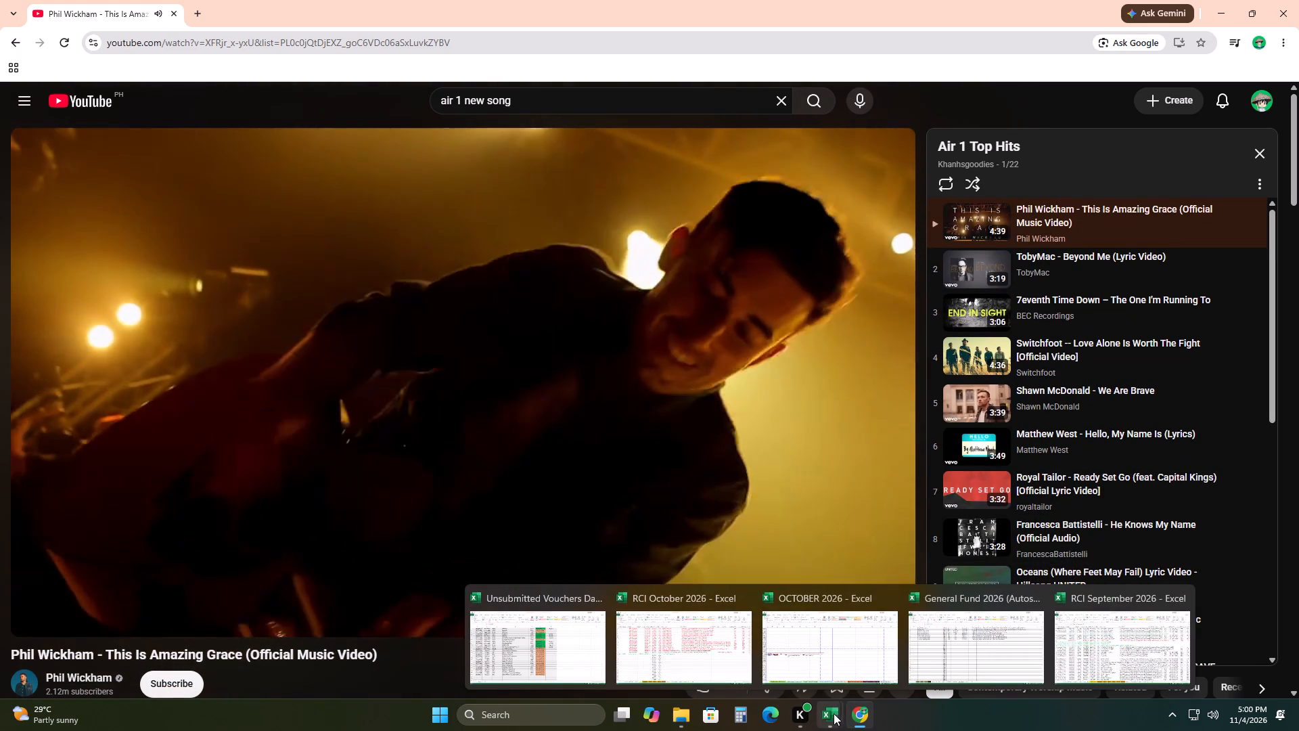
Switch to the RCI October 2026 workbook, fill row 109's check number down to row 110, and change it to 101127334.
{"action": "left_click", "coordinate": [681, 648]}
{"action": "left_click", "coordinate": [502, 494]}
{"action": "left_click", "coordinate": [845, 480]}
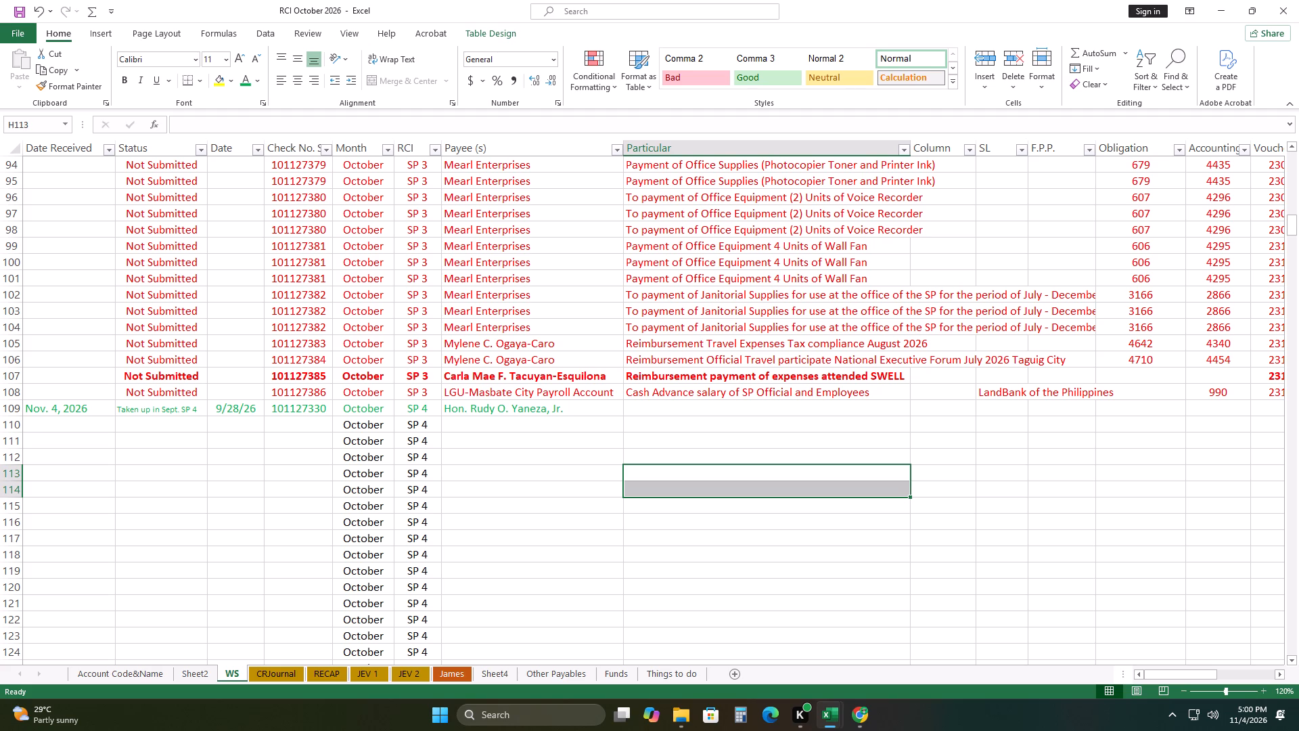
{"action": "scroll", "coordinate": [273, 483], "scroll_direction": "down", "scroll_amount": 2}
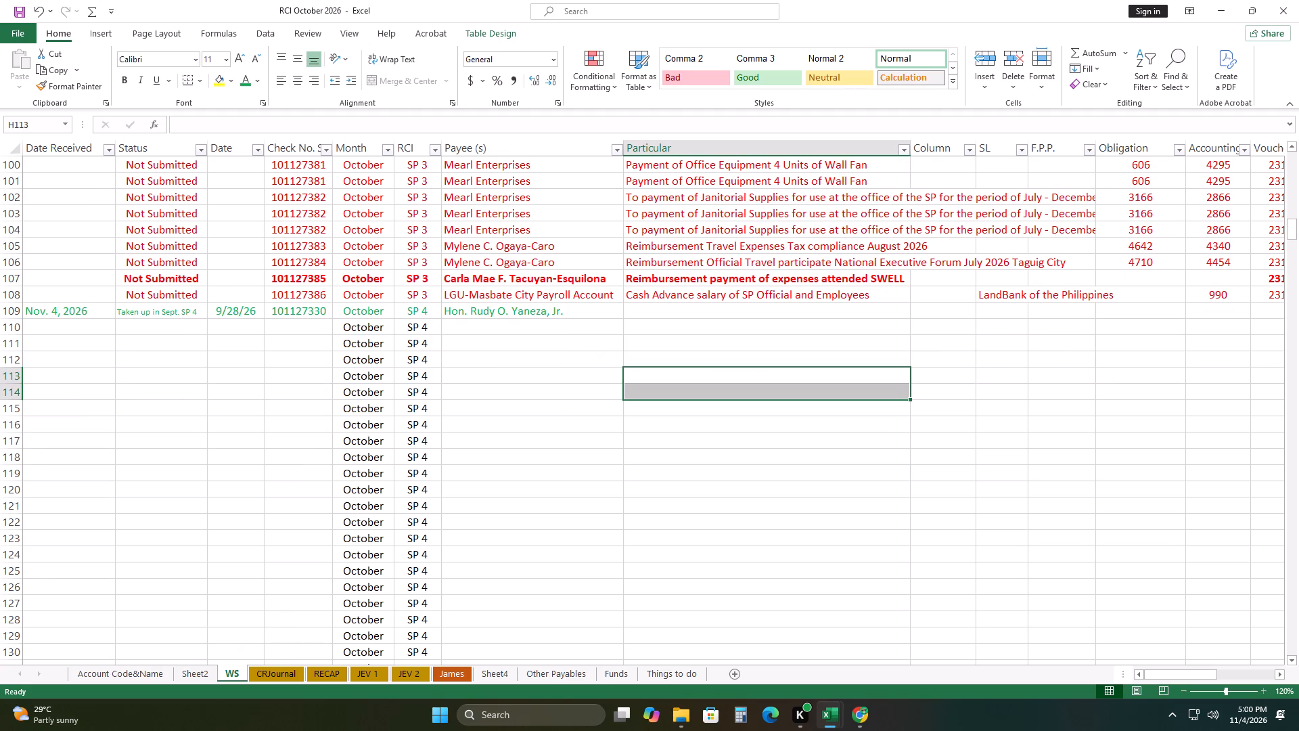
{"action": "left_click", "coordinate": [313, 313]}
{"action": "left_click_drag", "start_coordinate": [332, 318], "coordinate": [334, 334]}
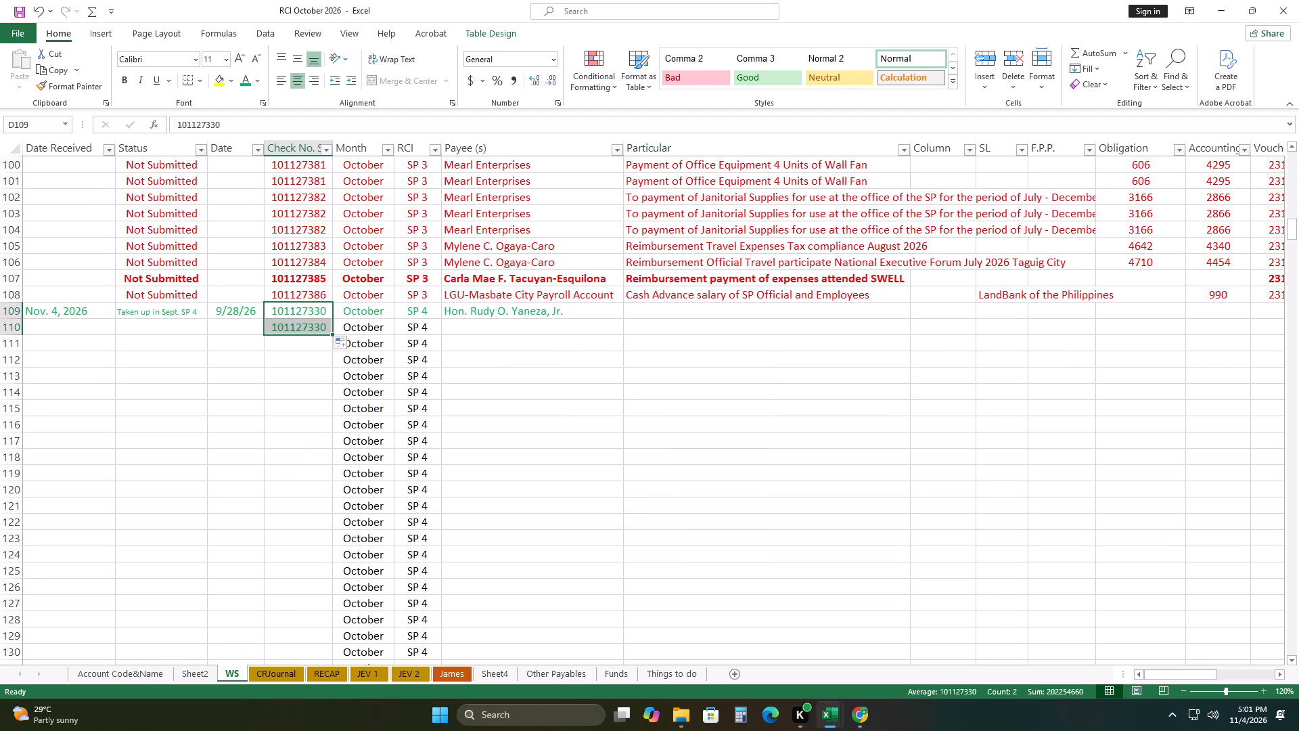
{"action": "double_click", "coordinate": [326, 328]}
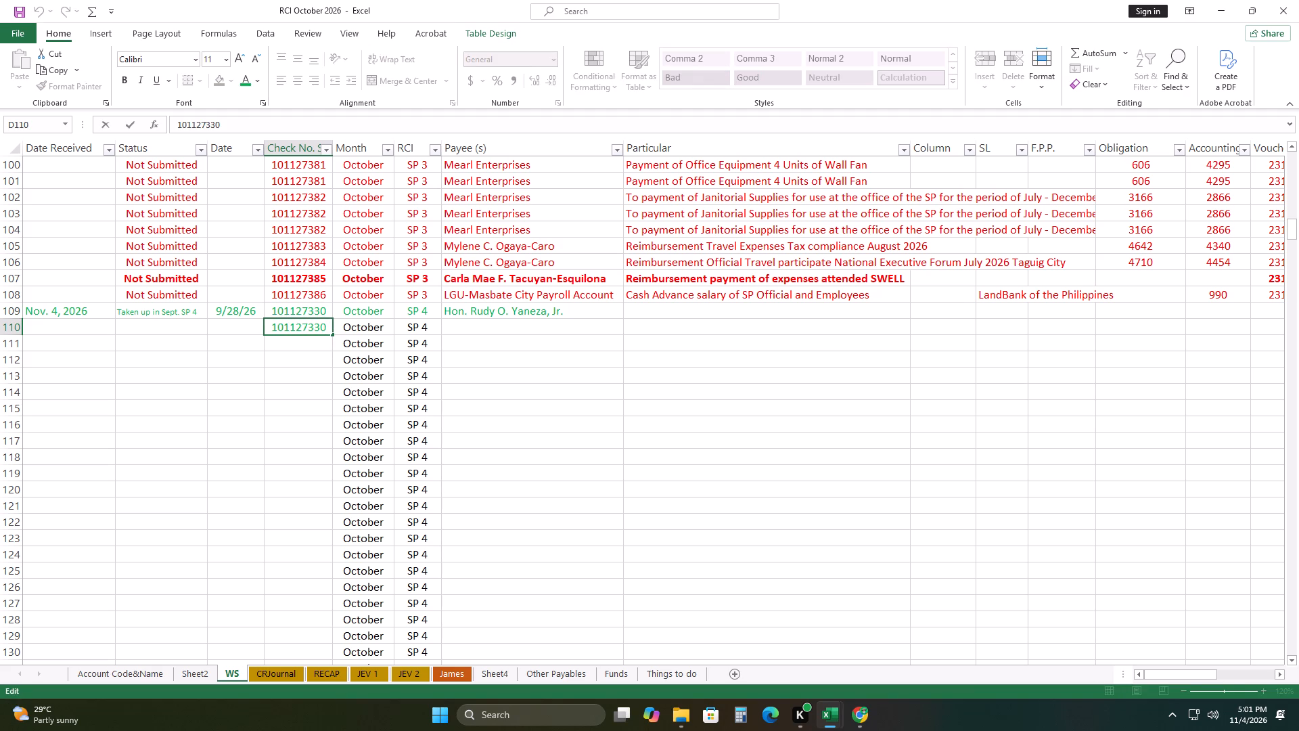
{"action": "key", "text": "BackSpace"}
{"action": "key", "text": "BackSpace"}
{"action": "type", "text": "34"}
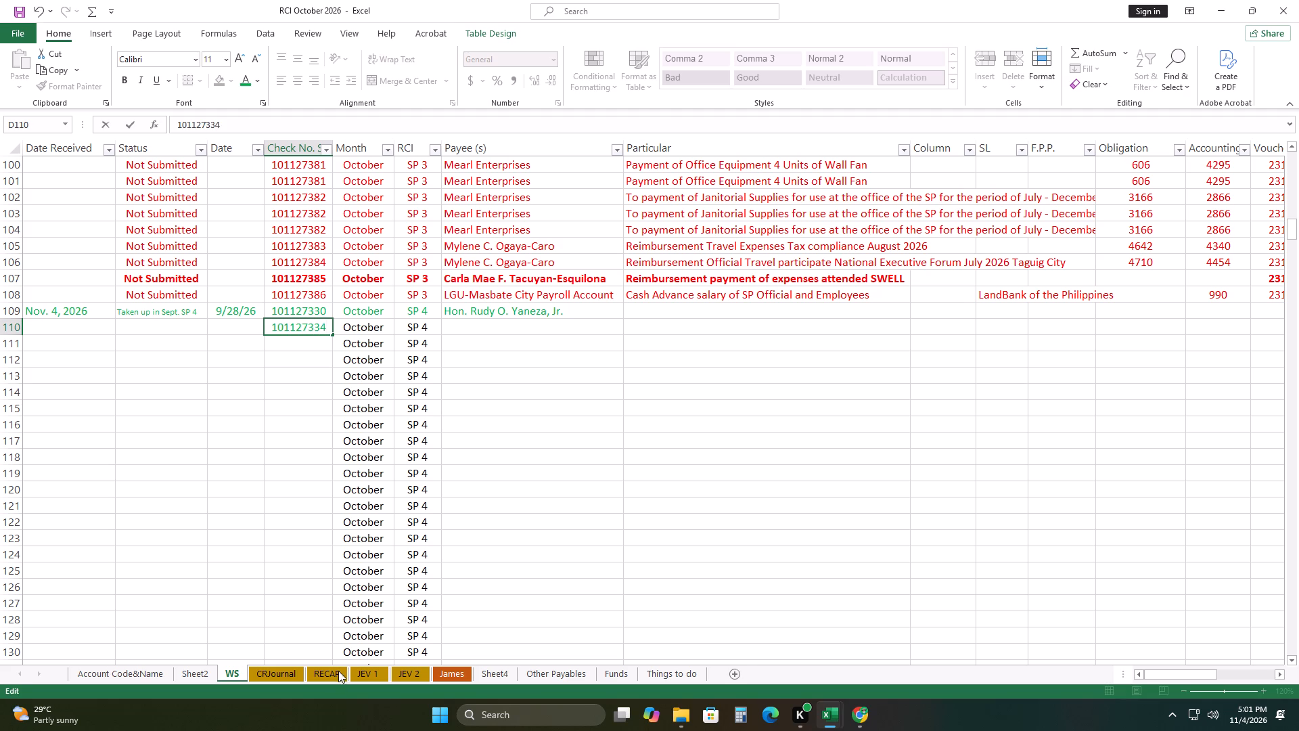
{"action": "left_click", "coordinate": [267, 531]}
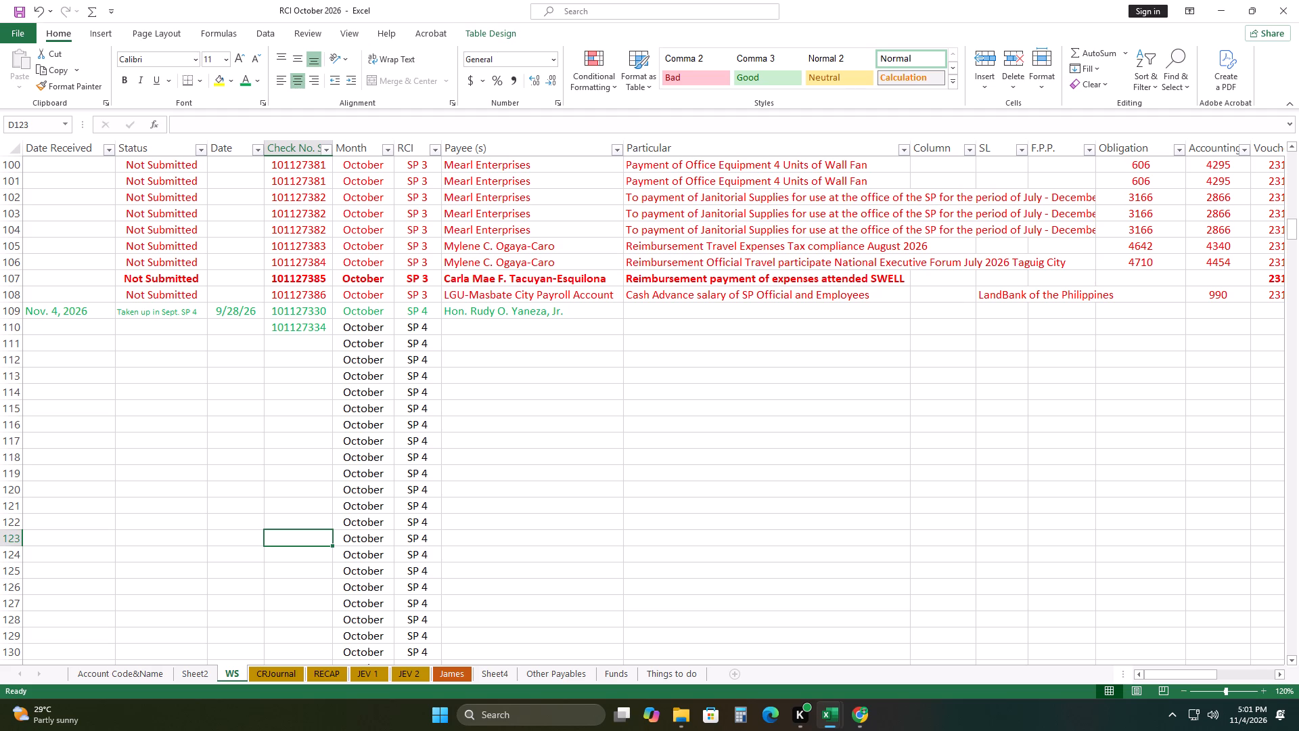
Switch to the RCI September 2026 workbook and copy row 102's Status, "Submitted on Oct. SP 4", into row 106's Status cell.
{"action": "left_click", "coordinate": [837, 719]}
{"action": "left_click", "coordinate": [1111, 637]}
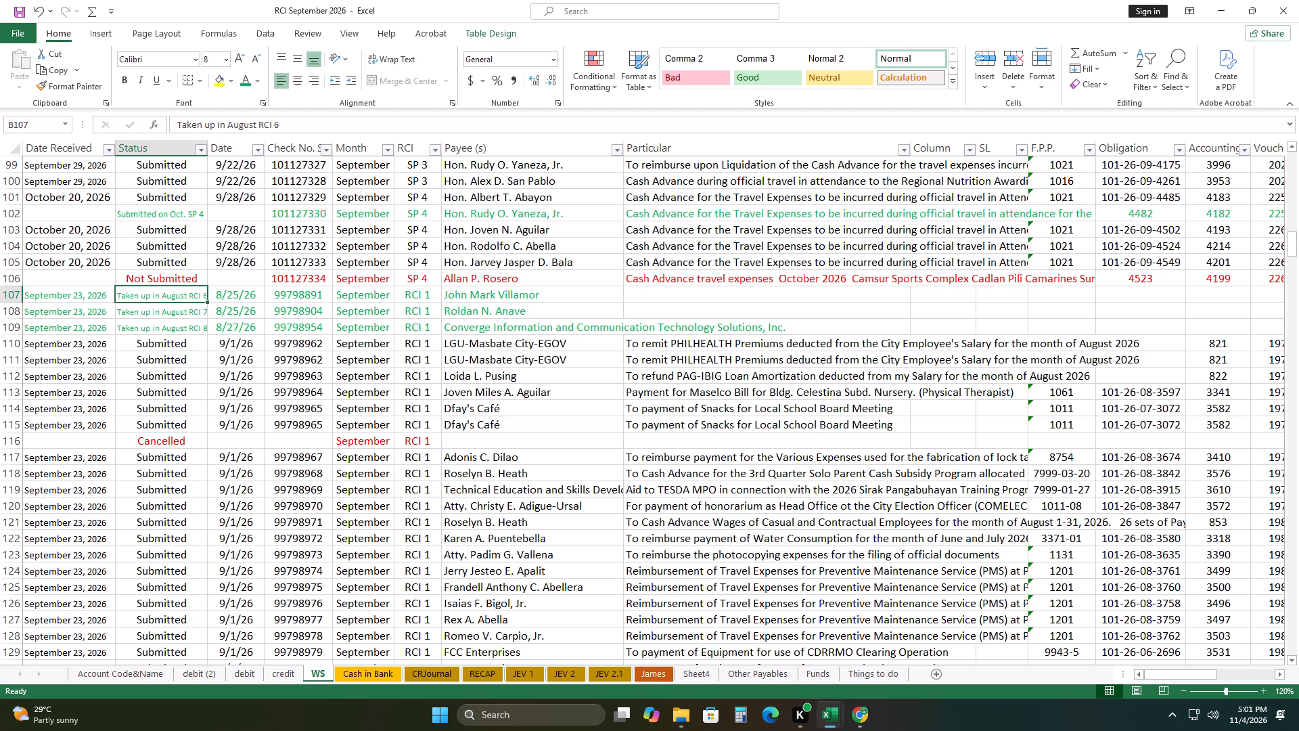
{"action": "left_click", "coordinate": [183, 216]}
{"action": "right_click", "coordinate": [183, 216]}
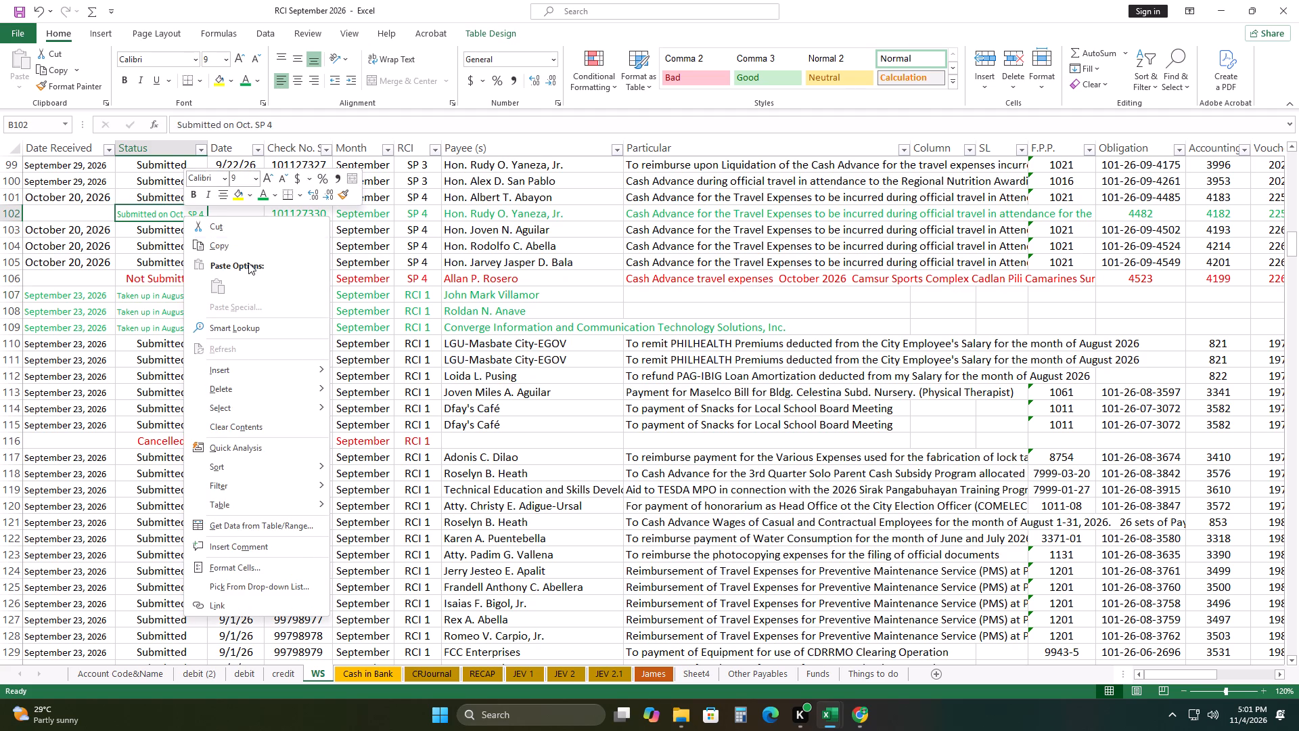
{"action": "left_click", "coordinate": [248, 242]}
{"action": "left_click", "coordinate": [178, 281]}
{"action": "right_click", "coordinate": [177, 280]}
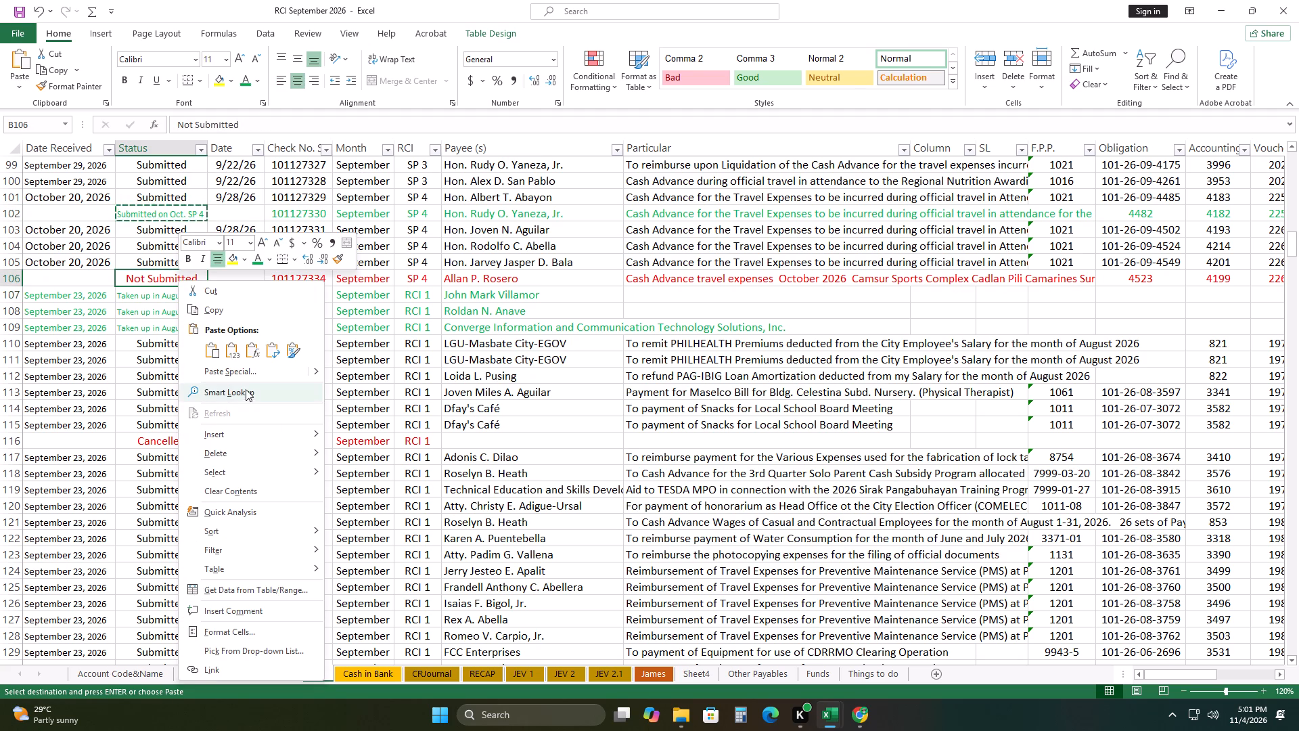
{"action": "left_click", "coordinate": [215, 352]}
{"action": "left_click_drag", "start_coordinate": [185, 415], "coordinate": [206, 428]}
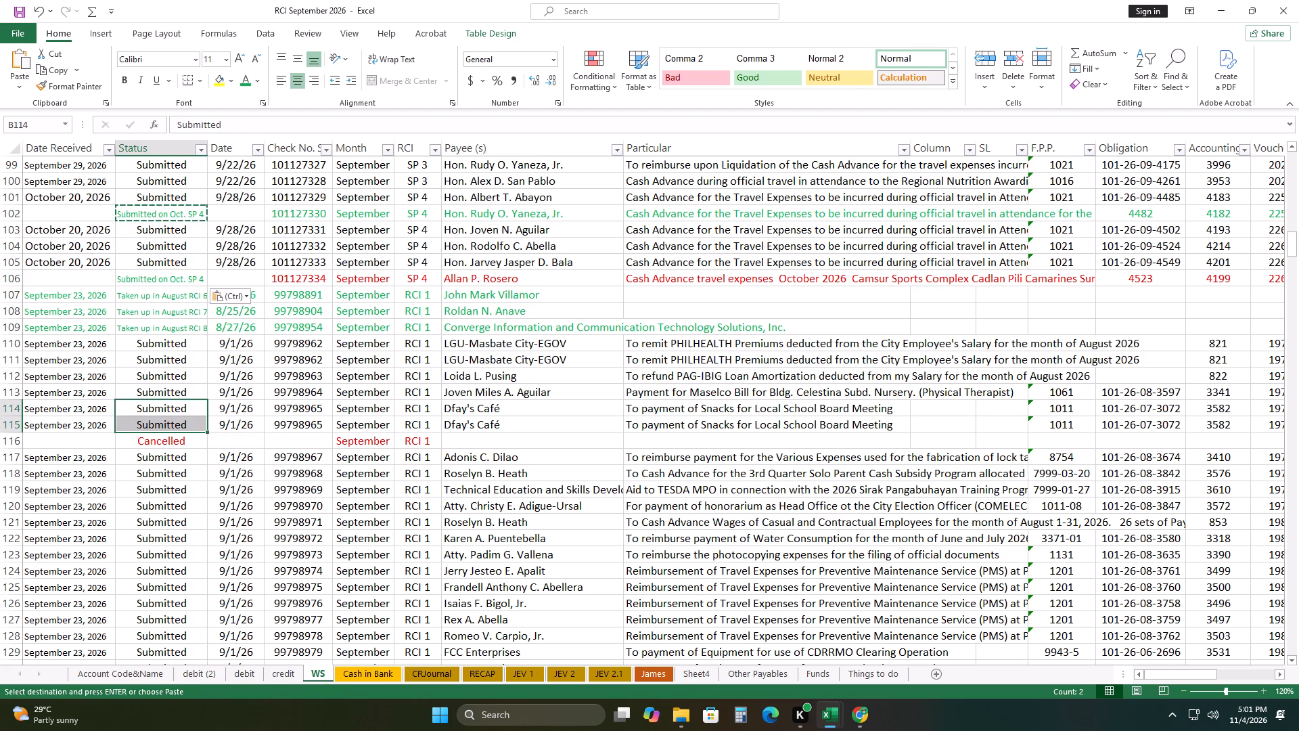
Change row 106's font colour to green, matching row 102, and save the RCI September 2026 workbook.
{"action": "left_click", "coordinate": [17, 280]}
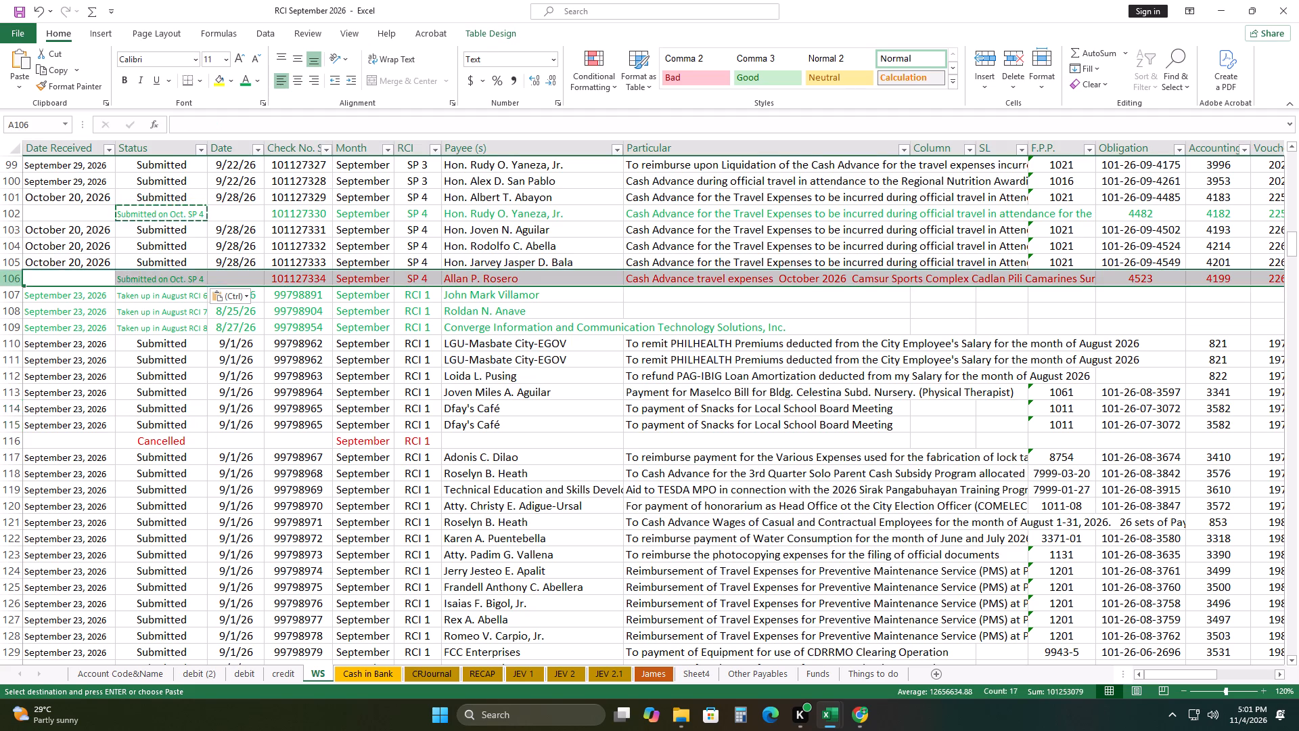
{"action": "right_click", "coordinate": [17, 280]}
{"action": "left_click", "coordinate": [97, 261]}
{"action": "left_click_drag", "start_coordinate": [227, 394], "coordinate": [237, 403]}
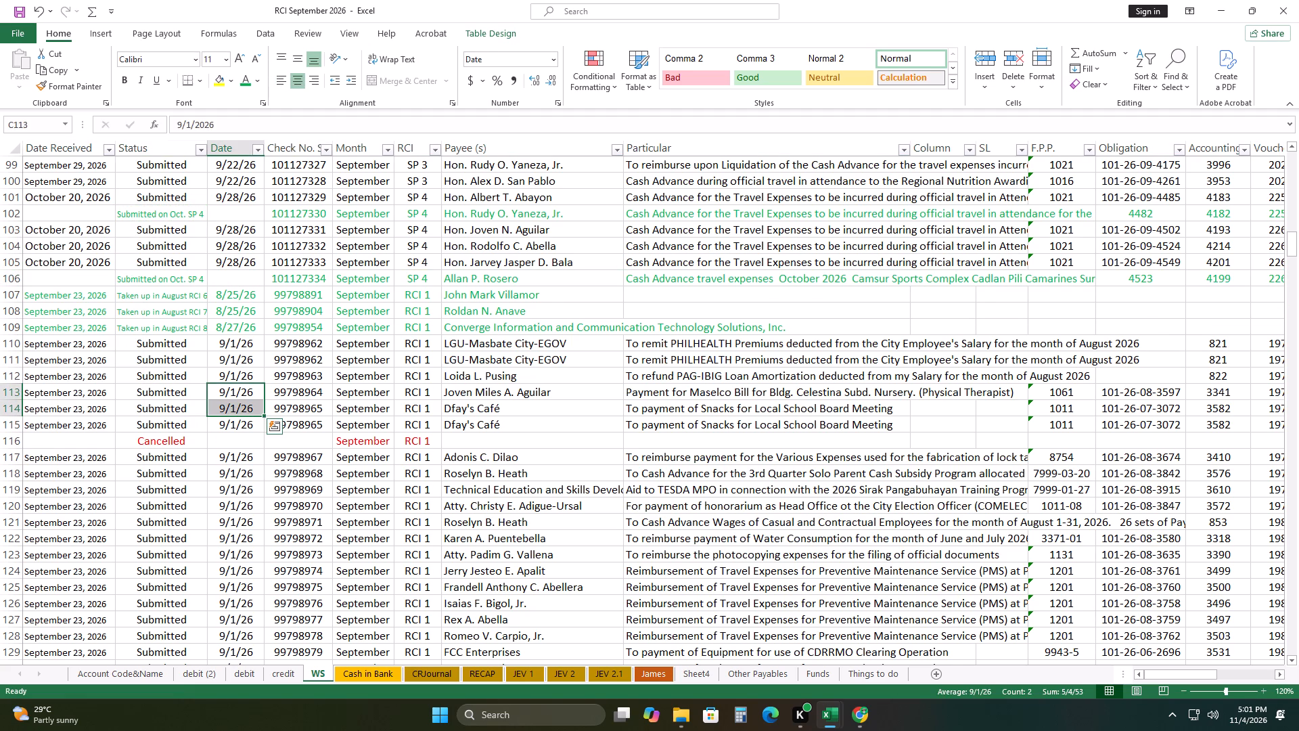
{"action": "key", "text": "ctrl+s"}
{"action": "key", "text": "ctrl+s"}
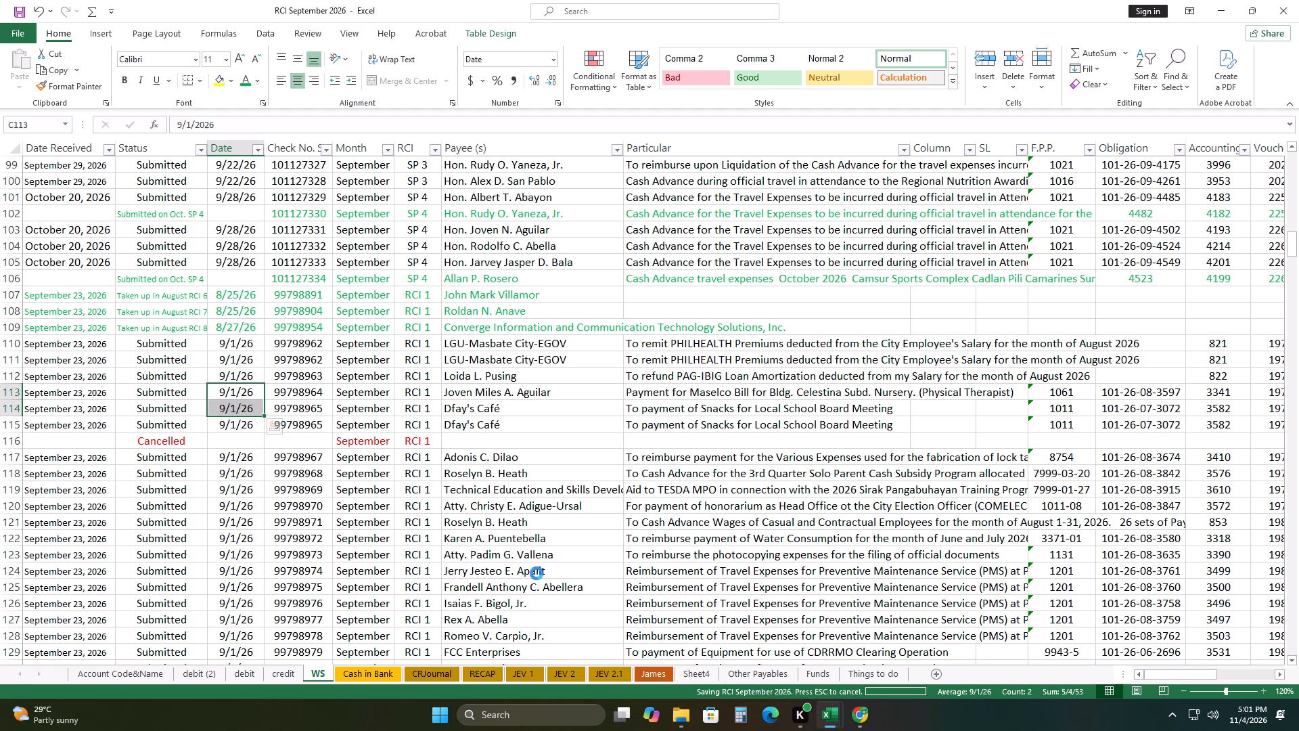
Switch to the RCI October 2026 workbook and copy row 109's Date Received, Status and Date into row 110.
{"action": "left_click", "coordinate": [829, 712]}
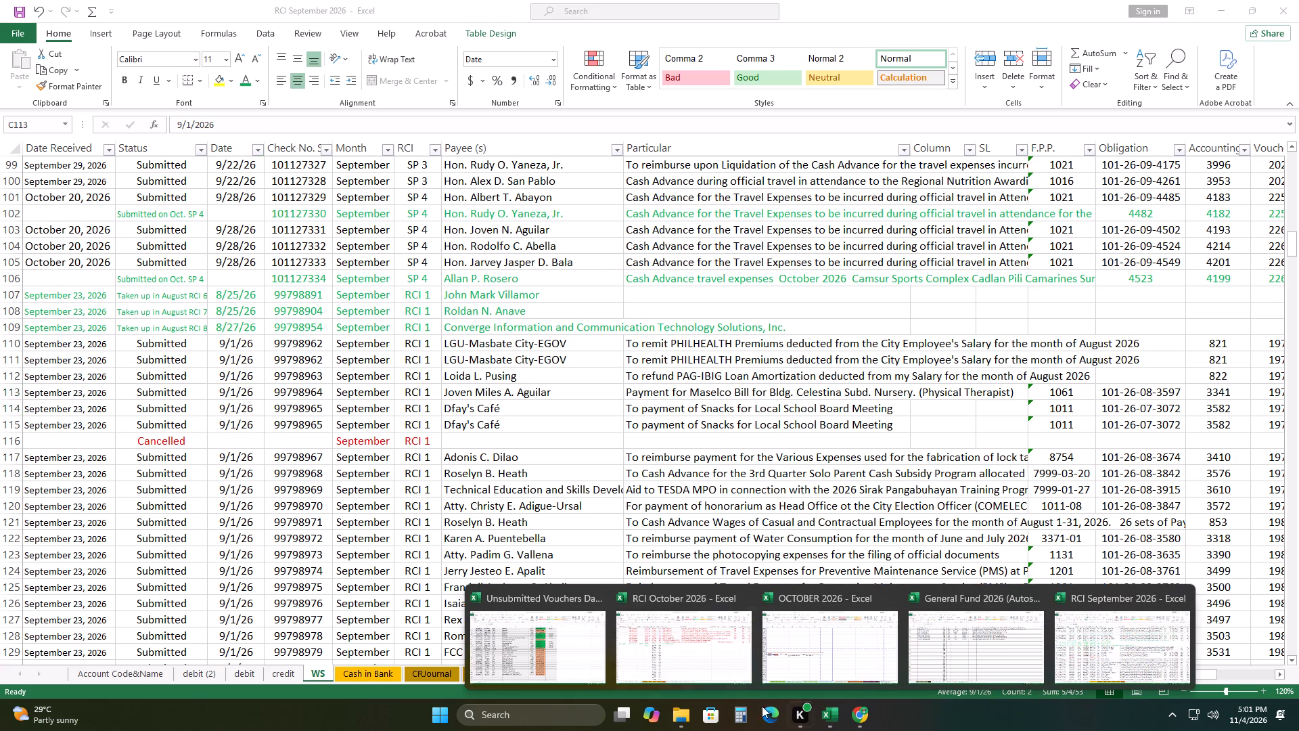
{"action": "left_click", "coordinate": [695, 651]}
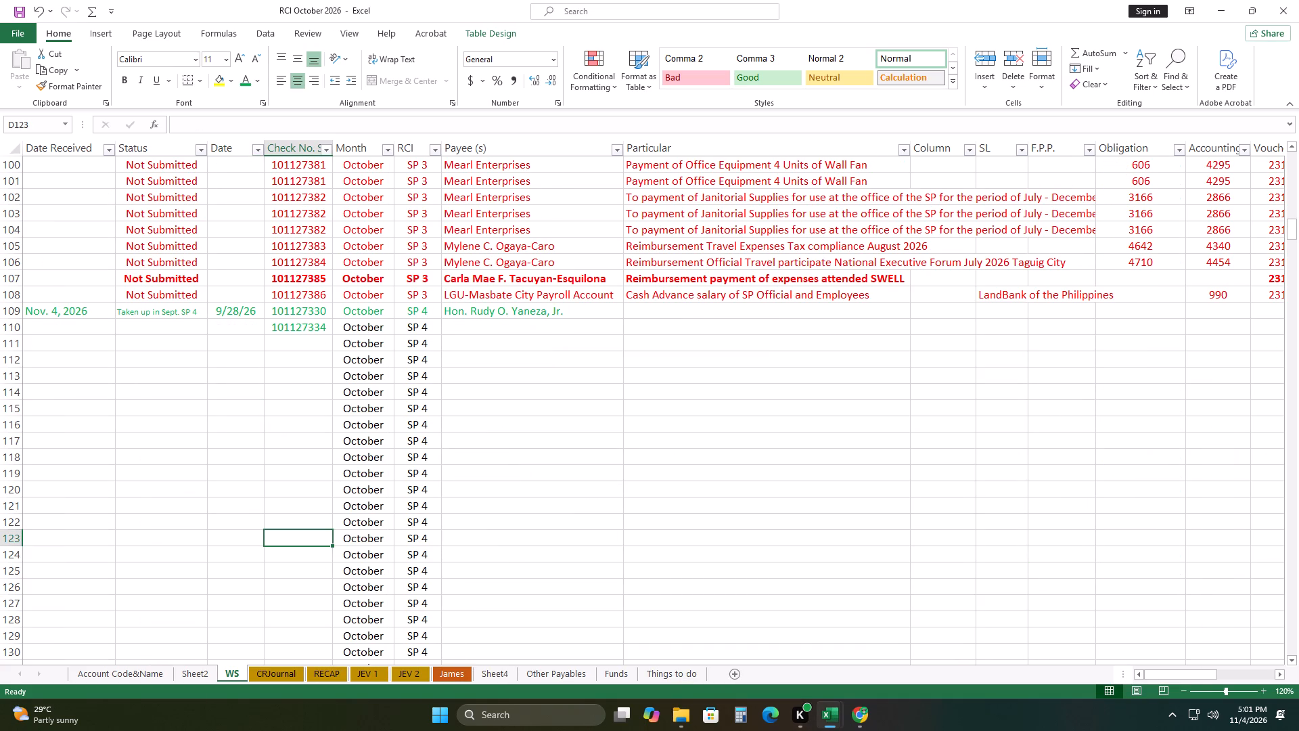
{"action": "left_click_drag", "start_coordinate": [74, 311], "coordinate": [205, 311]}
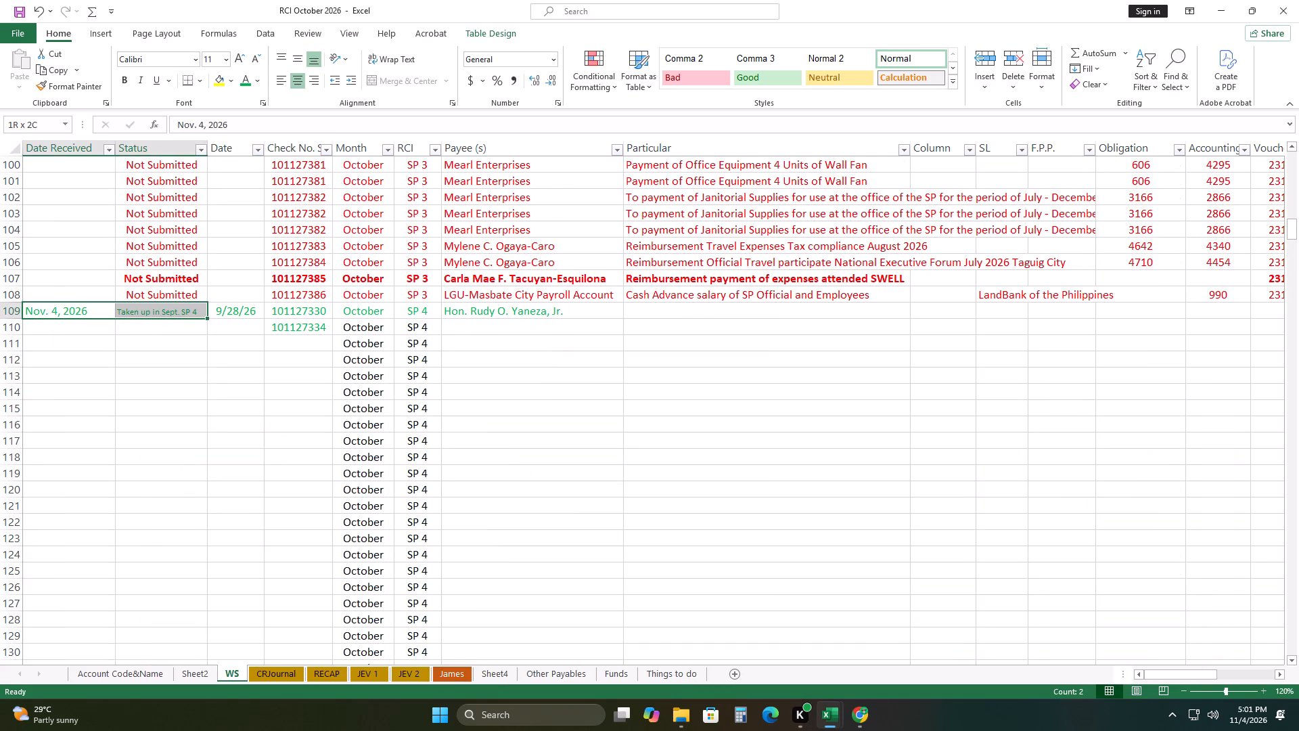
{"action": "left_click_drag", "start_coordinate": [205, 311], "coordinate": [223, 311]}
{"action": "right_click", "coordinate": [223, 311]}
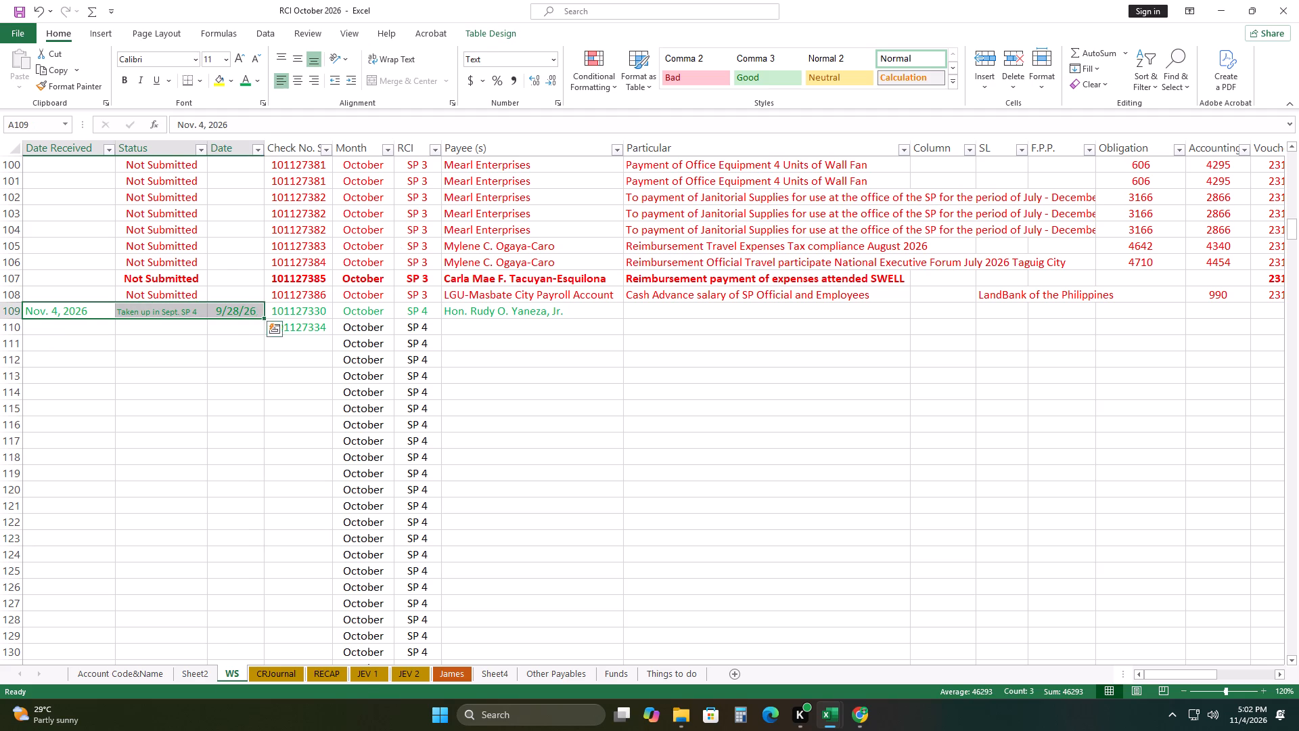
{"action": "left_click", "coordinate": [260, 322]}
{"action": "left_click", "coordinate": [83, 327]}
{"action": "right_click", "coordinate": [85, 326]}
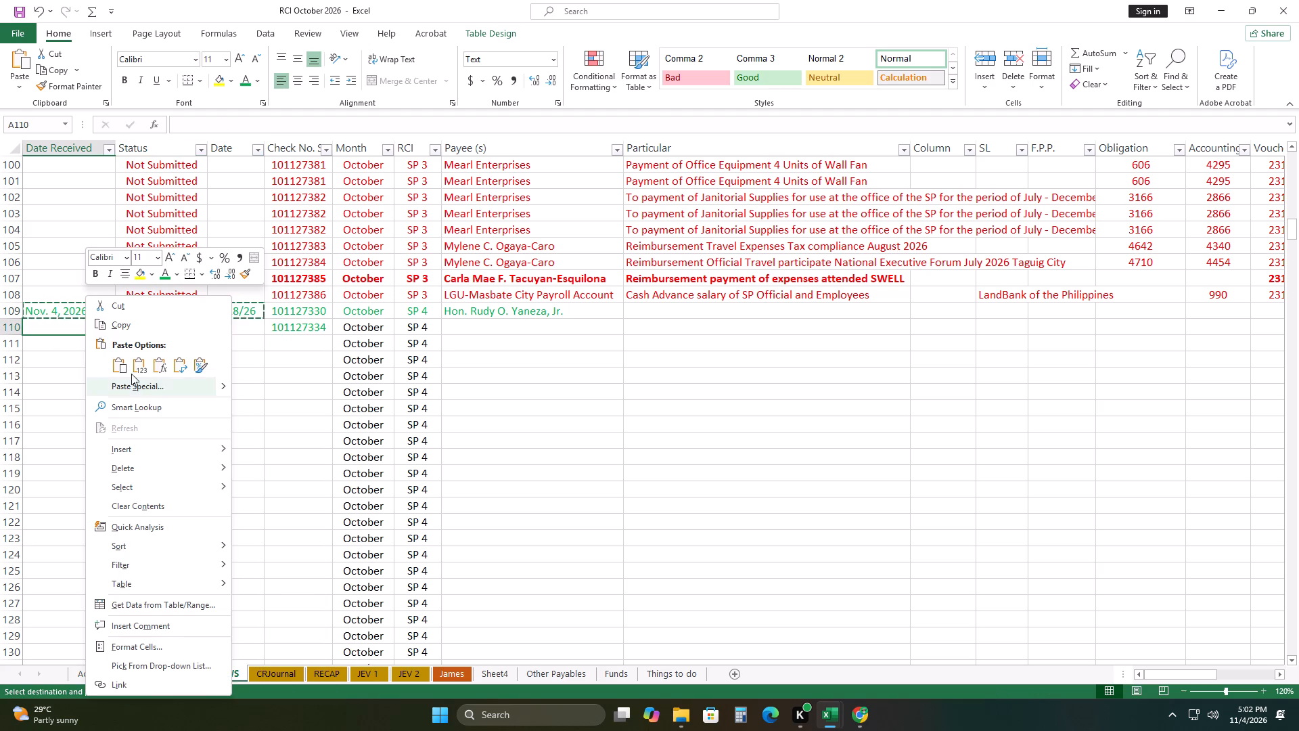
{"action": "left_click", "coordinate": [126, 370]}
{"action": "left_click_drag", "start_coordinate": [258, 419], "coordinate": [274, 422]}
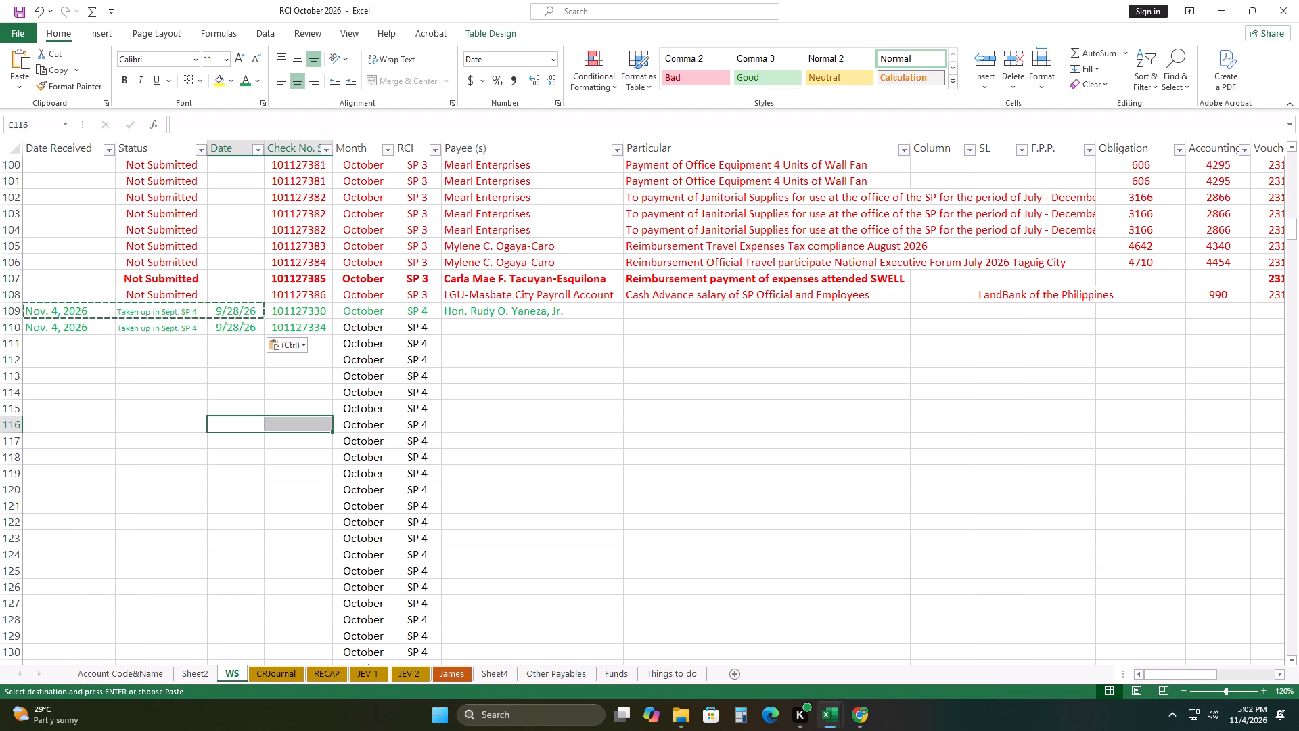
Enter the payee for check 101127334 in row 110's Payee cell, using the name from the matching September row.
{"action": "left_click", "coordinate": [475, 332]}
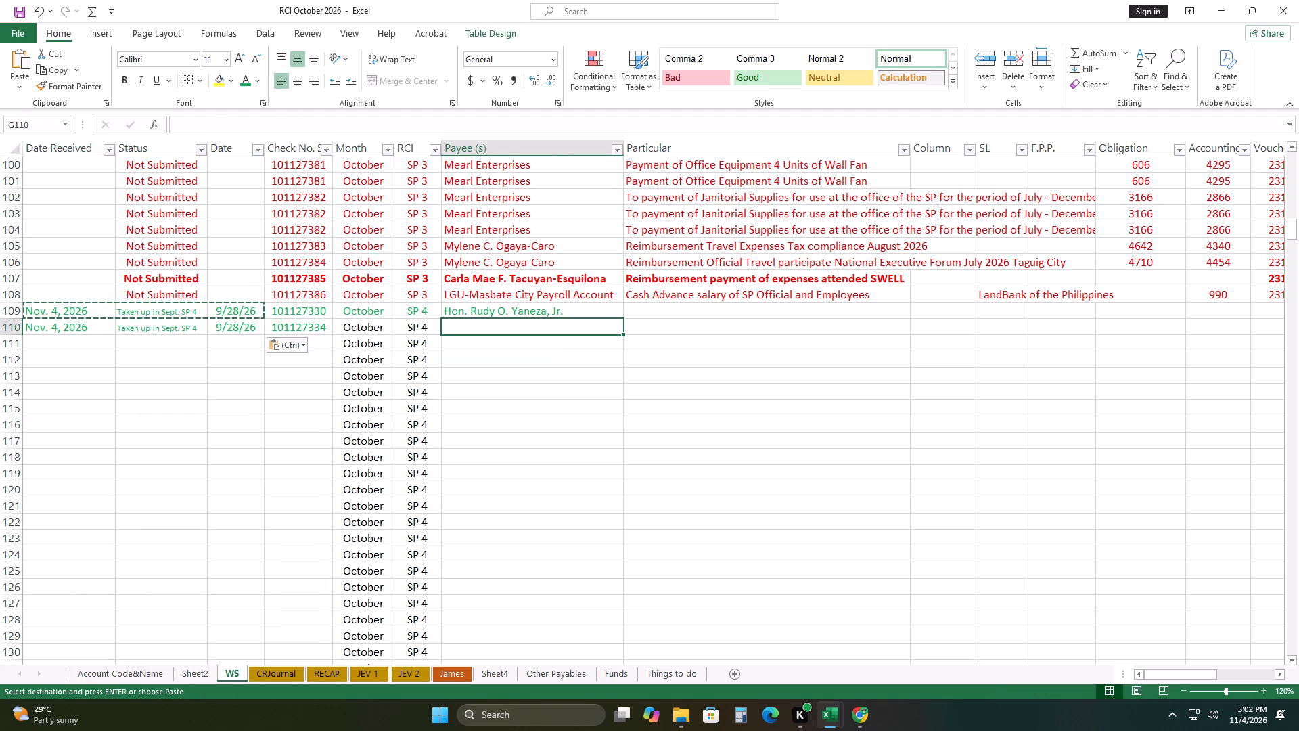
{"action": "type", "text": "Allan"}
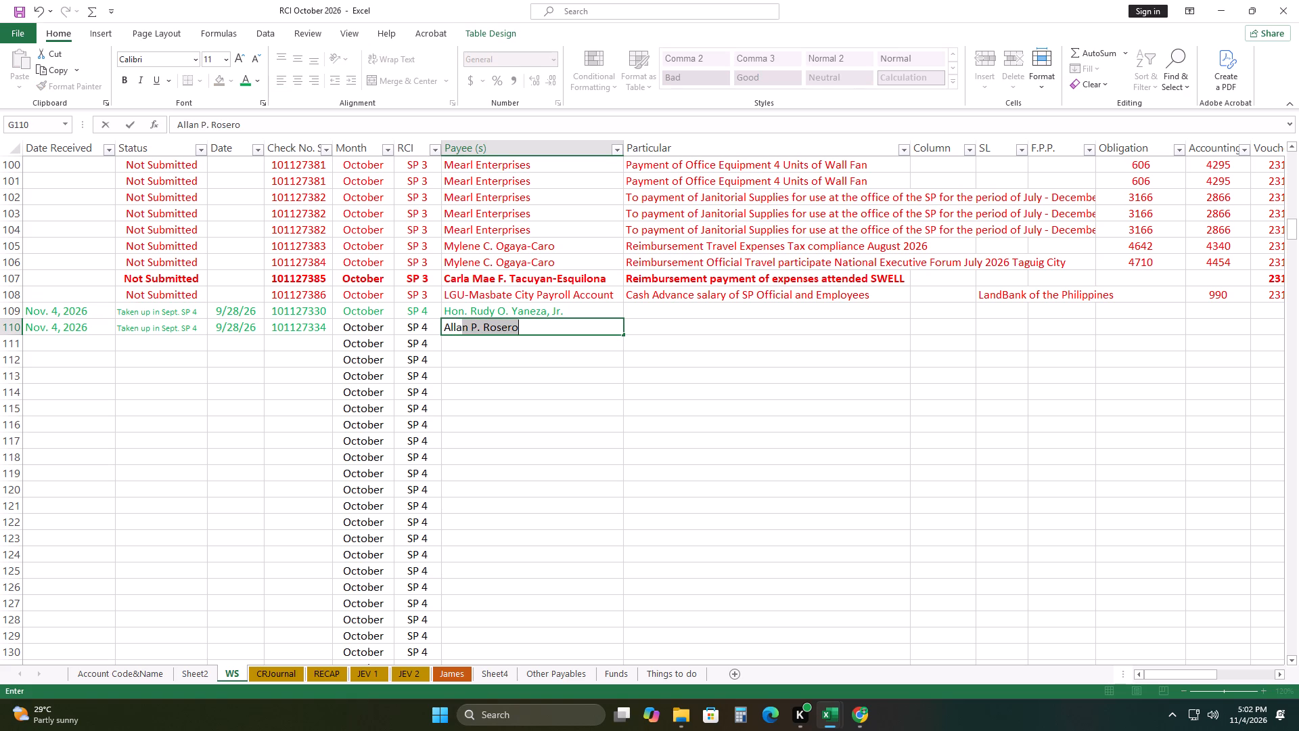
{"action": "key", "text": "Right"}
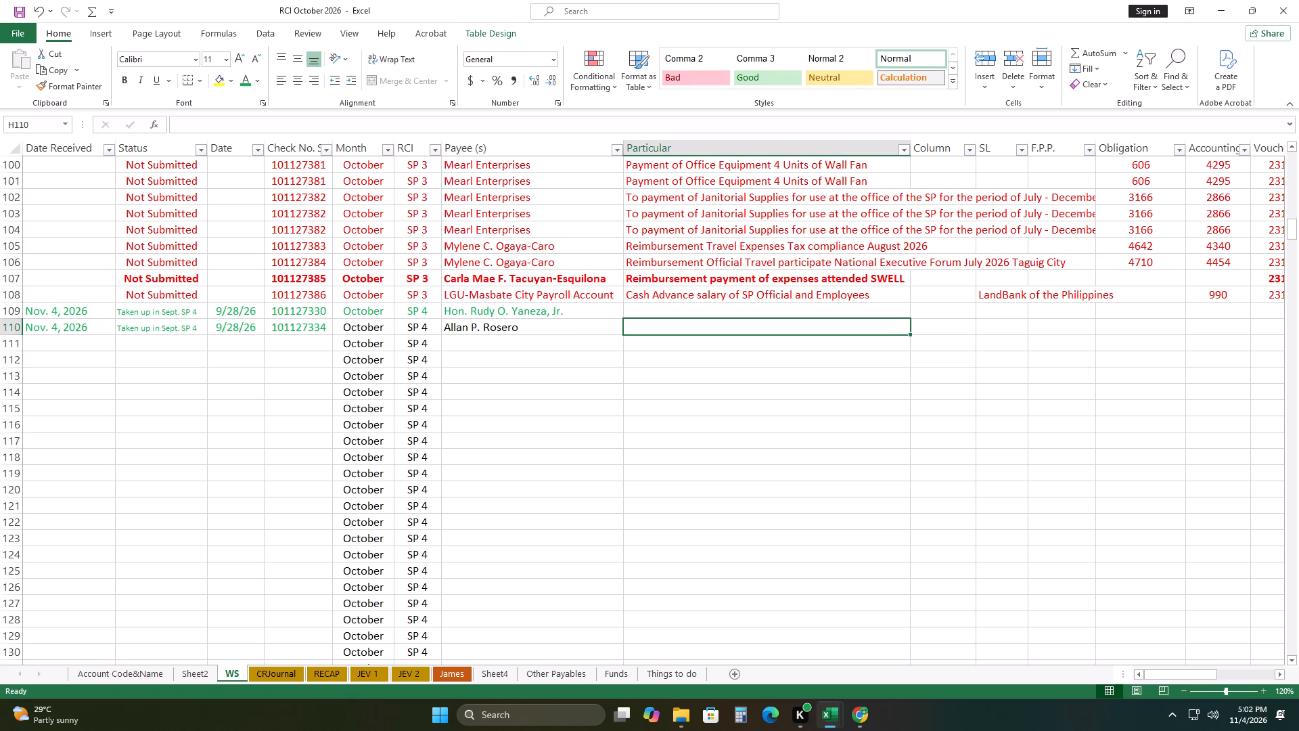
Change the font colour of the whole row 110 to green, matching row 109.
{"action": "right_click", "coordinate": [17, 327]}
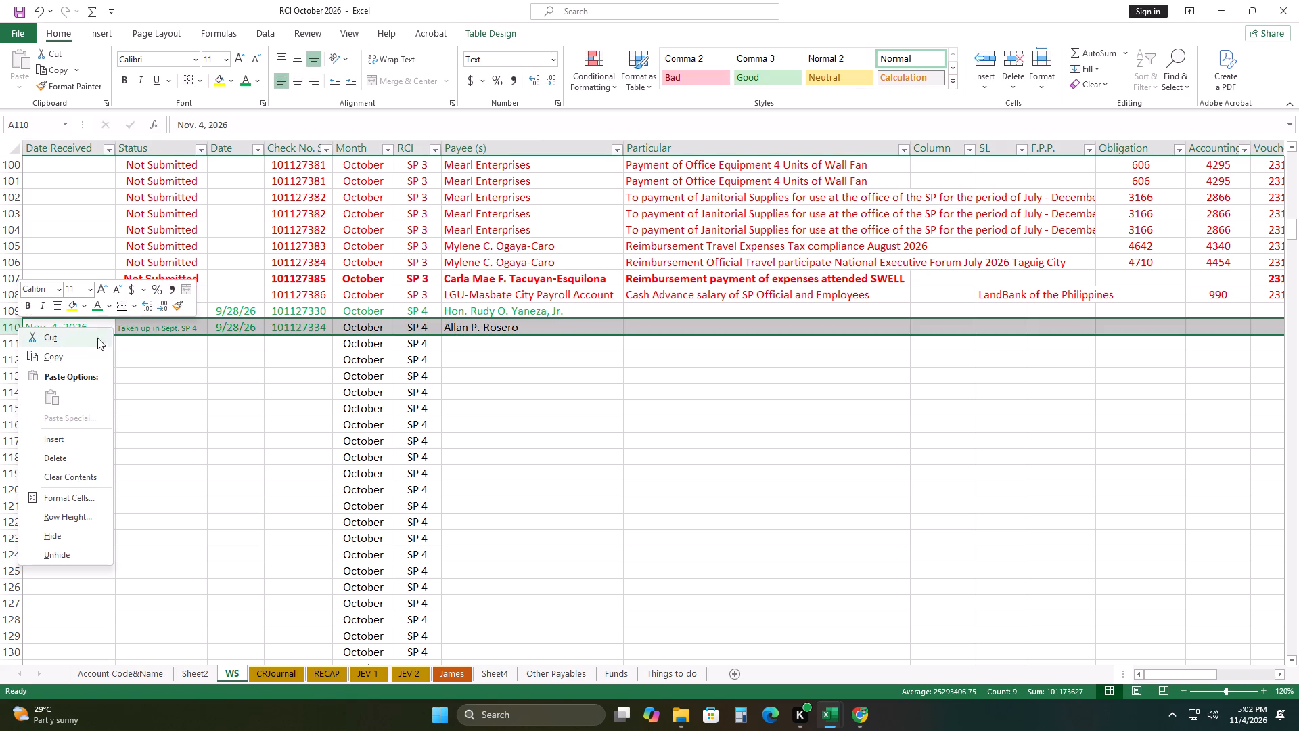
{"action": "left_click", "coordinate": [94, 310]}
{"action": "left_click_drag", "start_coordinate": [227, 420], "coordinate": [236, 425]}
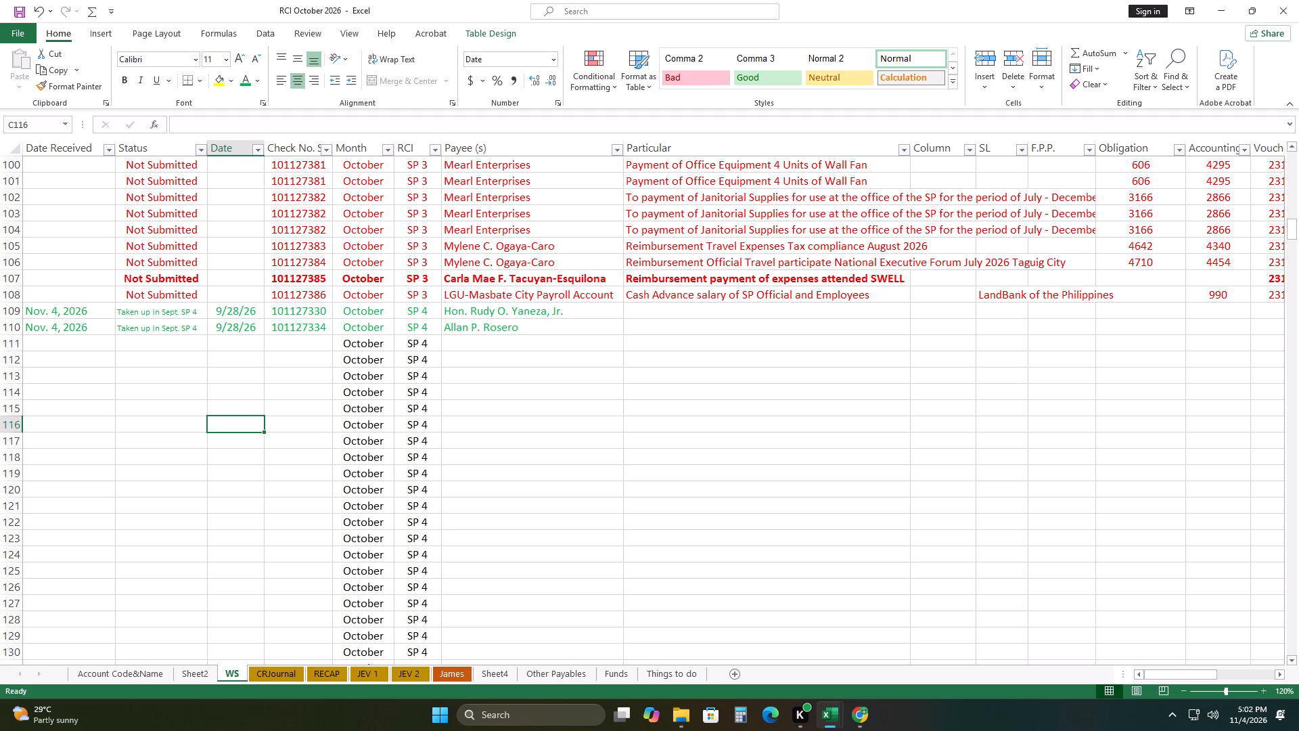
Look through the October SP 2 to SP 4 check entries, comparing the Submitted and Not Submitted rows.
{"action": "scroll", "coordinate": [421, 392], "scroll_direction": "up", "scroll_amount": 9}
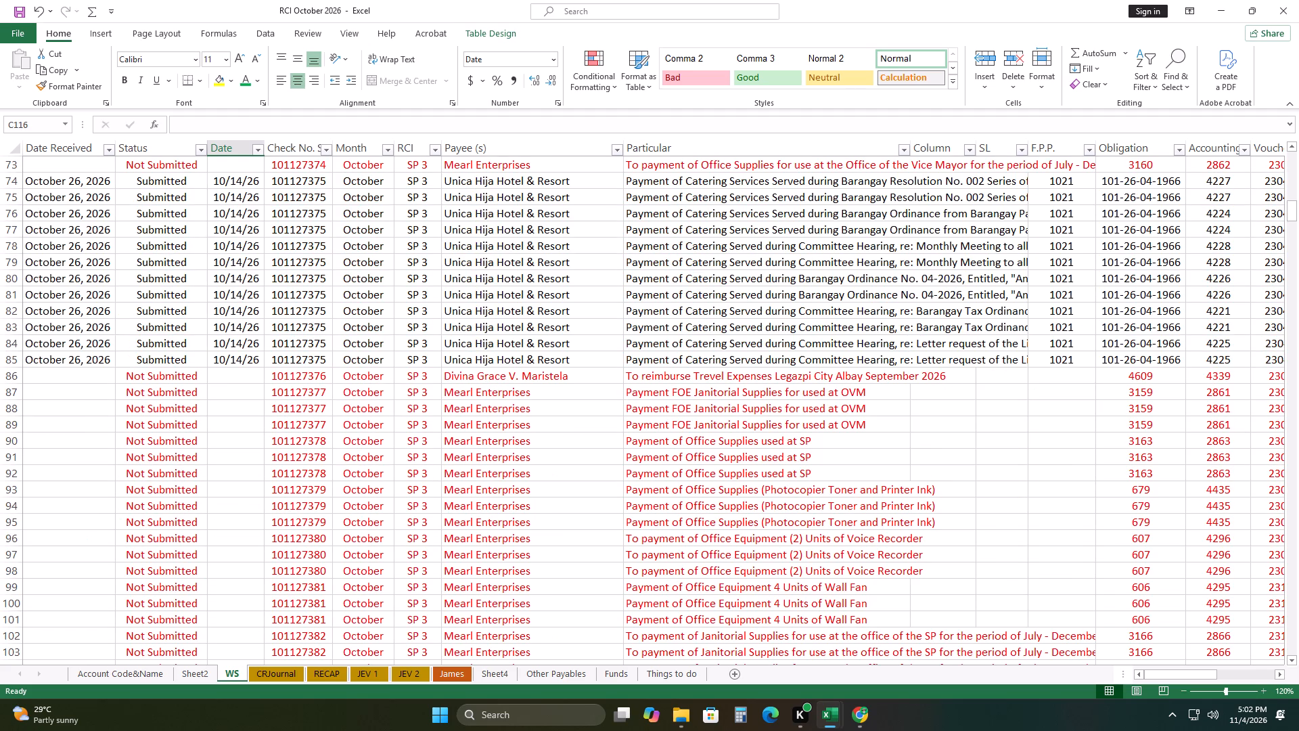
{"action": "scroll", "coordinate": [418, 393], "scroll_direction": "up", "scroll_amount": 3}
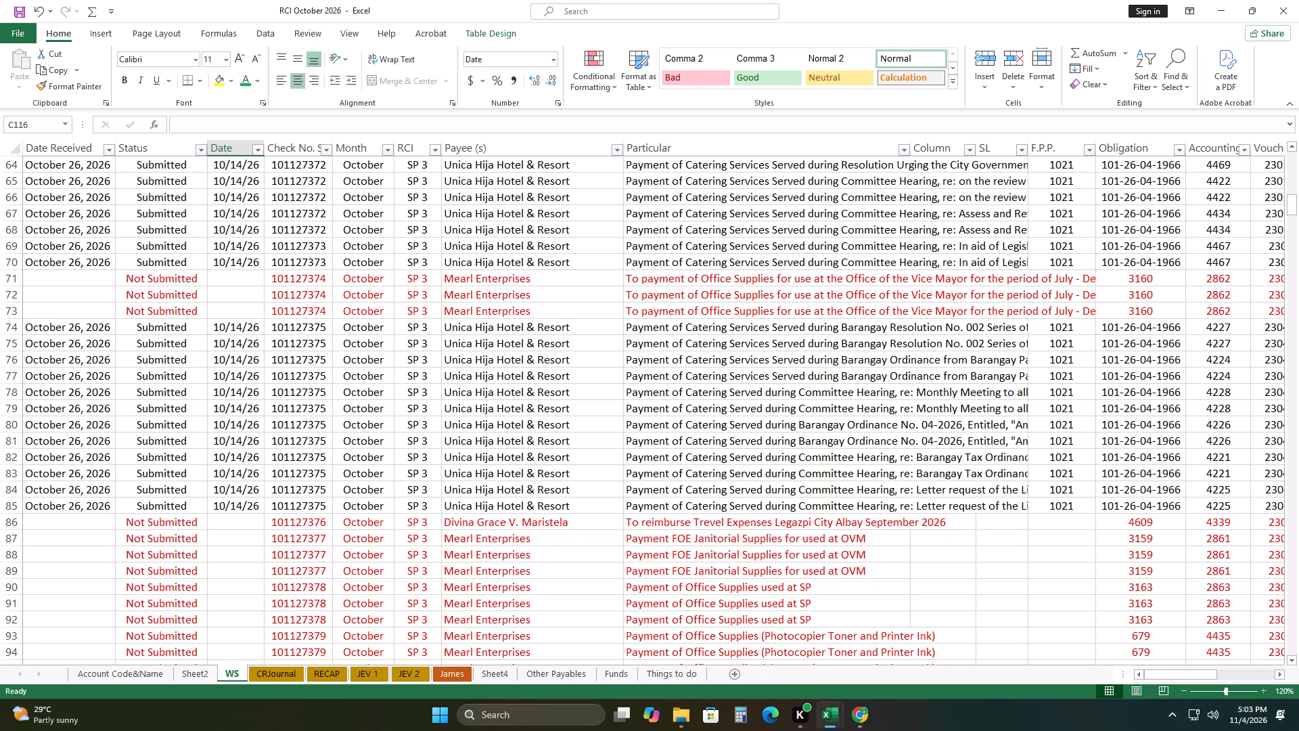
{"action": "scroll", "coordinate": [420, 401], "scroll_direction": "down", "scroll_amount": 14}
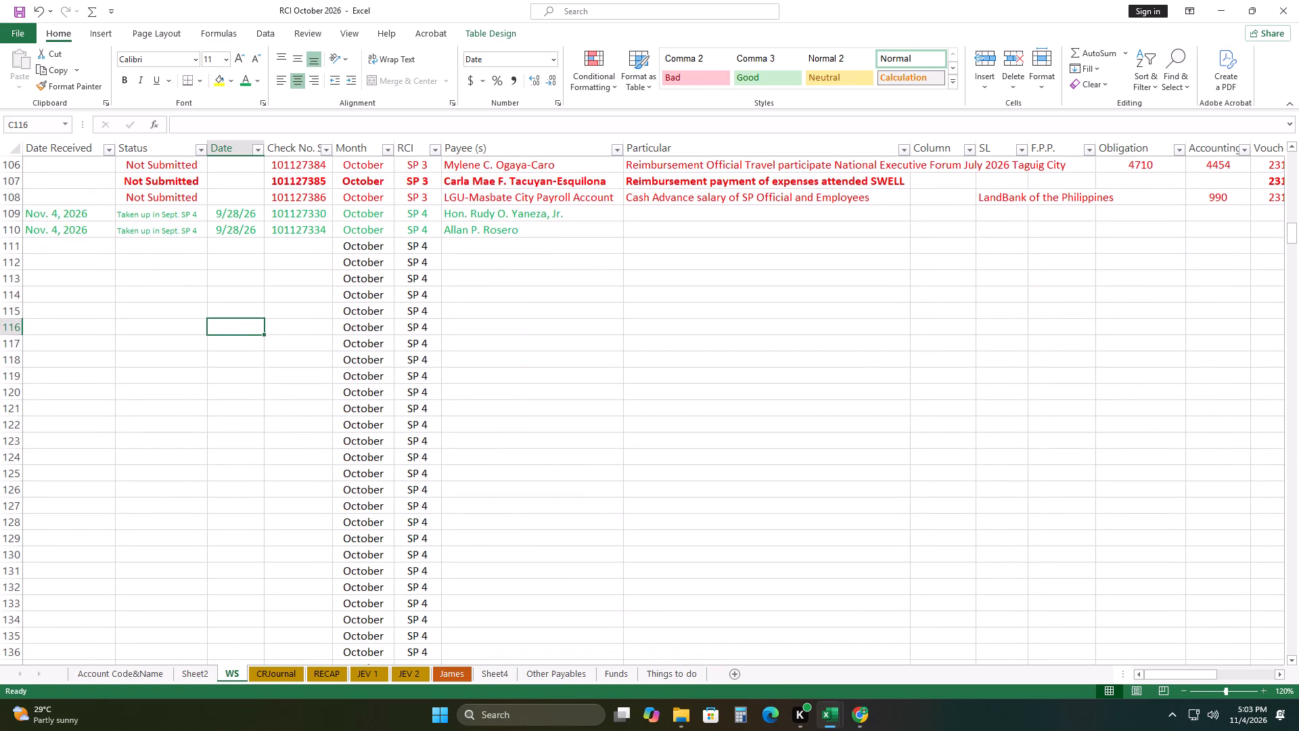
{"action": "scroll", "coordinate": [371, 393], "scroll_direction": "up", "scroll_amount": 11}
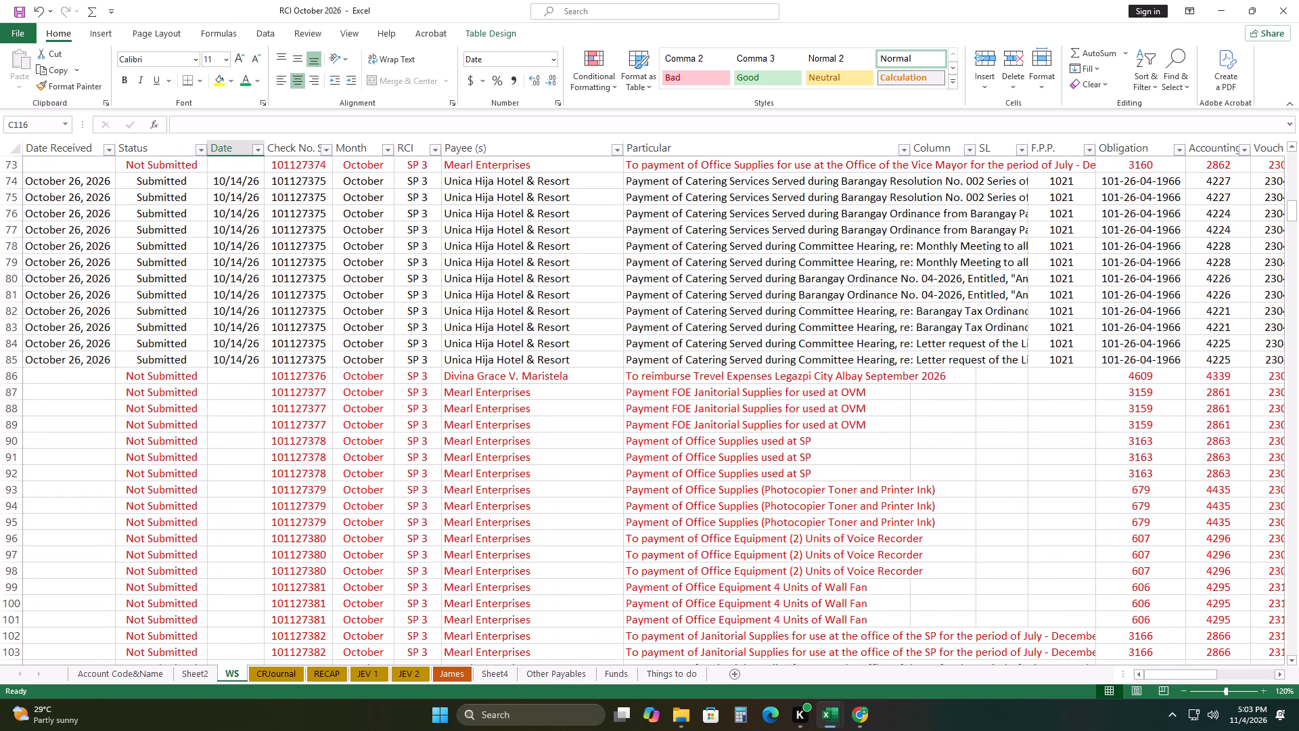
{"action": "scroll", "coordinate": [367, 390], "scroll_direction": "down", "scroll_amount": 3}
{"action": "scroll", "coordinate": [367, 390], "scroll_direction": "up", "scroll_amount": 1}
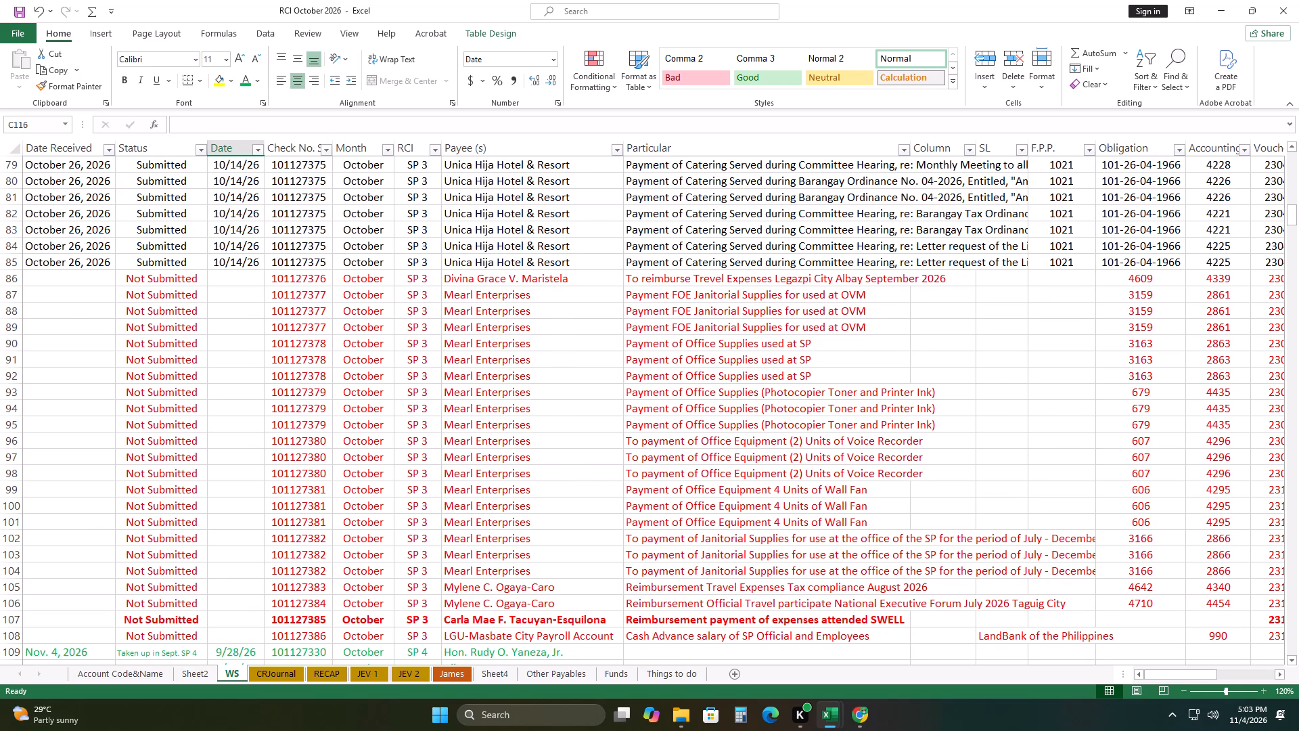
{"action": "scroll", "coordinate": [367, 390], "scroll_direction": "down", "scroll_amount": 6}
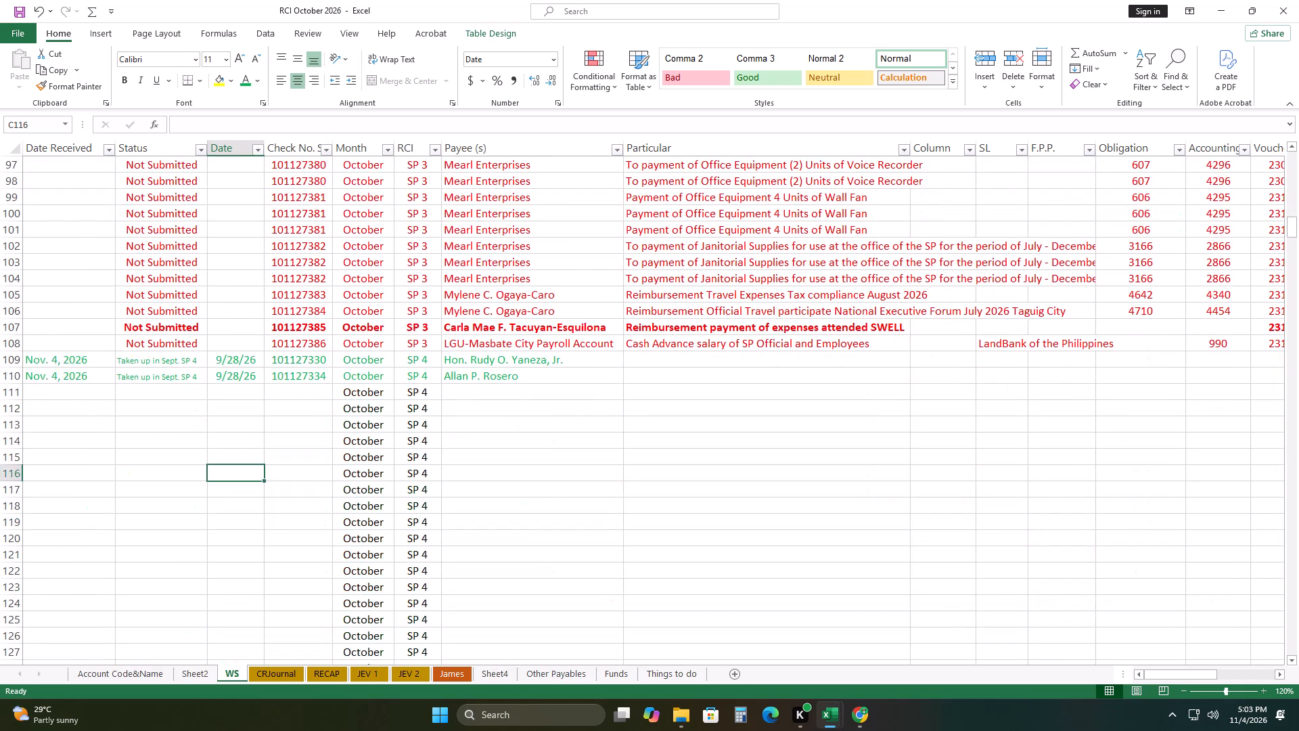
{"action": "scroll", "coordinate": [365, 395], "scroll_direction": "up", "scroll_amount": 3}
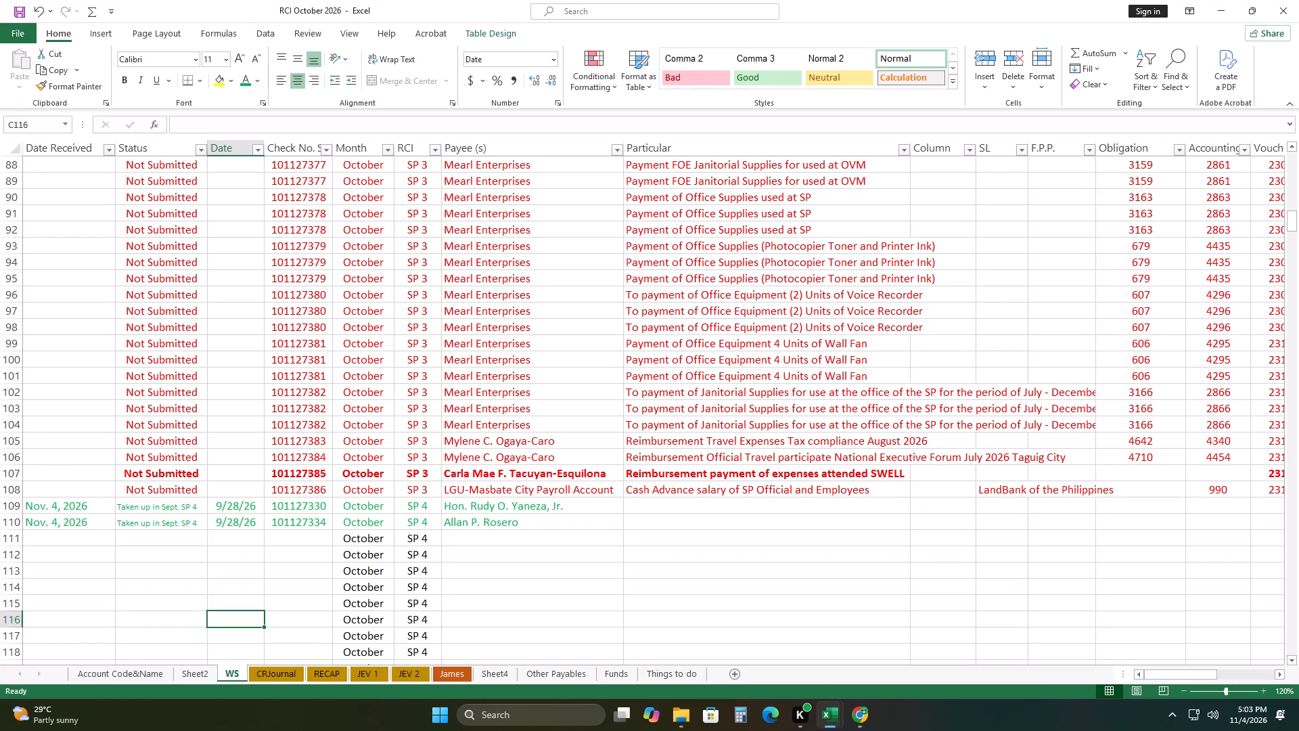
{"action": "scroll", "coordinate": [365, 397], "scroll_direction": "up", "scroll_amount": 3}
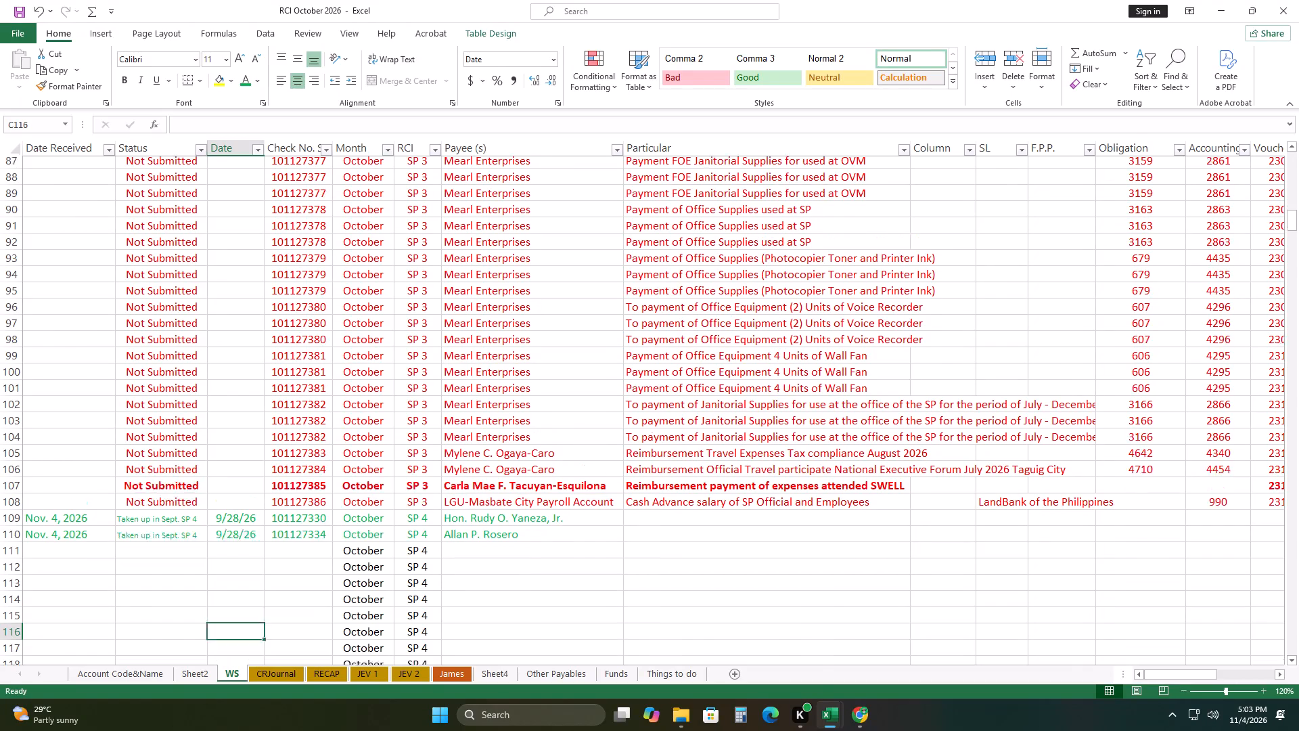
{"action": "scroll", "coordinate": [365, 397], "scroll_direction": "up", "scroll_amount": 14}
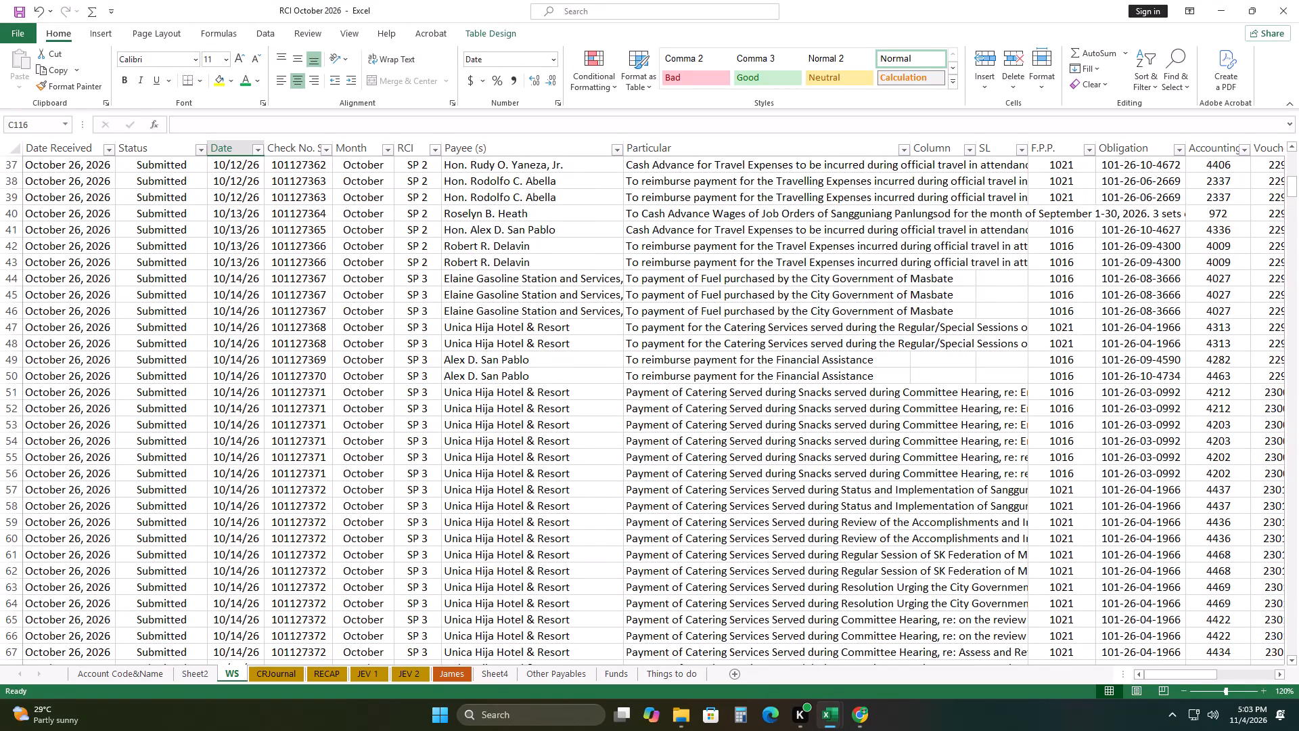
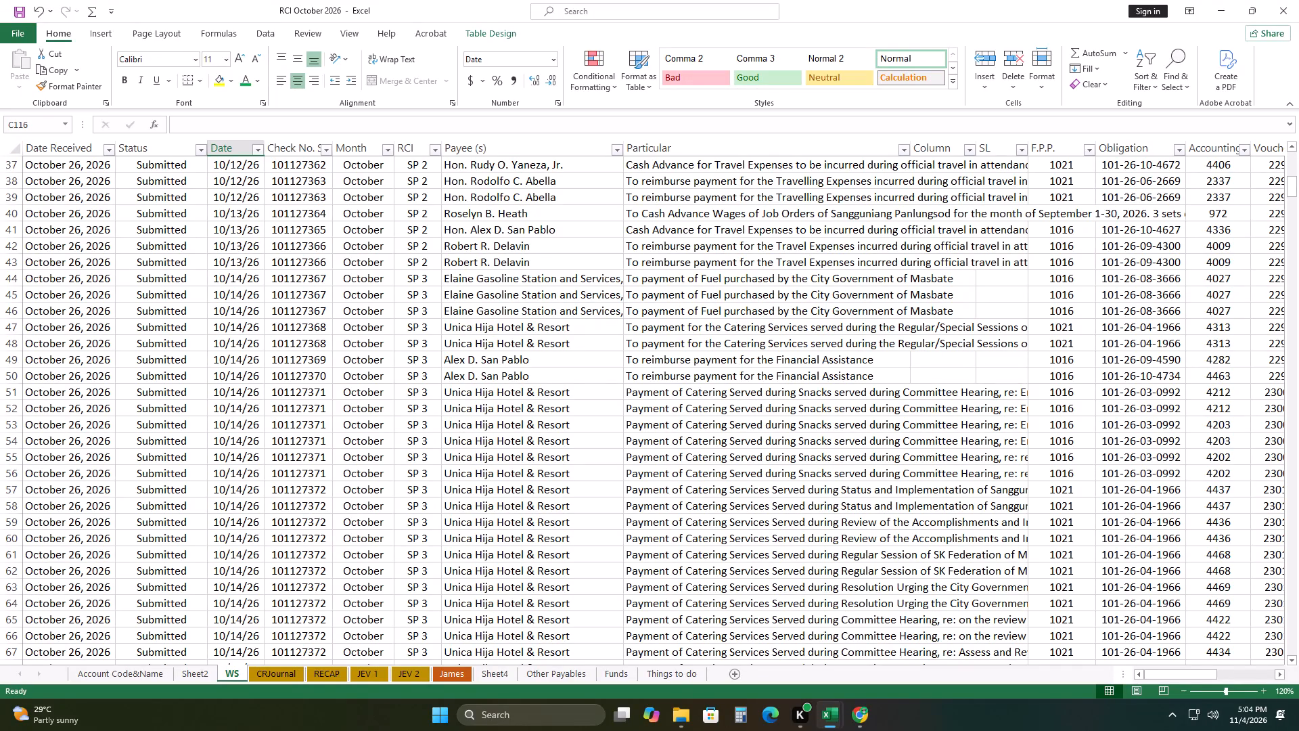
{"action": "scroll", "coordinate": [388, 386], "scroll_direction": "down", "scroll_amount": 13}
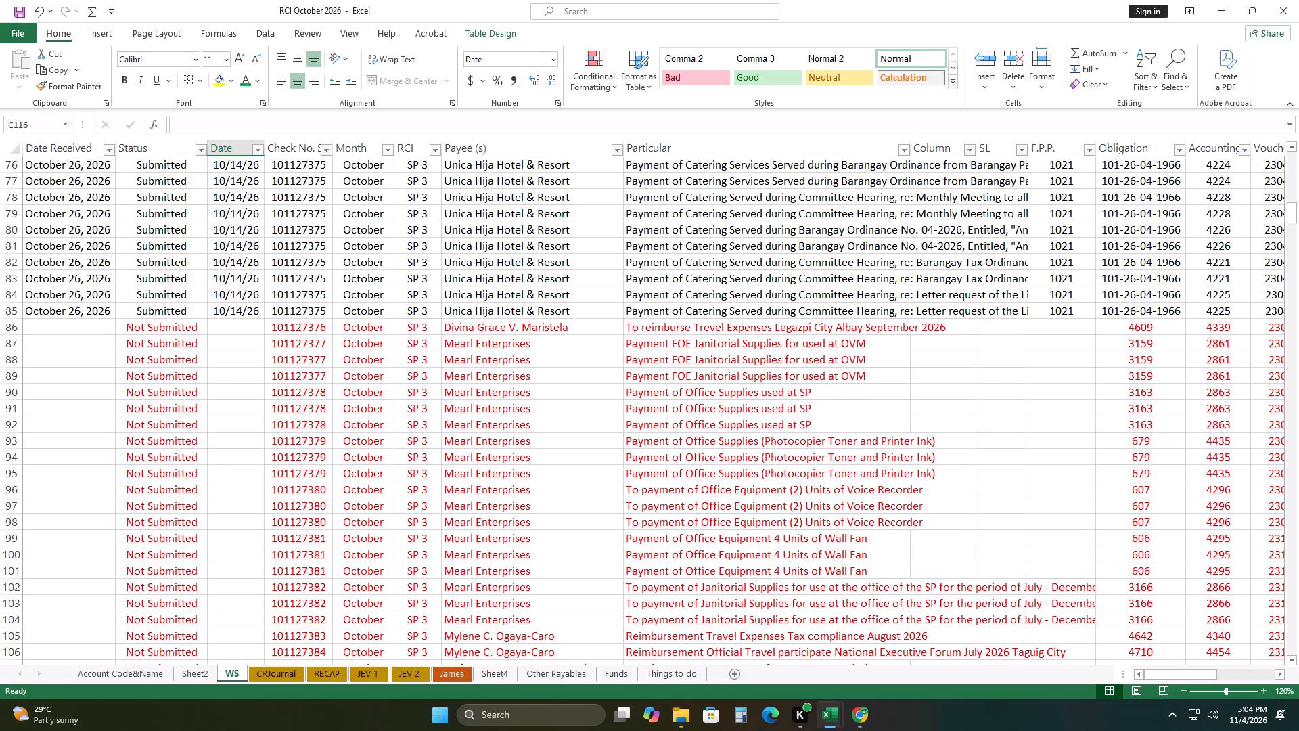
{"action": "scroll", "coordinate": [315, 385], "scroll_direction": "up", "scroll_amount": 4}
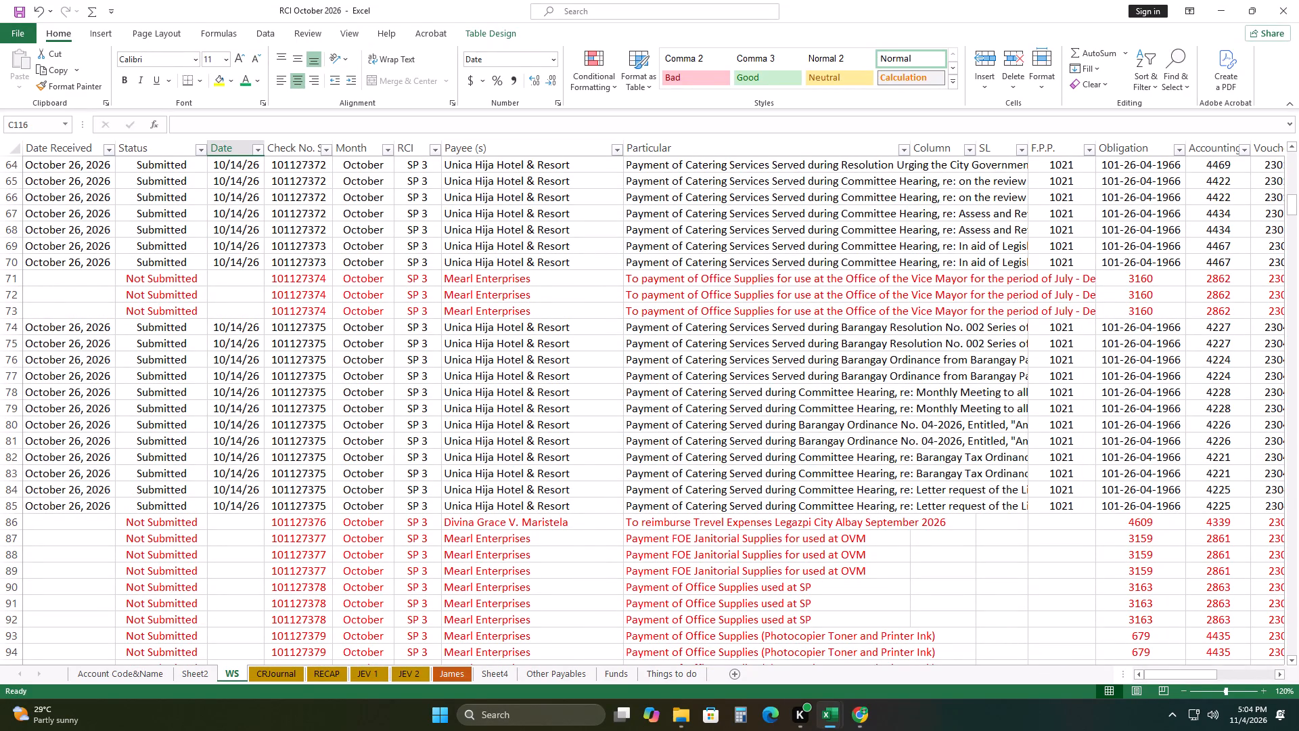
{"action": "scroll", "coordinate": [288, 398], "scroll_direction": "down", "scroll_amount": 13}
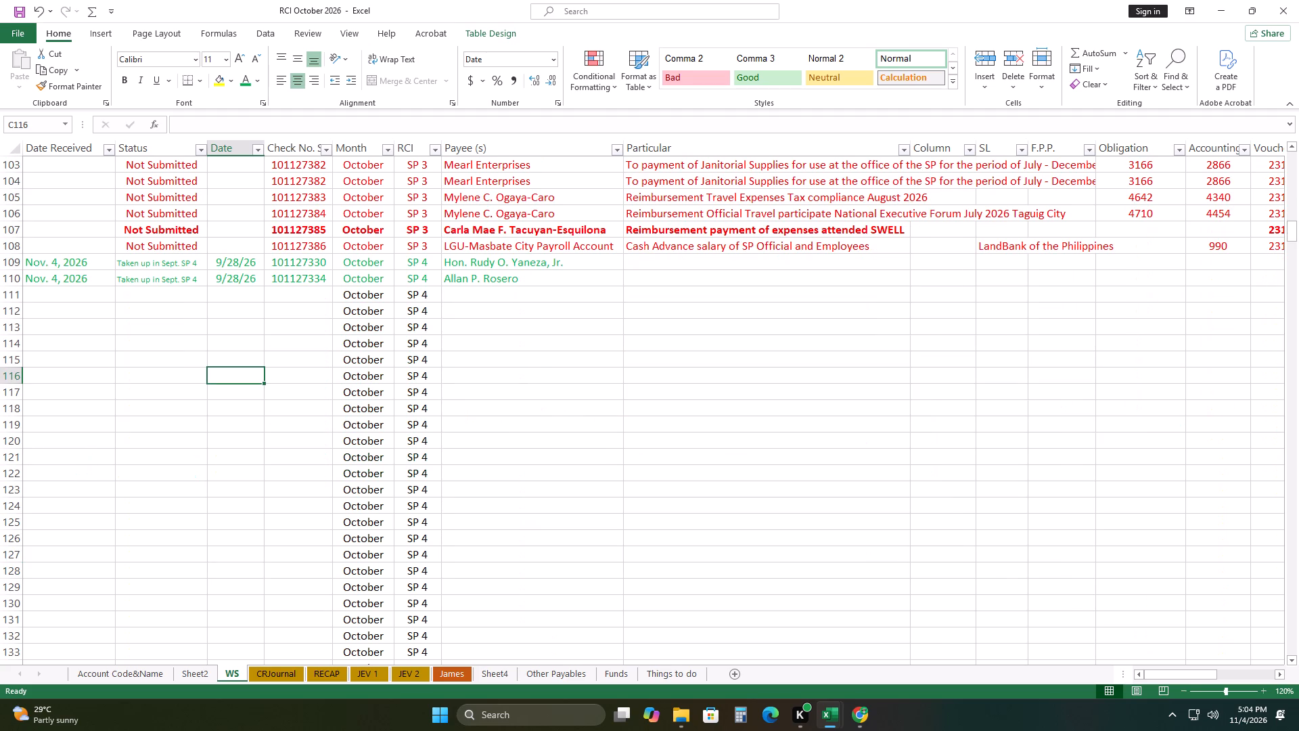
{"action": "left_click", "coordinate": [310, 279]}
{"action": "left_click_drag", "start_coordinate": [332, 286], "coordinate": [332, 296]}
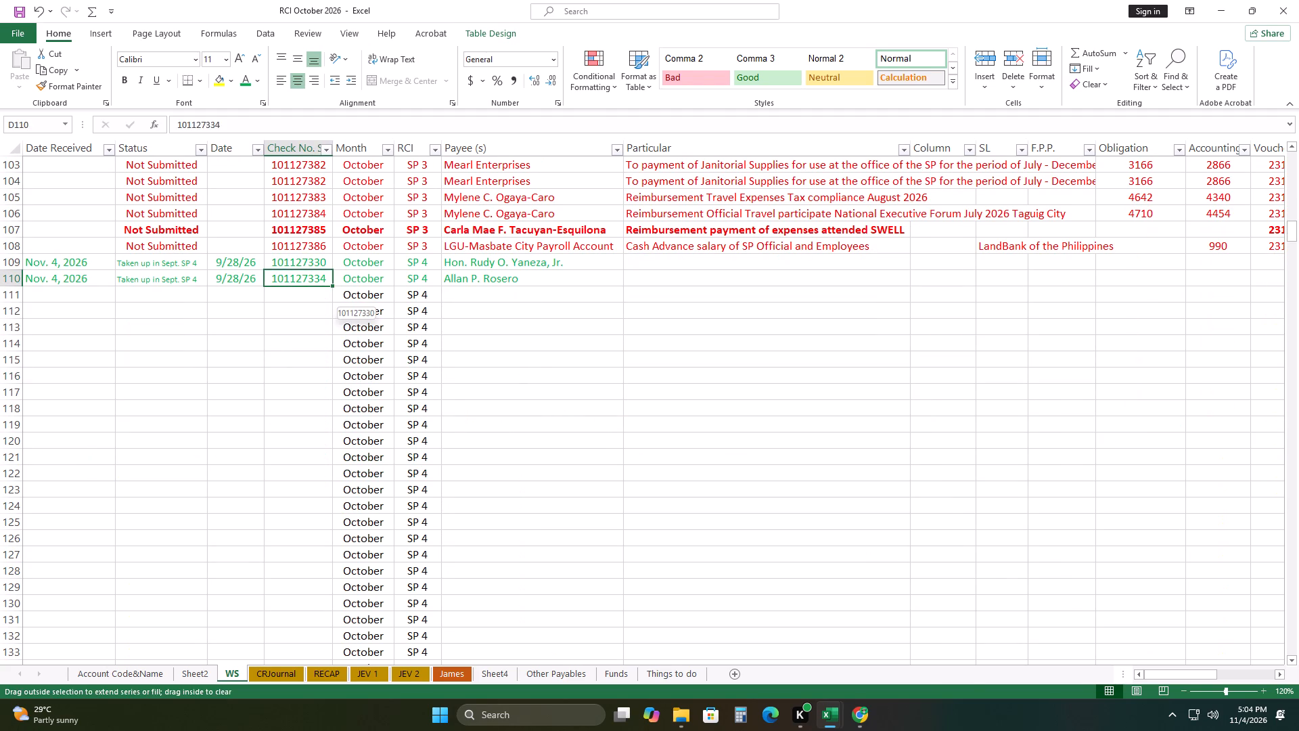
{"action": "left_click_drag", "start_coordinate": [332, 296], "coordinate": [332, 298]}
{"action": "left_click", "coordinate": [328, 294]}
{"action": "left_click", "coordinate": [328, 294]}
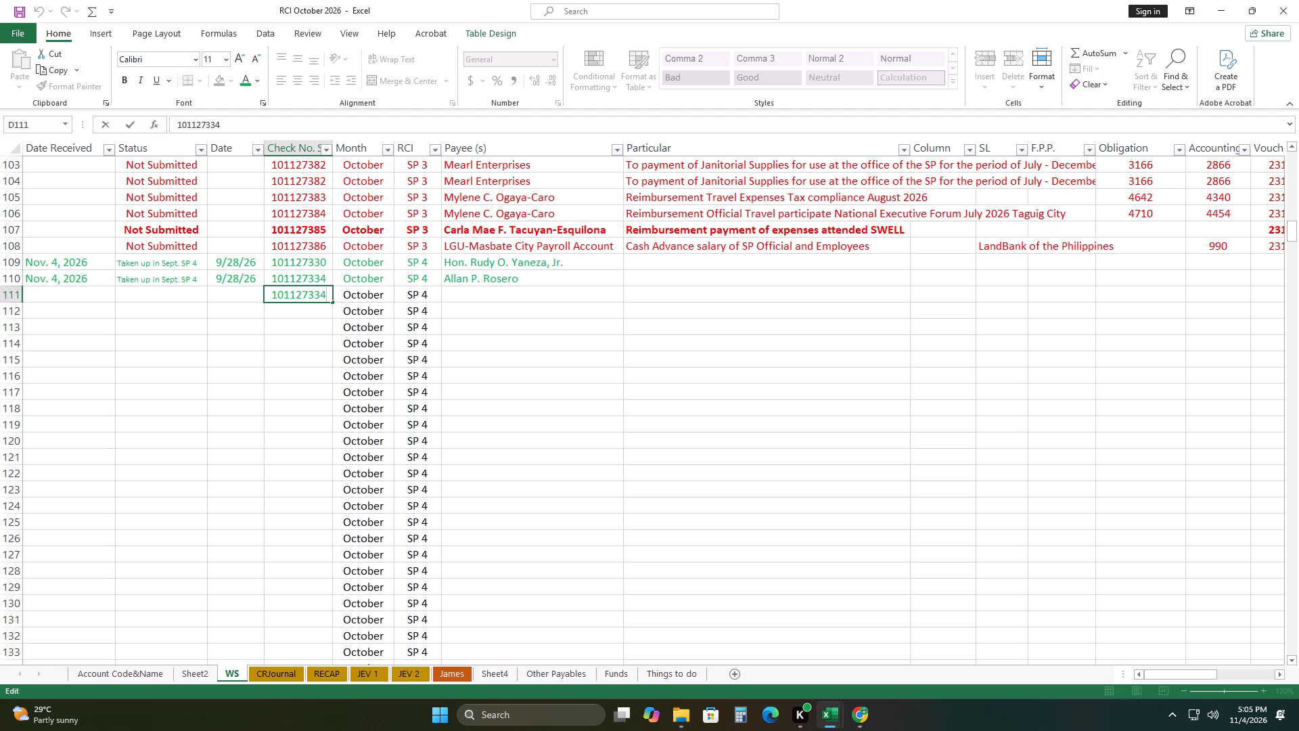
{"action": "key", "text": "BackSpace"}
{"action": "key", "text": "BackSpace"}
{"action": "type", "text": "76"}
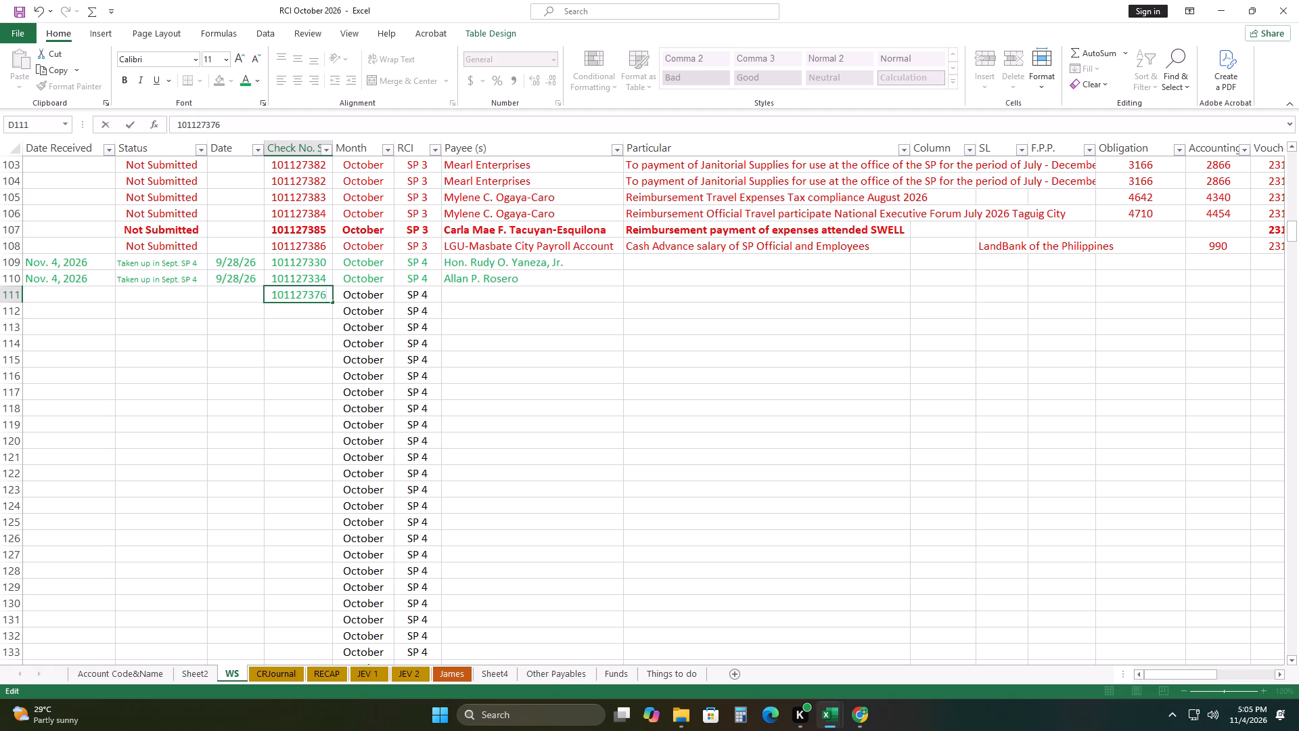
{"action": "left_click", "coordinate": [309, 327]}
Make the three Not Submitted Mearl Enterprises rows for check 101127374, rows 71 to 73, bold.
{"action": "scroll", "coordinate": [273, 397], "scroll_direction": "up", "scroll_amount": 12}
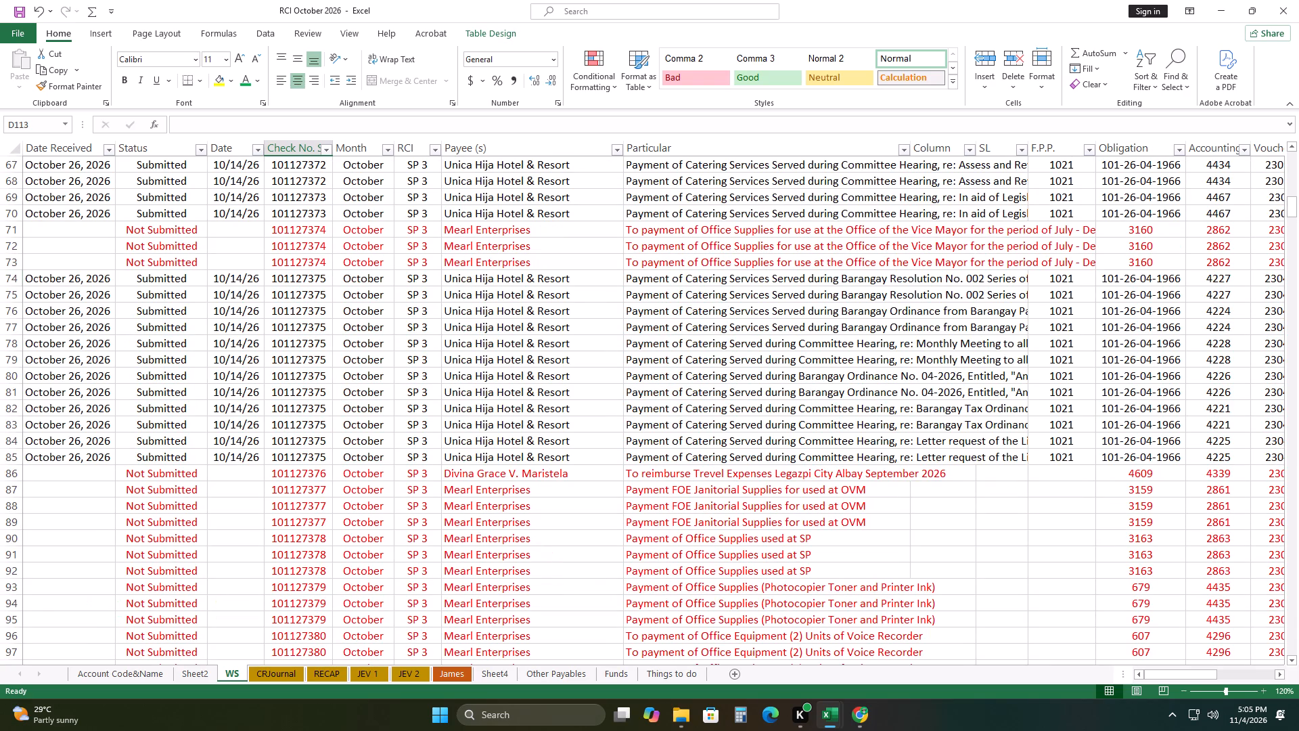
{"action": "left_click_drag", "start_coordinate": [12, 231], "coordinate": [8, 259]}
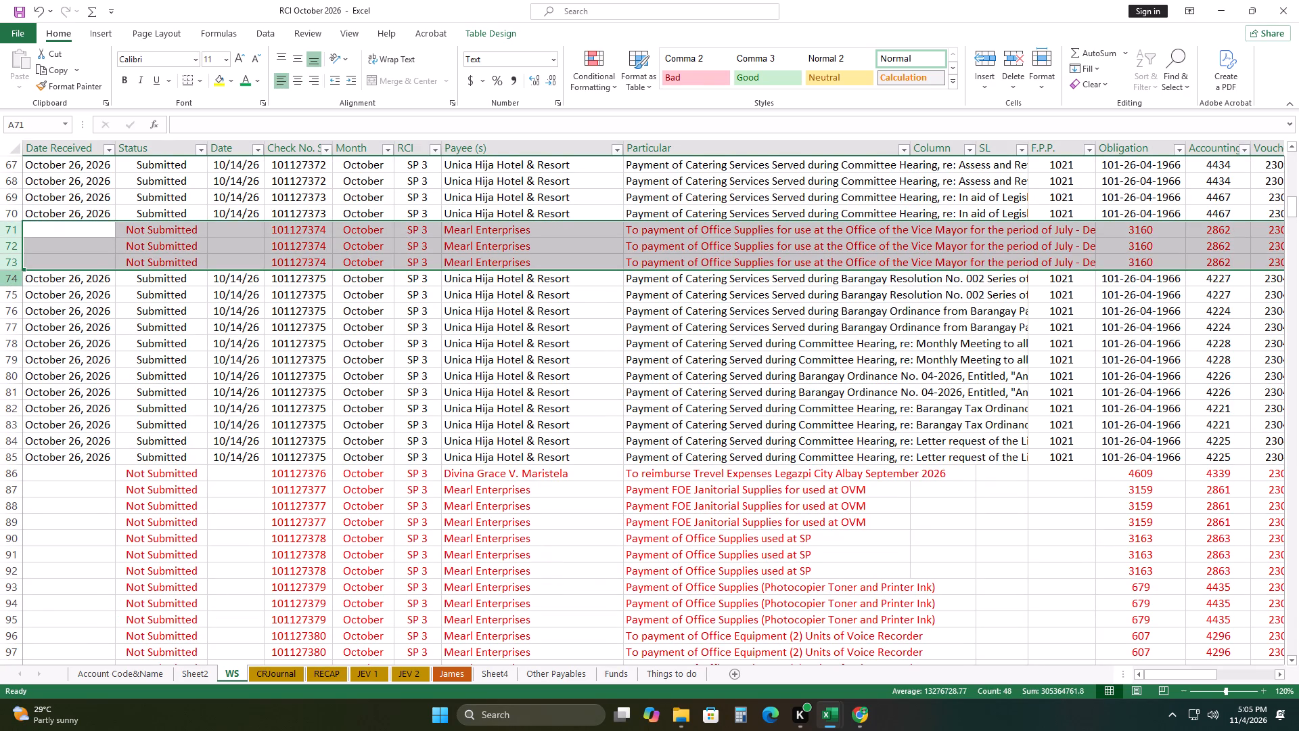
{"action": "left_click", "coordinate": [866, 713]}
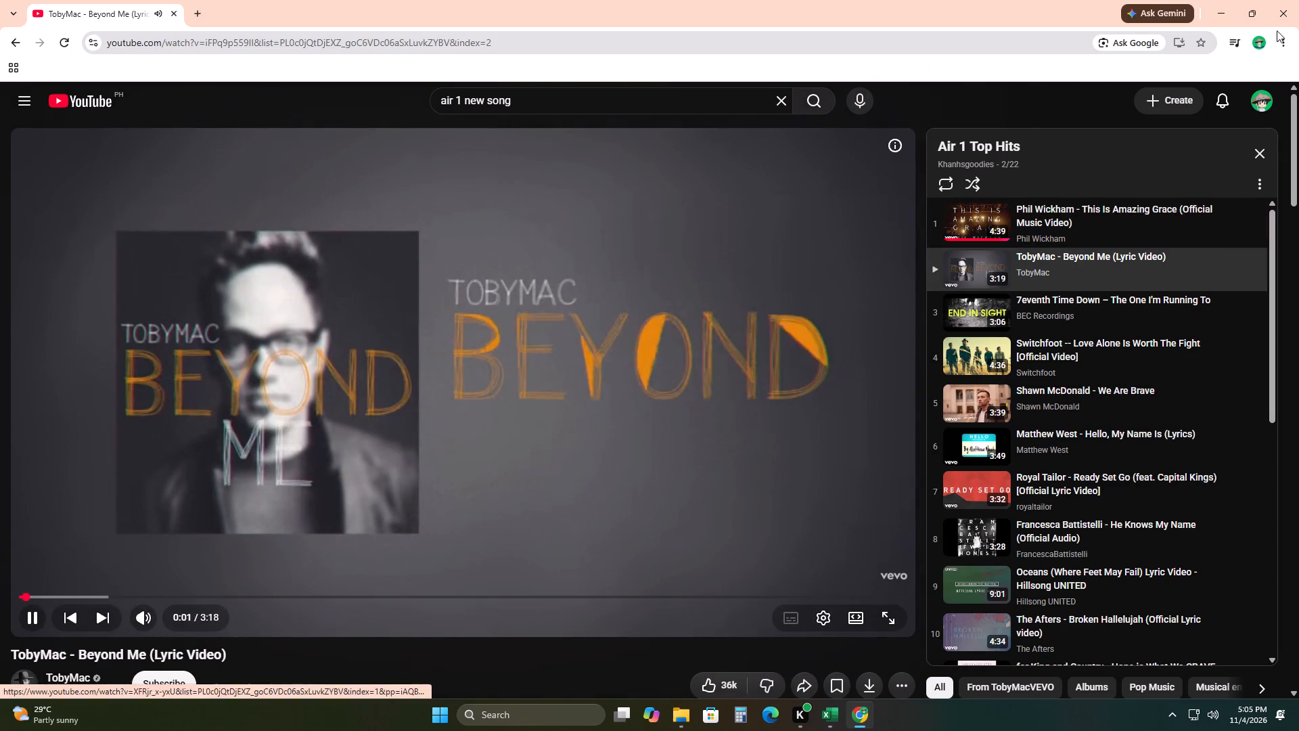
{"action": "left_click", "coordinate": [1225, 12]}
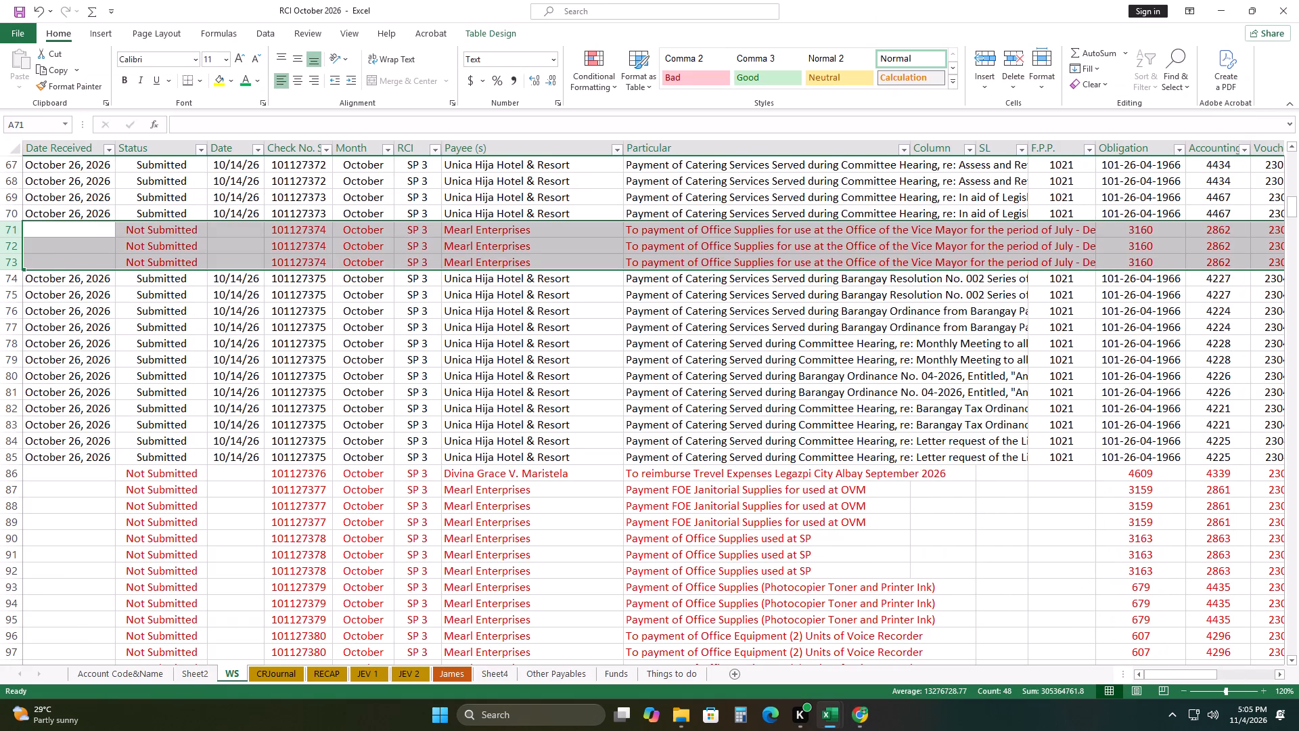
{"action": "right_click", "coordinate": [11, 229]}
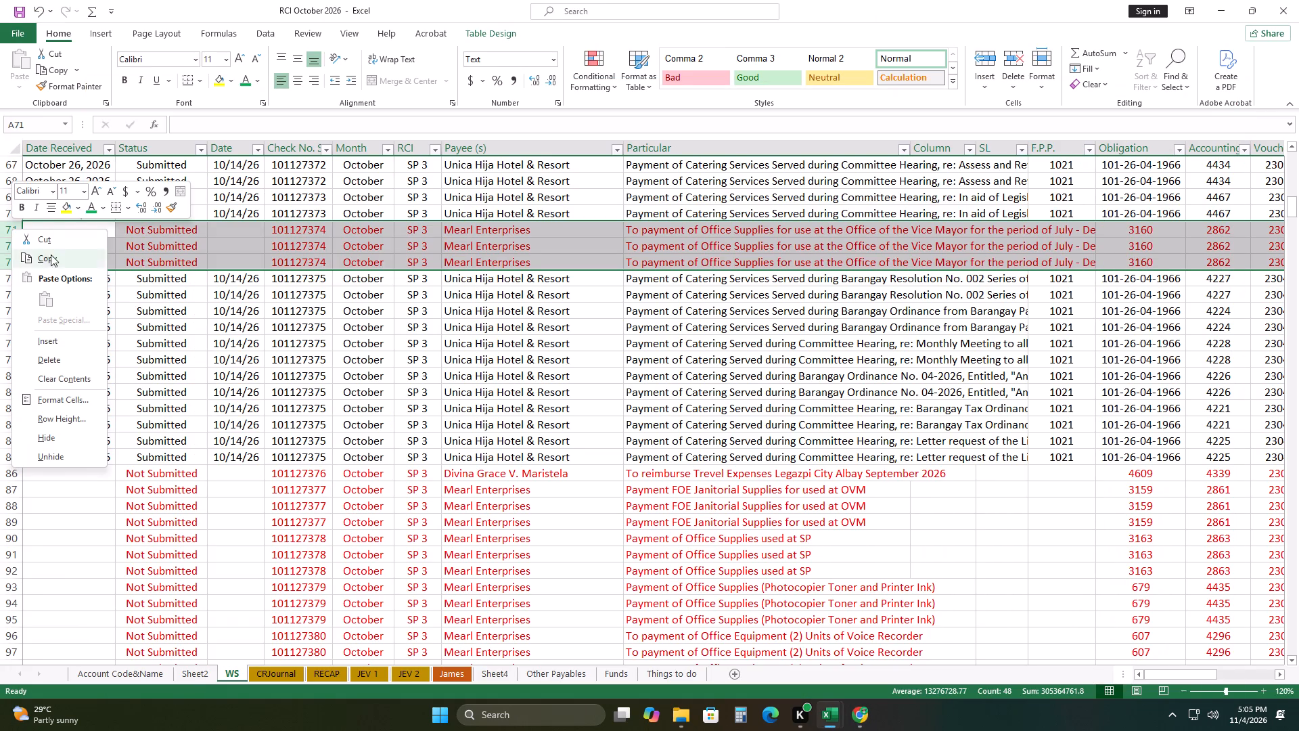
{"action": "left_click", "coordinate": [22, 206]}
{"action": "left_click_drag", "start_coordinate": [420, 387], "coordinate": [436, 386]}
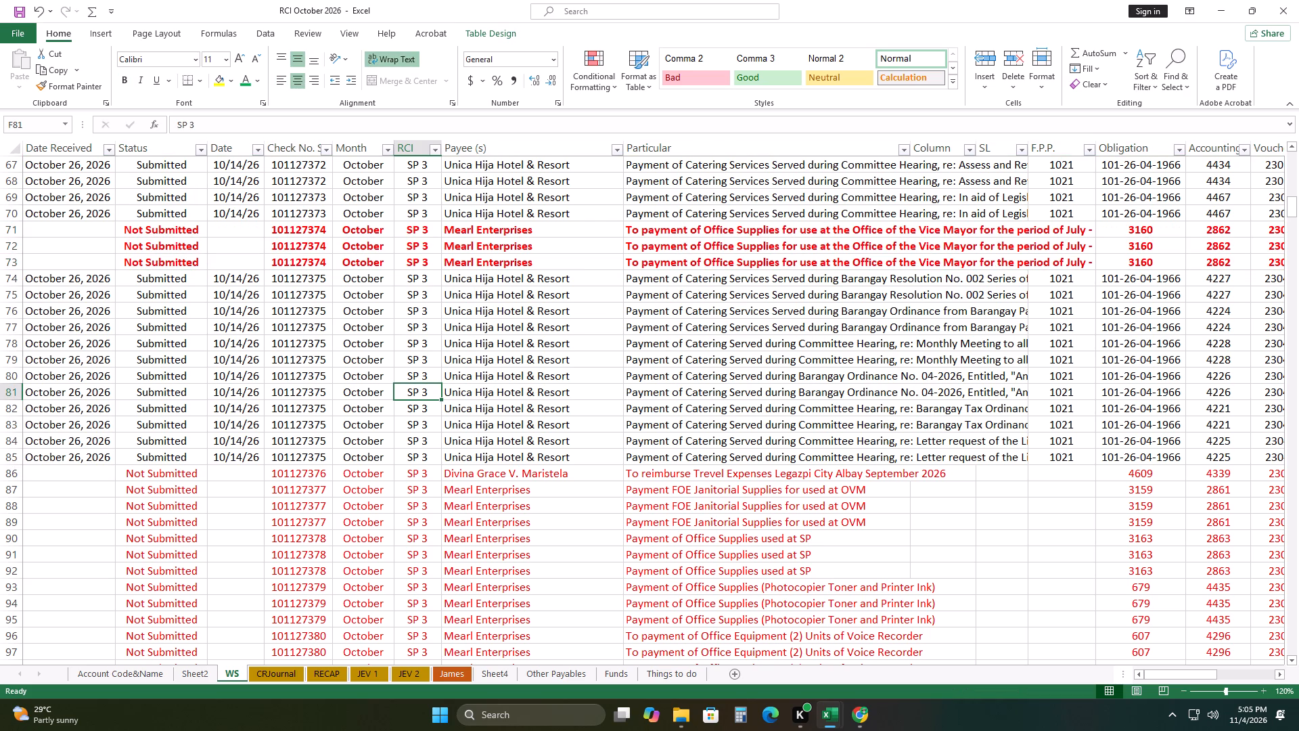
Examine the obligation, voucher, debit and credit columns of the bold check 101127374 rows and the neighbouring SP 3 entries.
{"action": "left_click_drag", "start_coordinate": [1193, 673], "coordinate": [1239, 656]}
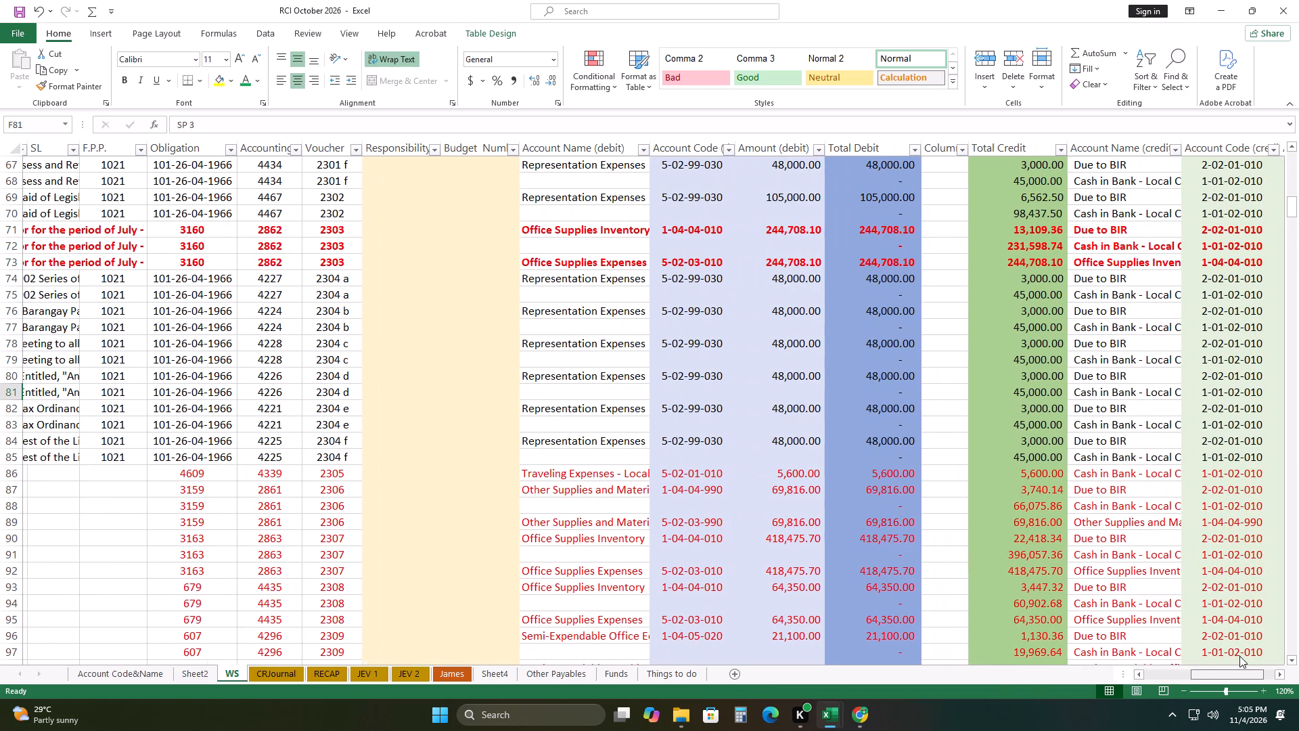
{"action": "left_click_drag", "start_coordinate": [1239, 656], "coordinate": [1257, 653]}
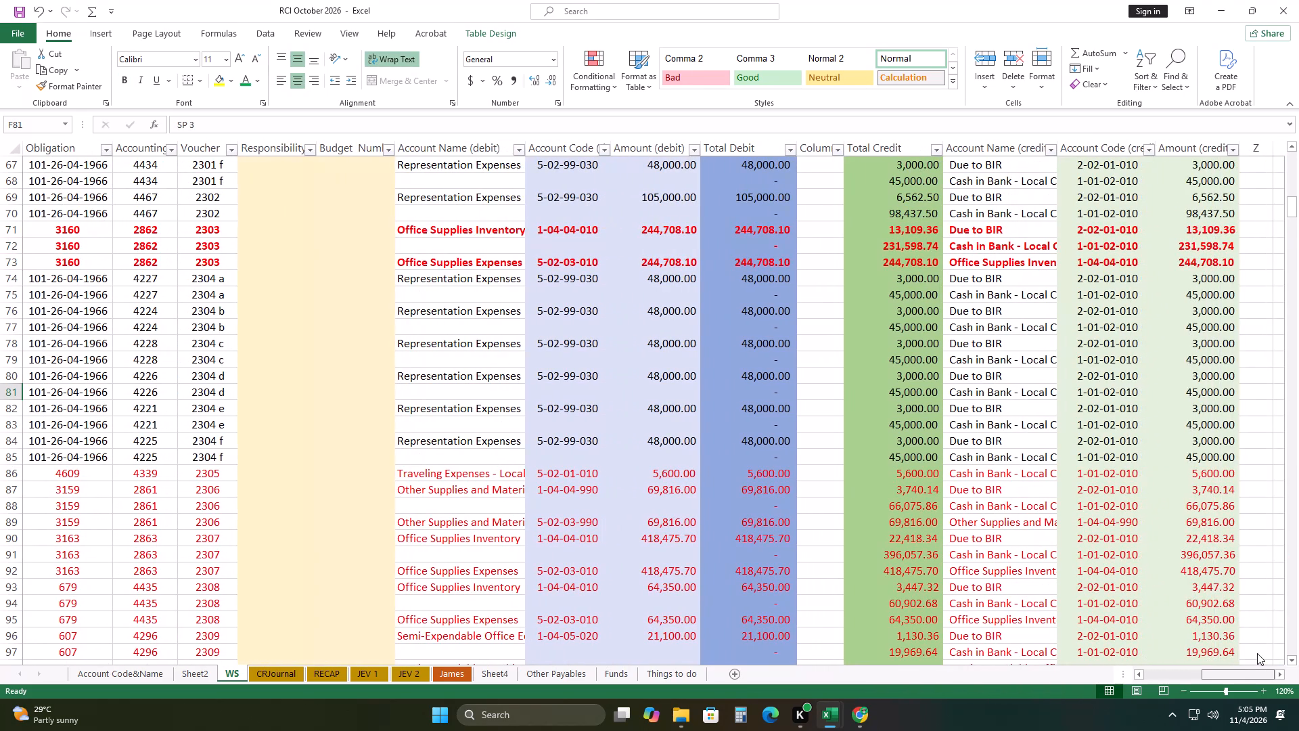
{"action": "left_click_drag", "start_coordinate": [1257, 653], "coordinate": [1225, 662]}
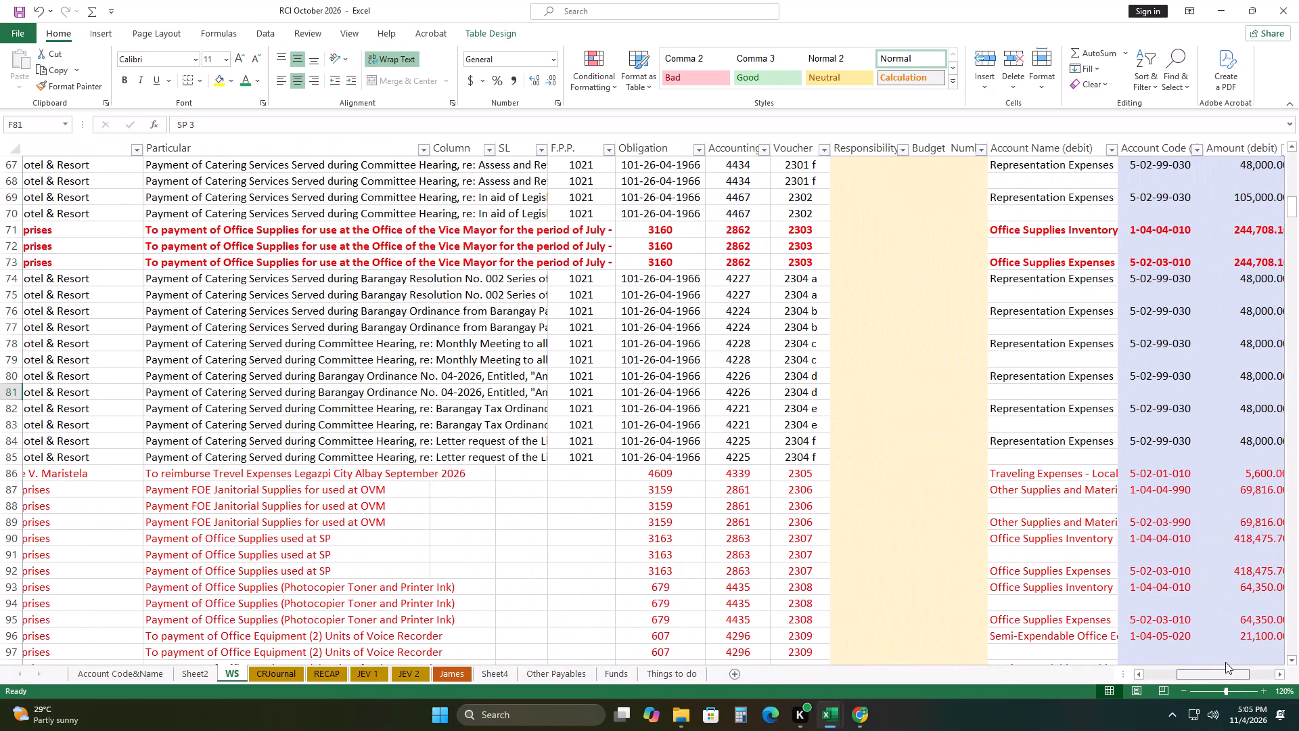
{"action": "left_click_drag", "start_coordinate": [1225, 662], "coordinate": [1223, 663]}
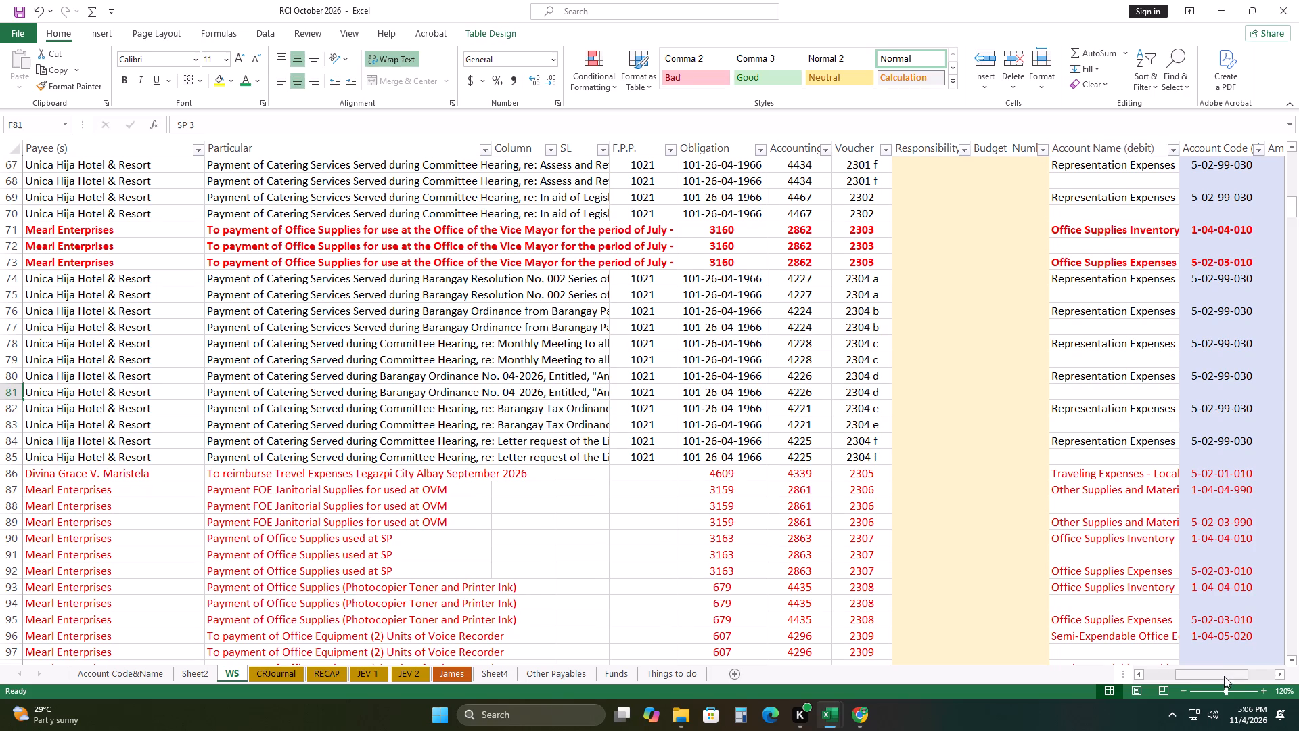
{"action": "left_click_drag", "start_coordinate": [1224, 678], "coordinate": [1242, 680]}
{"action": "left_click_drag", "start_coordinate": [1230, 671], "coordinate": [1195, 672]}
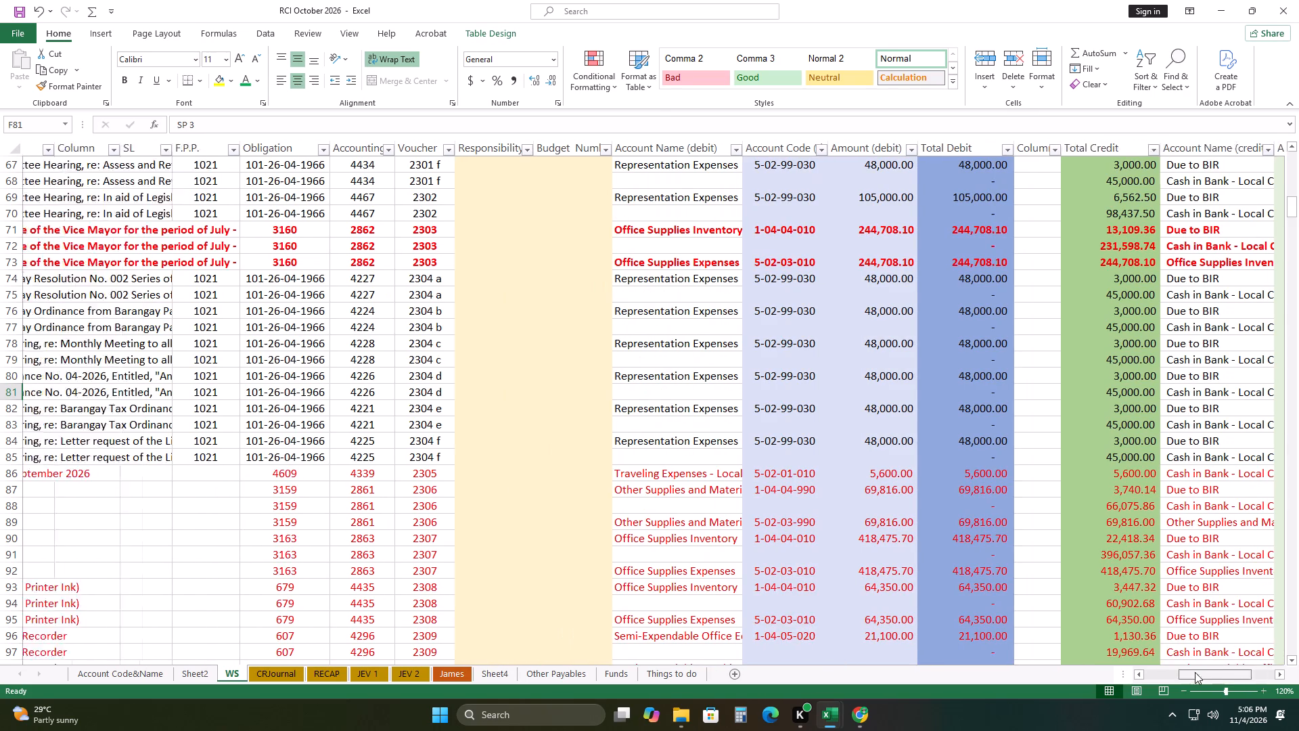
{"action": "left_click_drag", "start_coordinate": [1195, 672], "coordinate": [1167, 676]}
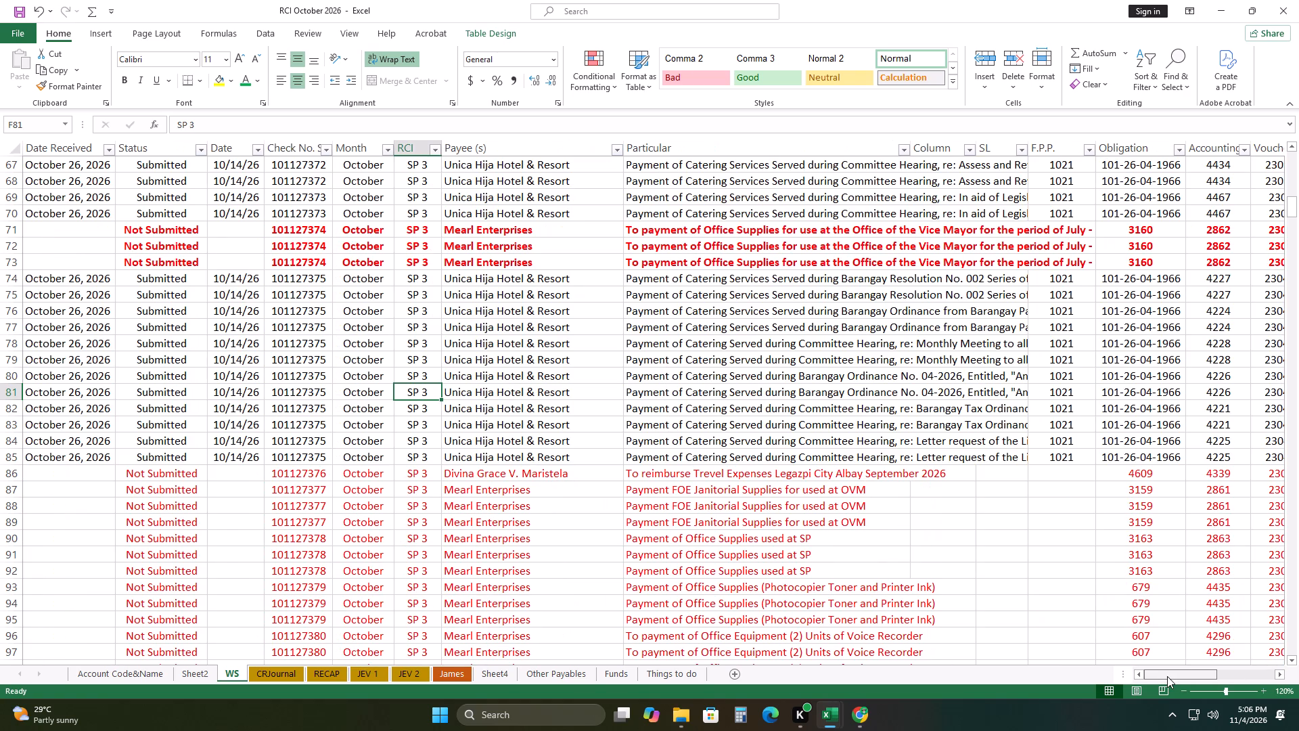
{"action": "left_click_drag", "start_coordinate": [1167, 676], "coordinate": [1285, 669]}
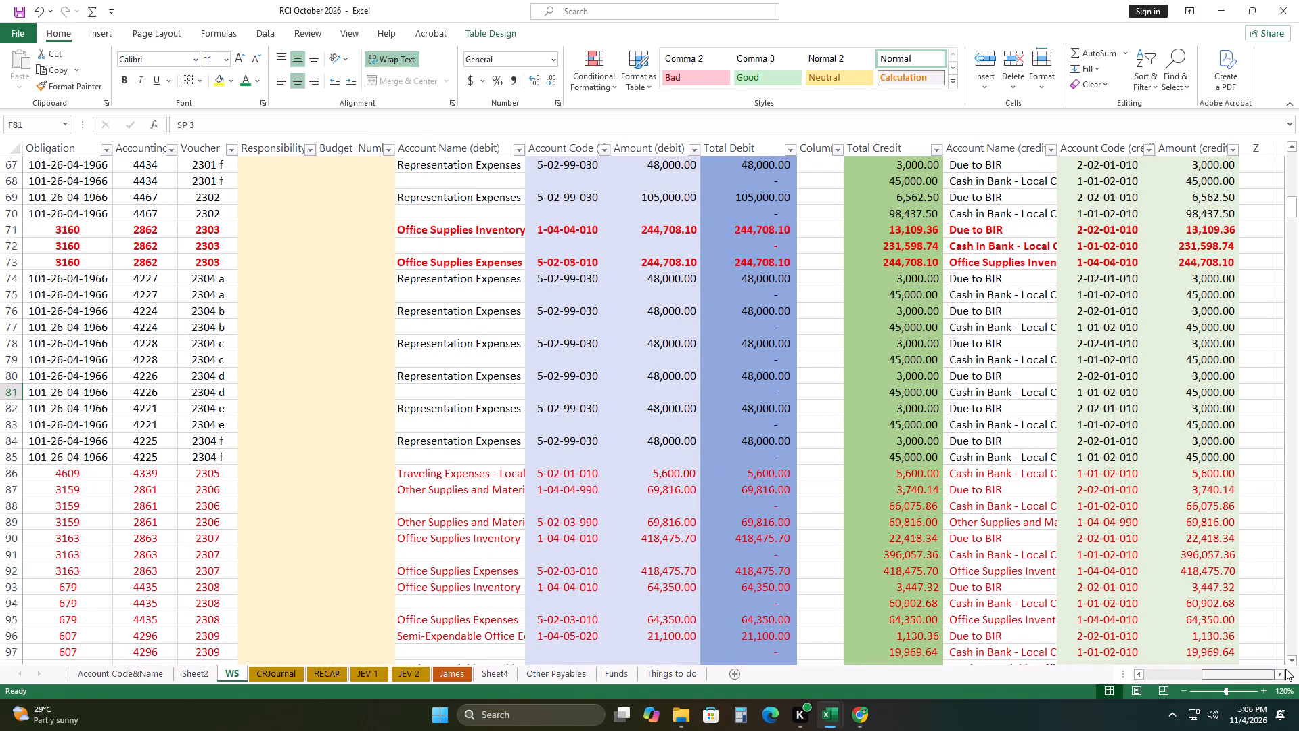
{"action": "left_click_drag", "start_coordinate": [1285, 669], "coordinate": [1287, 668]}
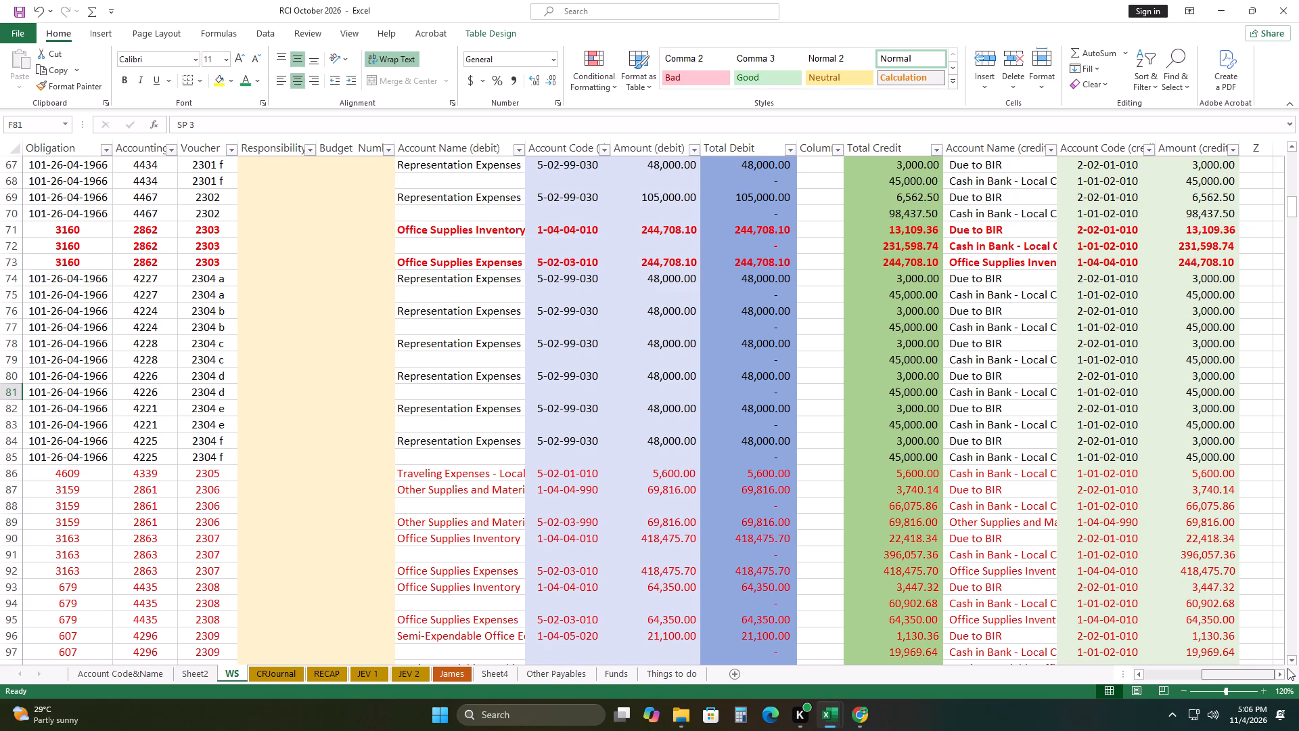
{"action": "left_click_drag", "start_coordinate": [1287, 668], "coordinate": [1269, 672]}
{"action": "left_click_drag", "start_coordinate": [1269, 672], "coordinate": [1007, 660]}
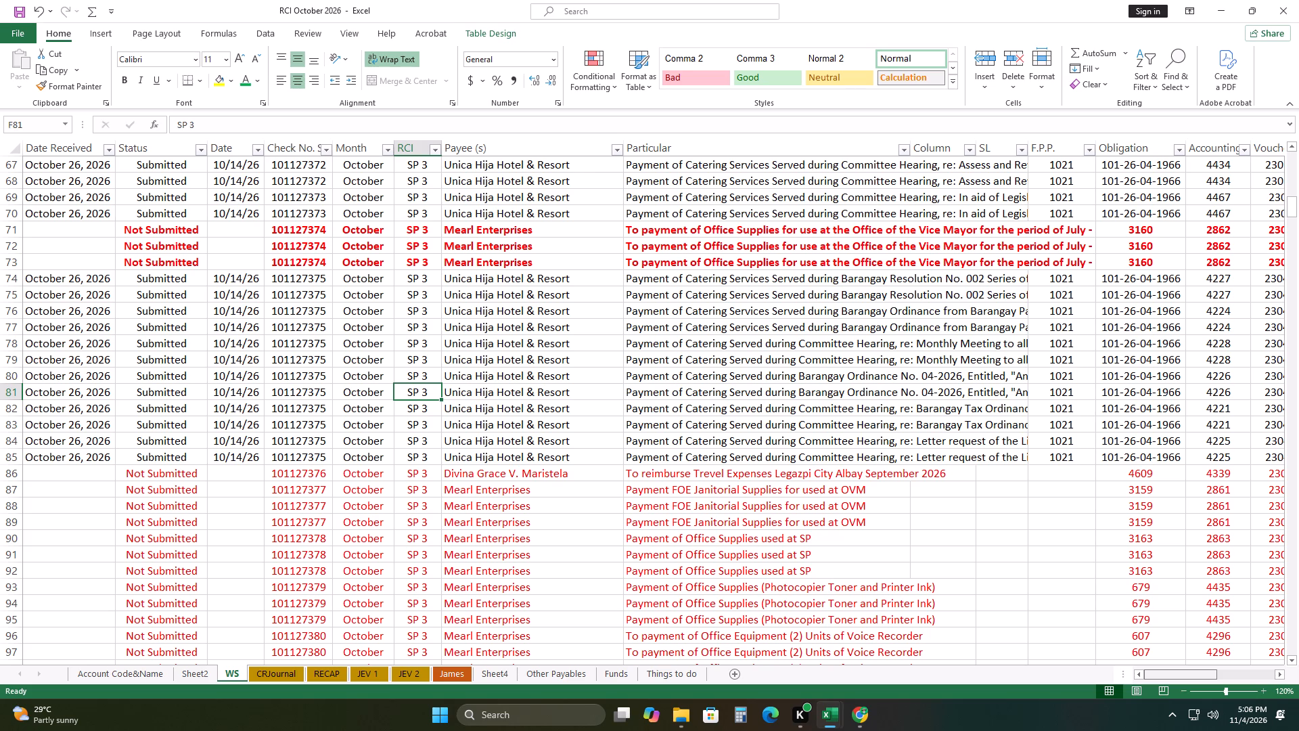
Look through the Not Submitted SP 3 rows, the SP 4 rows and the start of RCI 1 in the October sheet.
{"action": "right_click", "coordinate": [552, 510]}
{"action": "left_click", "coordinate": [332, 451]}
{"action": "scroll", "coordinate": [355, 464], "scroll_direction": "down", "scroll_amount": 10}
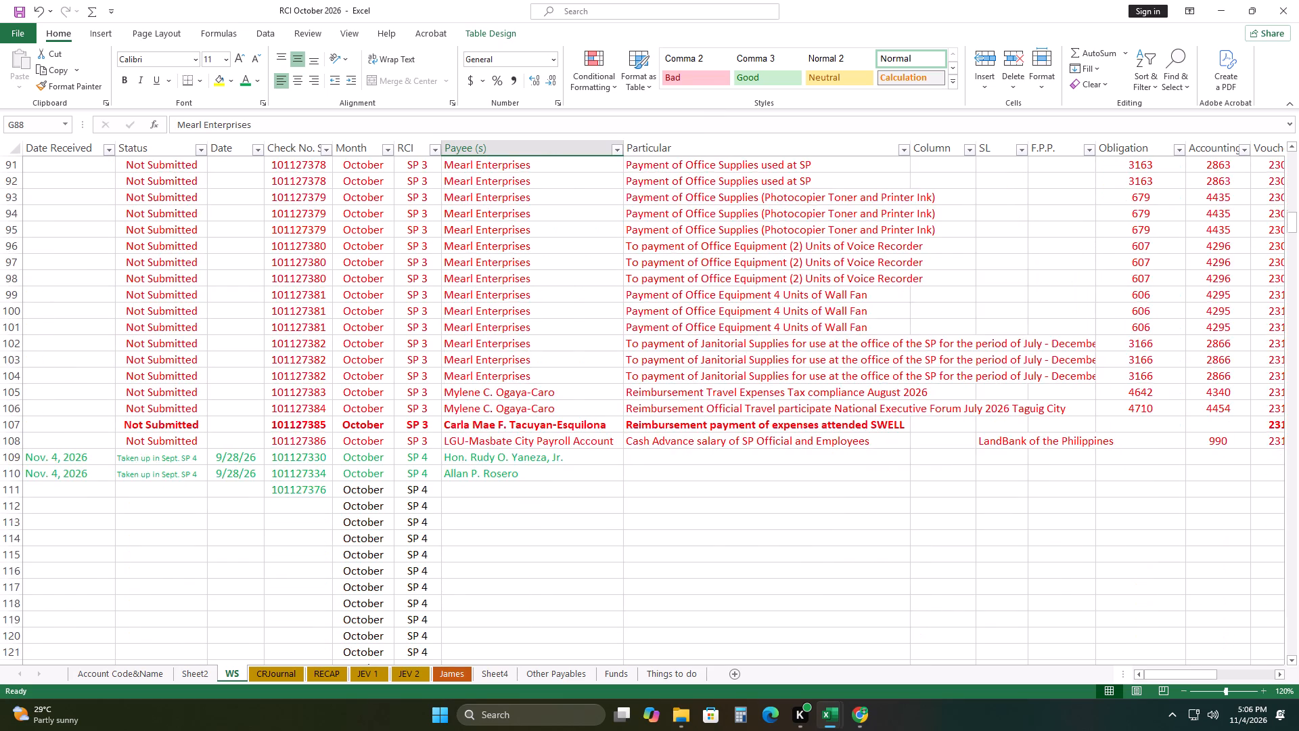
{"action": "scroll", "coordinate": [355, 469], "scroll_direction": "down", "scroll_amount": 11}
{"action": "scroll", "coordinate": [365, 483], "scroll_direction": "up", "scroll_amount": 12}
{"action": "scroll", "coordinate": [366, 483], "scroll_direction": "down", "scroll_amount": 14}
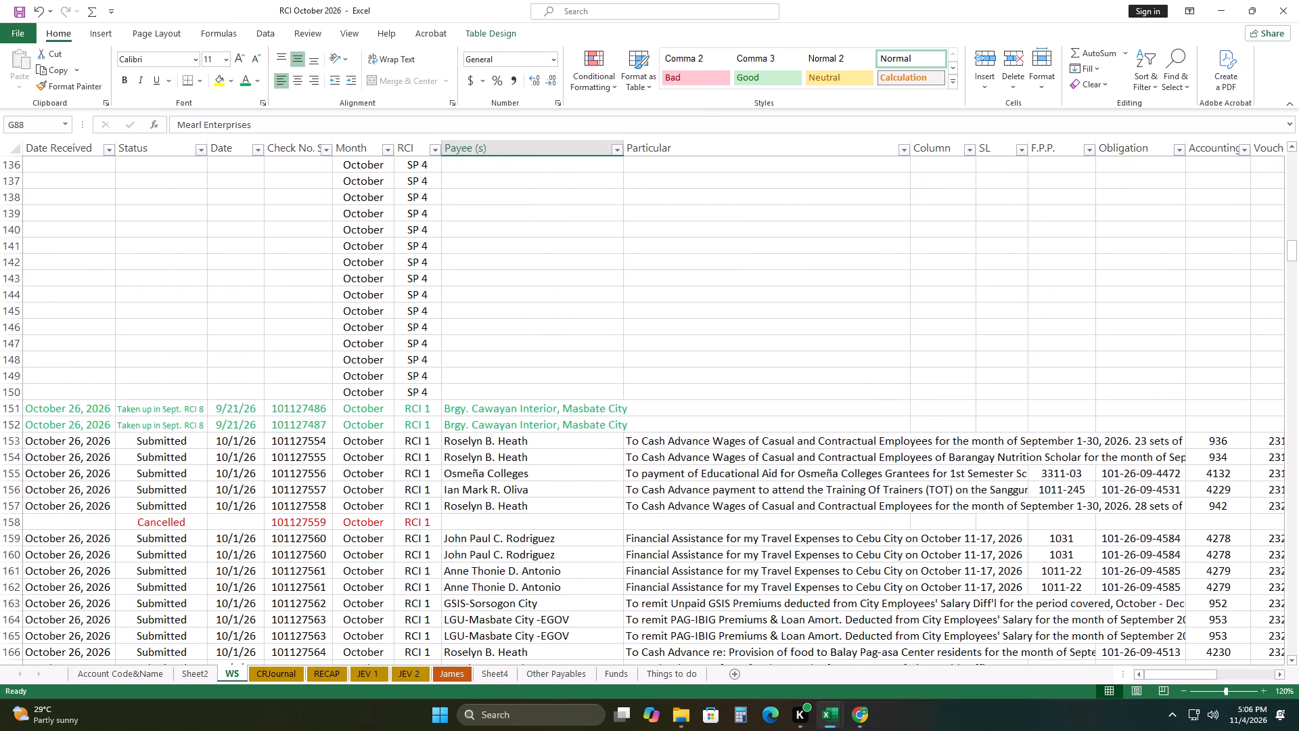
{"action": "scroll", "coordinate": [367, 485], "scroll_direction": "down", "scroll_amount": 6}
{"action": "scroll", "coordinate": [371, 483], "scroll_direction": "up", "scroll_amount": 17}
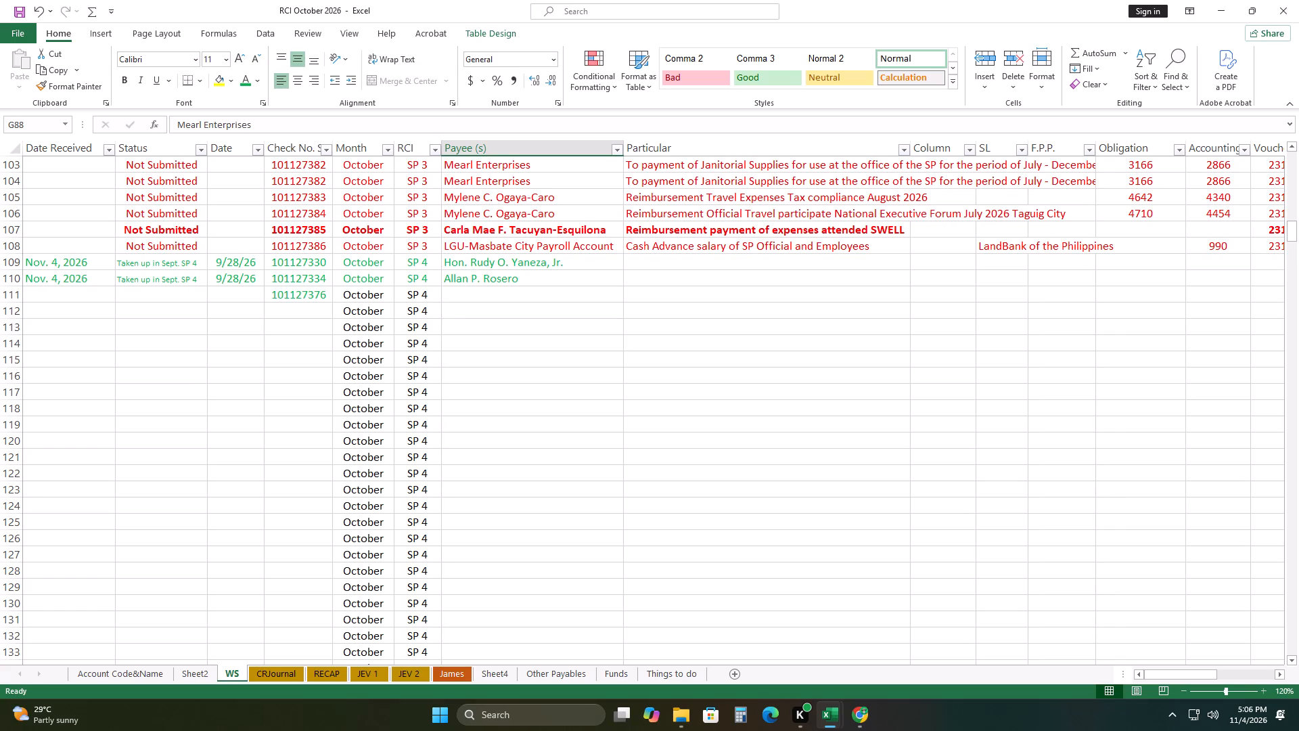
{"action": "scroll", "coordinate": [377, 481], "scroll_direction": "up", "scroll_amount": 6}
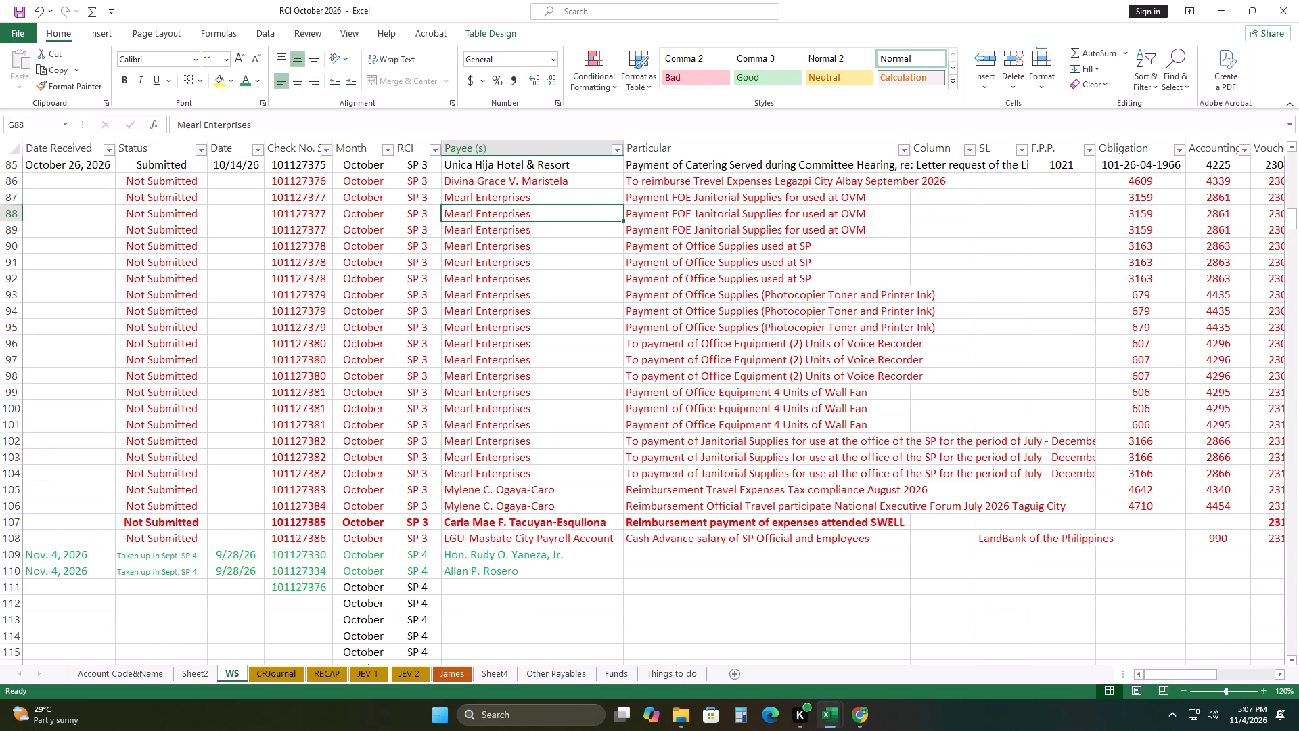
{"action": "scroll", "coordinate": [378, 482], "scroll_direction": "up", "scroll_amount": 12}
{"action": "scroll", "coordinate": [380, 485], "scroll_direction": "down", "scroll_amount": 6}
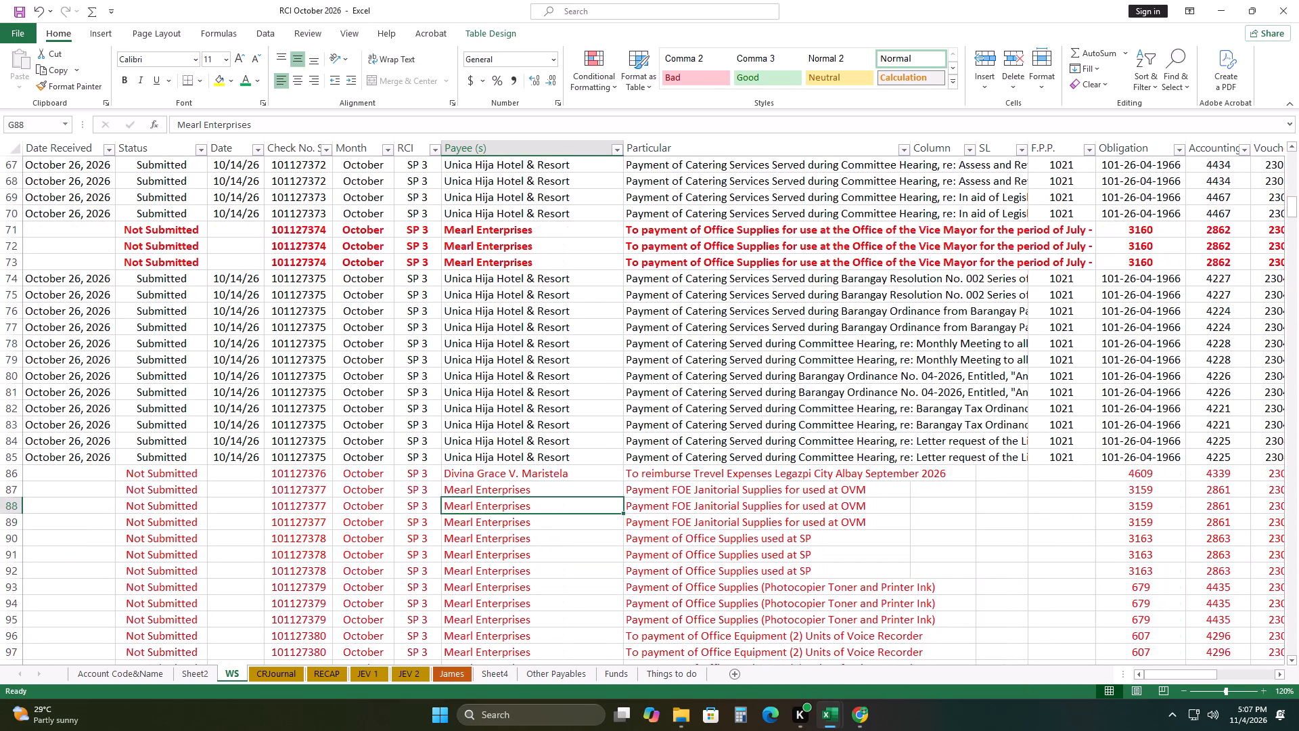
{"action": "scroll", "coordinate": [382, 487], "scroll_direction": "down", "scroll_amount": 9}
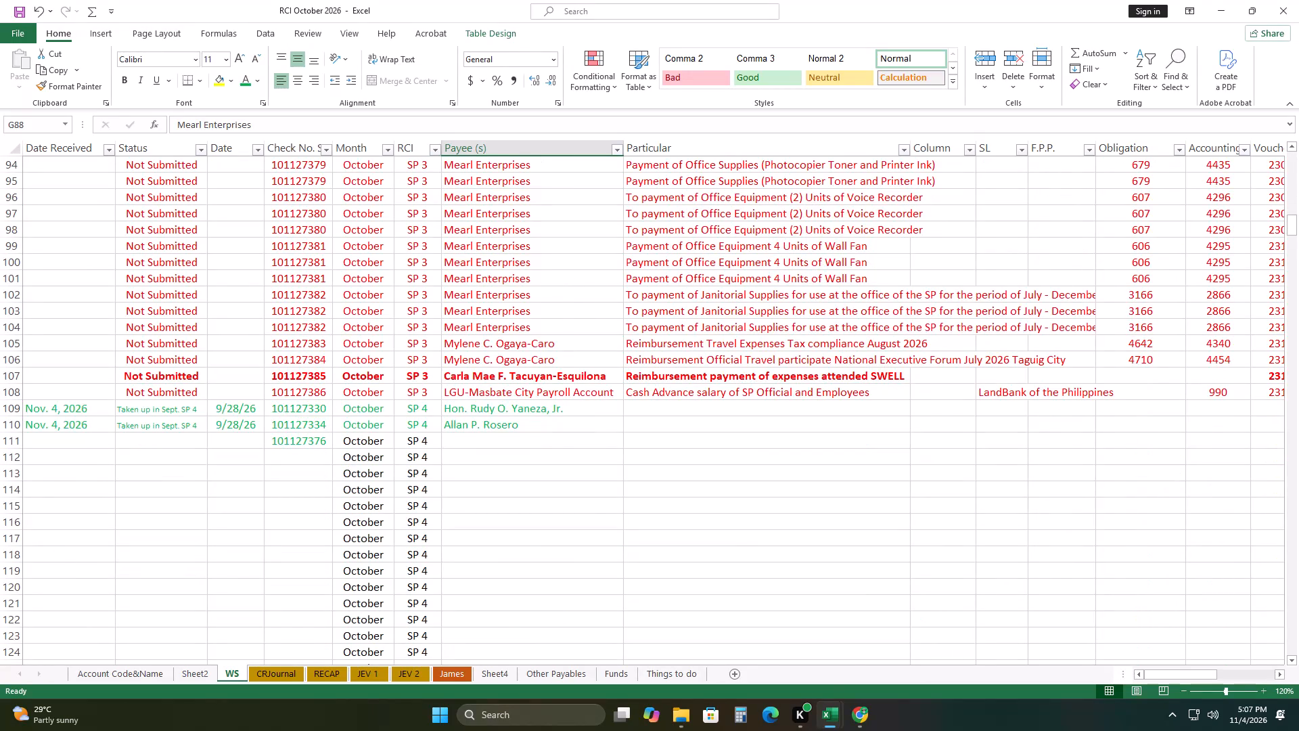
{"action": "scroll", "coordinate": [384, 486], "scroll_direction": "up", "scroll_amount": 6}
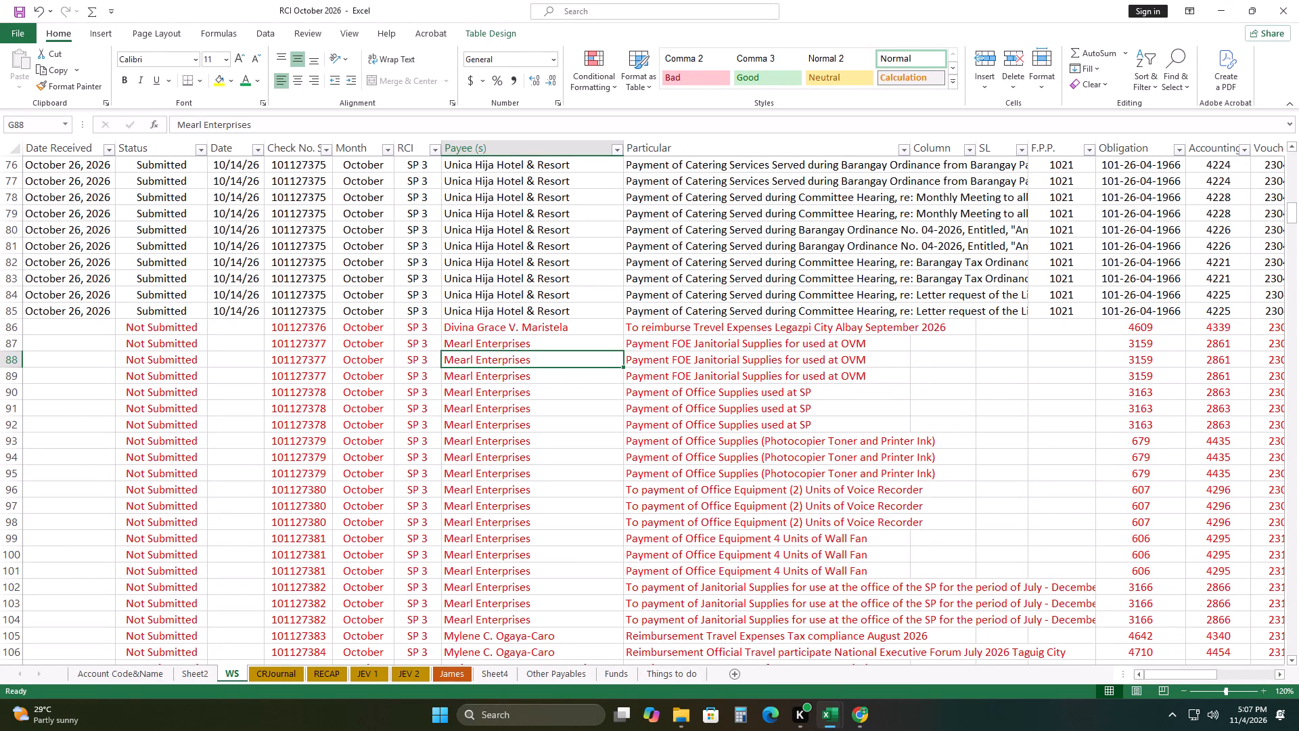
{"action": "scroll", "coordinate": [307, 512], "scroll_direction": "down", "scroll_amount": 12}
{"action": "scroll", "coordinate": [309, 525], "scroll_direction": "up", "scroll_amount": 1}
{"action": "scroll", "coordinate": [309, 525], "scroll_direction": "down", "scroll_amount": 2}
{"action": "scroll", "coordinate": [313, 521], "scroll_direction": "up", "scroll_amount": 5}
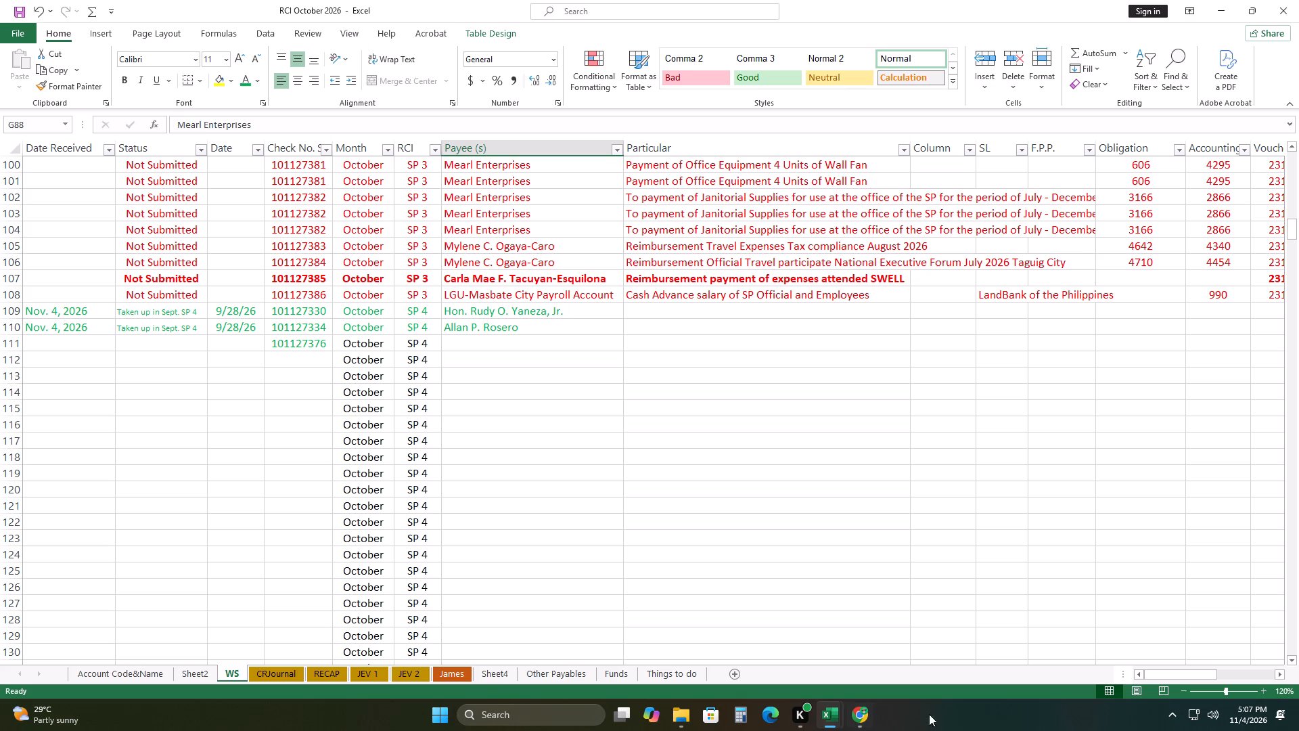
Switch to the browser, pause the YouTube video, and return to the RCI October 2026 workbook.
{"action": "left_click", "coordinate": [864, 720]}
{"action": "left_click", "coordinate": [552, 456]}
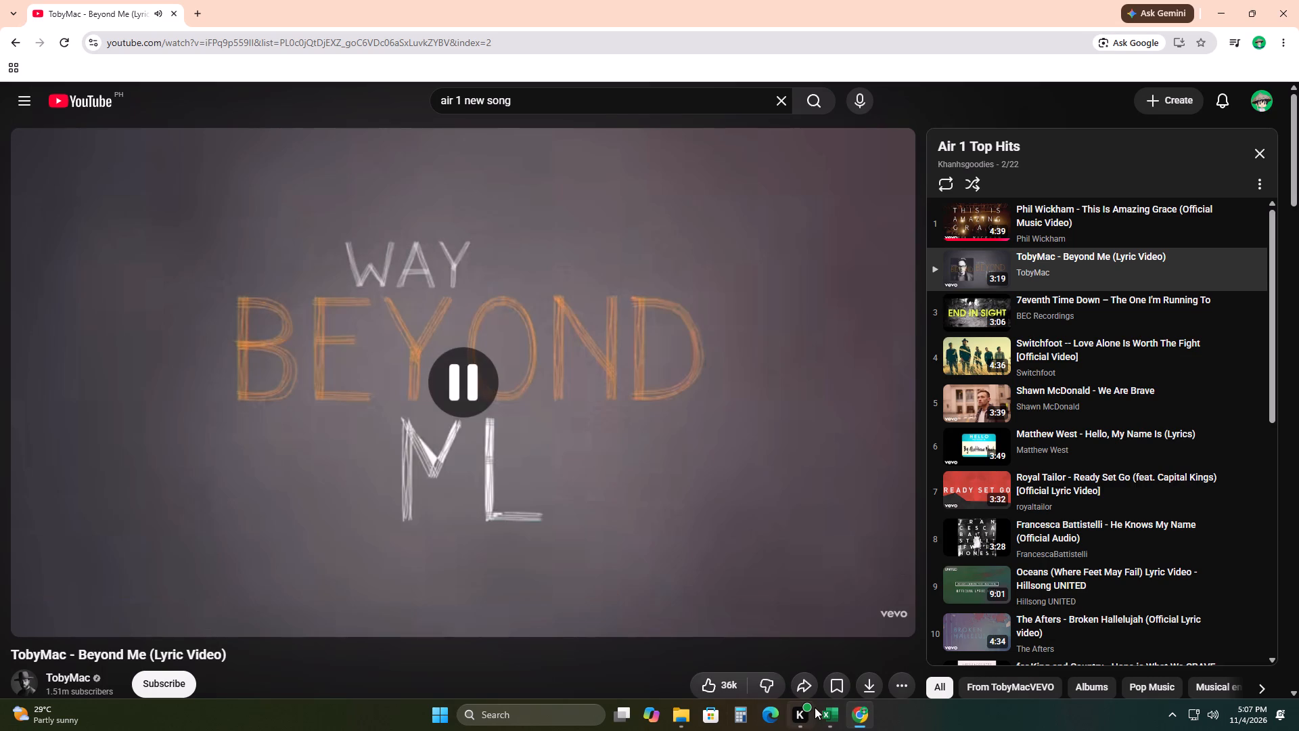
{"action": "left_click", "coordinate": [861, 710]}
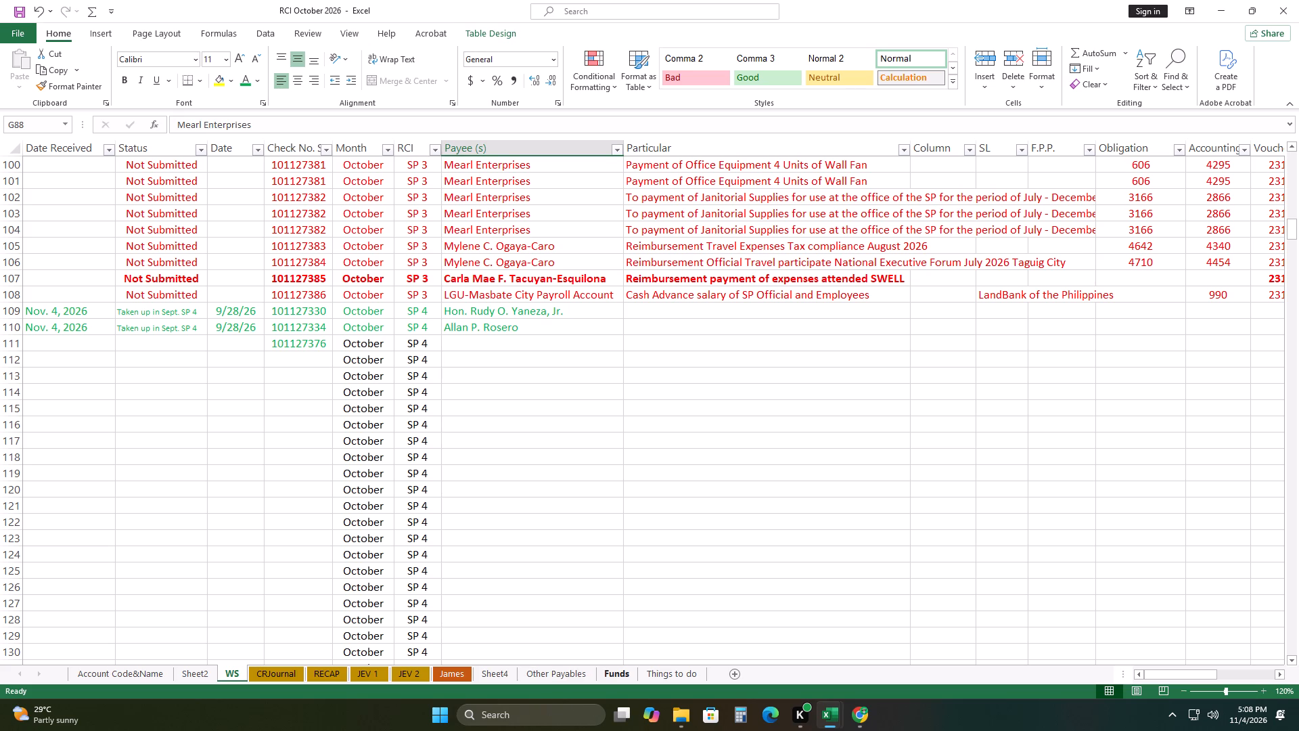
{"action": "left_click", "coordinate": [828, 713]}
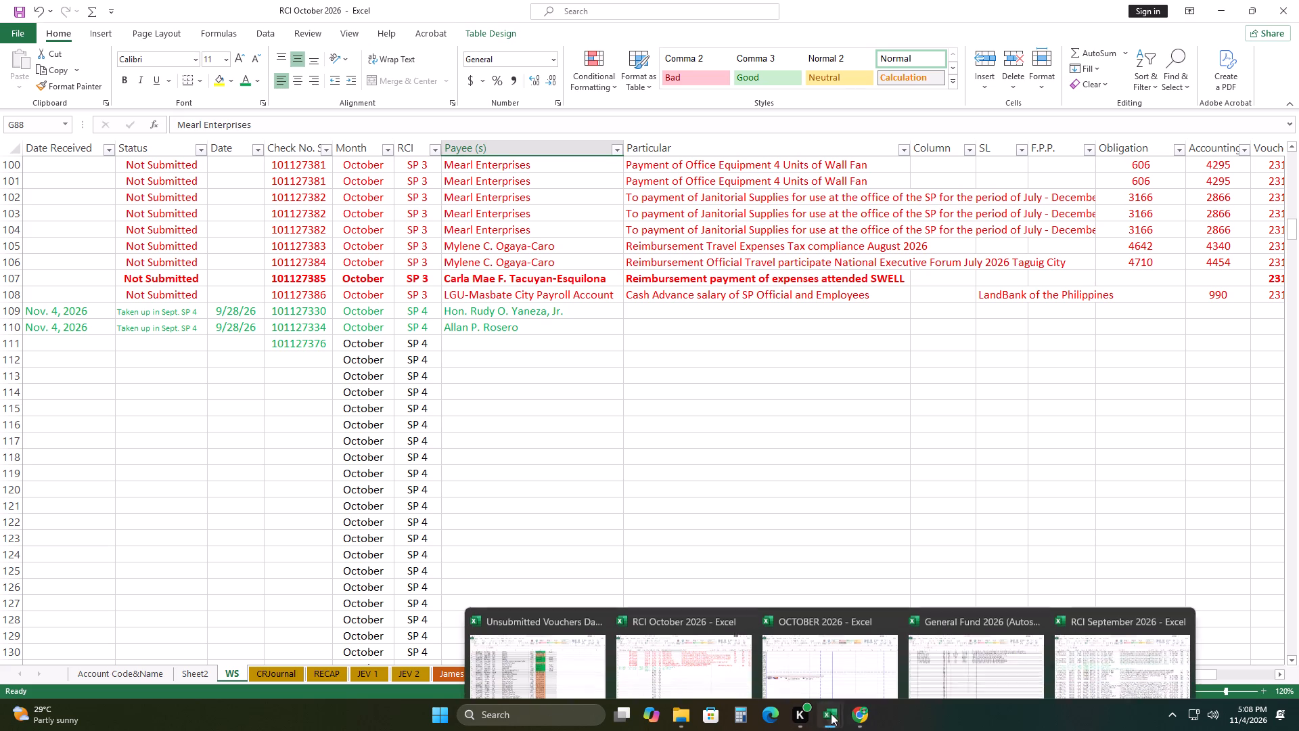
{"action": "left_click", "coordinate": [1099, 617]}
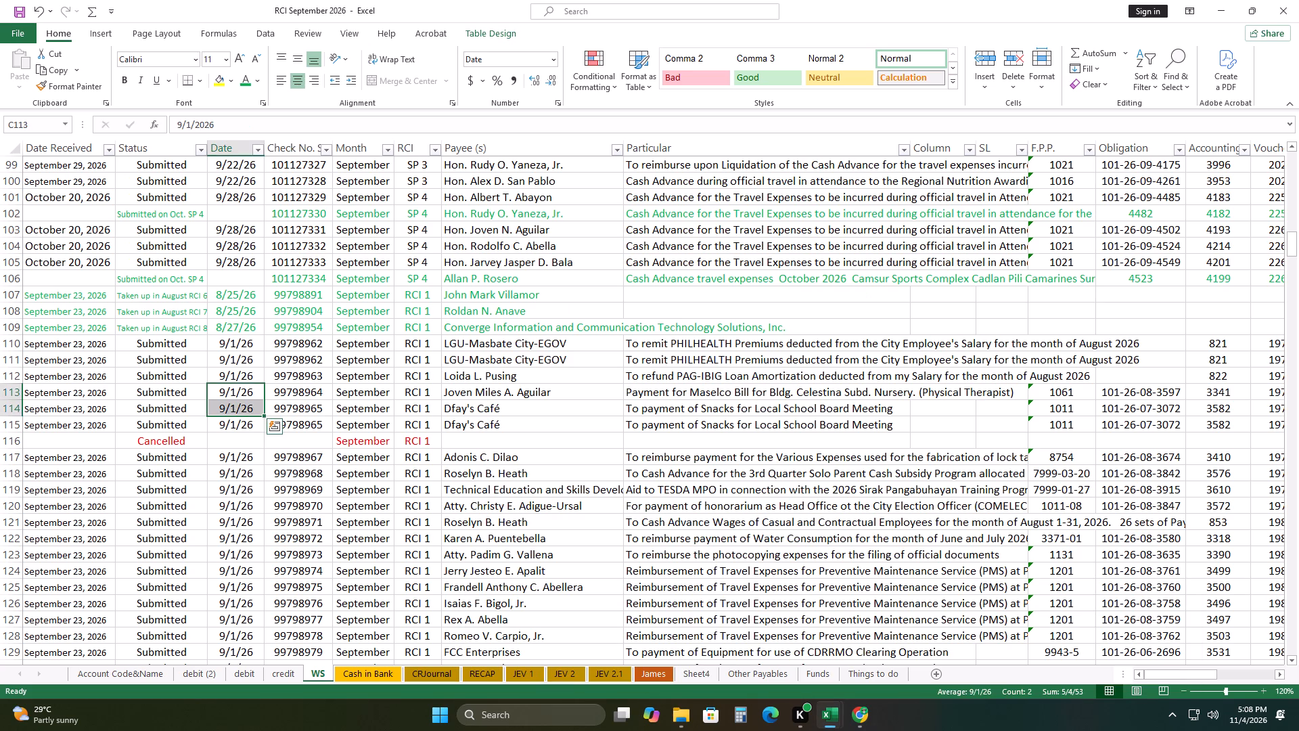
{"action": "left_click", "coordinate": [299, 143]}
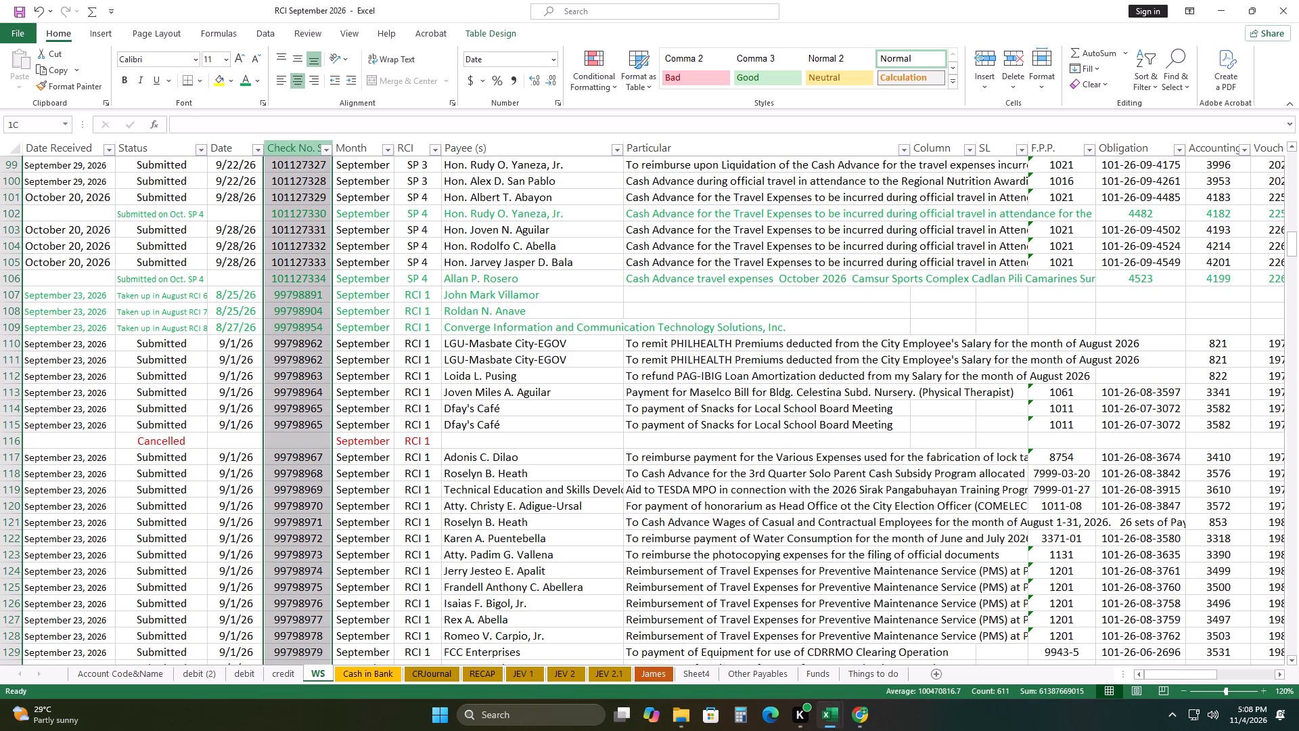
{"action": "key", "text": "ctrl+f"}
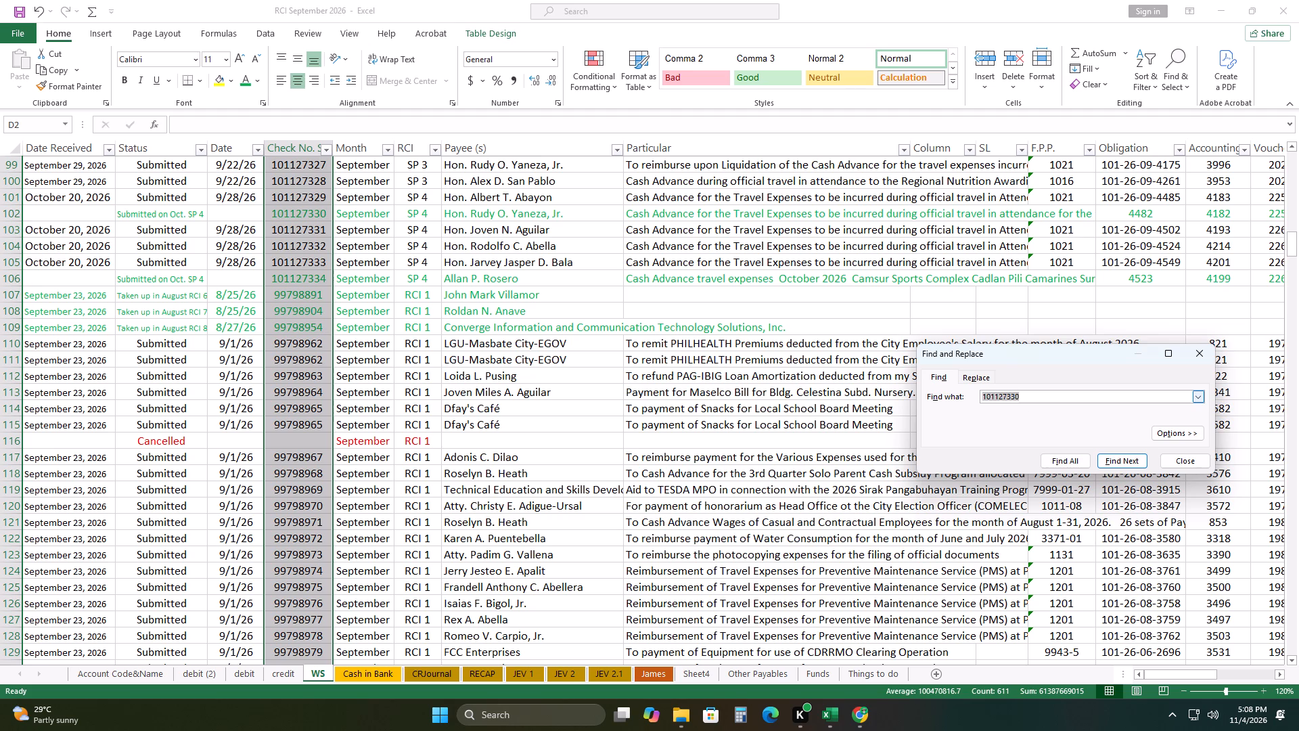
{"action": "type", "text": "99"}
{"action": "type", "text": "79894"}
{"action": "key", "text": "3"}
{"action": "left_click", "coordinate": [1066, 462]}
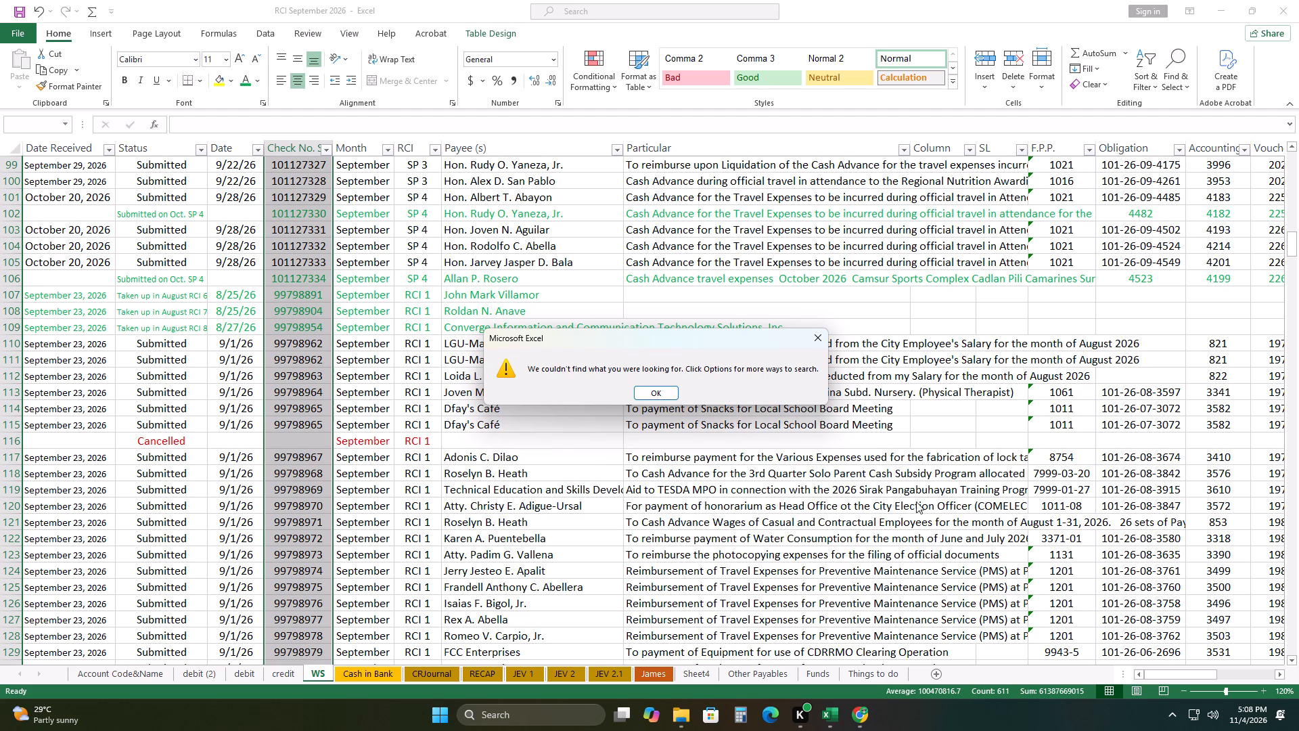
{"action": "left_click", "coordinate": [660, 393]}
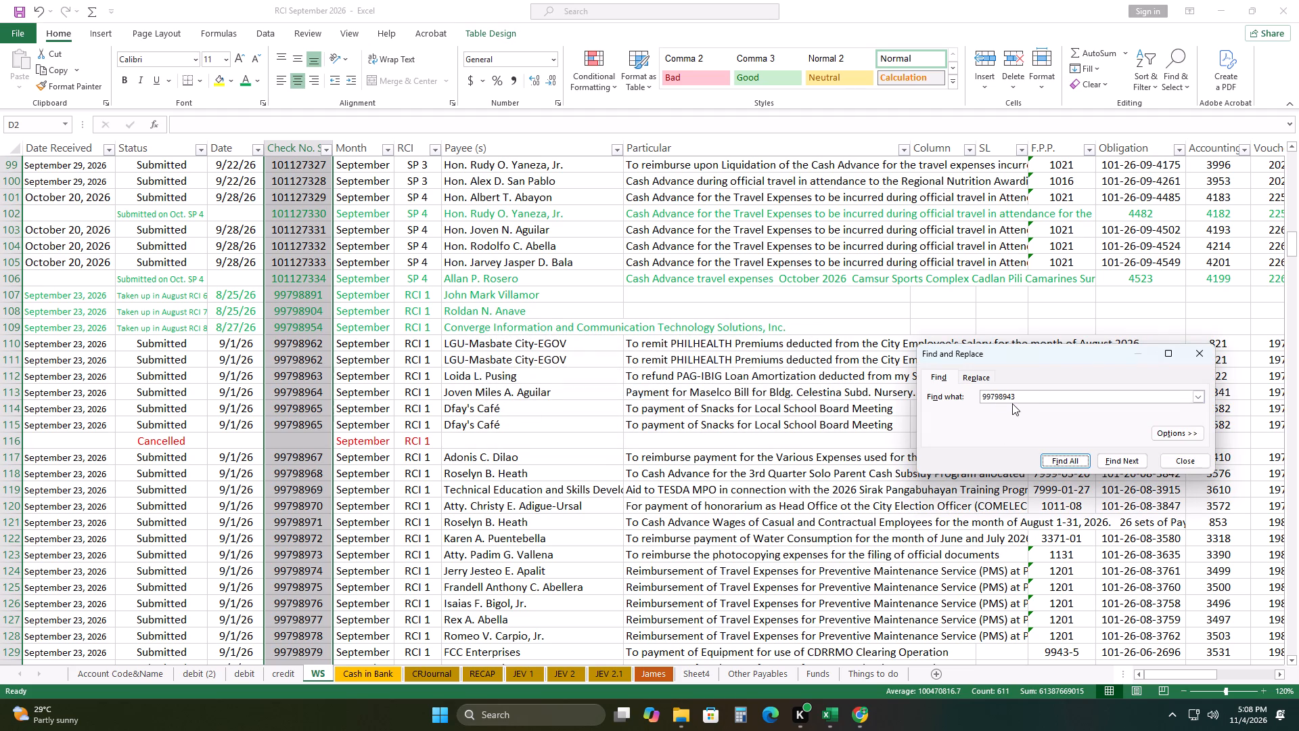
{"action": "left_click", "coordinate": [1061, 457]}
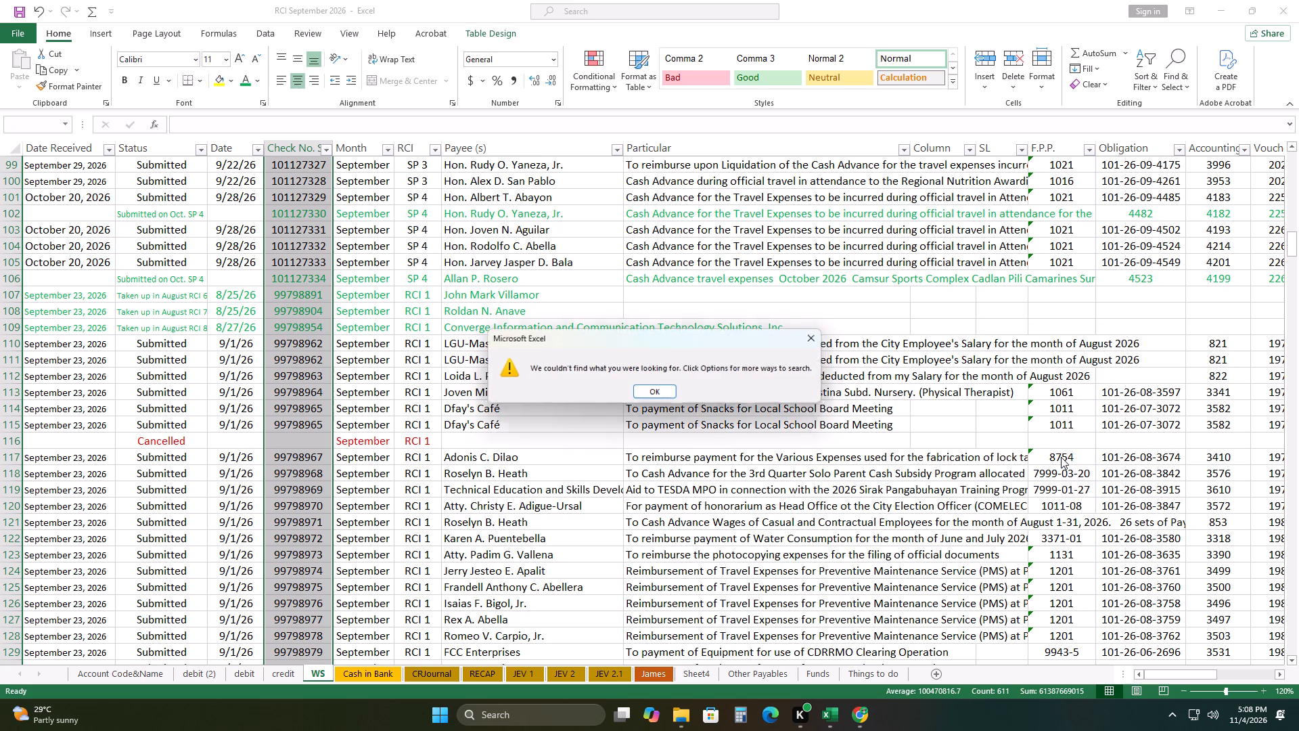
{"action": "left_click", "coordinate": [674, 395]}
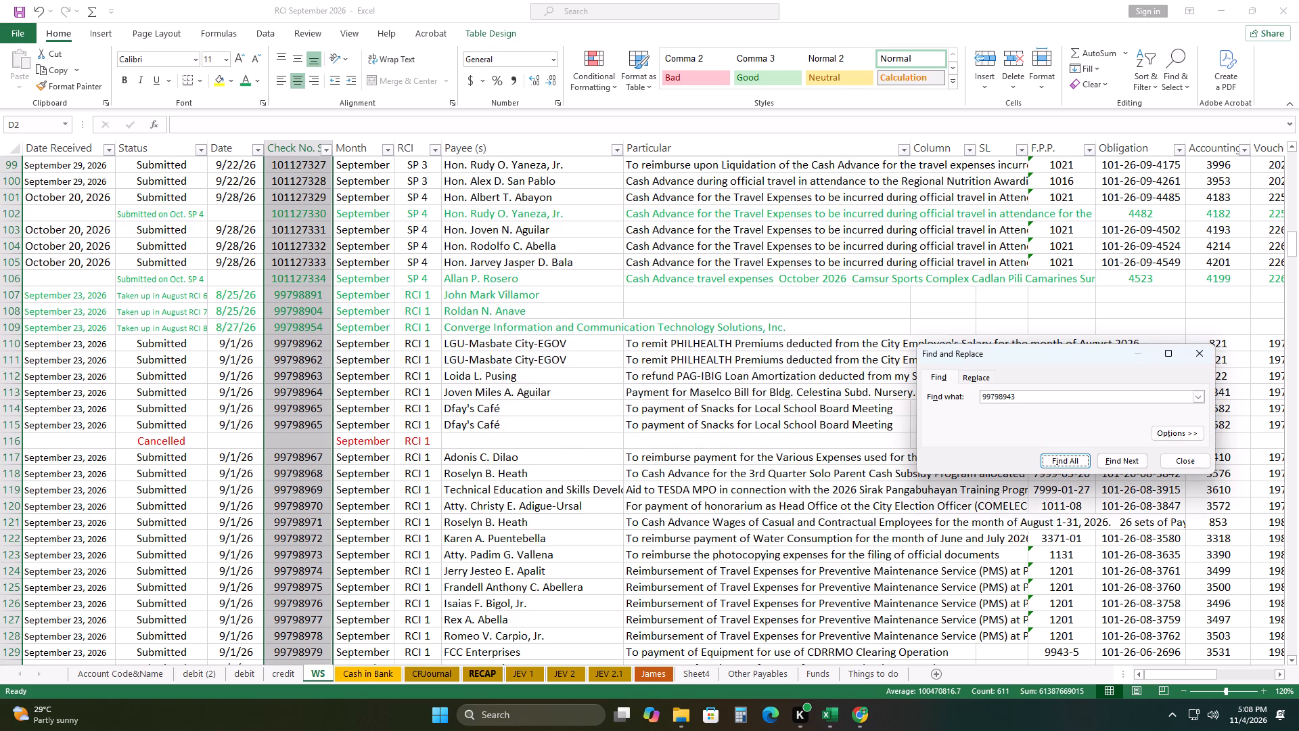
Open the RCI August 2026 workbook from the RCI 2026 folder.
{"action": "left_click", "coordinate": [685, 716]}
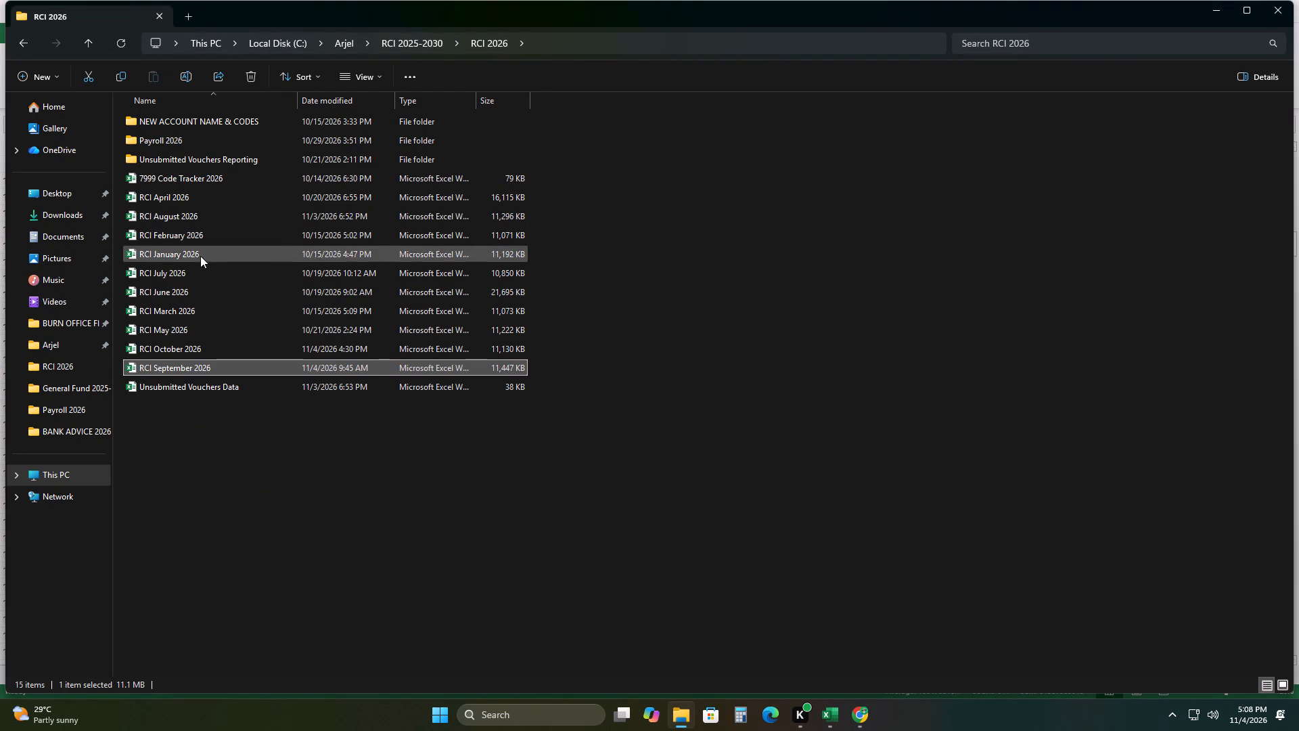
{"action": "double_click", "coordinate": [196, 215]}
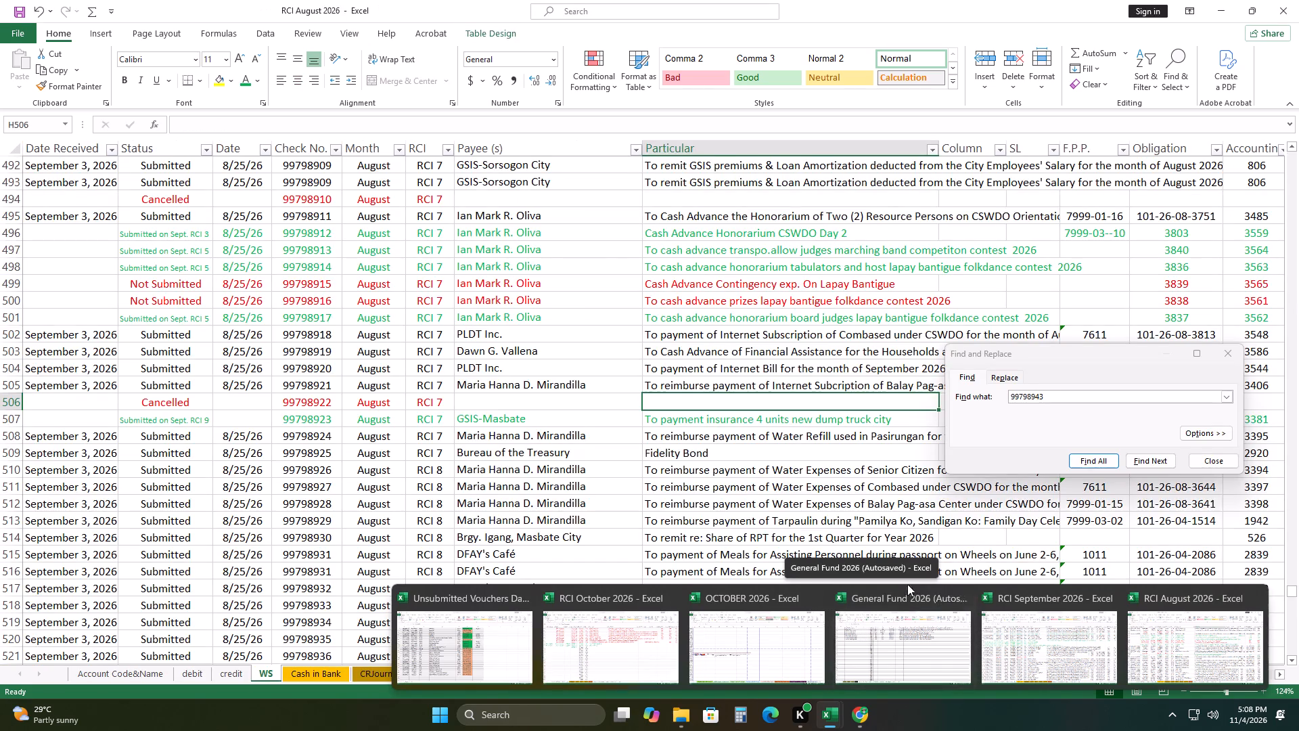
{"action": "left_click", "coordinate": [1049, 634]}
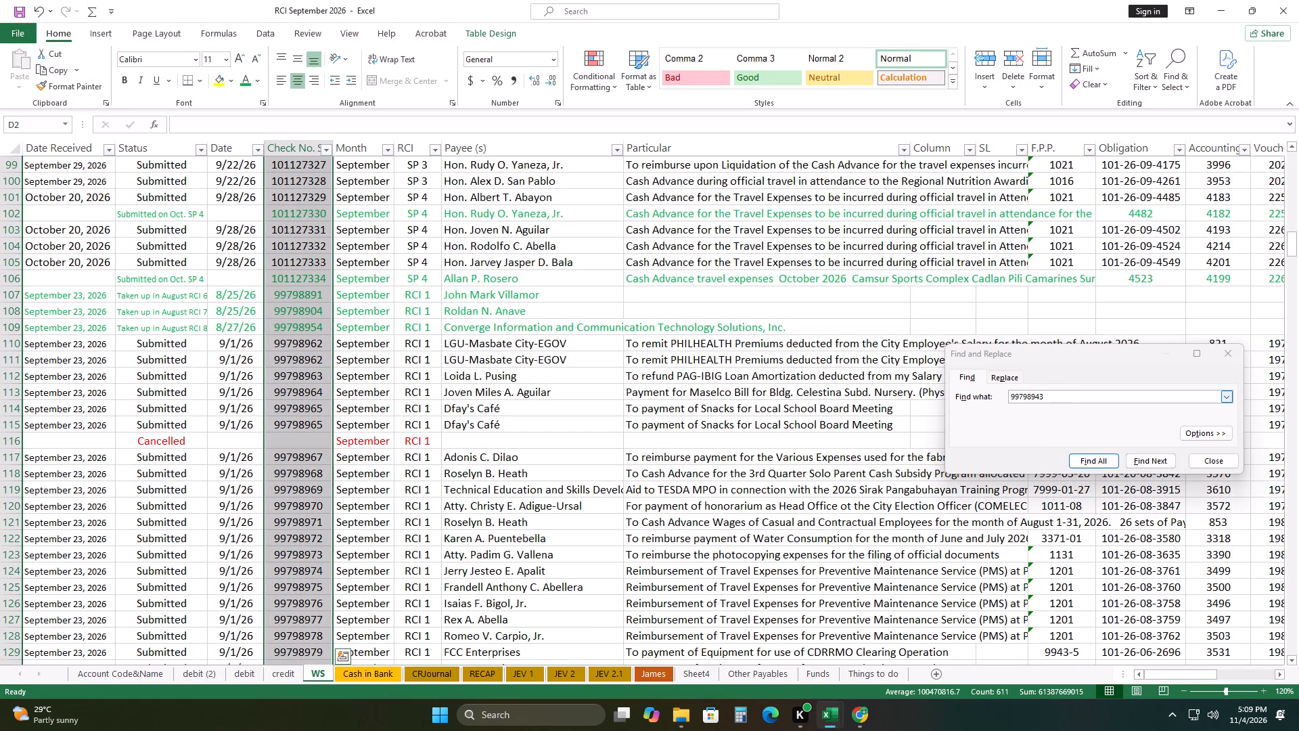
{"action": "left_click", "coordinate": [1055, 397]}
{"action": "key", "text": "BackSpace"}
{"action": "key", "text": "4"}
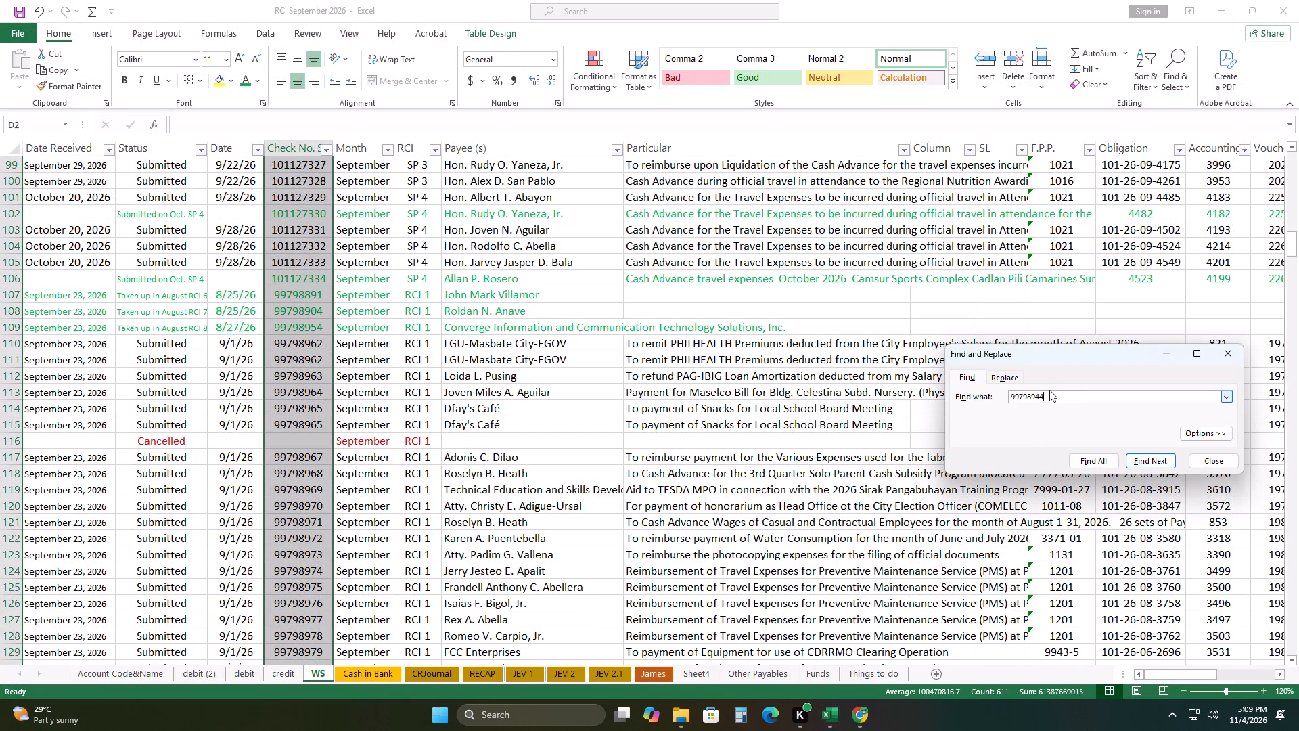
{"action": "key", "text": "Return"}
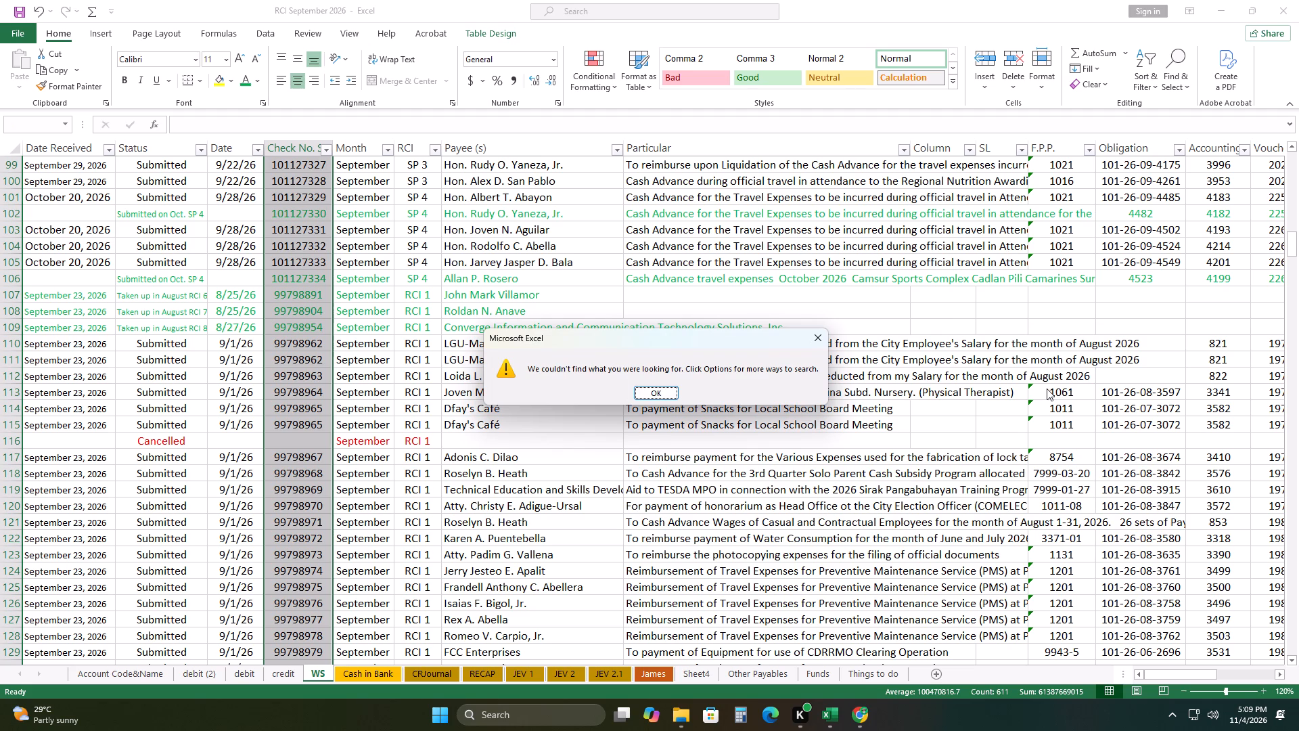
{"action": "left_click", "coordinate": [666, 386]}
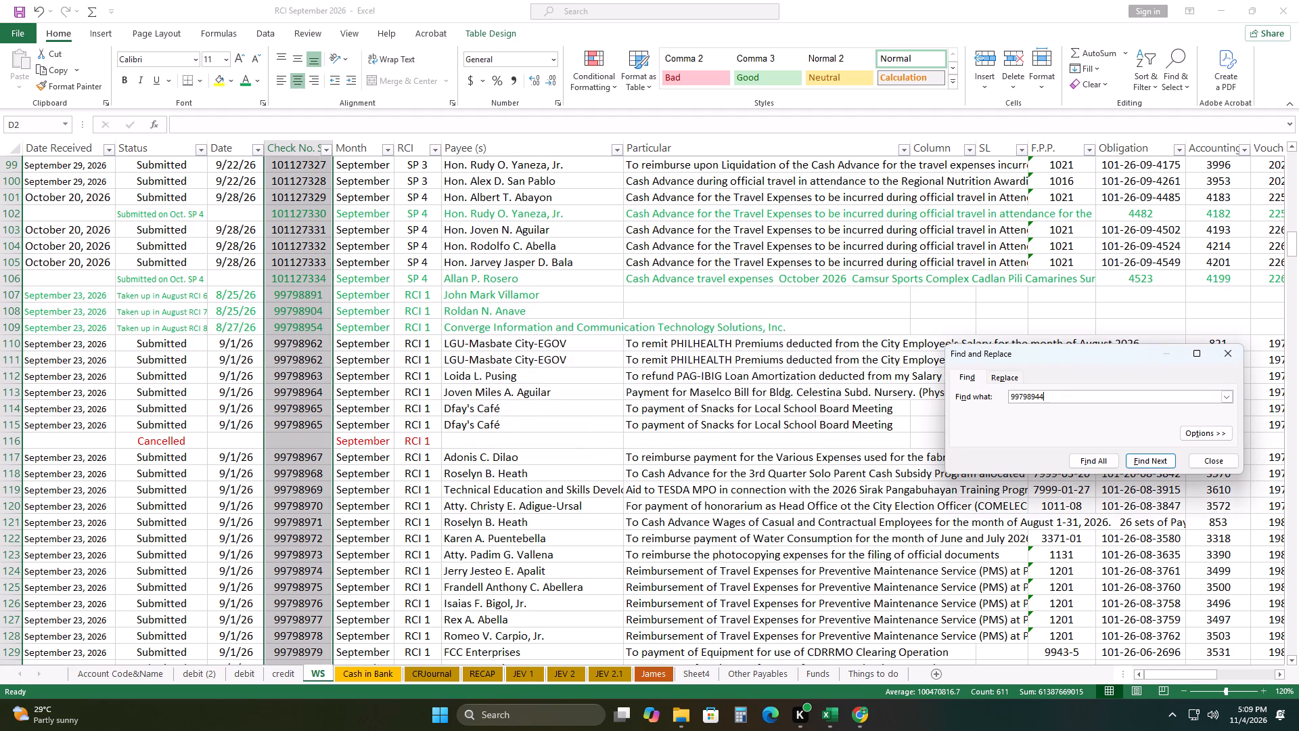
{"action": "left_click", "coordinate": [1193, 433]}
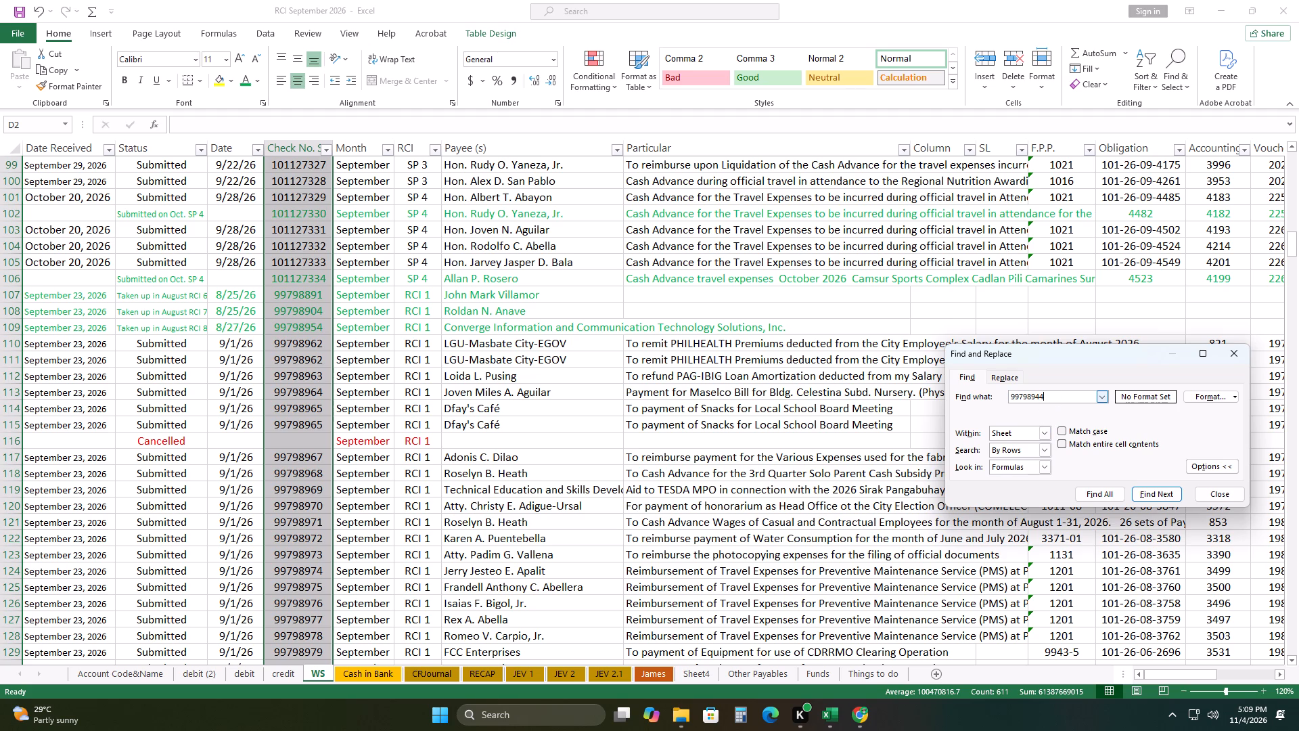
{"action": "key", "text": "BackSpace"}
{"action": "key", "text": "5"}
{"action": "left_click", "coordinate": [1109, 494]}
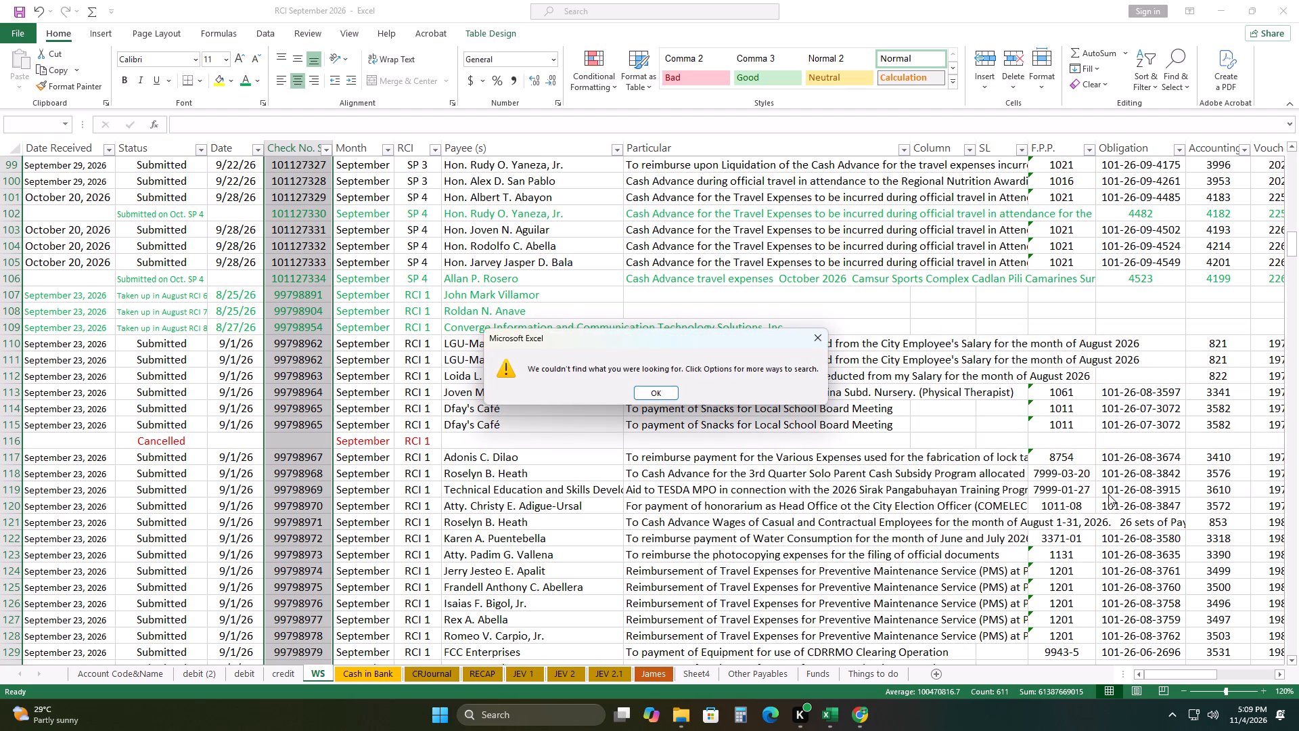
{"action": "left_click", "coordinate": [653, 392]}
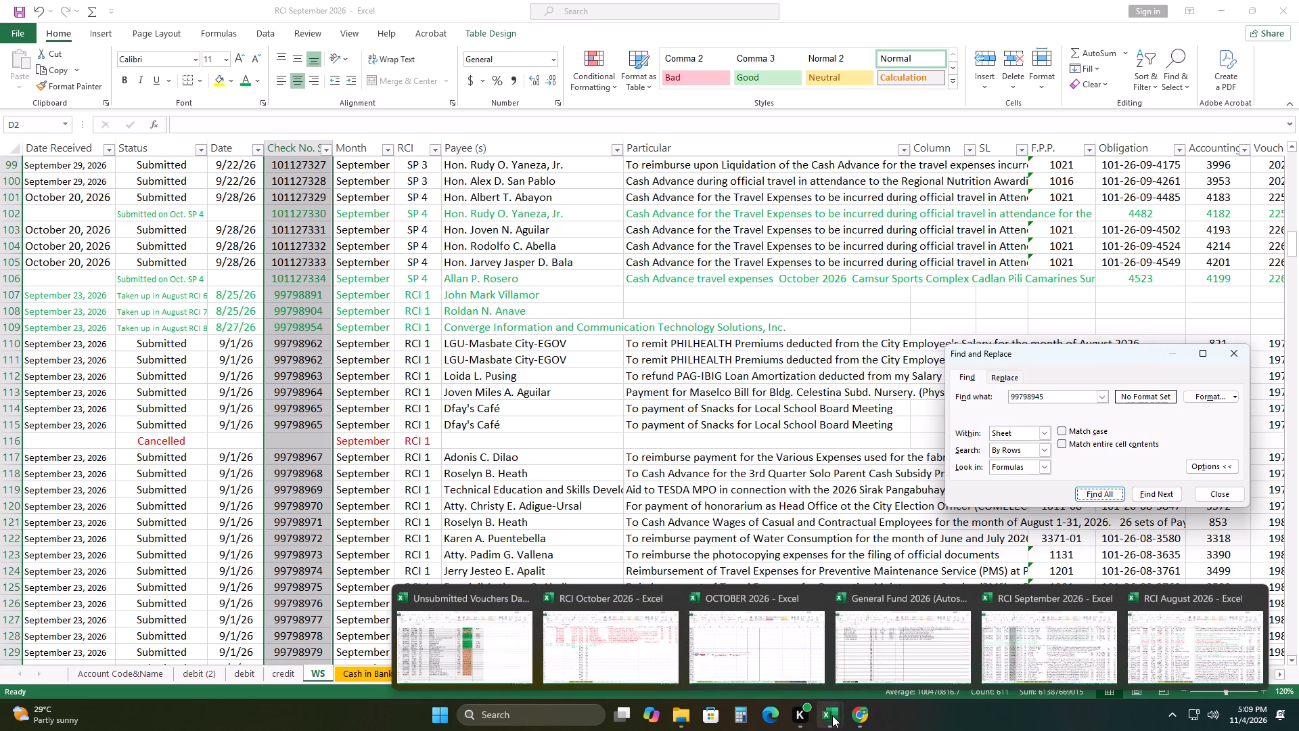
{"action": "left_click", "coordinate": [1212, 652]}
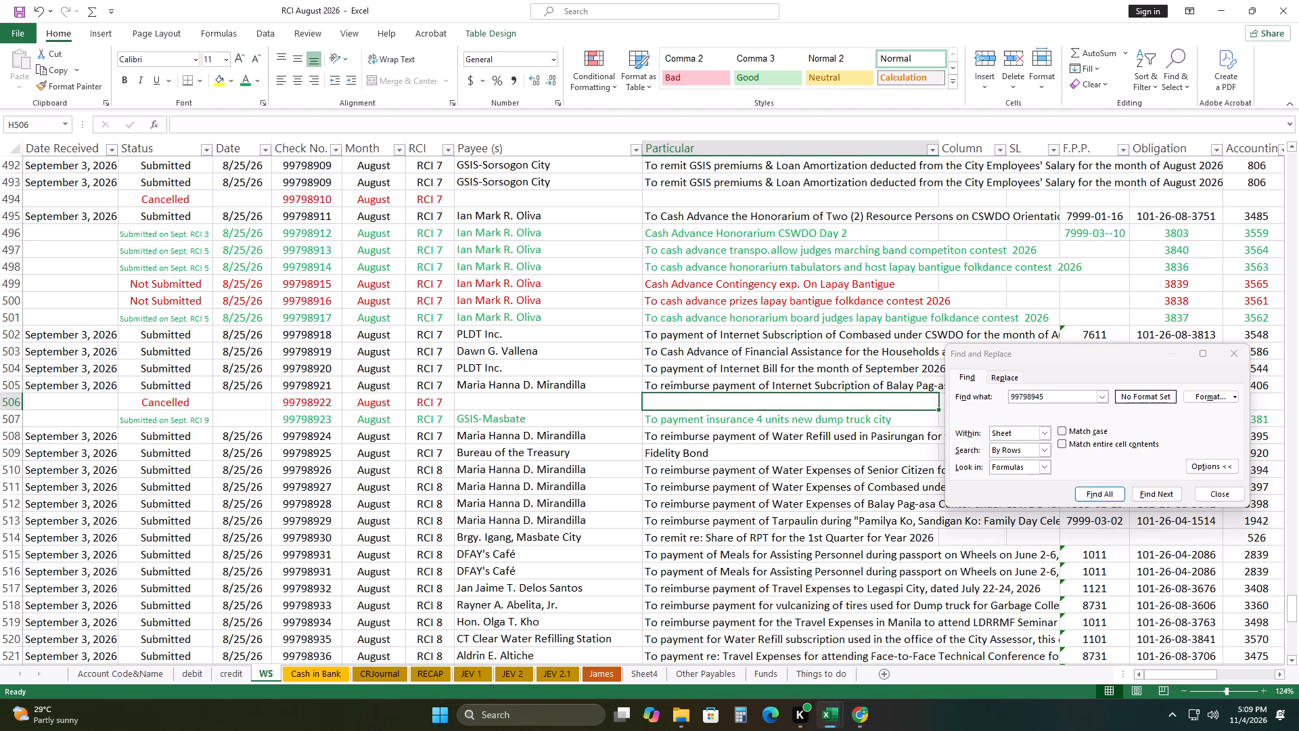
{"action": "left_click", "coordinate": [317, 146]}
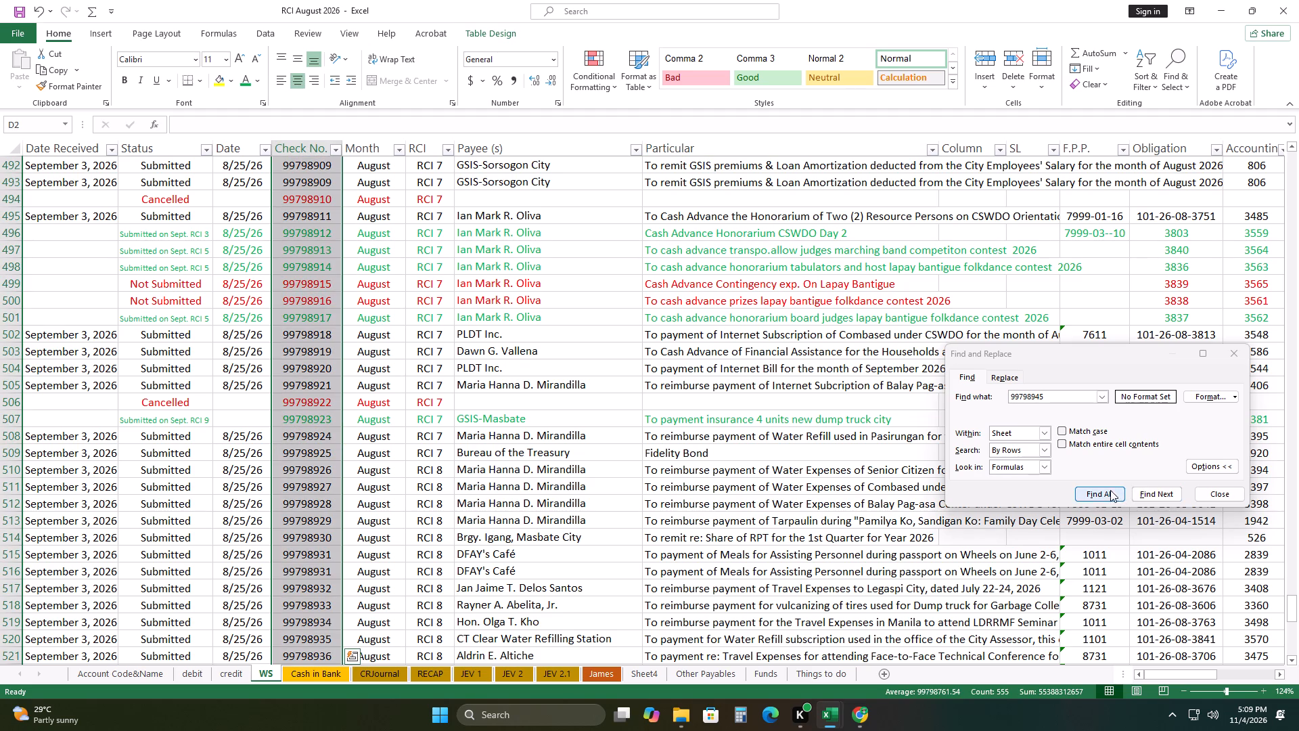
{"action": "left_click", "coordinate": [1101, 491]}
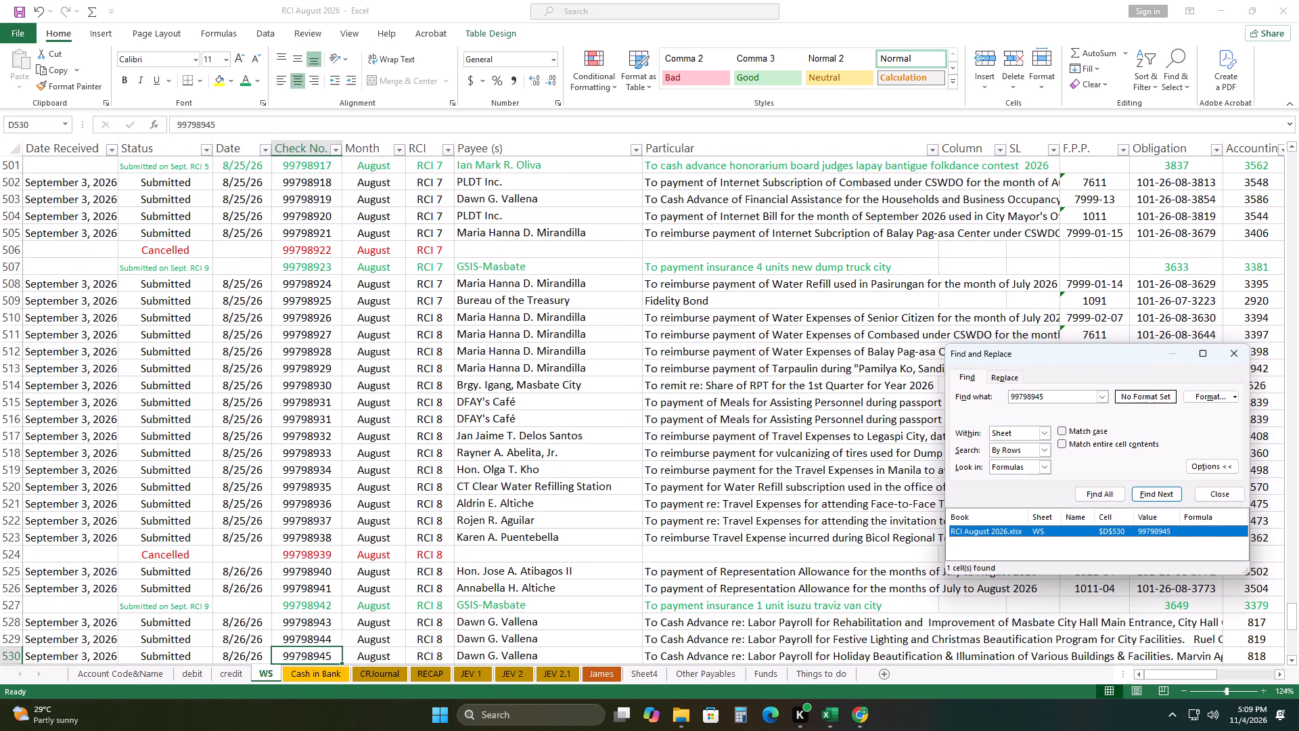
{"action": "scroll", "coordinate": [664, 496], "scroll_direction": "down", "scroll_amount": 4}
{"action": "scroll", "coordinate": [561, 540], "scroll_direction": "down", "scroll_amount": 3}
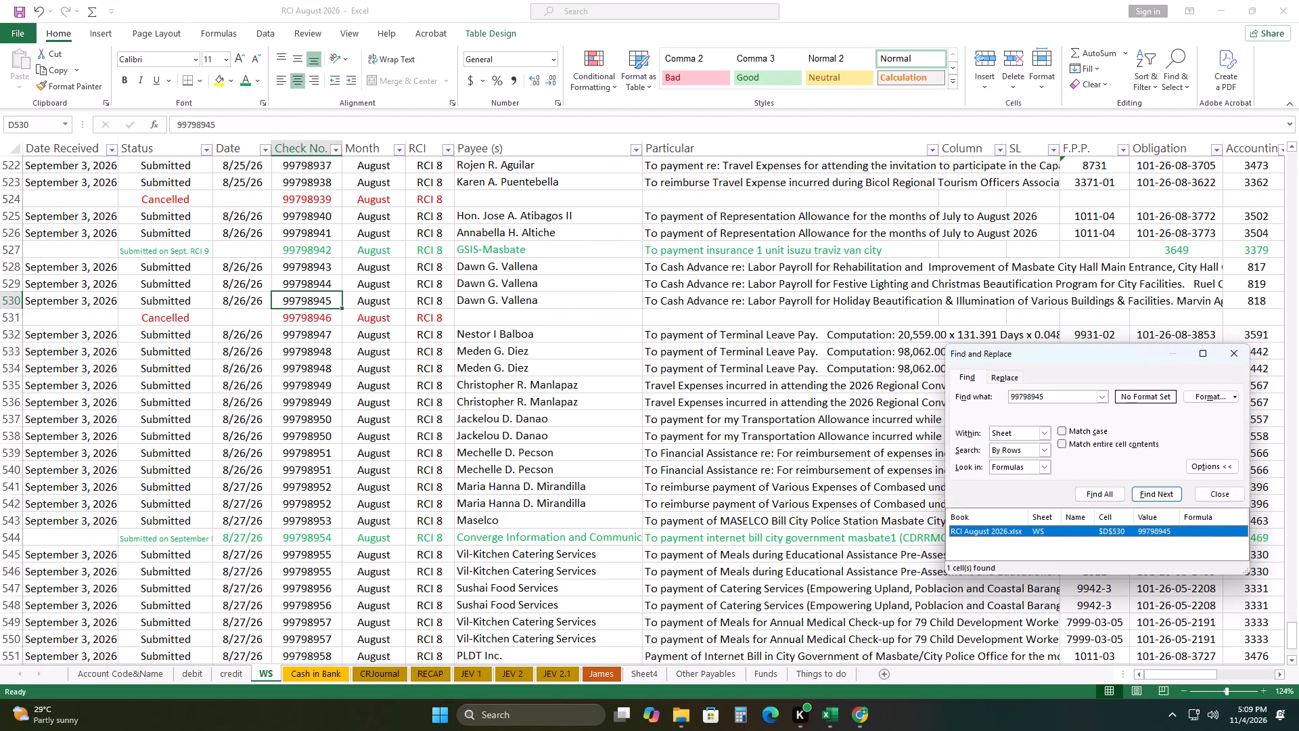
{"action": "left_click_drag", "start_coordinate": [12, 265], "coordinate": [7, 294]}
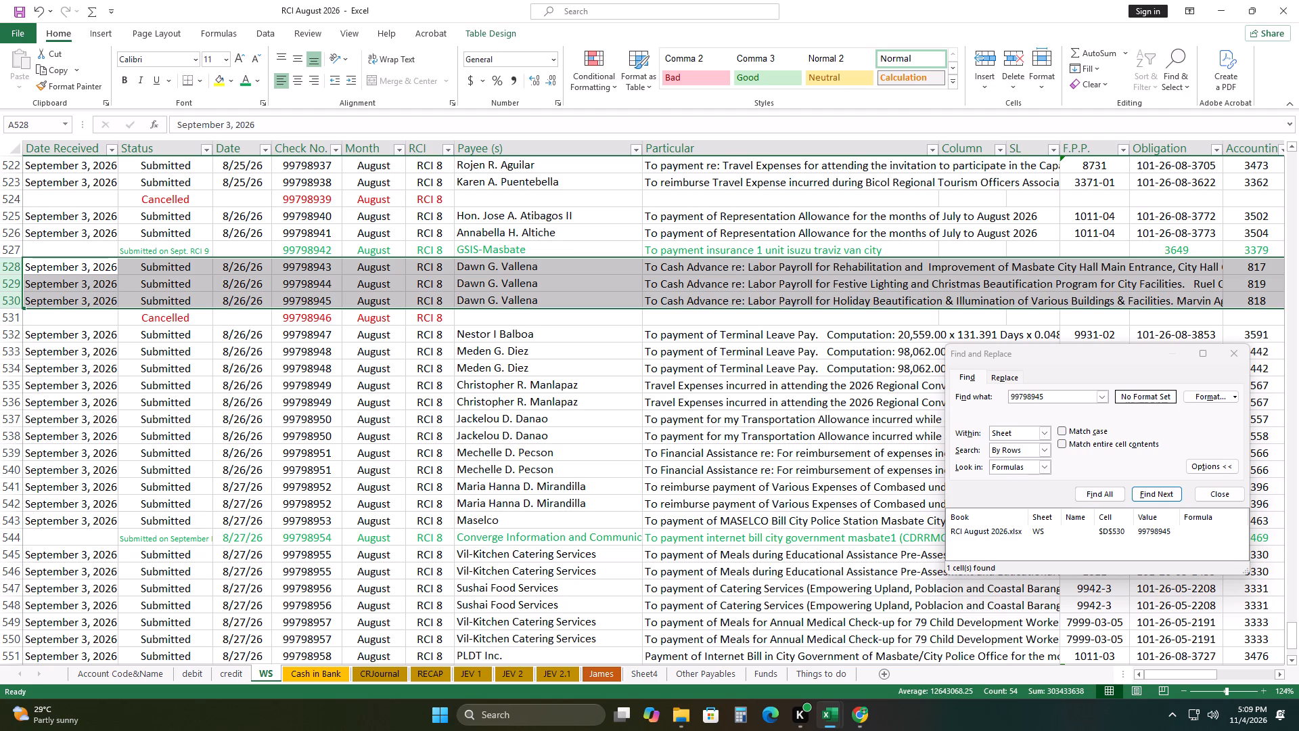
{"action": "left_click_drag", "start_coordinate": [641, 387], "coordinate": [647, 388]}
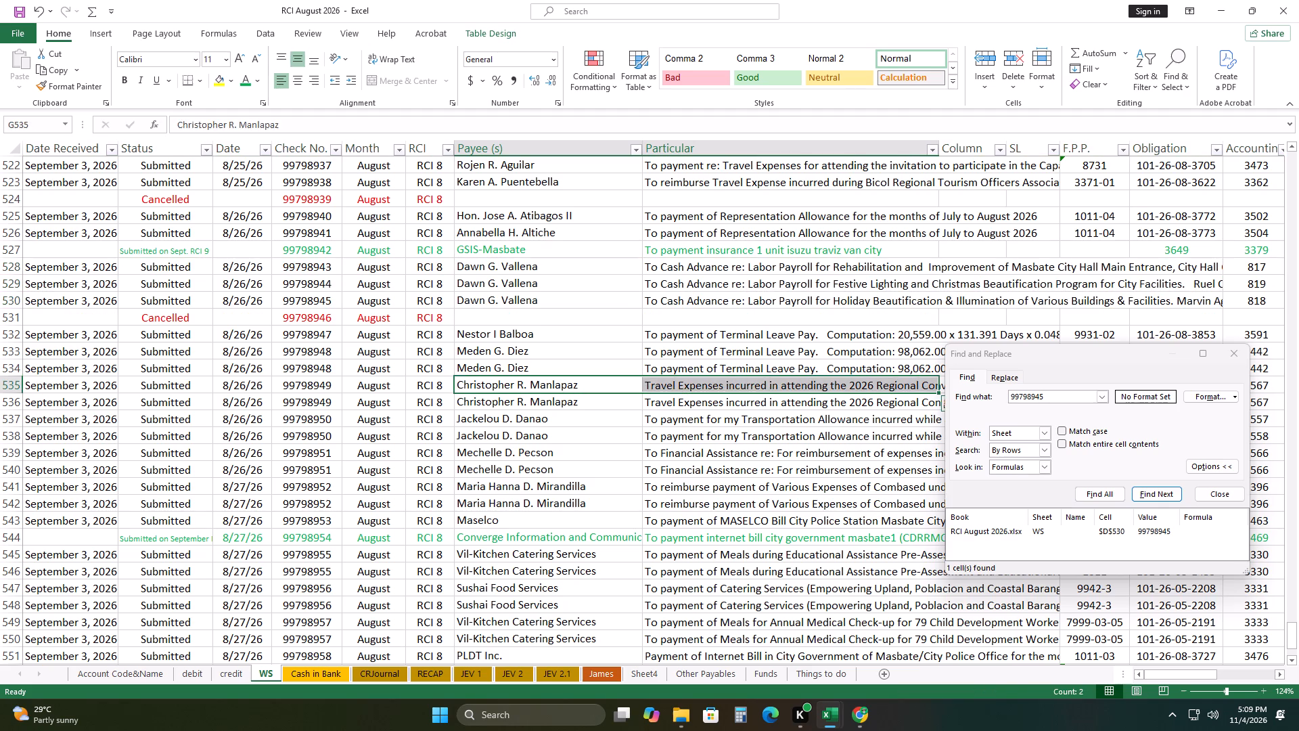
{"action": "left_click", "coordinate": [1284, 9]}
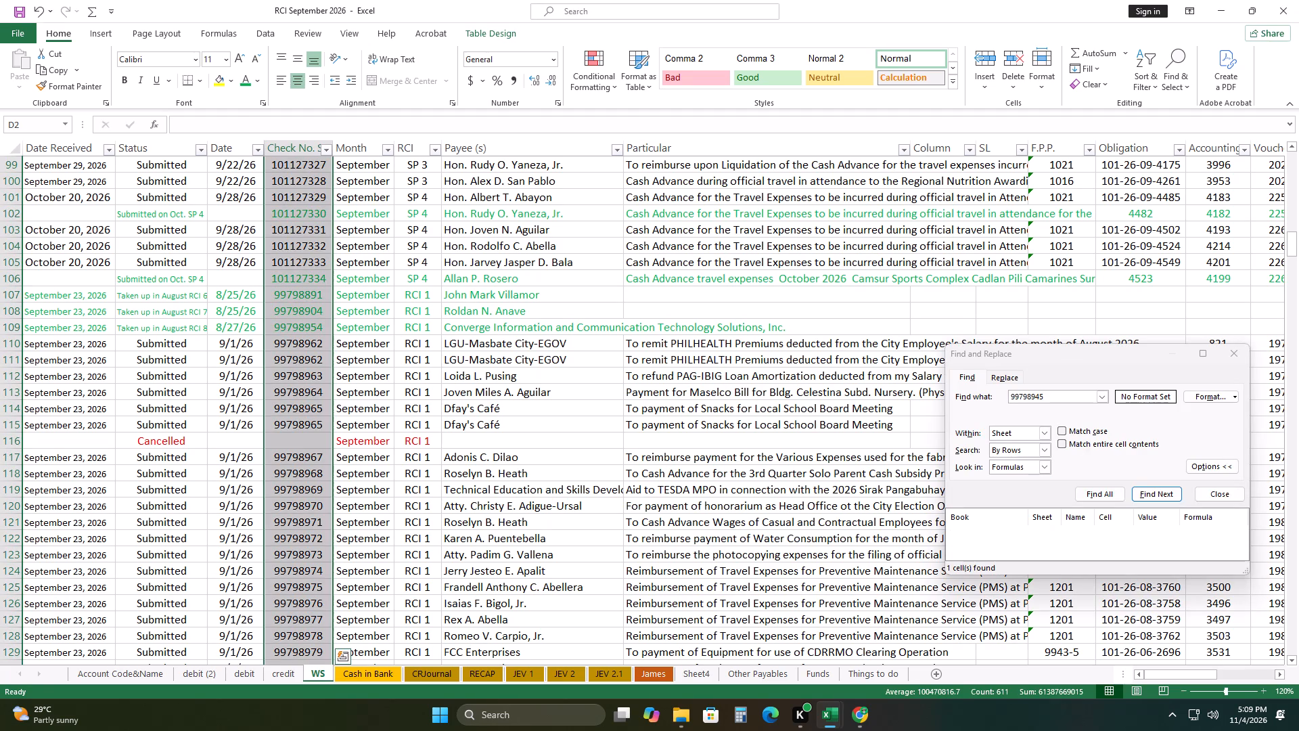
Go between the September and October RCI workbooks, ending in RCI October 2026 at the Not Submitted SP 3 rows.
{"action": "left_click_drag", "start_coordinate": [557, 487], "coordinate": [564, 485]}
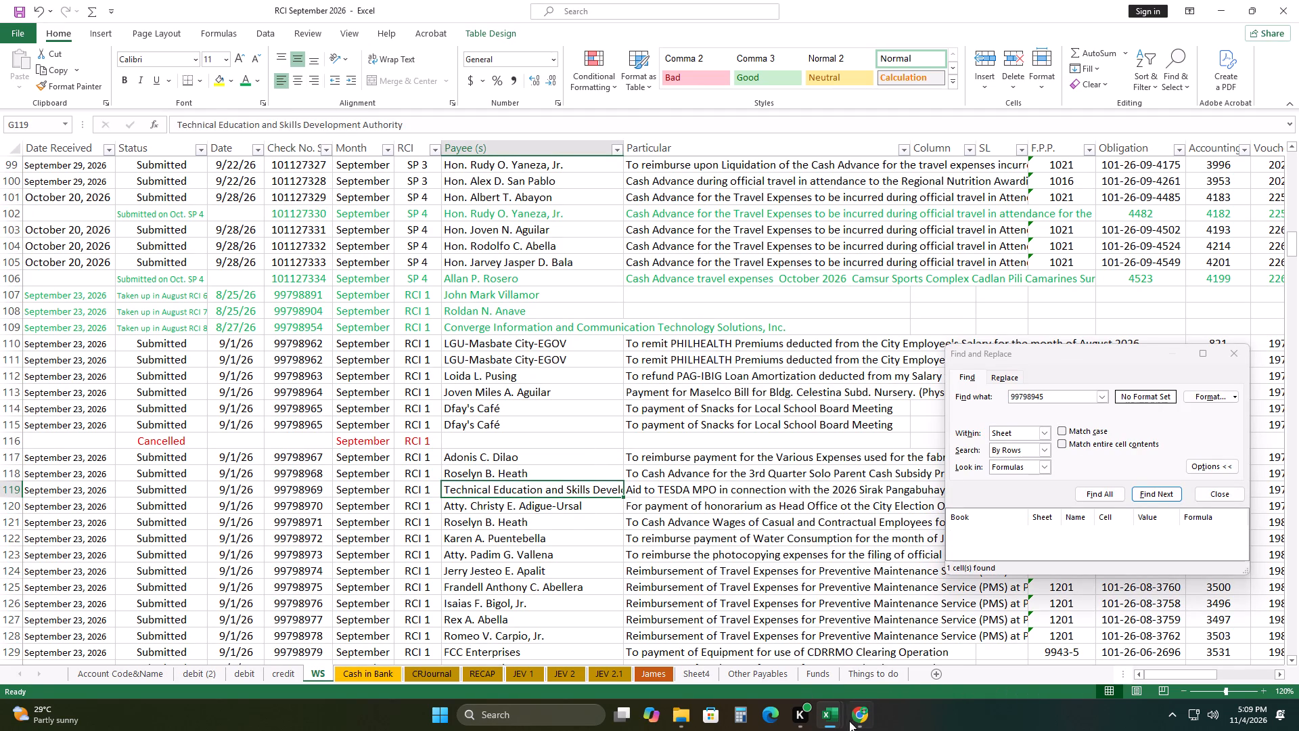
{"action": "left_click", "coordinate": [834, 713]}
{"action": "left_click", "coordinate": [662, 667]}
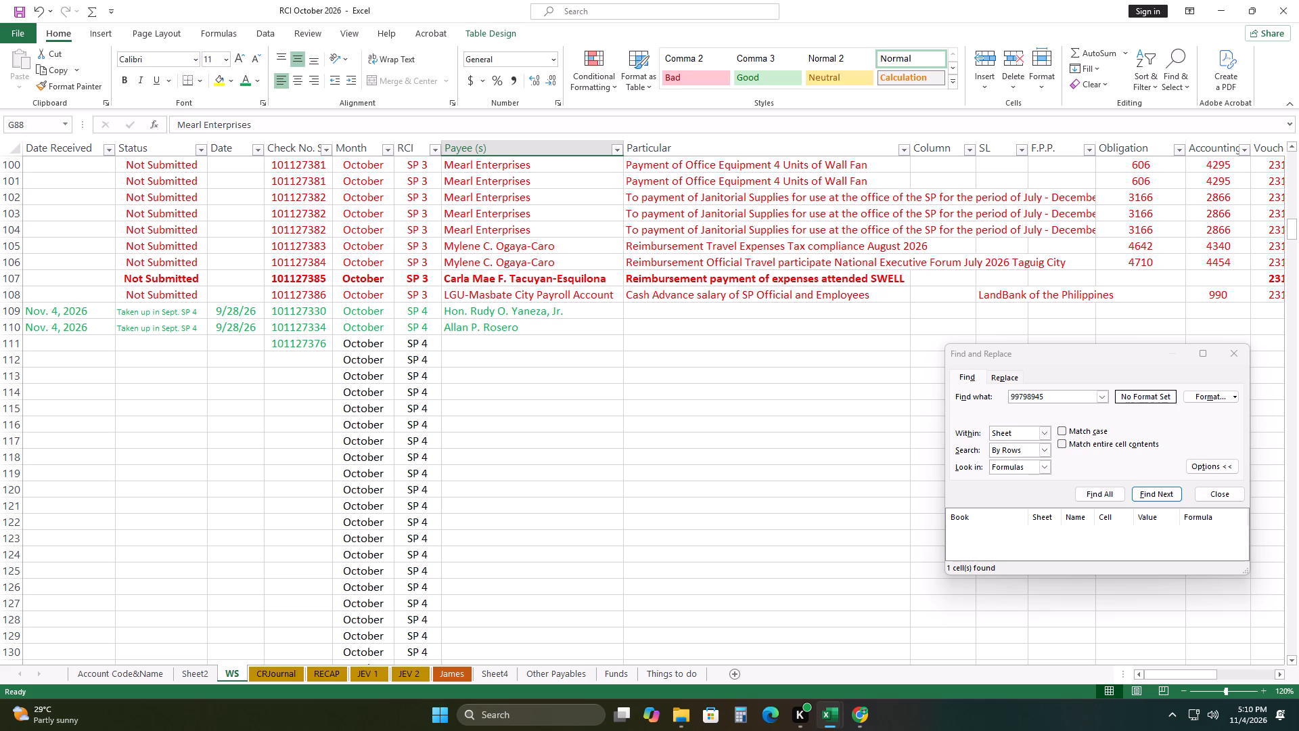
{"action": "left_click", "coordinate": [829, 722]}
{"action": "left_click", "coordinate": [832, 717]}
{"action": "left_click", "coordinate": [1095, 647]}
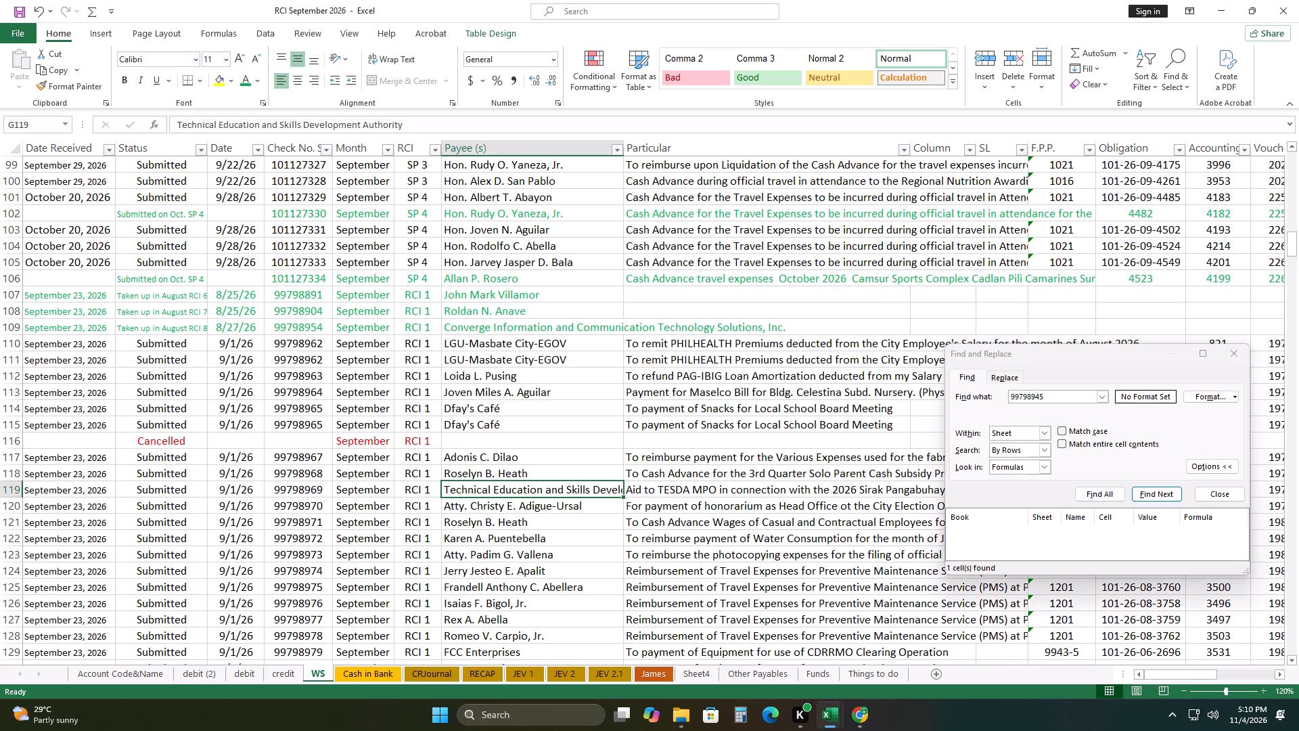
{"action": "left_click", "coordinate": [829, 713]}
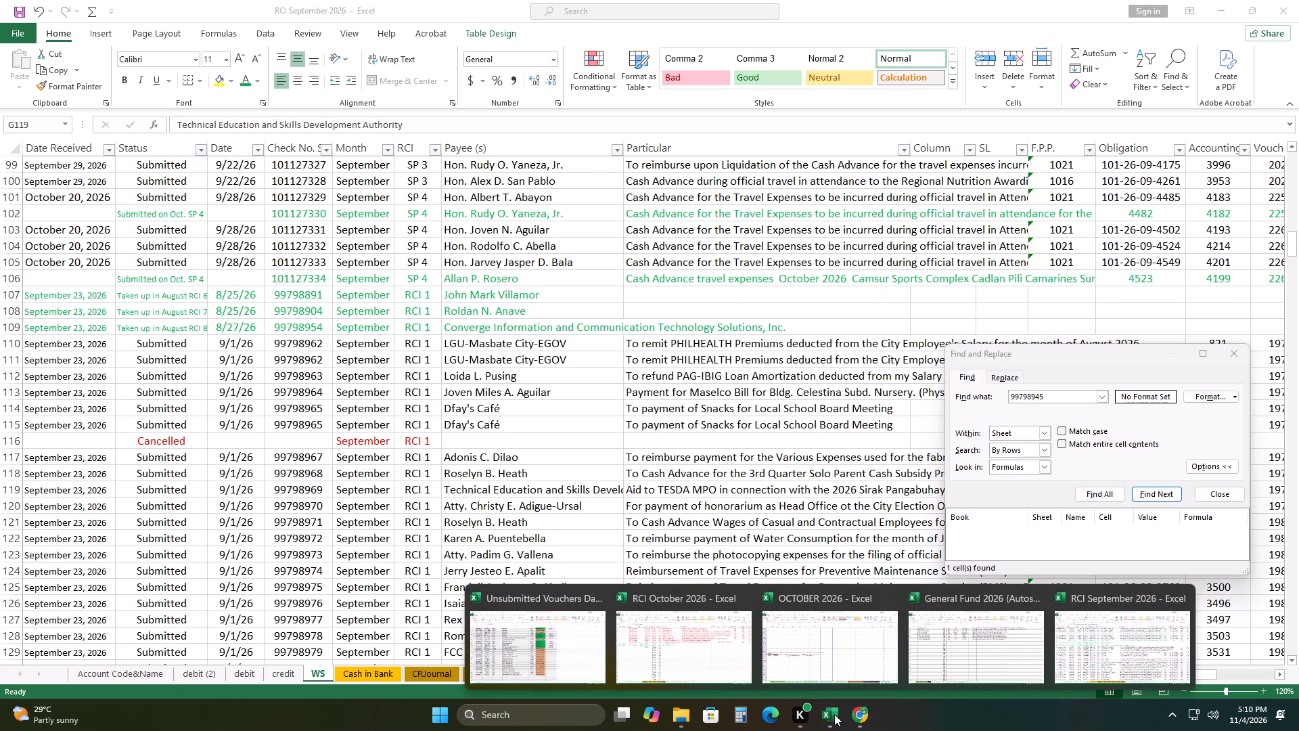
{"action": "left_click", "coordinate": [698, 309]}
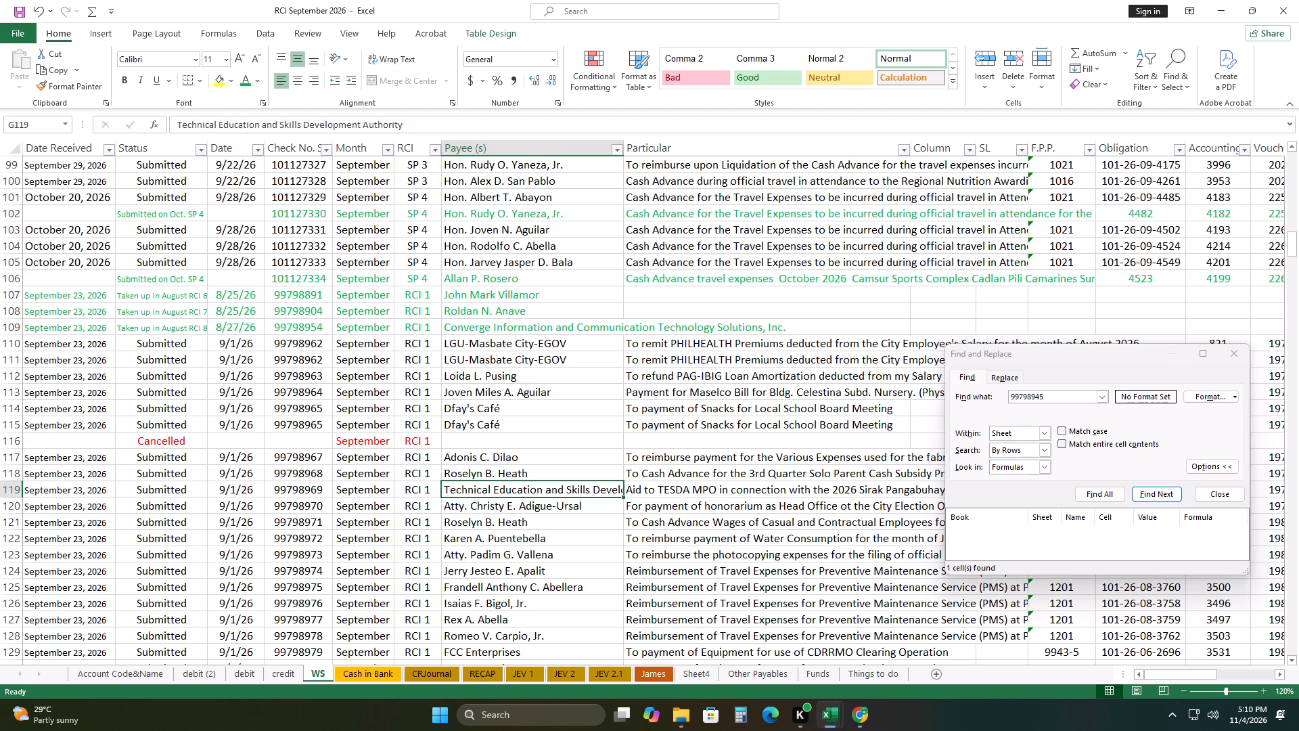
{"action": "left_click", "coordinate": [836, 722]}
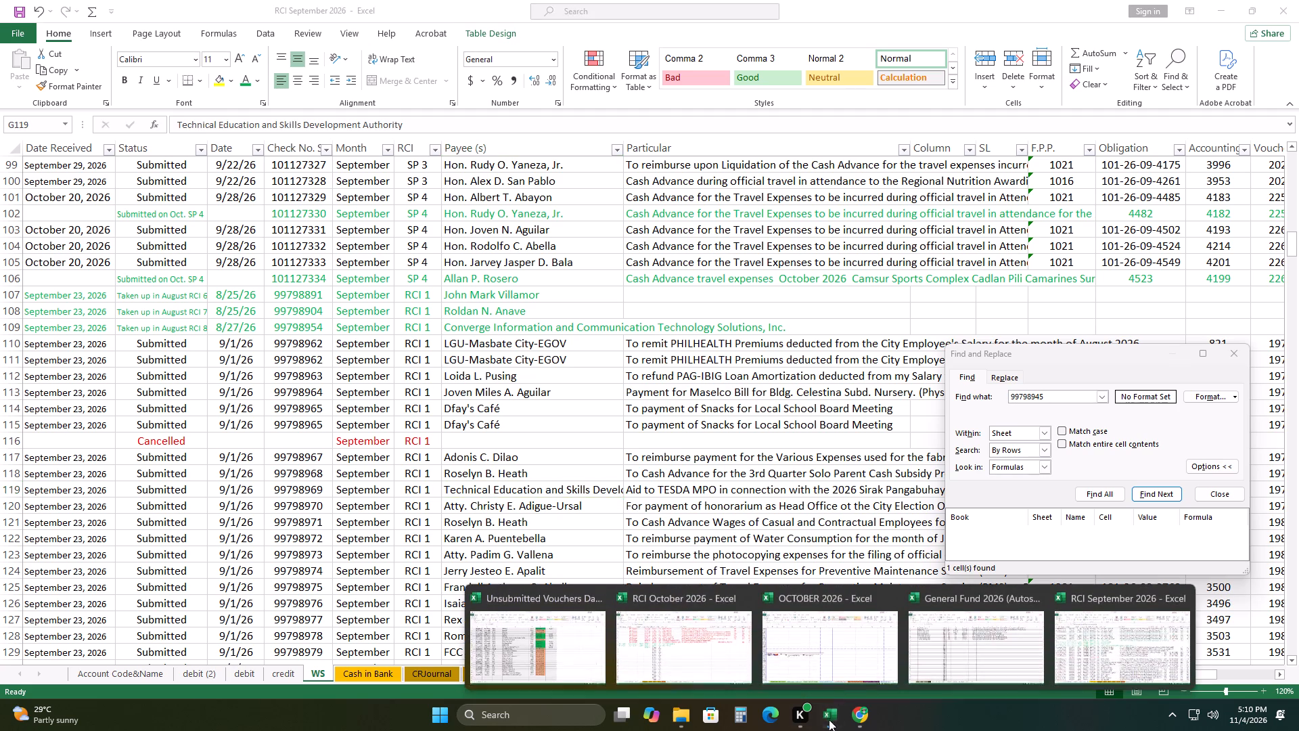
{"action": "left_click", "coordinate": [686, 672]}
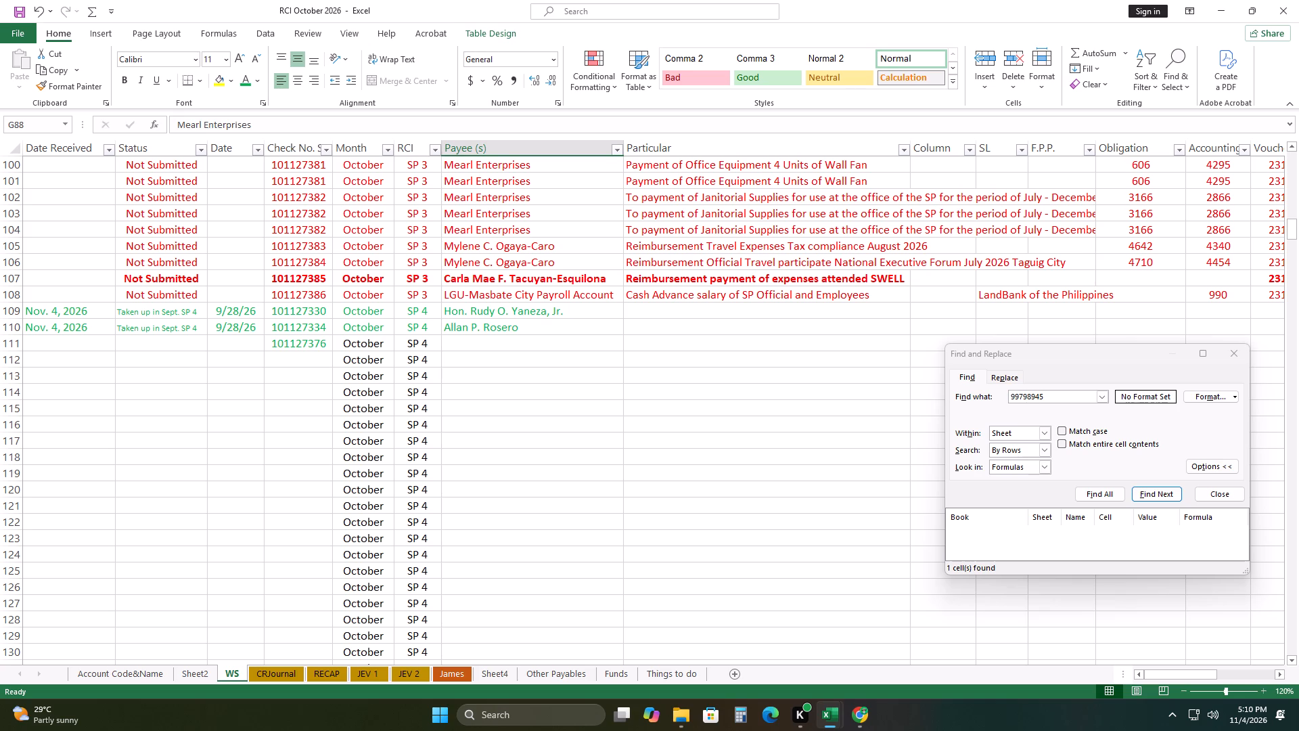
{"action": "scroll", "coordinate": [460, 449], "scroll_direction": "up", "scroll_amount": 4}
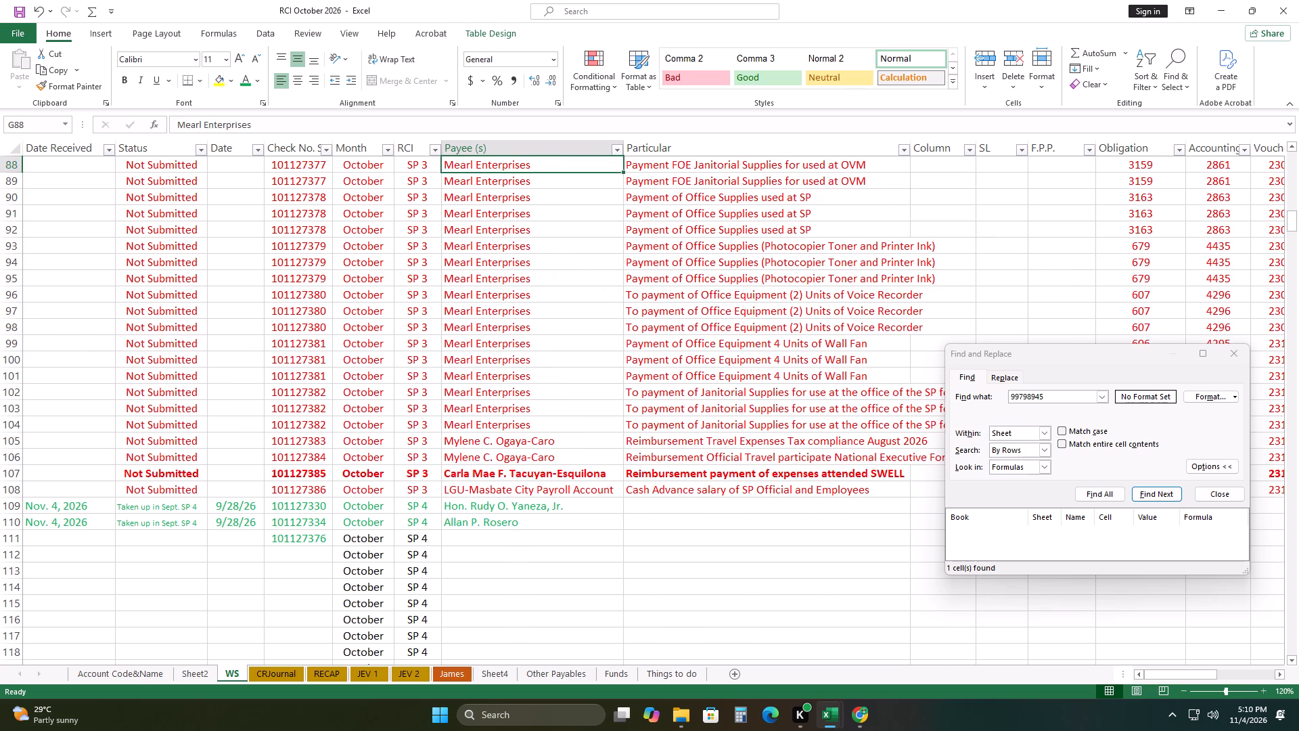
Review the Status entries of the October SP 1 to SP 3 rows for vouchers marked Not Submitted.
{"action": "scroll", "coordinate": [459, 449], "scroll_direction": "up", "scroll_amount": 6}
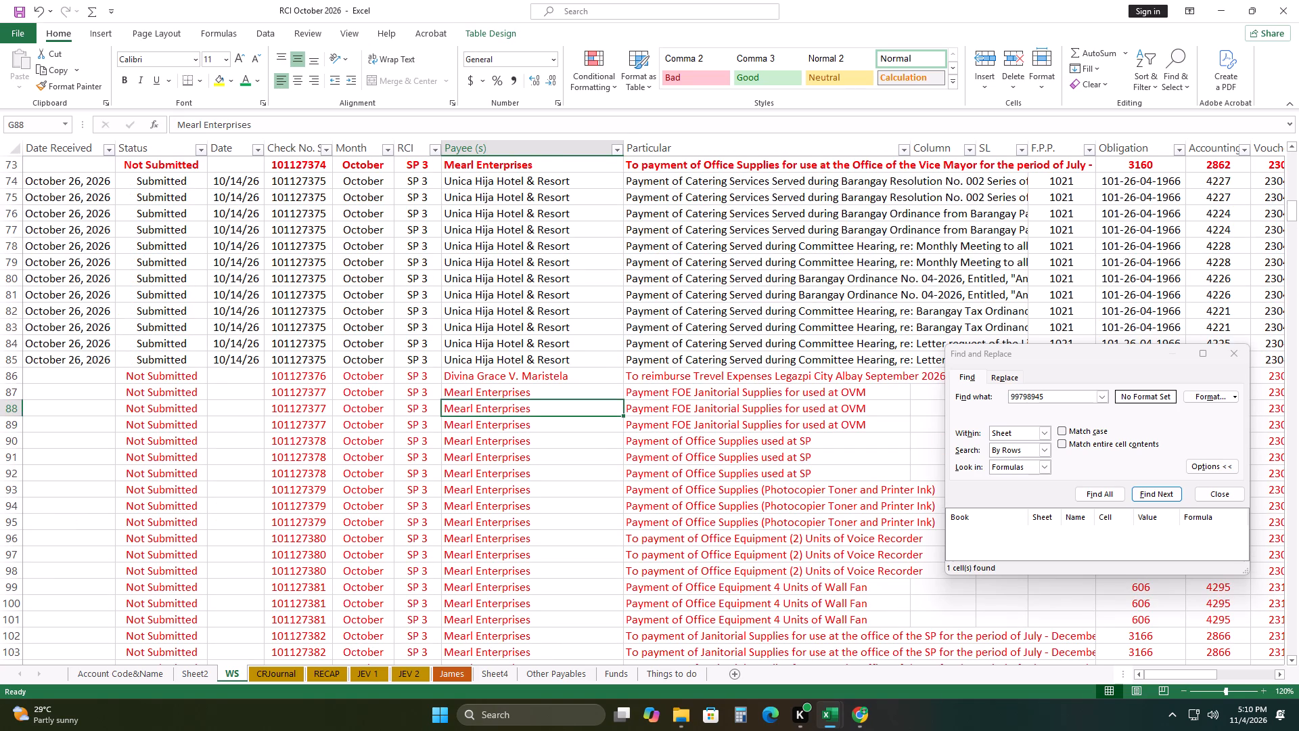
{"action": "scroll", "coordinate": [454, 450], "scroll_direction": "up", "scroll_amount": 1}
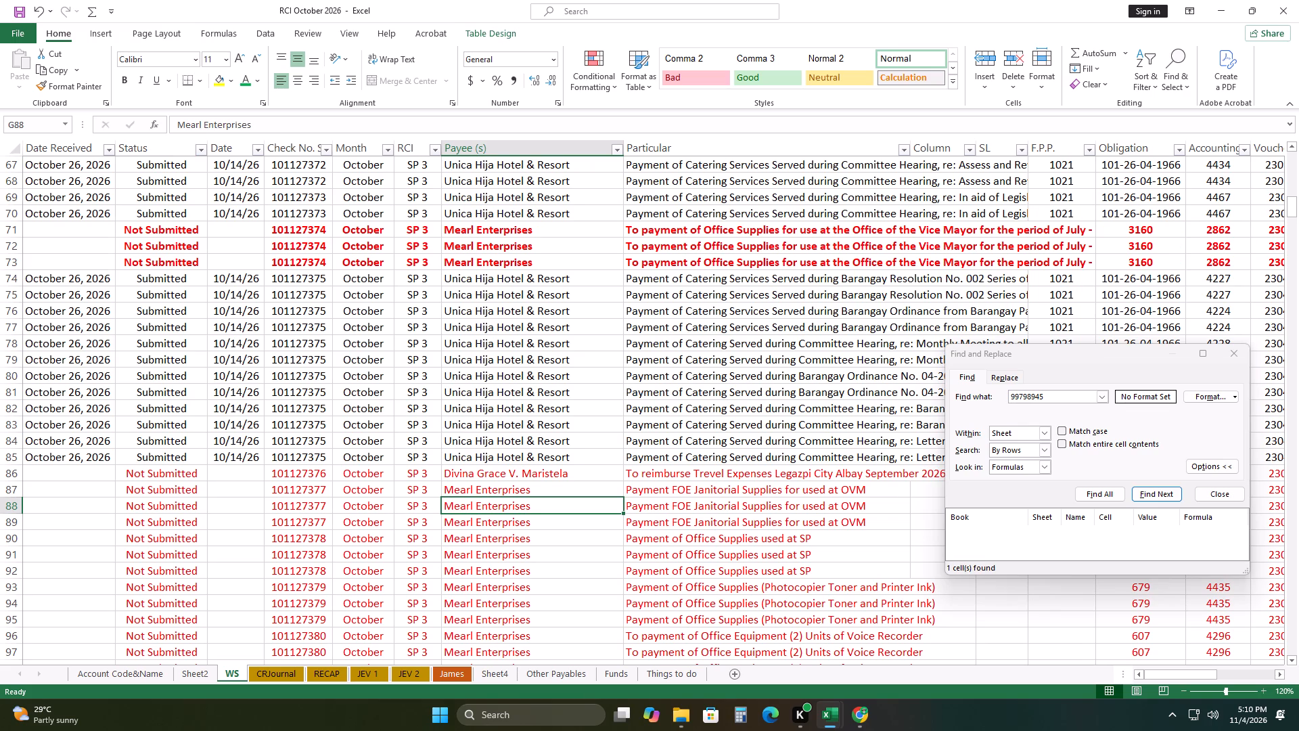
{"action": "scroll", "coordinate": [442, 453], "scroll_direction": "up", "scroll_amount": 5}
{"action": "scroll", "coordinate": [293, 426], "scroll_direction": "up", "scroll_amount": 5}
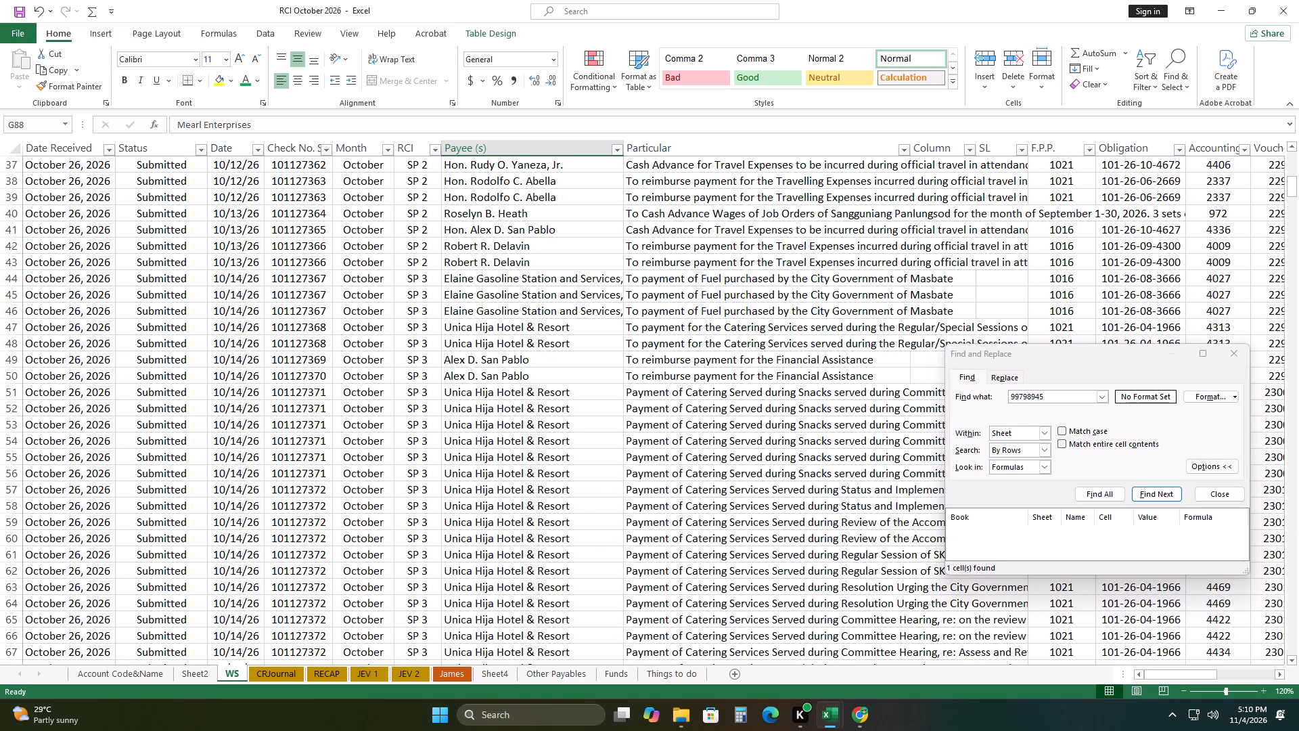
{"action": "scroll", "coordinate": [314, 445], "scroll_direction": "up", "scroll_amount": 15}
{"action": "scroll", "coordinate": [315, 445], "scroll_direction": "down", "scroll_amount": 5}
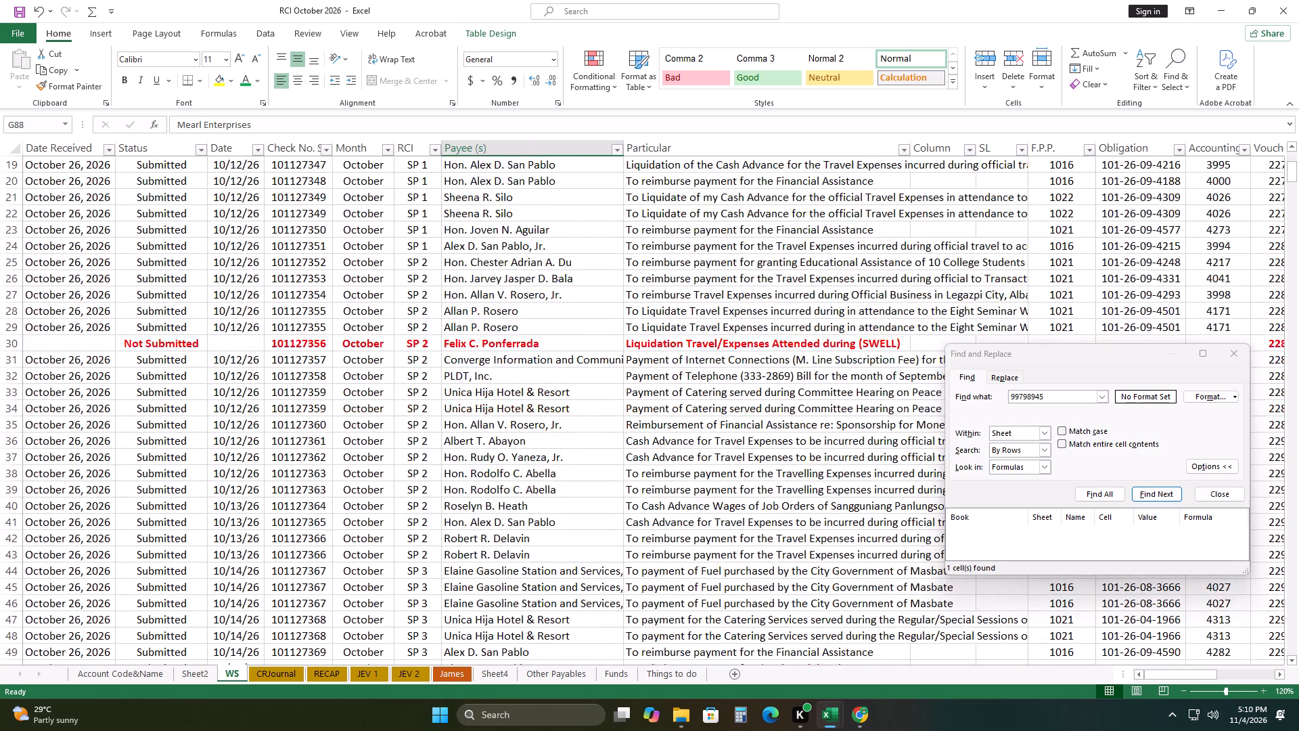
{"action": "scroll", "coordinate": [315, 445], "scroll_direction": "down", "scroll_amount": 11}
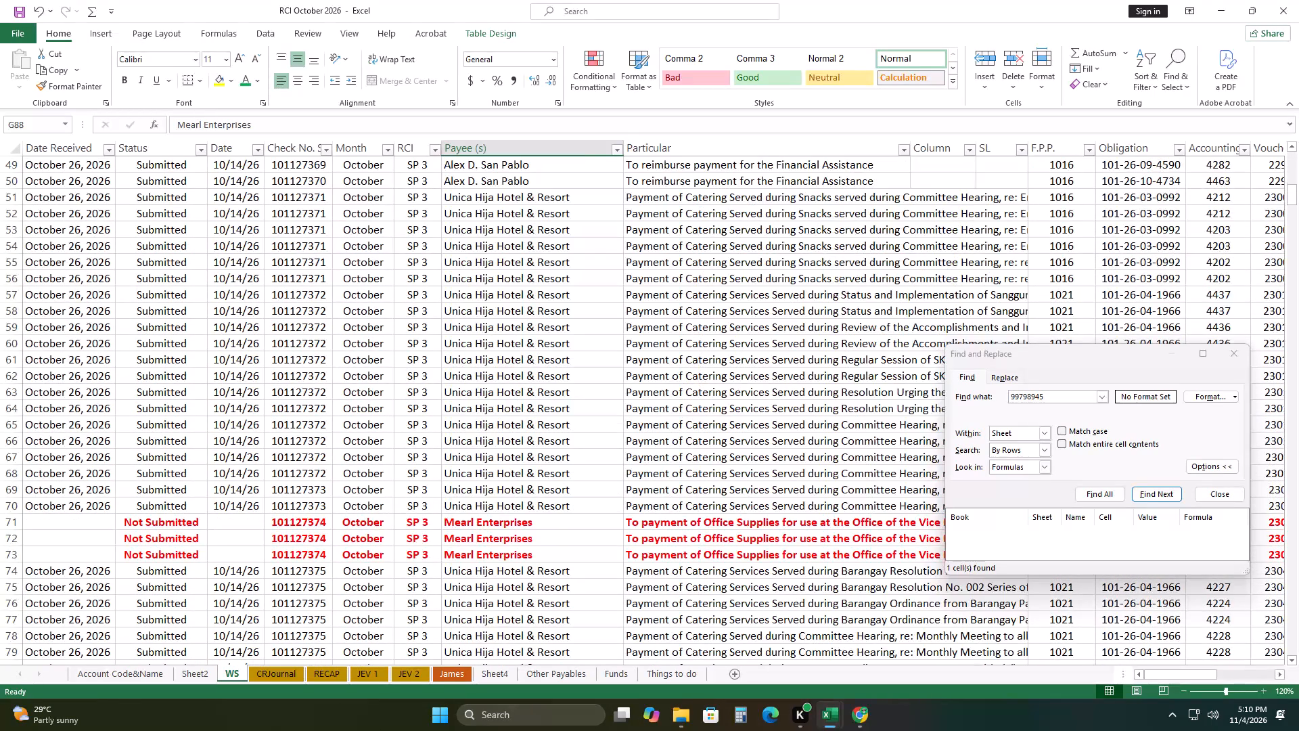
{"action": "scroll", "coordinate": [315, 446], "scroll_direction": "down", "scroll_amount": 10}
{"action": "scroll", "coordinate": [315, 446], "scroll_direction": "up", "scroll_amount": 2}
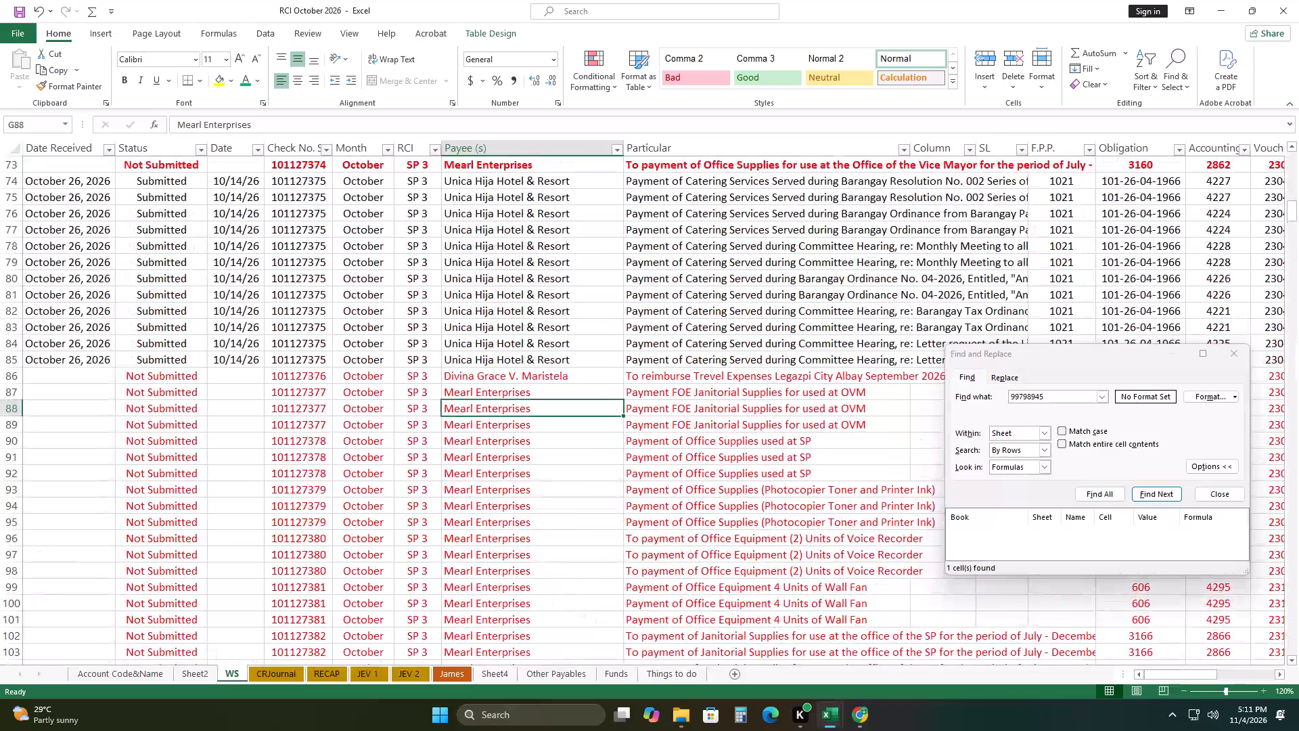
{"action": "scroll", "coordinate": [315, 446], "scroll_direction": "up", "scroll_amount": 2}
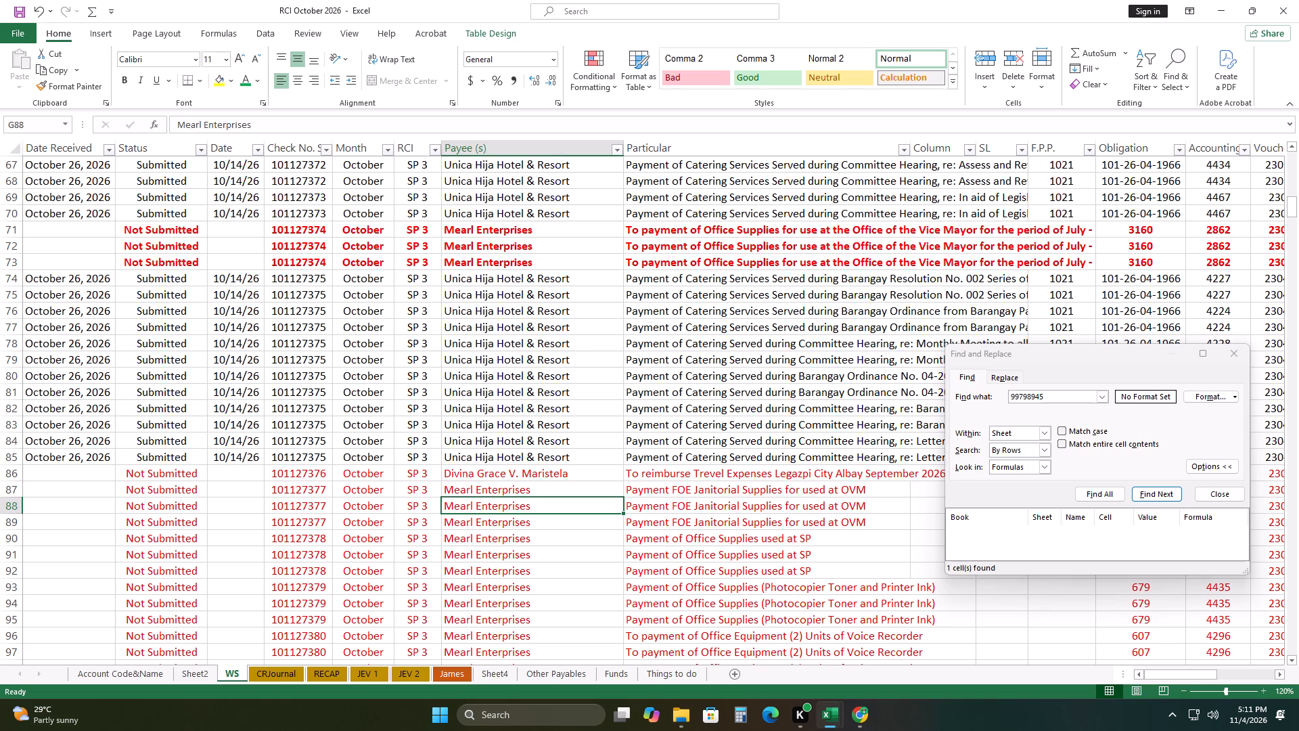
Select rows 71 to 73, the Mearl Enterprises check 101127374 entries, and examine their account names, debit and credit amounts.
{"action": "left_click_drag", "start_coordinate": [12, 228], "coordinate": [5, 261]}
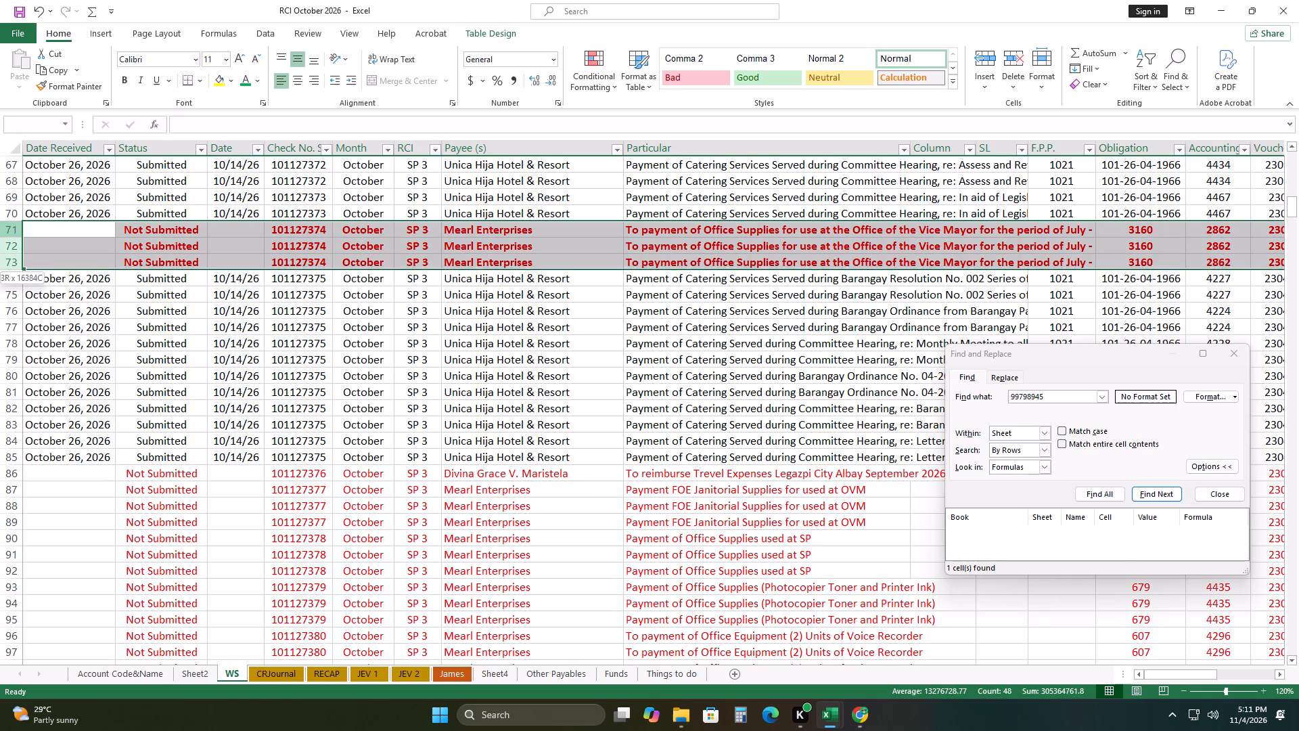
{"action": "left_click_drag", "start_coordinate": [5, 261], "coordinate": [3, 262]}
{"action": "left_click_drag", "start_coordinate": [1187, 674], "coordinate": [1222, 661]}
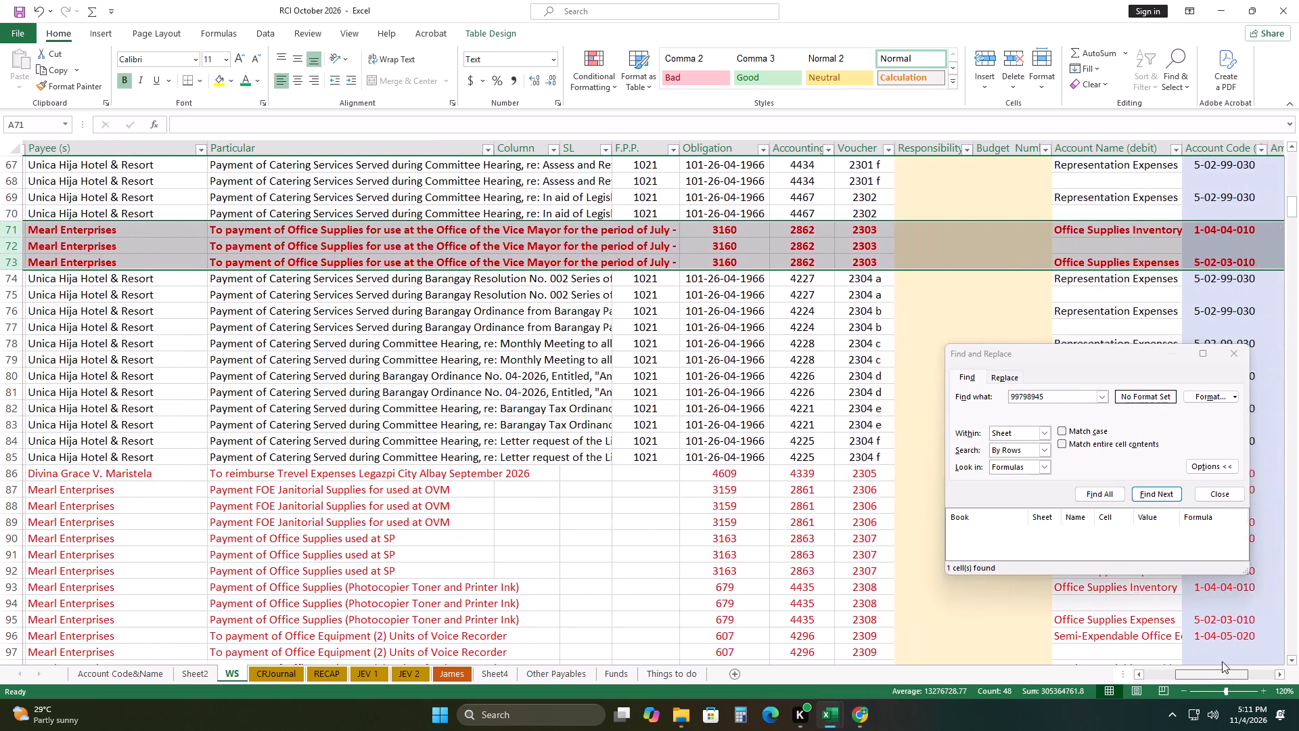
{"action": "left_click_drag", "start_coordinate": [1222, 661], "coordinate": [1254, 637]}
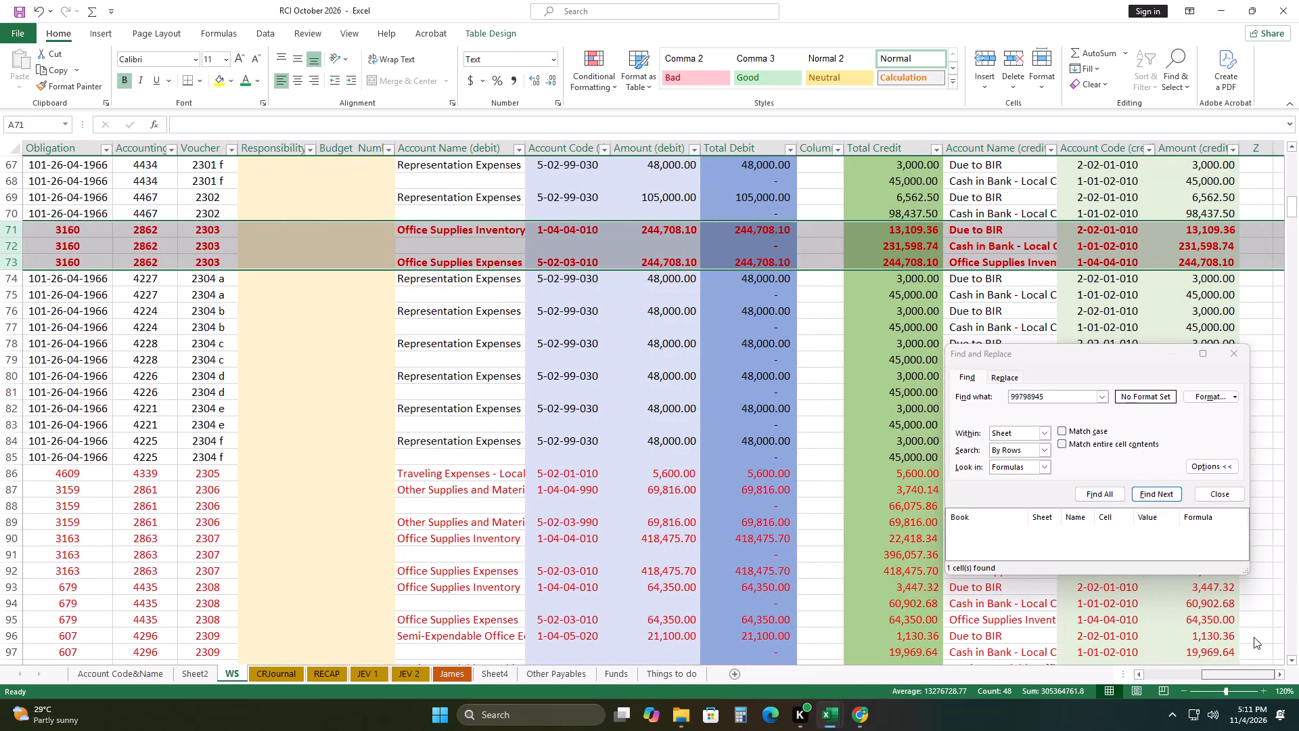
{"action": "left_click_drag", "start_coordinate": [1254, 637], "coordinate": [1256, 634]}
{"action": "left_click", "coordinate": [742, 434]}
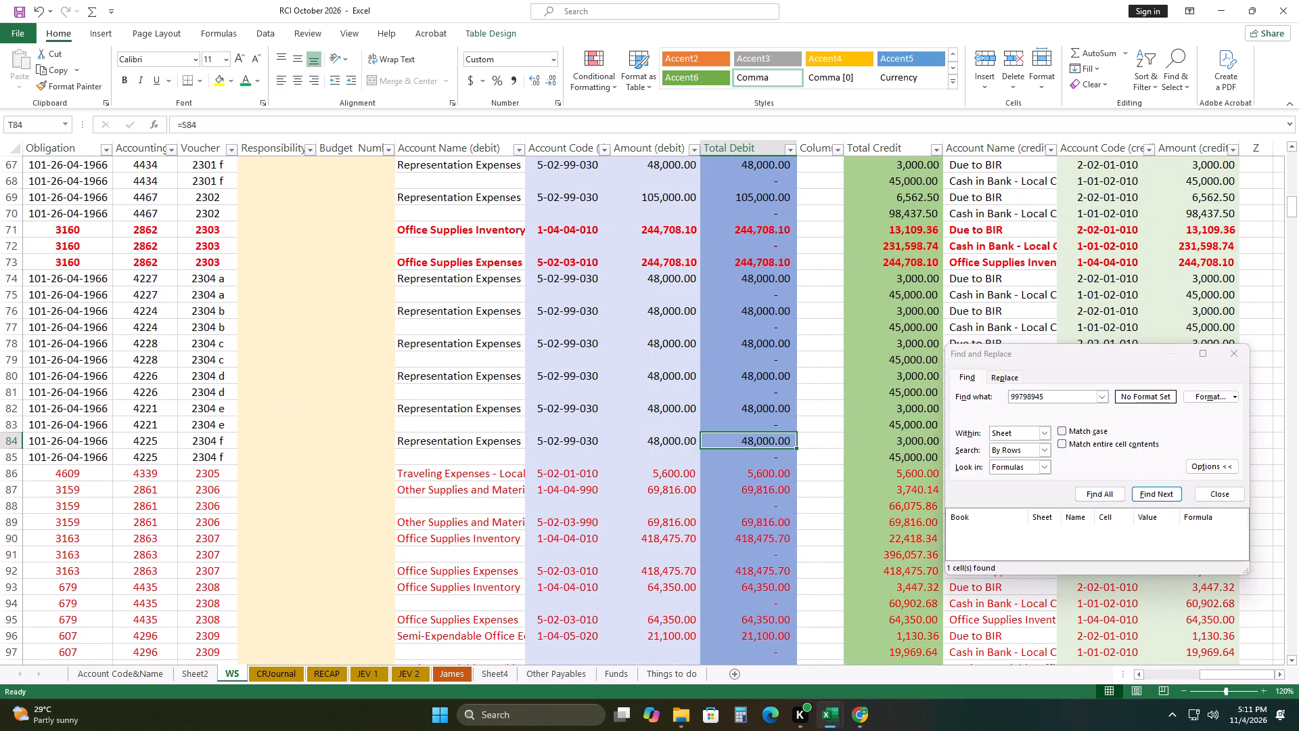
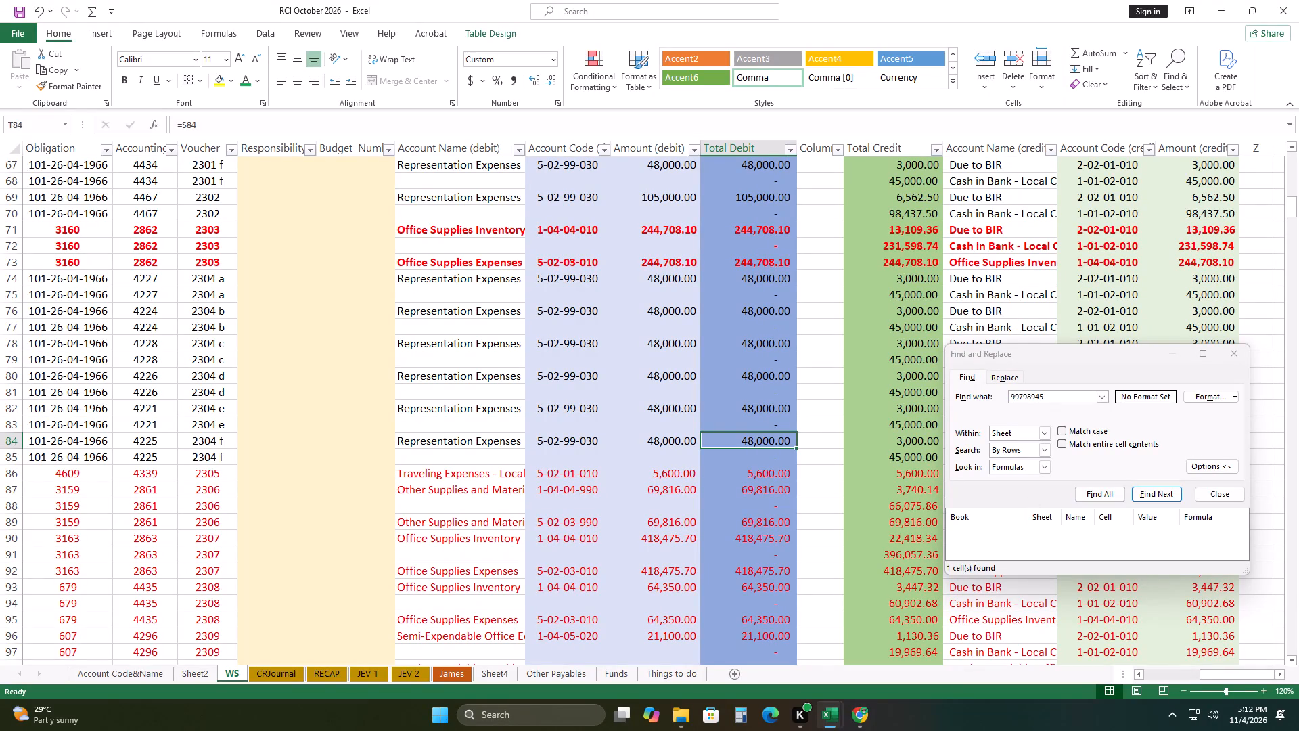
Review the account columns and the Status, check number and payee entries around rows 71 to 73 among the October SP 3 vouchers.
{"action": "left_click", "coordinate": [591, 334]}
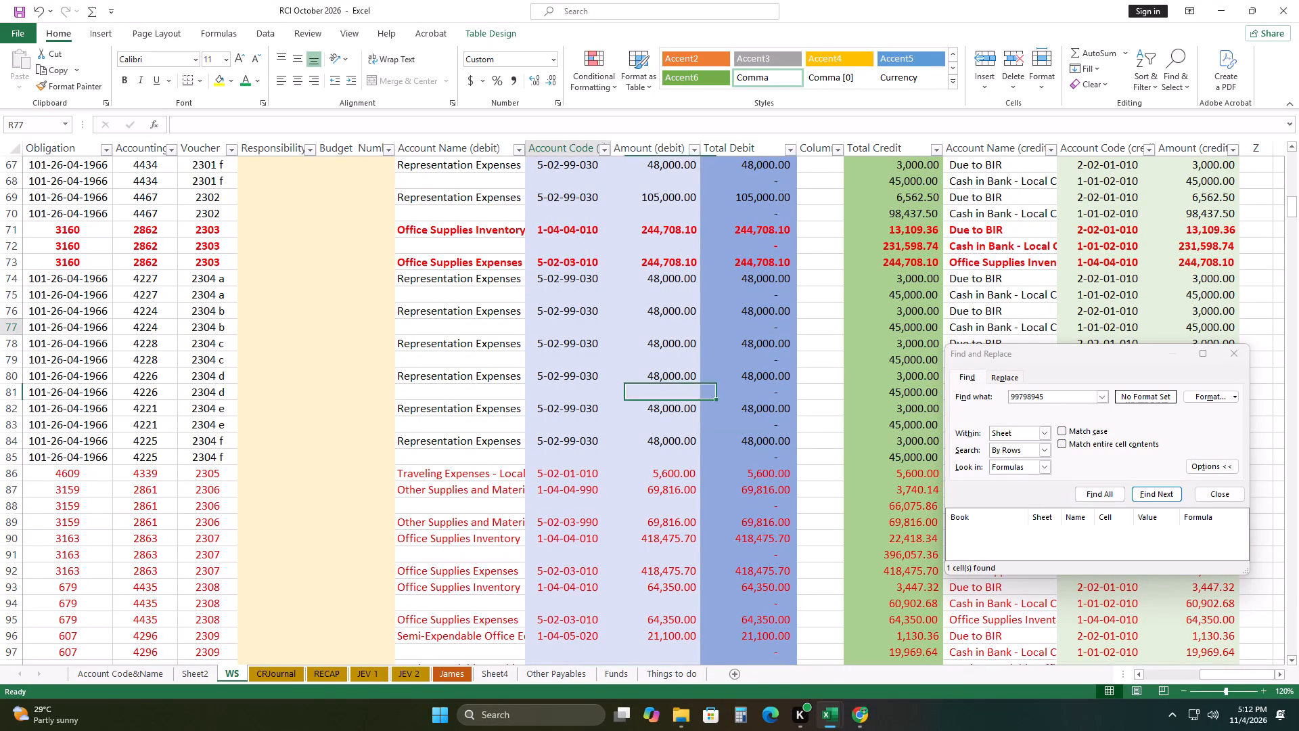
{"action": "left_click_drag", "start_coordinate": [1229, 676], "coordinate": [1196, 684]}
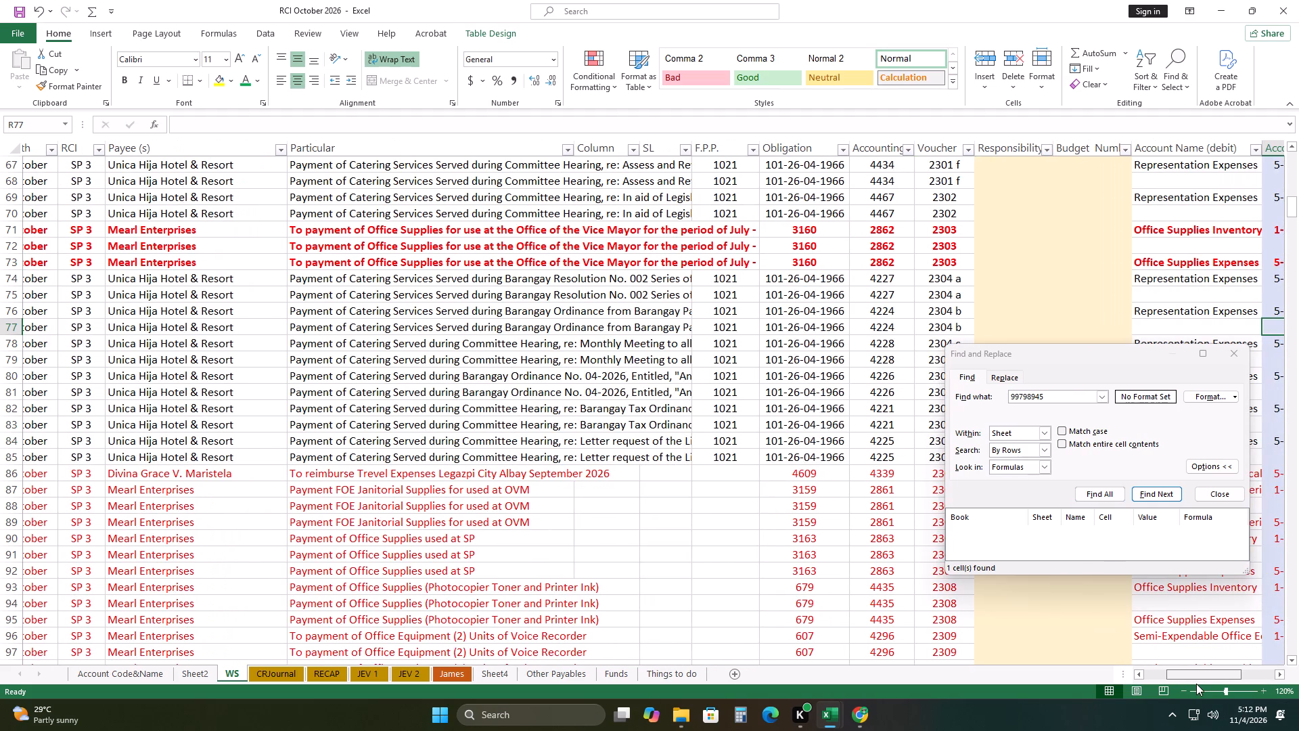
{"action": "left_click_drag", "start_coordinate": [1196, 684], "coordinate": [1247, 671]}
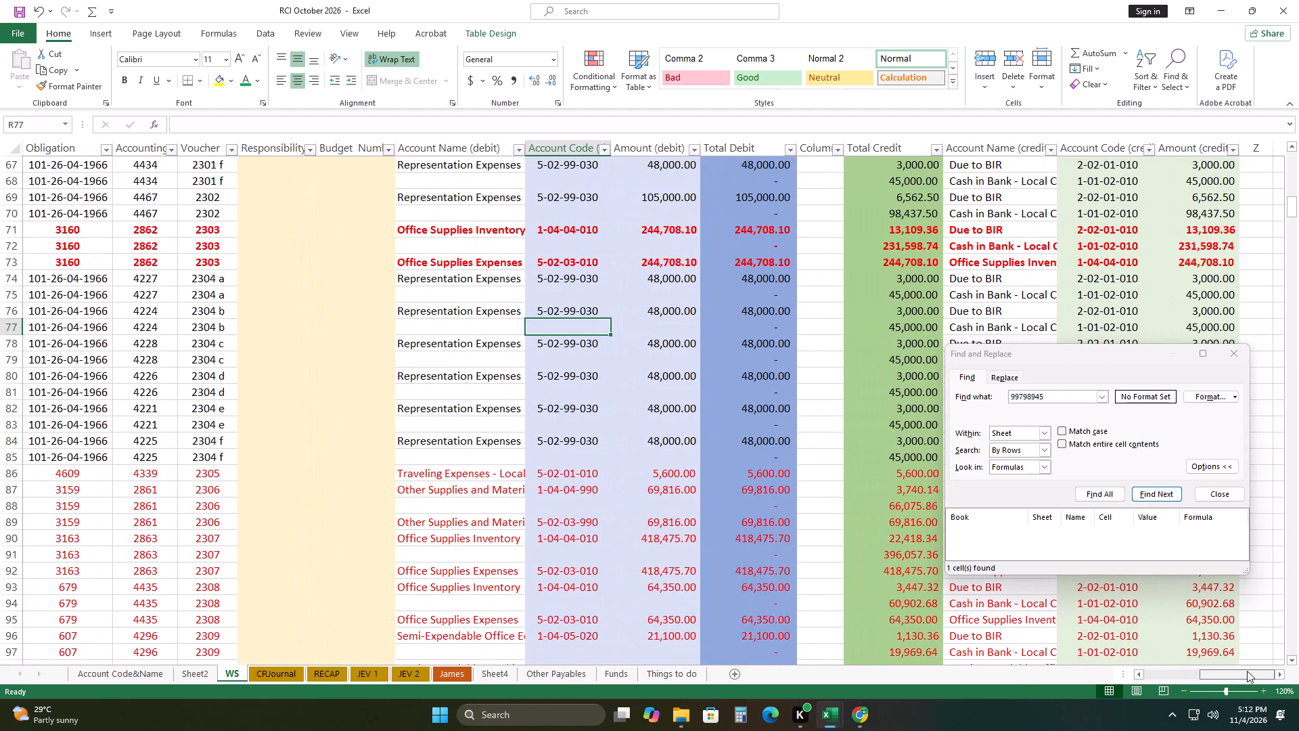
{"action": "left_click_drag", "start_coordinate": [1247, 671], "coordinate": [836, 652]}
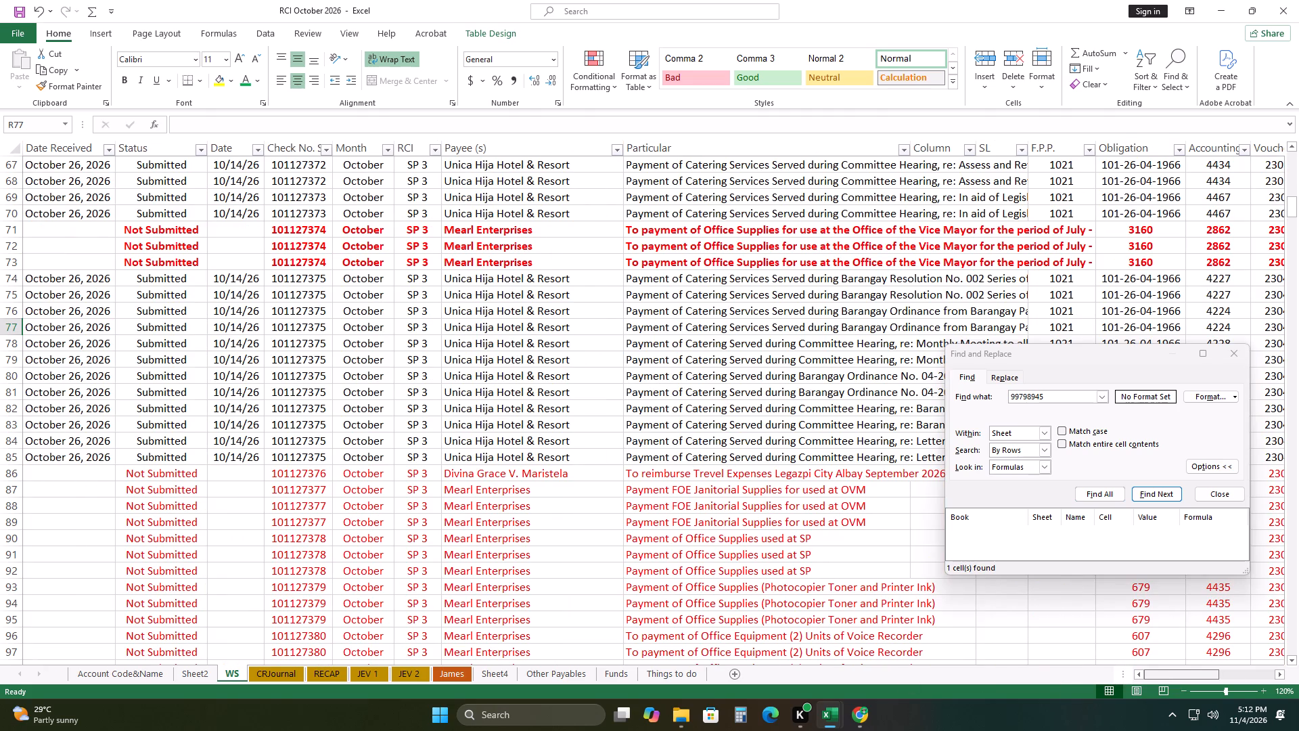
{"action": "scroll", "coordinate": [283, 411], "scroll_direction": "up", "scroll_amount": 3}
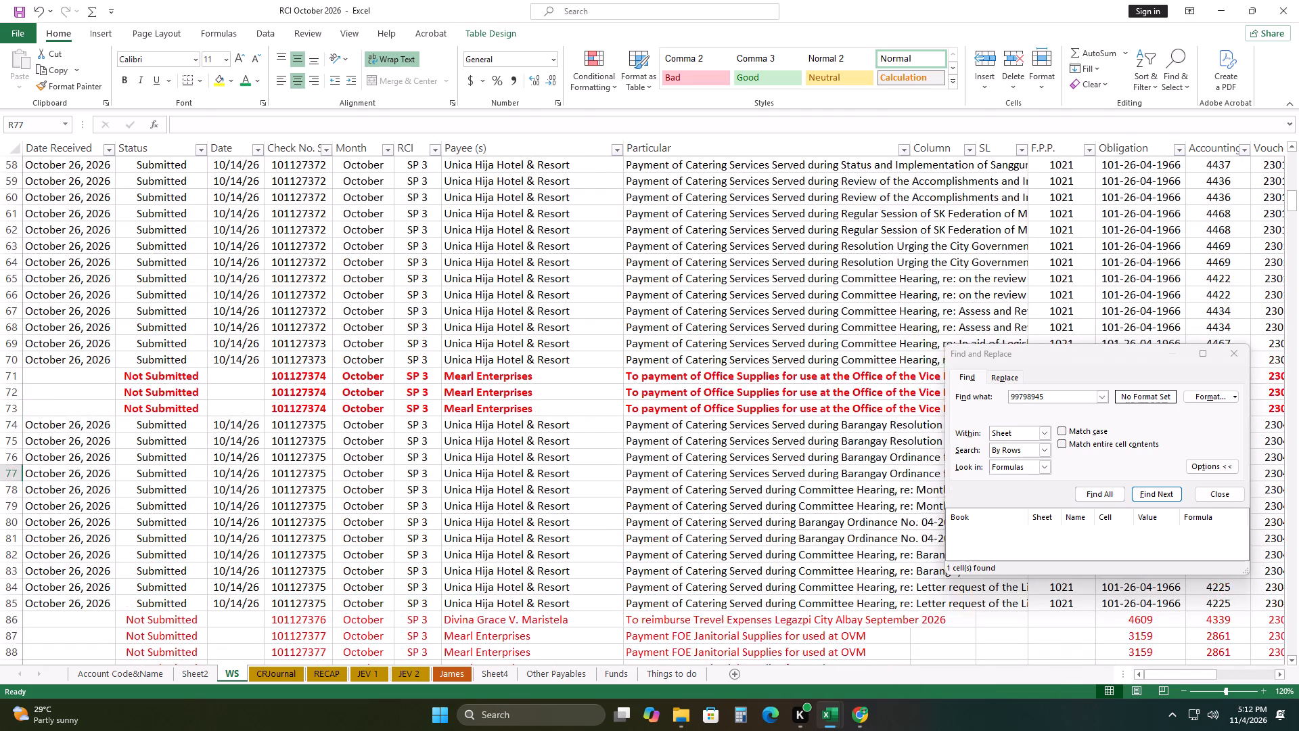
{"action": "scroll", "coordinate": [283, 411], "scroll_direction": "up", "scroll_amount": 5}
{"action": "scroll", "coordinate": [286, 419], "scroll_direction": "down", "scroll_amount": 6}
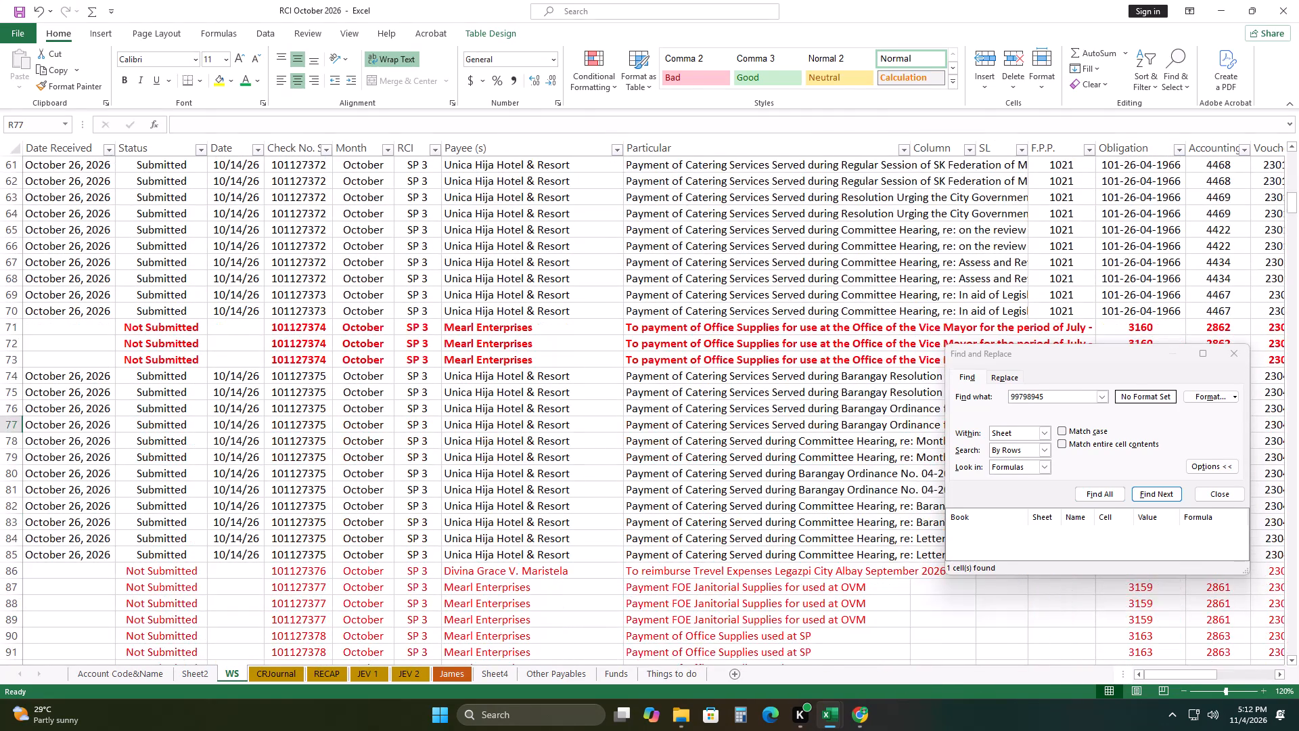
{"action": "scroll", "coordinate": [284, 420], "scroll_direction": "down", "scroll_amount": 10}
{"action": "scroll", "coordinate": [284, 420], "scroll_direction": "up", "scroll_amount": 1}
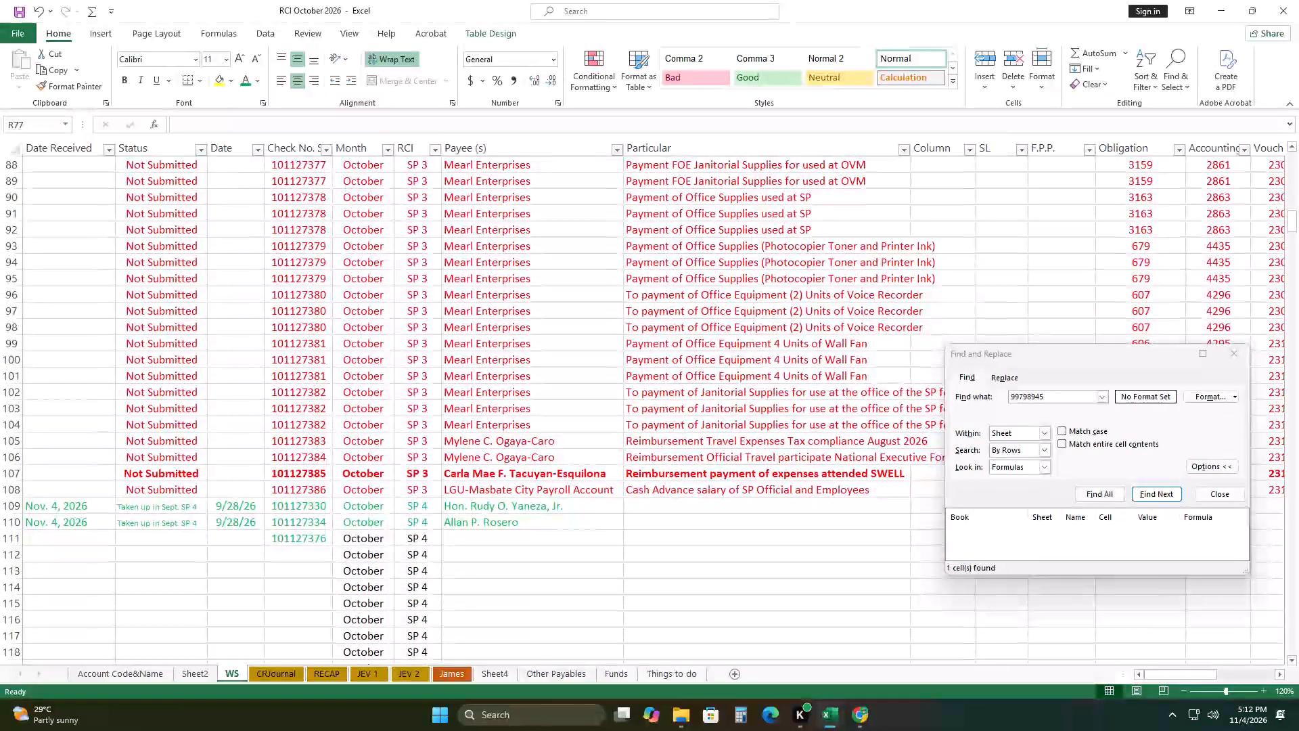
{"action": "scroll", "coordinate": [283, 422], "scroll_direction": "up", "scroll_amount": 12}
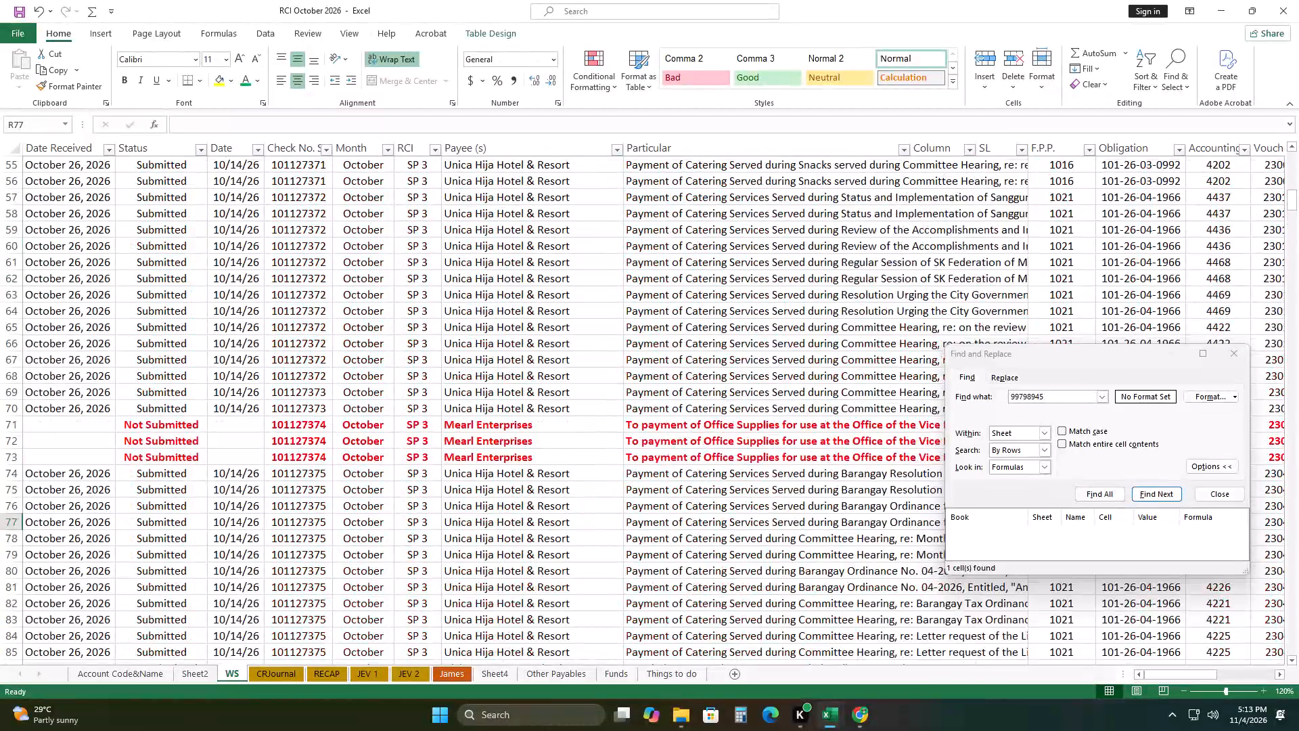
{"action": "scroll", "coordinate": [283, 422], "scroll_direction": "up", "scroll_amount": 2}
{"action": "scroll", "coordinate": [283, 422], "scroll_direction": "down", "scroll_amount": 2}
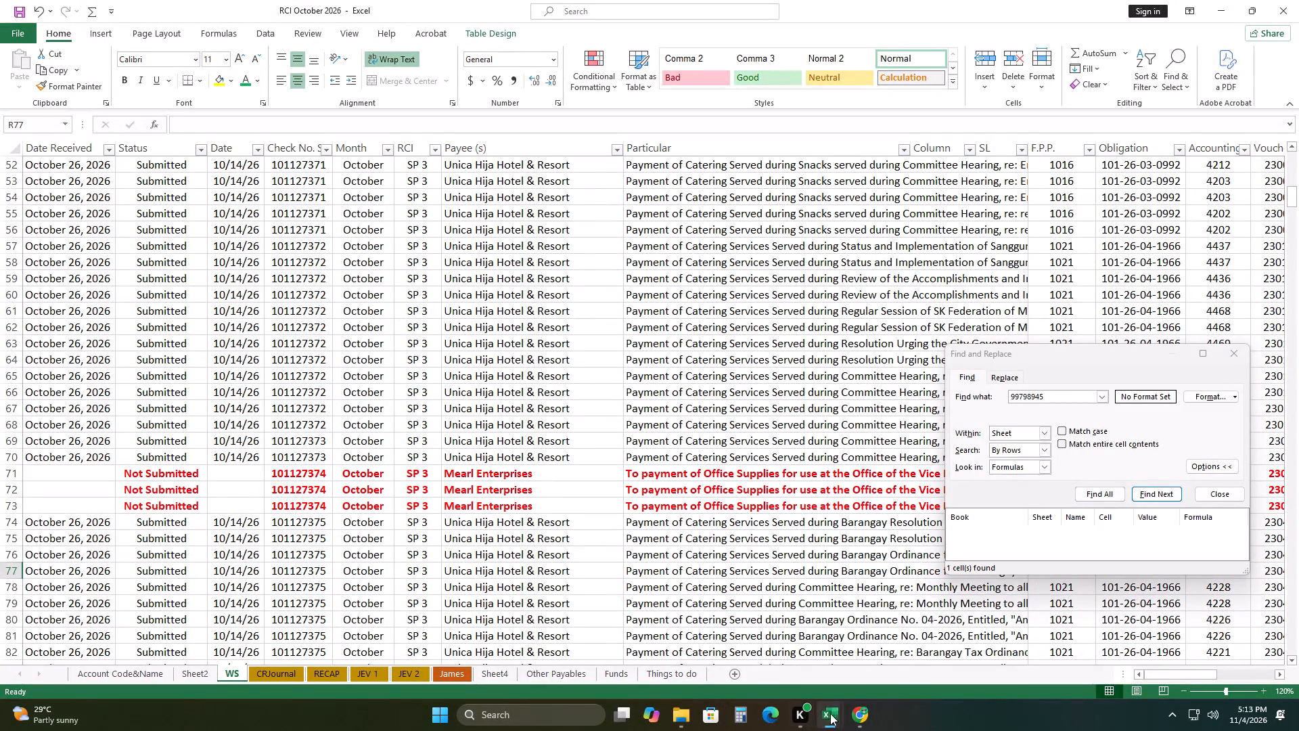
Copy the status "Submitted on Oct. SP 4" from row 102 of RCI September 2026 into the Status cell of row 71 in RCI October 2026.
{"action": "left_click", "coordinate": [832, 713]}
{"action": "left_click", "coordinate": [1120, 628]}
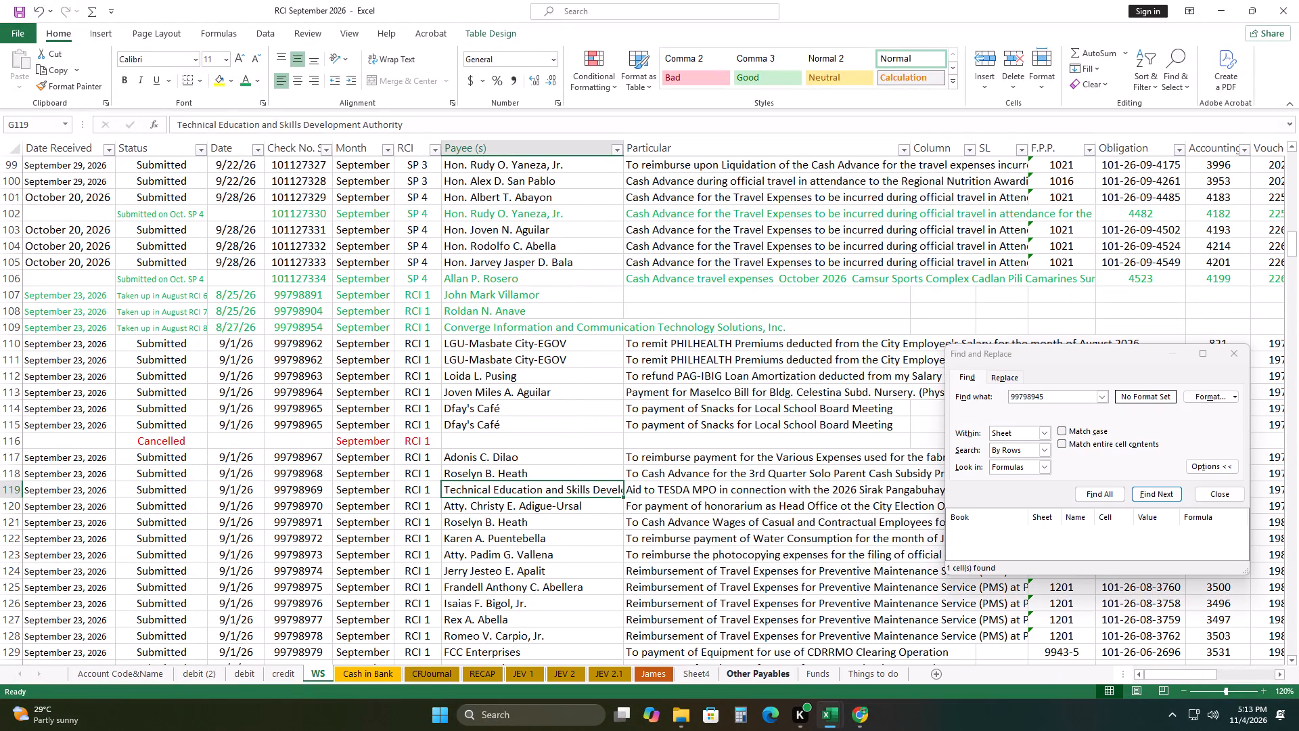
{"action": "left_click", "coordinate": [175, 213]}
{"action": "right_click", "coordinate": [175, 213]}
{"action": "left_click", "coordinate": [225, 234]}
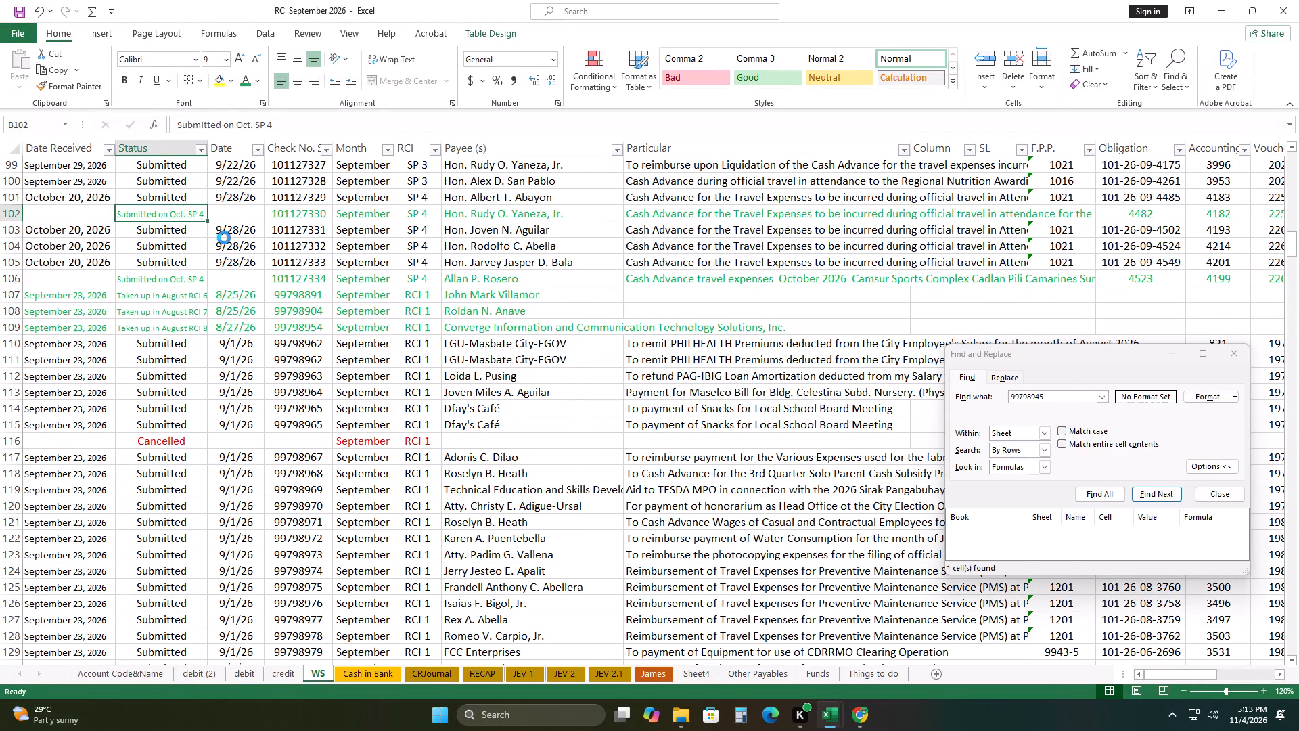
{"action": "left_click", "coordinate": [836, 719]}
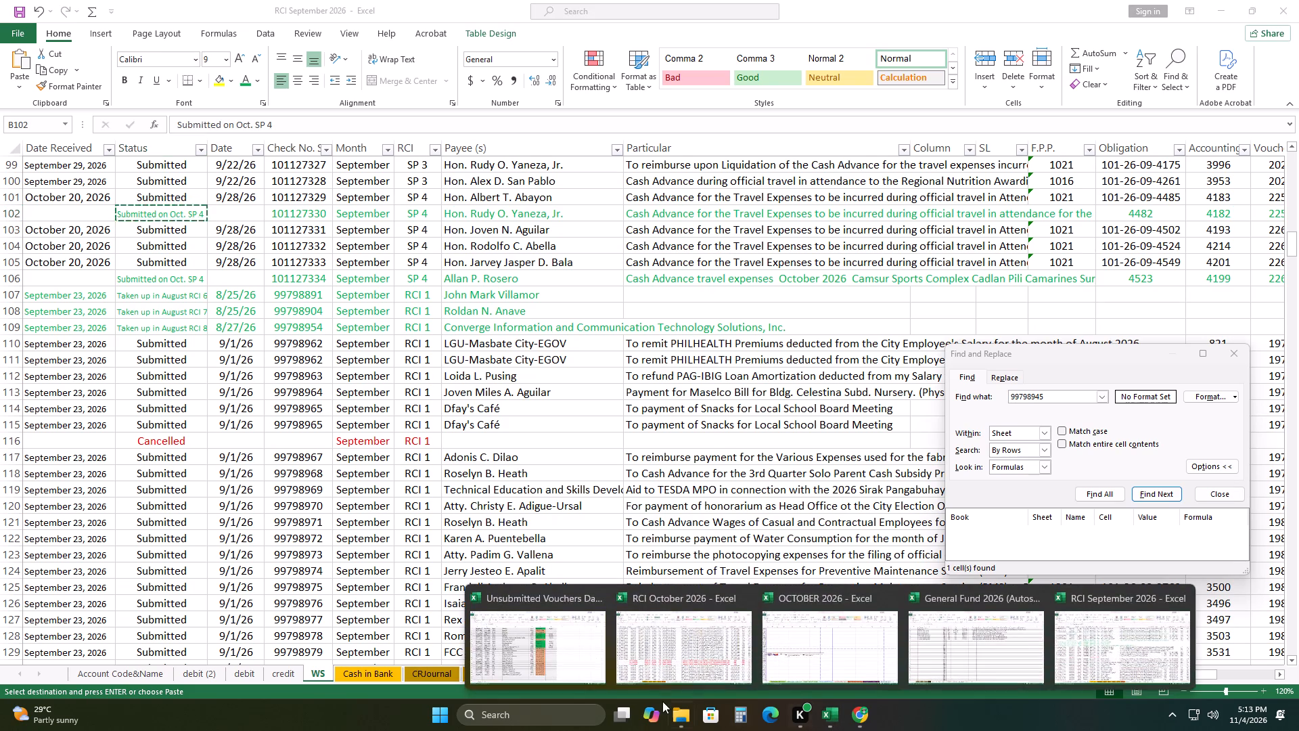
{"action": "left_click", "coordinate": [666, 671]}
{"action": "scroll", "coordinate": [274, 503], "scroll_direction": "down", "scroll_amount": 2}
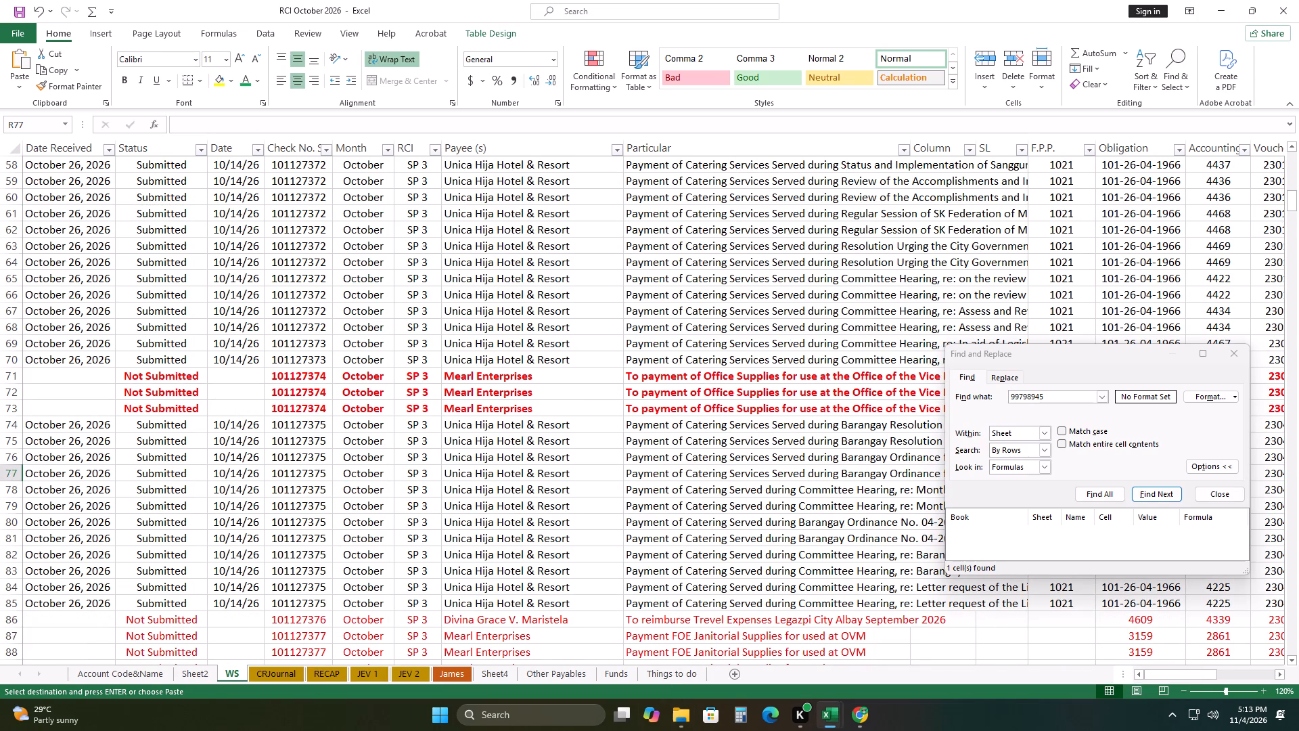
{"action": "left_click", "coordinate": [175, 372]}
{"action": "right_click", "coordinate": [174, 372]}
{"action": "left_click", "coordinate": [212, 368]}
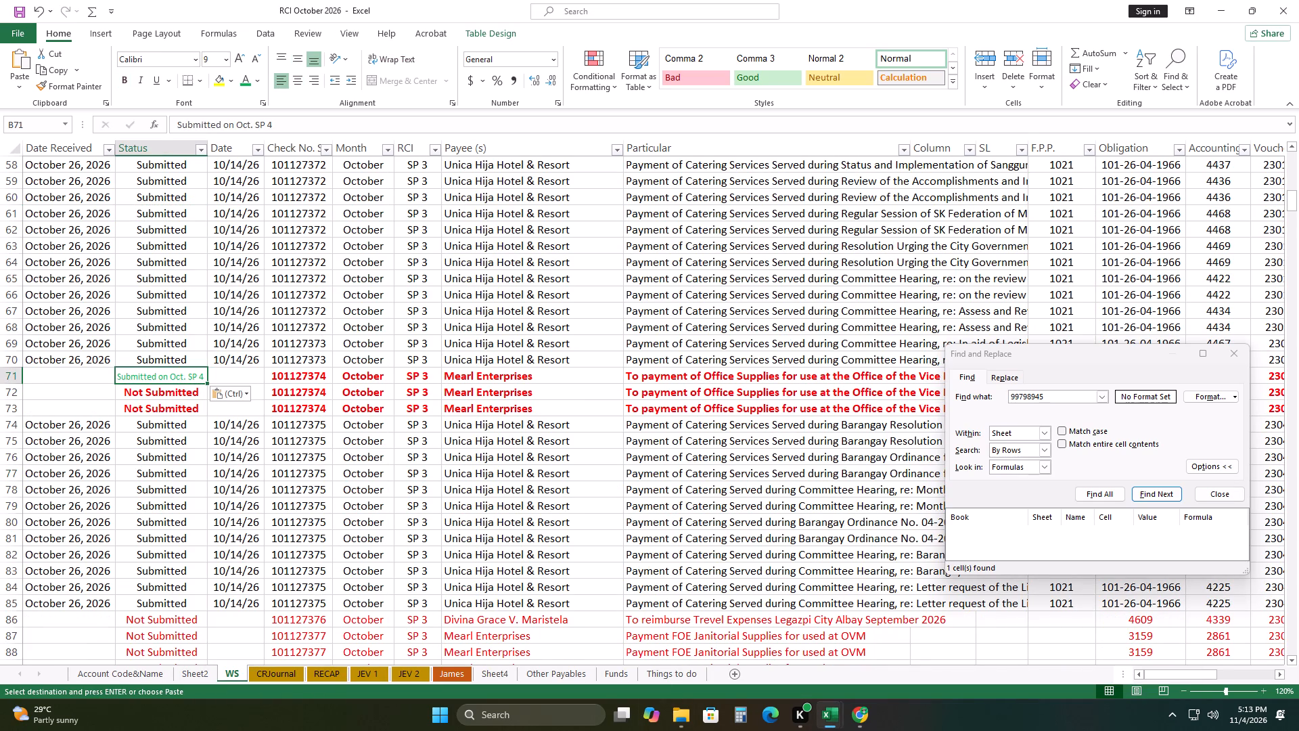
{"action": "left_click", "coordinate": [186, 439]}
Fill the "Submitted on Oct. SP 4" status from row 71 down to rows 72 and 73.
{"action": "left_click", "coordinate": [172, 374]}
{"action": "scroll", "coordinate": [179, 414], "scroll_direction": "down", "scroll_amount": 1}
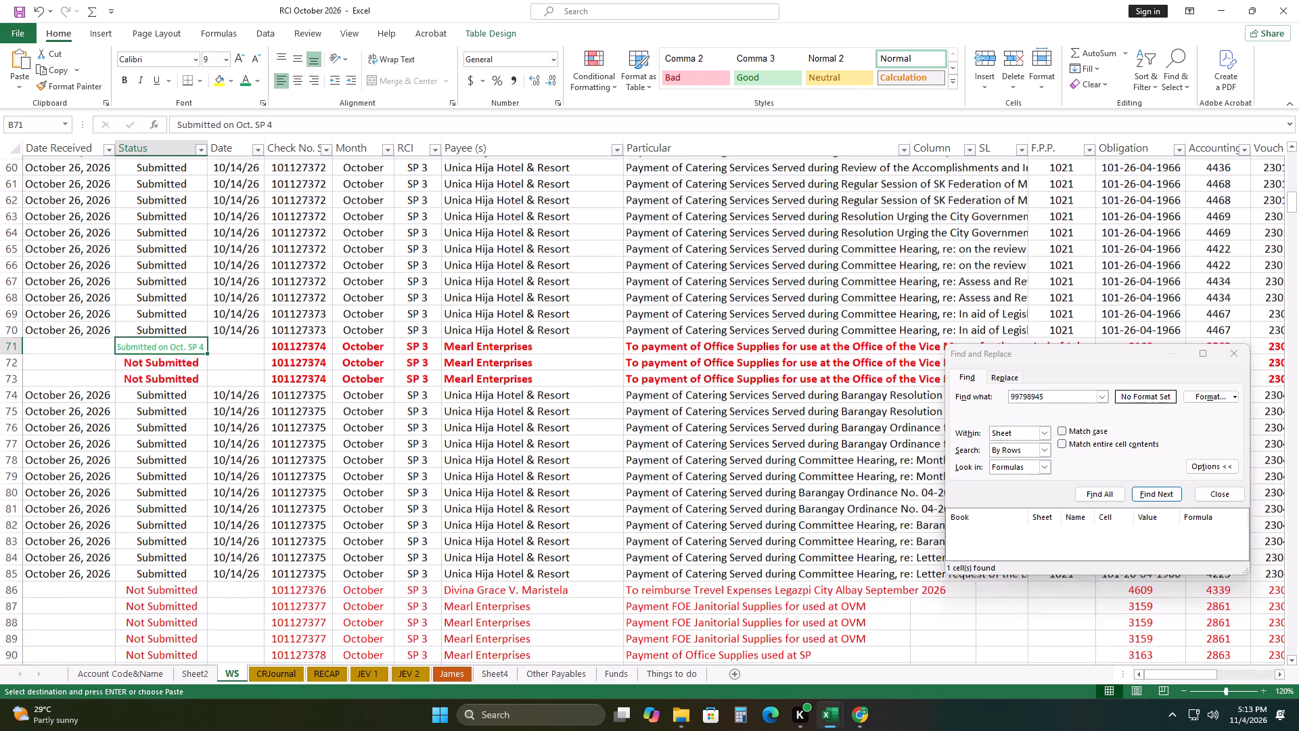
{"action": "left_click_drag", "start_coordinate": [206, 334], "coordinate": [211, 357]}
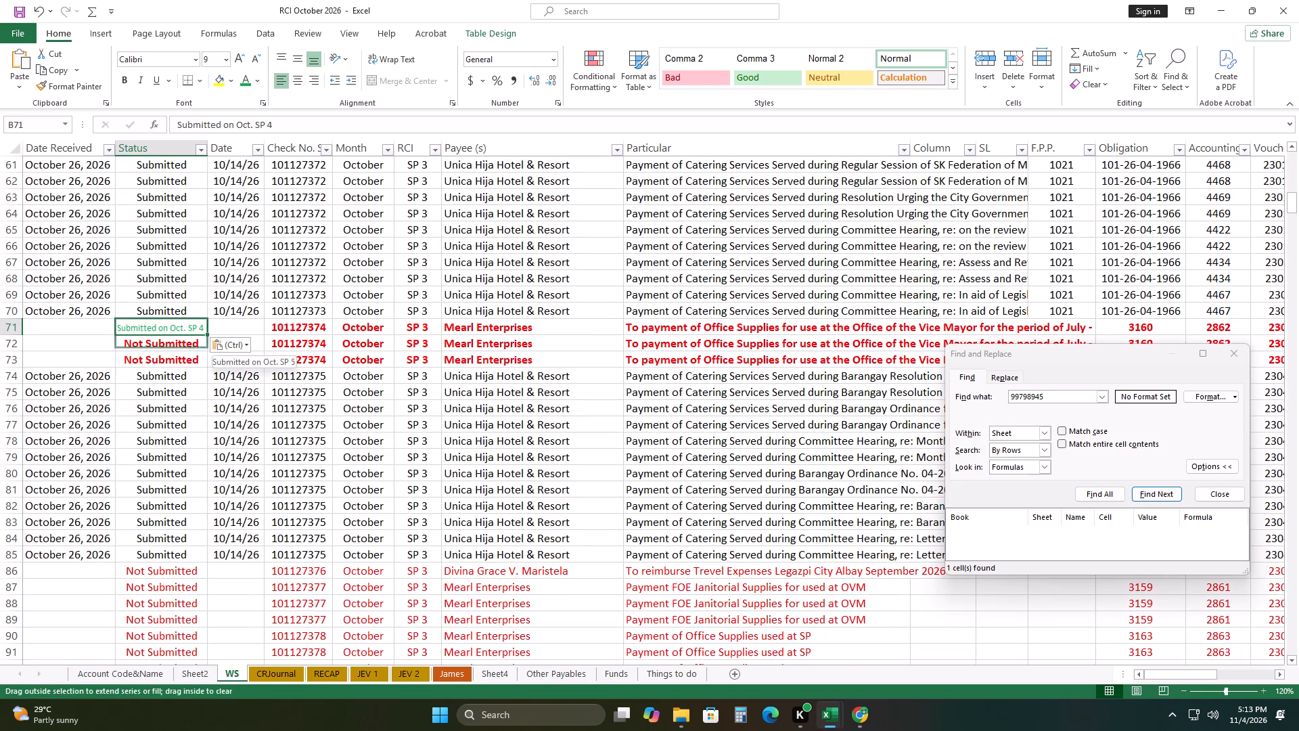
{"action": "left_click_drag", "start_coordinate": [211, 357], "coordinate": [211, 364]}
{"action": "left_click", "coordinate": [210, 374]}
{"action": "left_click", "coordinate": [249, 391]}
{"action": "left_click", "coordinate": [189, 415]}
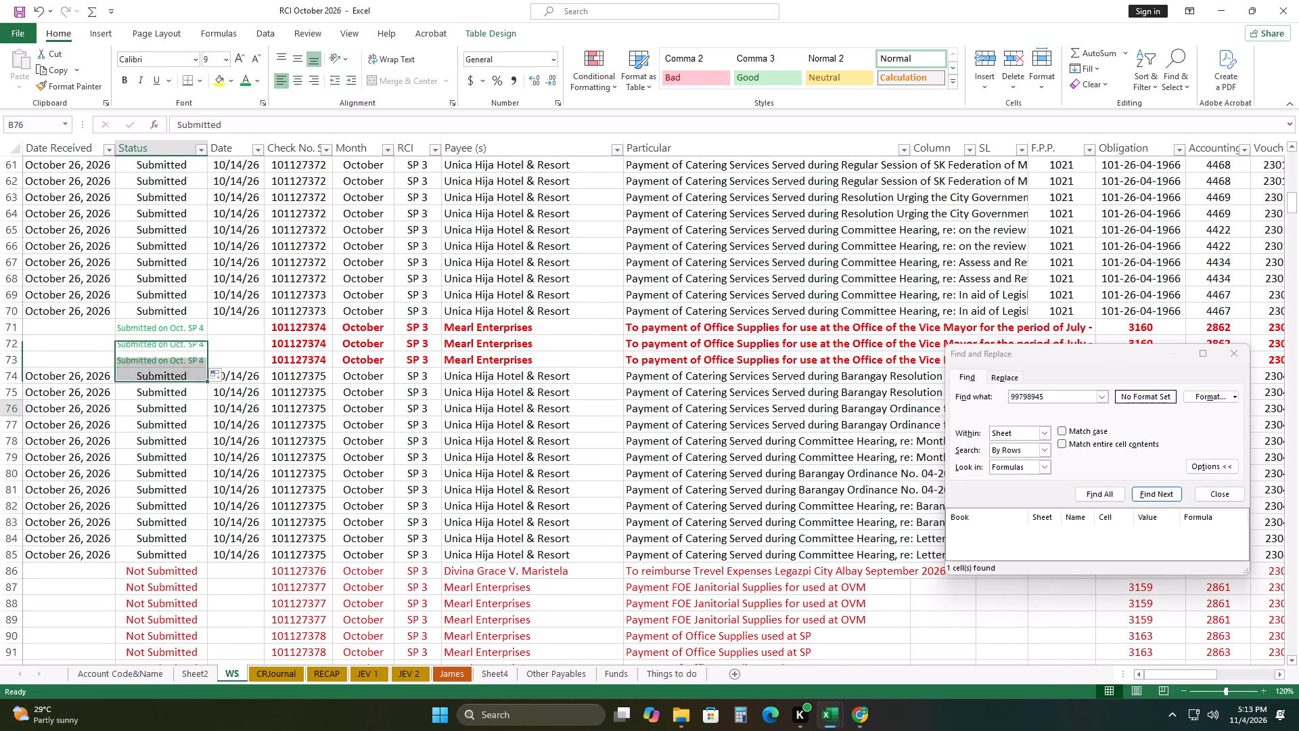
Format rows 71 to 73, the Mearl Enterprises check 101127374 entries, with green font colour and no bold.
{"action": "left_click_drag", "start_coordinate": [12, 329], "coordinate": [10, 364]}
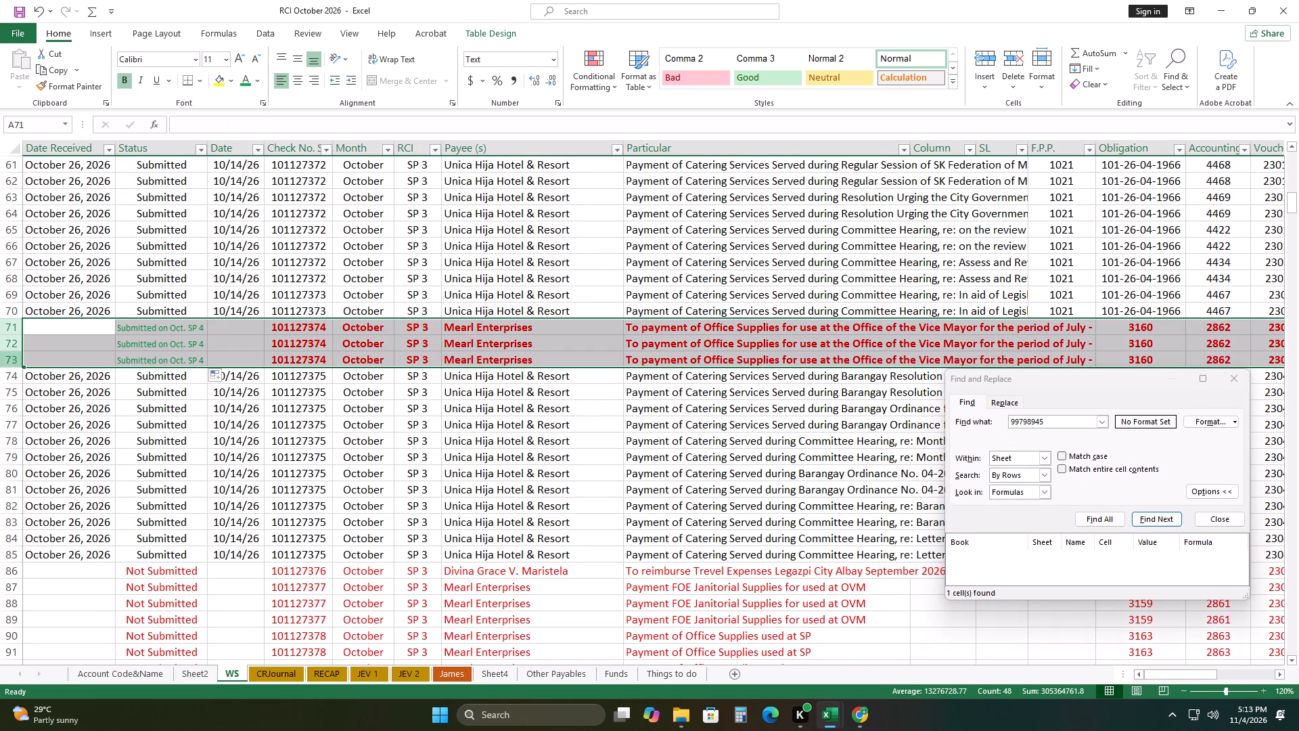
{"action": "right_click", "coordinate": [5, 352]}
{"action": "left_click", "coordinate": [83, 331]}
{"action": "left_click_drag", "start_coordinate": [354, 435], "coordinate": [367, 443]}
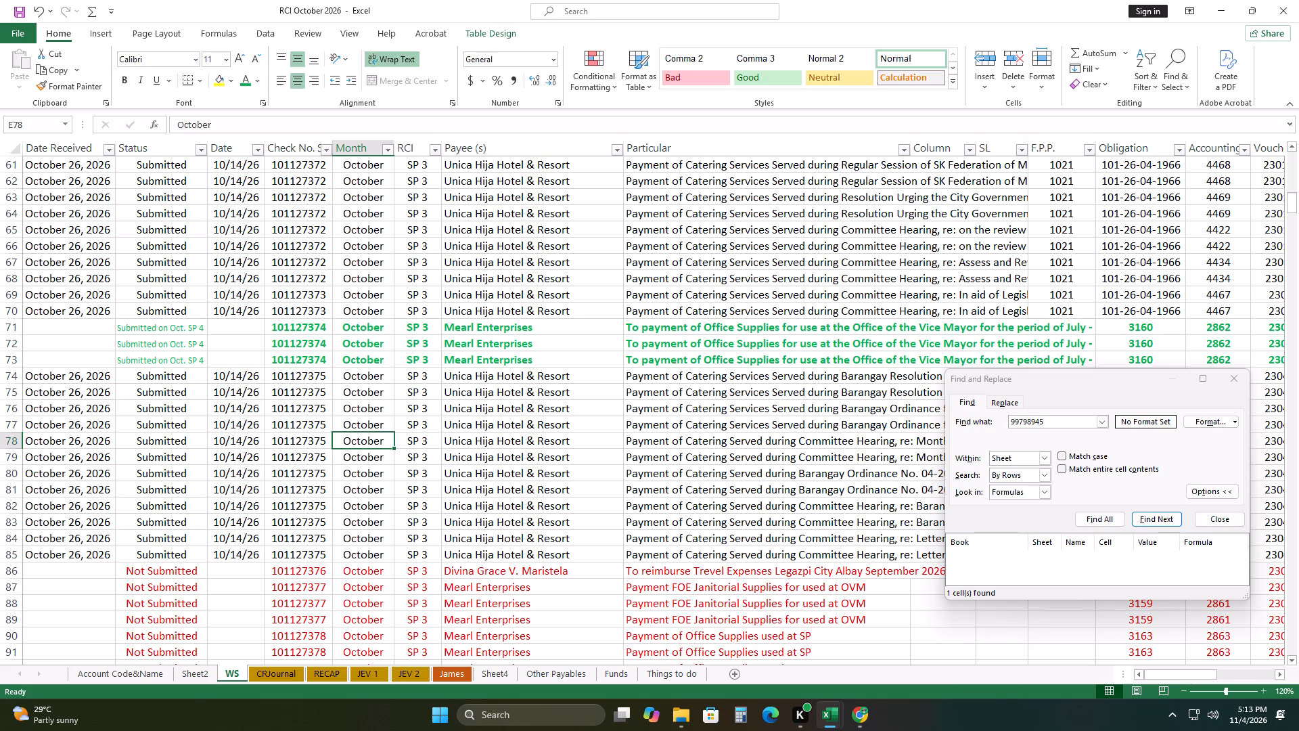
{"action": "left_click_drag", "start_coordinate": [13, 328], "coordinate": [13, 360]}
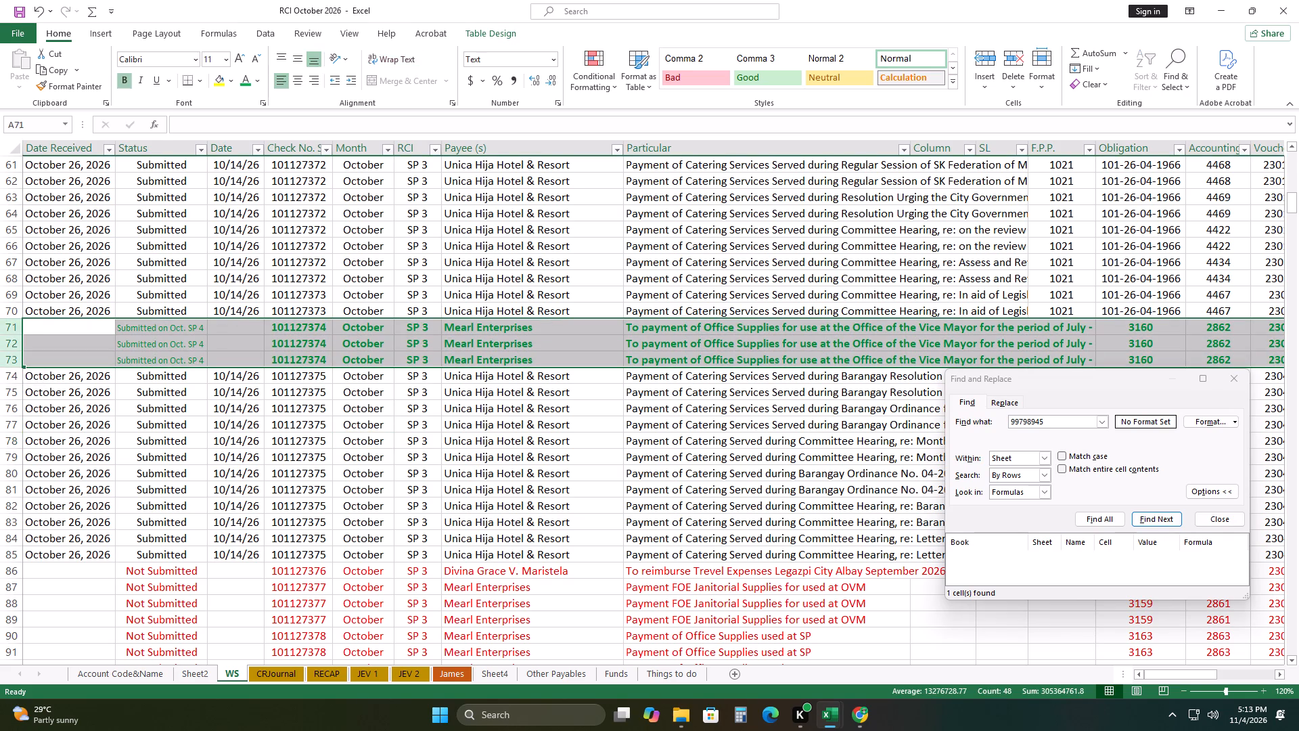
{"action": "right_click", "coordinate": [7, 353]}
{"action": "left_click", "coordinate": [21, 334]}
{"action": "left_click_drag", "start_coordinate": [260, 428], "coordinate": [269, 432]}
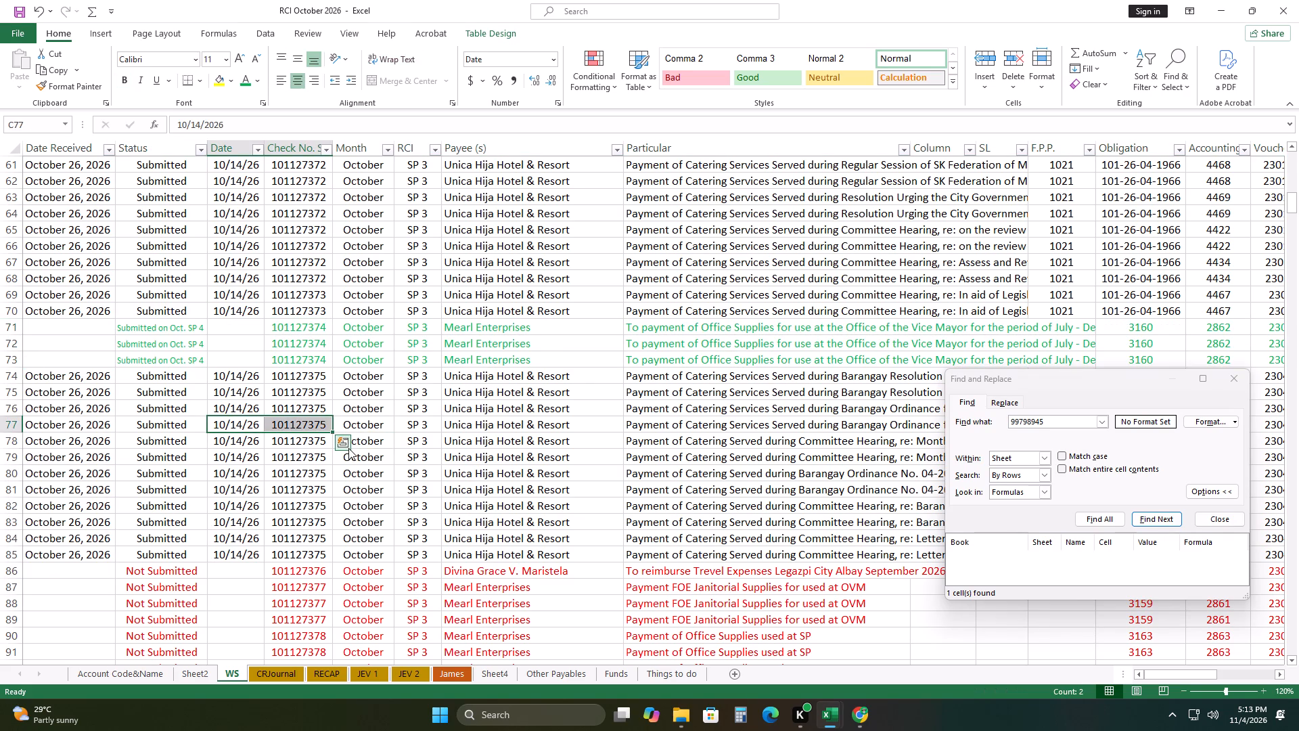
{"action": "scroll", "coordinate": [349, 450], "scroll_direction": "down", "scroll_amount": 5}
{"action": "scroll", "coordinate": [350, 465], "scroll_direction": "up", "scroll_amount": 5}
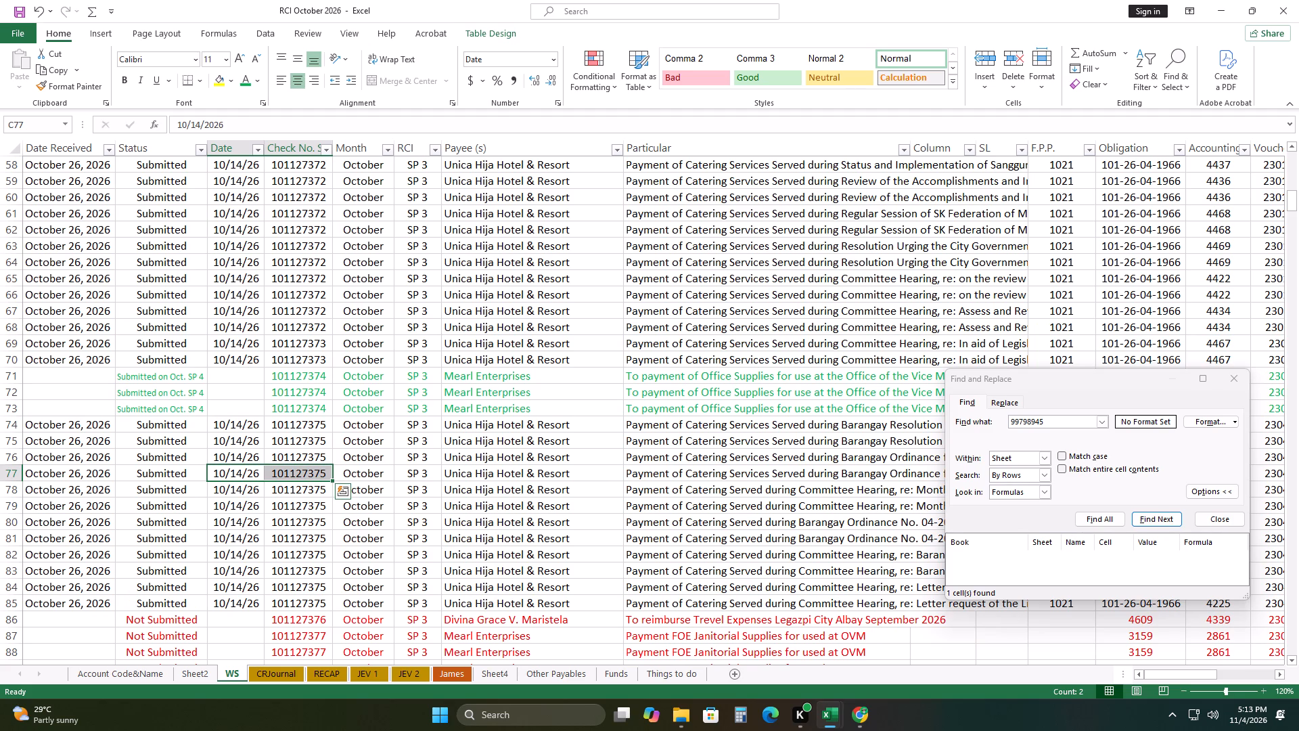
{"action": "scroll", "coordinate": [345, 468], "scroll_direction": "down", "scroll_amount": 14}
{"action": "left_click", "coordinate": [147, 330]}
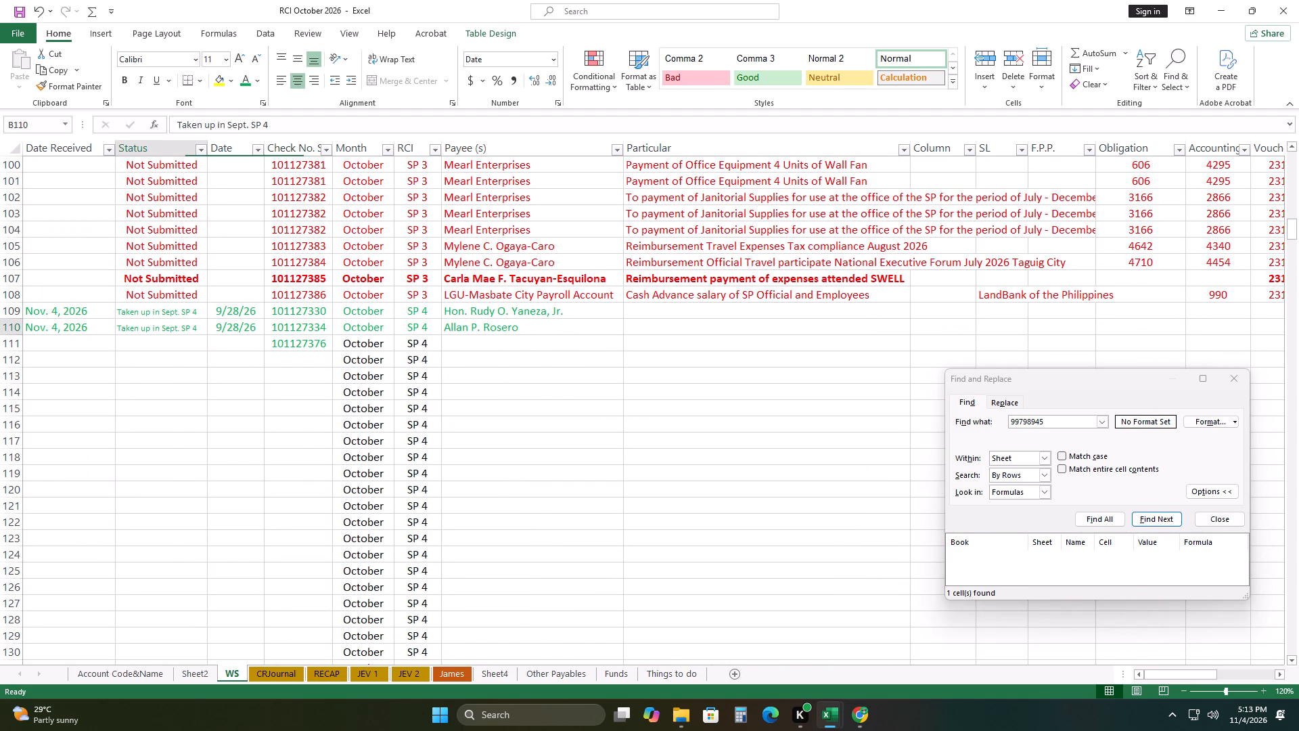
{"action": "right_click", "coordinate": [147, 330]}
{"action": "left_click", "coordinate": [202, 330]}
{"action": "right_click", "coordinate": [154, 349]}
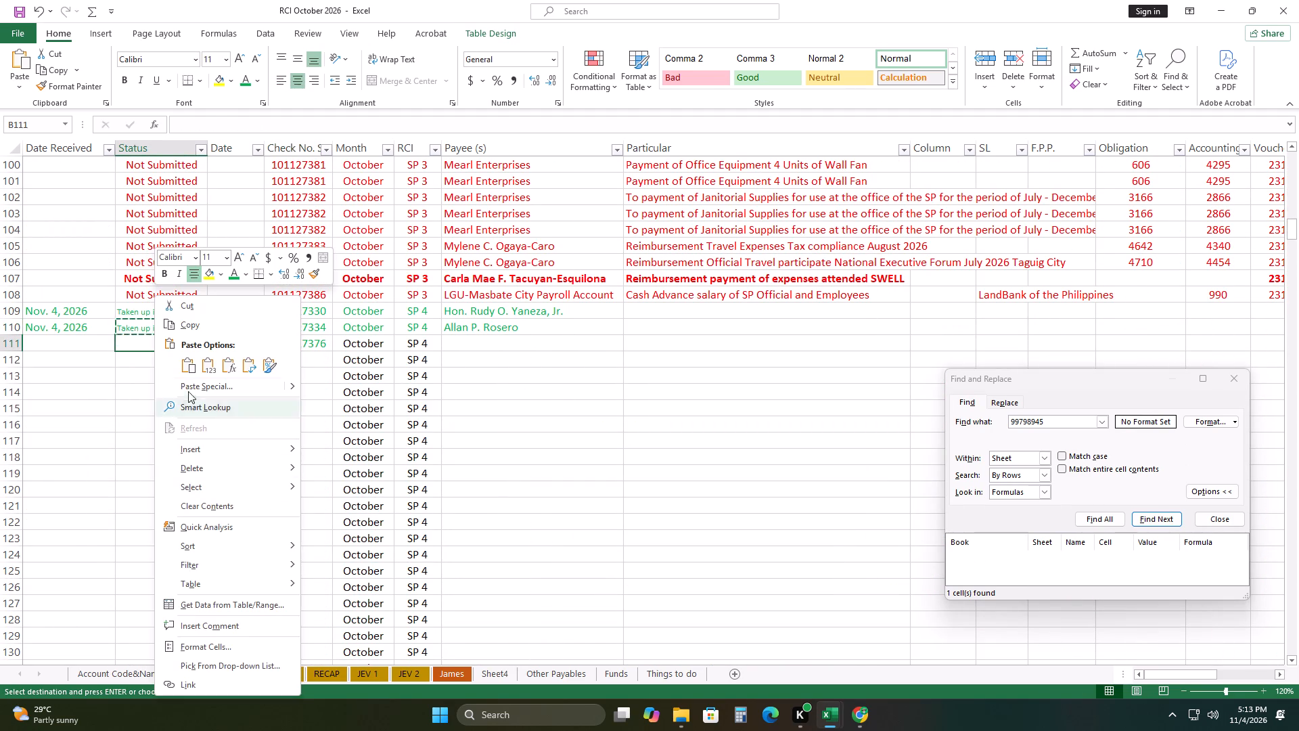
{"action": "left_click", "coordinate": [188, 371]}
{"action": "left_click", "coordinate": [159, 416]}
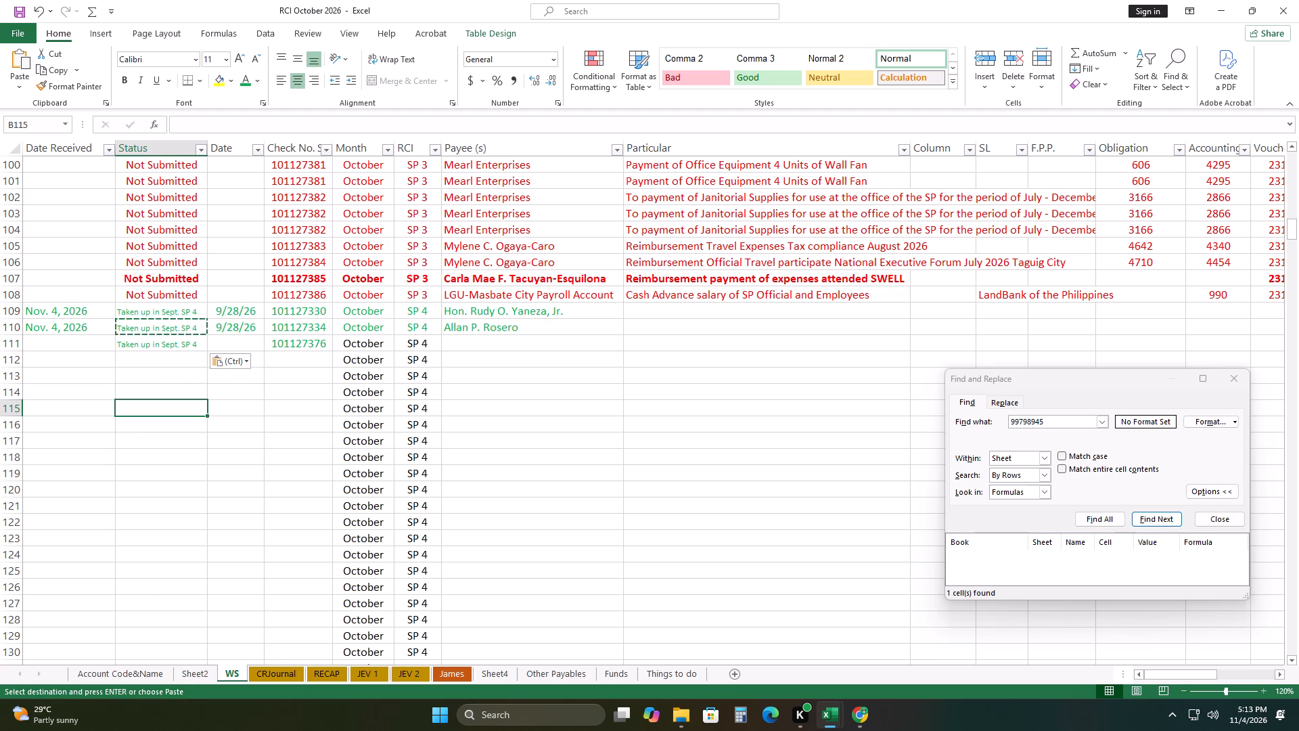
Edit the Status of row 111 to read "Taken up in Oct. SP 3".
{"action": "double_click", "coordinate": [163, 347]}
{"action": "left_click", "coordinate": [200, 347]}
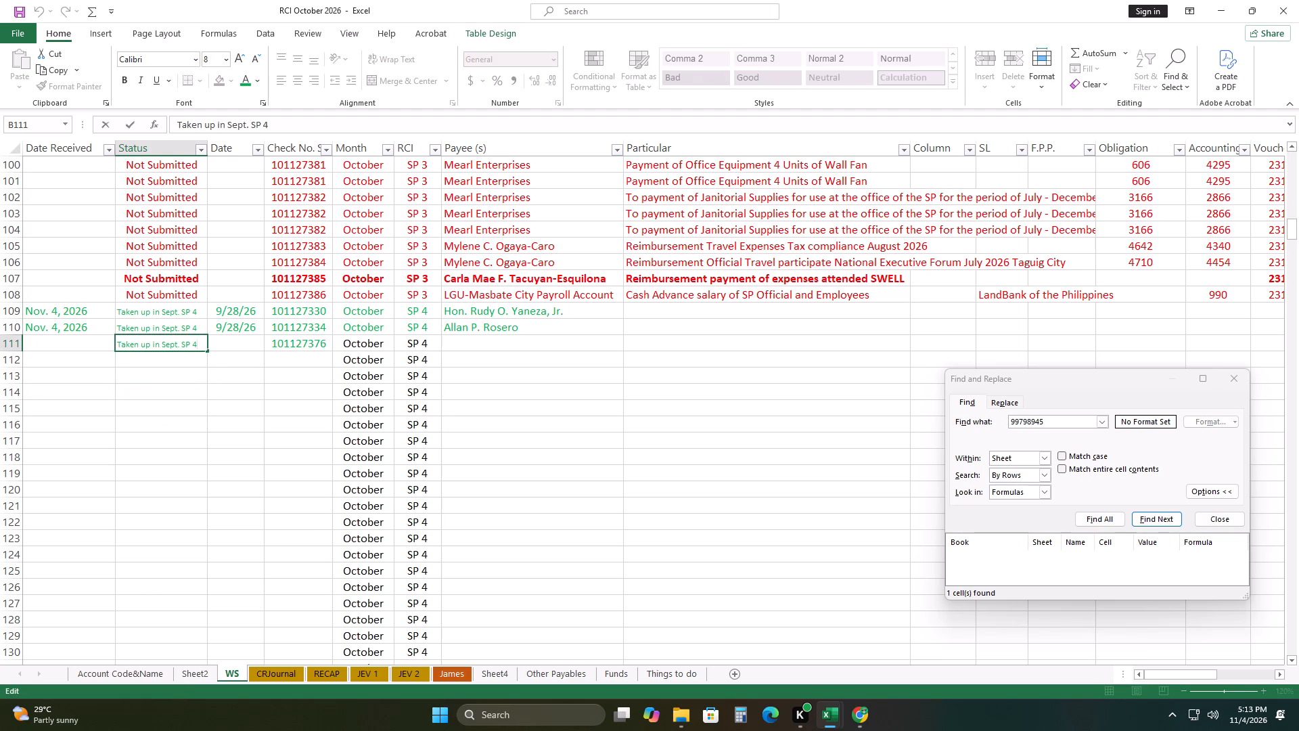
{"action": "key", "text": "BackSpace"}
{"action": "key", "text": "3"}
{"action": "left_click", "coordinate": [175, 346]}
{"action": "key", "text": "Right"}
{"action": "key", "text": "BackSpace"}
{"action": "key", "text": "BackSpace"}
{"action": "key", "text": "BackSpace"}
{"action": "key", "text": "BackSpace"}
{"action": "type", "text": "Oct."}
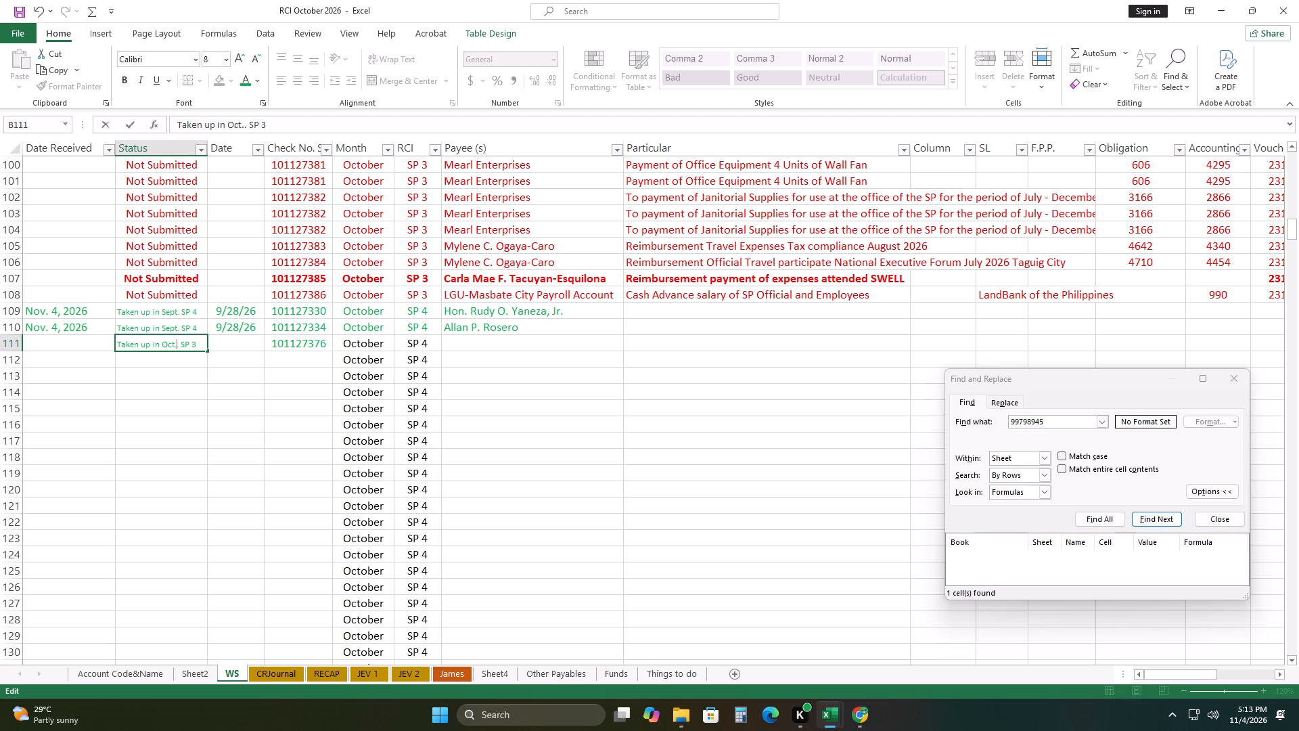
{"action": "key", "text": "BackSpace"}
{"action": "left_click", "coordinate": [224, 410]}
Set the font size of the Status entry in row 109 to 9.
{"action": "left_click", "coordinate": [170, 314]}
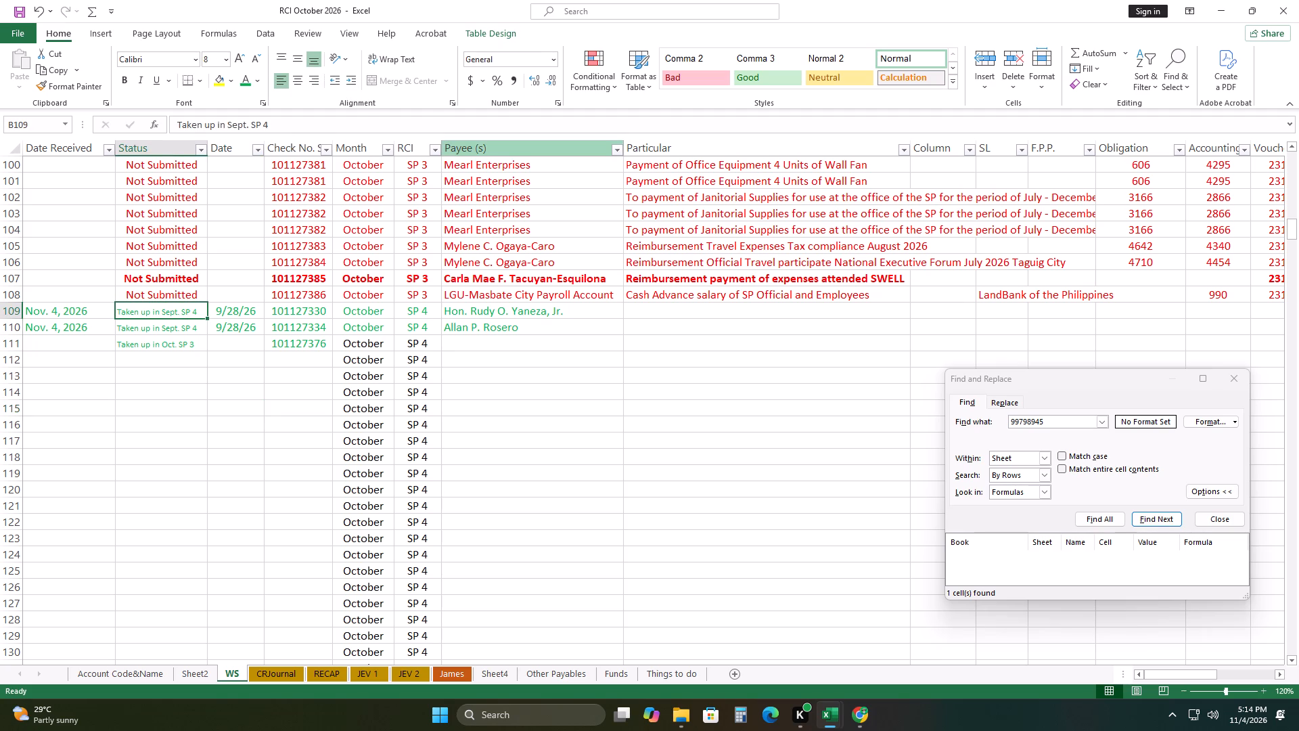
{"action": "left_click", "coordinate": [242, 54]}
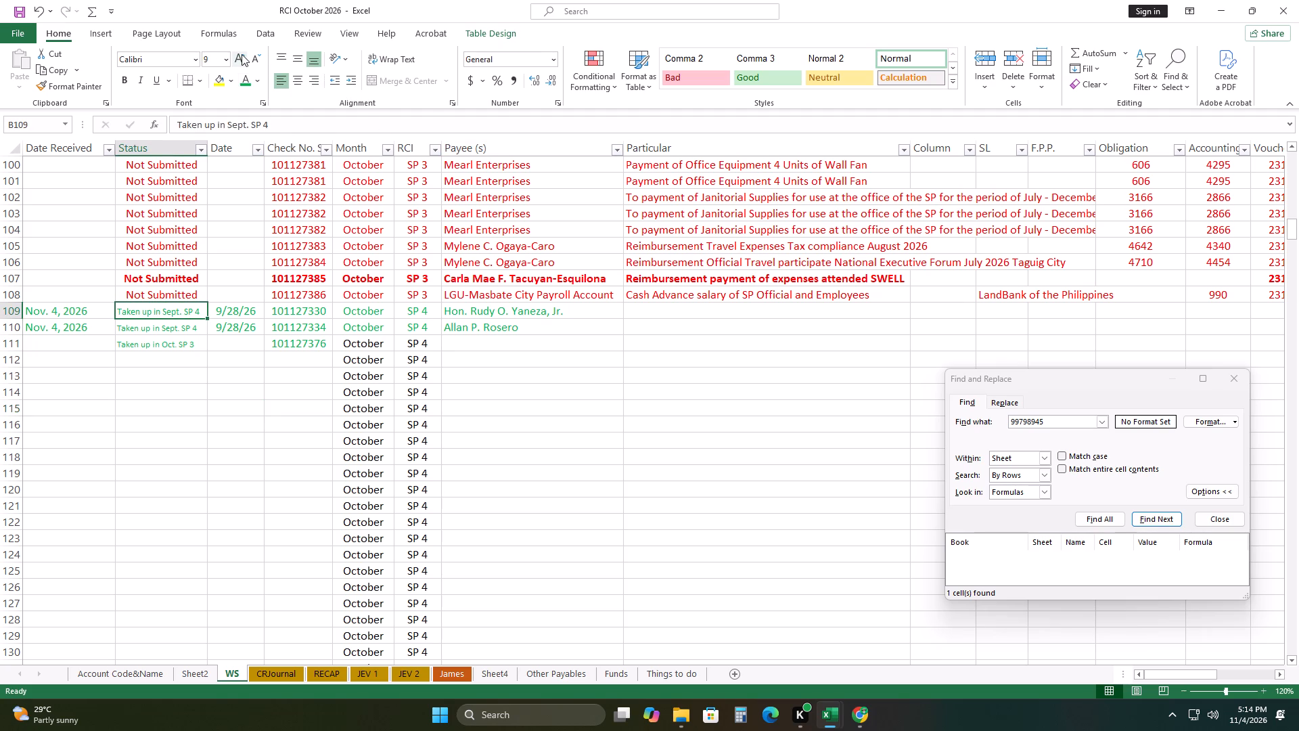
{"action": "left_click", "coordinate": [242, 54]}
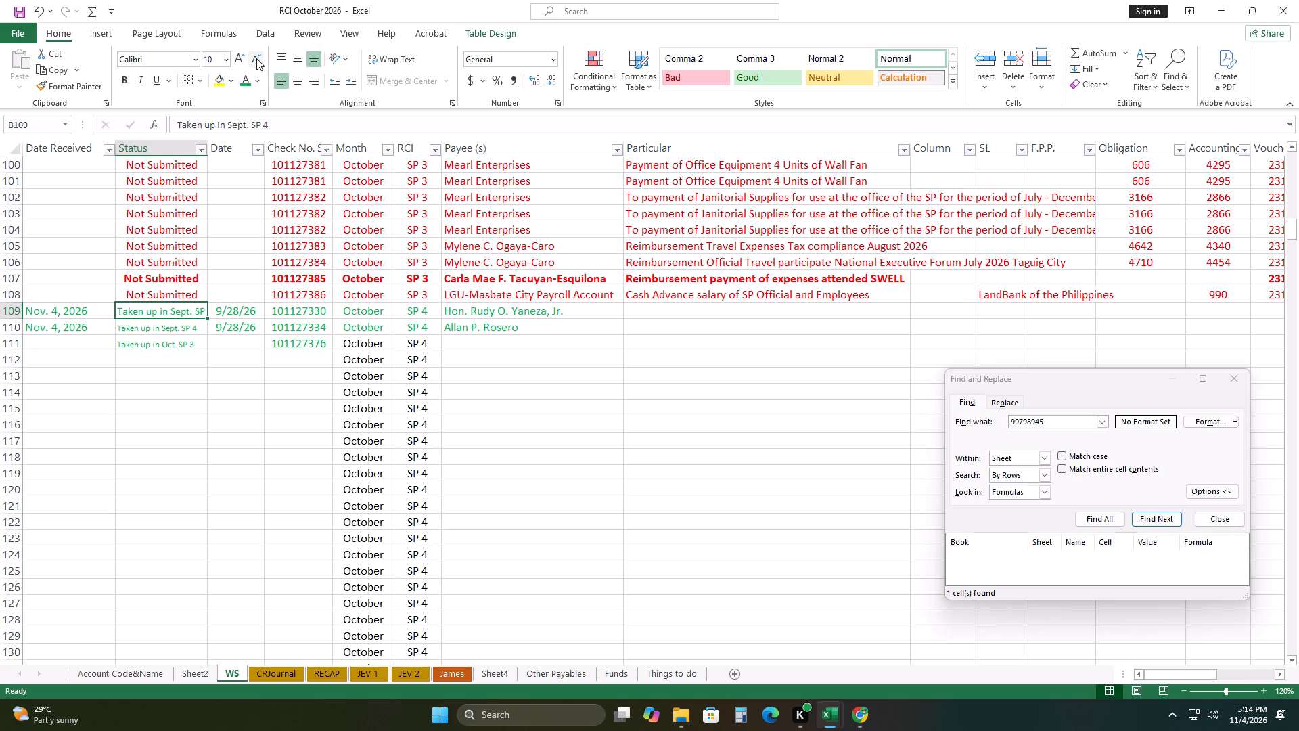
{"action": "left_click", "coordinate": [256, 58]}
{"action": "left_click", "coordinate": [216, 368]}
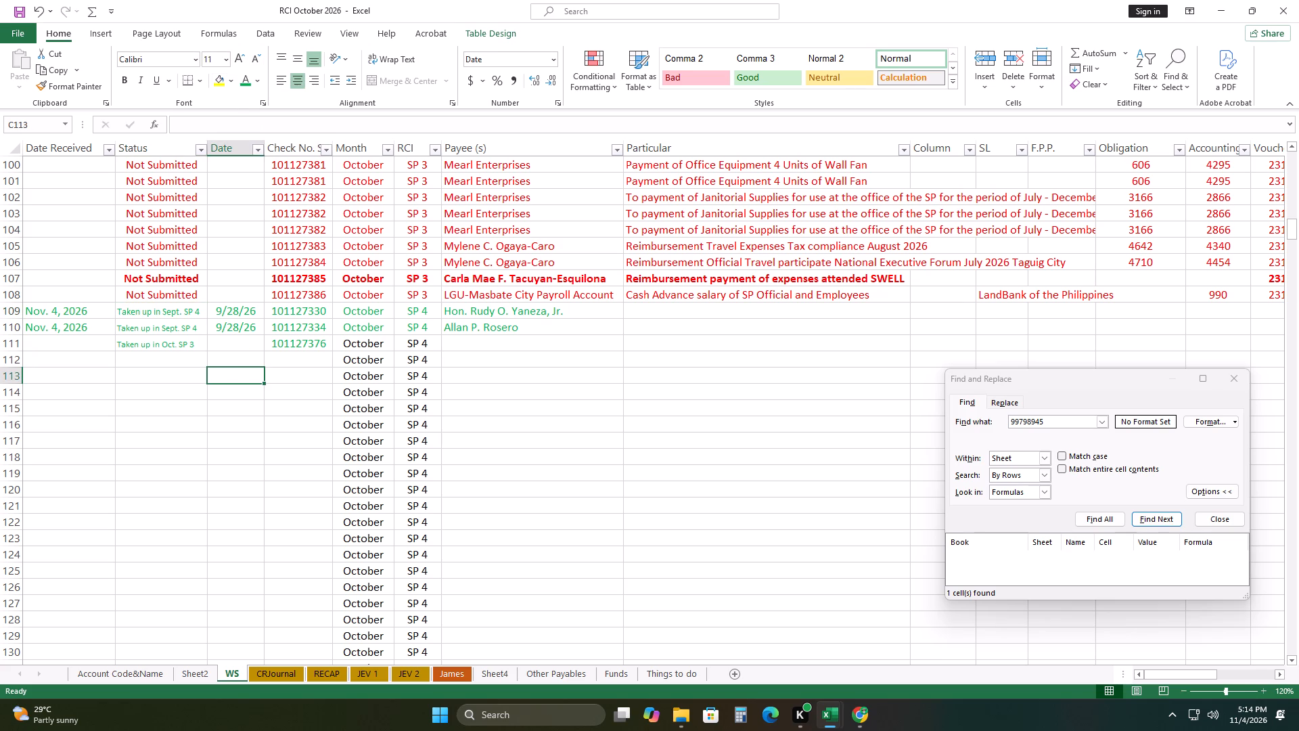
Copy the Status entry "Taken up in Sept. SP 4" with its formatting from row 109 down into row 110.
{"action": "left_click", "coordinate": [181, 311]}
{"action": "left_click_drag", "start_coordinate": [206, 319], "coordinate": [206, 330]}
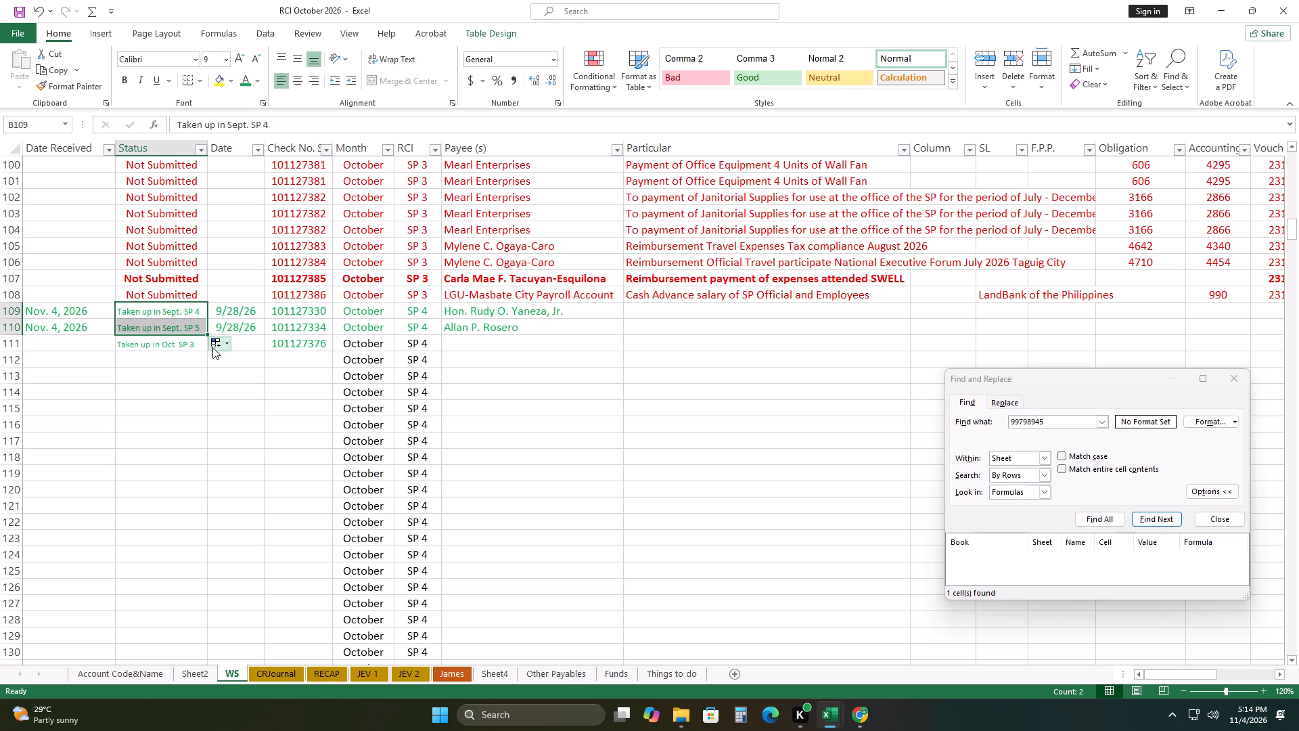
{"action": "left_click_drag", "start_coordinate": [212, 347], "coordinate": [220, 348]}
{"action": "left_click", "coordinate": [237, 358]}
{"action": "left_click", "coordinate": [178, 386]}
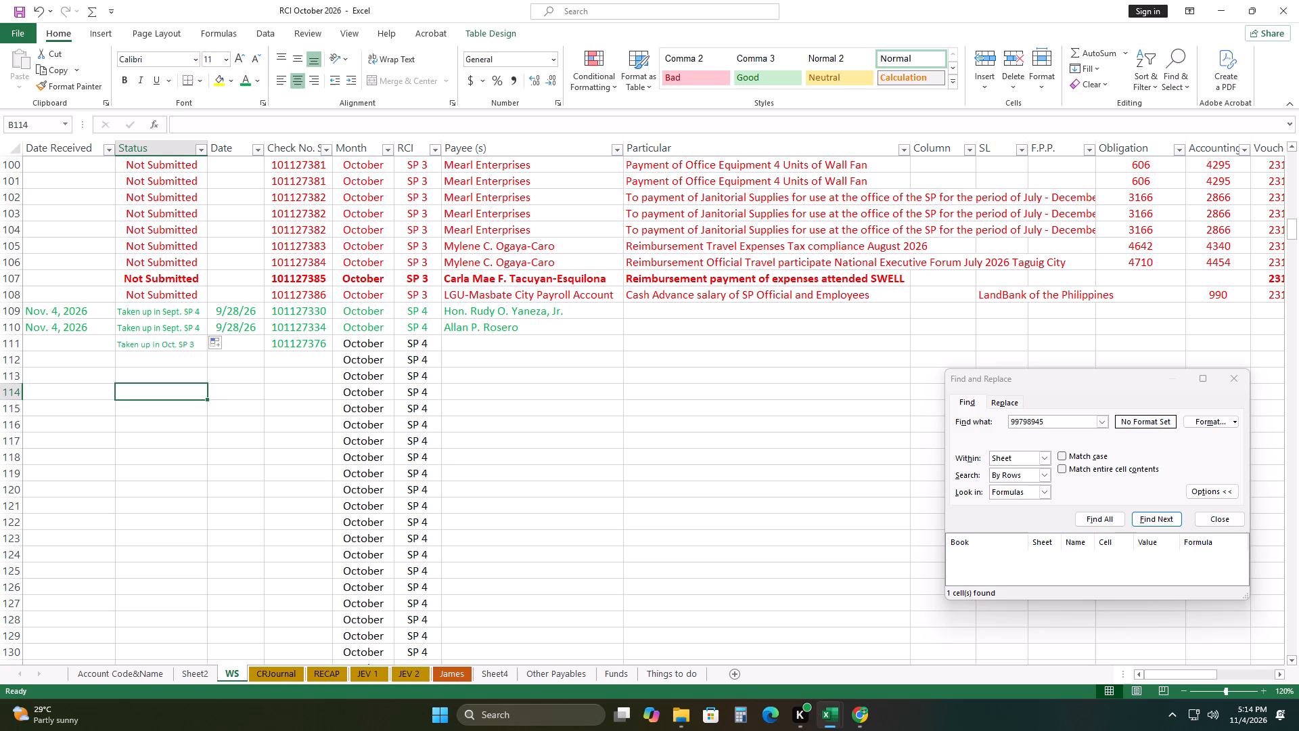
Set the font size of the Status entry in row 111 to 9.
{"action": "left_click", "coordinate": [162, 345]}
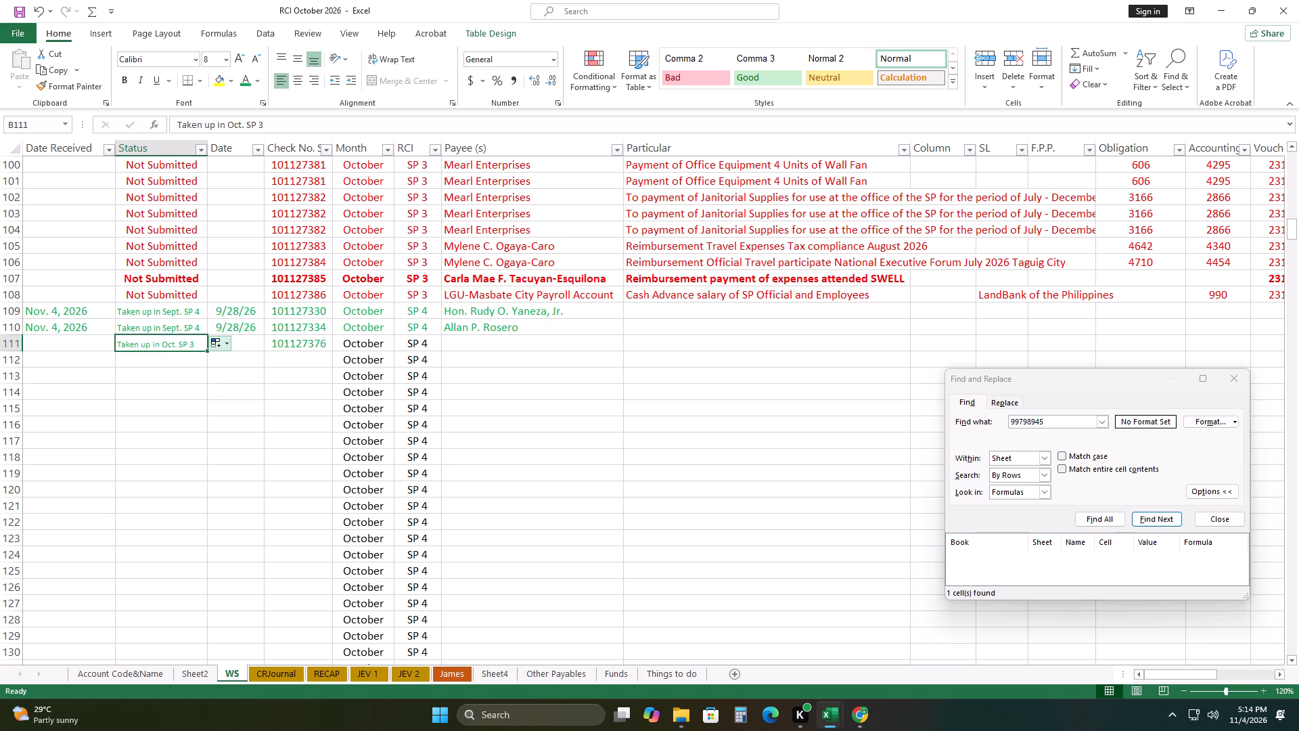
{"action": "left_click", "coordinate": [244, 57]}
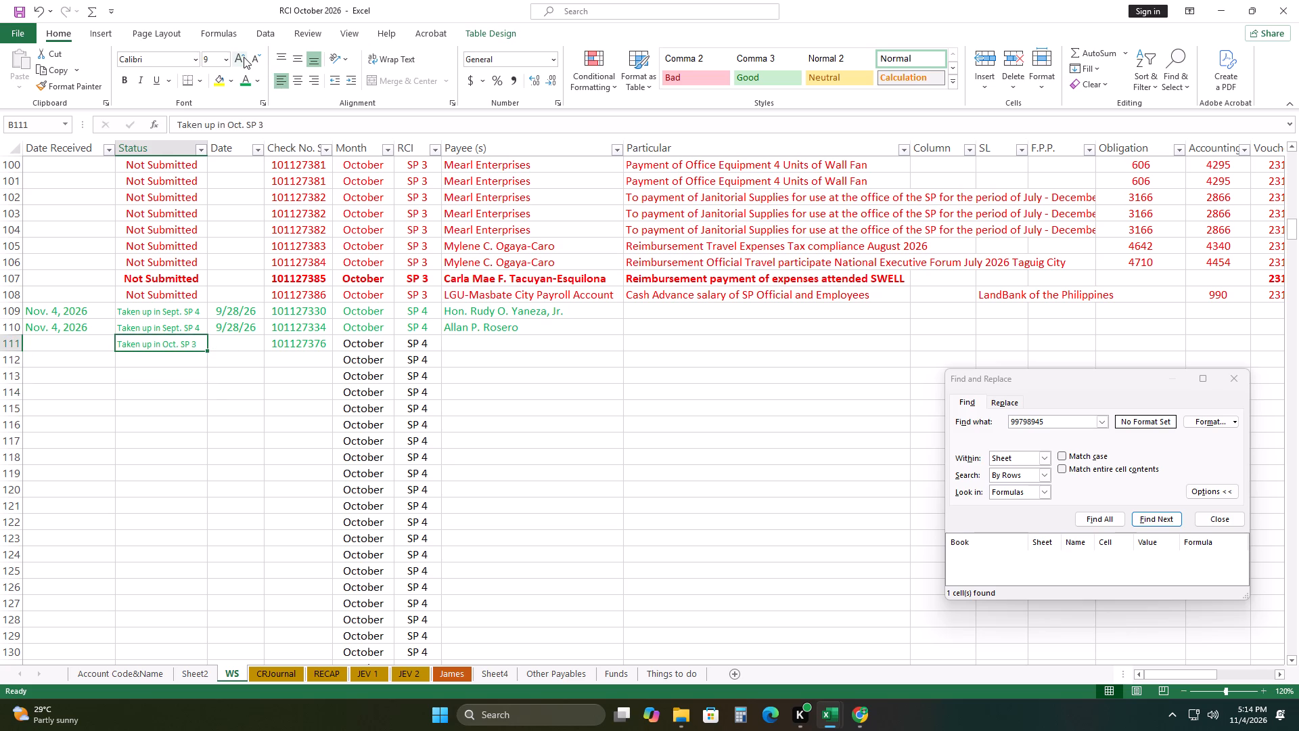
{"action": "left_click", "coordinate": [244, 57]}
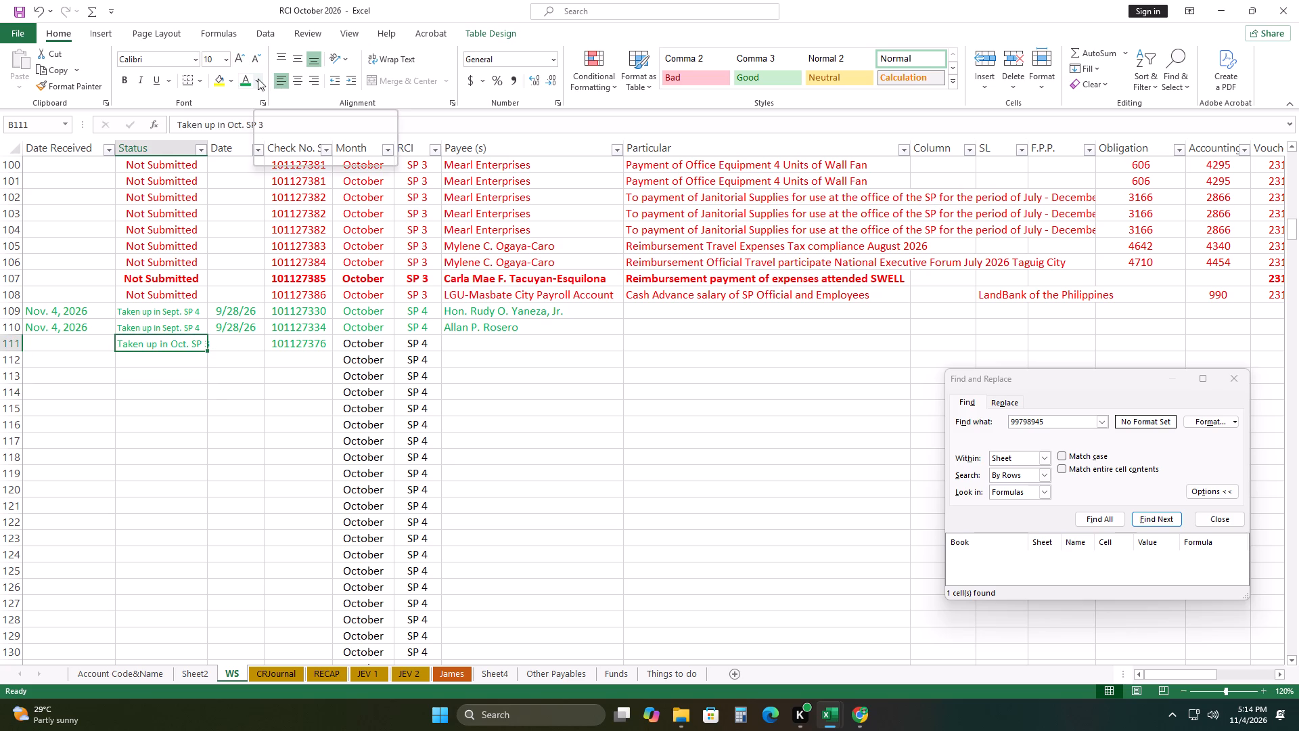
{"action": "left_click", "coordinate": [257, 58]}
{"action": "left_click", "coordinate": [250, 393]}
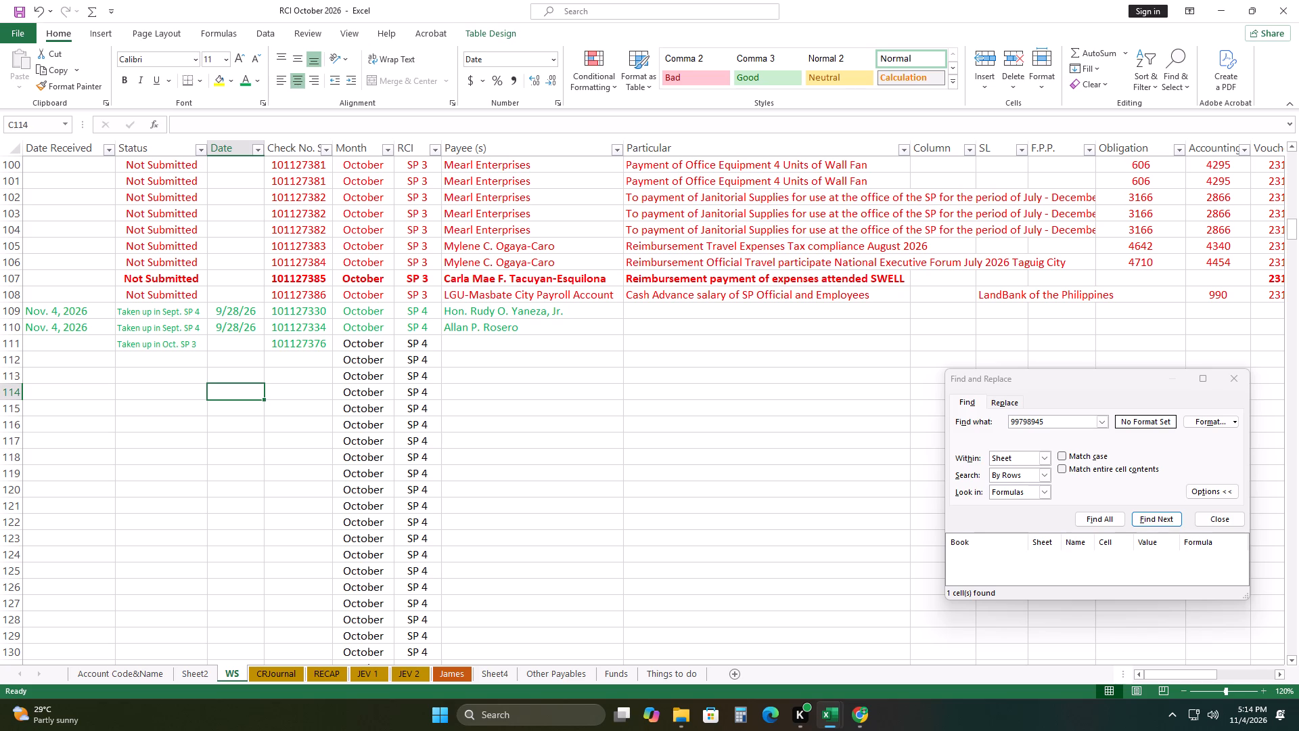
{"action": "left_click", "coordinate": [290, 374]}
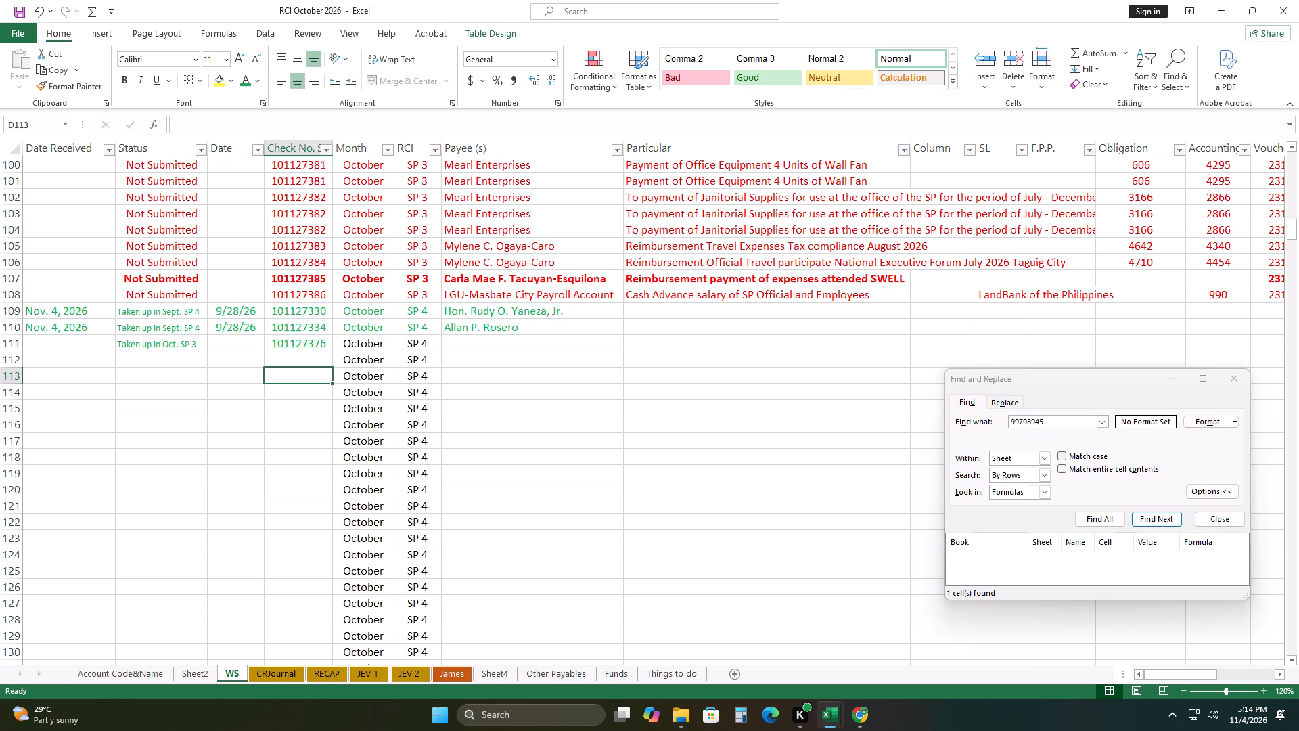
Copy the Date Received "Nov. 4, 2026" from row 110 into row 111.
{"action": "left_click", "coordinate": [102, 328]}
{"action": "right_click", "coordinate": [102, 328]}
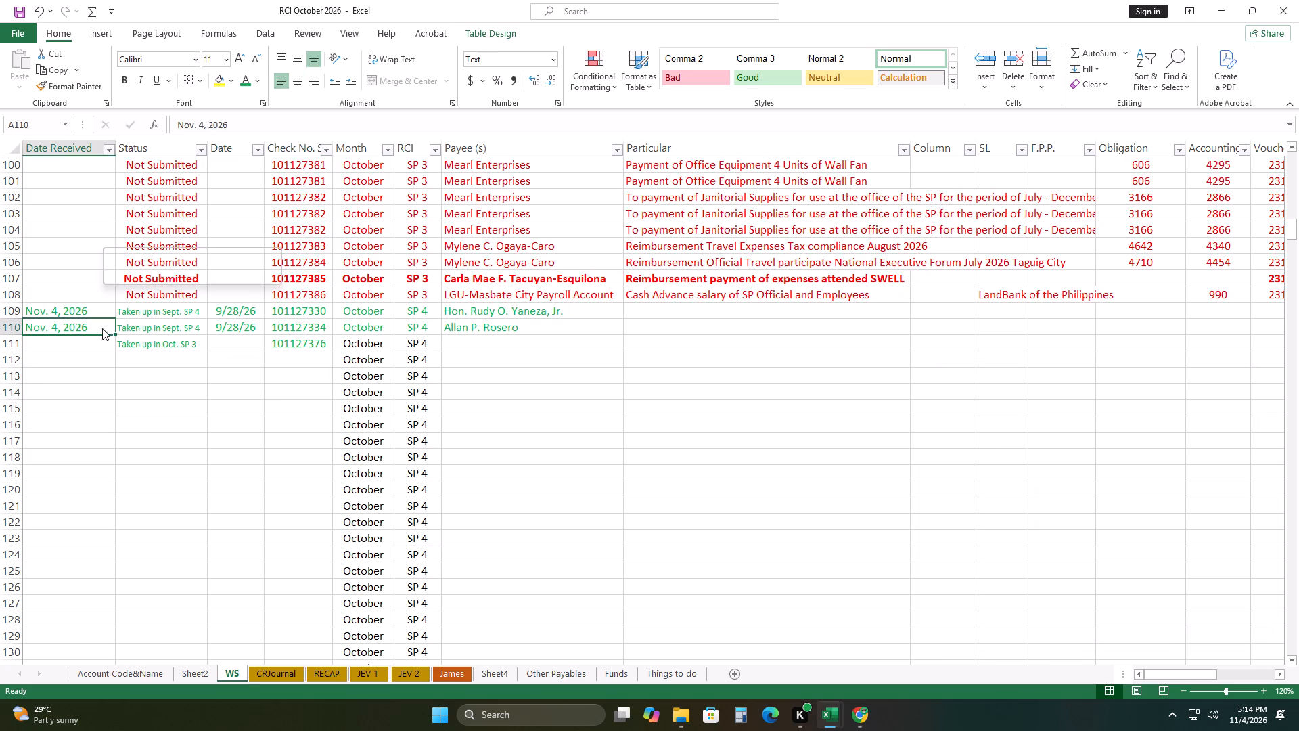
{"action": "left_click", "coordinate": [162, 328]}
{"action": "right_click", "coordinate": [99, 343]}
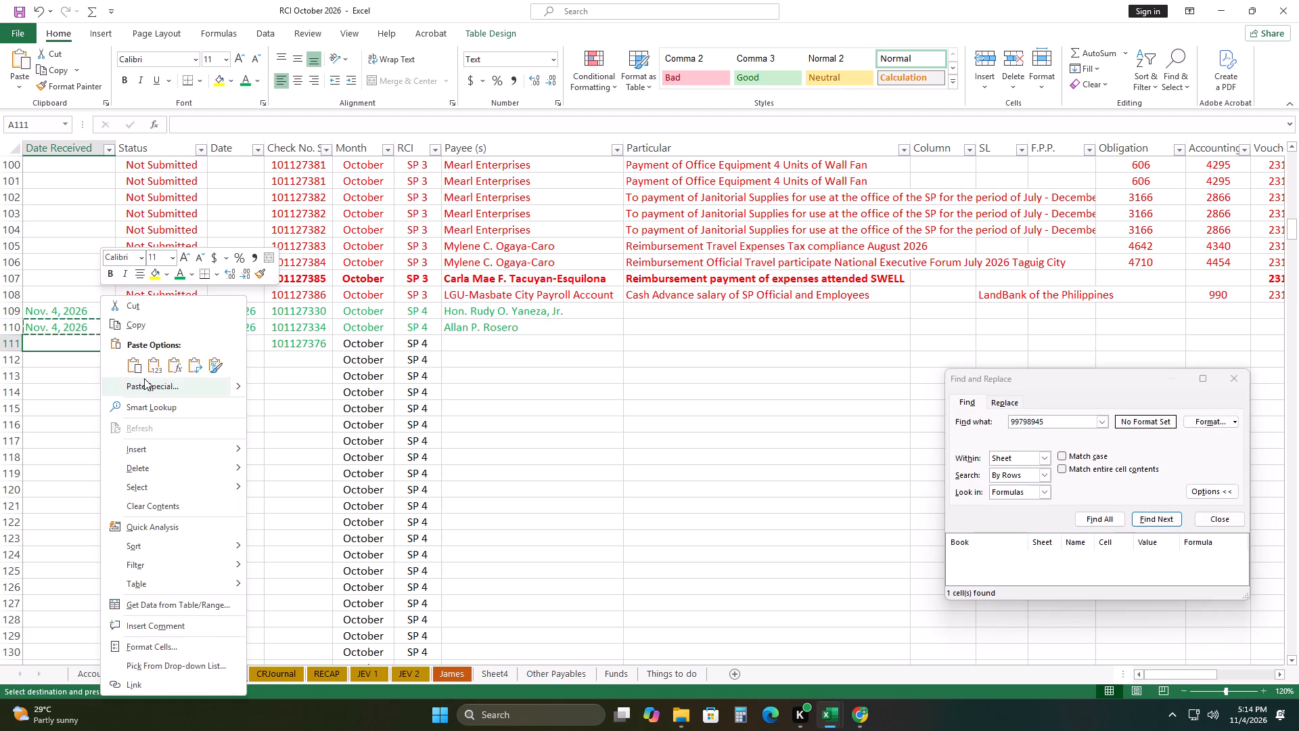
{"action": "left_click", "coordinate": [140, 370]}
{"action": "left_click", "coordinate": [99, 389]}
{"action": "left_click", "coordinate": [240, 345]}
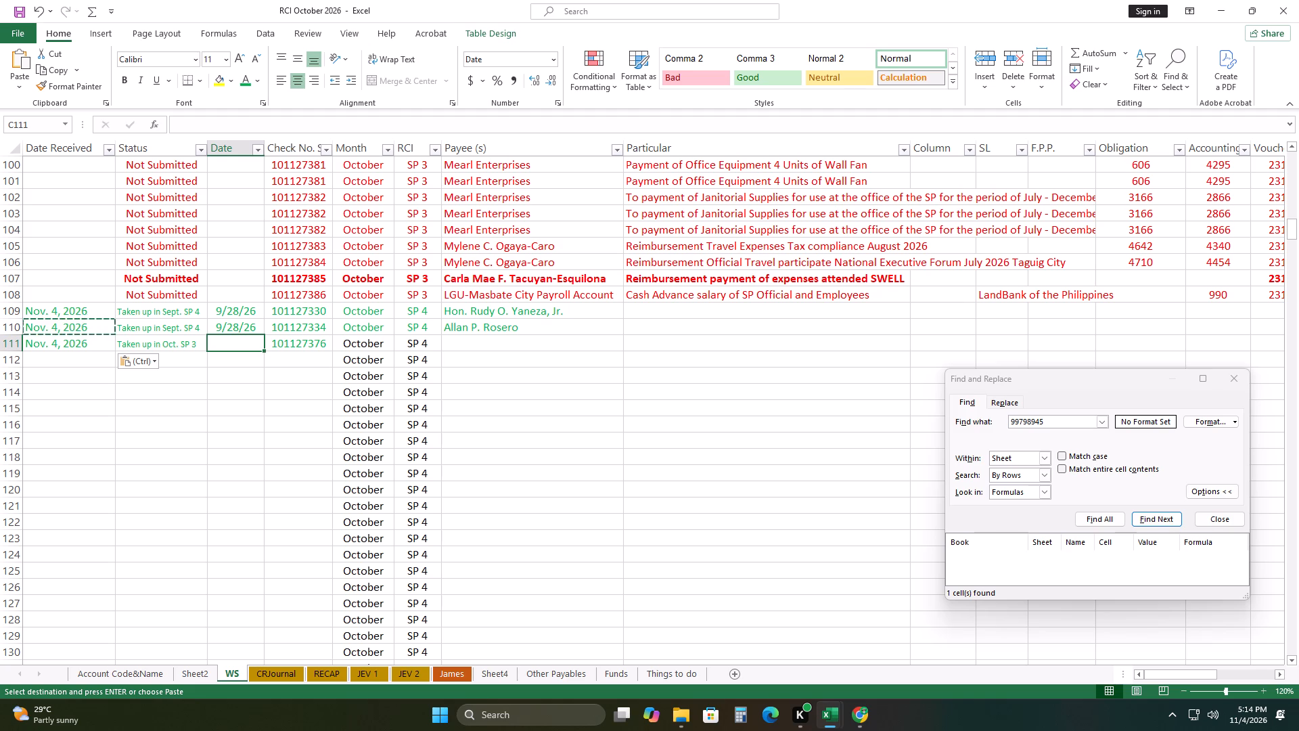
Copy the Date entry 9/28/26 from row 110 into the Date cell of row 111.
{"action": "left_click", "coordinate": [276, 428]}
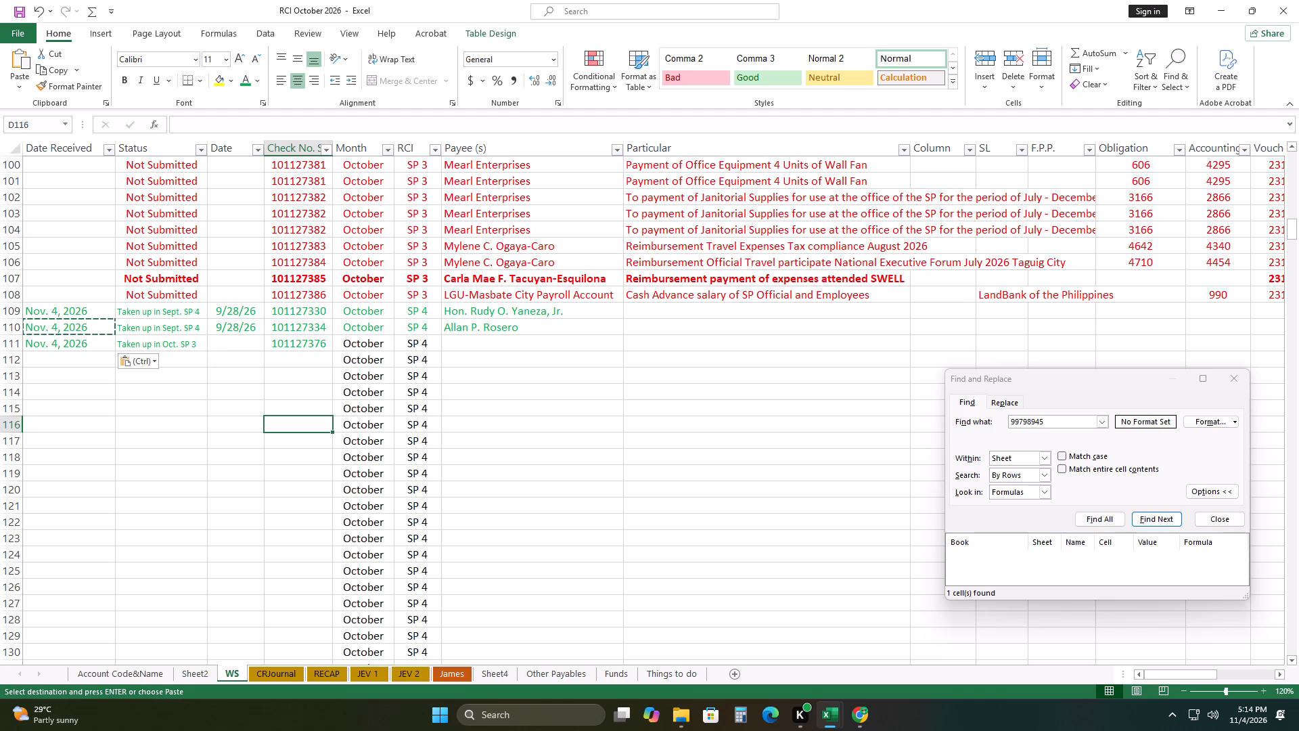
{"action": "left_click", "coordinate": [231, 330]}
{"action": "right_click", "coordinate": [231, 329]}
{"action": "left_click", "coordinate": [287, 324]}
{"action": "right_click", "coordinate": [228, 344]}
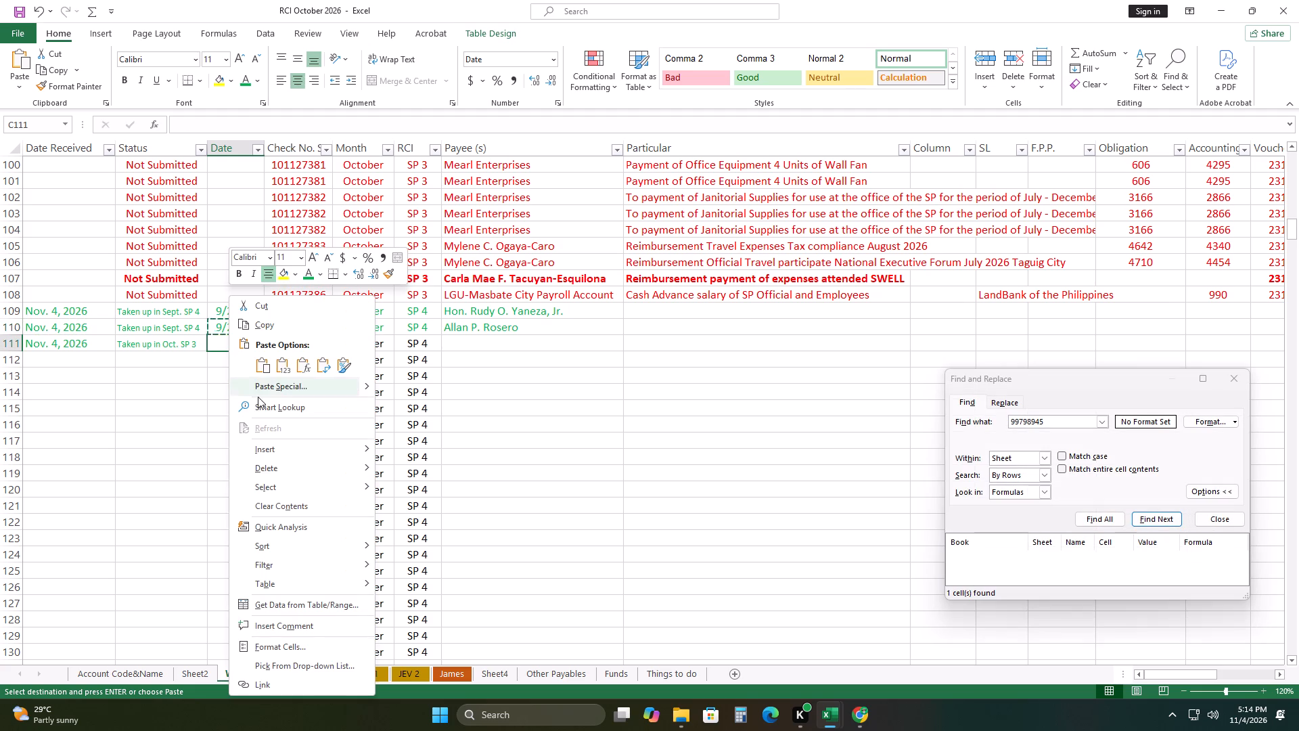
{"action": "left_click", "coordinate": [261, 370]}
{"action": "left_click", "coordinate": [220, 397]}
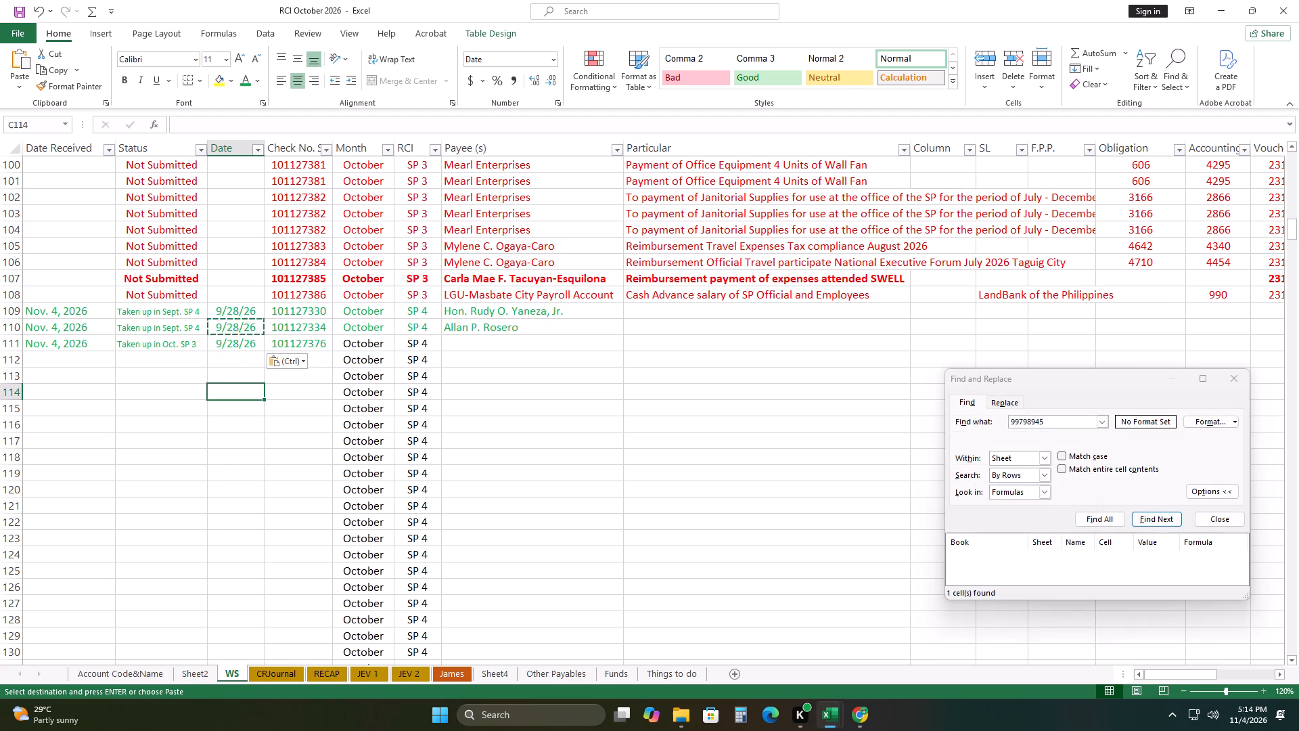
Change the Date in row 111 to 10/14/2026.
{"action": "double_click", "coordinate": [221, 344]}
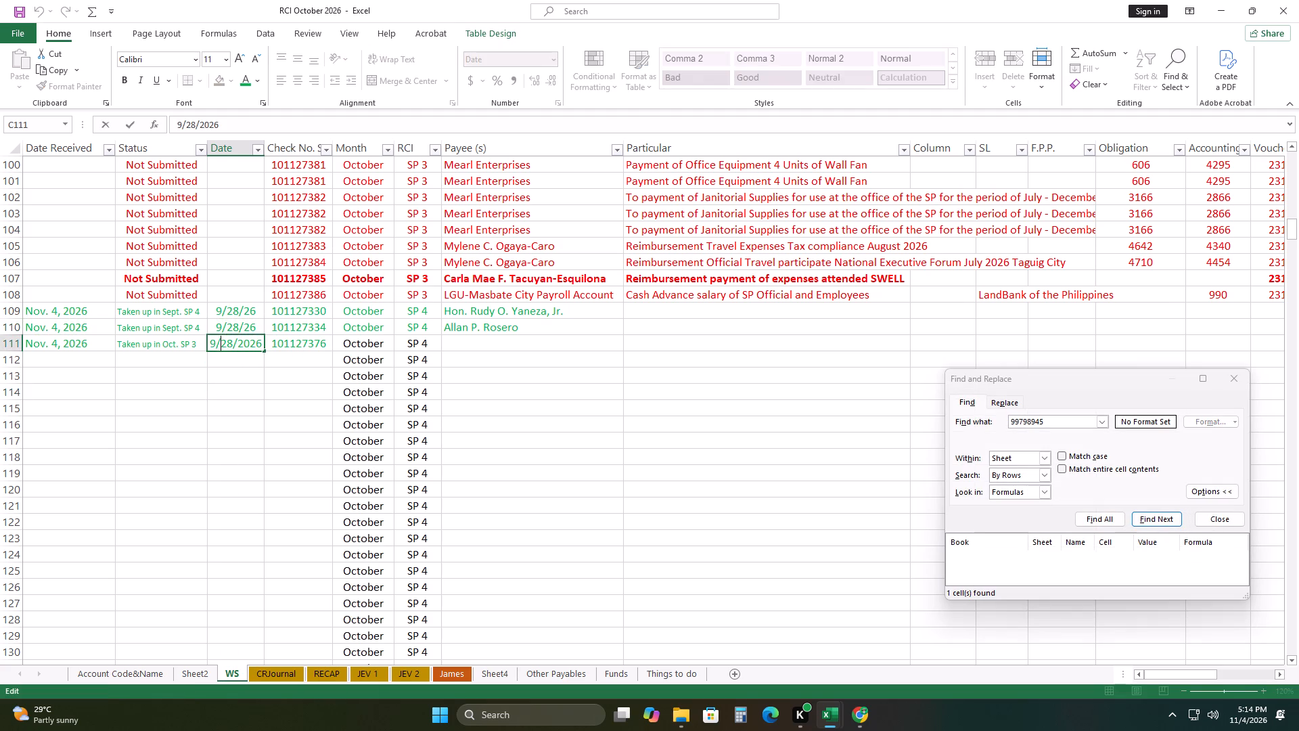
{"action": "left_click", "coordinate": [214, 342]}
{"action": "key", "text": "BackSpace"}
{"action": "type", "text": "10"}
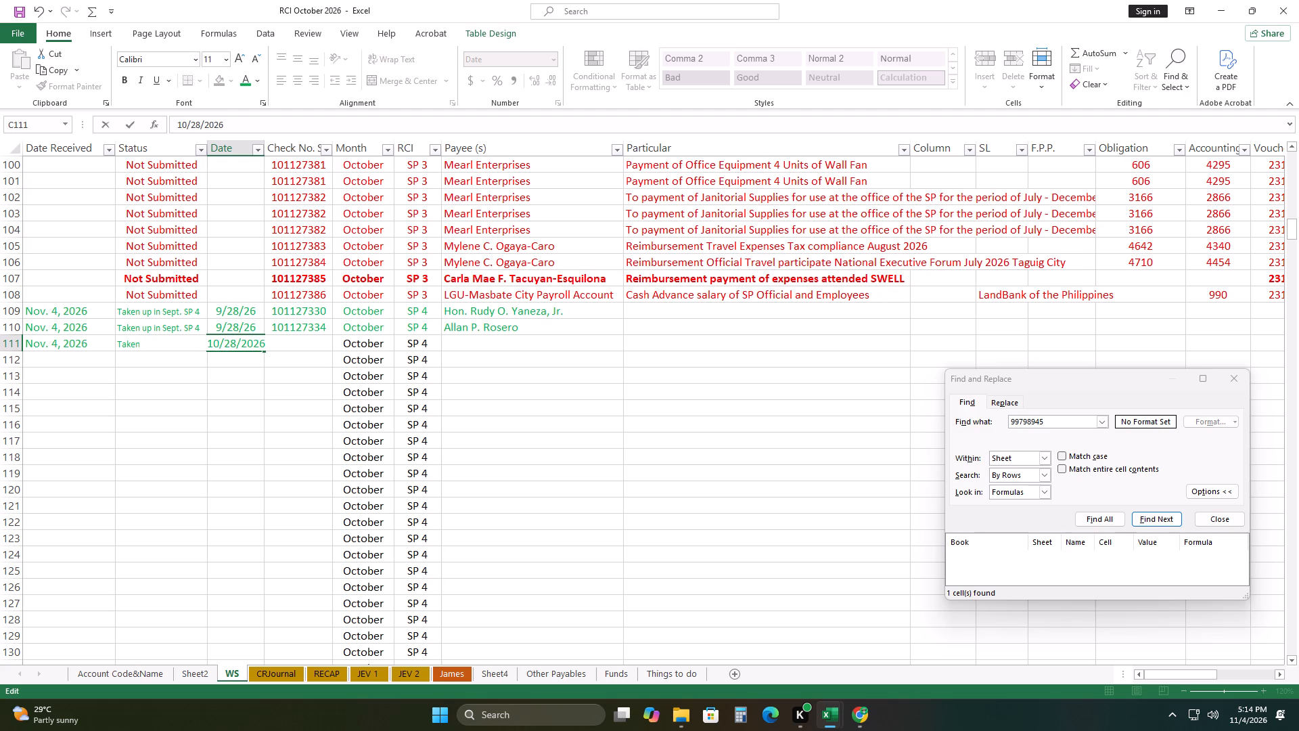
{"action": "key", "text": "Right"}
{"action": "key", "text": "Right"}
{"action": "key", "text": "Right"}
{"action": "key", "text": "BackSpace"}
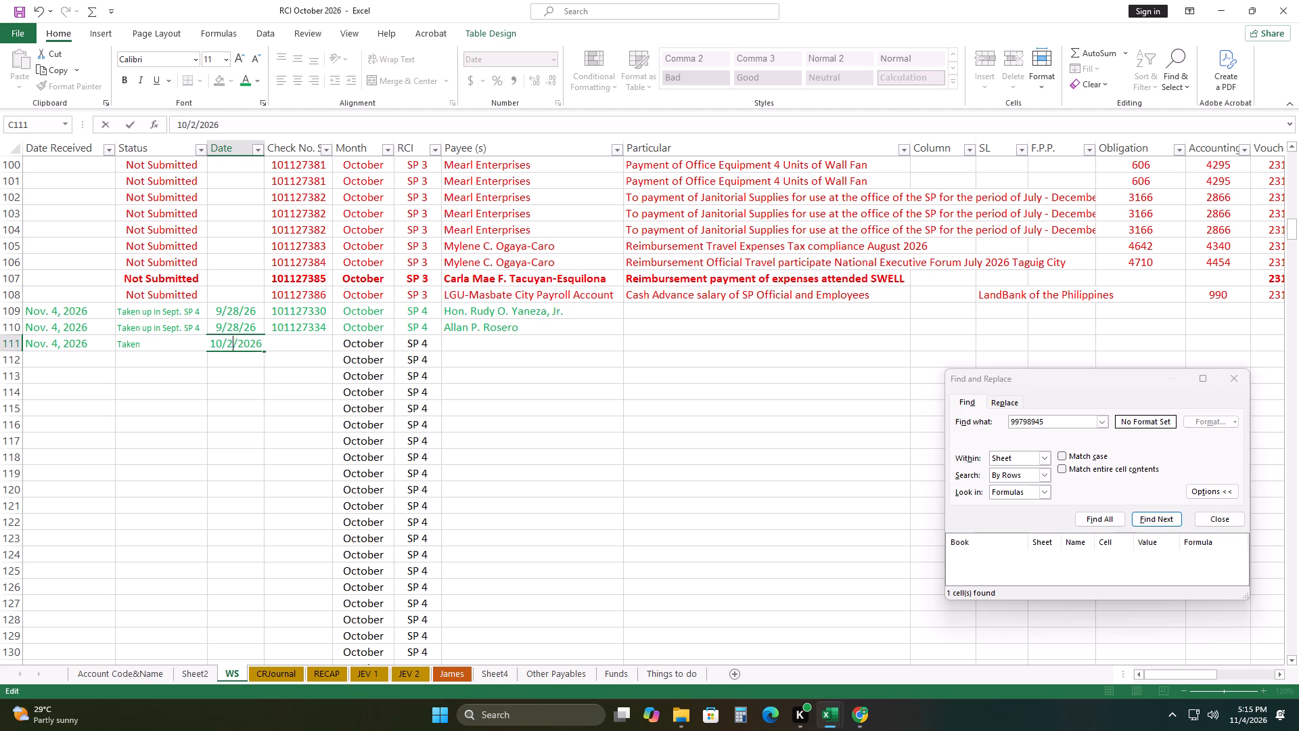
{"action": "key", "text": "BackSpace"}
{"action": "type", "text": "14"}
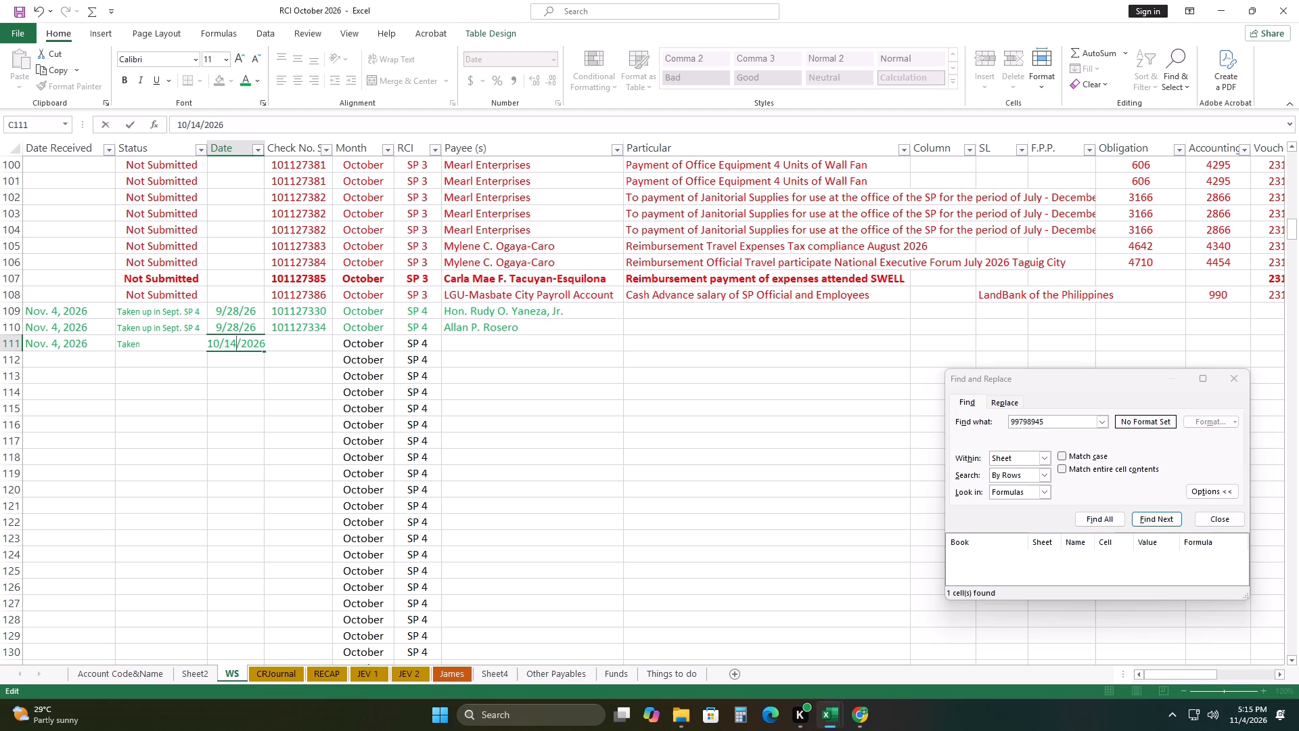
{"action": "left_click", "coordinate": [283, 384]}
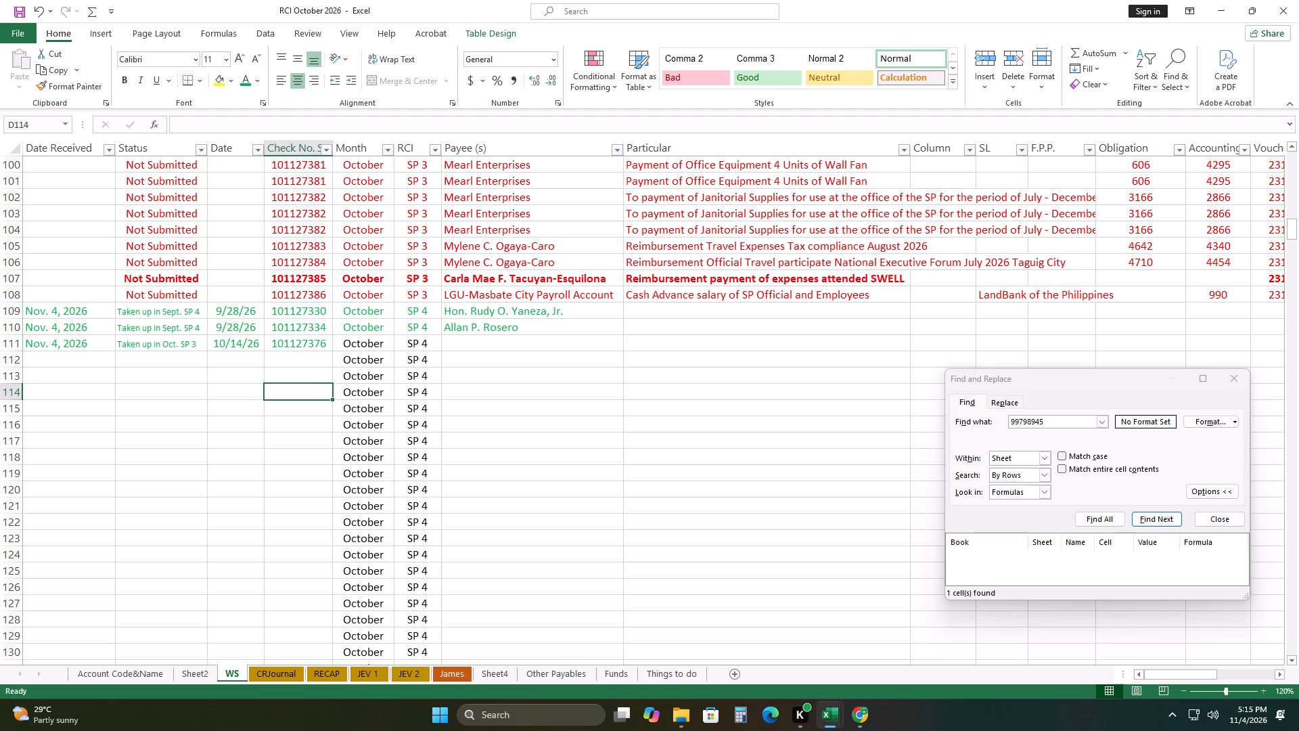
{"action": "scroll", "coordinate": [240, 426], "scroll_direction": "up", "scroll_amount": 2}
{"action": "scroll", "coordinate": [238, 426], "scroll_direction": "down", "scroll_amount": 4}
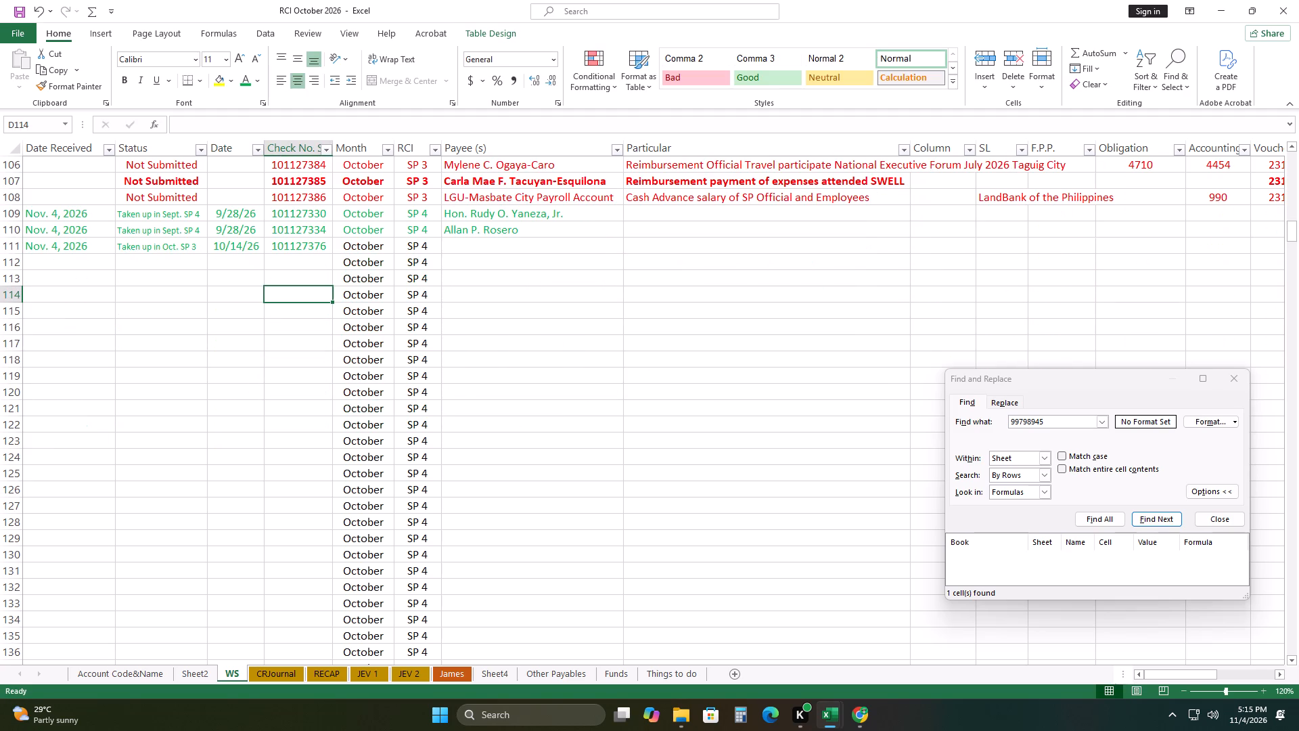
{"action": "scroll", "coordinate": [291, 416], "scroll_direction": "up", "scroll_amount": 1}
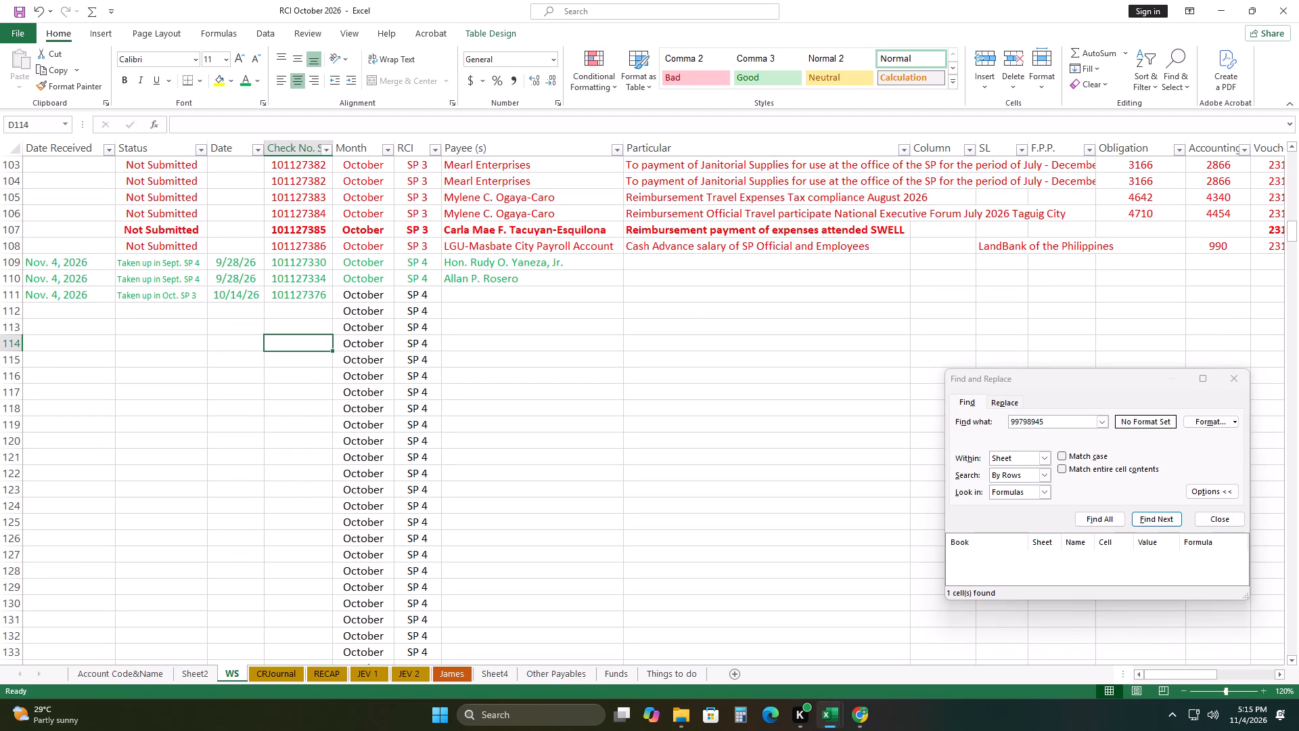
{"action": "left_click", "coordinate": [240, 339]}
{"action": "scroll", "coordinate": [264, 422], "scroll_direction": "up", "scroll_amount": 2}
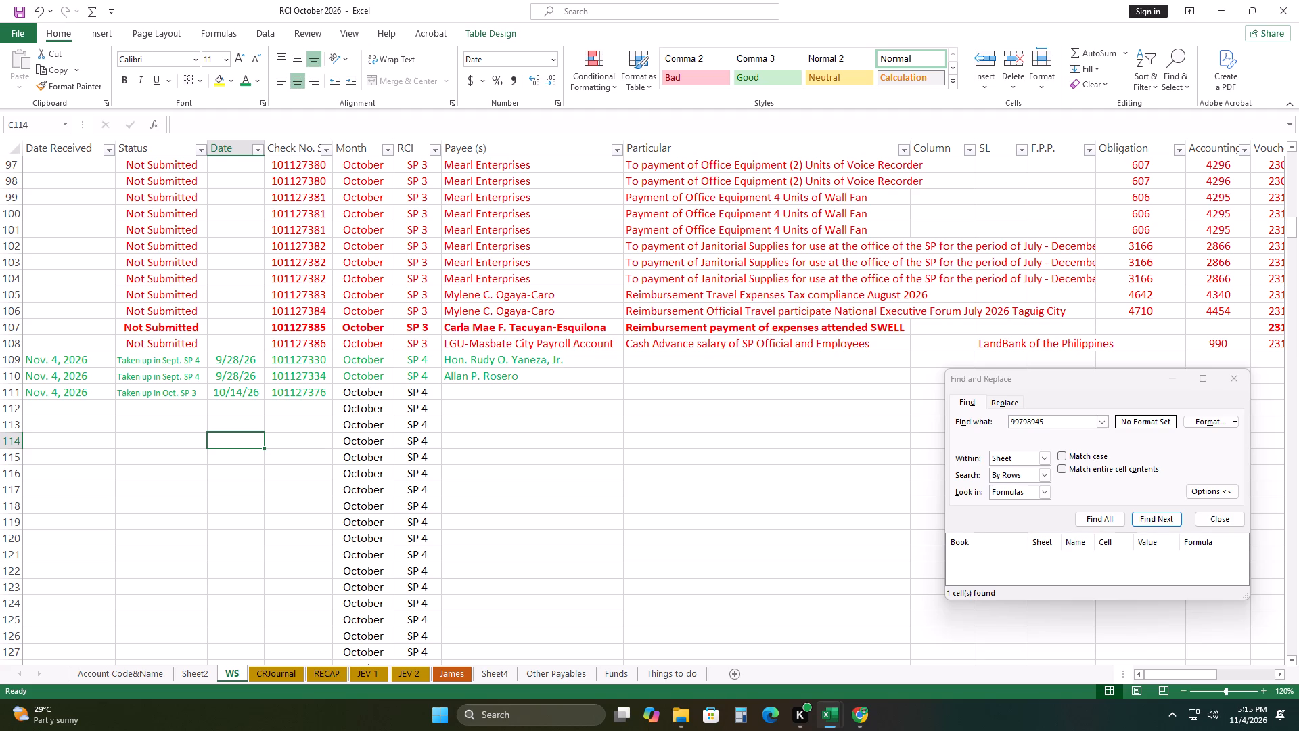
{"action": "double_click", "coordinate": [328, 391]}
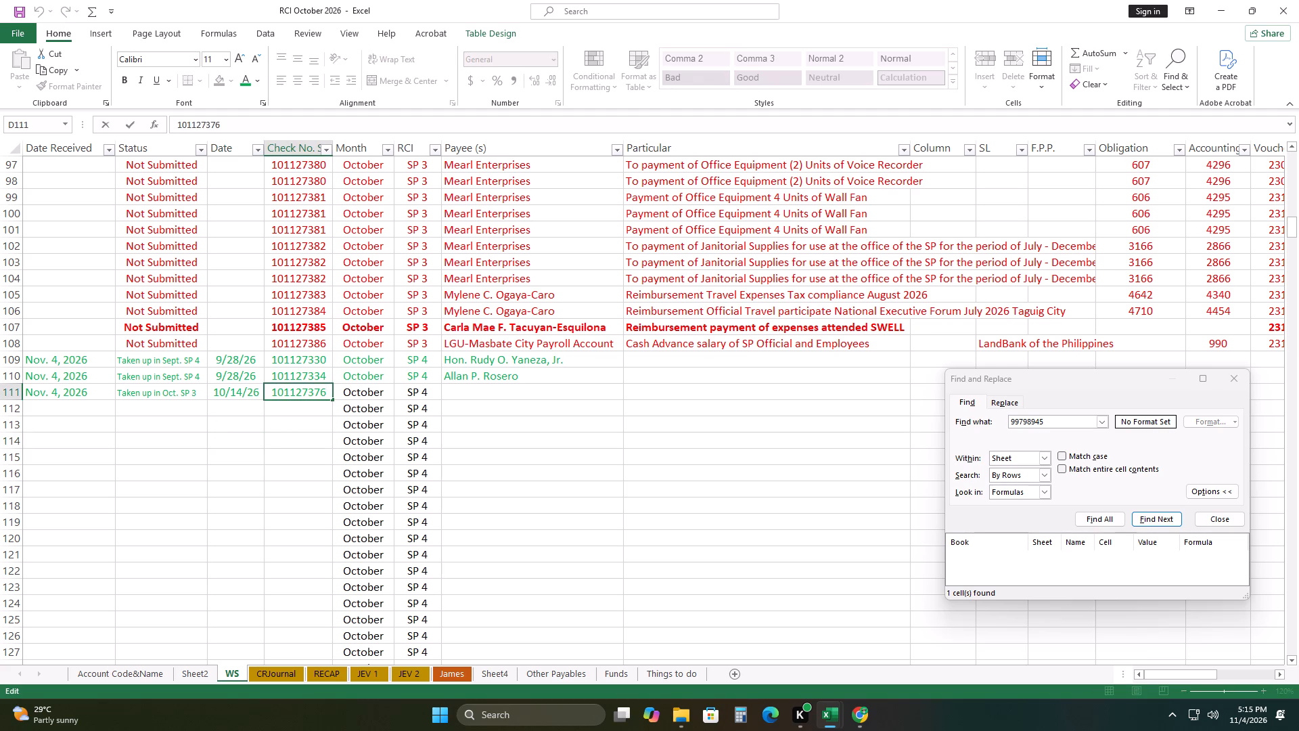
{"action": "key", "text": "BackSpace"}
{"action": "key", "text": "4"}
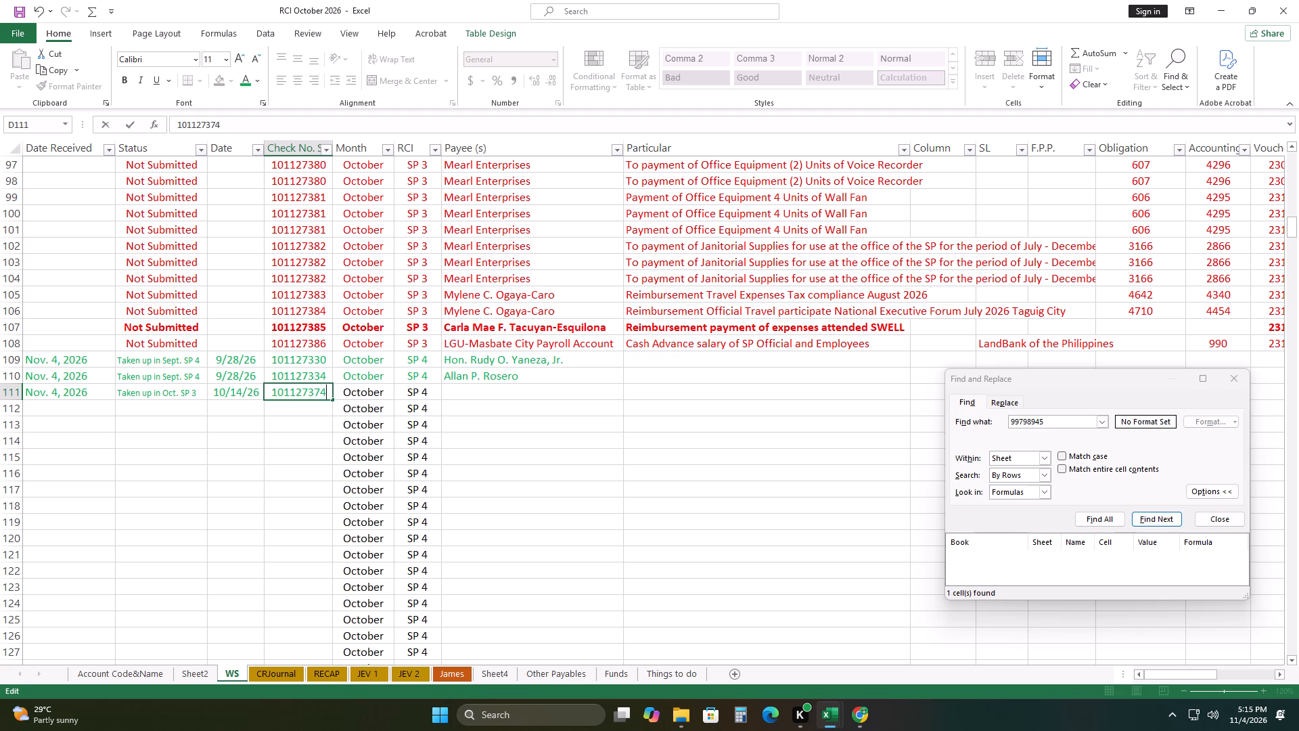
{"action": "left_click", "coordinate": [305, 449]}
{"action": "left_click", "coordinate": [510, 464]}
Enter "Mearl Enterprises" as the payee in row 111.
{"action": "left_click", "coordinate": [474, 395]}
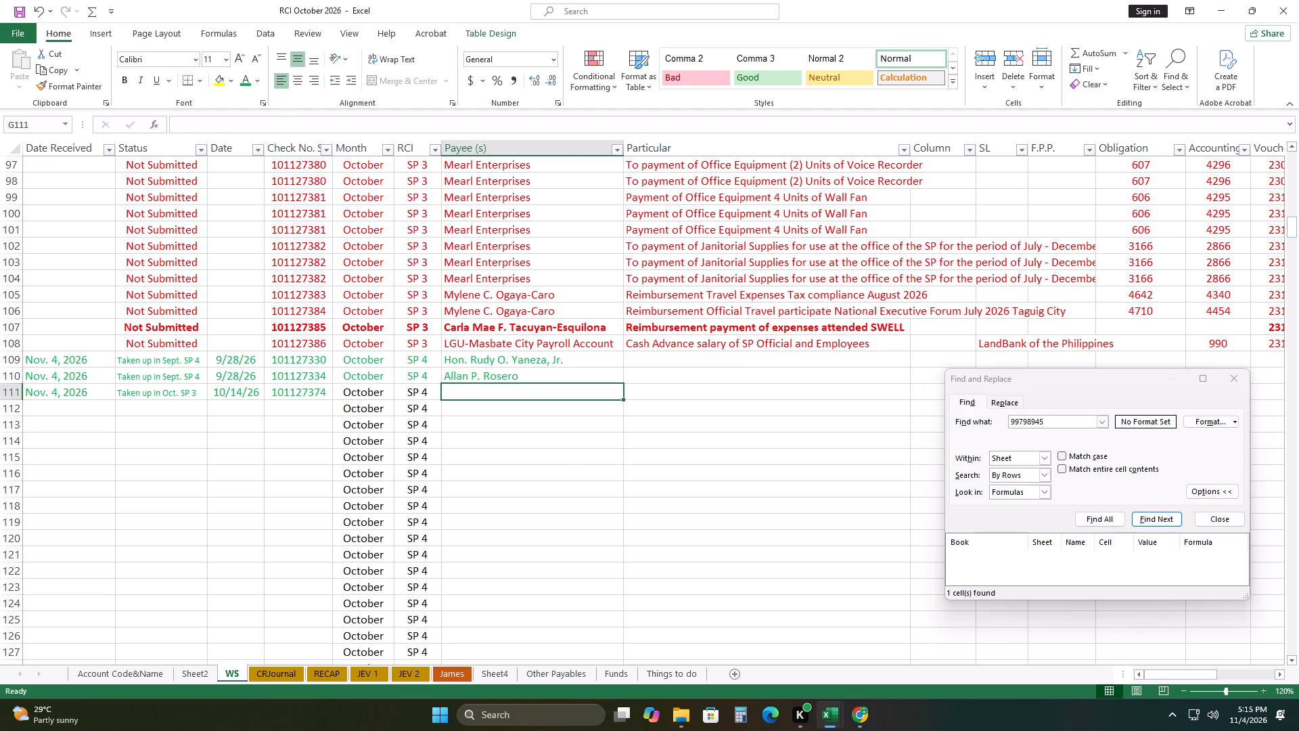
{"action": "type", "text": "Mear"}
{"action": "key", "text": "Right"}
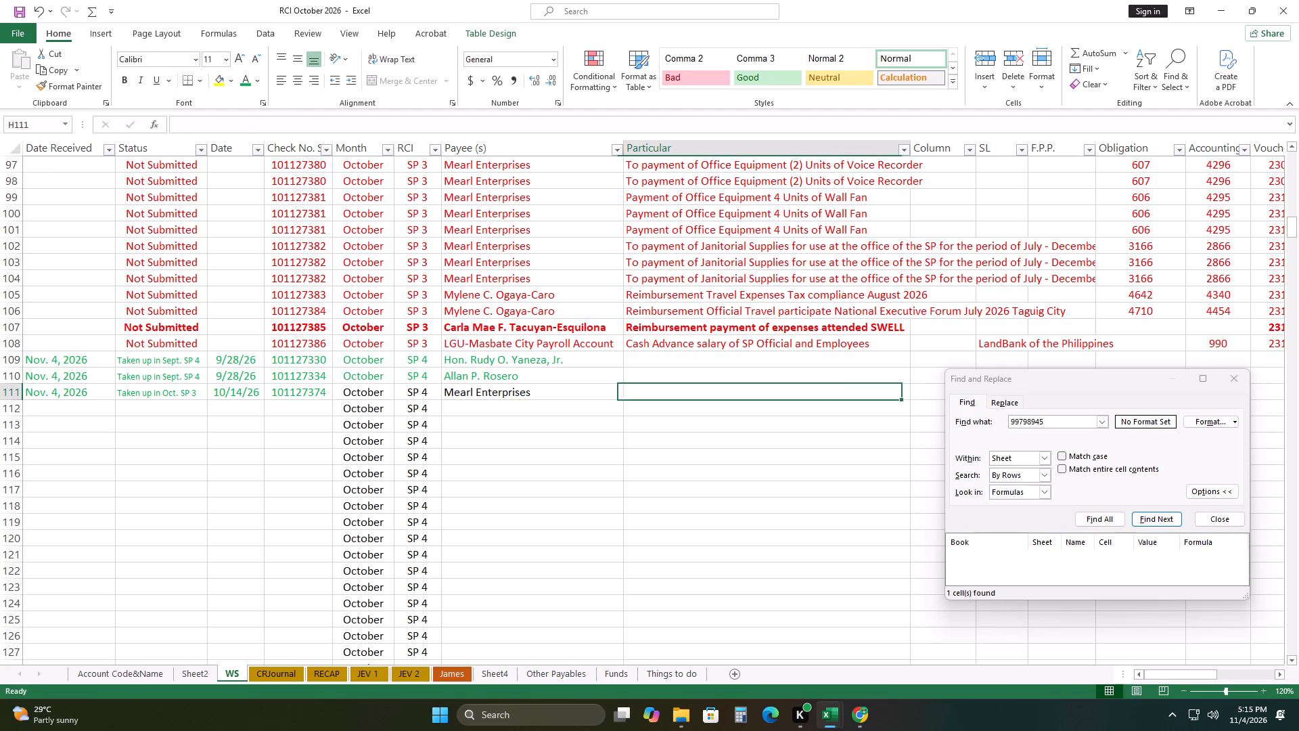
Apply the green font colour to the whole of row 111.
{"action": "right_click", "coordinate": [11, 391]}
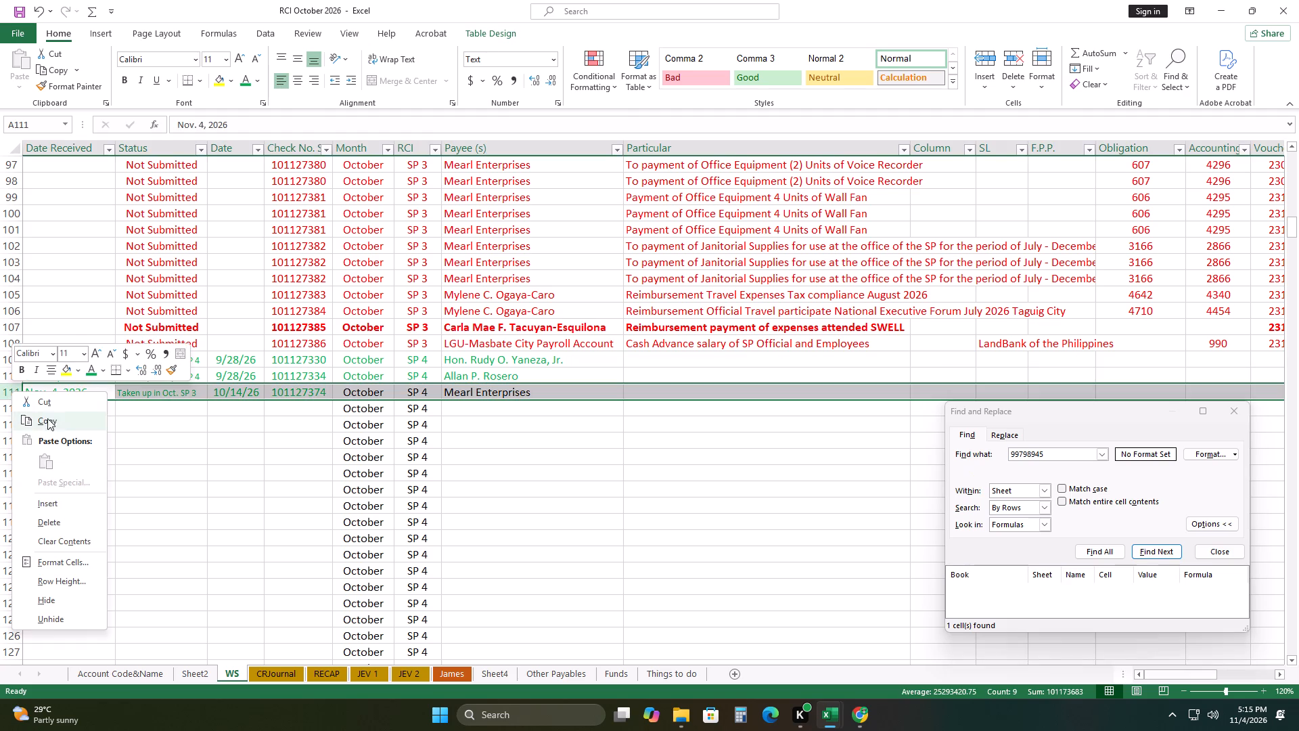
{"action": "left_click", "coordinate": [87, 366]}
{"action": "left_click", "coordinate": [231, 487]}
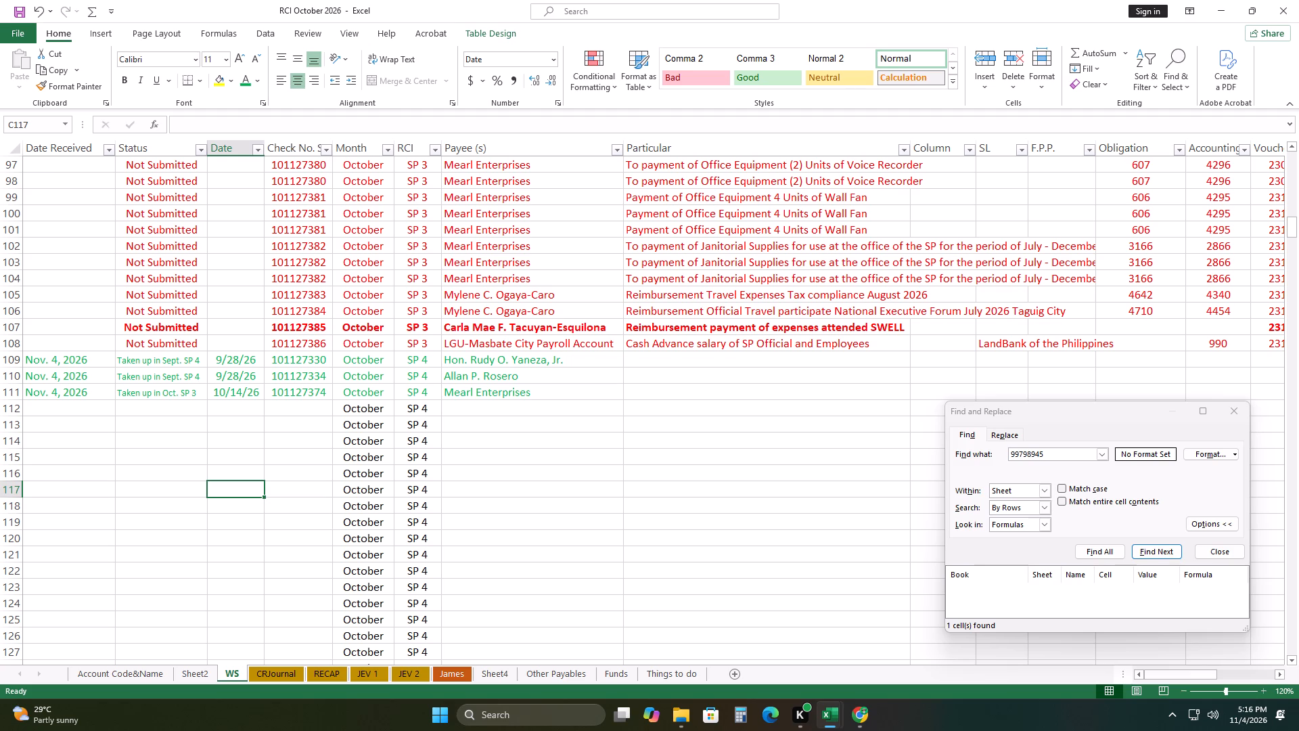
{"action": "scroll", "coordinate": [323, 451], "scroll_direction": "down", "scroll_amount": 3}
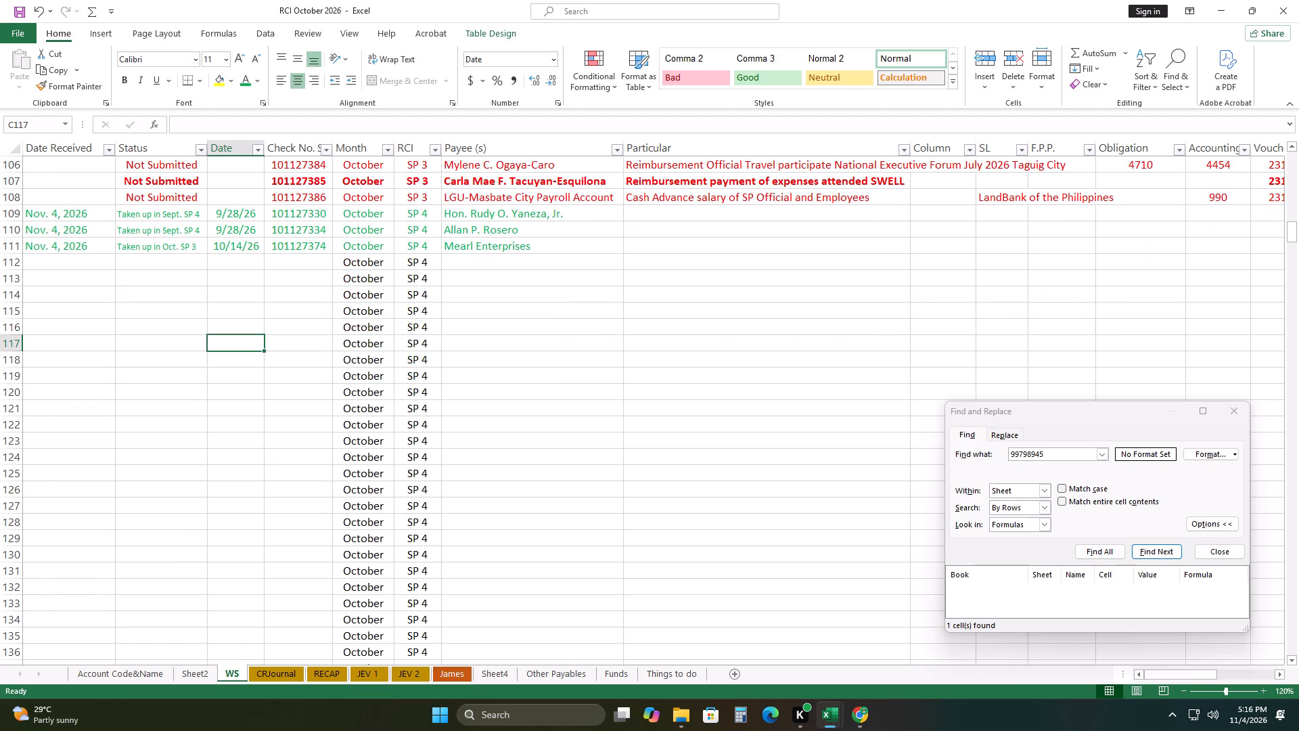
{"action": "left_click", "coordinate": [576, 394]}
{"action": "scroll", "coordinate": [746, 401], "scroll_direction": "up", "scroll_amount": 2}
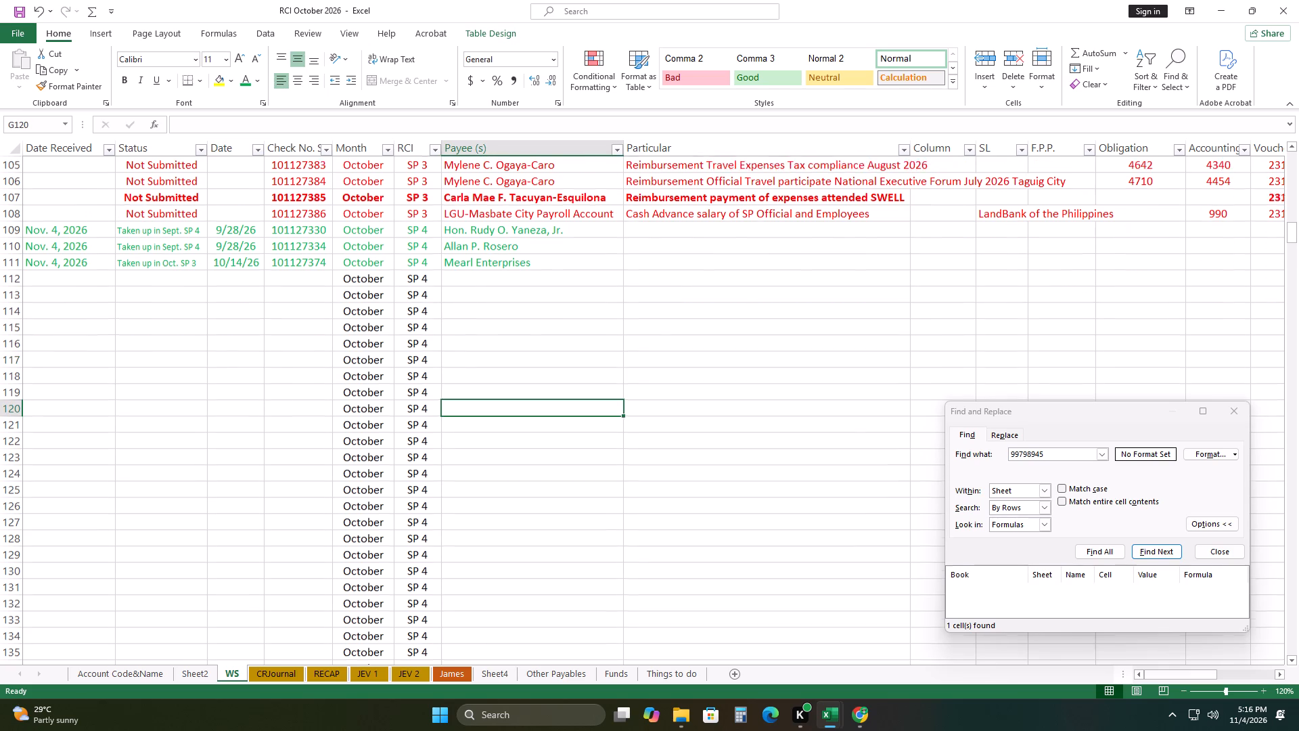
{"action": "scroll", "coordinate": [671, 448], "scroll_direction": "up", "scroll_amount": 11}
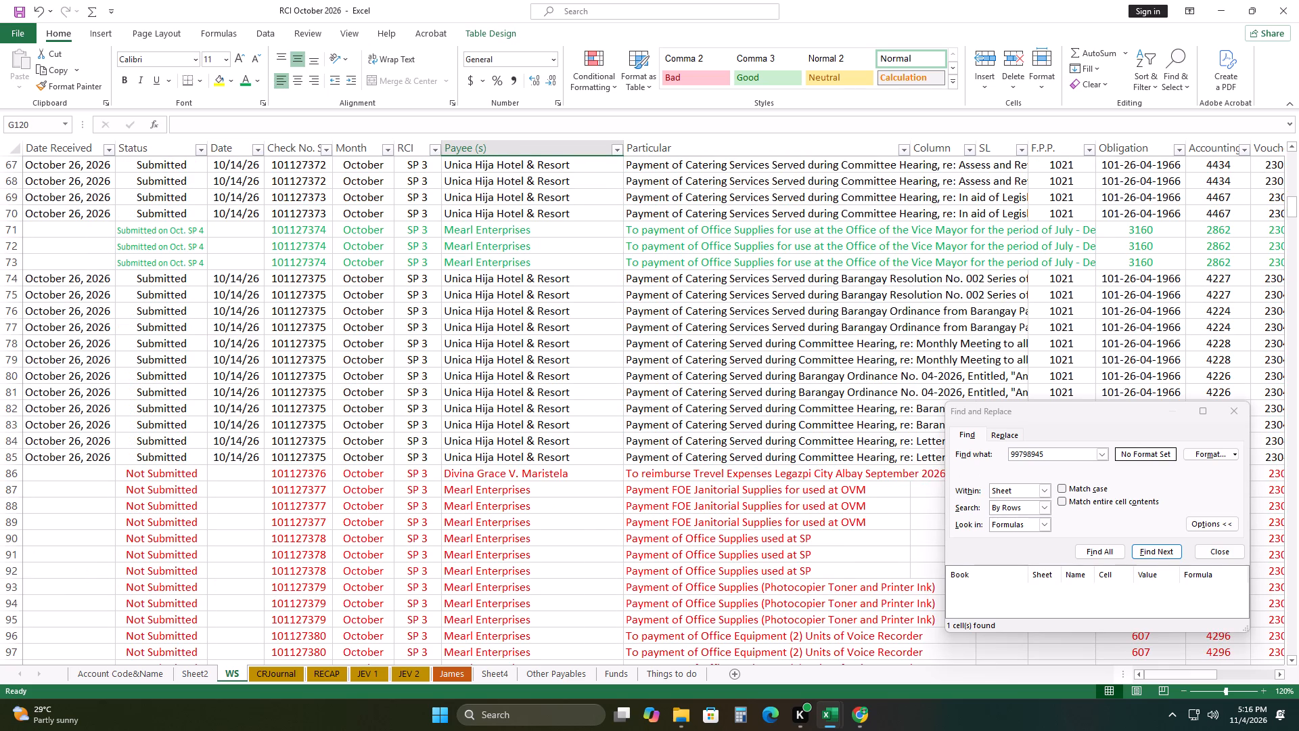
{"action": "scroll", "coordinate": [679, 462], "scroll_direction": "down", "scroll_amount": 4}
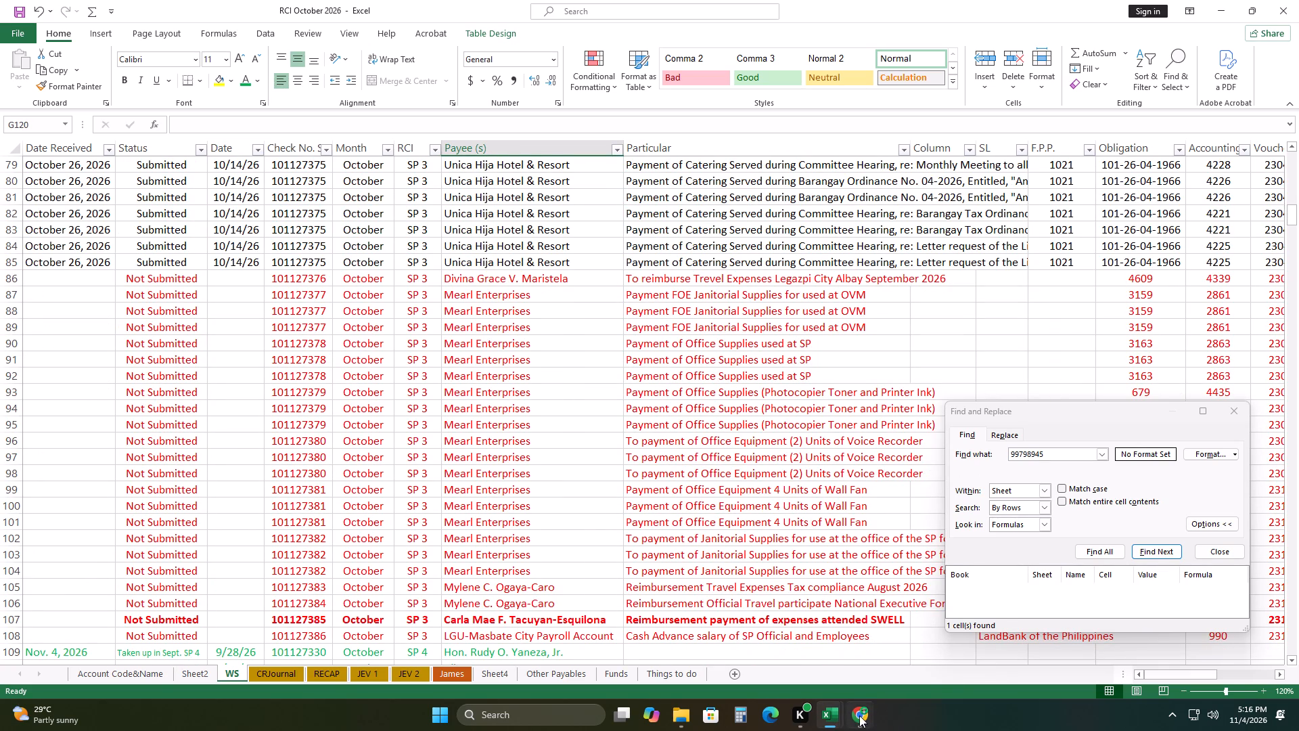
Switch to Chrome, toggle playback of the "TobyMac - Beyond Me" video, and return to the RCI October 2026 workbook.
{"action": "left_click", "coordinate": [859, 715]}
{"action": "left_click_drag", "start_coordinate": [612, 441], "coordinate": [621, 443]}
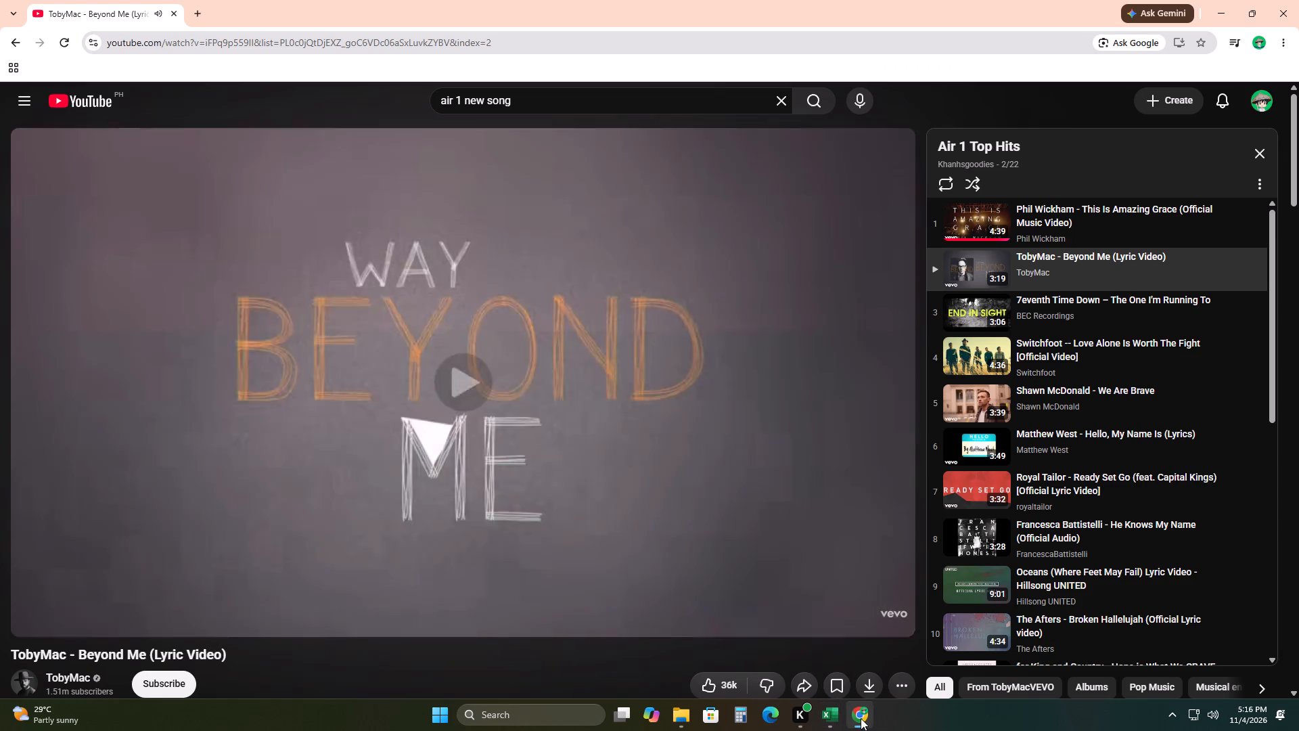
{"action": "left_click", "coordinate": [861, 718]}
Close the Find and Replace dialog and return to the SP 4 entries in rows 109 to 111.
{"action": "scroll", "coordinate": [662, 529], "scroll_direction": "down", "scroll_amount": 9}
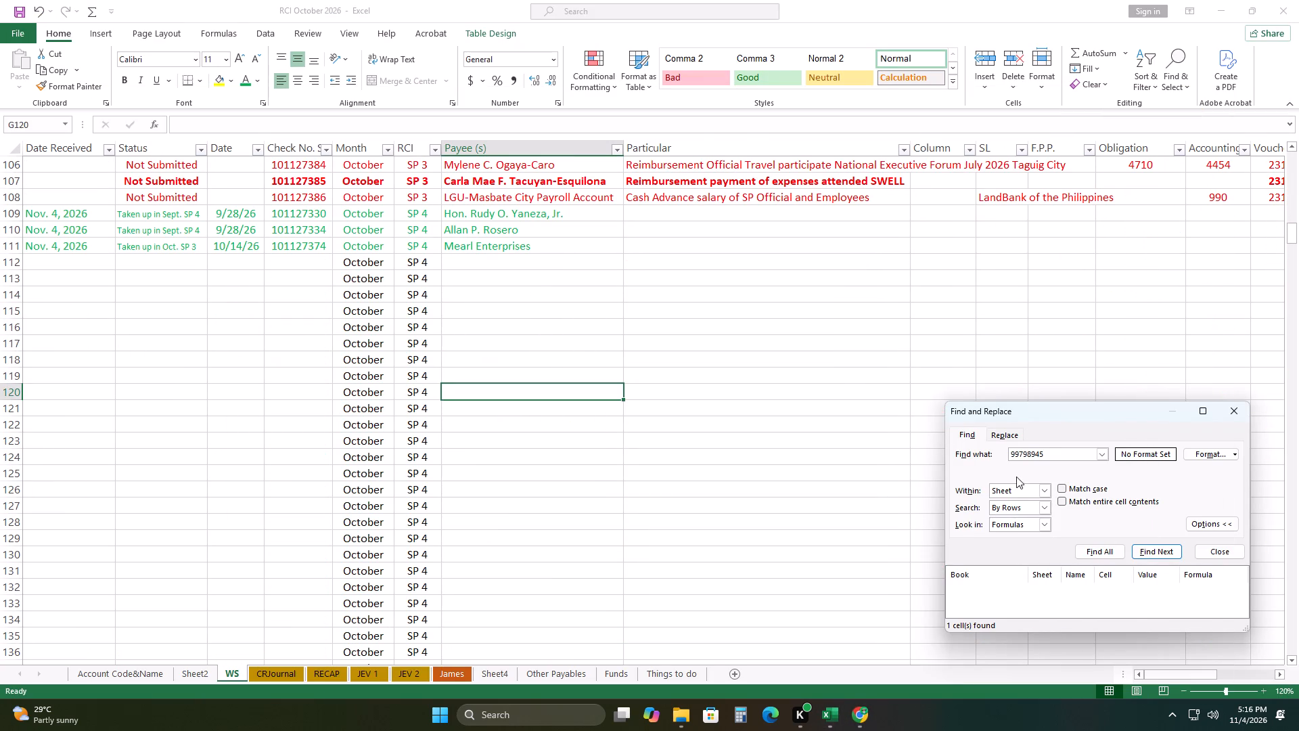
{"action": "left_click", "coordinate": [1234, 412]}
{"action": "scroll", "coordinate": [717, 394], "scroll_direction": "up", "scroll_amount": 2}
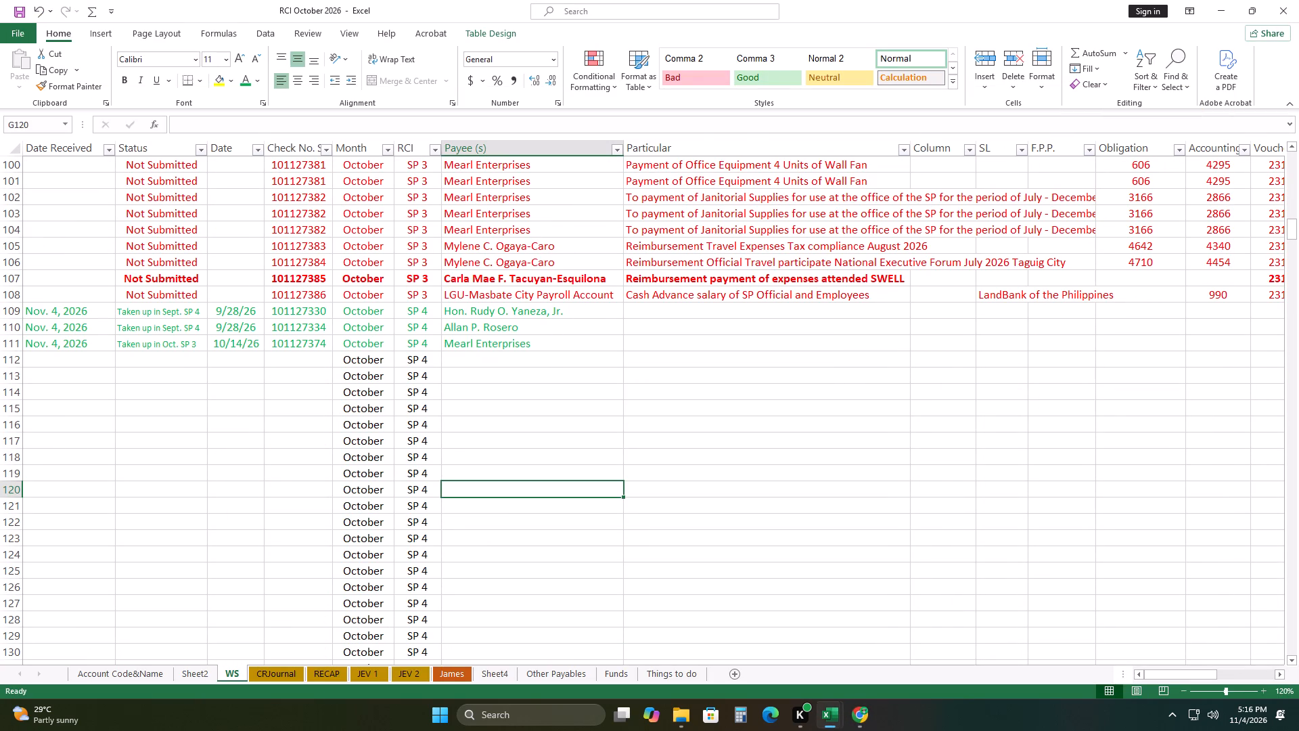
Review the October SP 3 entries in rows 71 to 108 against the taken-up SP 4 entries in rows 109 to 111.
{"action": "scroll", "coordinate": [711, 391], "scroll_direction": "up", "scroll_amount": 4}
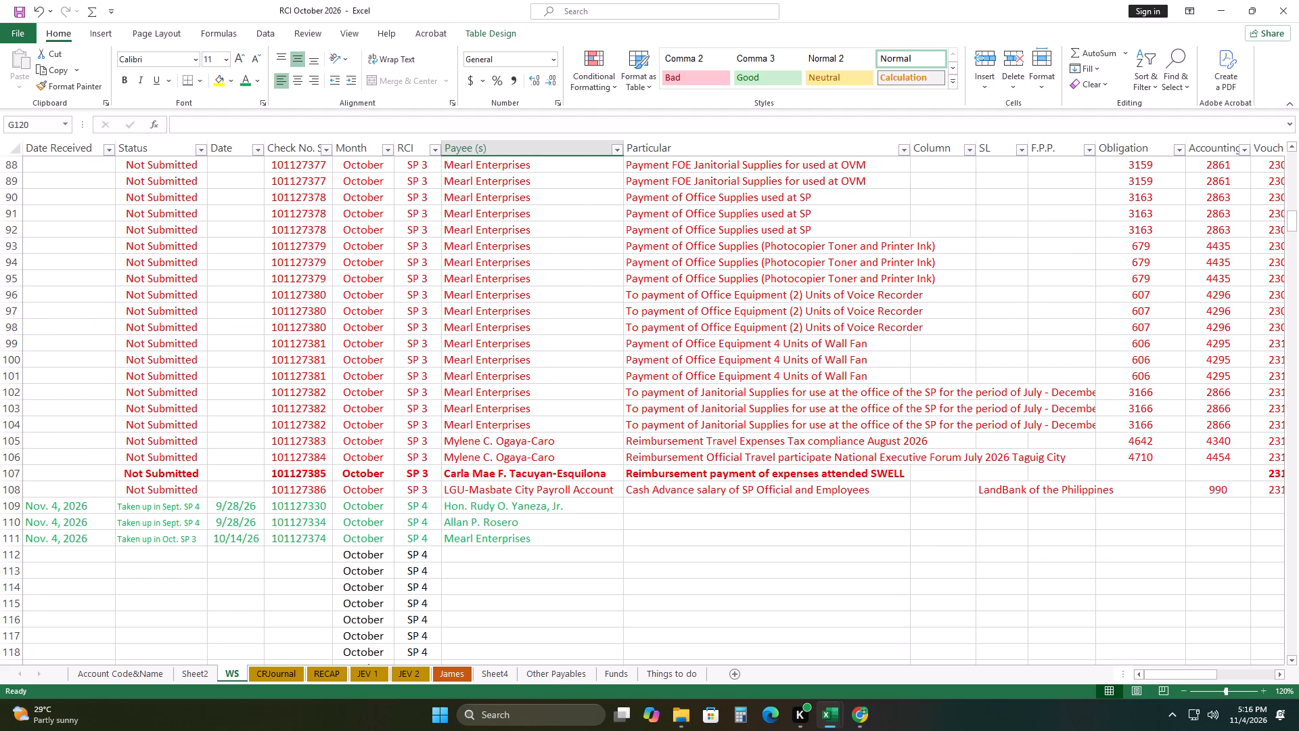
{"action": "scroll", "coordinate": [712, 393], "scroll_direction": "up", "scroll_amount": 5}
{"action": "scroll", "coordinate": [710, 395], "scroll_direction": "down", "scroll_amount": 2}
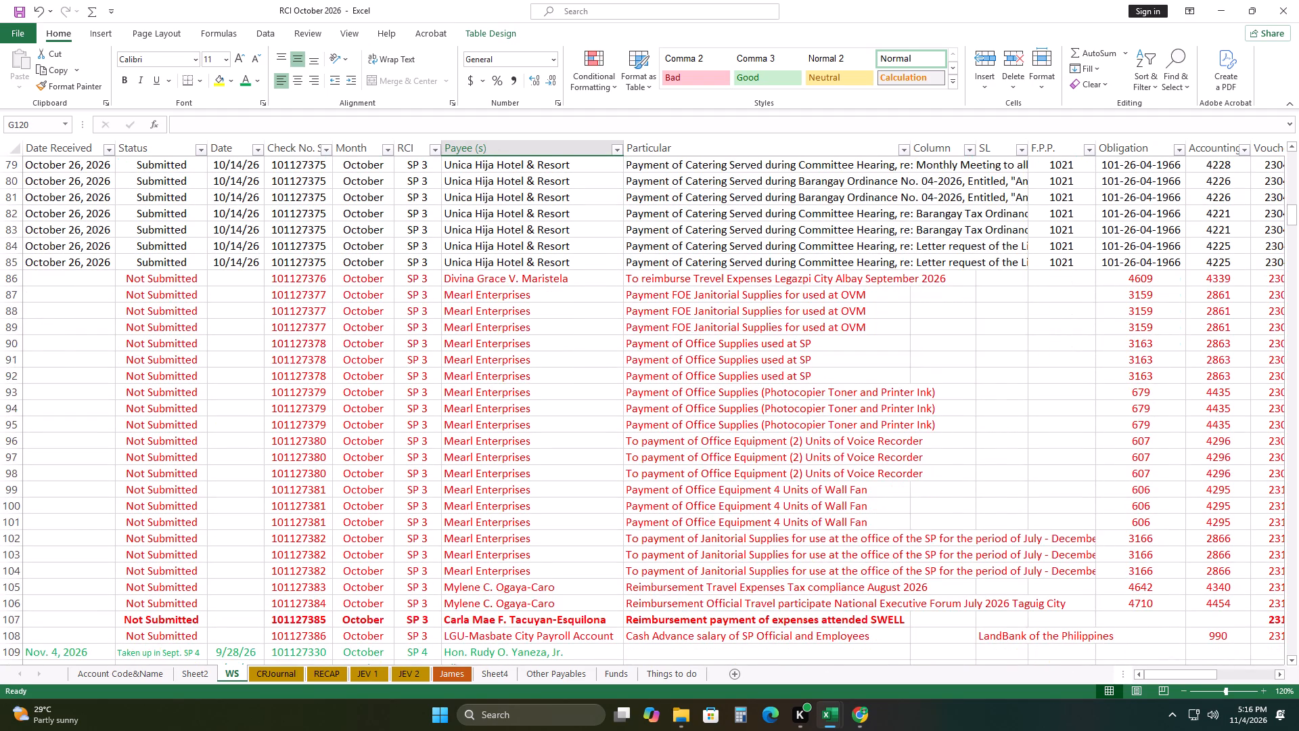
{"action": "scroll", "coordinate": [710, 396], "scroll_direction": "down", "scroll_amount": 2}
{"action": "scroll", "coordinate": [710, 399], "scroll_direction": "up", "scroll_amount": 2}
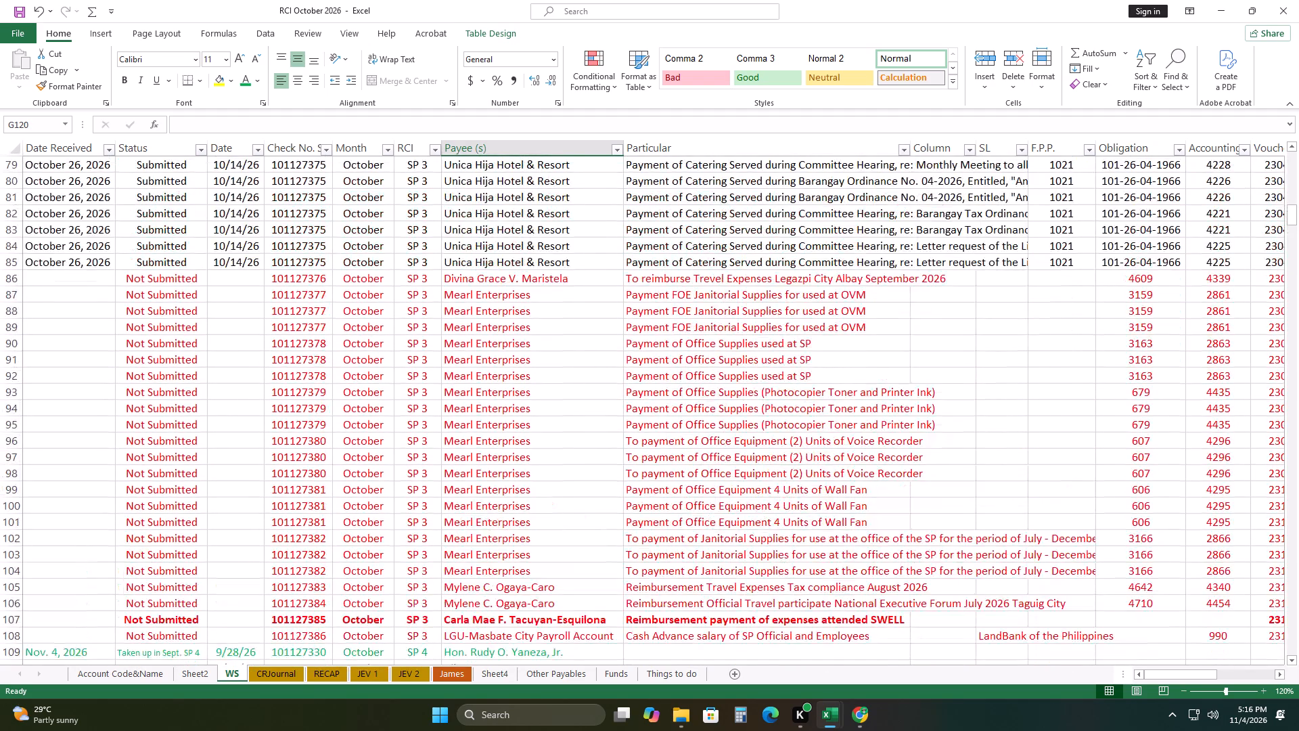
{"action": "scroll", "coordinate": [710, 402], "scroll_direction": "down", "scroll_amount": 2}
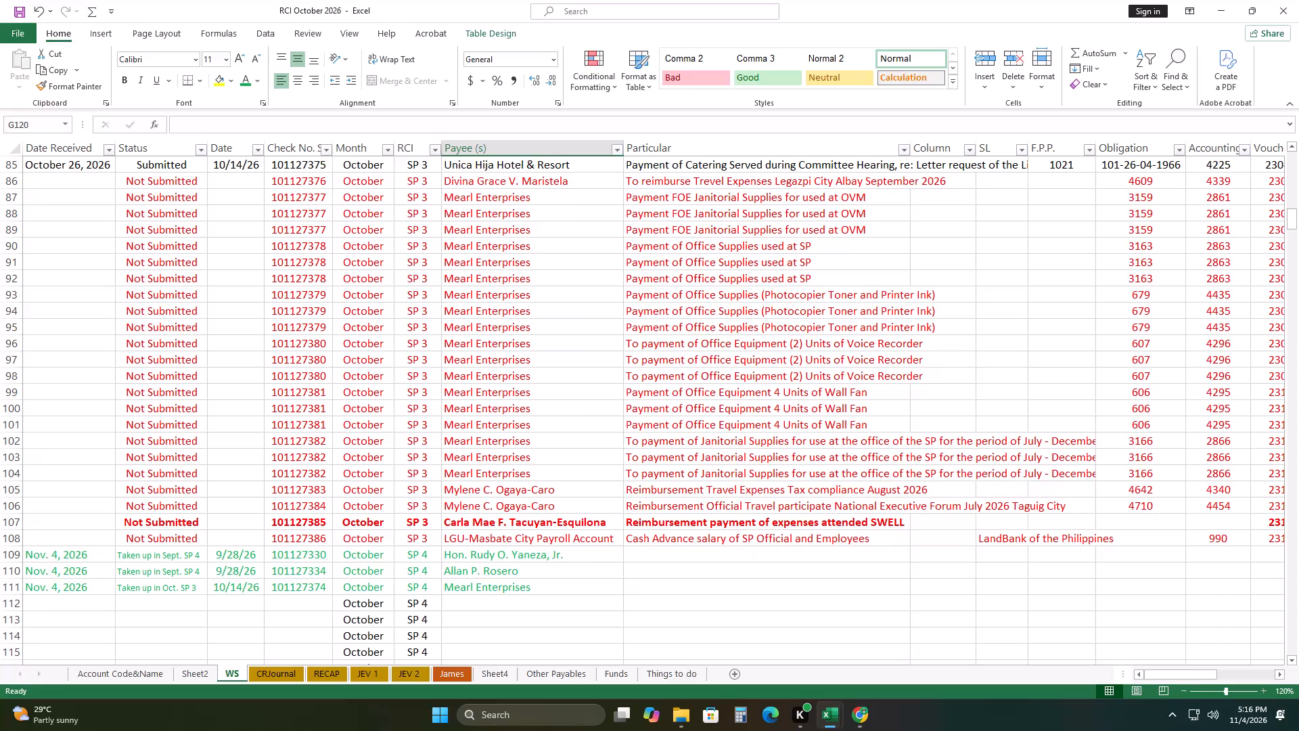
{"action": "scroll", "coordinate": [712, 398], "scroll_direction": "down", "scroll_amount": 3}
{"action": "scroll", "coordinate": [712, 399], "scroll_direction": "up", "scroll_amount": 8}
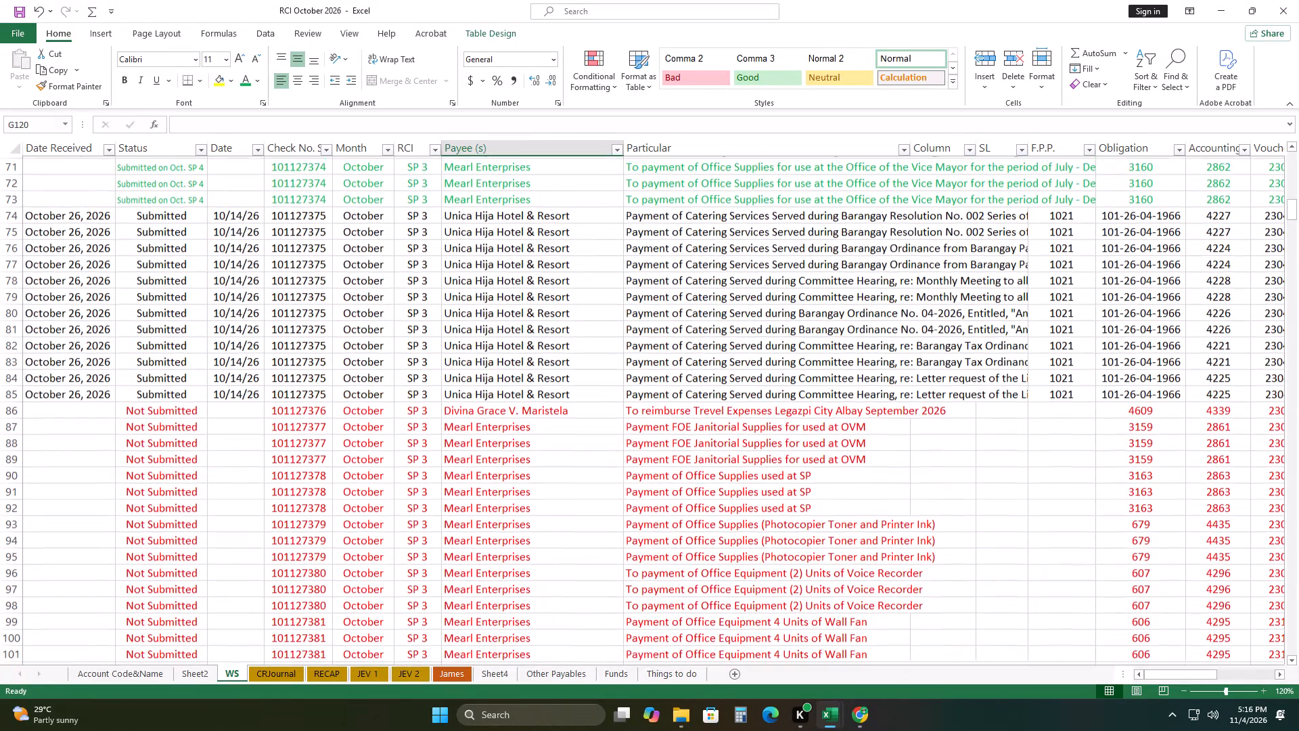
{"action": "scroll", "coordinate": [712, 400], "scroll_direction": "down", "scroll_amount": 2}
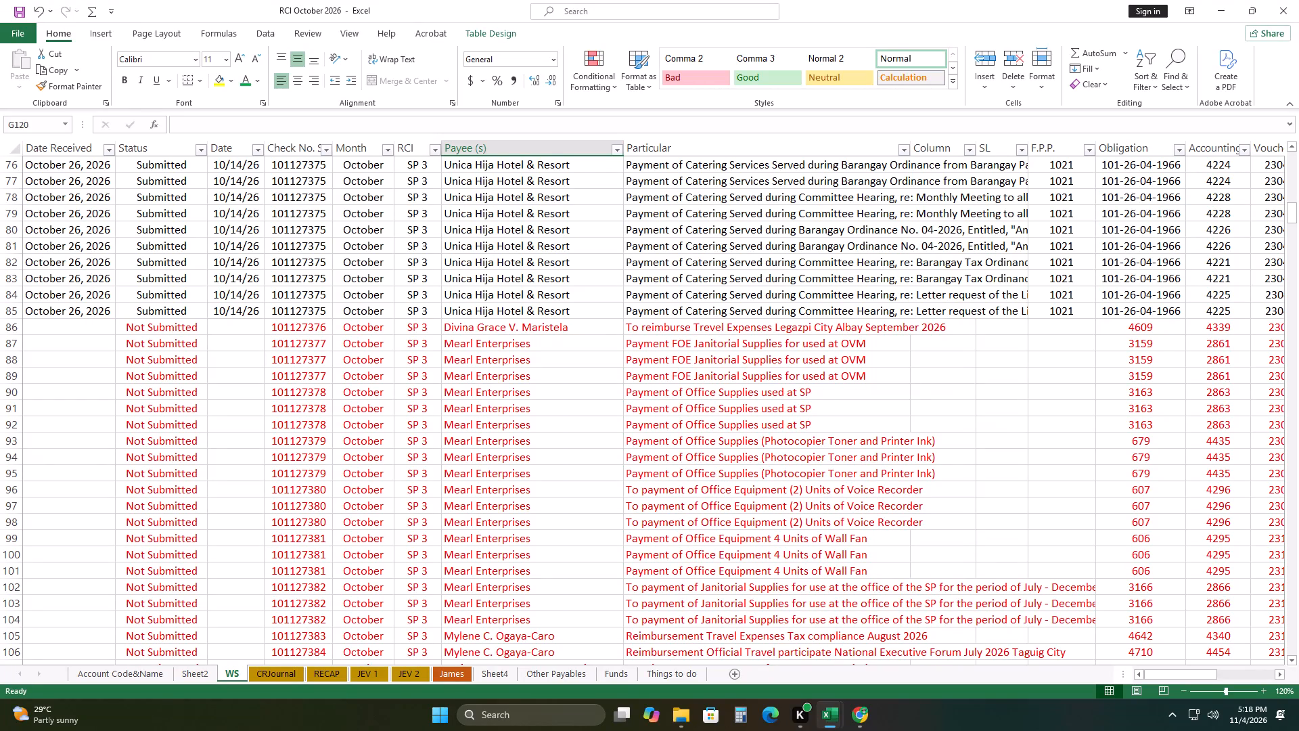
{"action": "scroll", "coordinate": [765, 563], "scroll_direction": "down", "scroll_amount": 2}
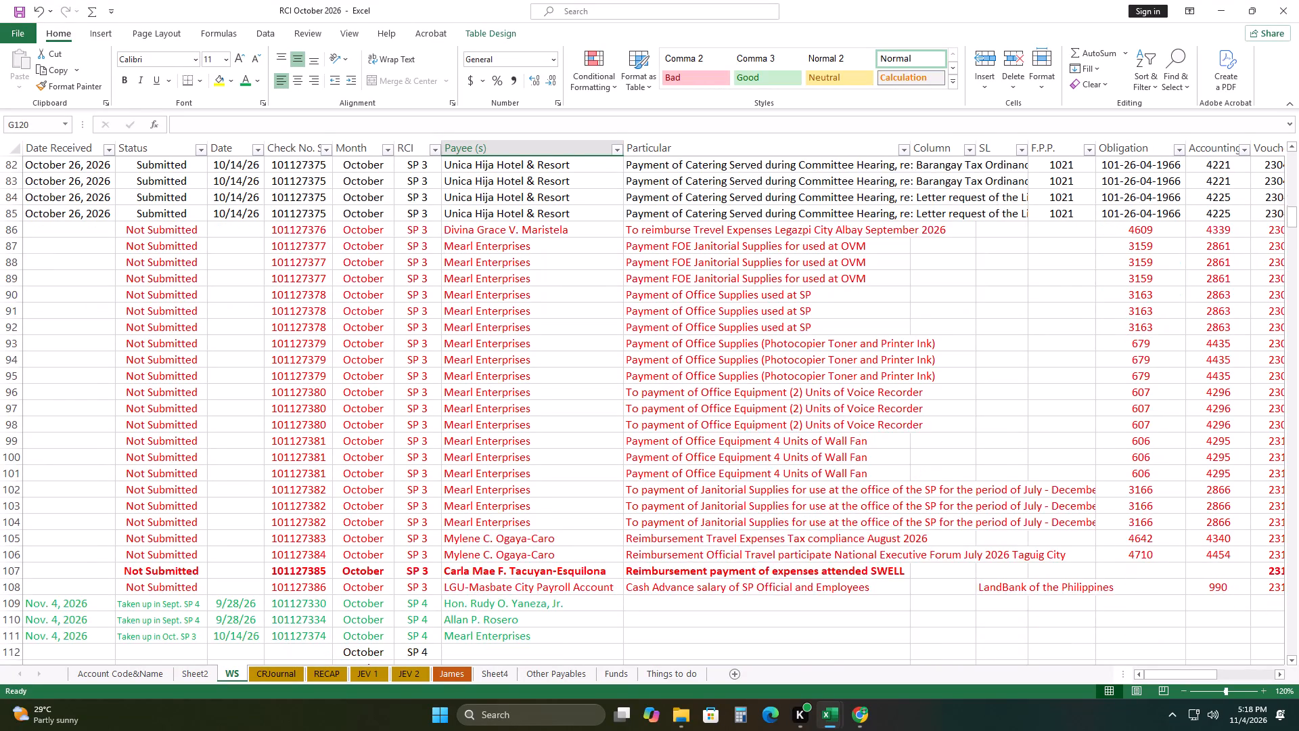
{"action": "scroll", "coordinate": [765, 562], "scroll_direction": "down", "scroll_amount": 2}
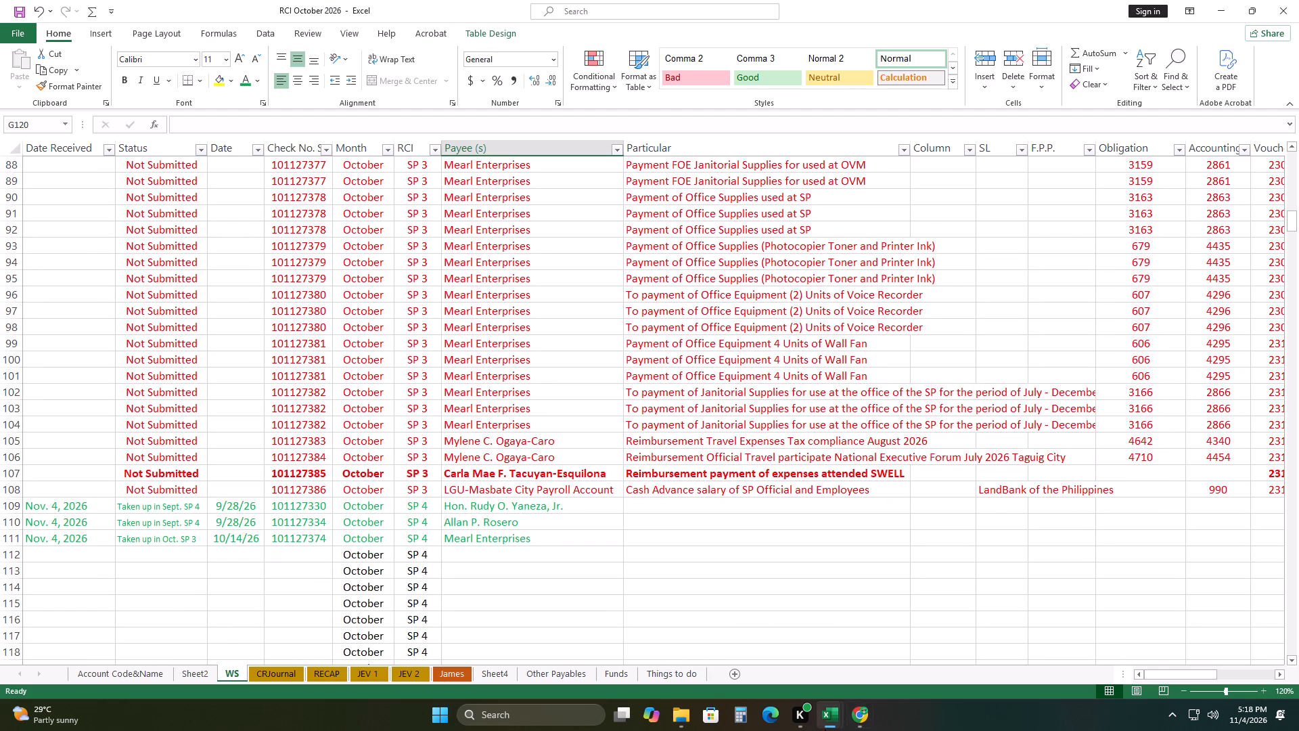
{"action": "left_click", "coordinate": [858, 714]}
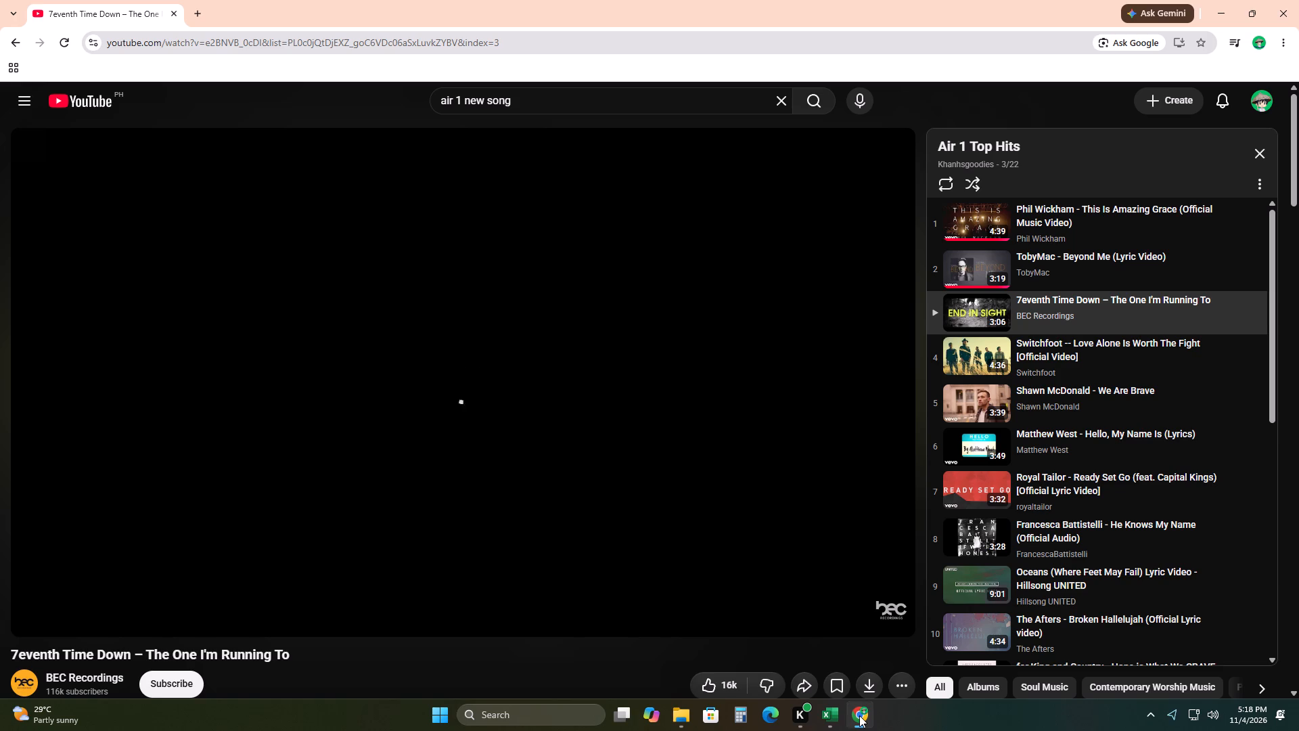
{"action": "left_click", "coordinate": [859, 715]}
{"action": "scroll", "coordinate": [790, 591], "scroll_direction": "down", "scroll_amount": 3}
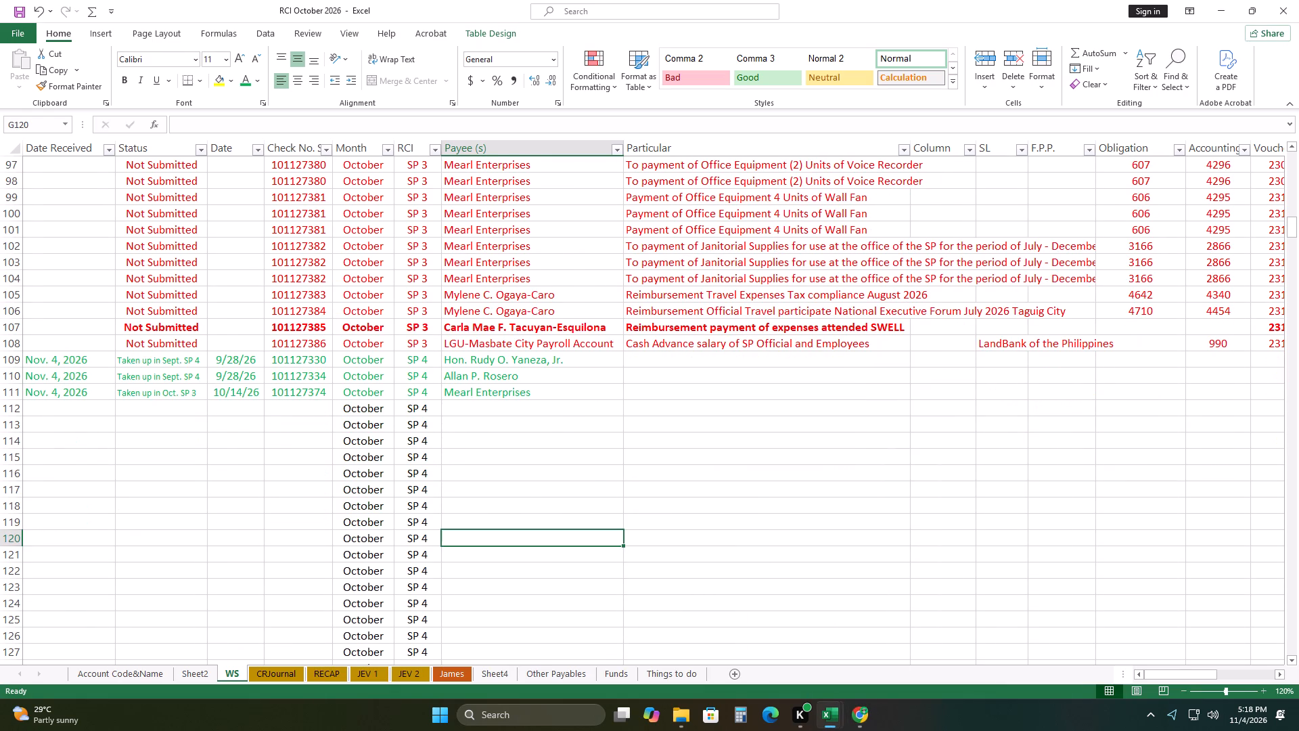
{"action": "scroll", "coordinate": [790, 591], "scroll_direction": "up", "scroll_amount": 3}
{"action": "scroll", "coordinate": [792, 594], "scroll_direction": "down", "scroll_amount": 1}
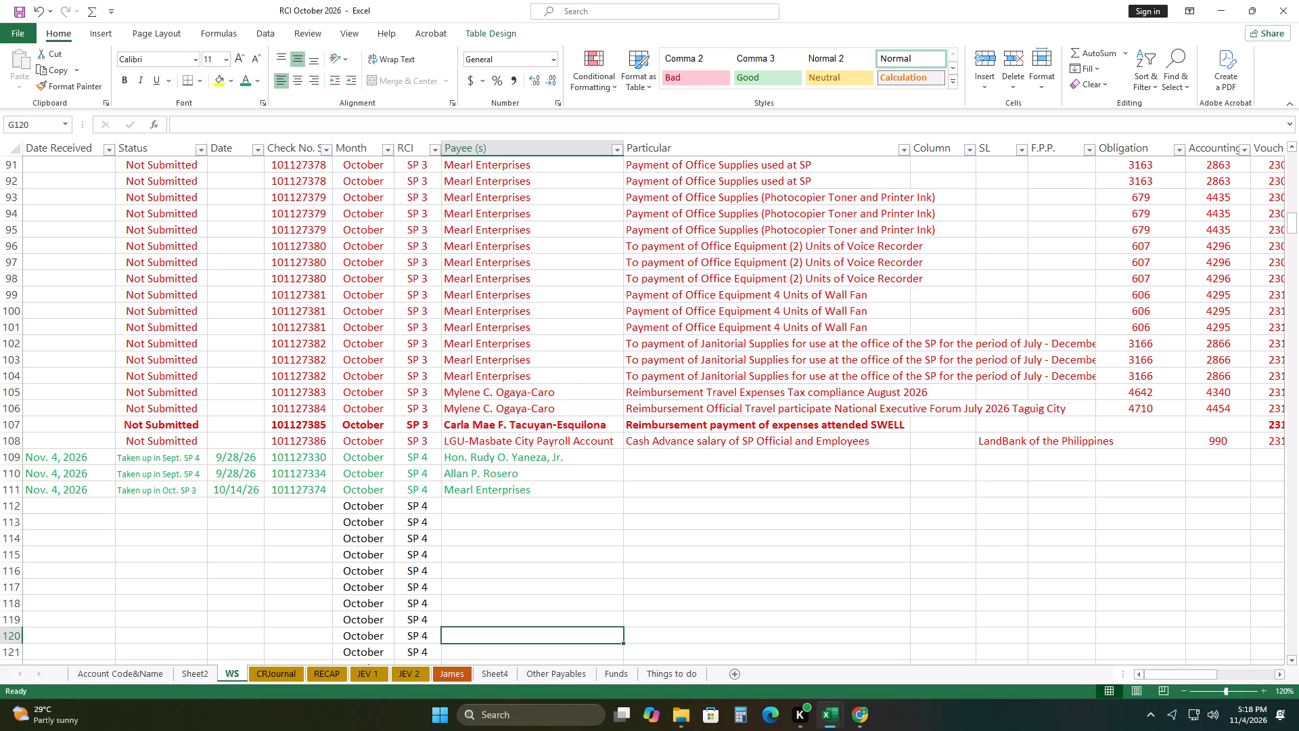
Switch to Chrome, play "Switchfoot -- Love Alone Is Worth The Fight" past its advertisement, and return to the RCI October 2026 workbook.
{"action": "left_click", "coordinate": [863, 715]}
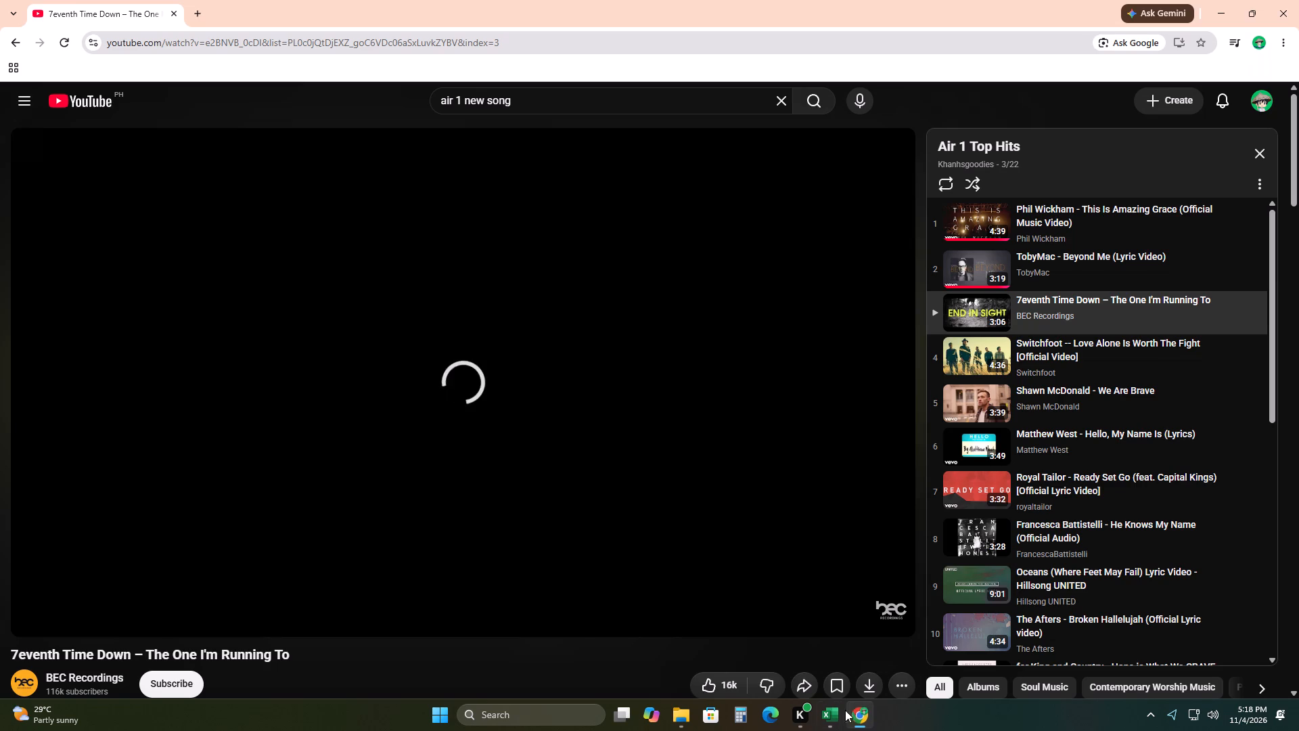
{"action": "scroll", "coordinate": [684, 508], "scroll_direction": "down", "scroll_amount": 6}
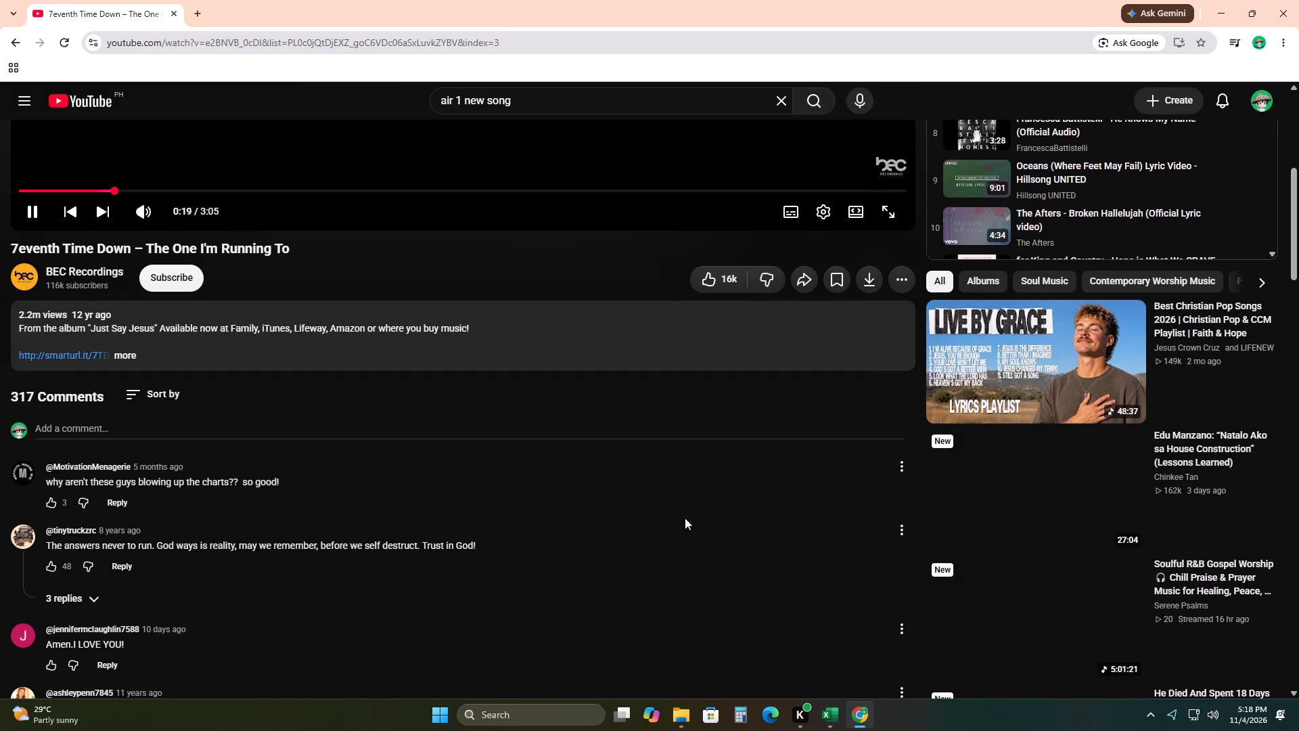
{"action": "scroll", "coordinate": [683, 522], "scroll_direction": "up", "scroll_amount": 8}
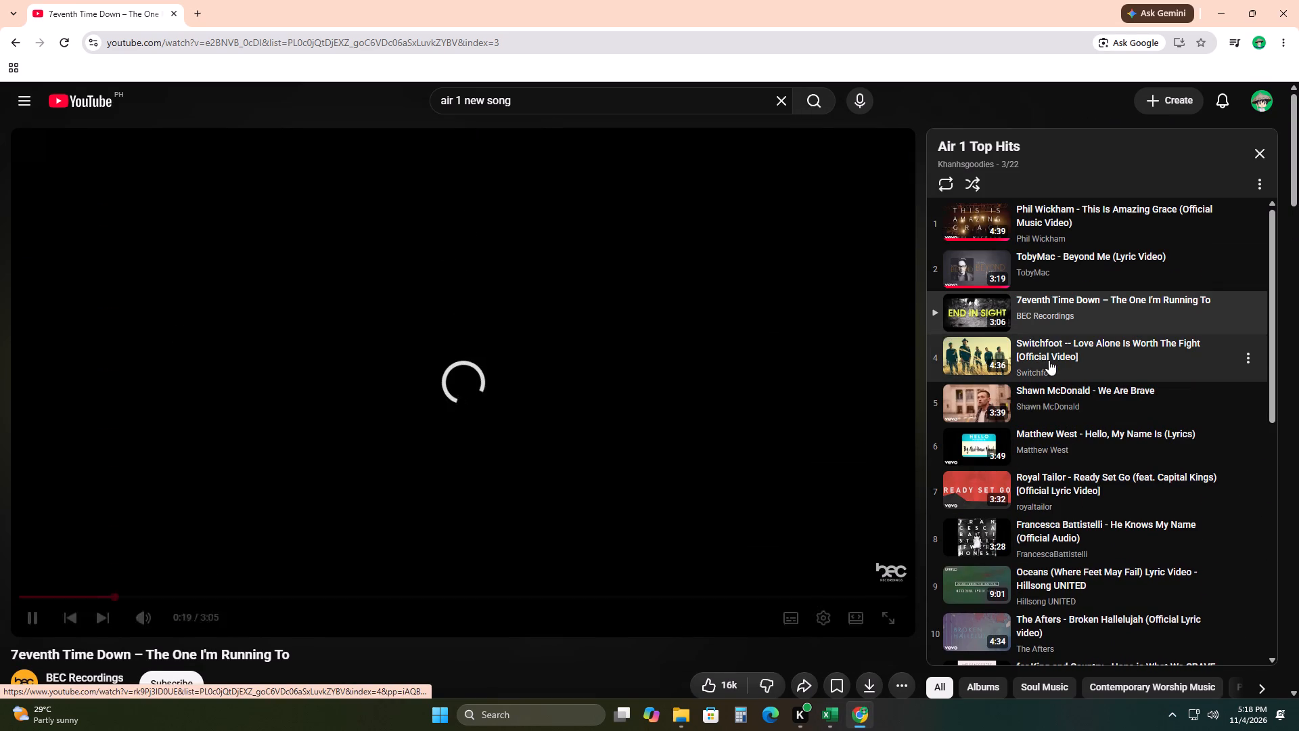
{"action": "left_click", "coordinate": [1051, 357]}
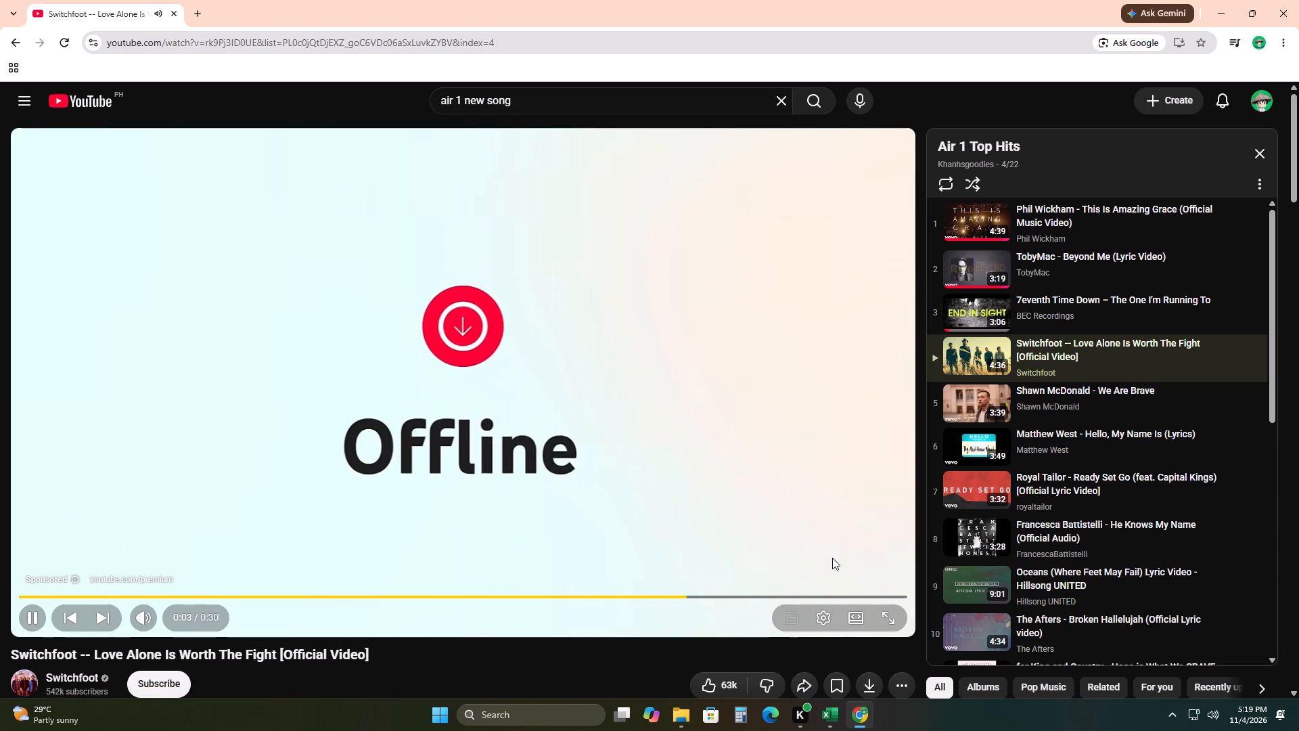
{"action": "left_click", "coordinate": [878, 577]}
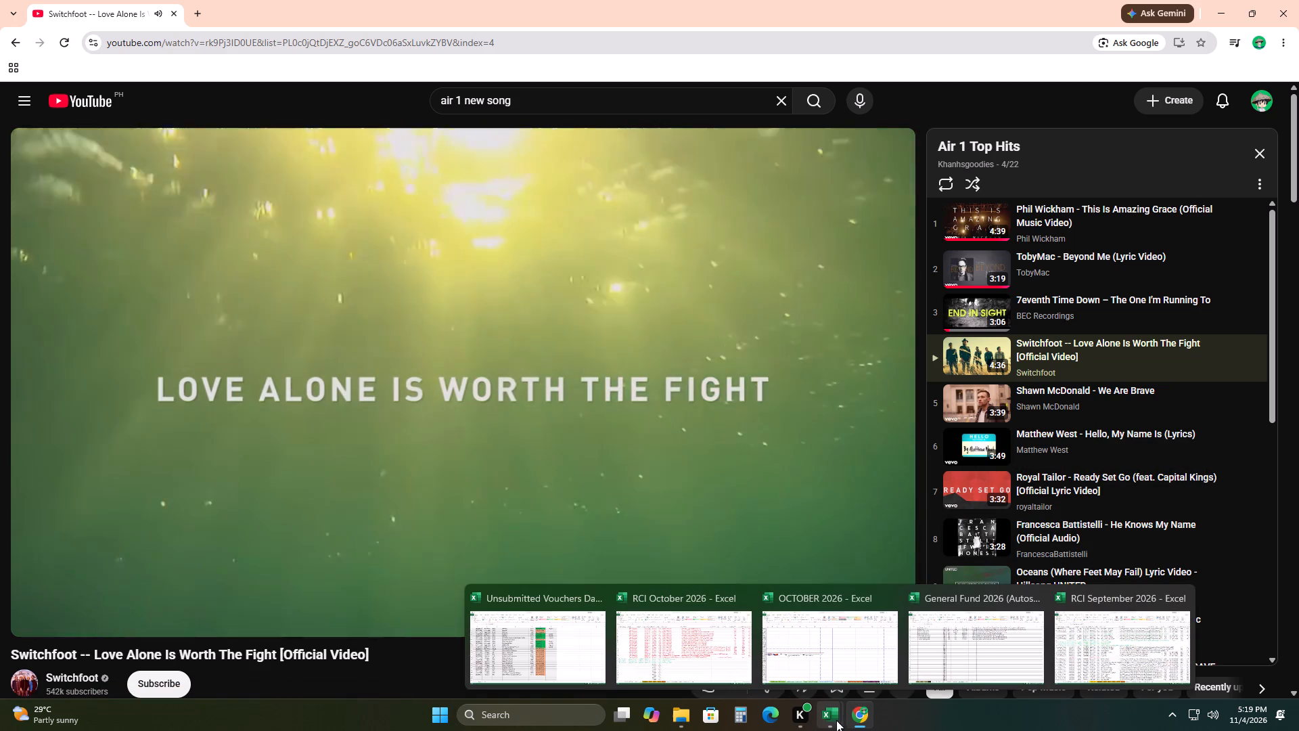
{"action": "left_click", "coordinate": [828, 719]}
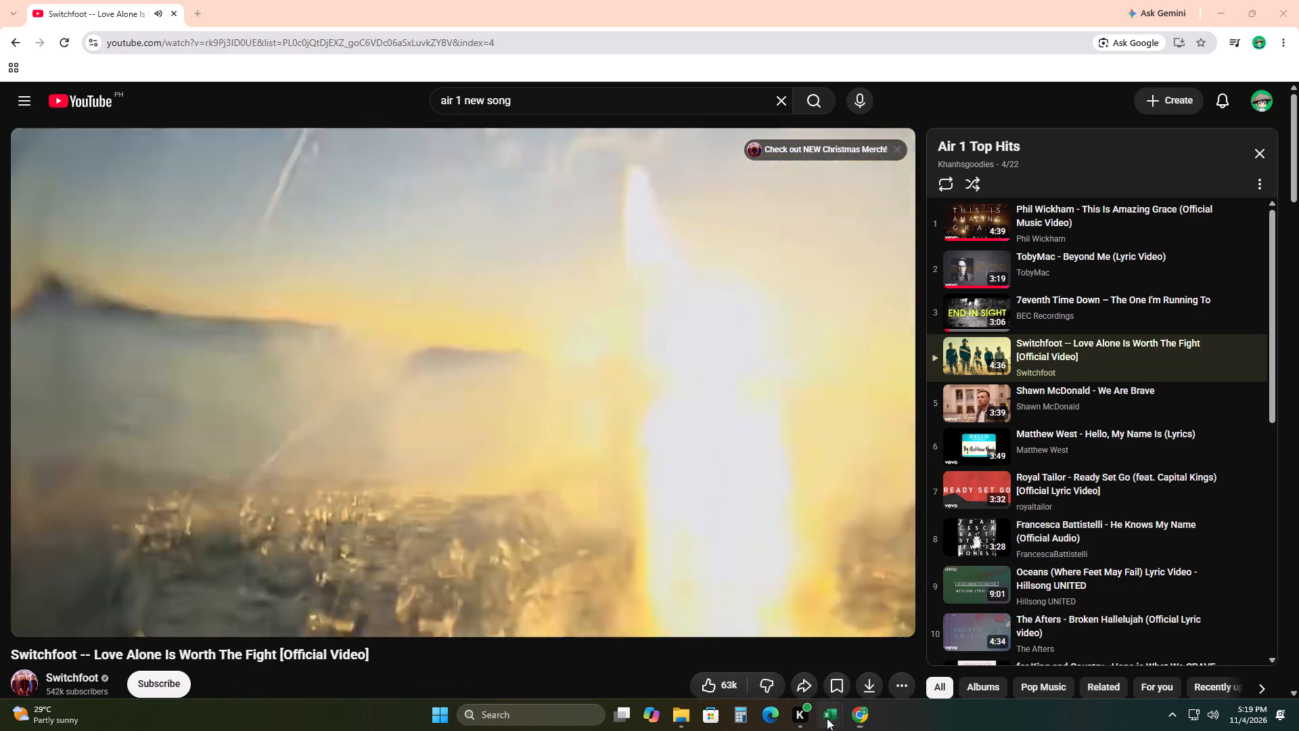
{"action": "left_click", "coordinate": [695, 656]}
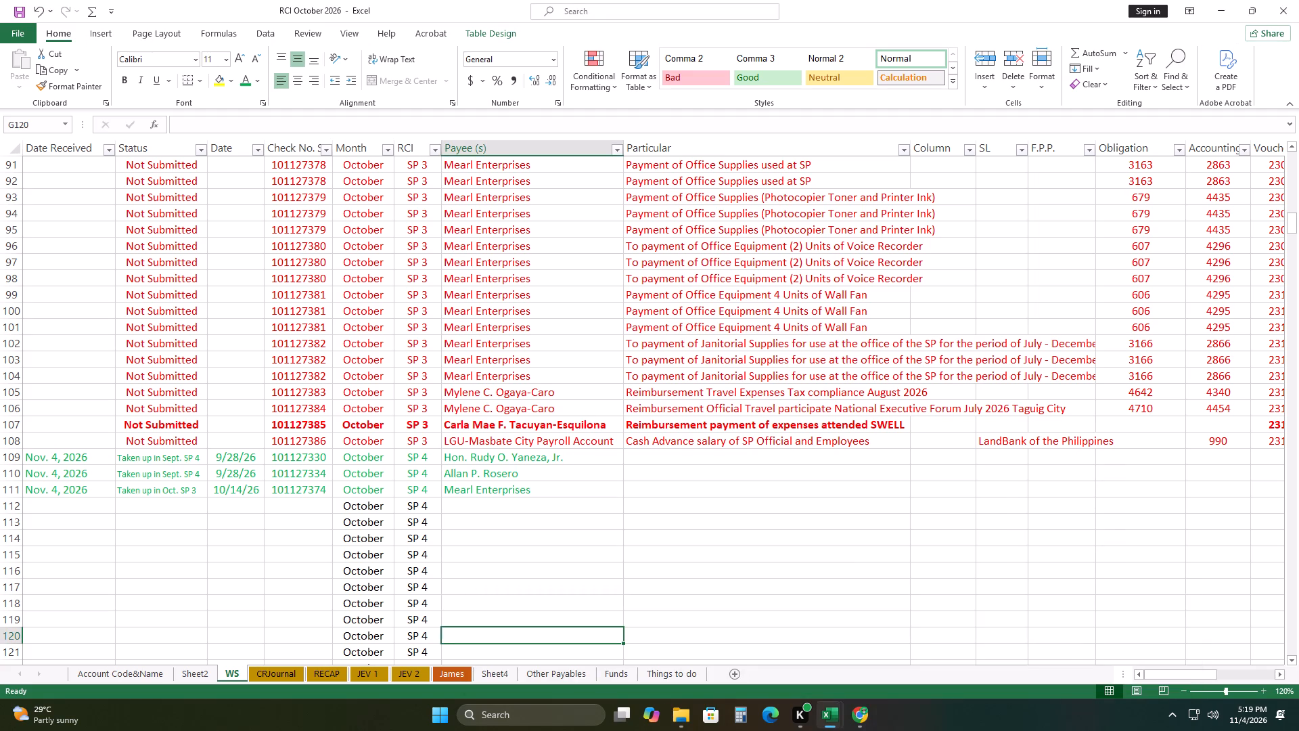
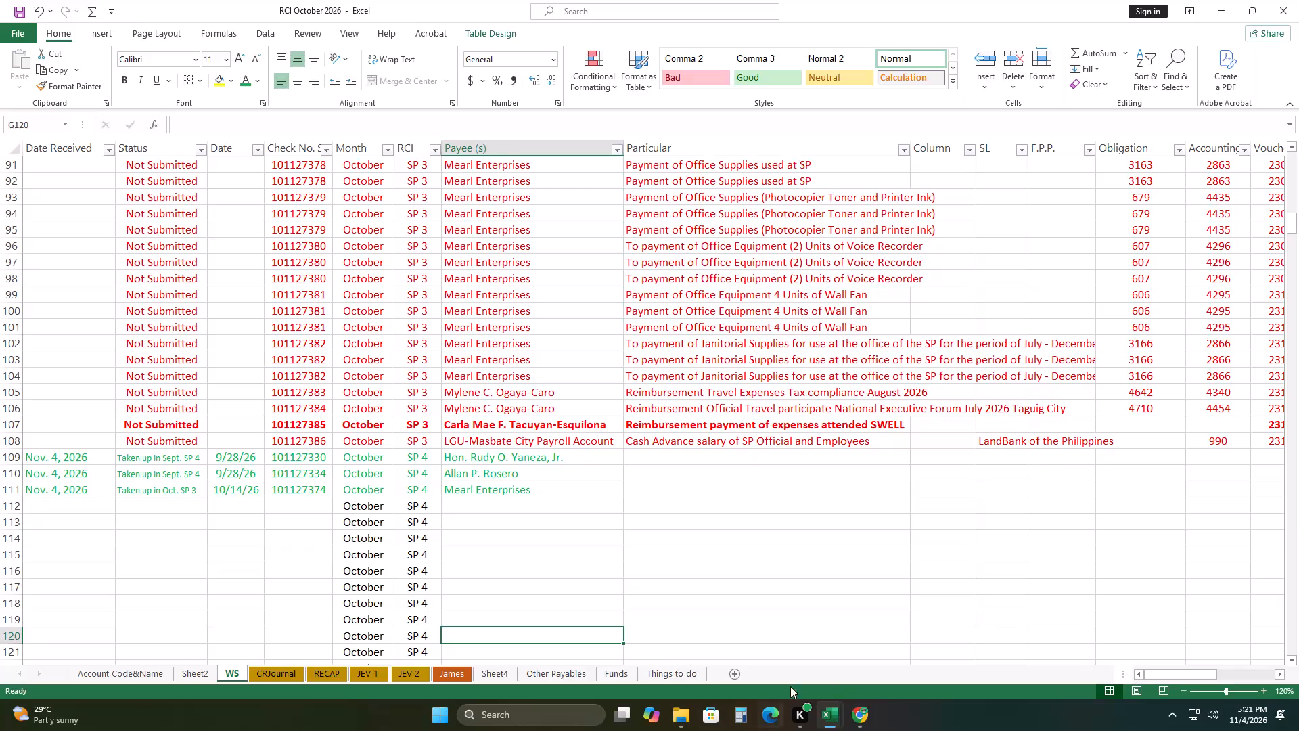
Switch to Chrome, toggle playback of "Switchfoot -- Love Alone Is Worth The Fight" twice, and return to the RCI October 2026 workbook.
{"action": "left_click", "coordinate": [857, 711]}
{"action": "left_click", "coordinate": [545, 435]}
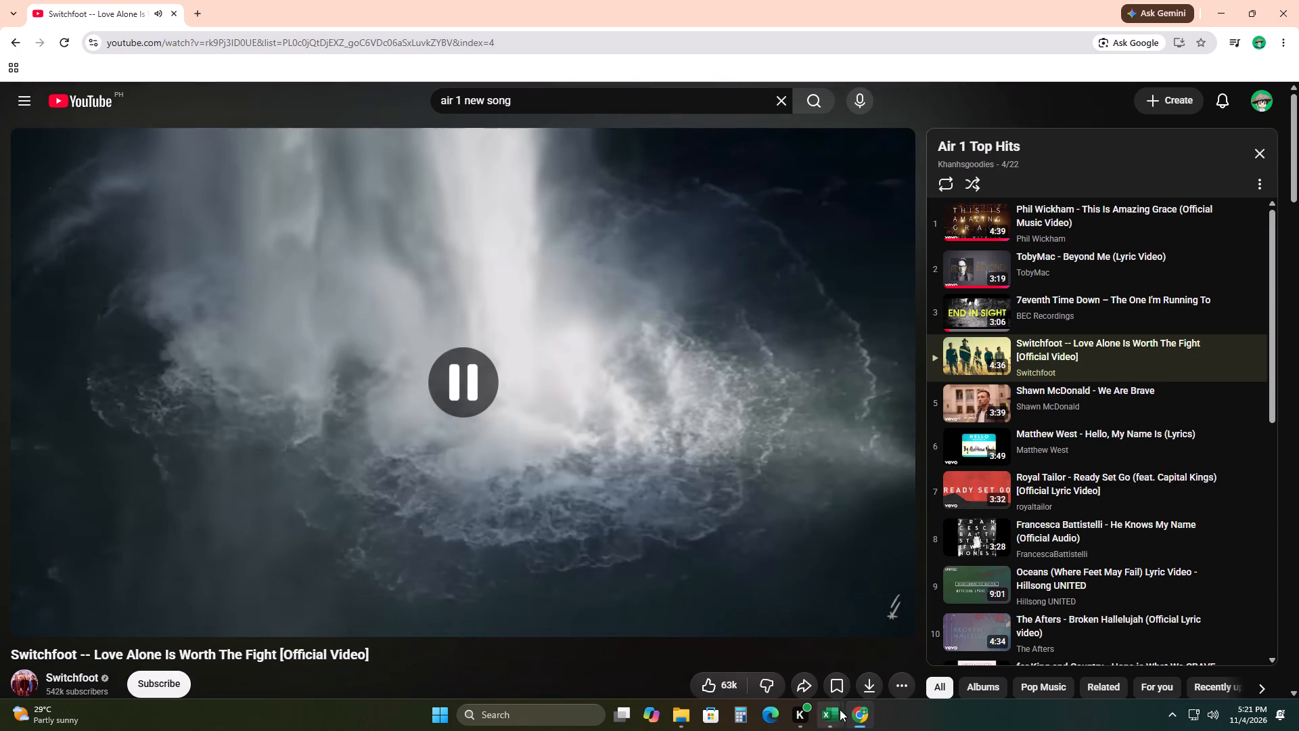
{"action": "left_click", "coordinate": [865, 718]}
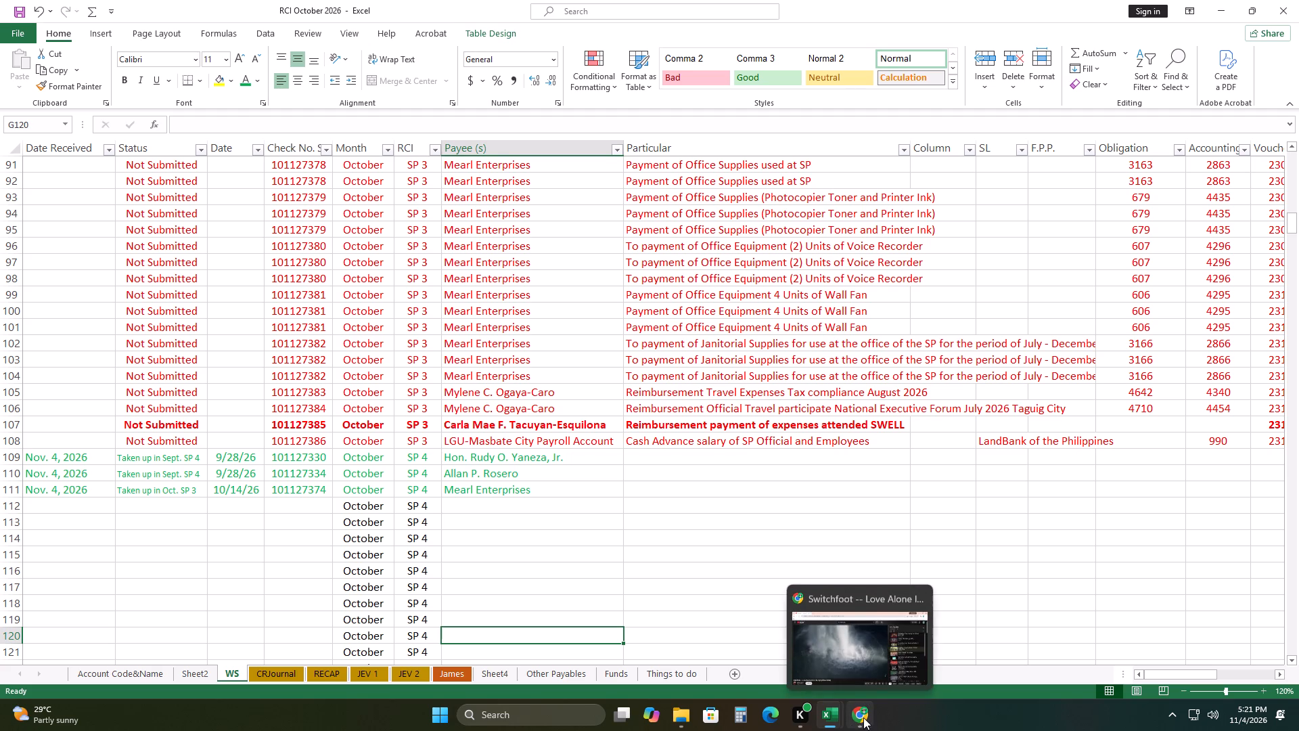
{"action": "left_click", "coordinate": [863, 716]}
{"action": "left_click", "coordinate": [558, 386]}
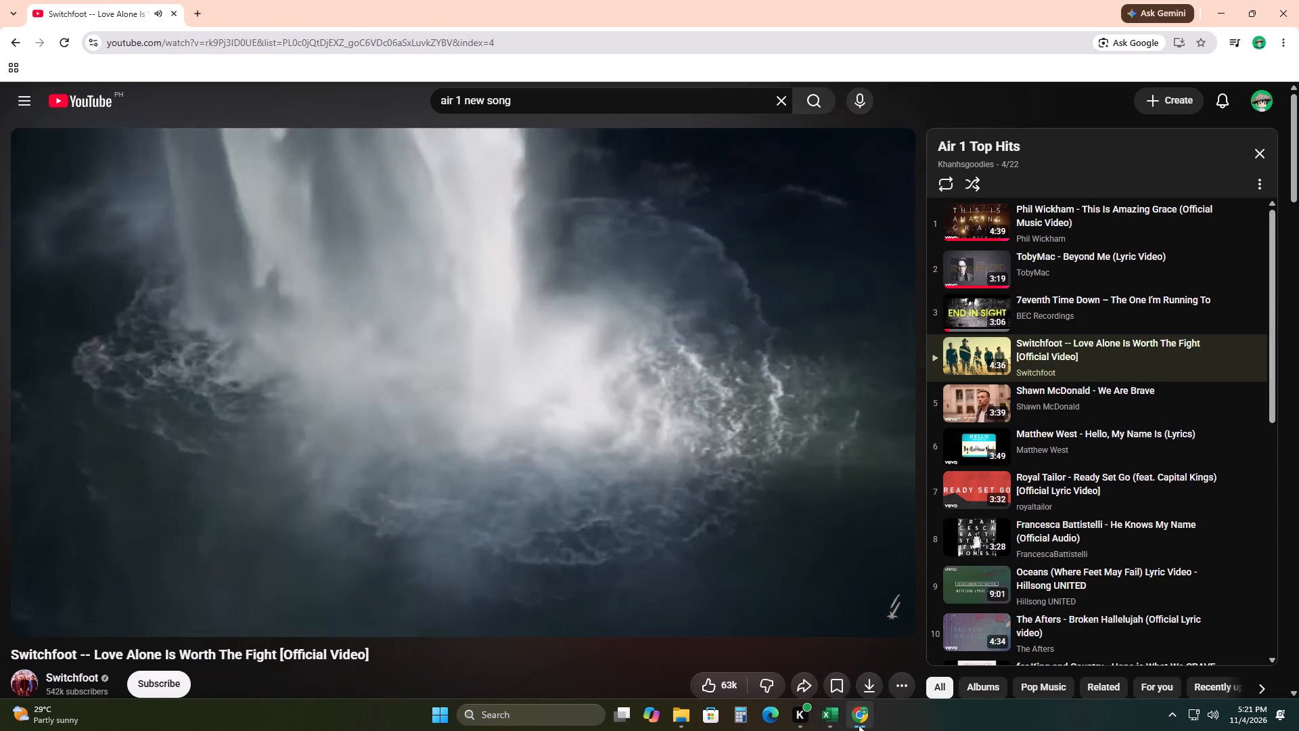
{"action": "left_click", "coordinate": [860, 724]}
{"action": "scroll", "coordinate": [682, 548], "scroll_direction": "down", "scroll_amount": 2}
{"action": "scroll", "coordinate": [680, 550], "scroll_direction": "up", "scroll_amount": 2}
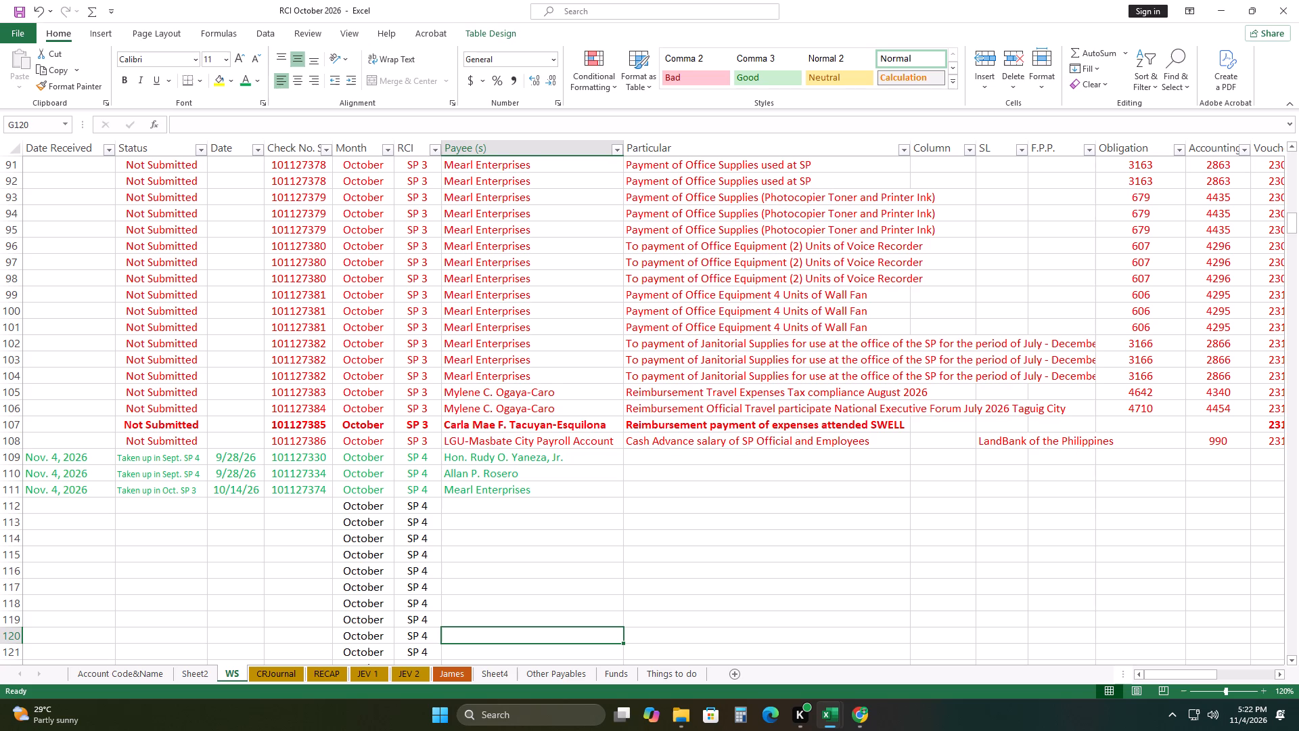
{"action": "scroll", "coordinate": [365, 555], "scroll_direction": "down", "scroll_amount": 1}
{"action": "scroll", "coordinate": [400, 542], "scroll_direction": "up", "scroll_amount": 2}
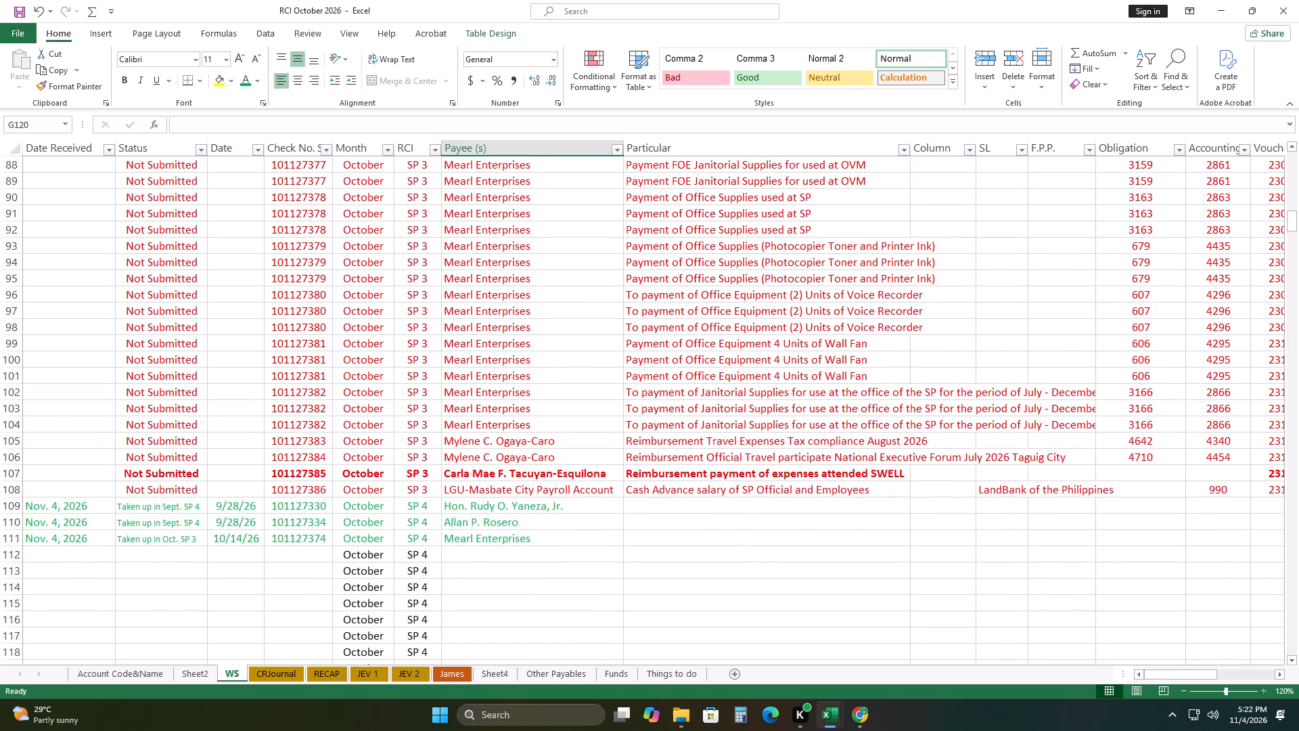
{"action": "scroll", "coordinate": [400, 542], "scroll_direction": "up", "scroll_amount": 3}
{"action": "scroll", "coordinate": [399, 544], "scroll_direction": "down", "scroll_amount": 6}
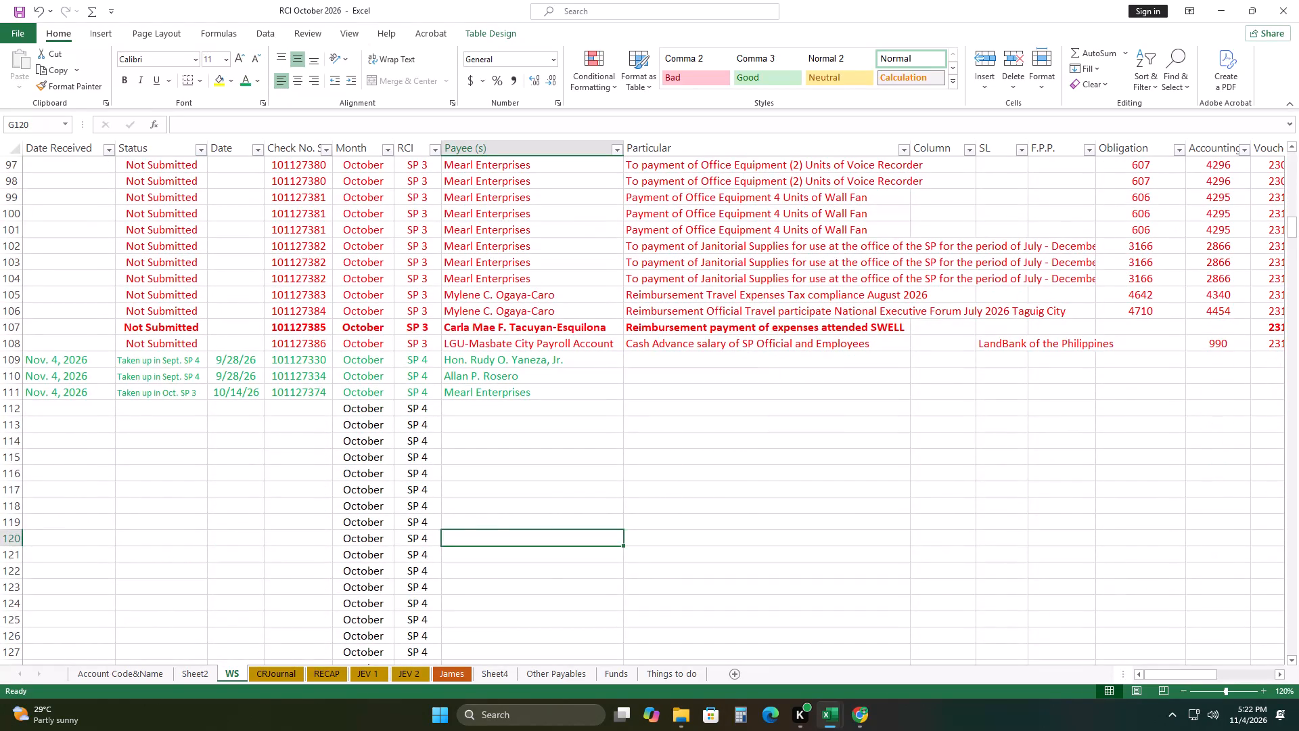
{"action": "left_click", "coordinate": [313, 394]}
{"action": "left_click_drag", "start_coordinate": [333, 399], "coordinate": [333, 416]}
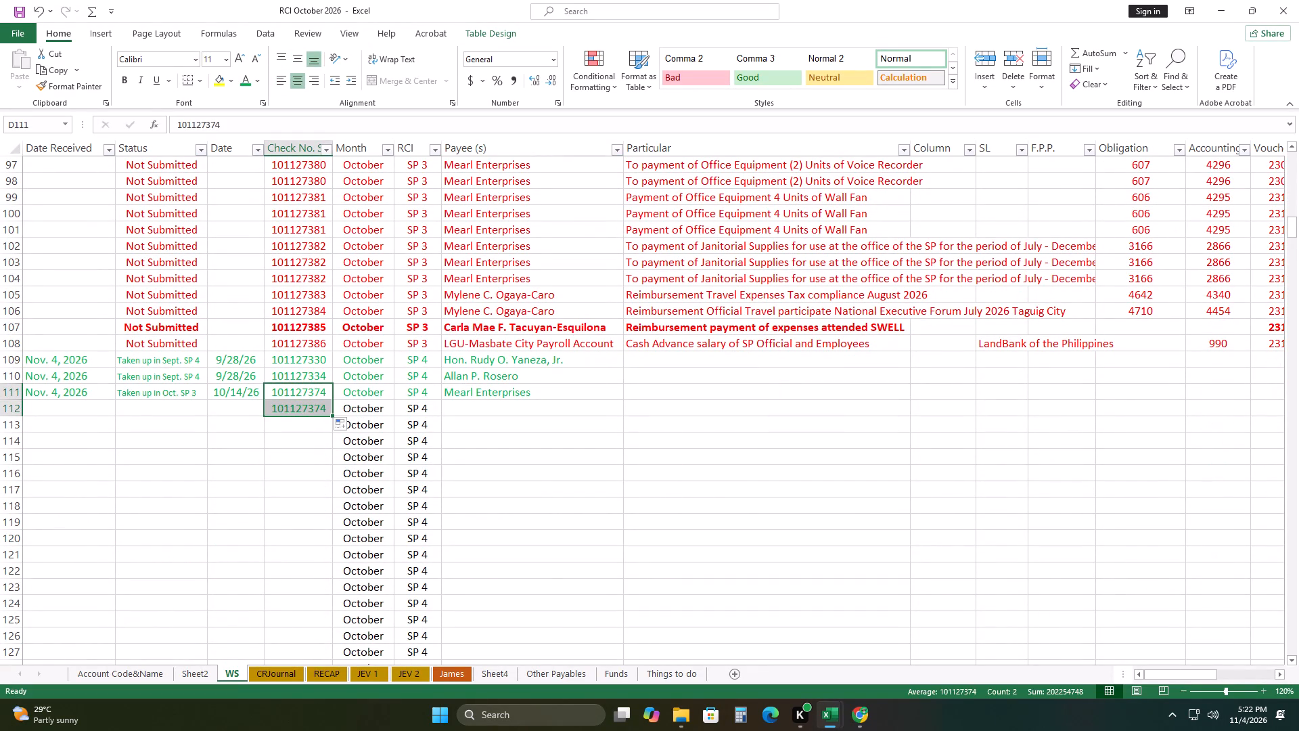
{"action": "double_click", "coordinate": [327, 408]}
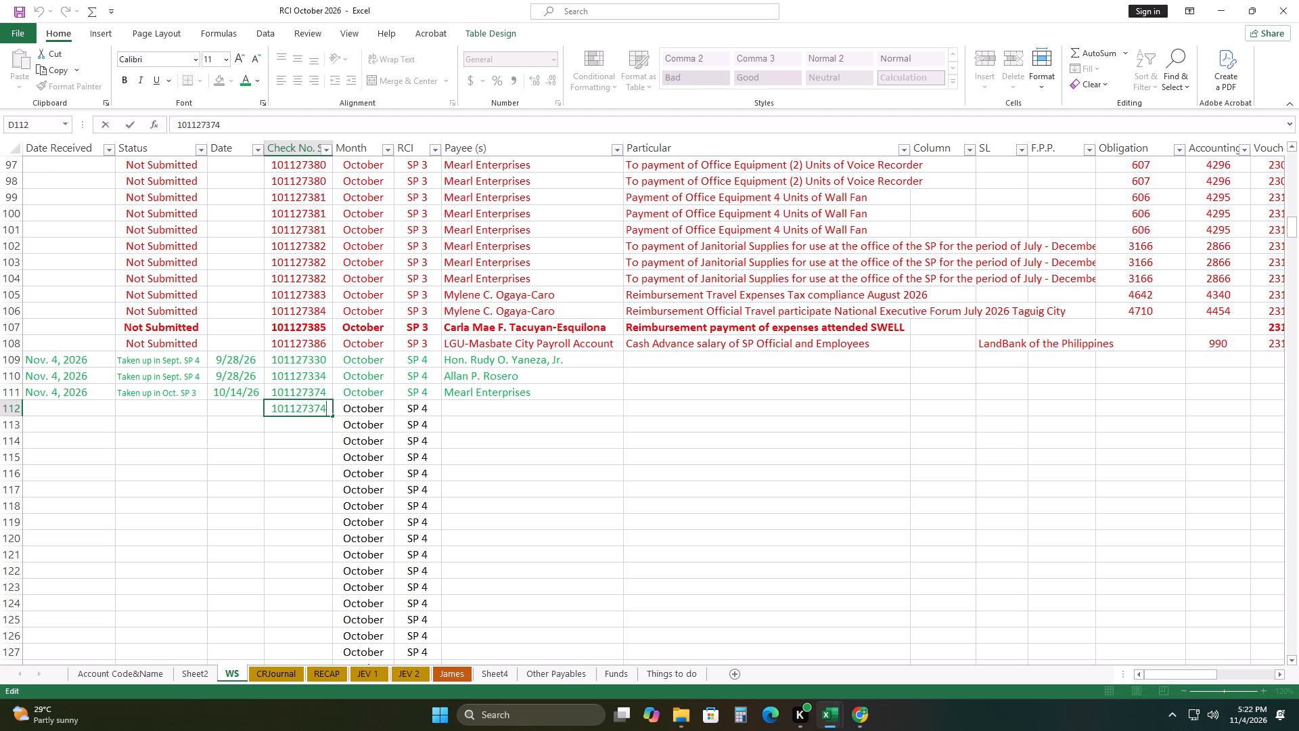
{"action": "left_click", "coordinate": [326, 409]}
{"action": "key", "text": "BackSpace"}
{"action": "key", "text": "6"}
{"action": "left_click", "coordinate": [319, 445]}
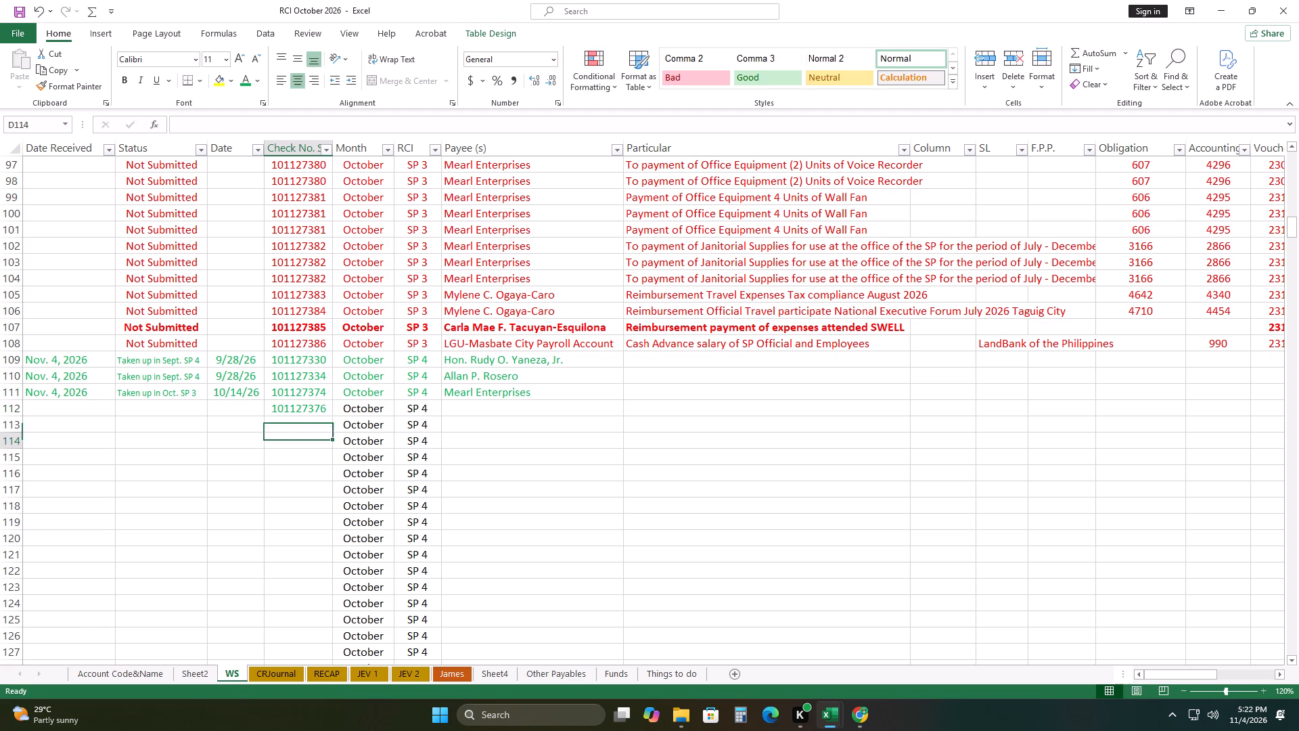
{"action": "scroll", "coordinate": [385, 418], "scroll_direction": "up", "scroll_amount": 7}
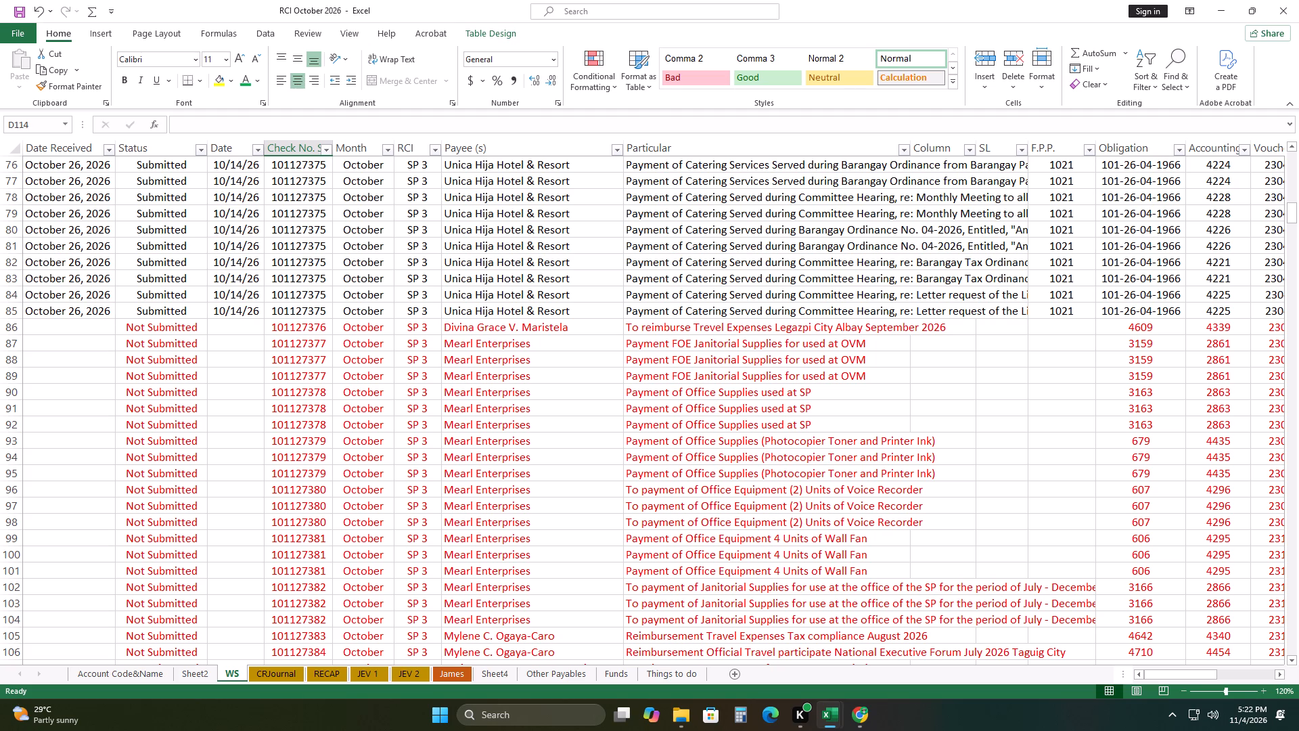
{"action": "left_click", "coordinate": [10, 328]}
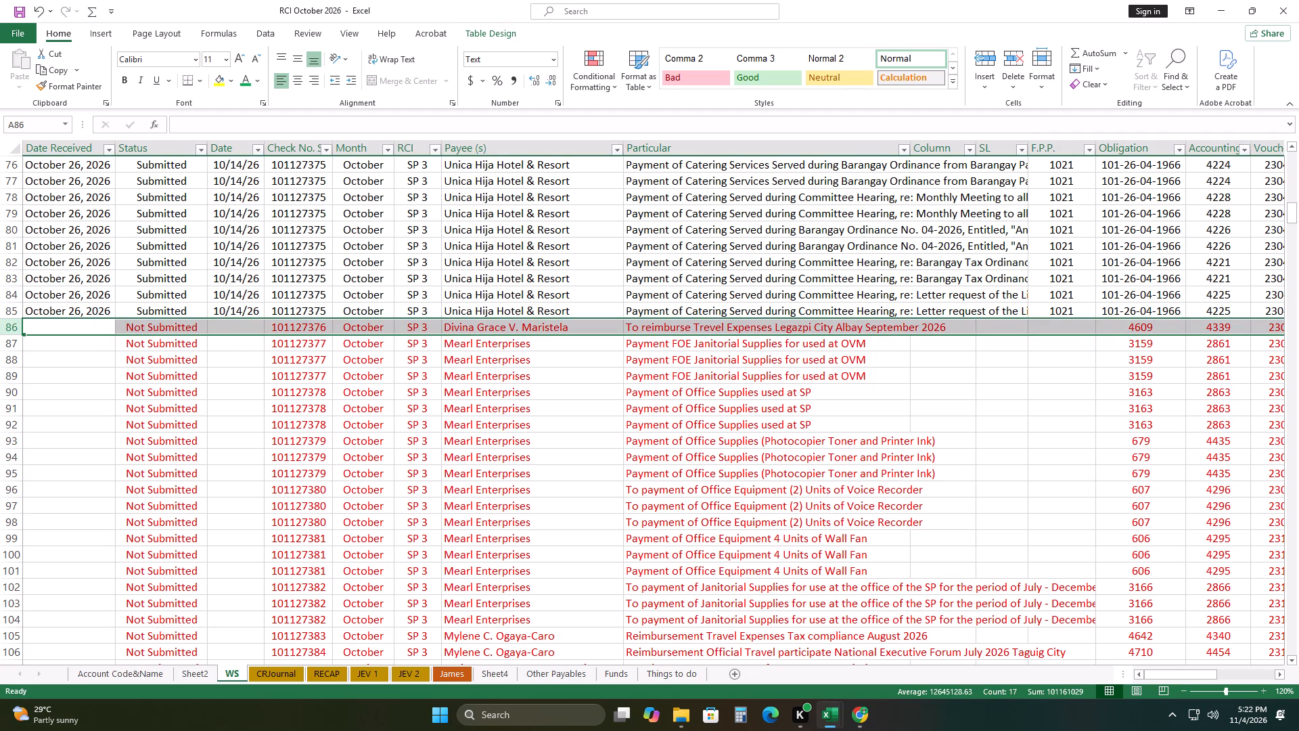
{"action": "left_click", "coordinate": [168, 329]}
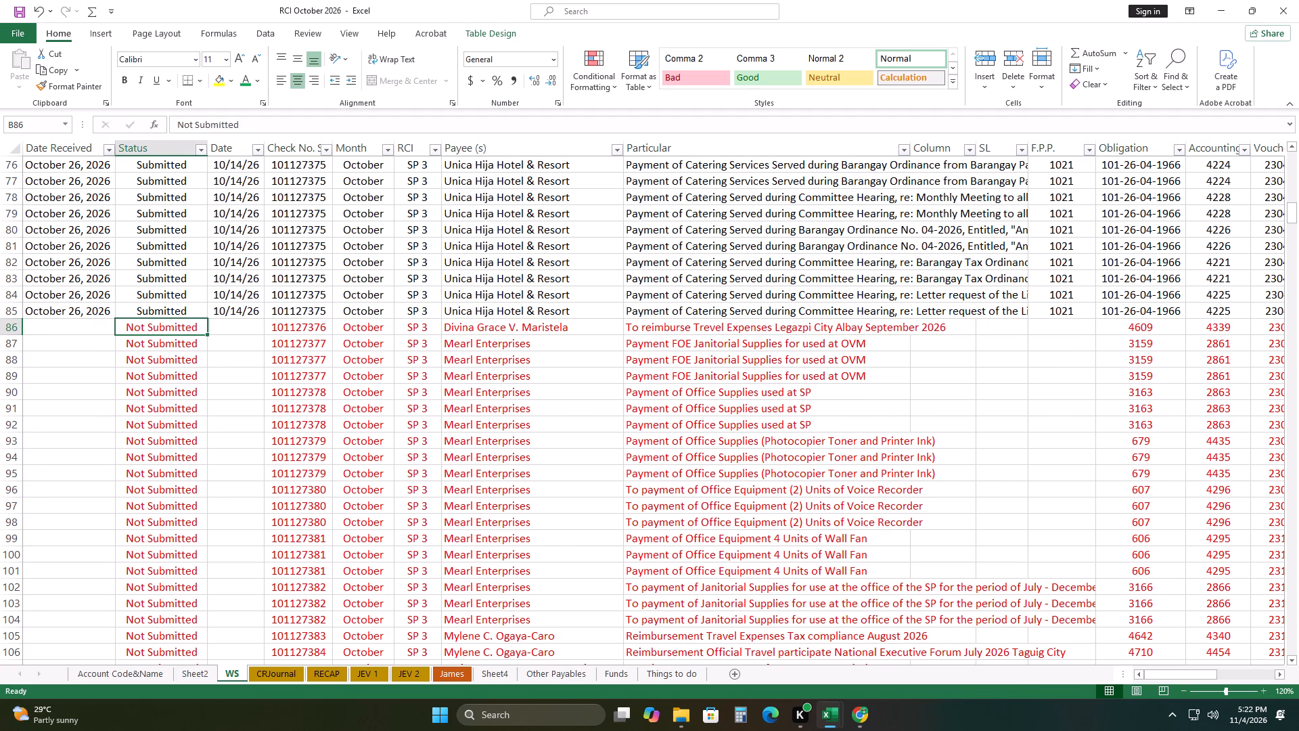
{"action": "scroll", "coordinate": [204, 378], "scroll_direction": "up", "scroll_amount": 5}
{"action": "scroll", "coordinate": [201, 384], "scroll_direction": "down", "scroll_amount": 2}
{"action": "scroll", "coordinate": [226, 313], "scroll_direction": "down", "scroll_amount": 1}
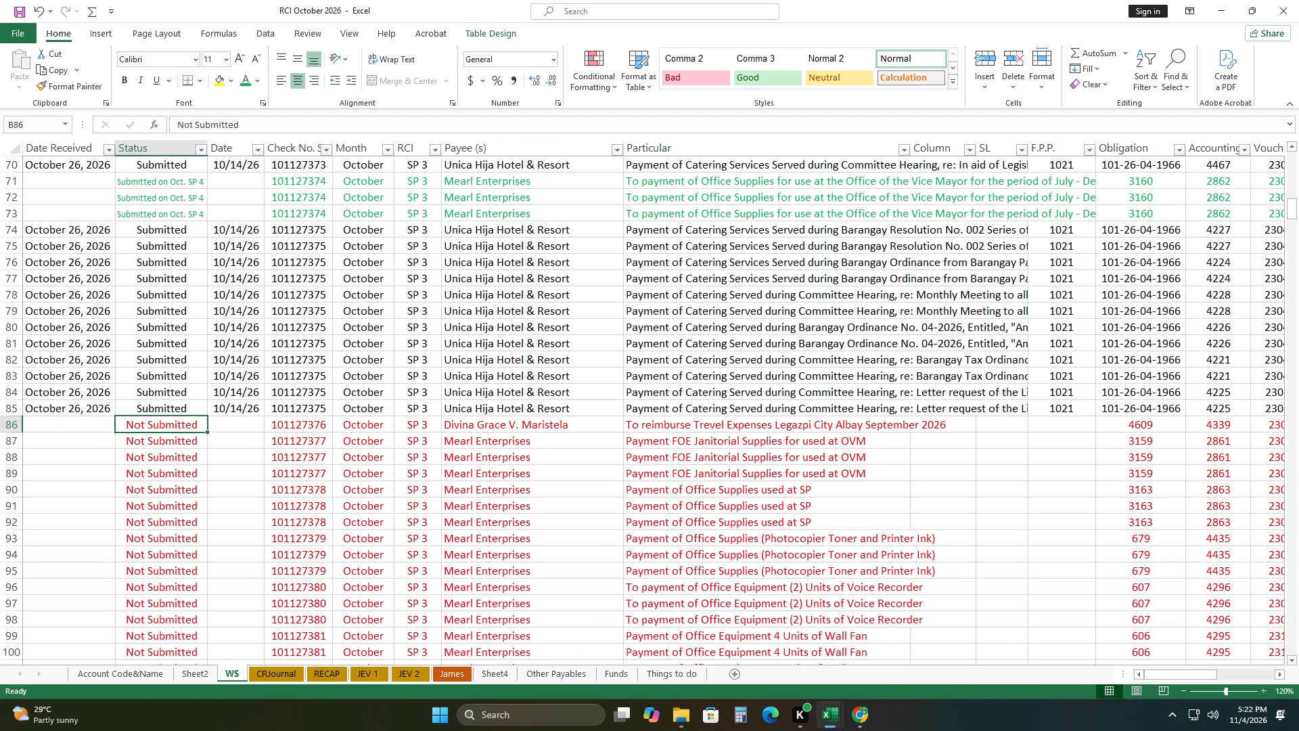
{"action": "left_click", "coordinate": [189, 215]}
{"action": "right_click", "coordinate": [189, 215]}
{"action": "left_click", "coordinate": [249, 248]}
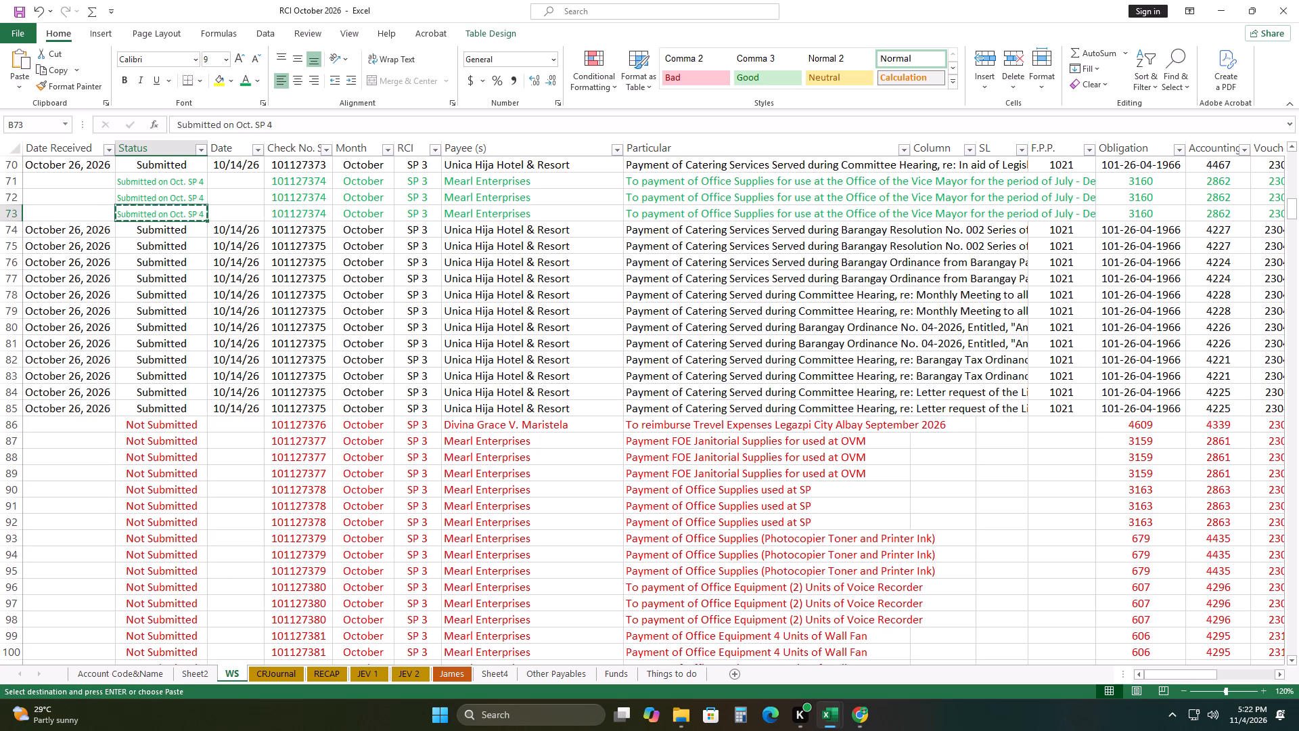
{"action": "left_click", "coordinate": [177, 420]}
{"action": "right_click", "coordinate": [176, 420]}
{"action": "left_click", "coordinate": [212, 93]}
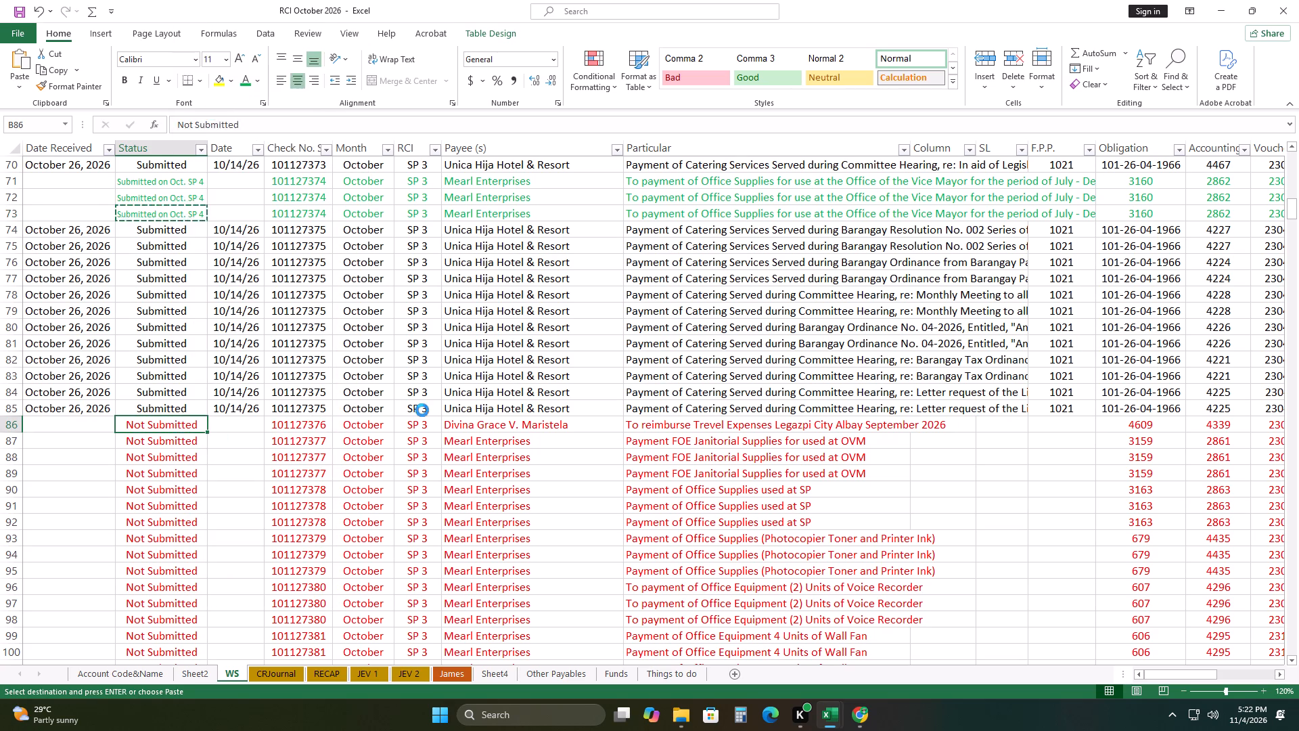
{"action": "left_click_drag", "start_coordinate": [379, 514], "coordinate": [386, 514]}
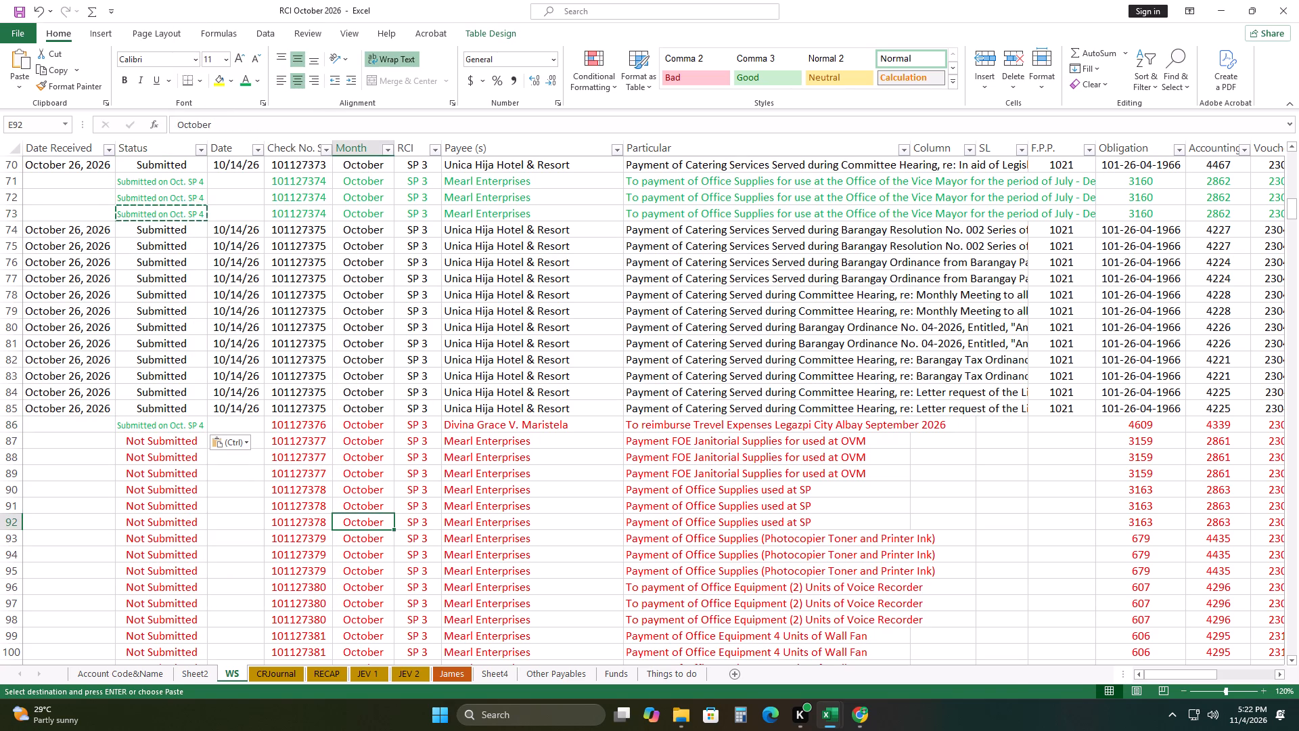
Change the font color of the whole row 86 entry to green.
{"action": "left_click", "coordinate": [12, 425]}
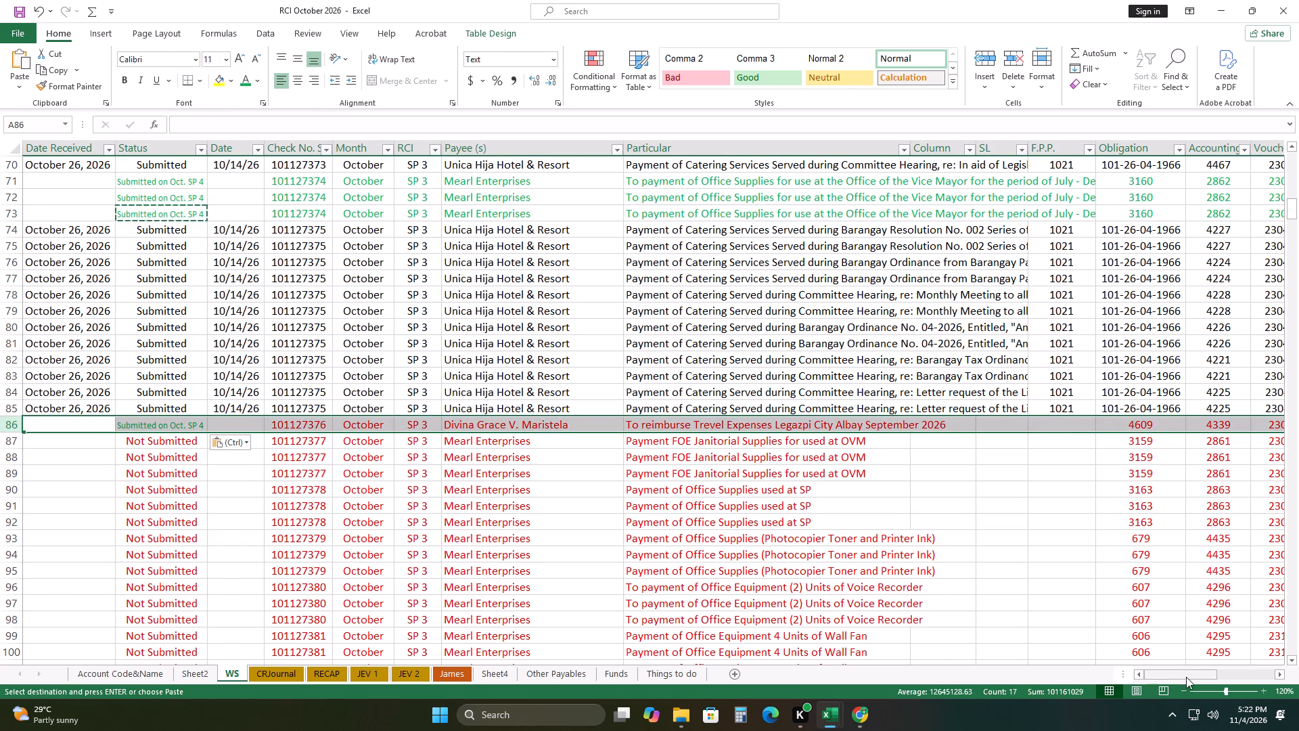
{"action": "left_click_drag", "start_coordinate": [1185, 677], "coordinate": [1211, 667]}
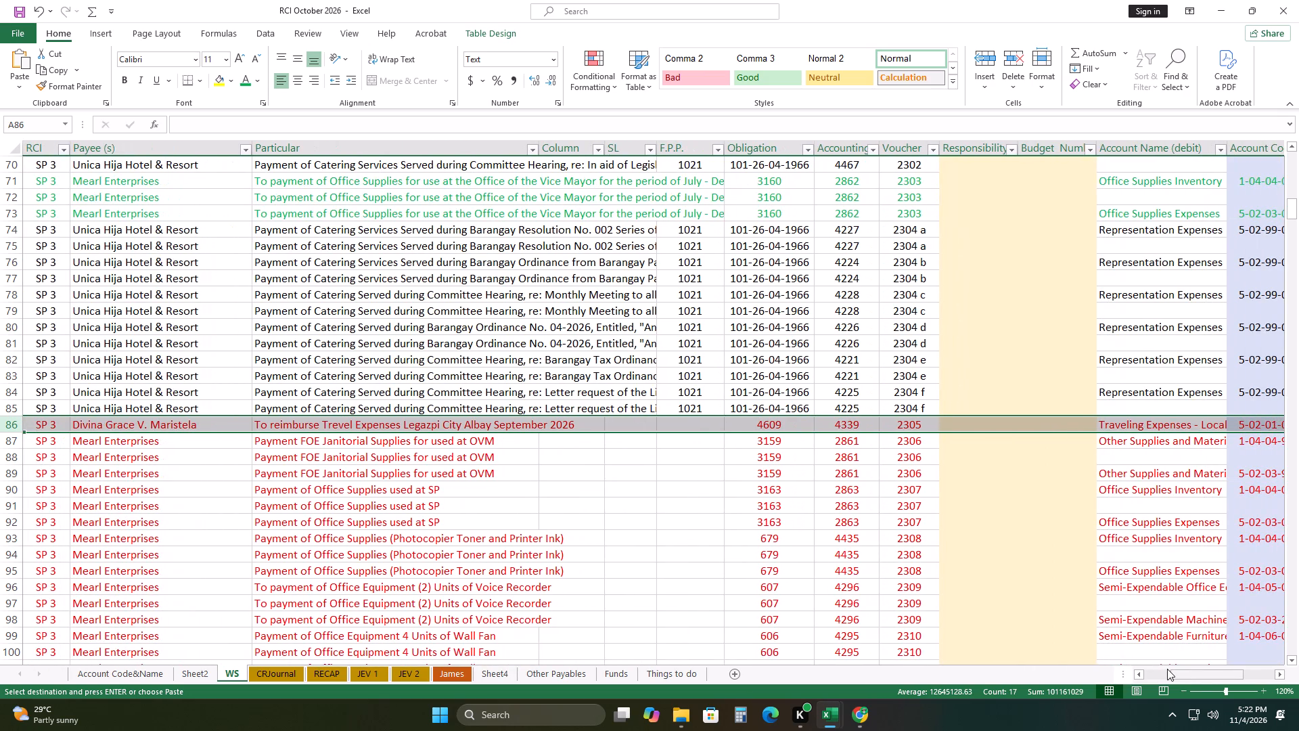
{"action": "left_click_drag", "start_coordinate": [1196, 675], "coordinate": [1206, 673]}
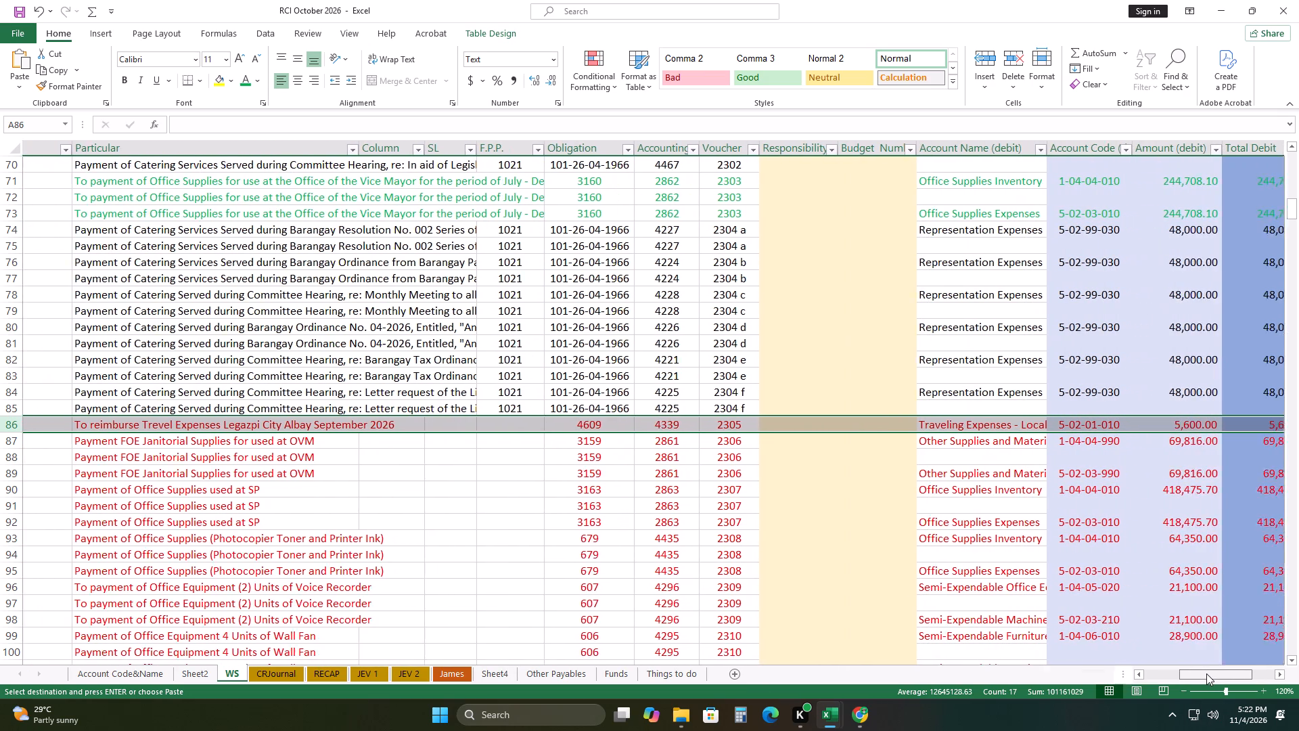
{"action": "left_click_drag", "start_coordinate": [1206, 673], "coordinate": [1208, 673]}
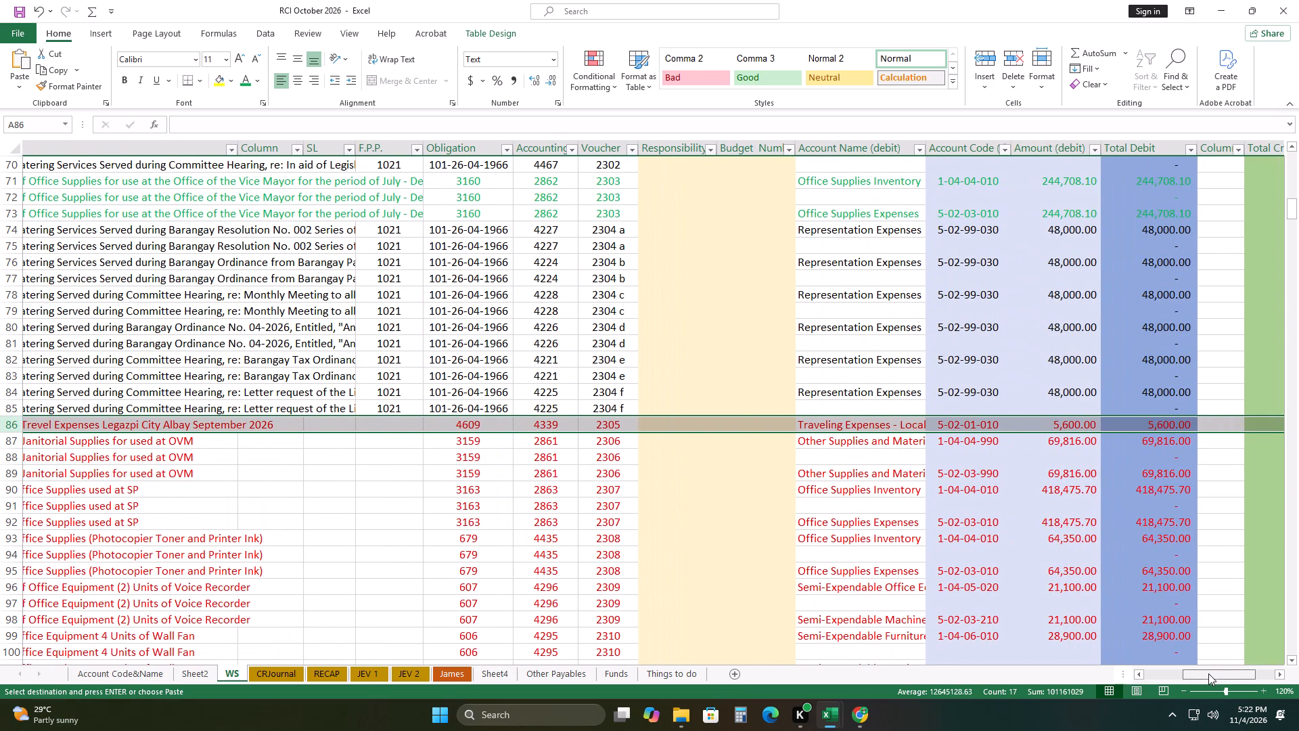
{"action": "left_click_drag", "start_coordinate": [1208, 673], "coordinate": [1216, 671]}
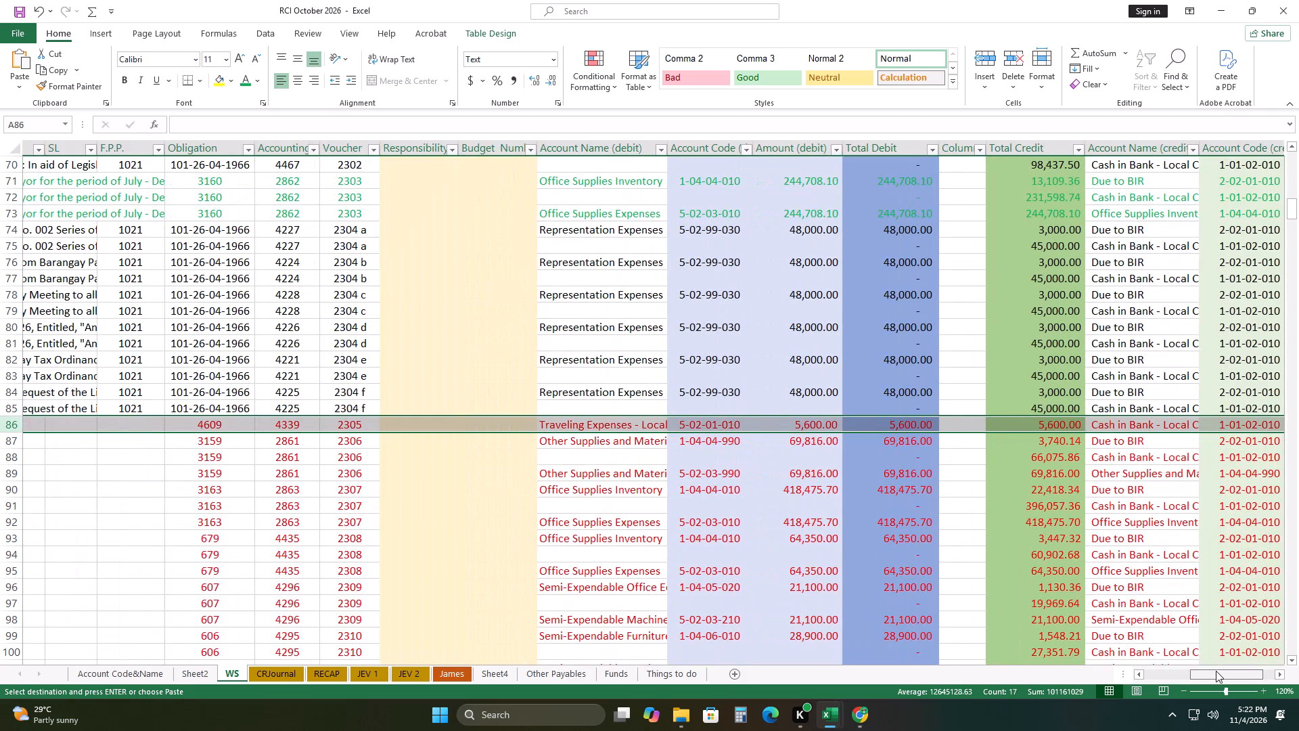
{"action": "left_click_drag", "start_coordinate": [1216, 671], "coordinate": [1218, 671]}
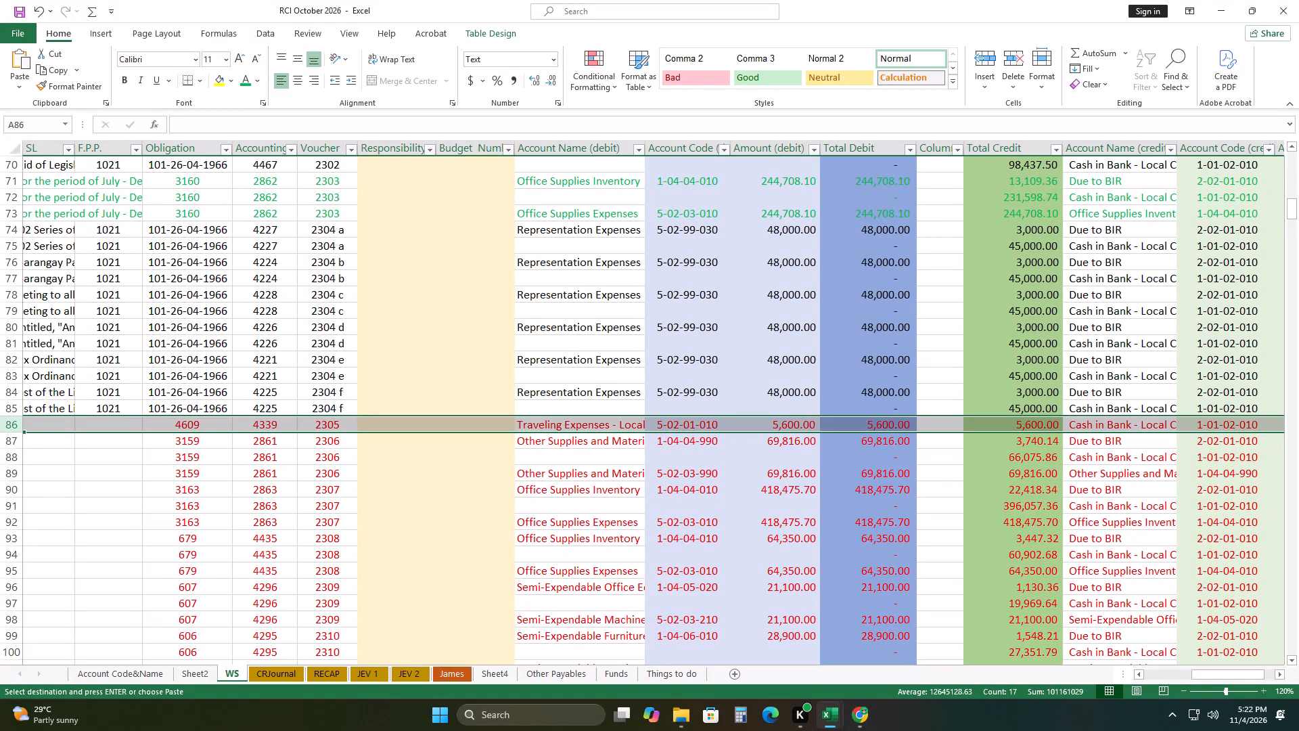
{"action": "right_click", "coordinate": [15, 425]}
{"action": "left_click", "coordinate": [91, 412]}
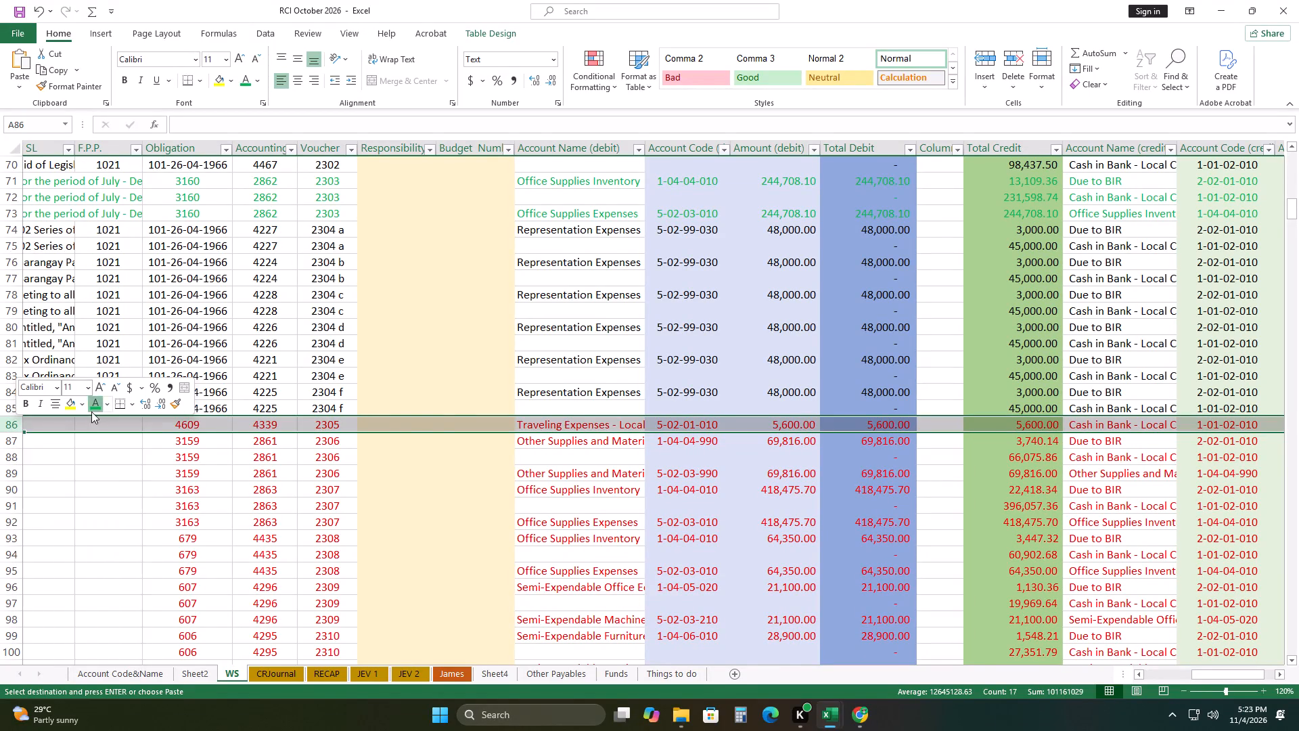
{"action": "left_click", "coordinate": [697, 518]}
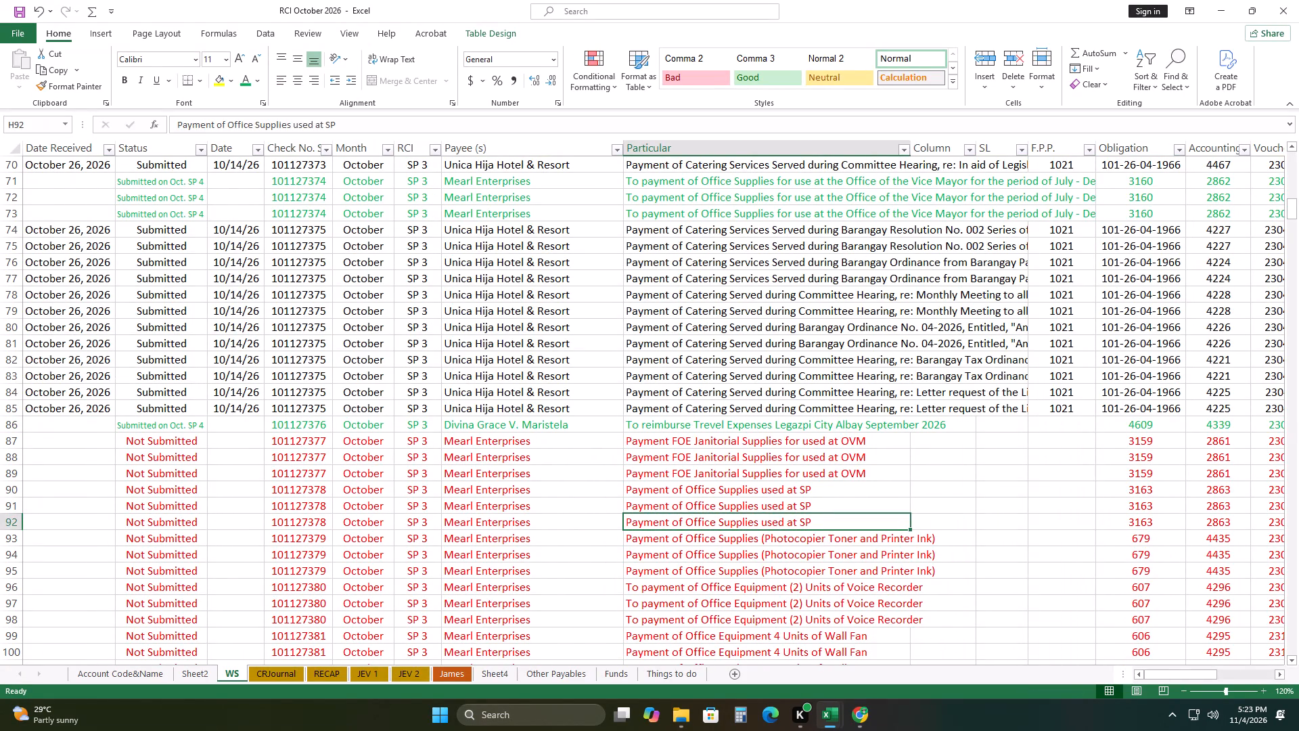
{"action": "left_click_drag", "start_coordinate": [1172, 678], "coordinate": [1074, 678]}
Copy the date received "Nov. 4, 2026" and status "Taken up in Oct. SP 3" from row 111 to row 112.
{"action": "scroll", "coordinate": [410, 508], "scroll_direction": "down", "scroll_amount": 11}
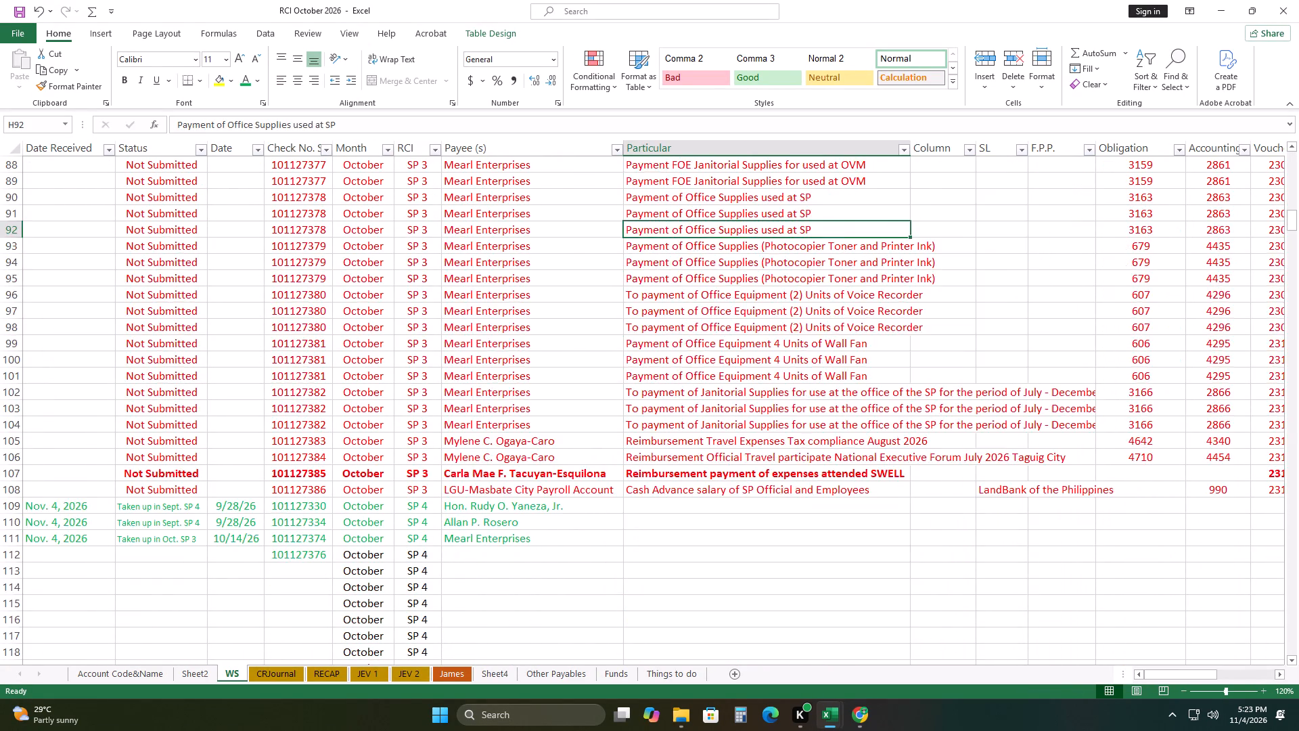
{"action": "scroll", "coordinate": [329, 504], "scroll_direction": "up", "scroll_amount": 1}
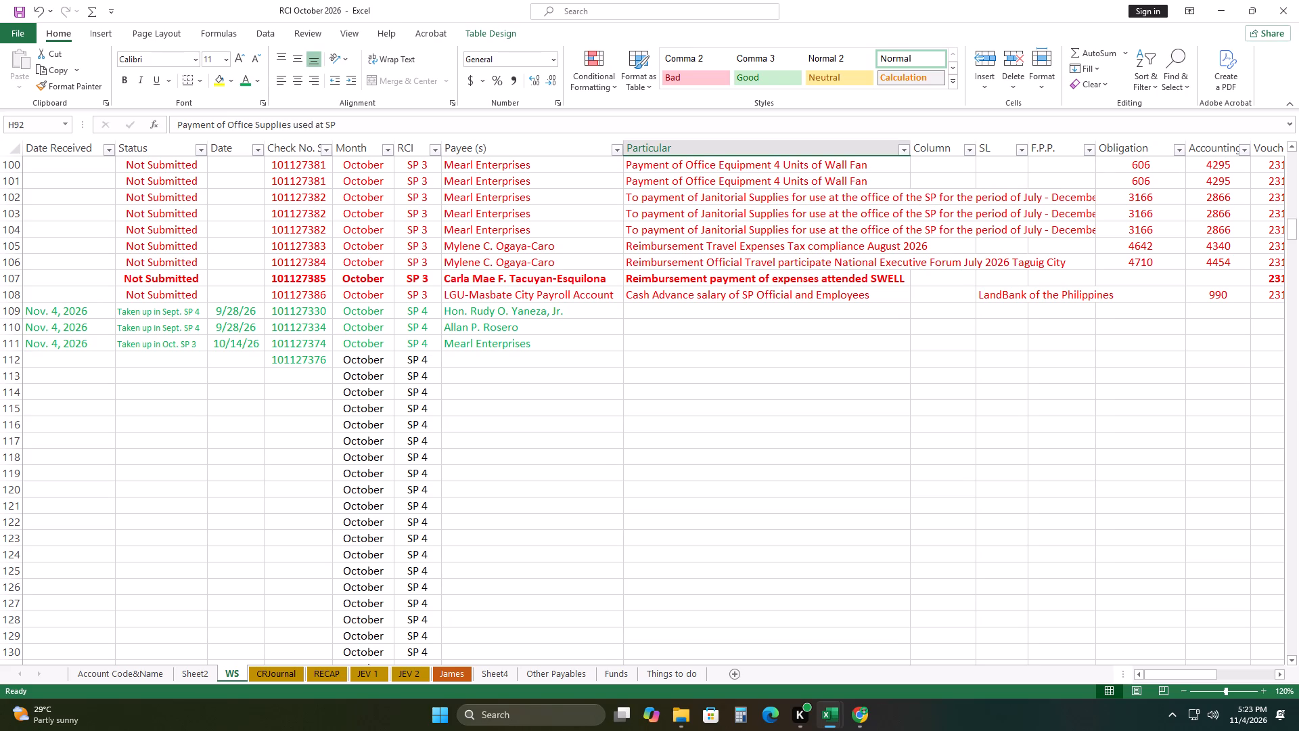
{"action": "left_click_drag", "start_coordinate": [68, 347], "coordinate": [229, 342]}
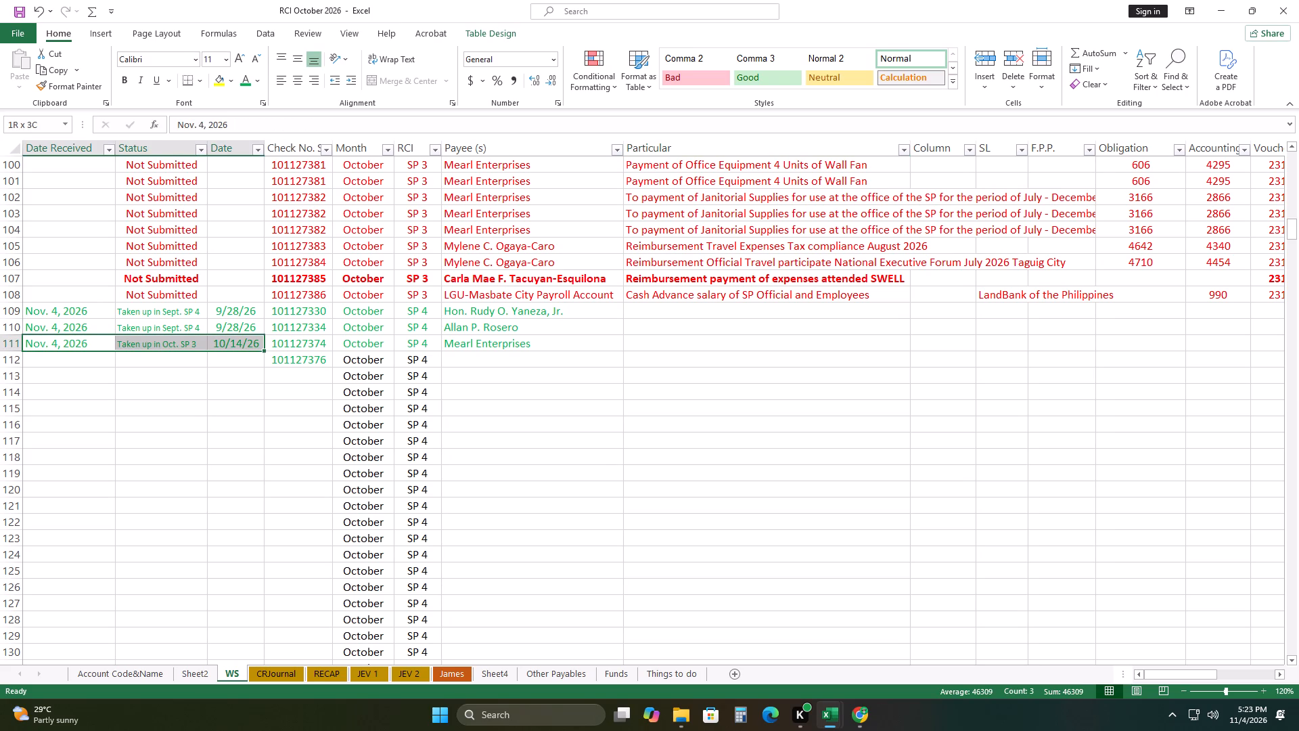
{"action": "left_click_drag", "start_coordinate": [229, 342], "coordinate": [187, 347]}
{"action": "right_click", "coordinate": [185, 347]}
{"action": "left_click", "coordinate": [233, 325]}
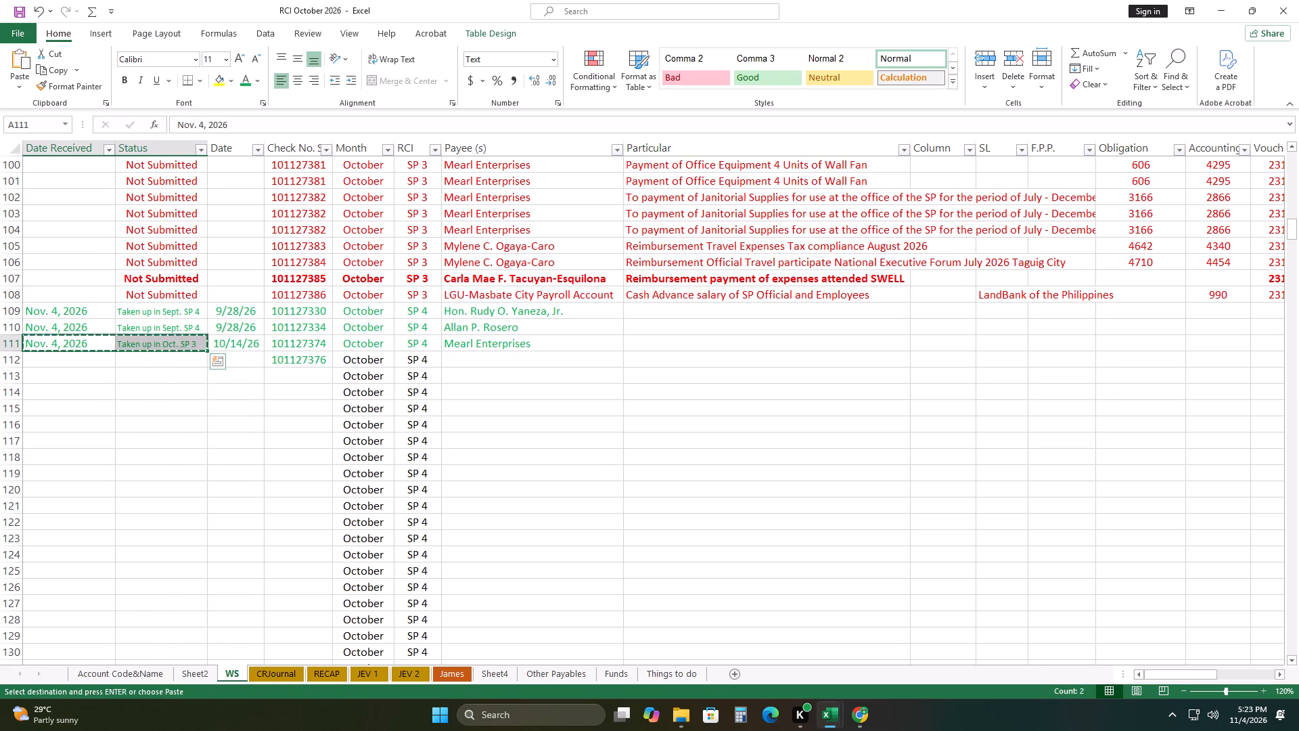
{"action": "right_click", "coordinate": [97, 362]}
{"action": "left_click", "coordinate": [133, 368]}
{"action": "left_click", "coordinate": [99, 401]}
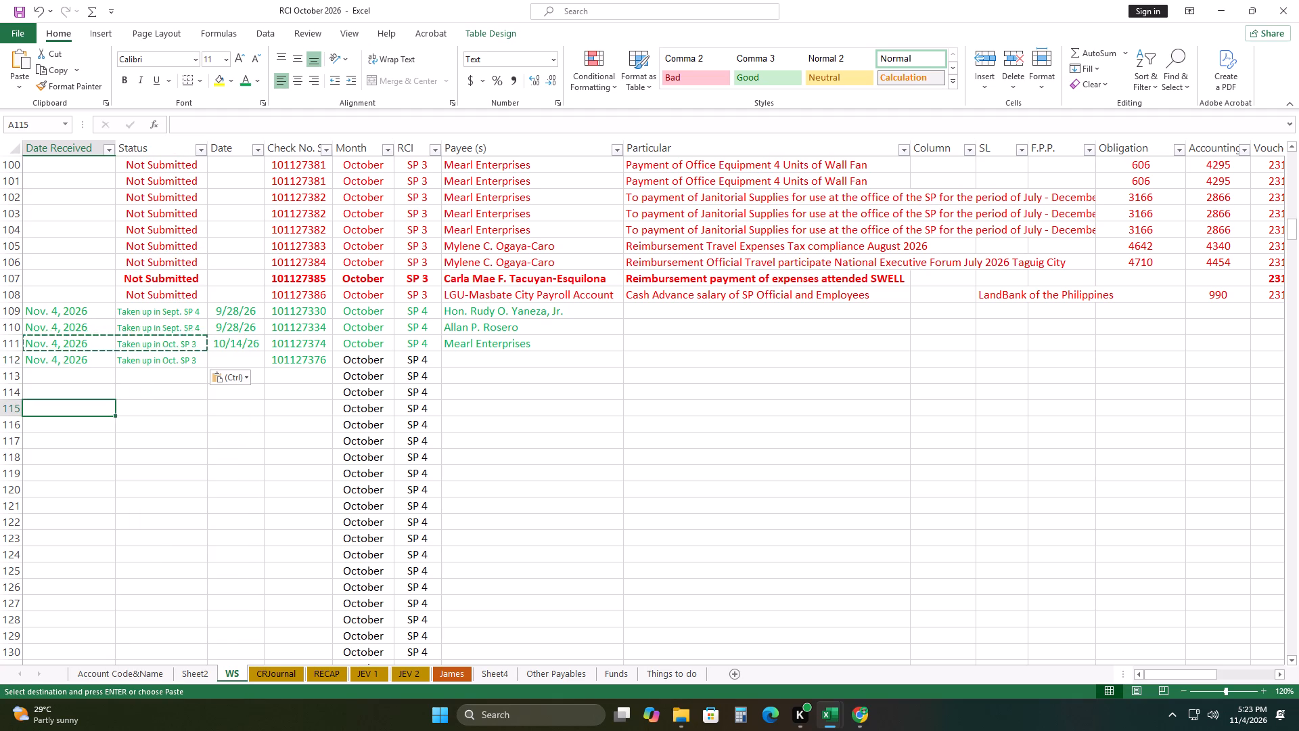
Copy the date cell from row 111 to row 112 and set the new entry's date to 10/22/2026.
{"action": "left_click", "coordinate": [227, 346]}
{"action": "right_click", "coordinate": [237, 343]}
{"action": "left_click", "coordinate": [294, 322]}
{"action": "right_click", "coordinate": [242, 365]}
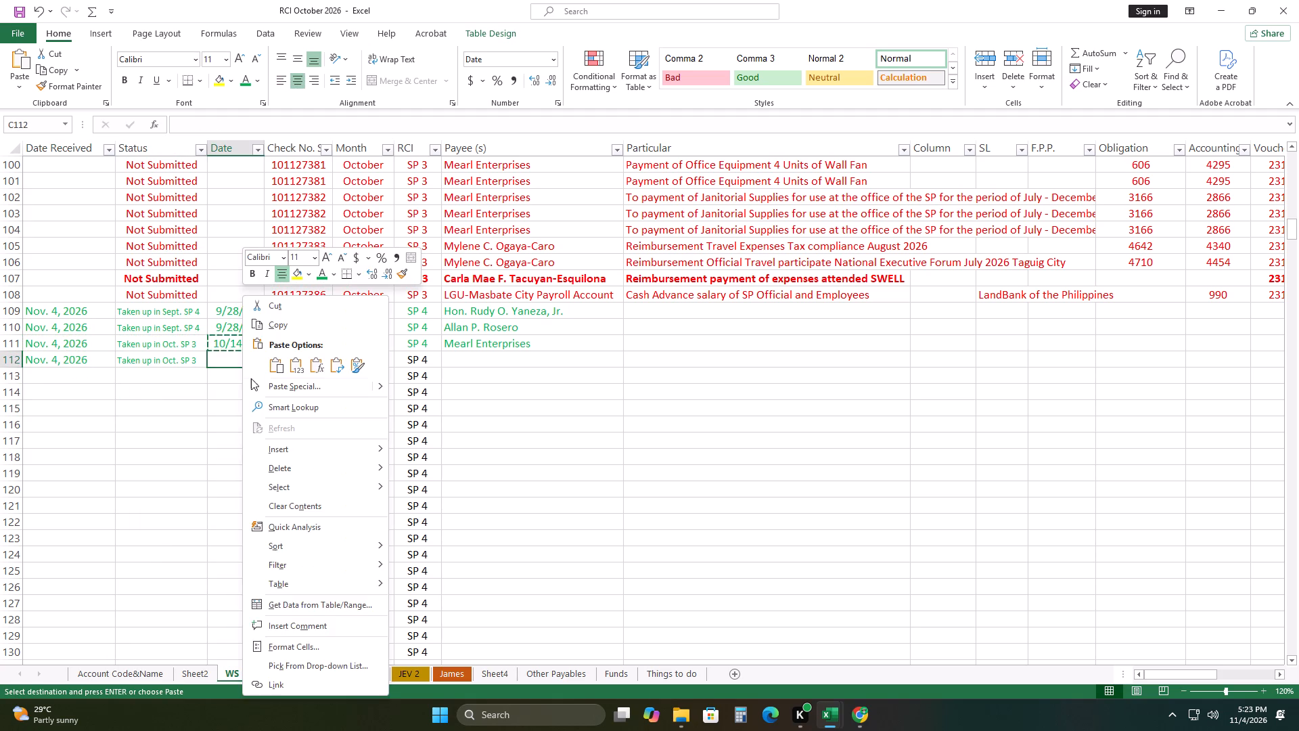
{"action": "left_click", "coordinate": [275, 365]}
{"action": "left_click", "coordinate": [228, 403]}
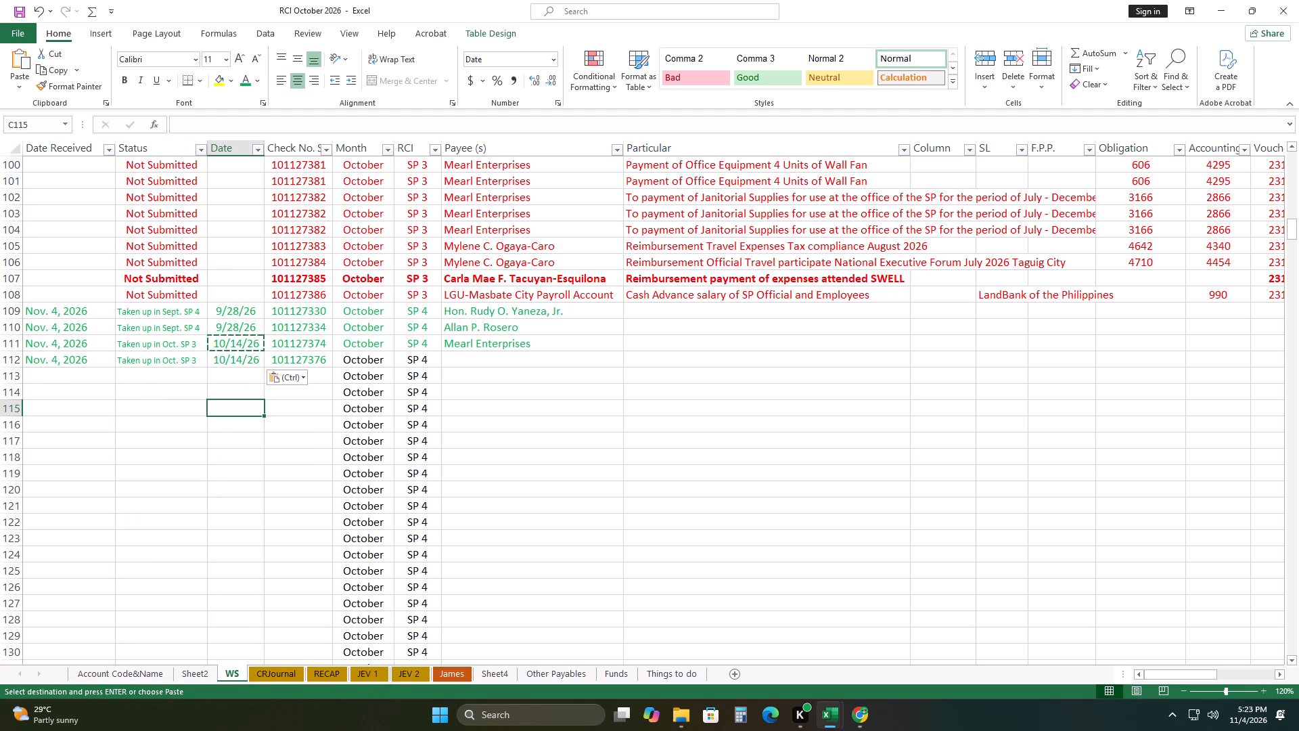
{"action": "double_click", "coordinate": [241, 359]}
{"action": "left_click", "coordinate": [234, 359]}
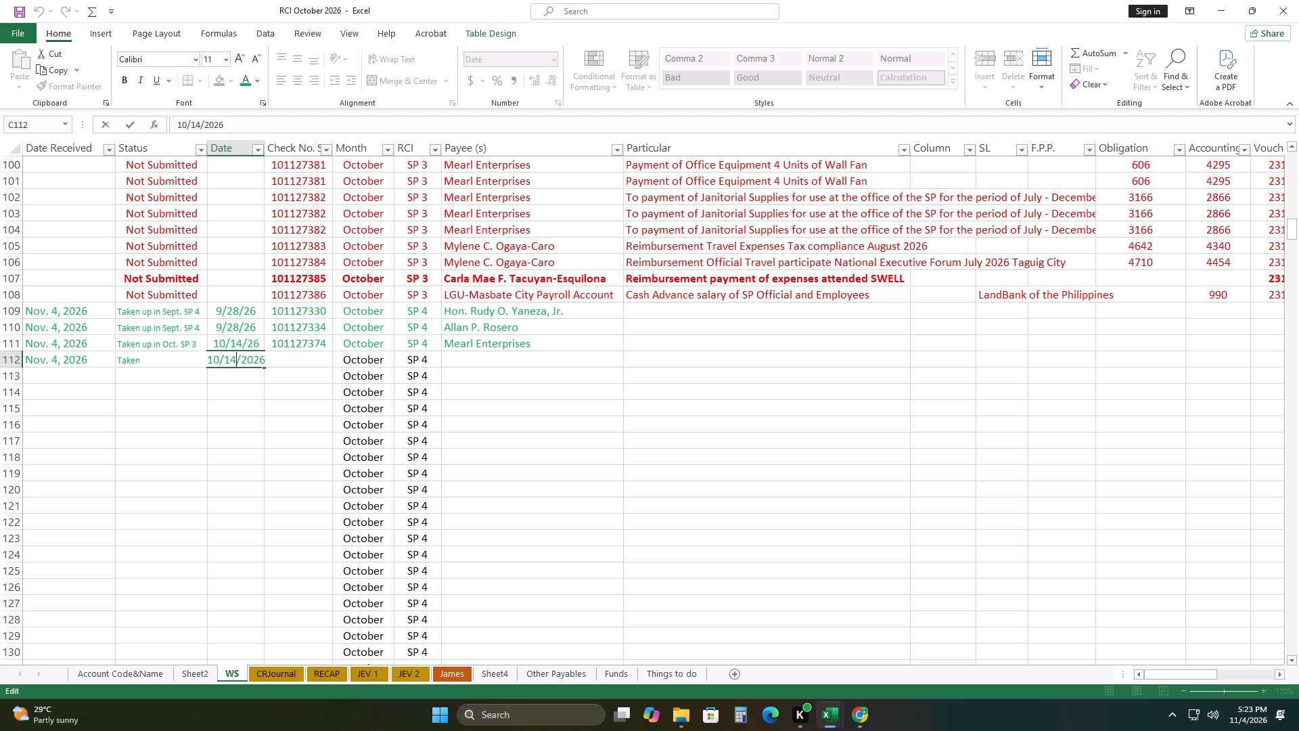
{"action": "key", "text": "BackSpace"}
{"action": "key", "text": "BackSpace"}
{"action": "type", "text": "22"}
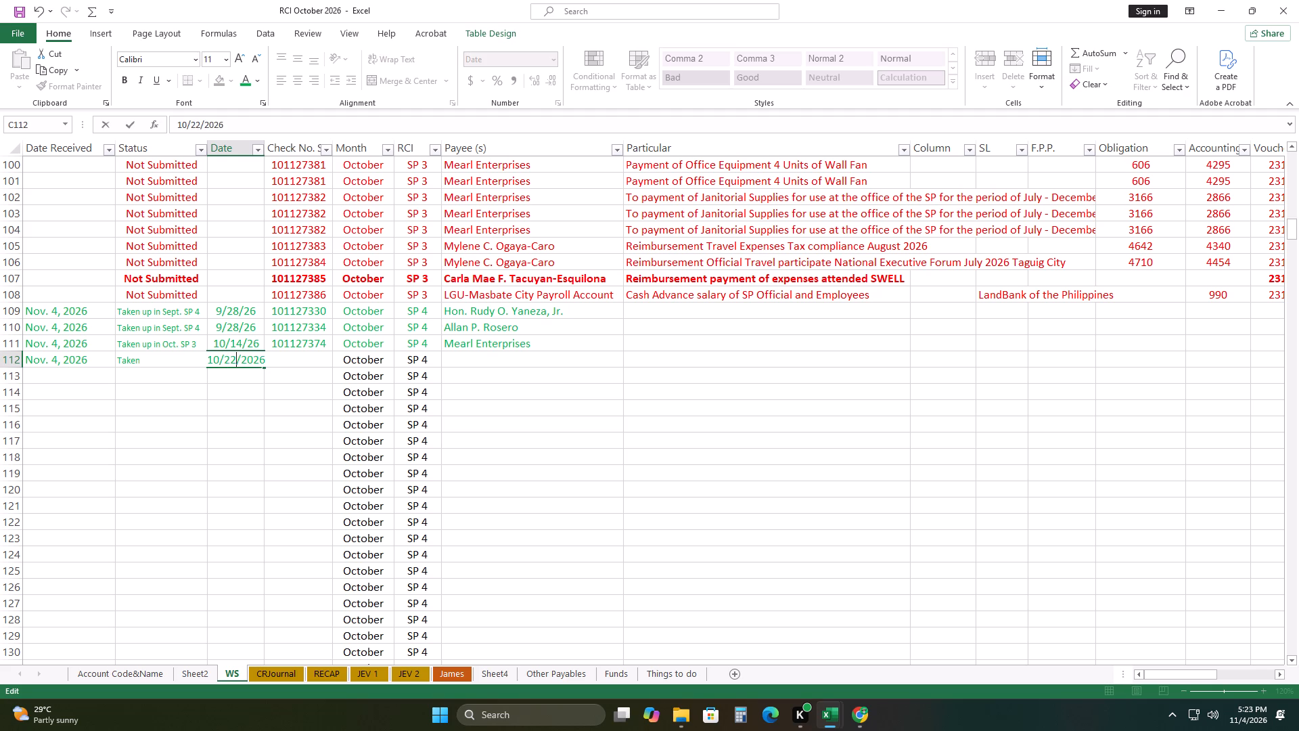
{"action": "left_click", "coordinate": [277, 427]}
{"action": "left_click", "coordinate": [334, 386]}
{"action": "left_click", "coordinate": [495, 355]}
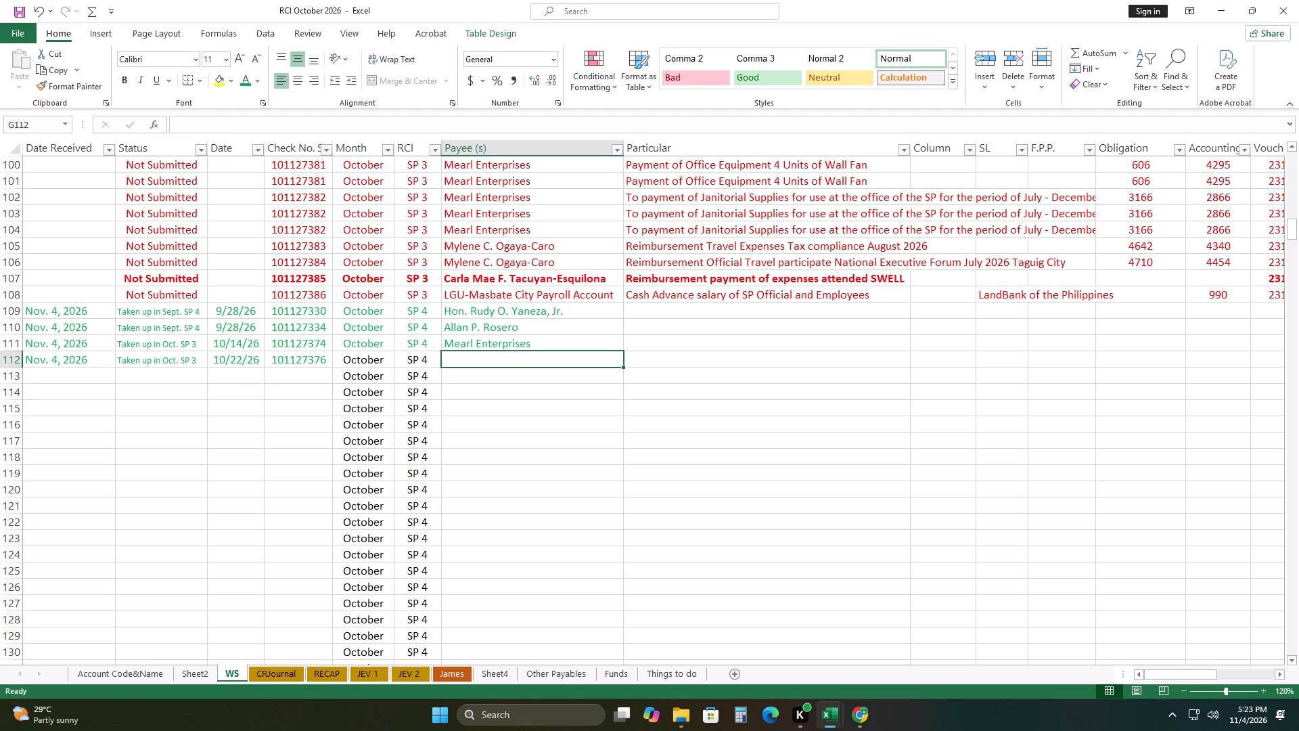
{"action": "key", "text": "shift+d"}
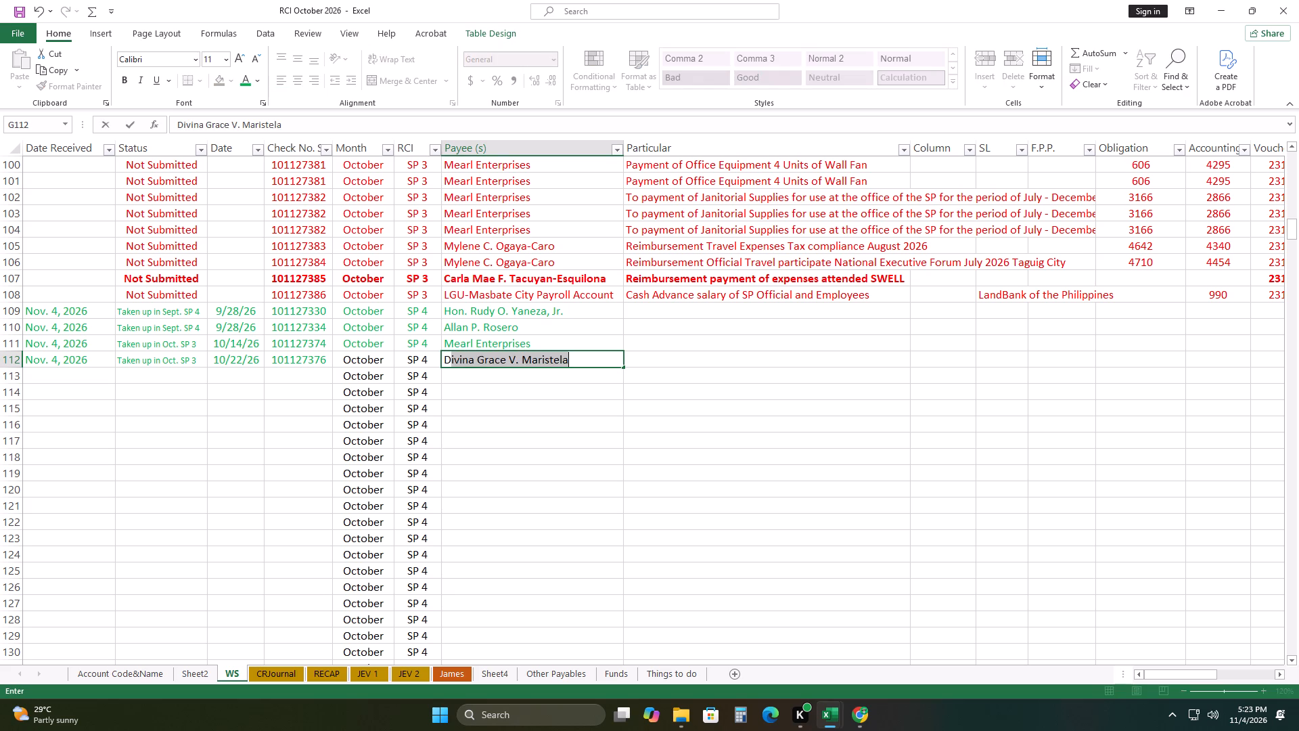
{"action": "key", "text": "Right"}
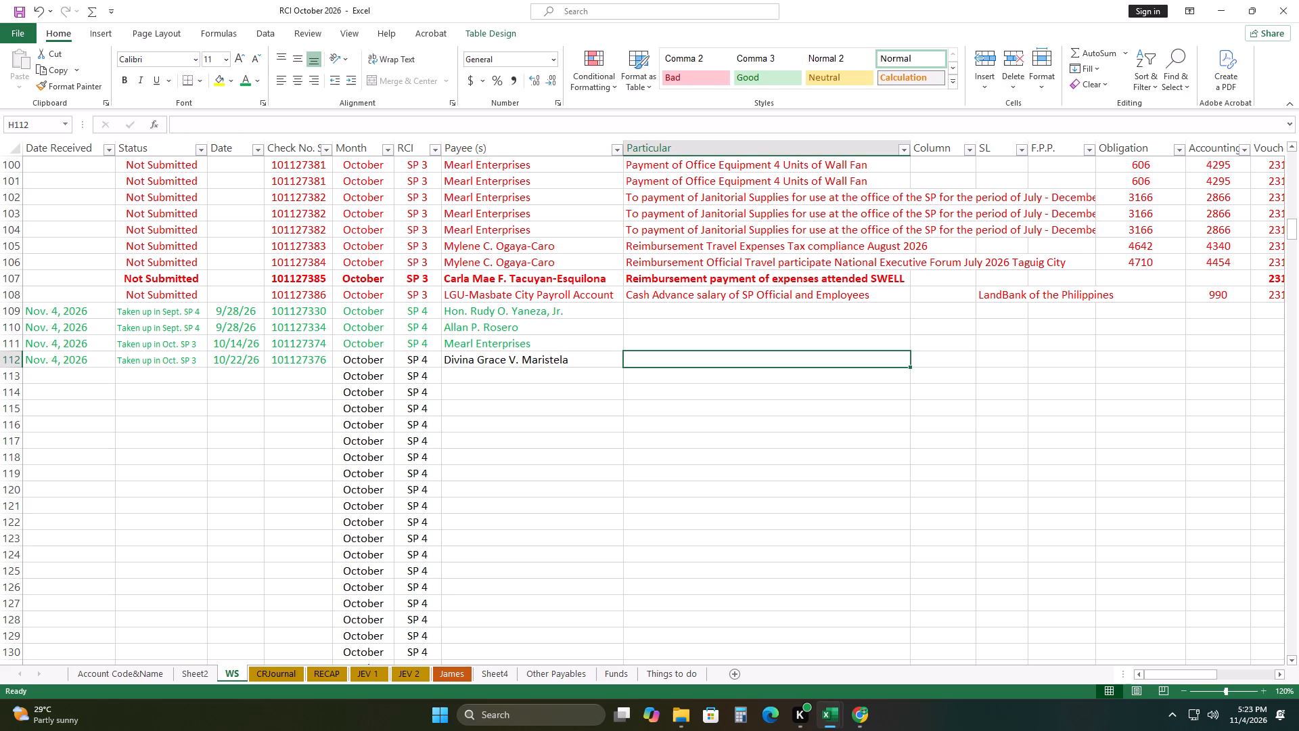
Change the font color of the whole row 112 entry to green.
{"action": "right_click", "coordinate": [20, 357]}
{"action": "left_click", "coordinate": [99, 333]}
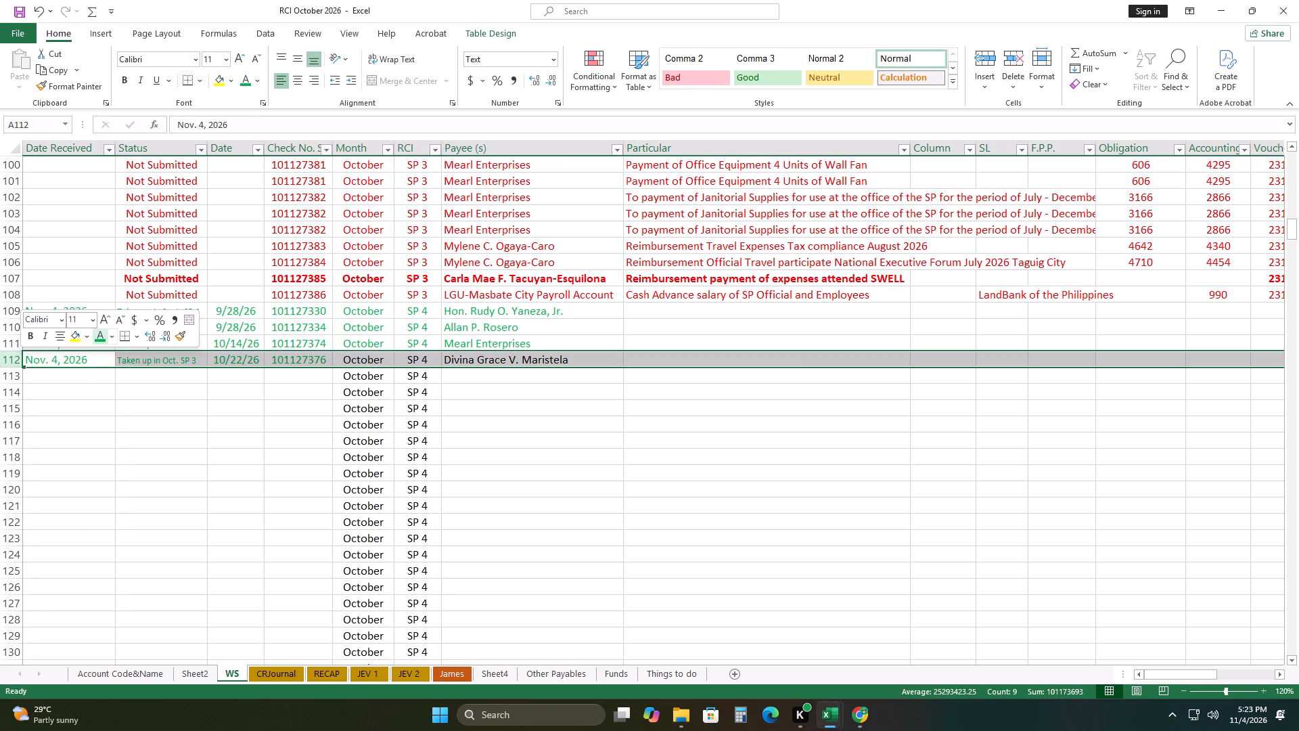
{"action": "left_click", "coordinate": [202, 443]}
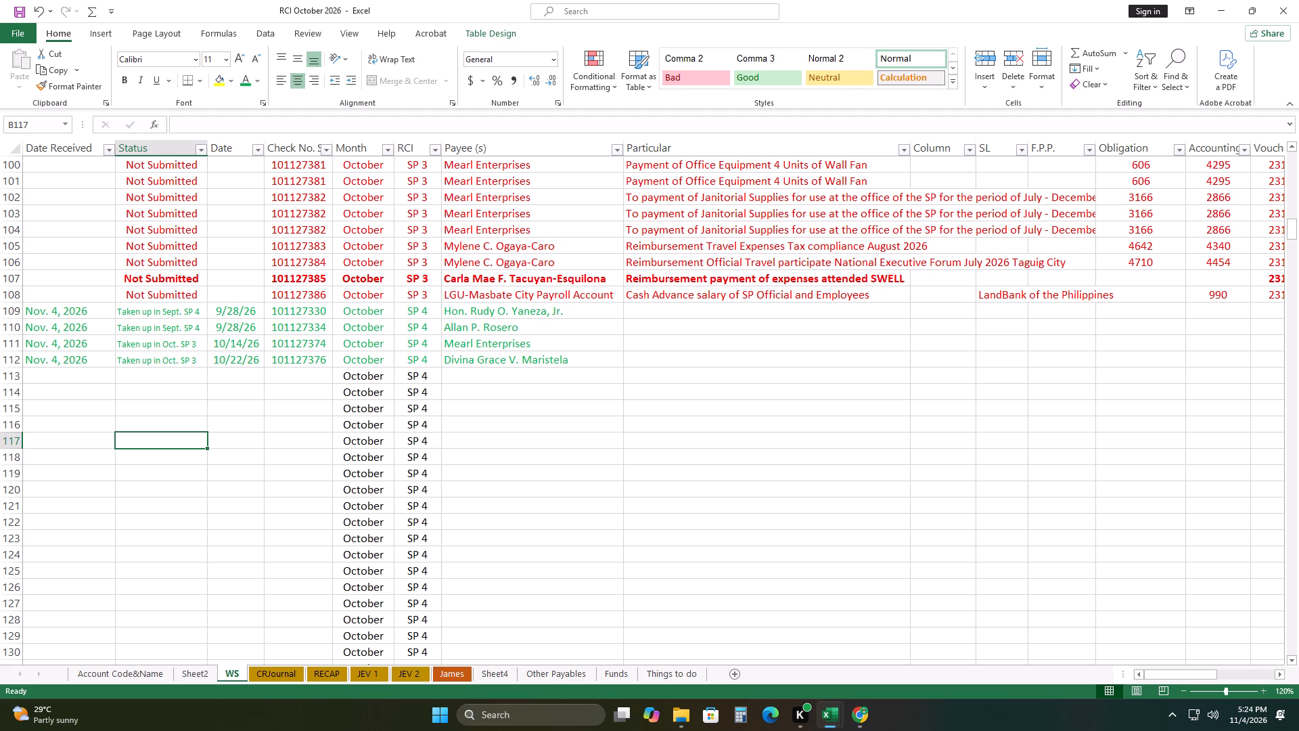
{"action": "scroll", "coordinate": [244, 420], "scroll_direction": "up", "scroll_amount": 3}
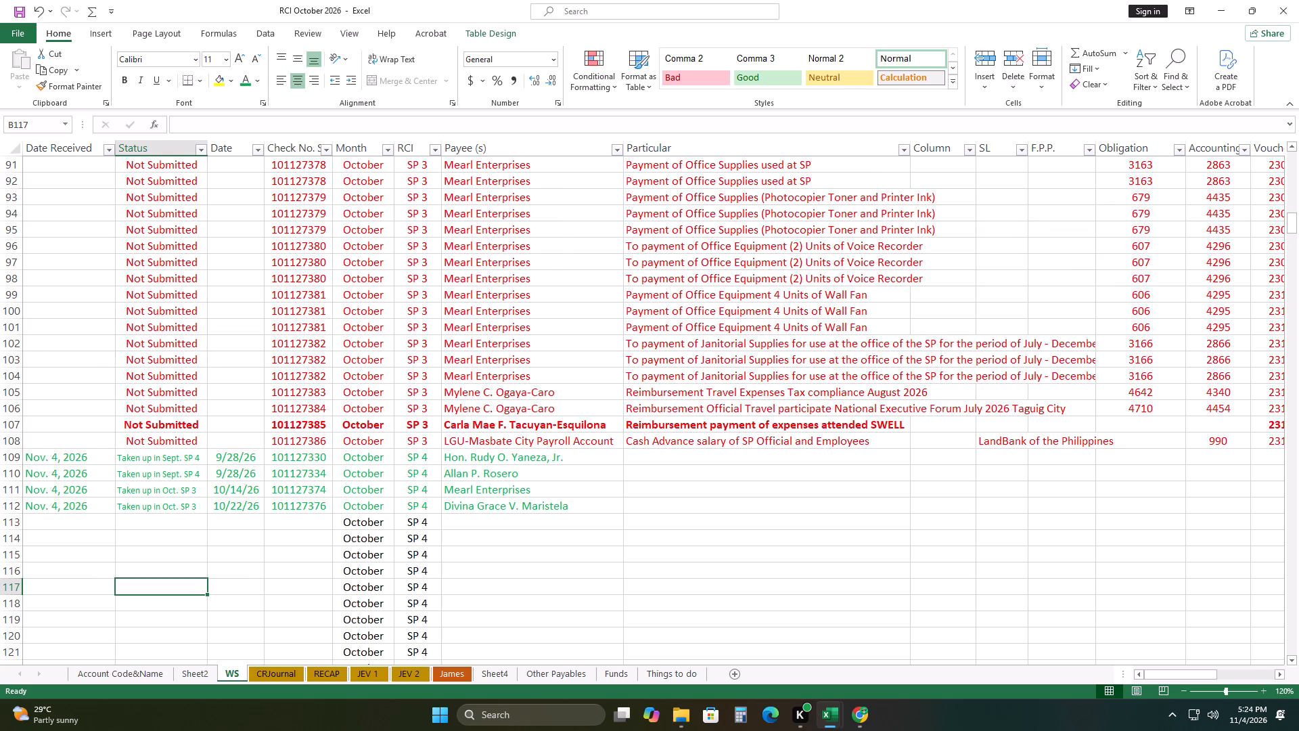
{"action": "scroll", "coordinate": [302, 504], "scroll_direction": "down", "scroll_amount": 3}
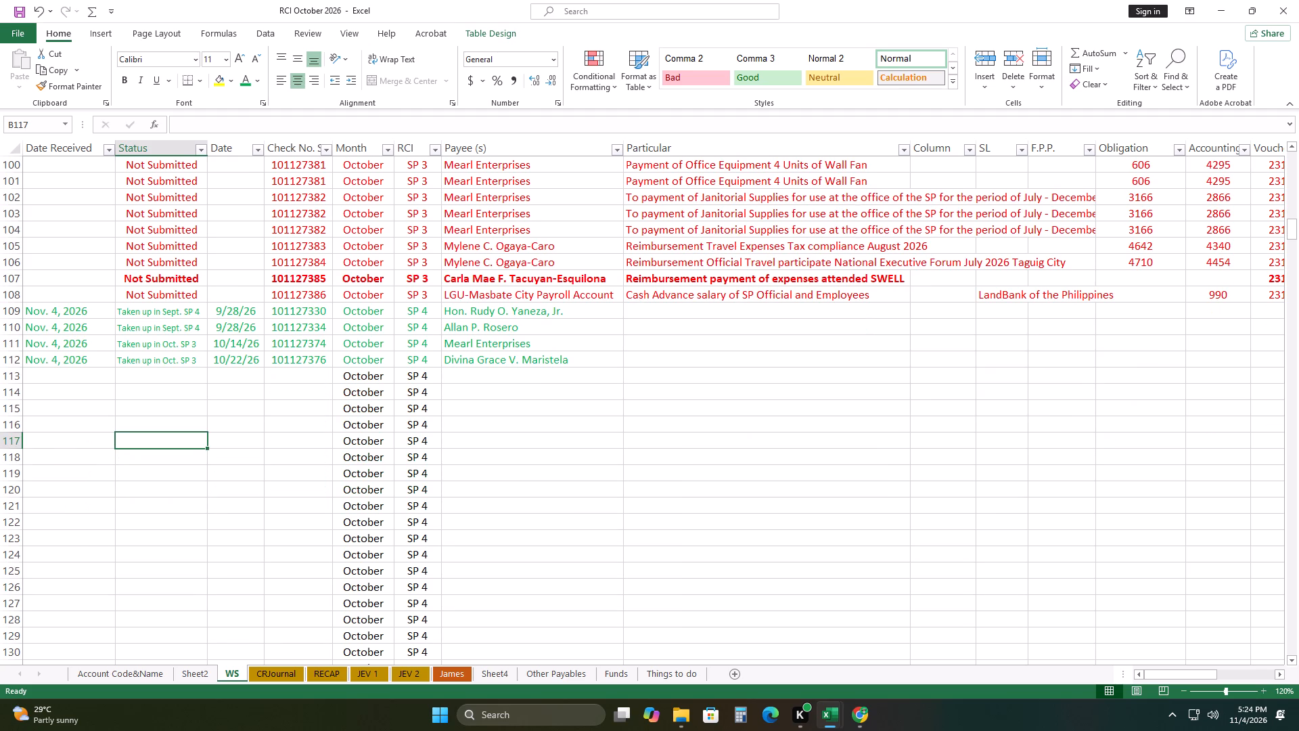
{"action": "left_click", "coordinate": [302, 359]}
{"action": "left_click_drag", "start_coordinate": [332, 367], "coordinate": [332, 382]}
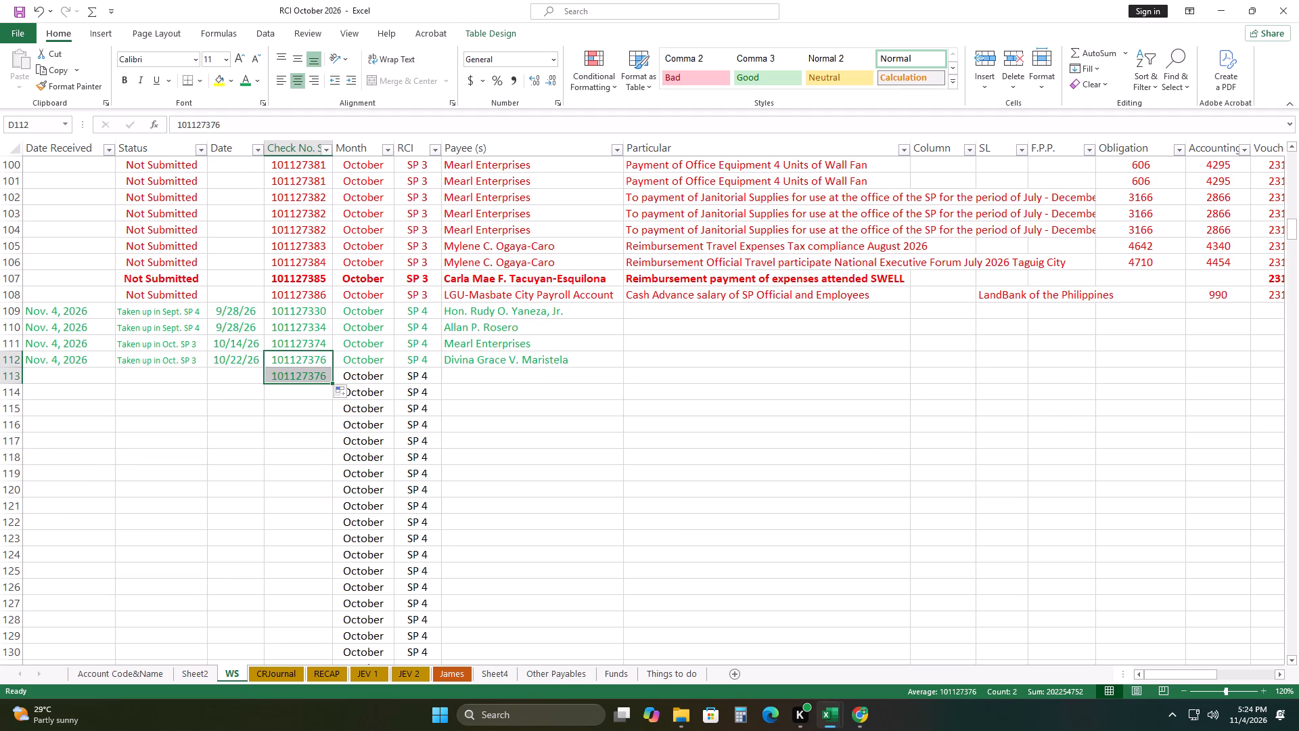
{"action": "double_click", "coordinate": [327, 376]}
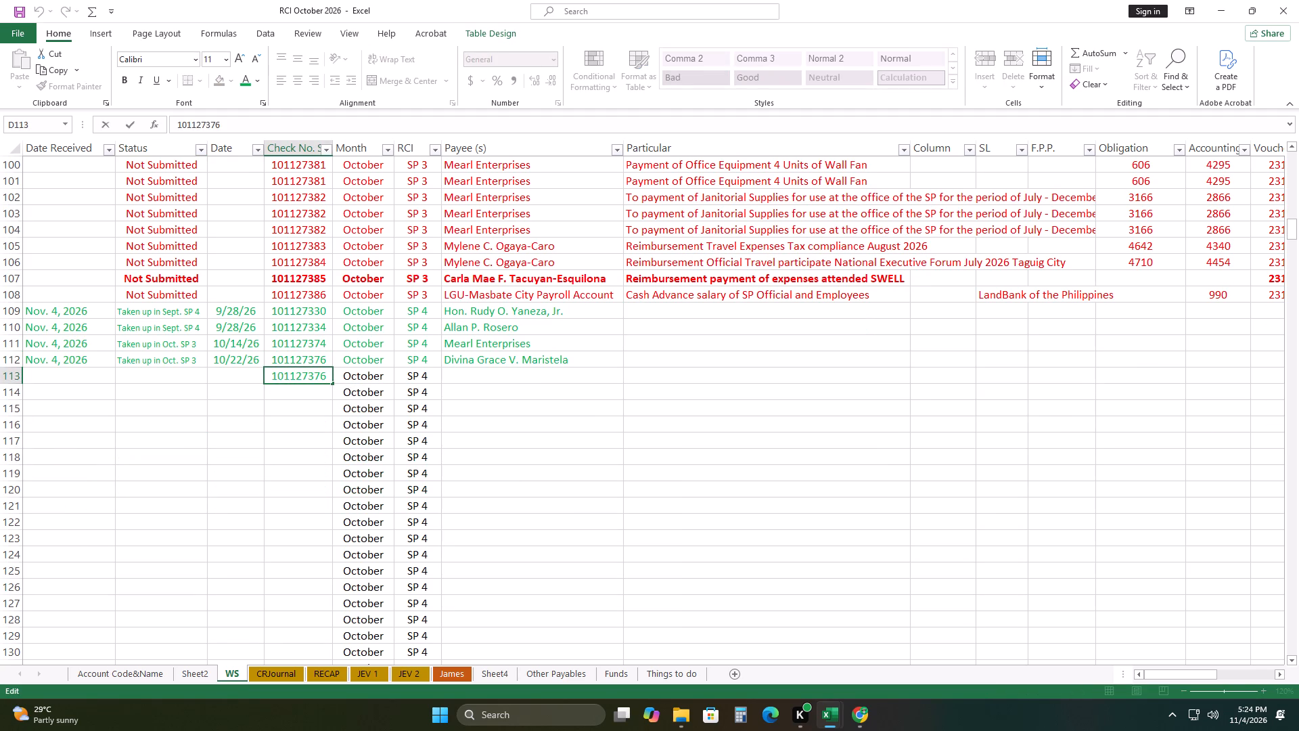
{"action": "key", "text": "BackSpace"}
{"action": "key", "text": "7"}
{"action": "left_click", "coordinate": [304, 493]}
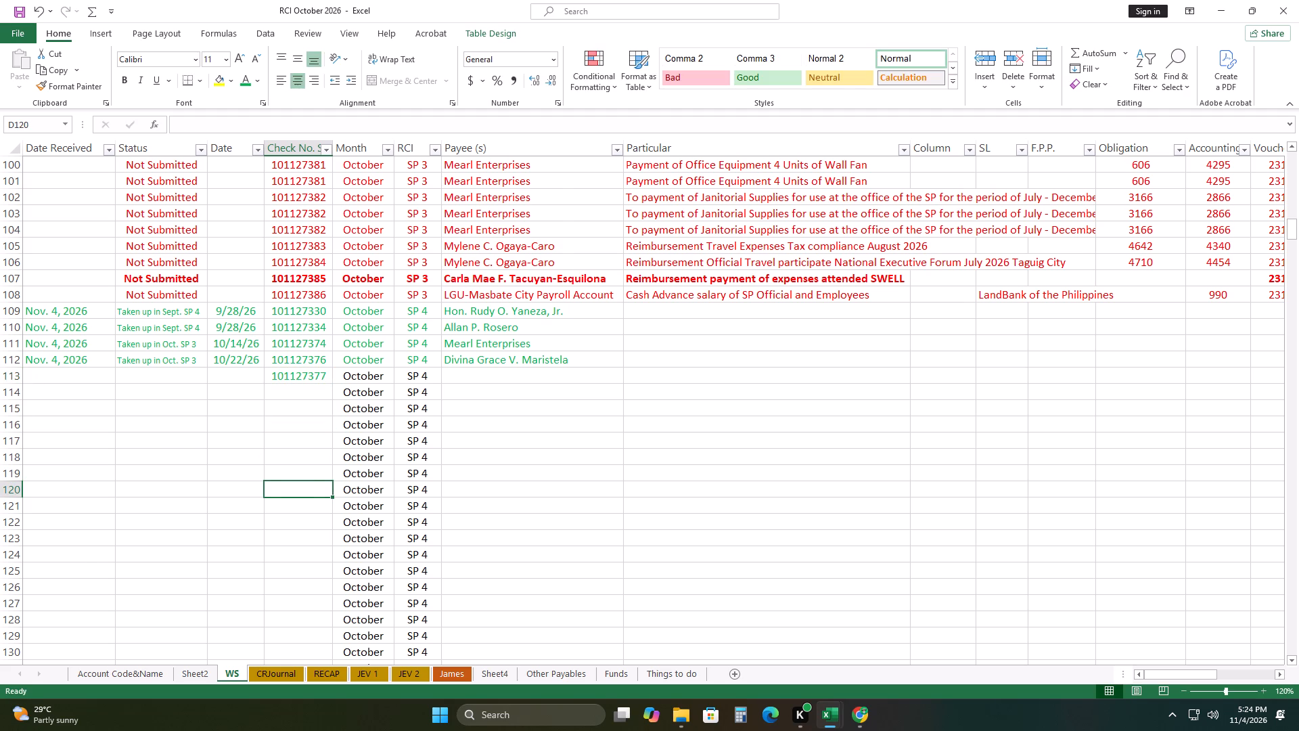
{"action": "scroll", "coordinate": [300, 479], "scroll_direction": "up", "scroll_amount": 7}
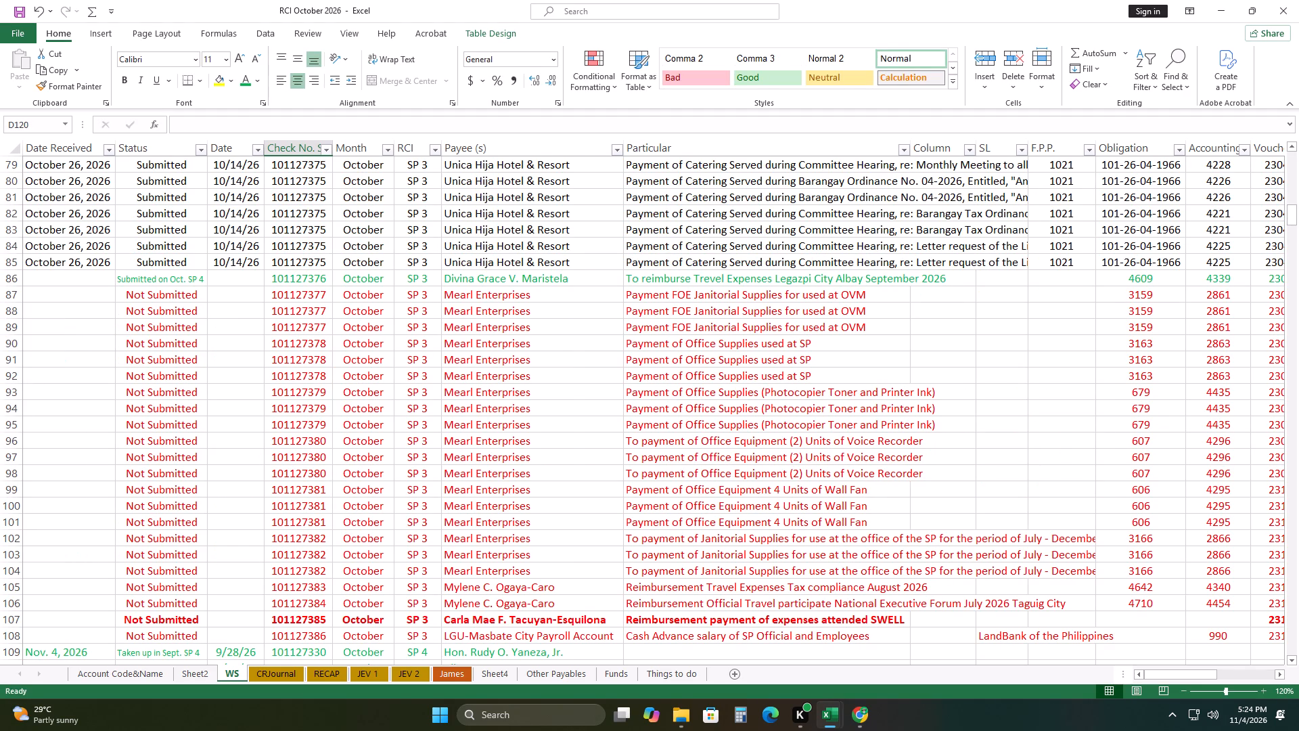
{"action": "left_click_drag", "start_coordinate": [15, 294], "coordinate": [12, 324]}
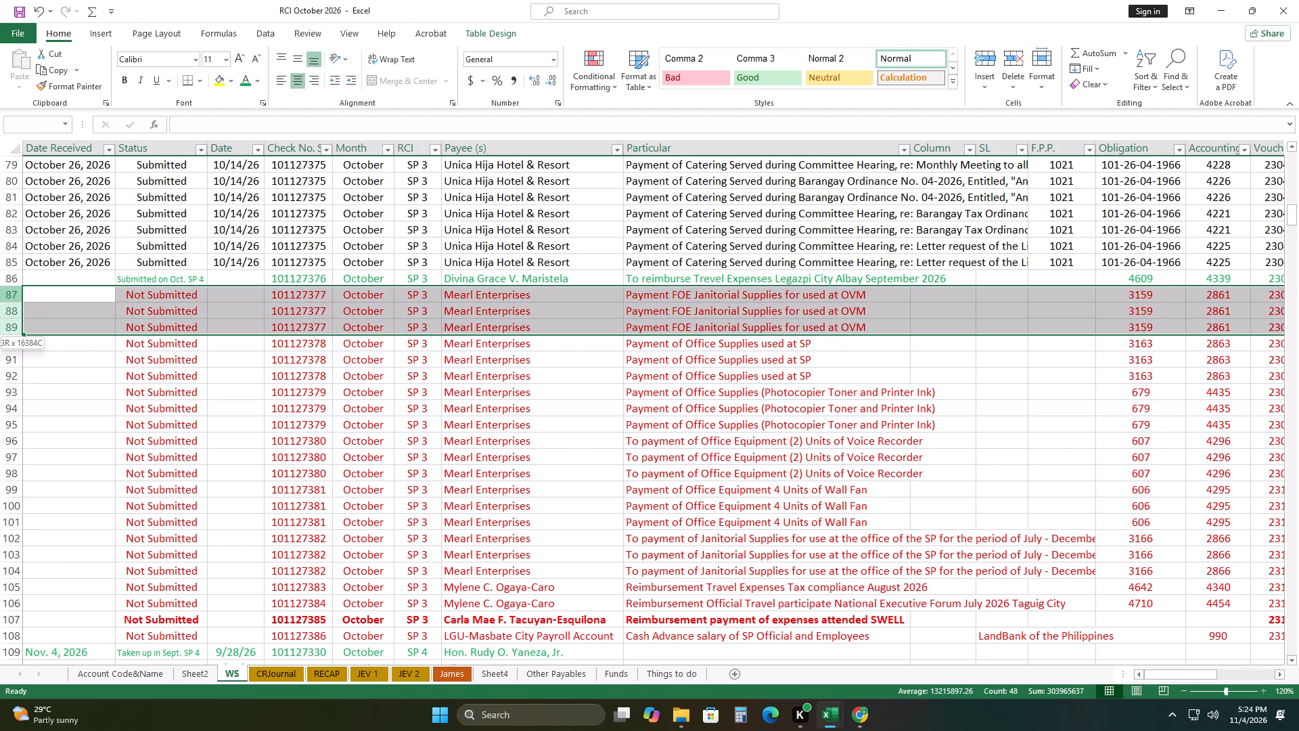
{"action": "left_click_drag", "start_coordinate": [12, 324], "coordinate": [11, 324]}
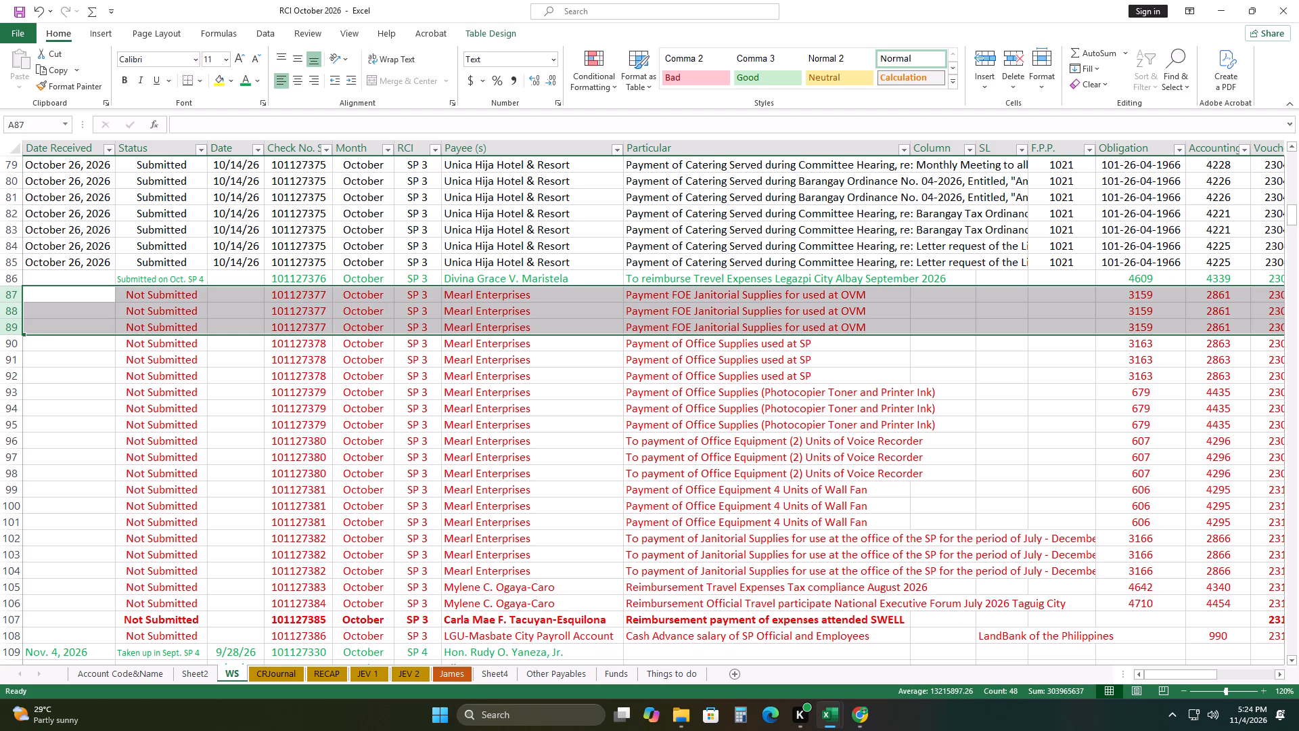
{"action": "left_click", "coordinate": [191, 280]}
{"action": "right_click", "coordinate": [189, 280]}
{"action": "left_click", "coordinate": [233, 306]}
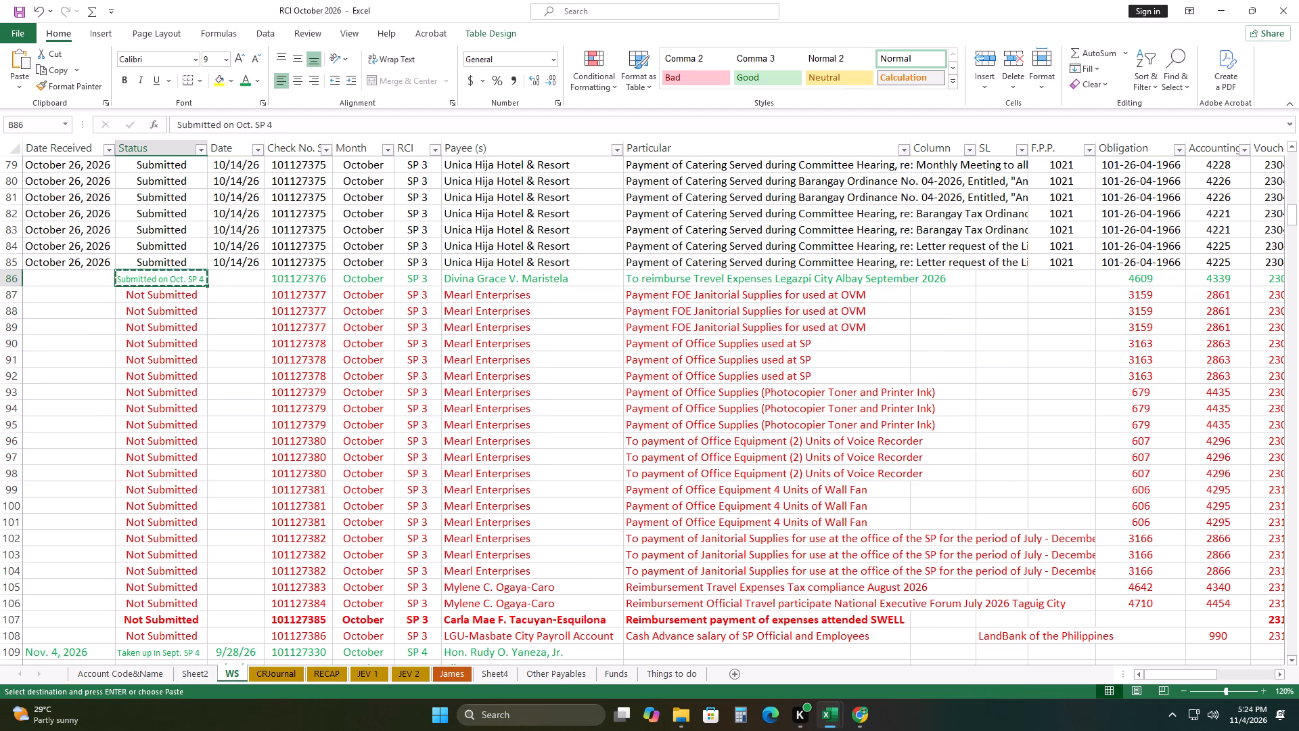
{"action": "left_click_drag", "start_coordinate": [173, 296], "coordinate": [177, 329]}
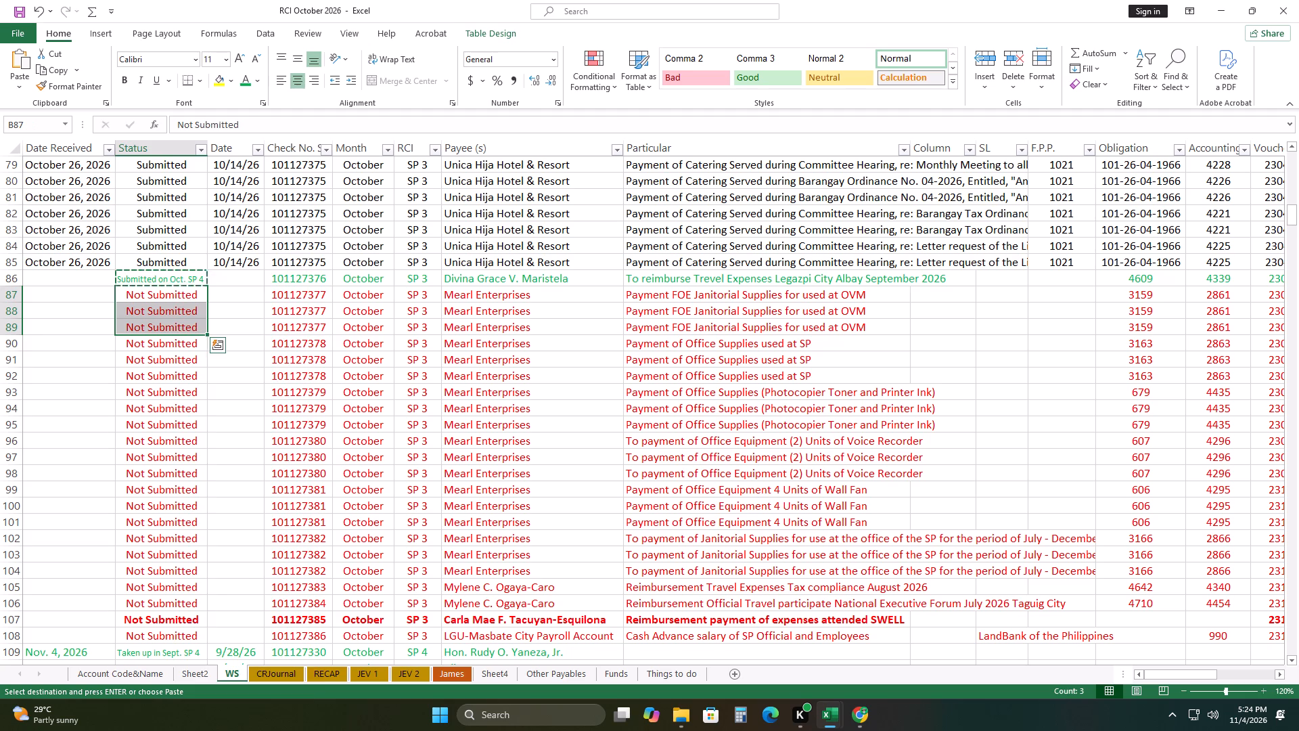
{"action": "right_click", "coordinate": [170, 328]}
{"action": "left_click", "coordinate": [208, 361]}
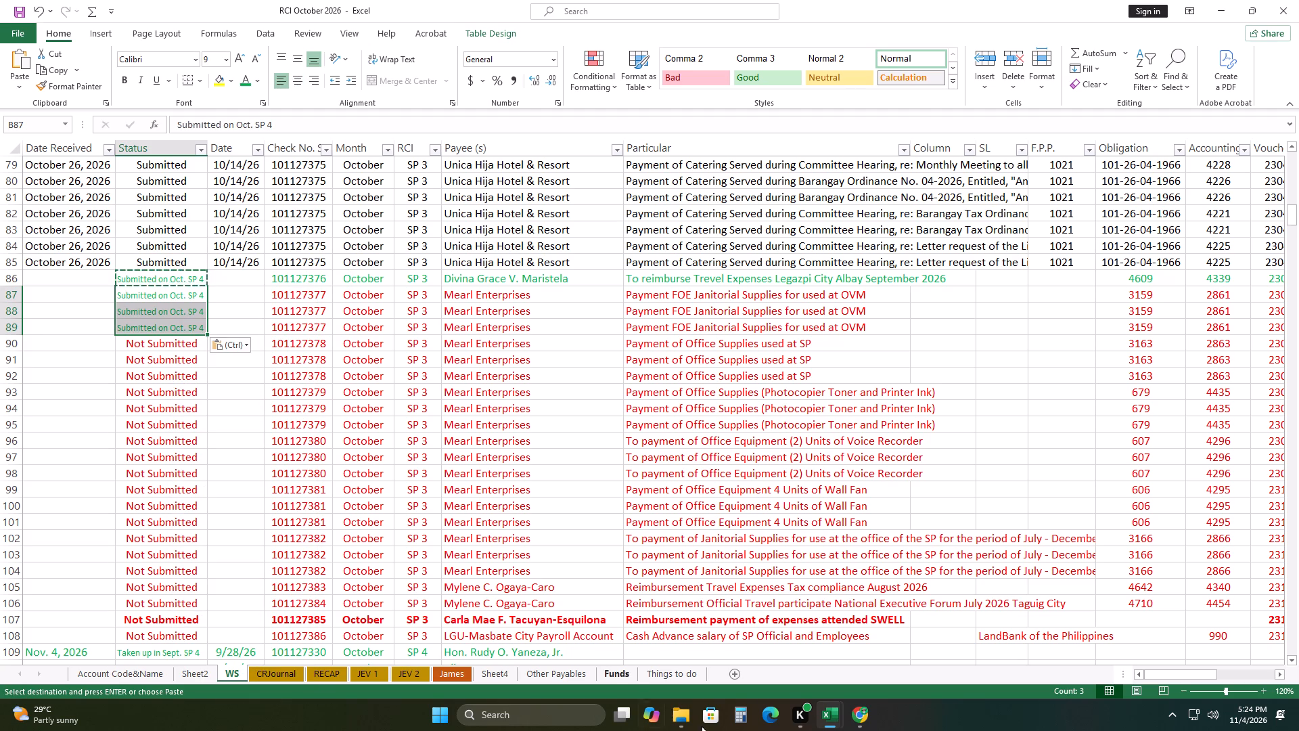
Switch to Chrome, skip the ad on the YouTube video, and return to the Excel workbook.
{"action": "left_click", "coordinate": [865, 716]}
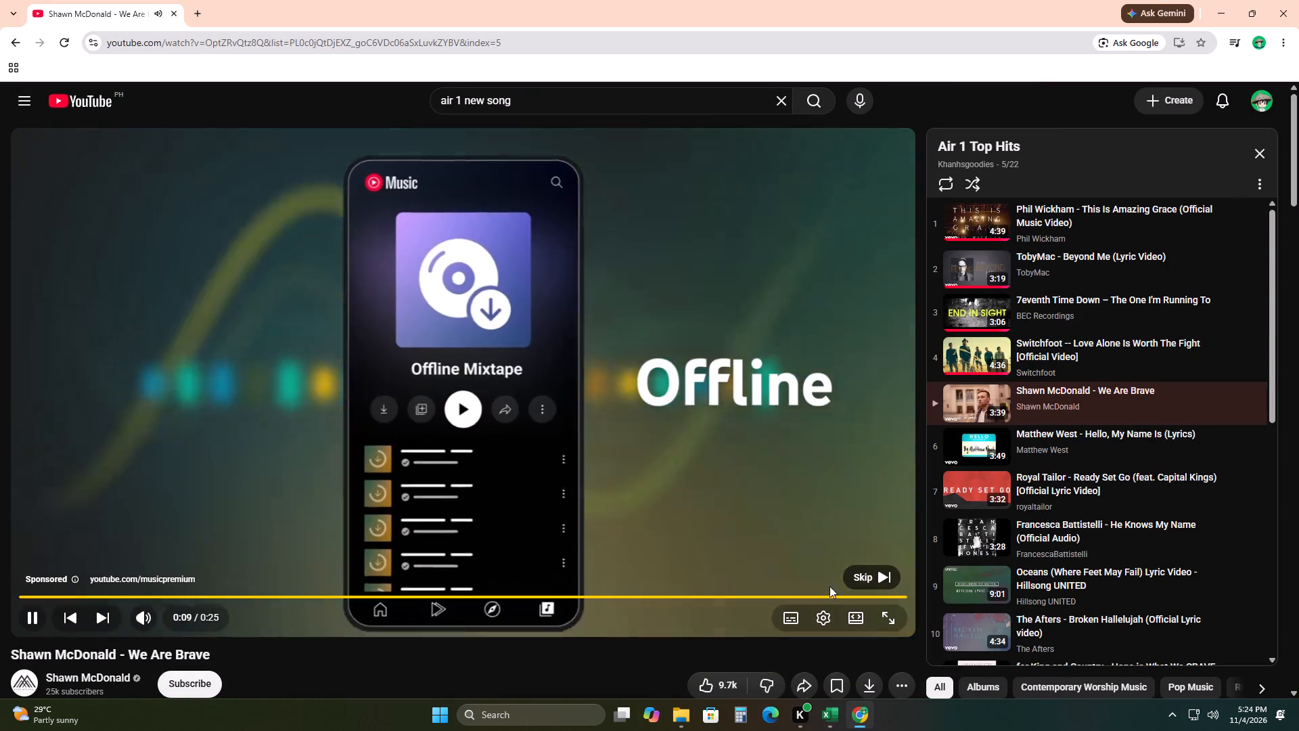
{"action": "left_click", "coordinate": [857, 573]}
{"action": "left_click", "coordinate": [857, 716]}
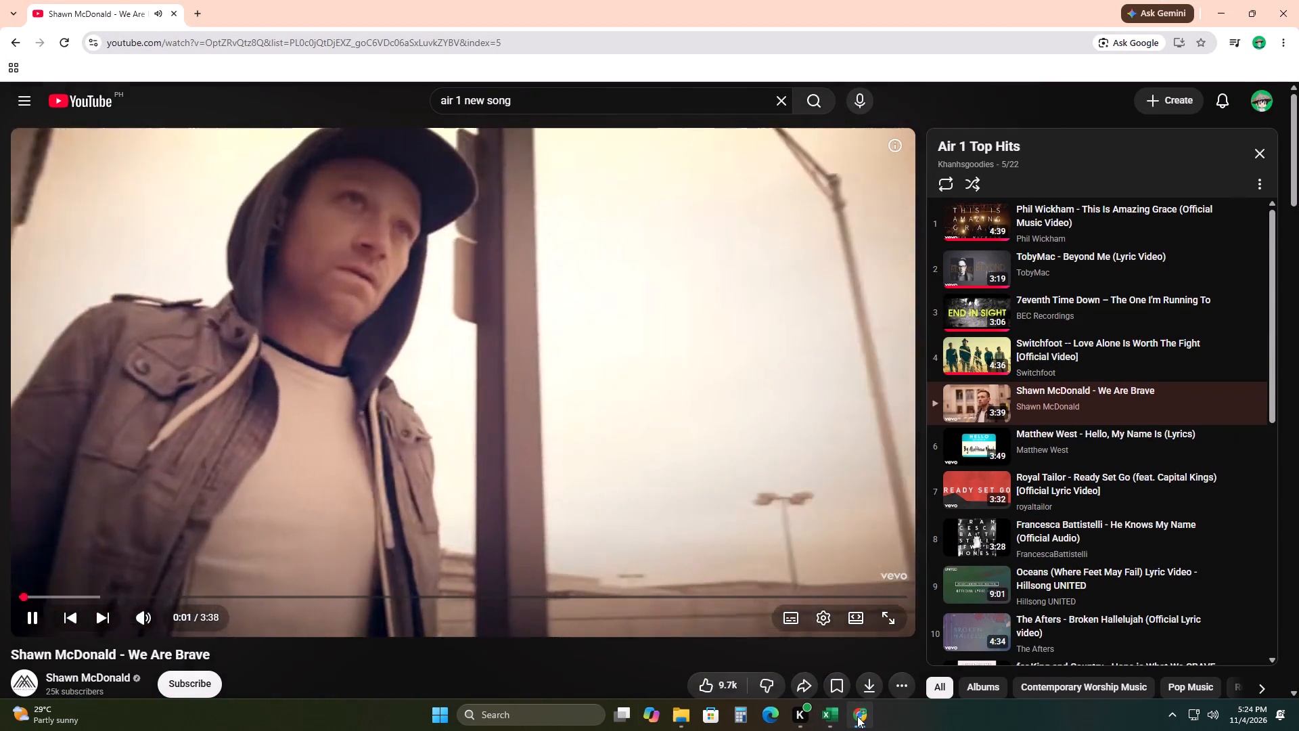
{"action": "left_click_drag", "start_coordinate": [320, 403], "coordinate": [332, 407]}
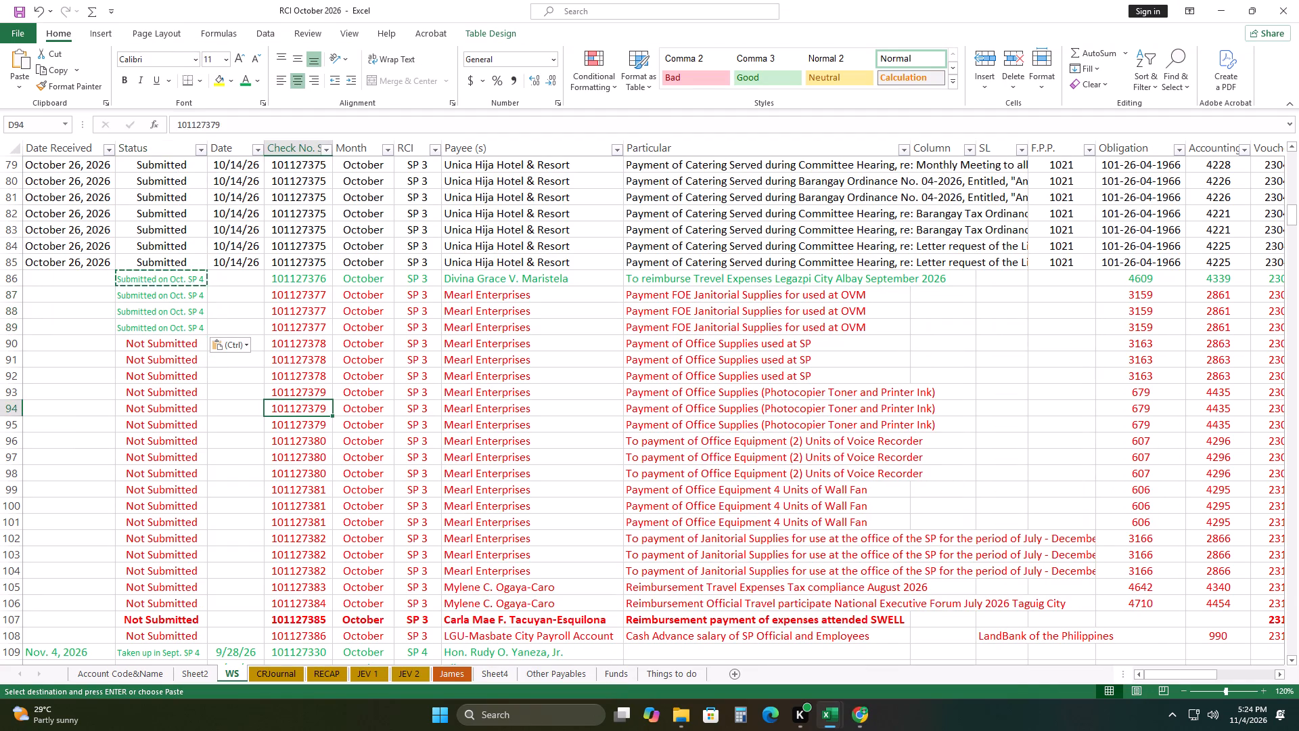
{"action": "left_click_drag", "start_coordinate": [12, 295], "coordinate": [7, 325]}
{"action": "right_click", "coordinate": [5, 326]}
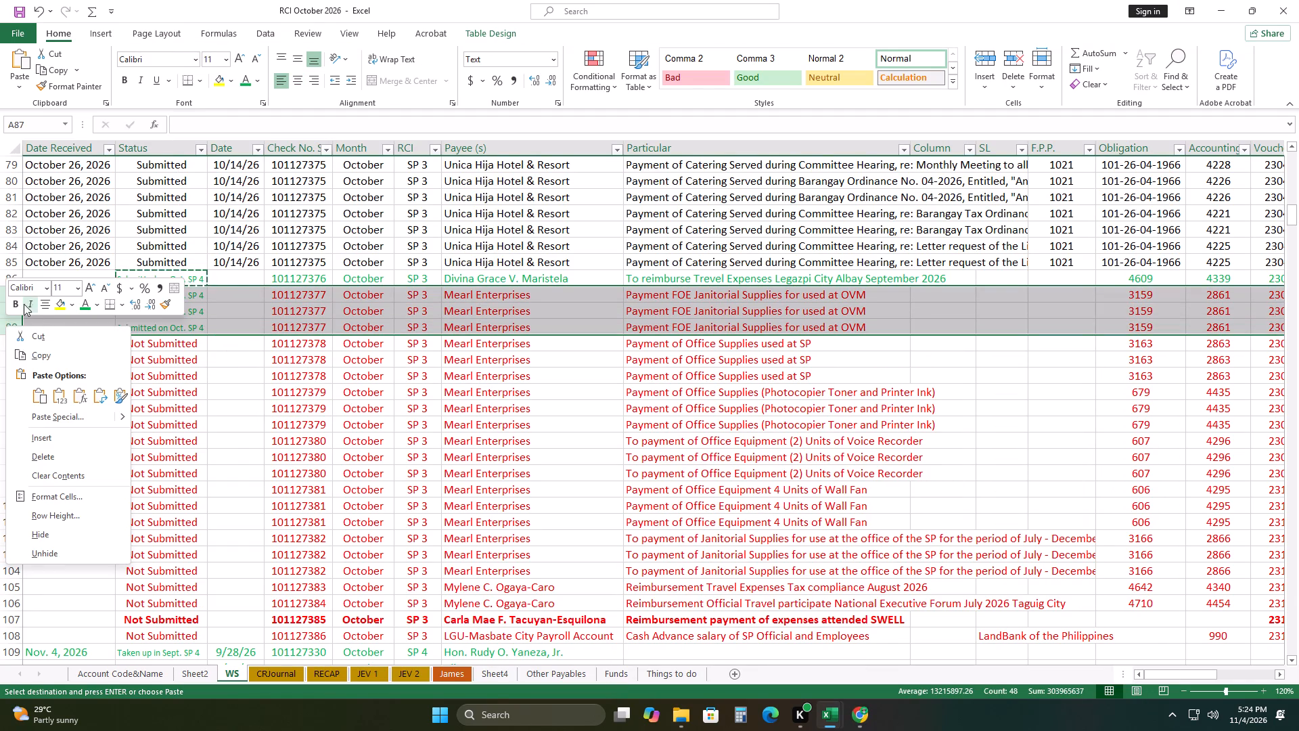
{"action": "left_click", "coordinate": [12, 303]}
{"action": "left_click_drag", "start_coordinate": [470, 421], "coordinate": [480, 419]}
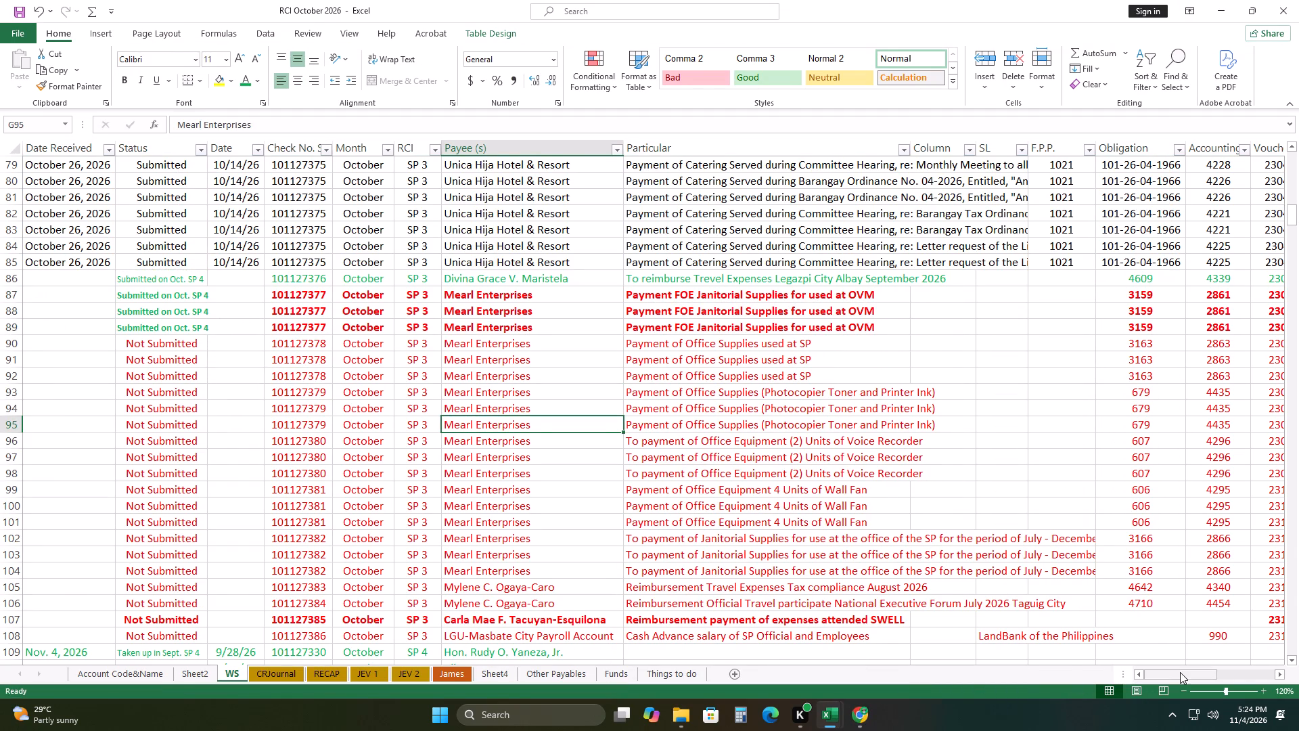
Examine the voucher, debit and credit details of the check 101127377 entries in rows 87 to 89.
{"action": "left_click_drag", "start_coordinate": [1179, 674], "coordinate": [1222, 667]}
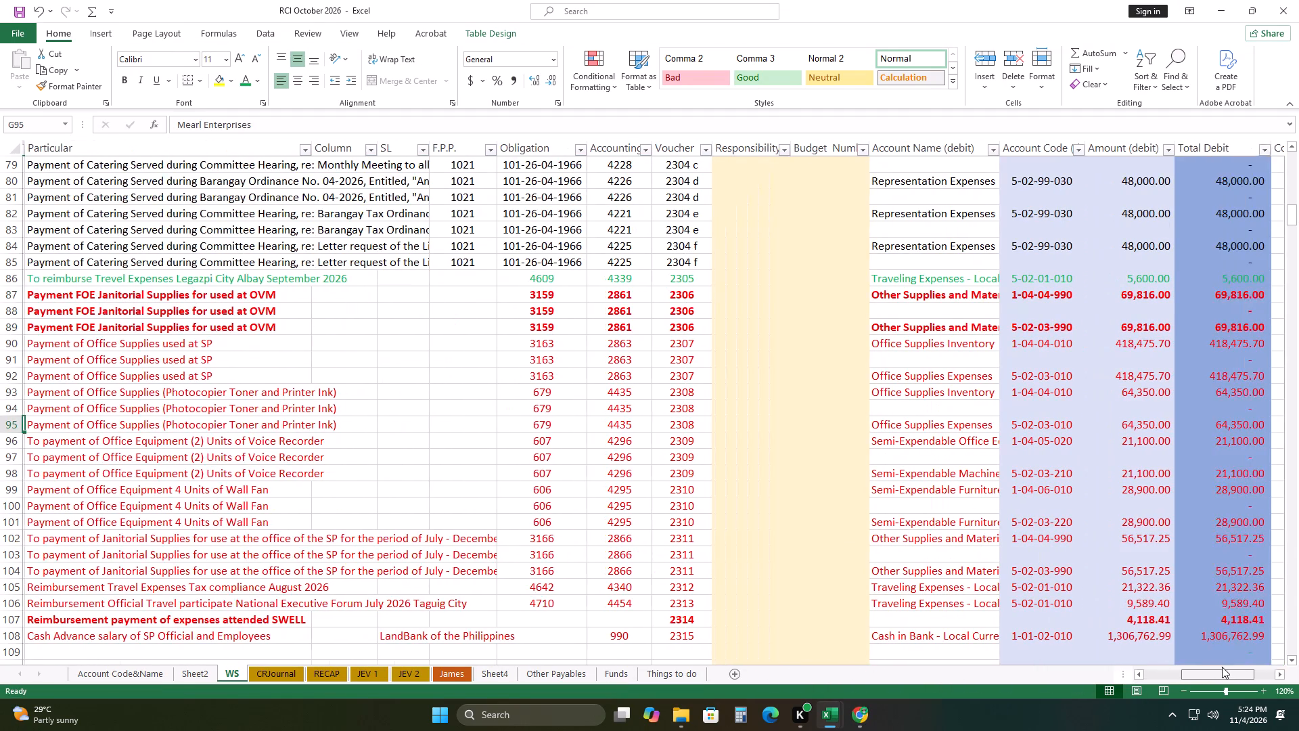
{"action": "left_click_drag", "start_coordinate": [1222, 667], "coordinate": [1224, 667]}
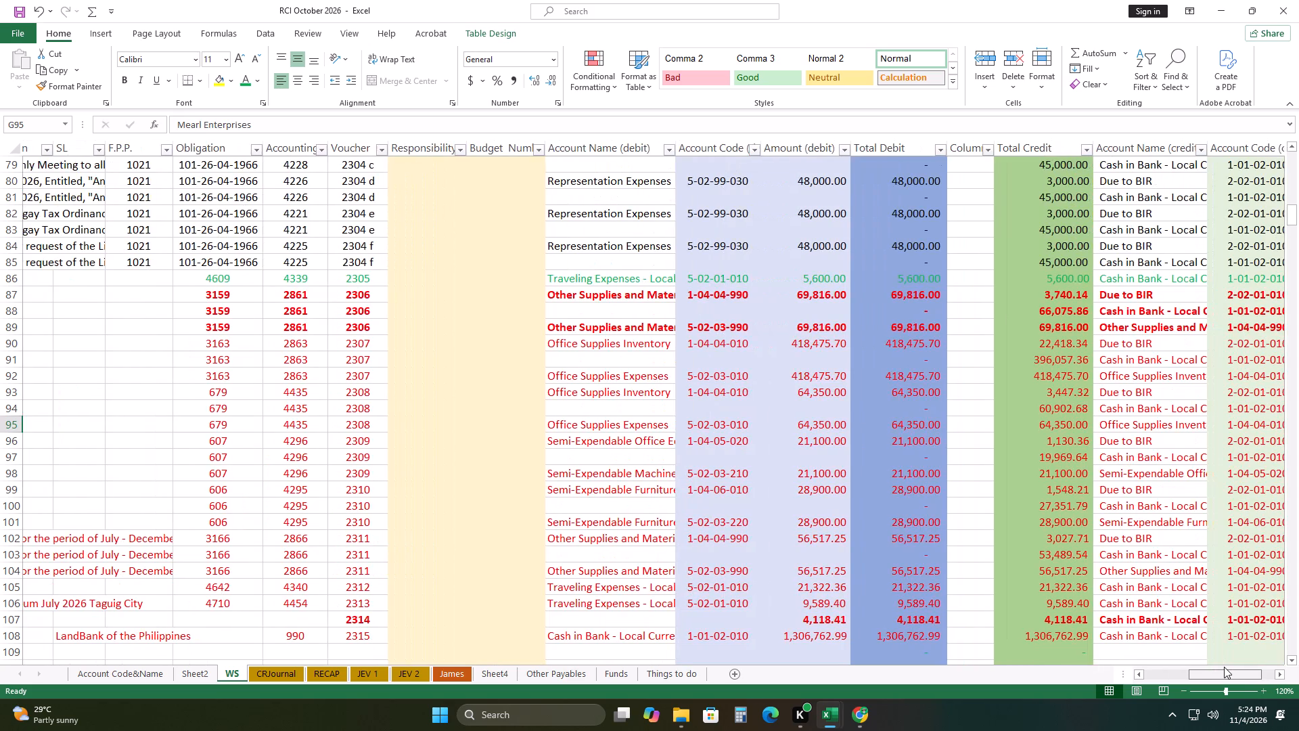
{"action": "left_click_drag", "start_coordinate": [1224, 667], "coordinate": [1245, 664]}
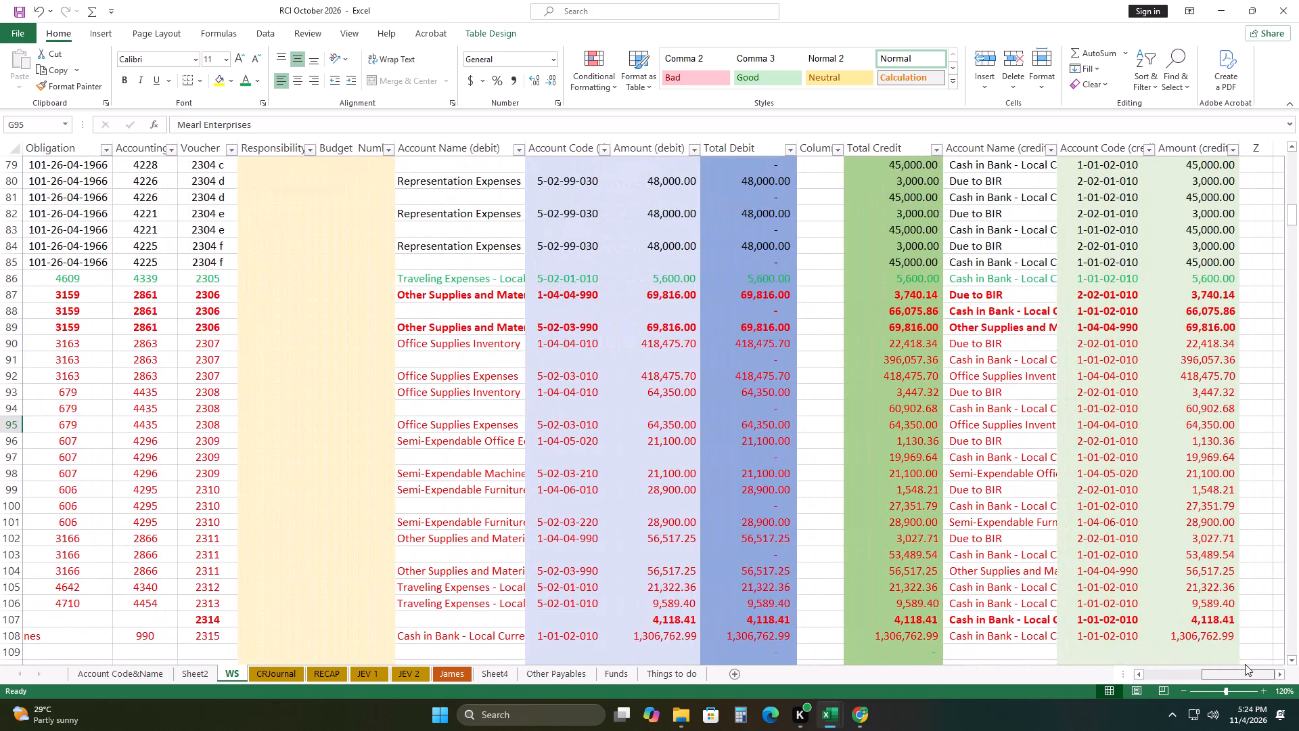
{"action": "left_click_drag", "start_coordinate": [1245, 664], "coordinate": [1229, 671]}
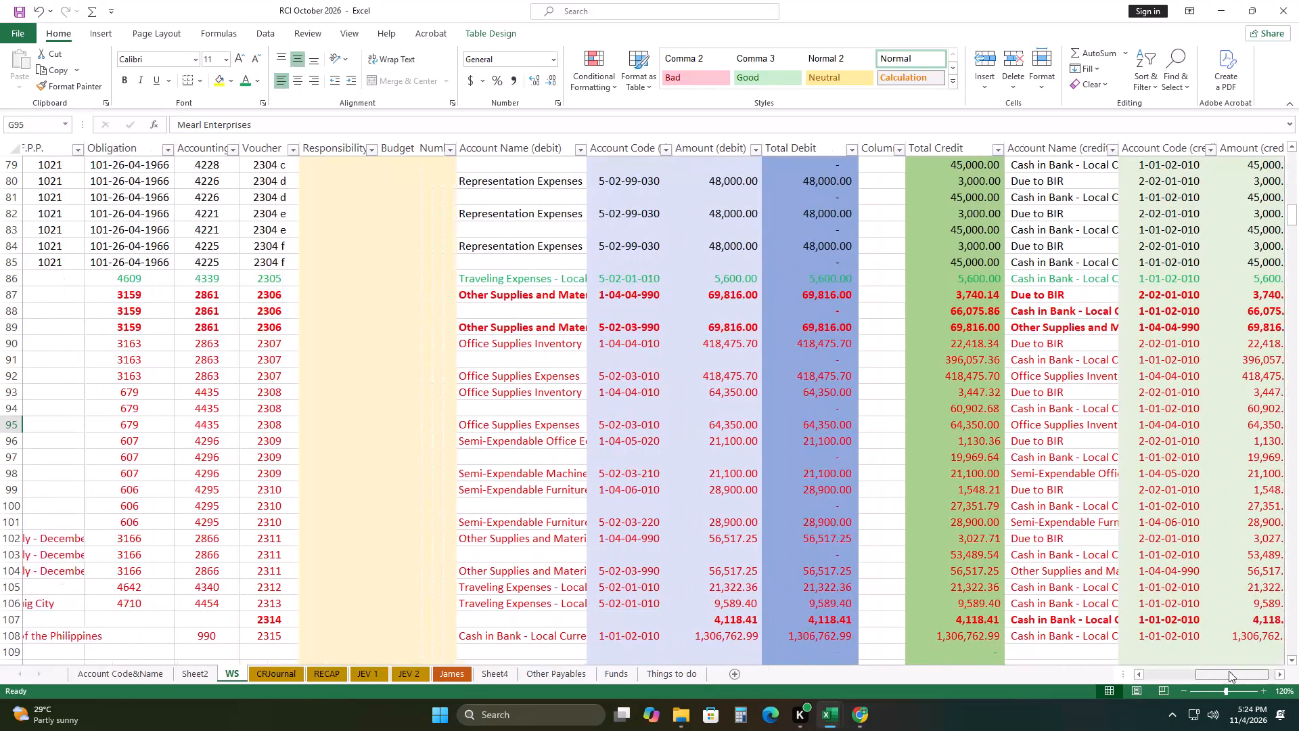
{"action": "left_click_drag", "start_coordinate": [1229, 671], "coordinate": [1200, 677]}
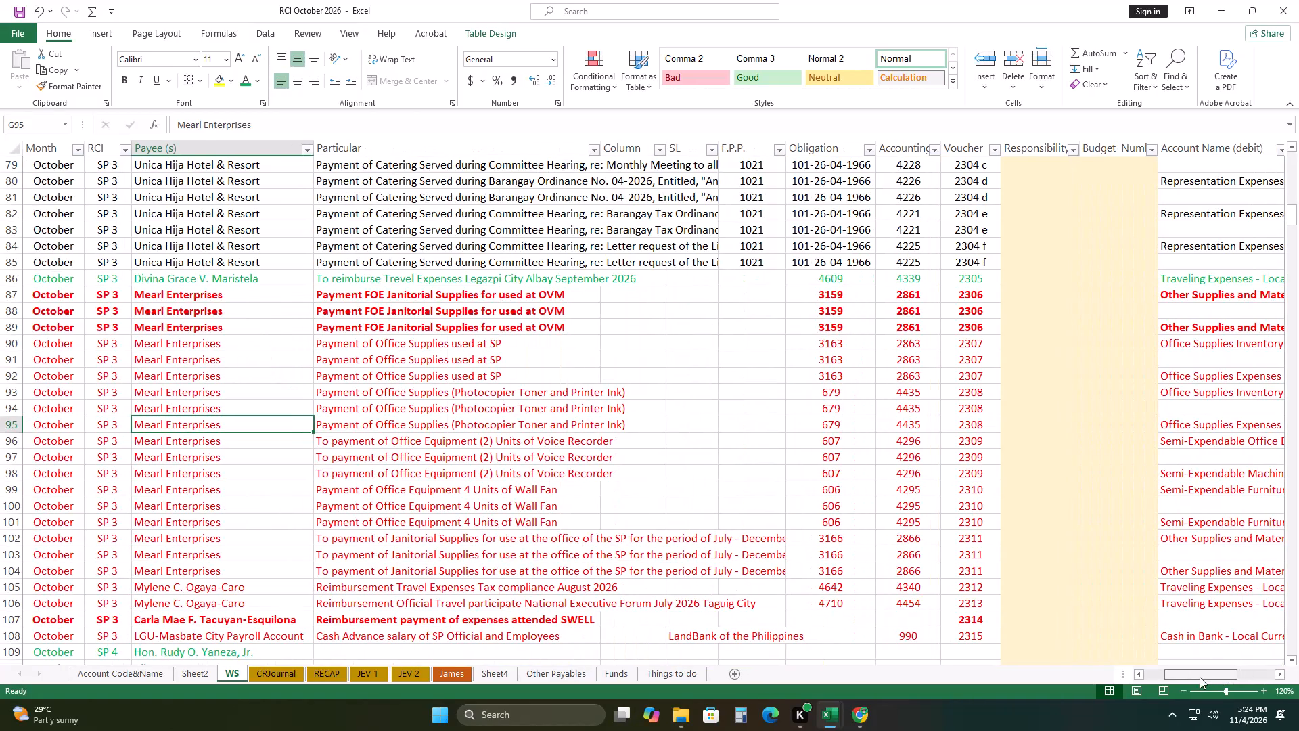
{"action": "left_click_drag", "start_coordinate": [1200, 677], "coordinate": [1252, 665]}
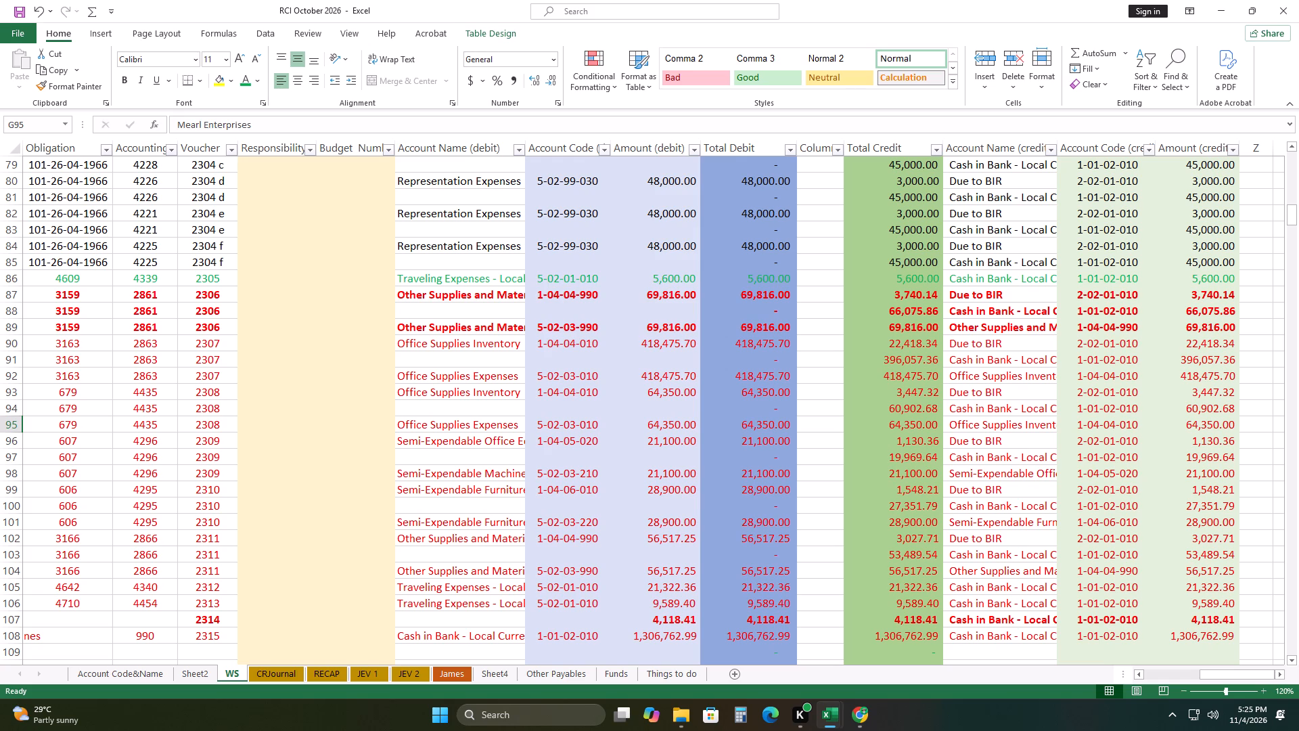
{"action": "left_click_drag", "start_coordinate": [1221, 676], "coordinate": [986, 682]}
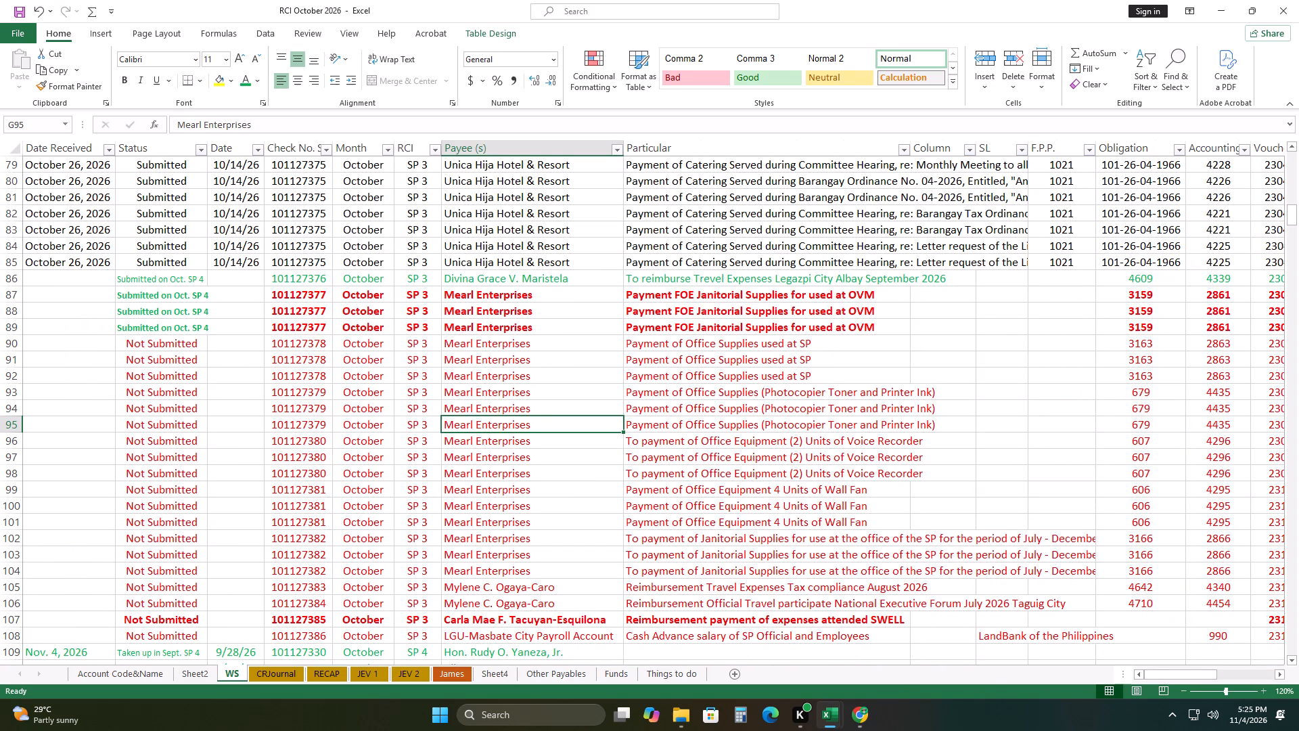
{"action": "left_click_drag", "start_coordinate": [386, 391], "coordinate": [380, 391]}
Change the font color of the entries in rows 87 to 89 to green and remove their bold formatting.
{"action": "left_click_drag", "start_coordinate": [13, 296], "coordinate": [12, 322]}
{"action": "right_click", "coordinate": [11, 317]}
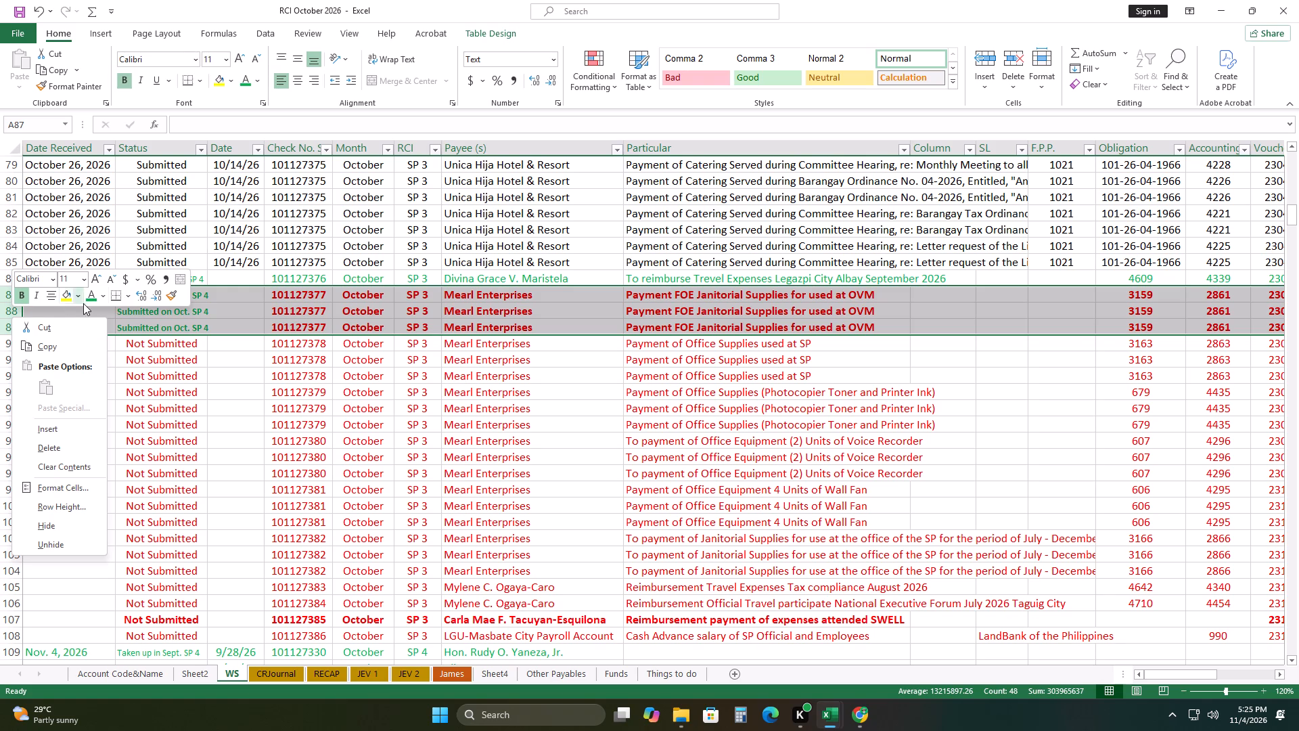
{"action": "left_click", "coordinate": [90, 296]}
{"action": "left_click", "coordinate": [20, 296]}
{"action": "left_click_drag", "start_coordinate": [399, 427], "coordinate": [407, 433]}
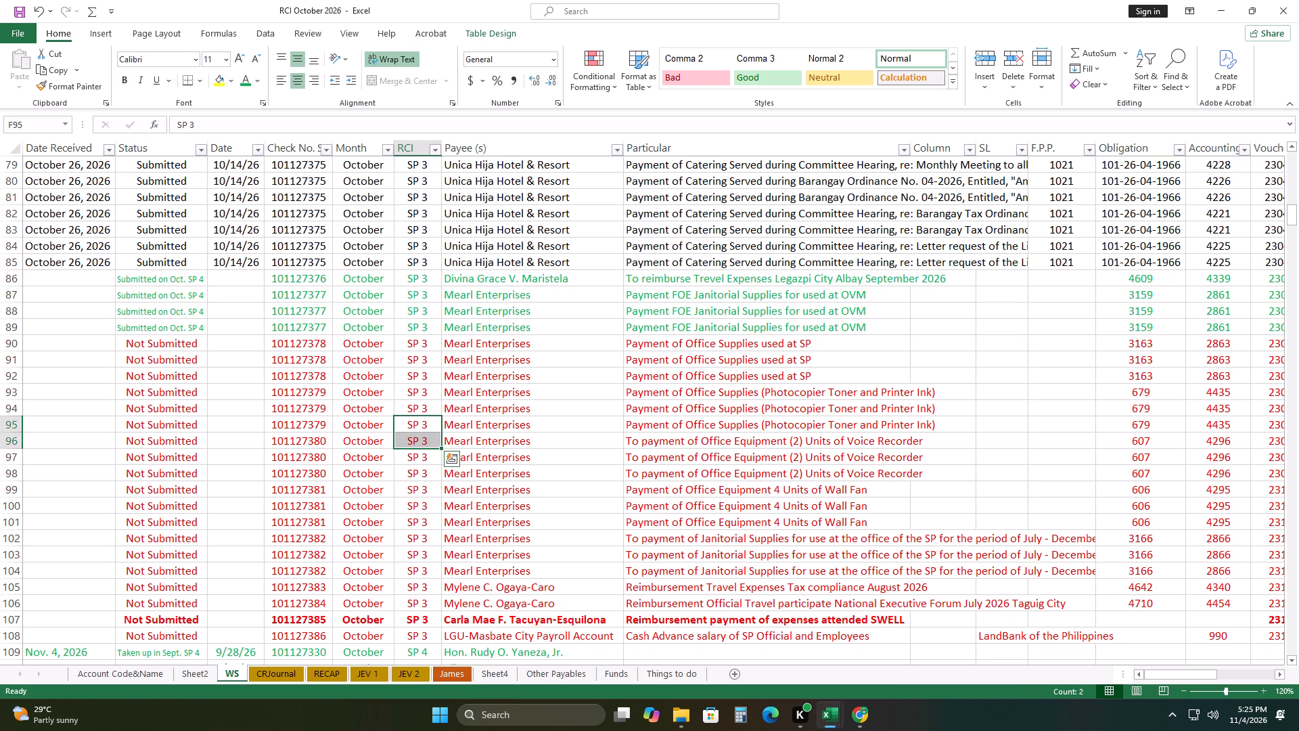
Copy the date received "Nov. 4, 2026", status "Taken up in Oct. SP 3" and date 10/22/26 from row 112 to row 113.
{"action": "scroll", "coordinate": [428, 473], "scroll_direction": "down", "scroll_amount": 10}
{"action": "scroll", "coordinate": [409, 485], "scroll_direction": "up", "scroll_amount": 2}
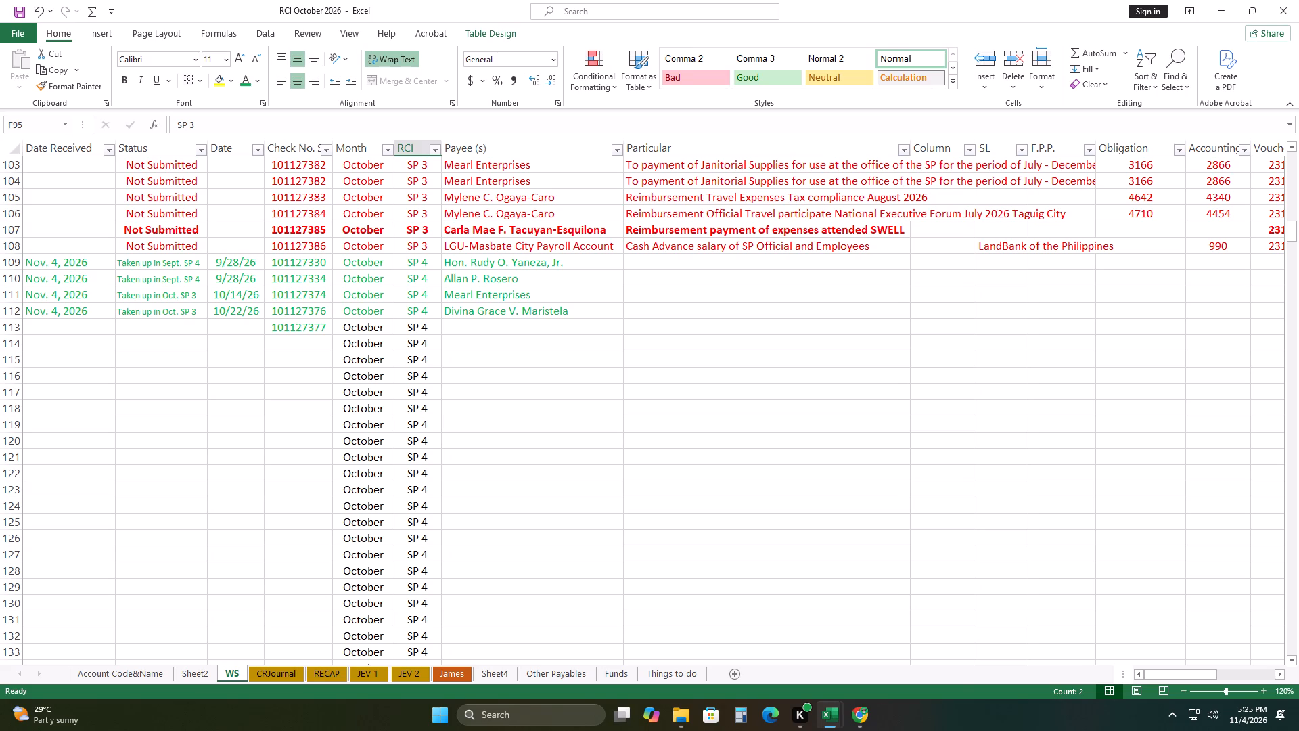
{"action": "left_click_drag", "start_coordinate": [83, 313], "coordinate": [220, 310]}
{"action": "right_click", "coordinate": [220, 310]}
{"action": "left_click", "coordinate": [265, 327]}
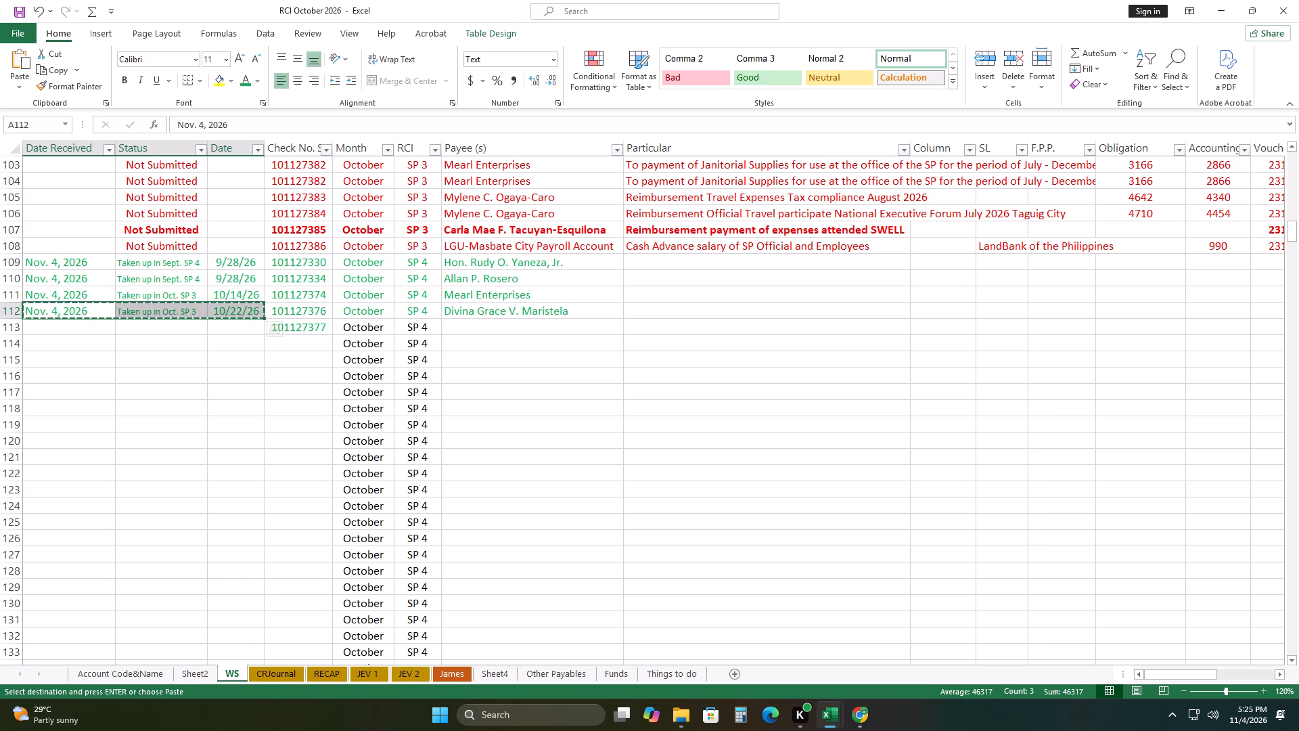
{"action": "right_click", "coordinate": [104, 327]}
{"action": "left_click", "coordinate": [143, 368]}
{"action": "left_click_drag", "start_coordinate": [122, 386], "coordinate": [129, 386]}
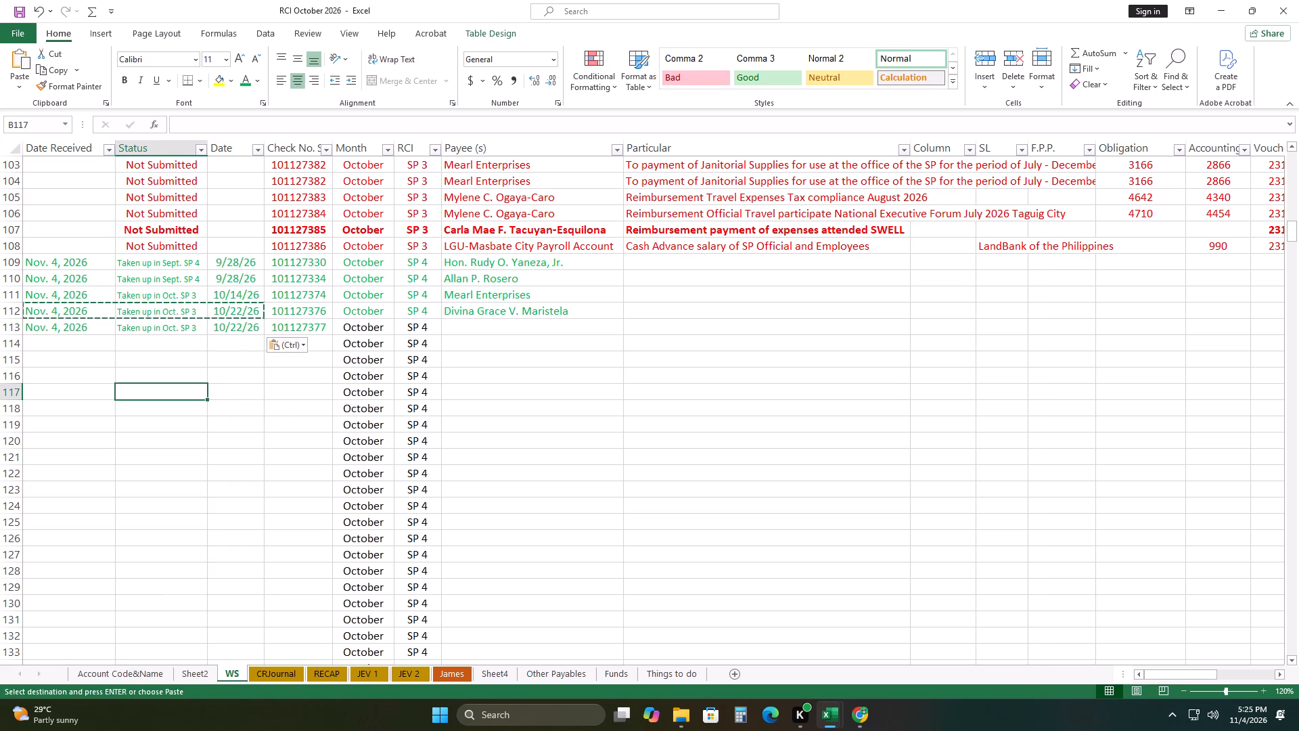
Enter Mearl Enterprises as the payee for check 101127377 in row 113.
{"action": "left_click", "coordinate": [479, 328]}
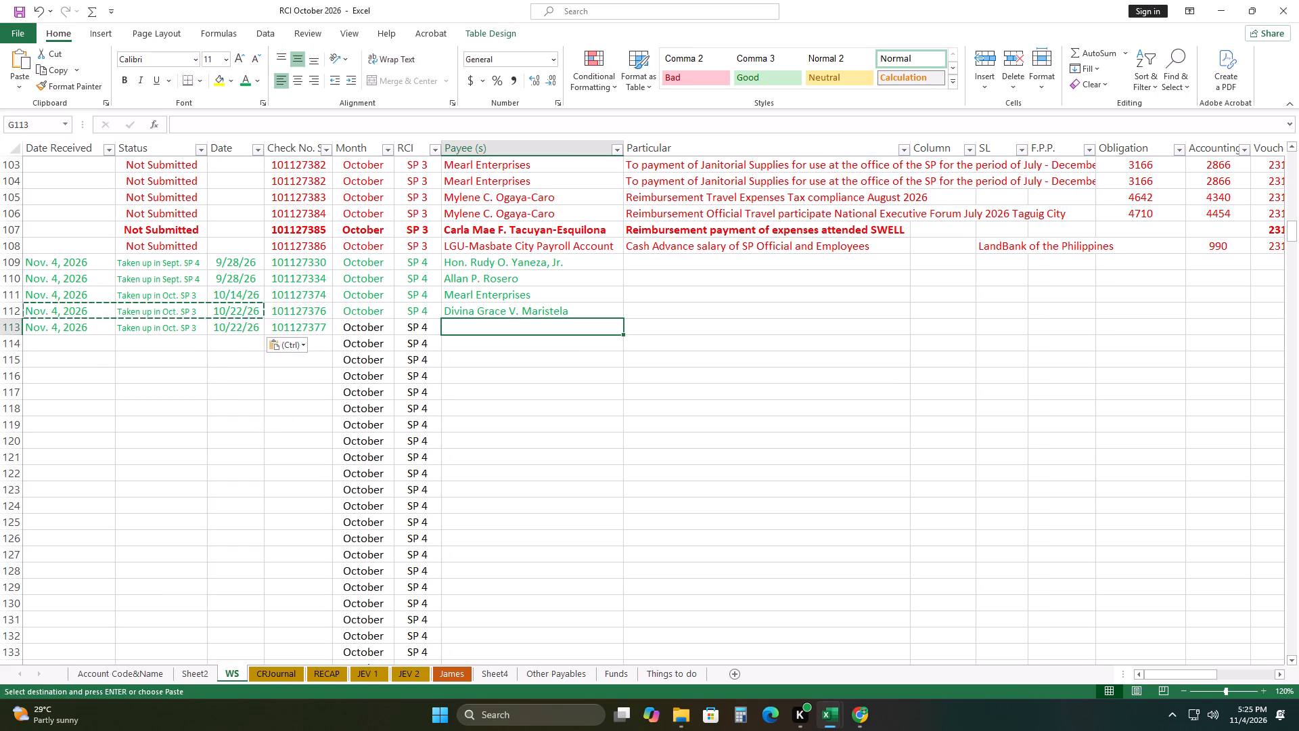
{"action": "type", "text": "Mea"}
{"action": "key", "text": "Right"}
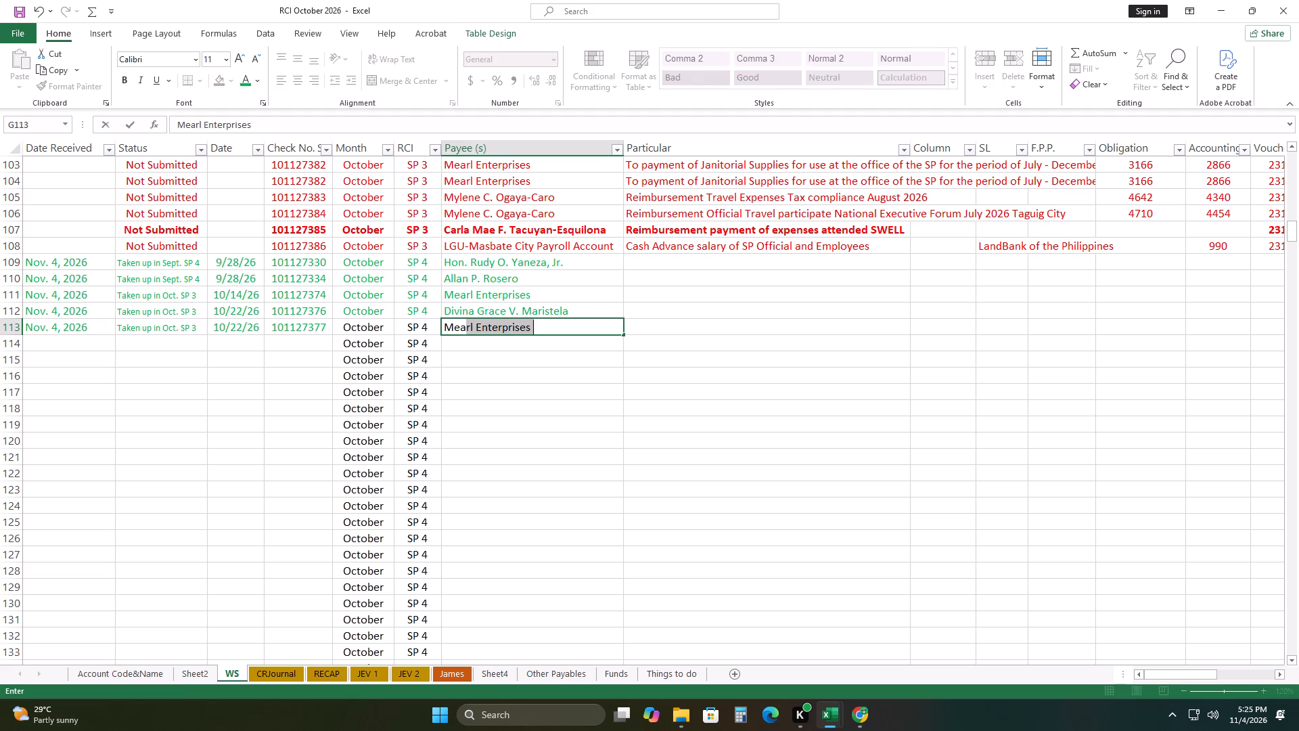
Change the font color of the whole row 113 to green.
{"action": "right_click", "coordinate": [18, 328]}
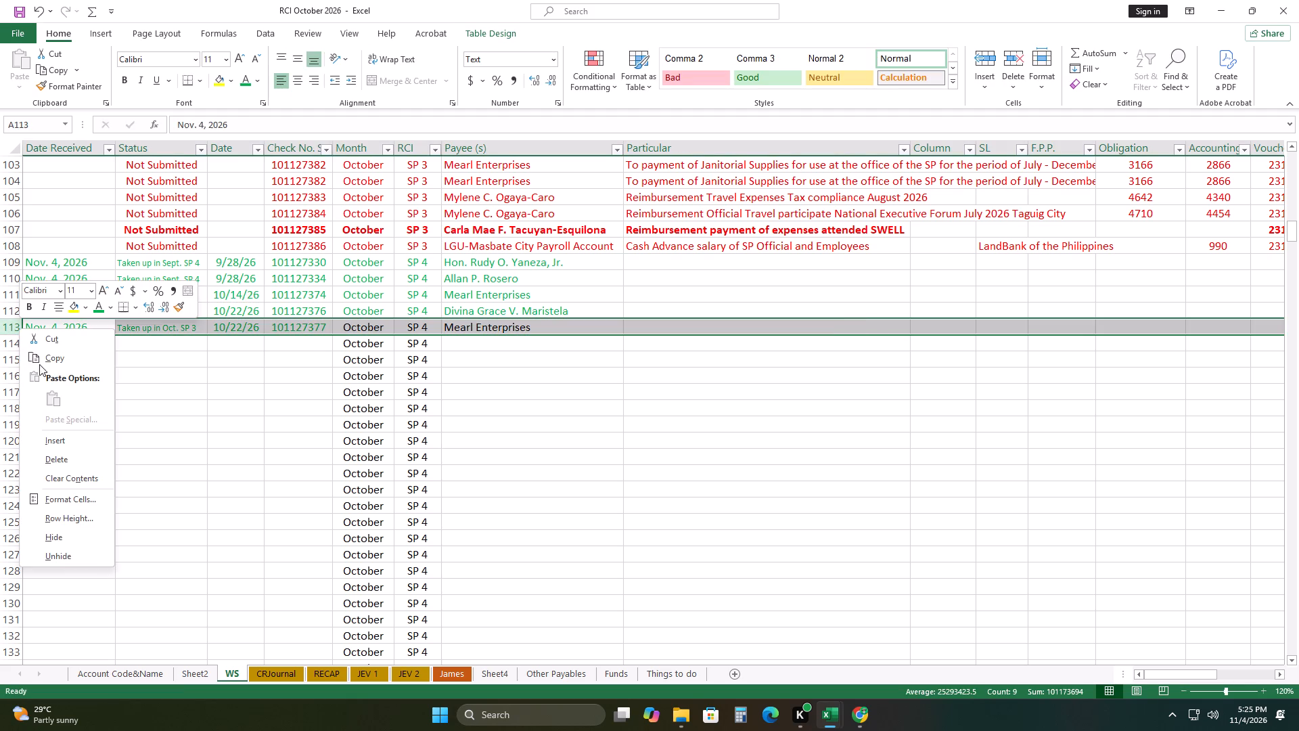
{"action": "left_click", "coordinate": [97, 307]}
{"action": "left_click_drag", "start_coordinate": [314, 431], "coordinate": [320, 431]}
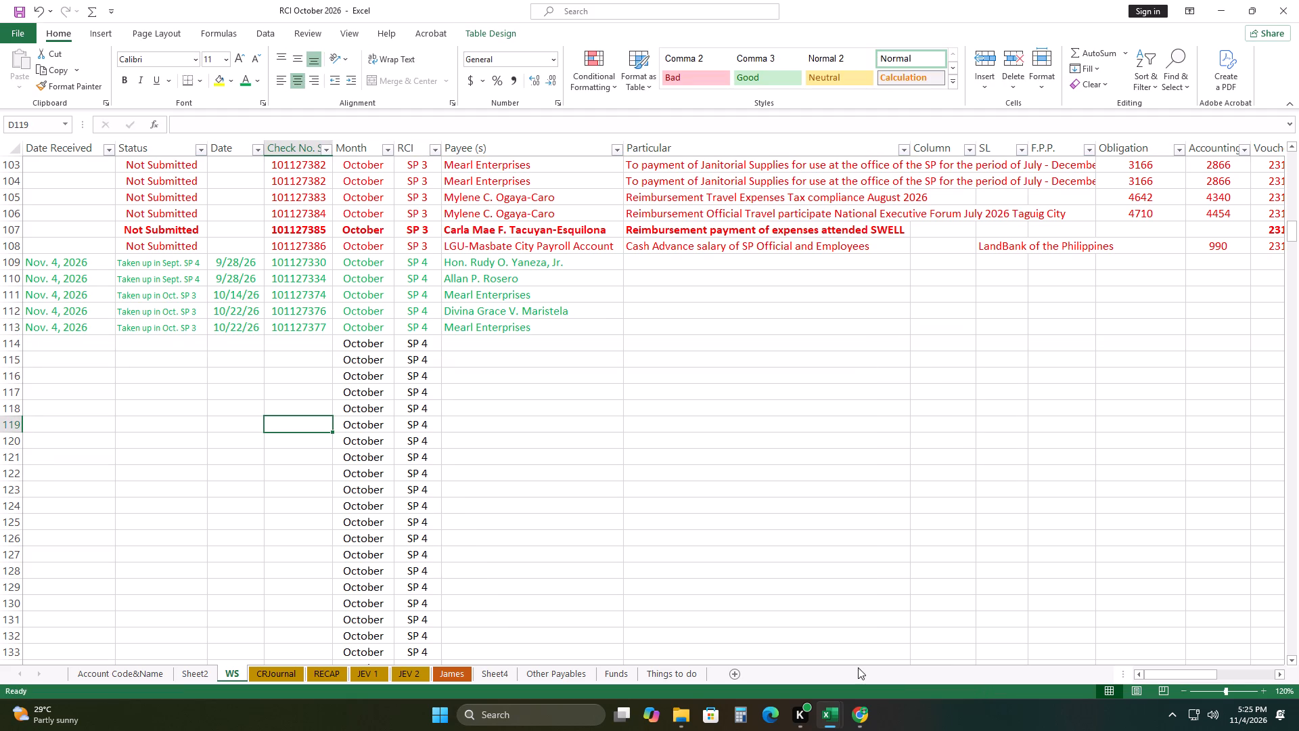
Switch to Chrome, play the YouTube video "Best Christian Pop Songs 2026" without its ad or product overlay, and return to the RCI October 2026 workbook.
{"action": "left_click", "coordinate": [857, 709]}
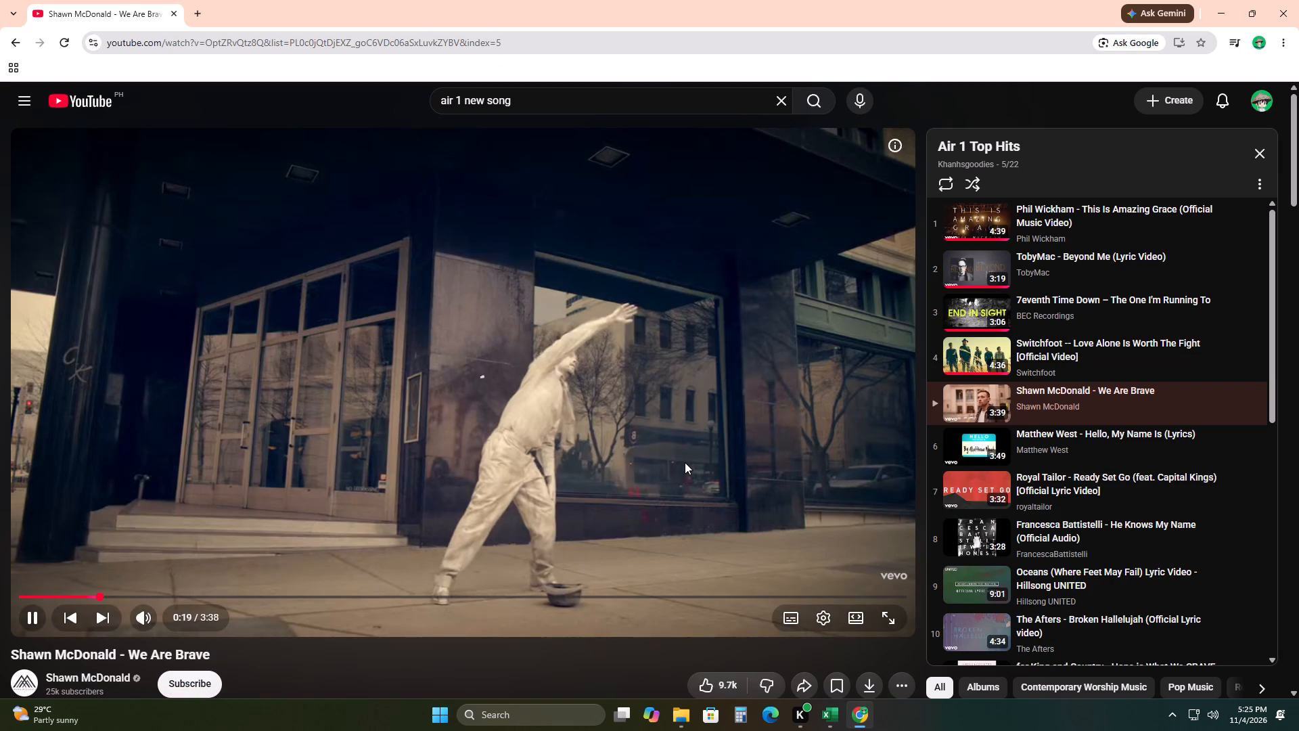
{"action": "scroll", "coordinate": [679, 466], "scroll_direction": "down", "scroll_amount": 5}
{"action": "scroll", "coordinate": [672, 479], "scroll_direction": "up", "scroll_amount": 1}
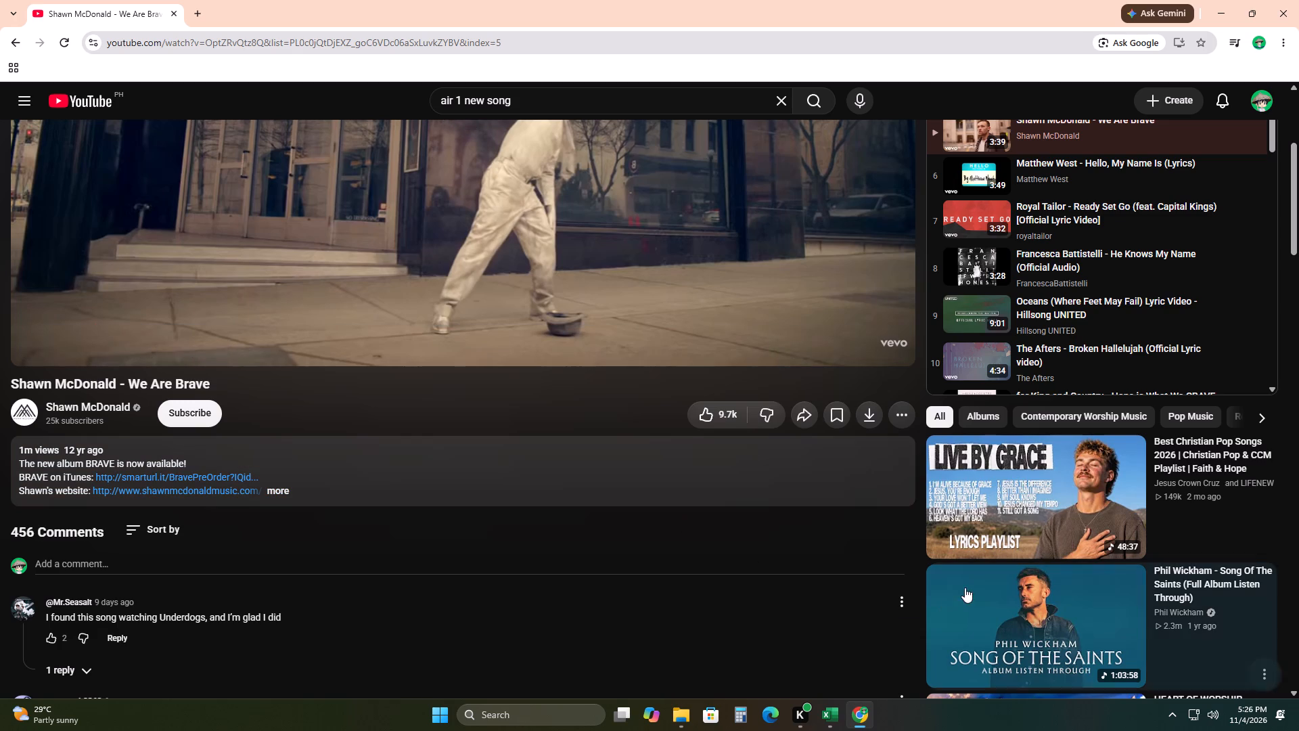
{"action": "left_click", "coordinate": [1009, 498]}
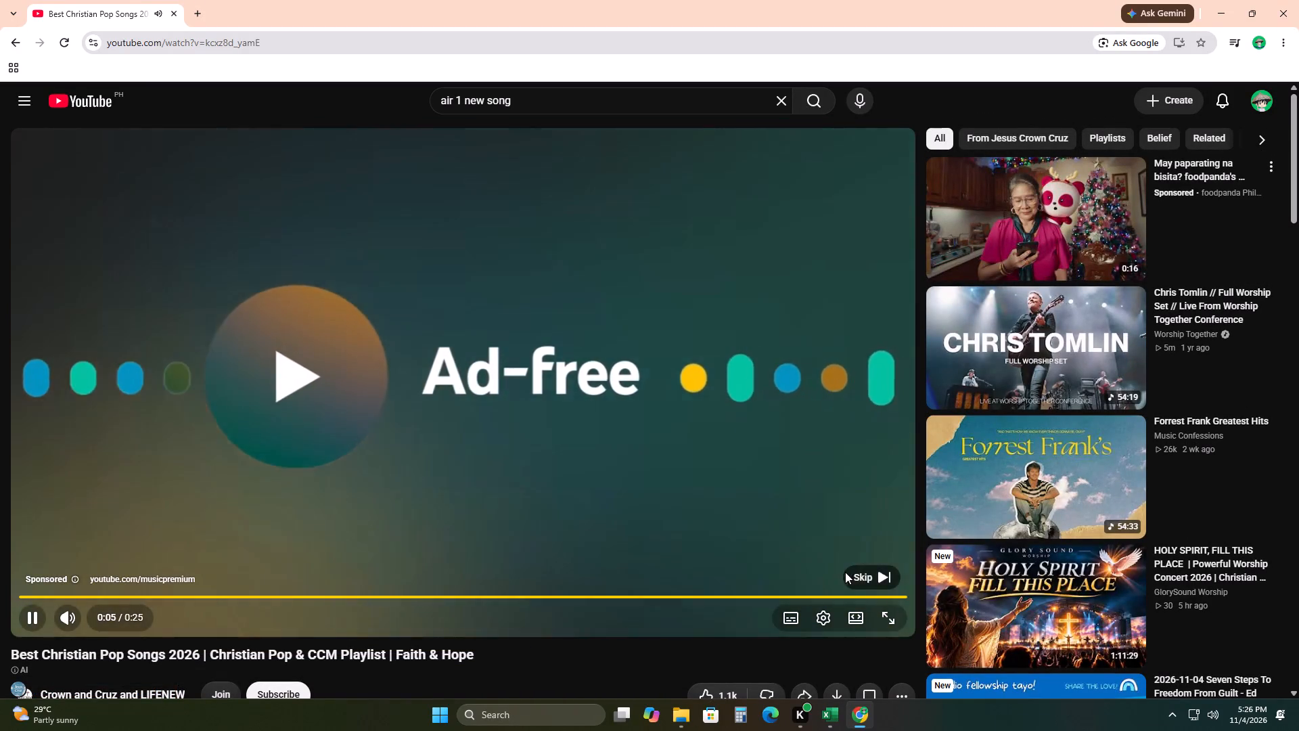
{"action": "left_click", "coordinate": [860, 574]}
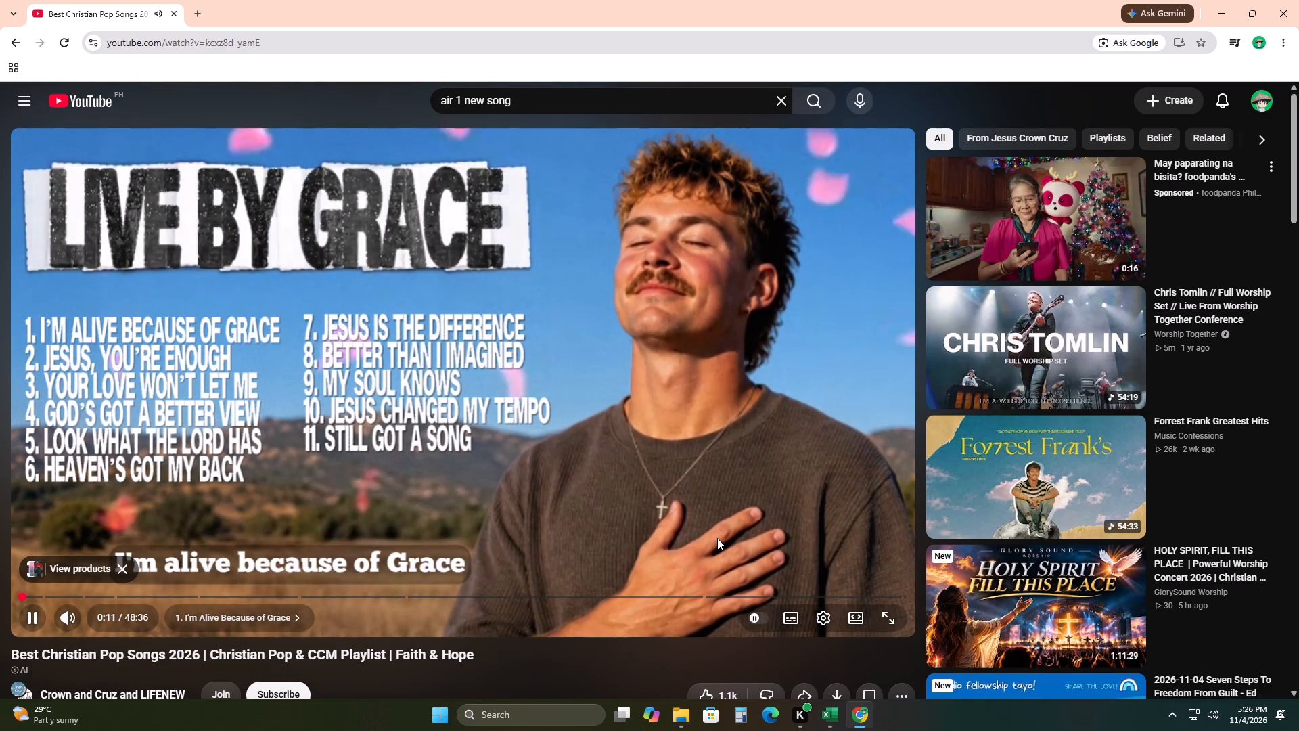
{"action": "left_click", "coordinate": [123, 571]}
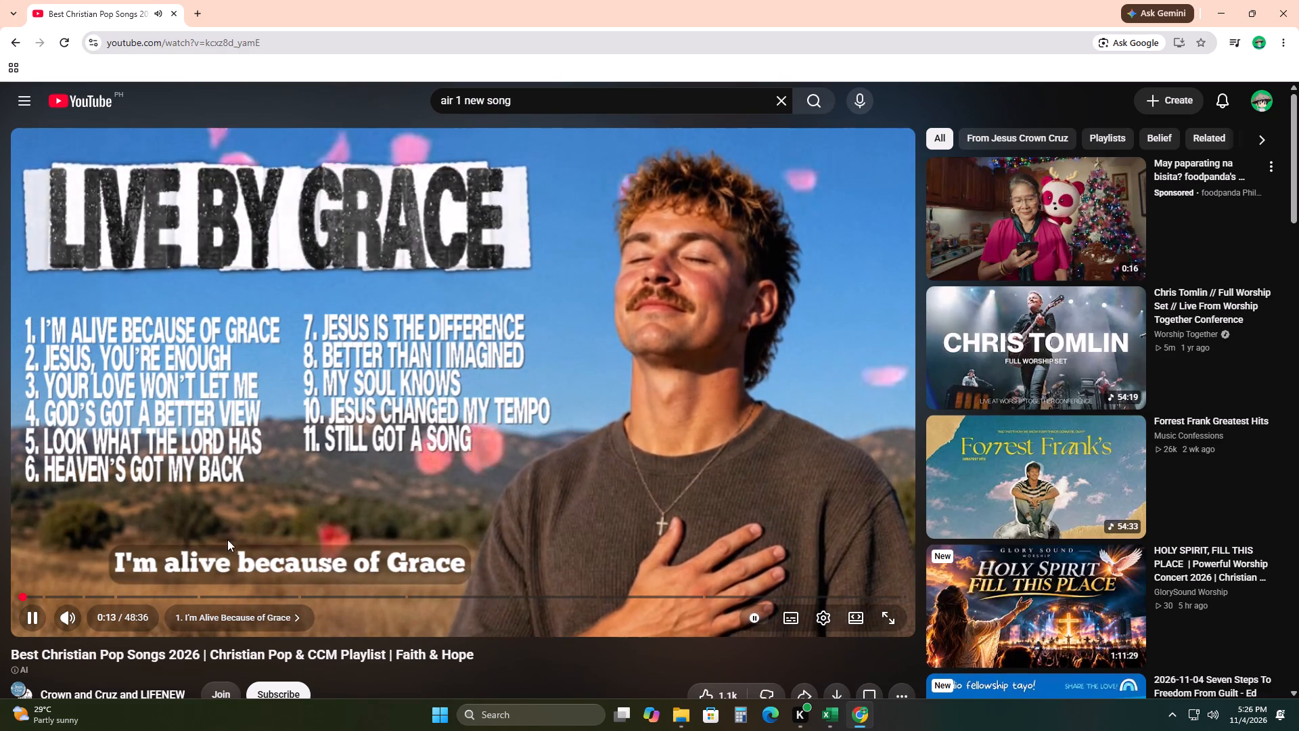
{"action": "left_click", "coordinate": [866, 721]}
{"action": "left_click", "coordinate": [643, 438]}
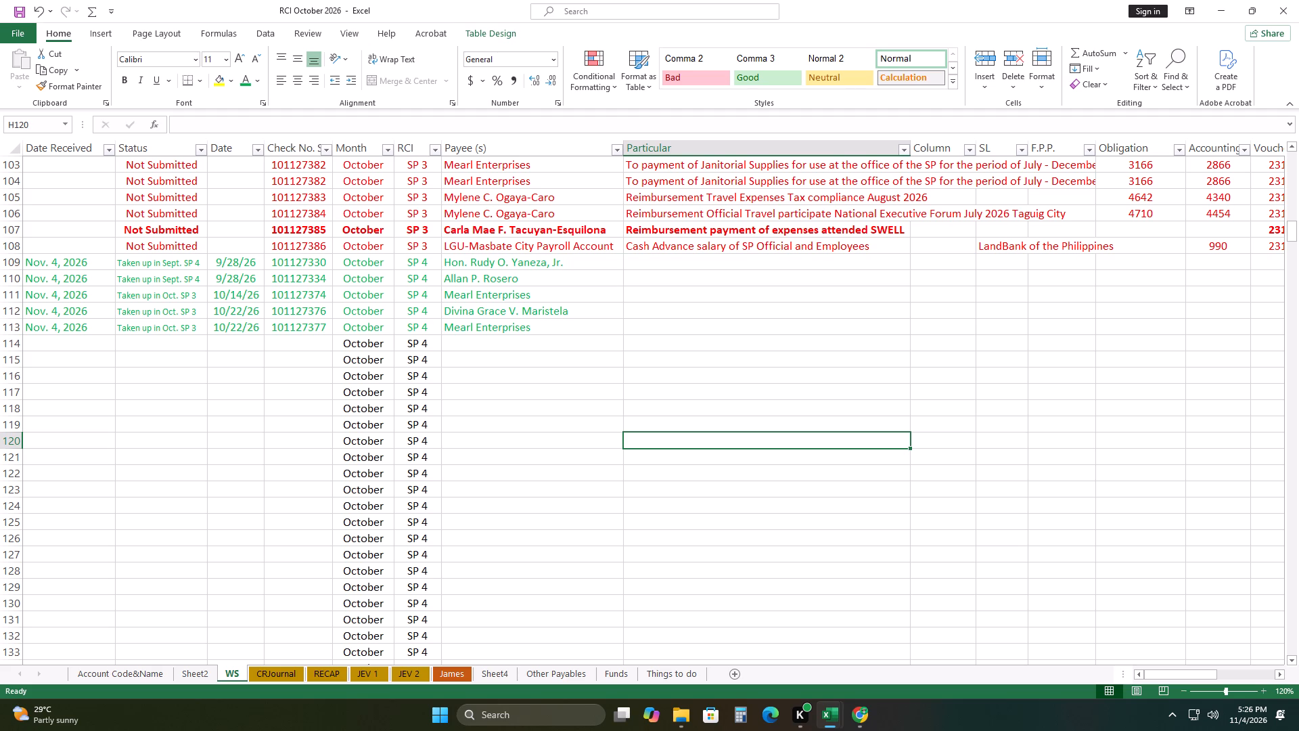
{"action": "left_click", "coordinate": [298, 324]}
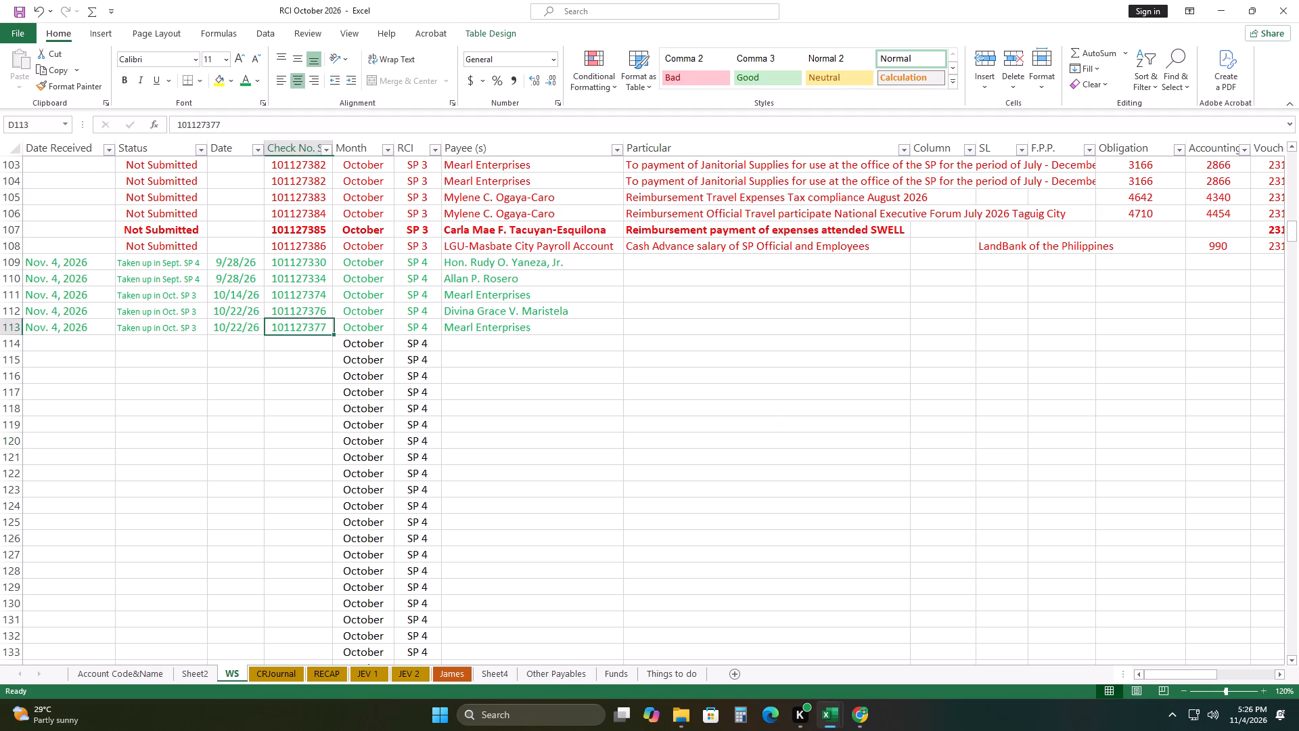
{"action": "scroll", "coordinate": [309, 328], "scroll_direction": "down", "scroll_amount": 2}
{"action": "left_click_drag", "start_coordinate": [333, 238], "coordinate": [332, 254]}
{"action": "left_click", "coordinate": [340, 264]}
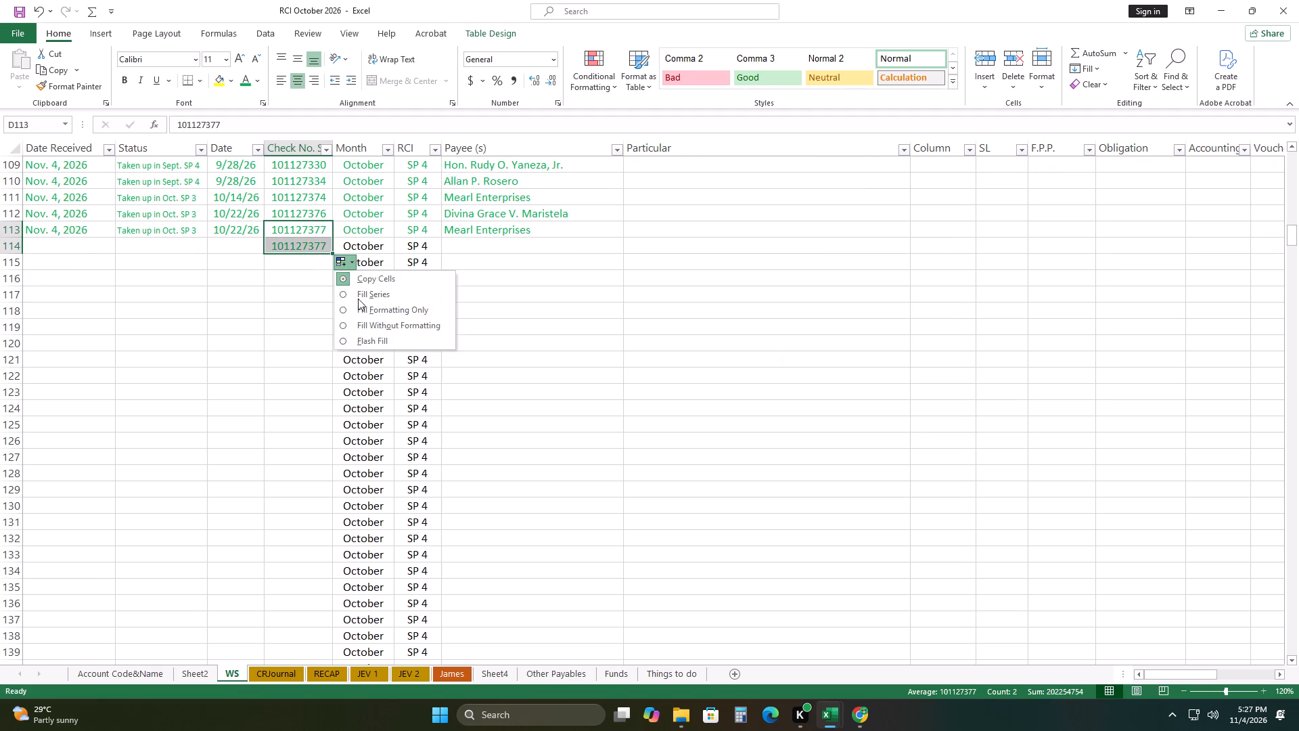
{"action": "left_click", "coordinate": [367, 296]}
{"action": "left_click", "coordinate": [290, 315]}
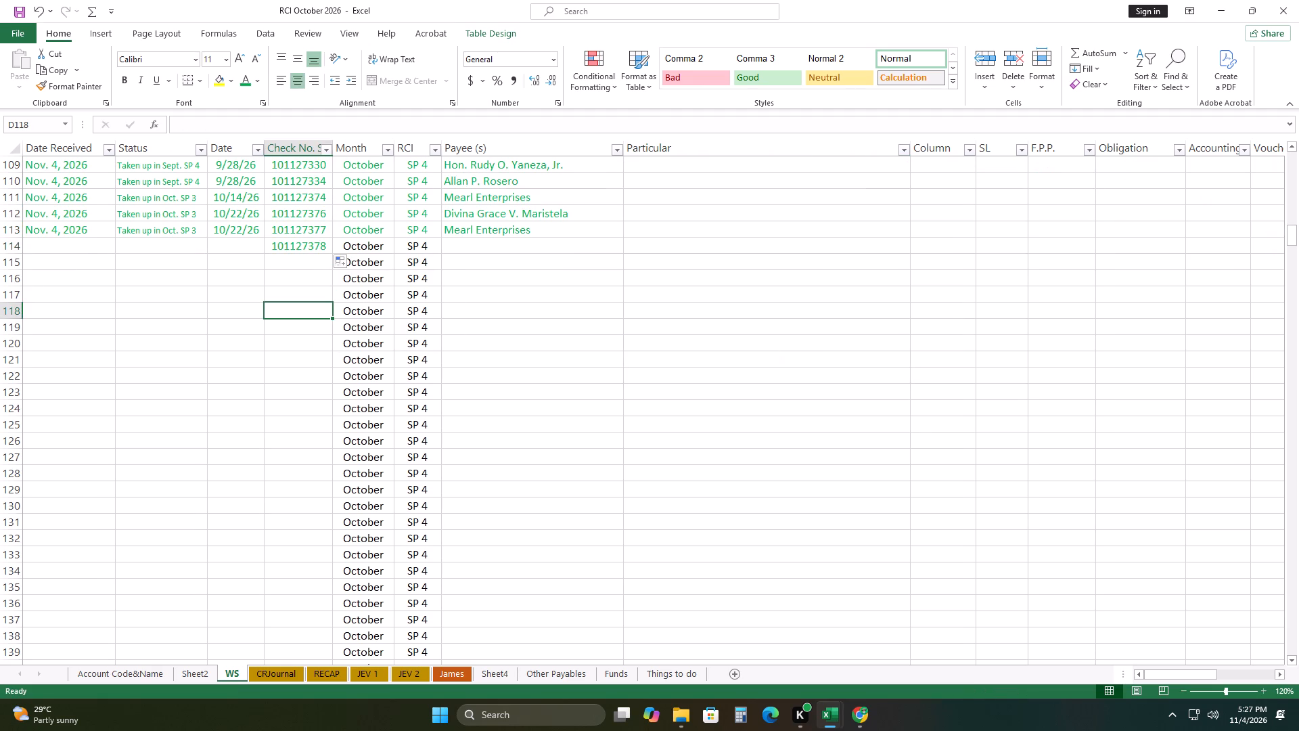
{"action": "scroll", "coordinate": [294, 332], "scroll_direction": "up", "scroll_amount": 10}
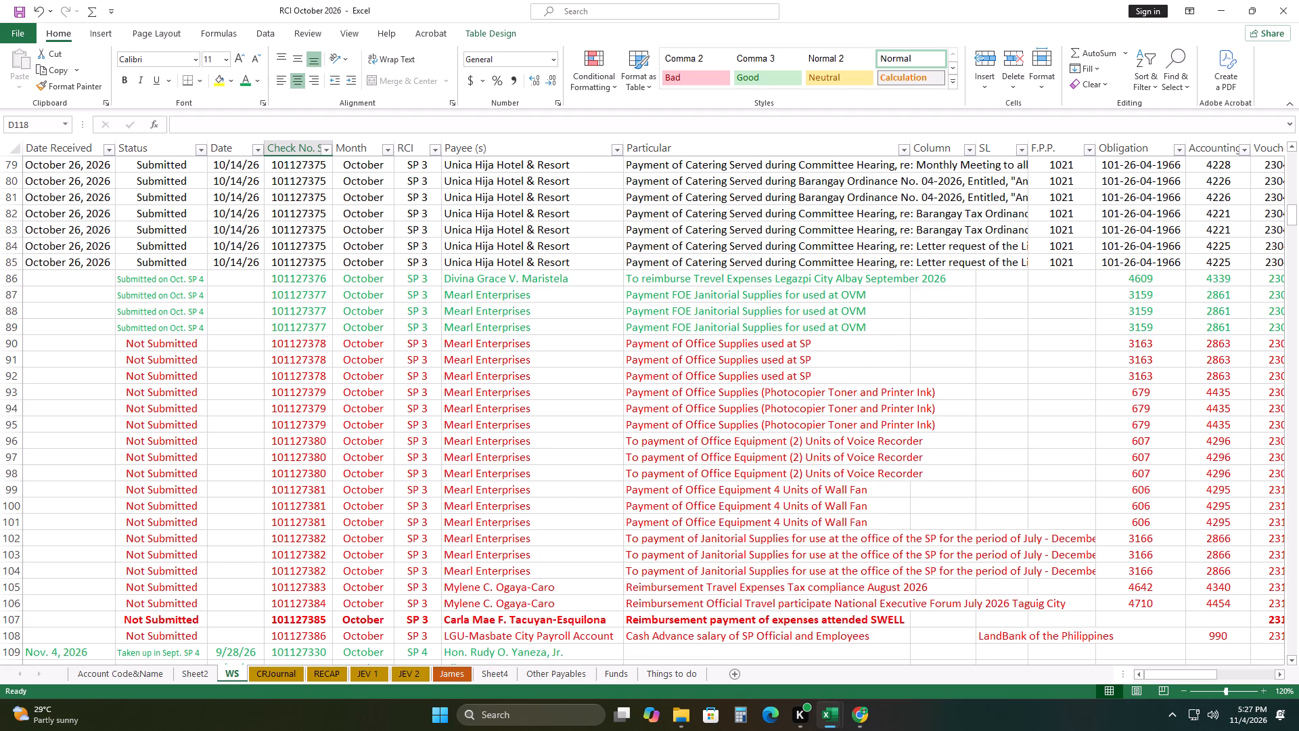
{"action": "scroll", "coordinate": [359, 386], "scroll_direction": "down", "scroll_amount": 1}
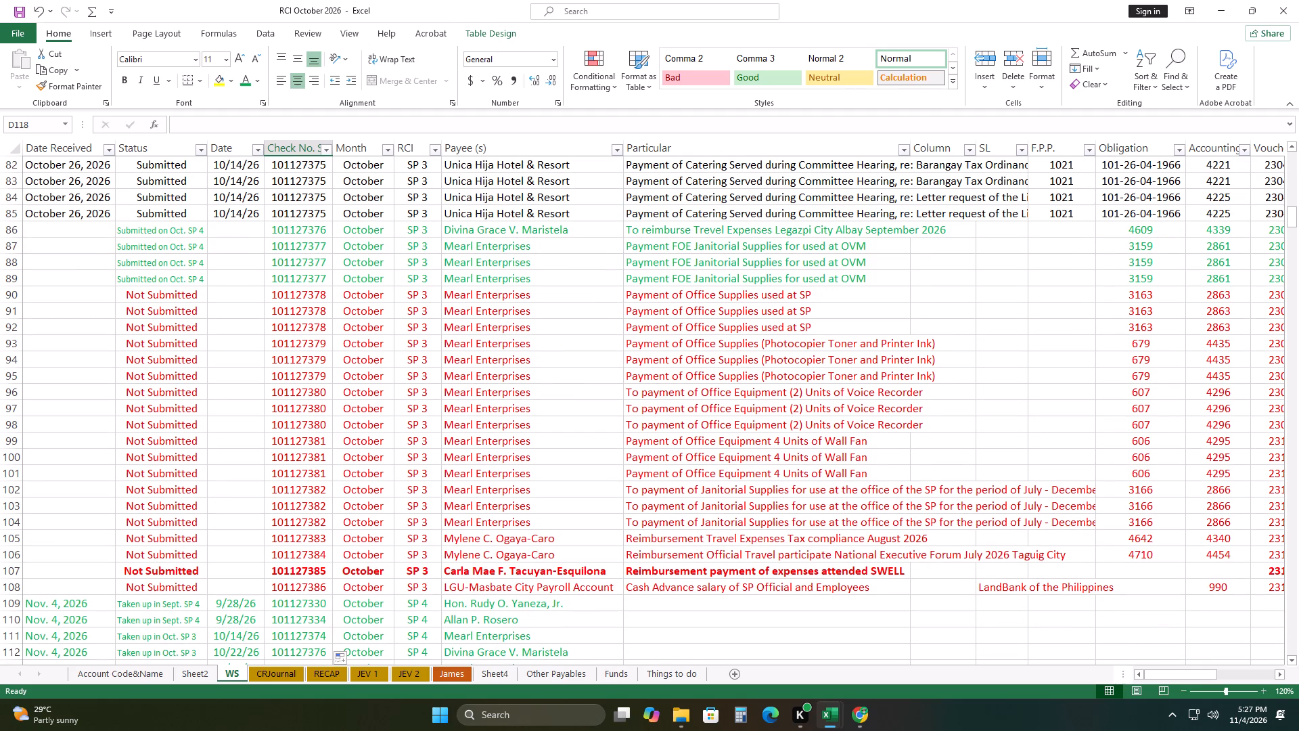
{"action": "left_click", "coordinate": [188, 281]}
{"action": "right_click", "coordinate": [188, 280]}
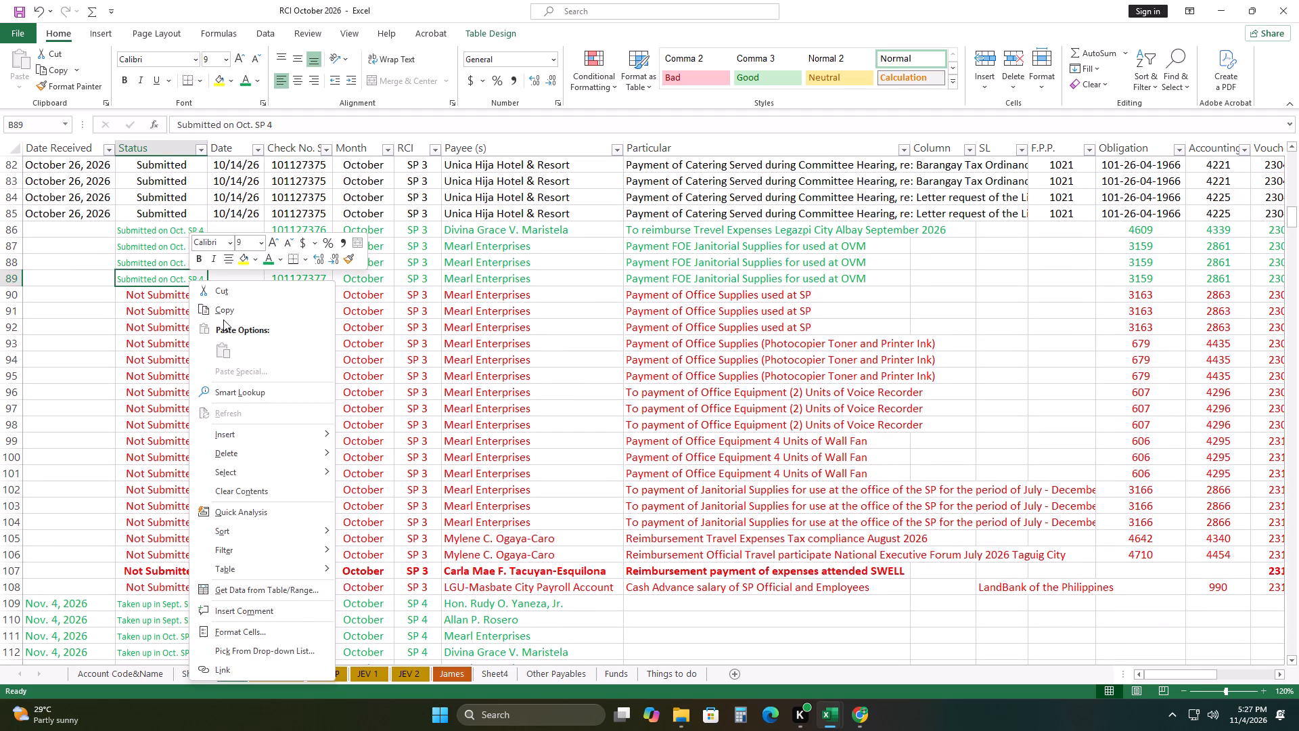
{"action": "left_click", "coordinate": [228, 311]}
{"action": "left_click_drag", "start_coordinate": [180, 297], "coordinate": [183, 323]}
{"action": "right_click", "coordinate": [183, 324]}
{"action": "left_click", "coordinate": [221, 359]}
{"action": "left_click", "coordinate": [151, 367]}
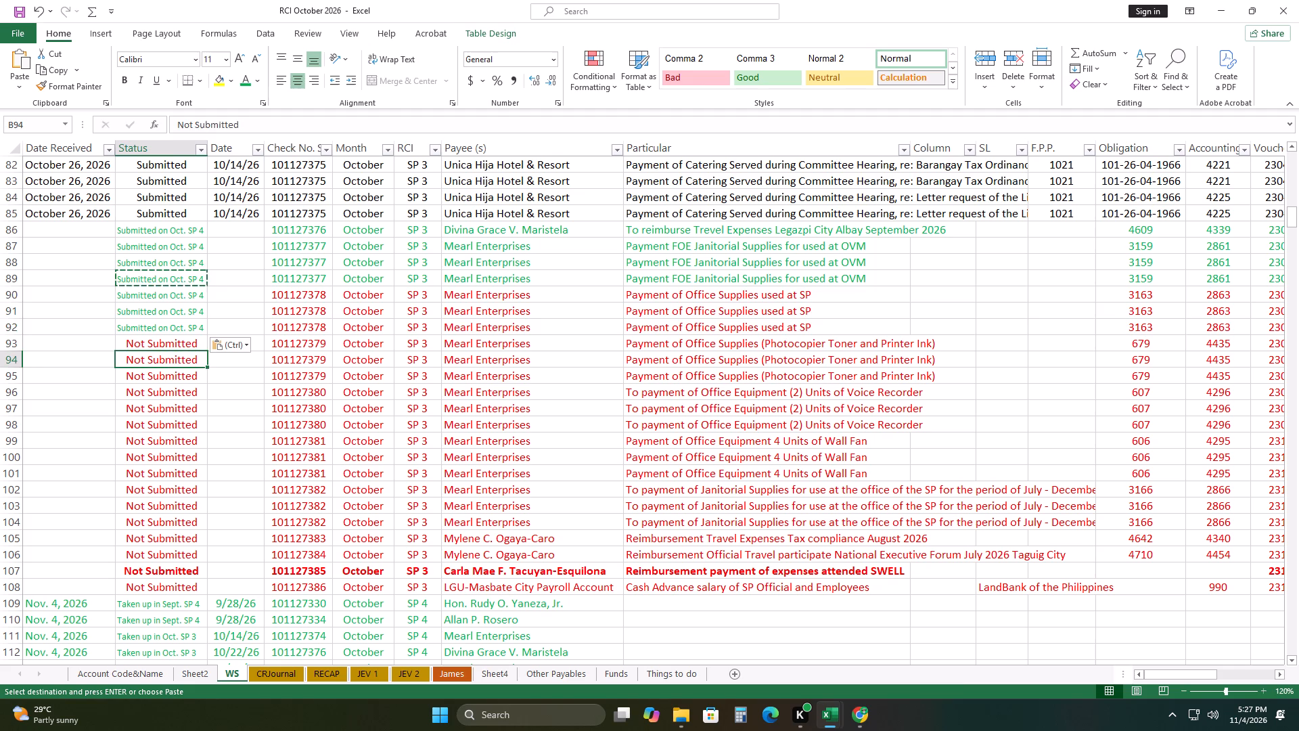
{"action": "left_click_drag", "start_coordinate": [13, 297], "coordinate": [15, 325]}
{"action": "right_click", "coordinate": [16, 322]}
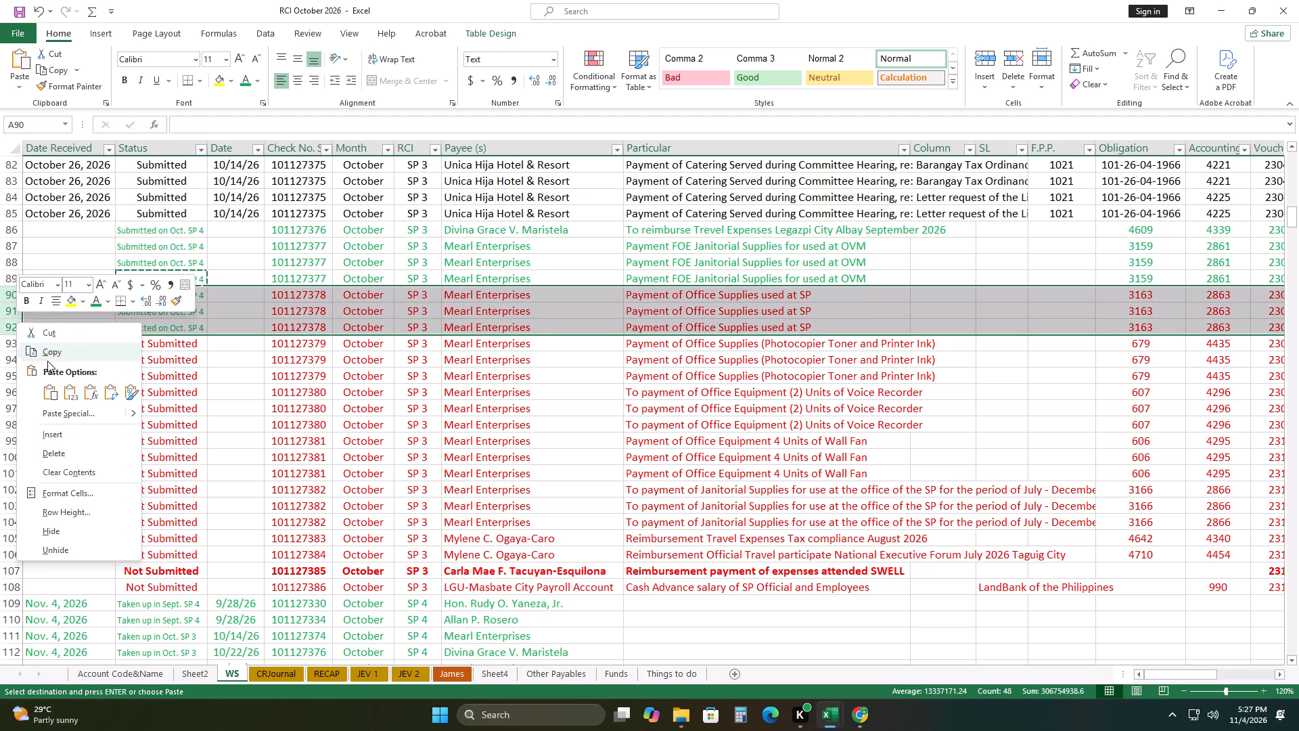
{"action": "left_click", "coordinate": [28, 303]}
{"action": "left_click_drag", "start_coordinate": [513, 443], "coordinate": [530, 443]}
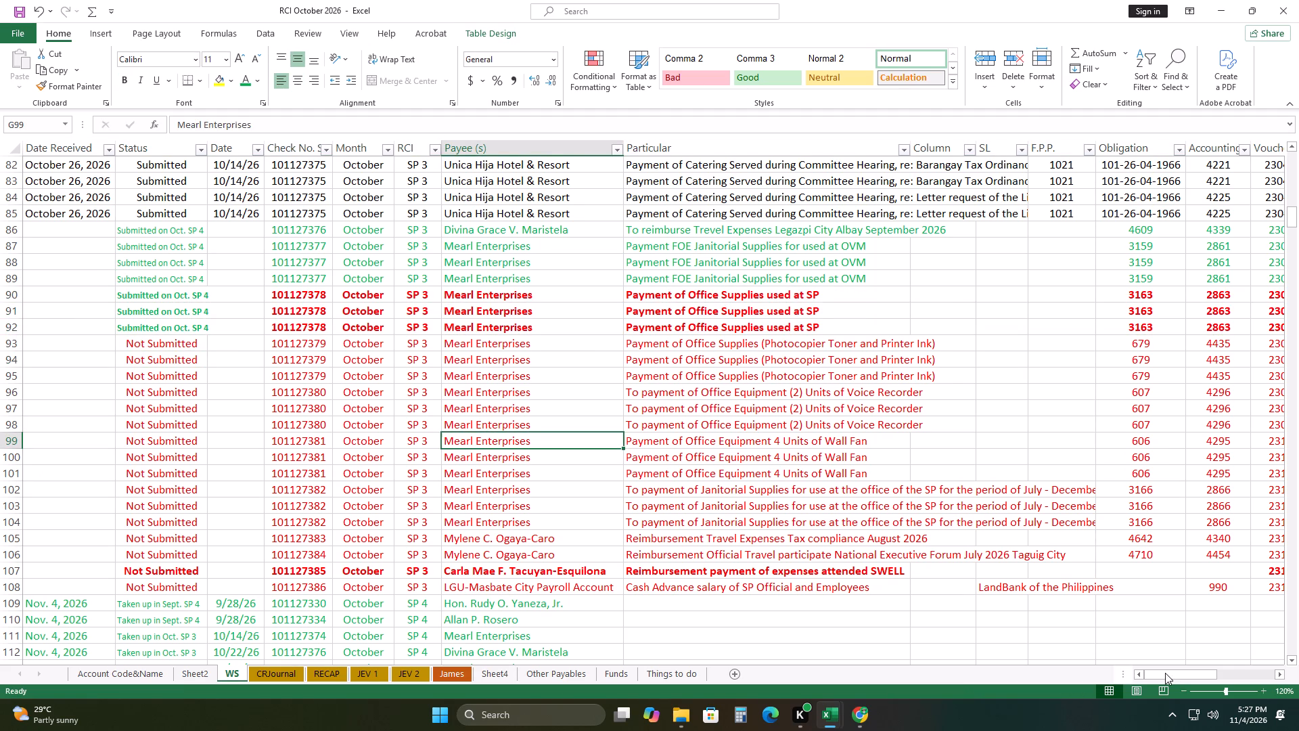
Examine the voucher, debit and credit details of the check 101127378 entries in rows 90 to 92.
{"action": "left_click_drag", "start_coordinate": [1165, 673], "coordinate": [1170, 671]}
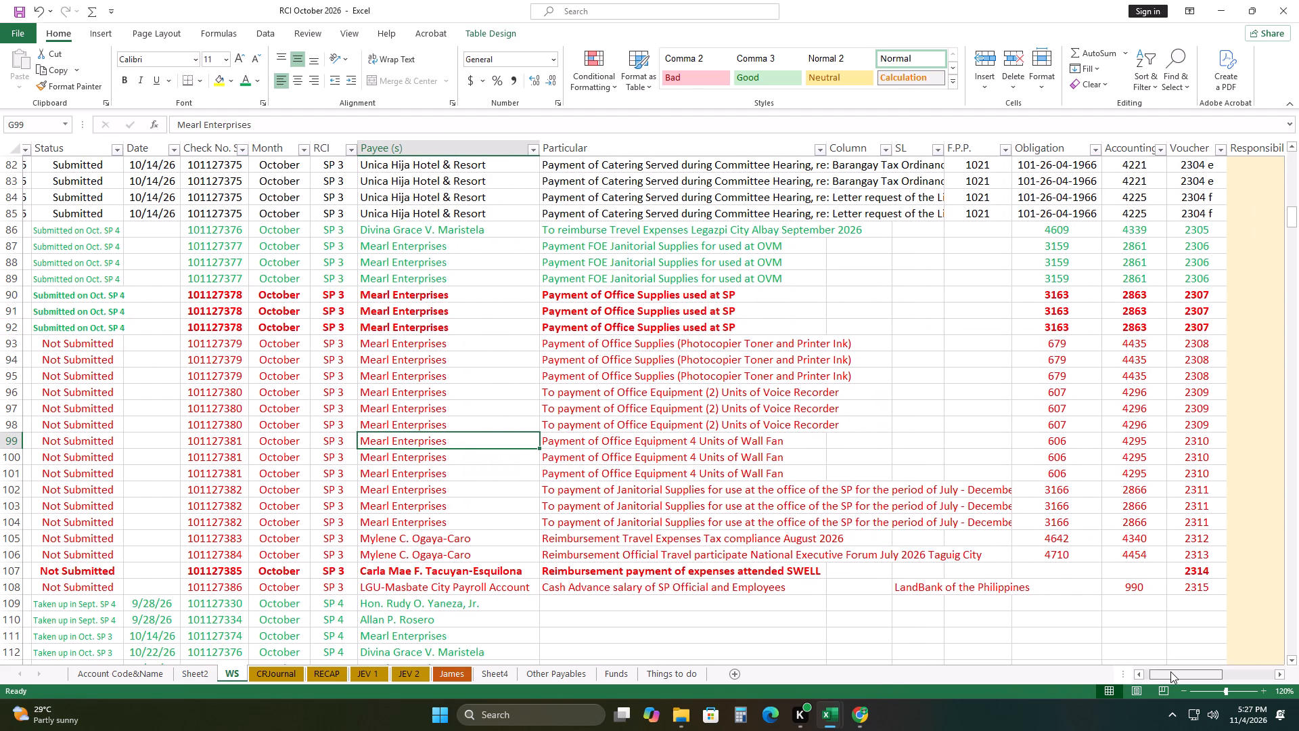
{"action": "left_click_drag", "start_coordinate": [1170, 671], "coordinate": [1221, 654]}
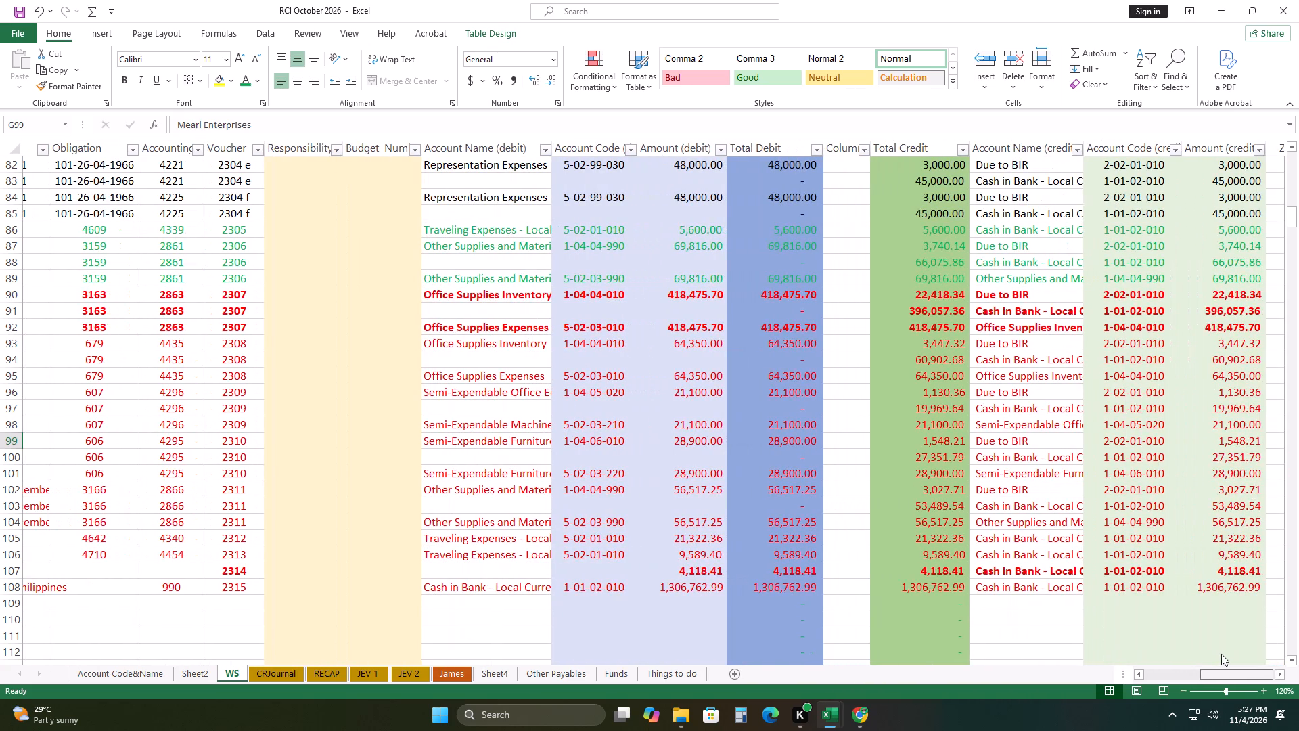
{"action": "left_click_drag", "start_coordinate": [1221, 654], "coordinate": [1241, 652]}
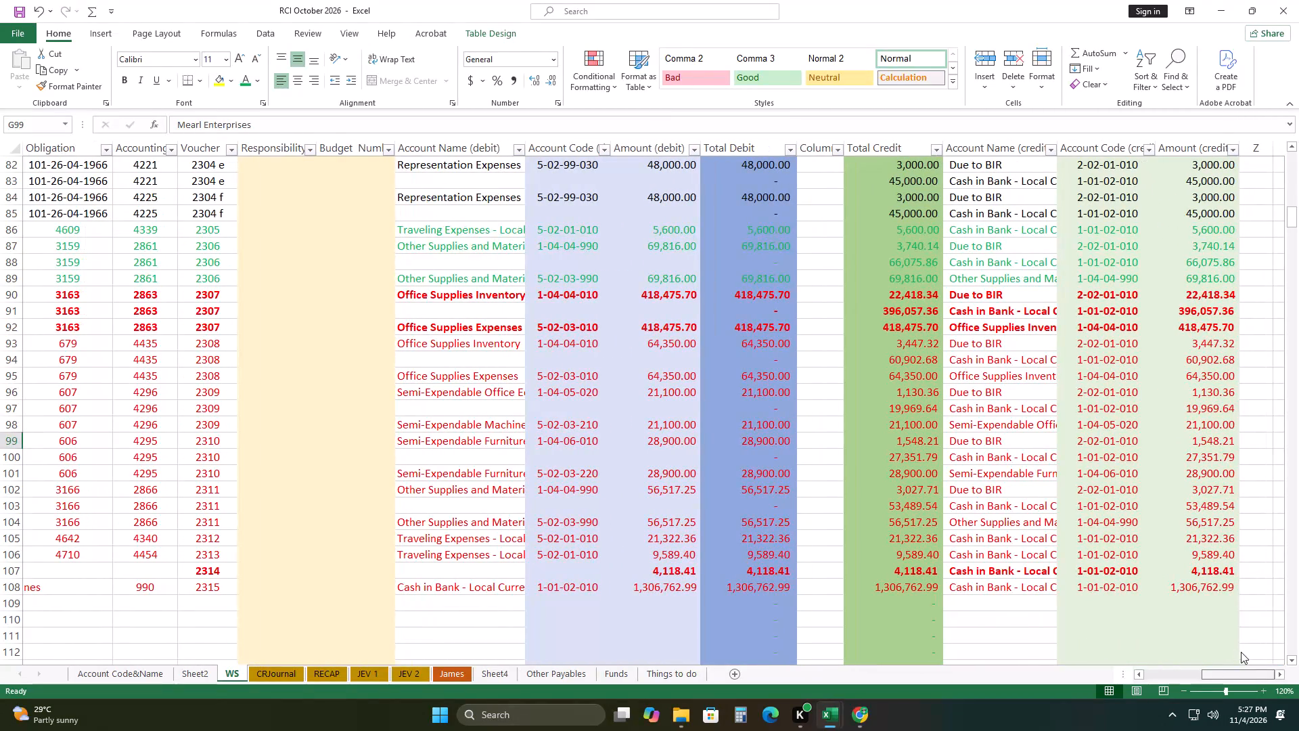
{"action": "left_click_drag", "start_coordinate": [1241, 652], "coordinate": [1192, 661]}
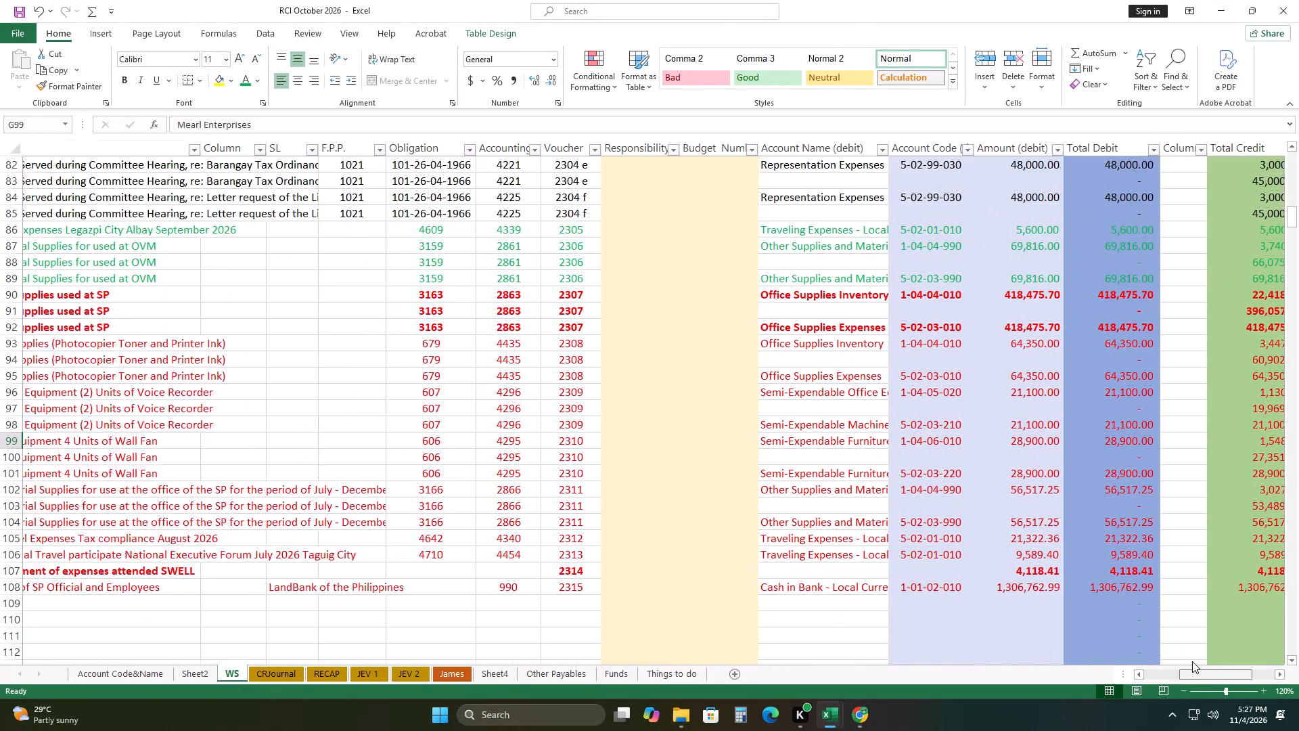
{"action": "left_click_drag", "start_coordinate": [1192, 661], "coordinate": [1185, 662]}
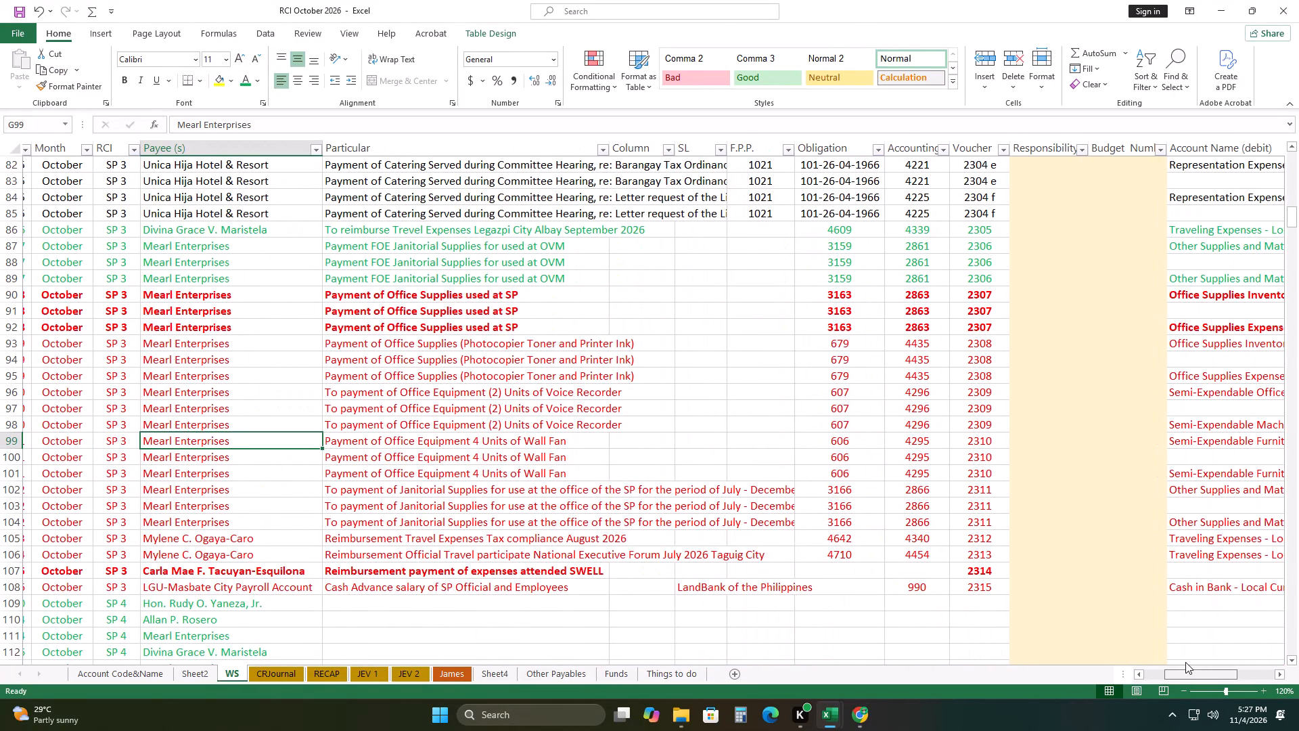
{"action": "left_click_drag", "start_coordinate": [1185, 662], "coordinate": [1184, 663]}
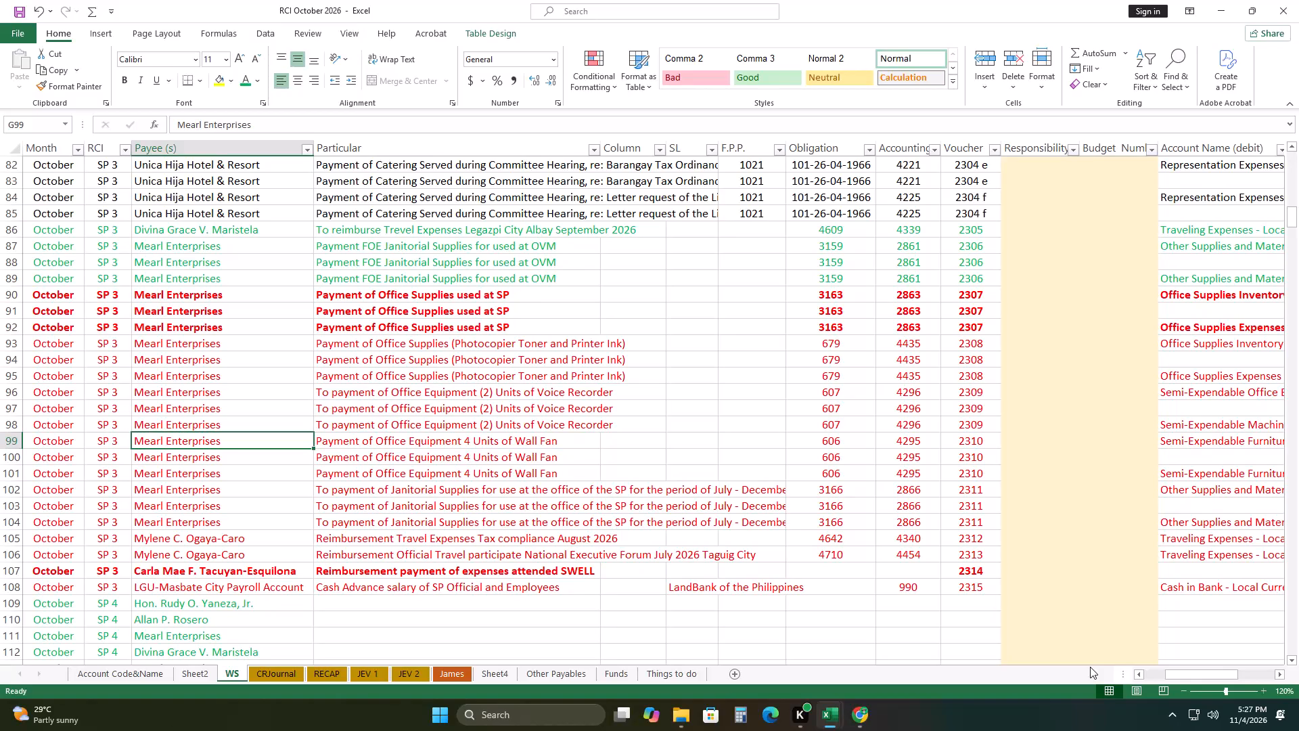
{"action": "left_click_drag", "start_coordinate": [1196, 676], "coordinate": [840, 669]}
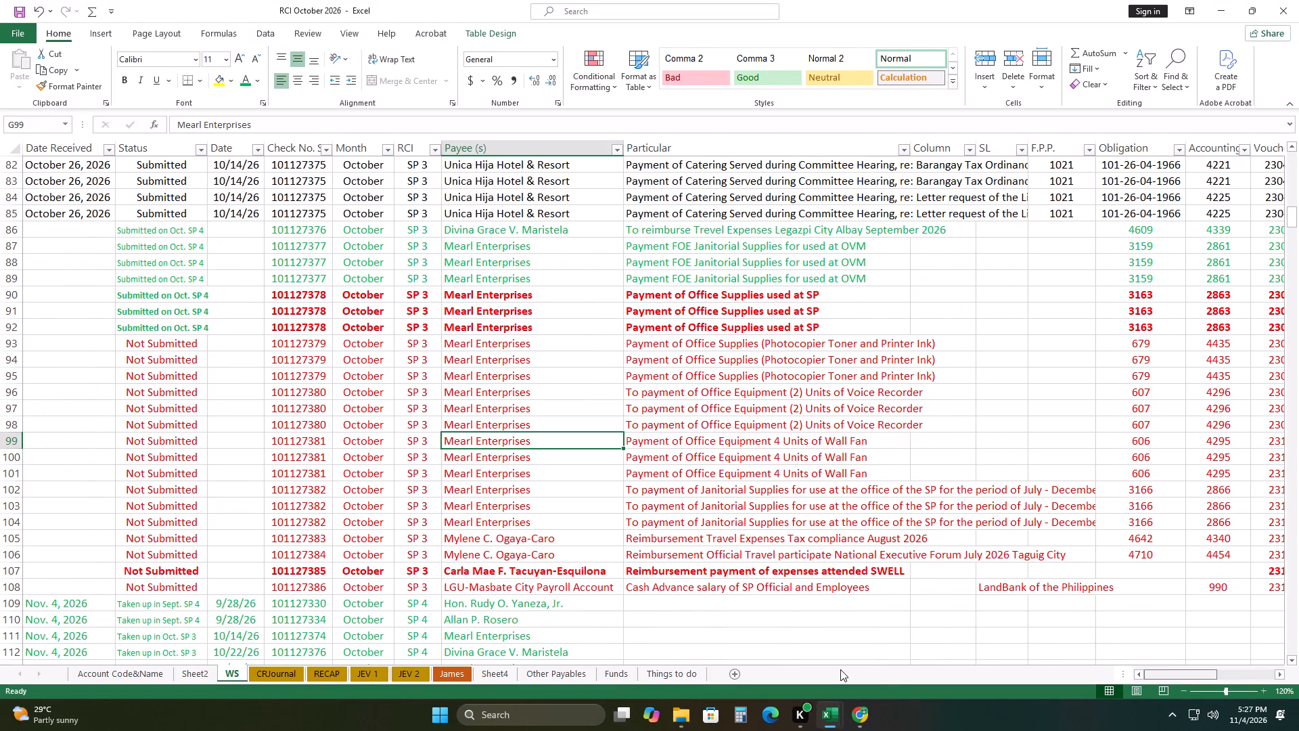
{"action": "left_click_drag", "start_coordinate": [840, 669], "coordinate": [873, 677]}
Remove the bold formatting from the entries in rows 90 to 92 and change their font color to green.
{"action": "scroll", "coordinate": [426, 373], "scroll_direction": "down", "scroll_amount": 1}
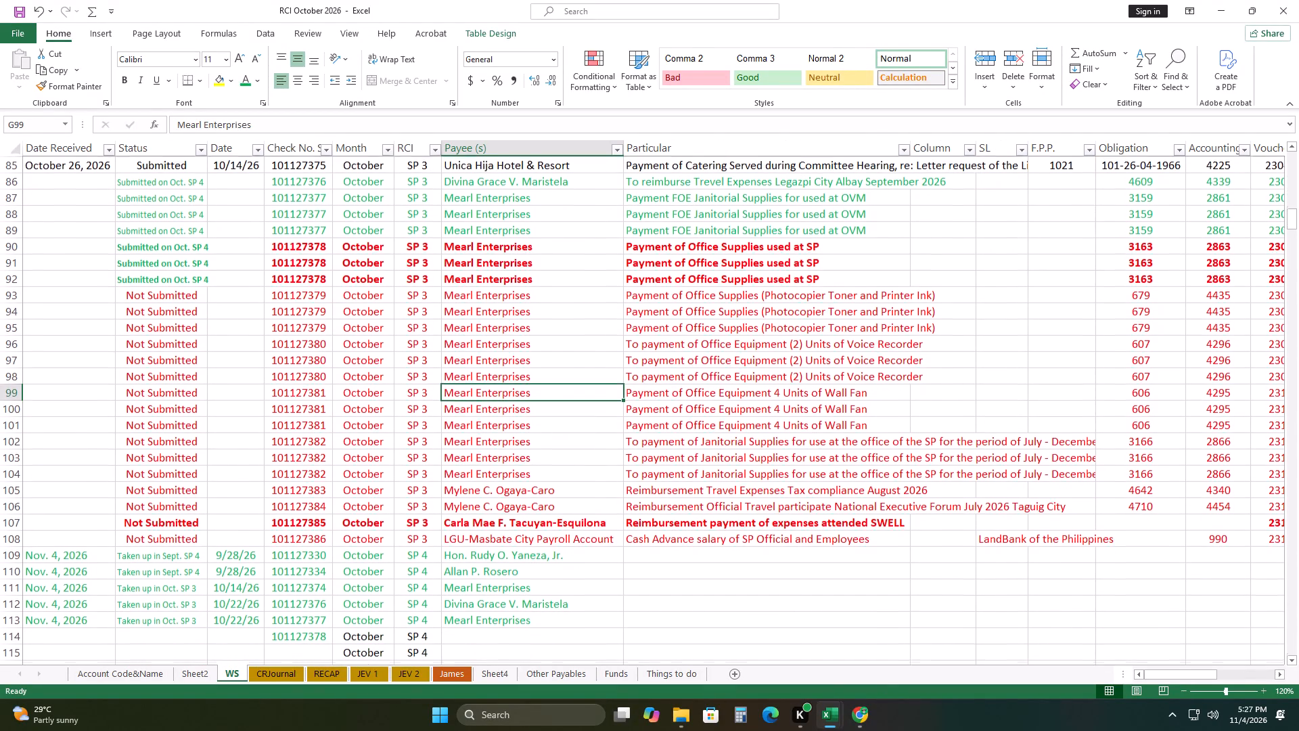
{"action": "left_click_drag", "start_coordinate": [13, 246], "coordinate": [16, 278]}
{"action": "right_click", "coordinate": [16, 278]}
{"action": "left_click", "coordinate": [23, 257]}
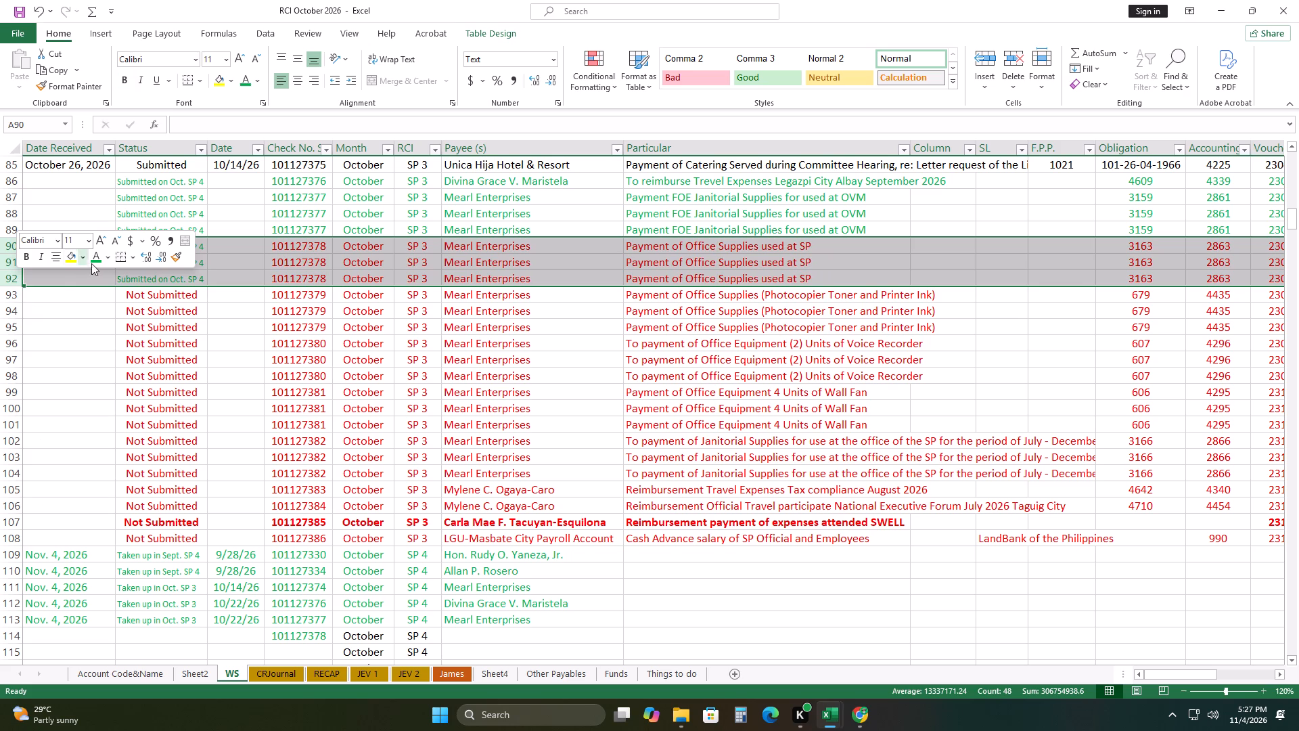
{"action": "left_click", "coordinate": [97, 258]}
{"action": "left_click", "coordinate": [398, 365]}
Copy the date received "Nov. 4, 2026", status "Taken up in Oct. SP 3" and date 10/22/26 from row 113 to row 114.
{"action": "scroll", "coordinate": [329, 391], "scroll_direction": "down", "scroll_amount": 5}
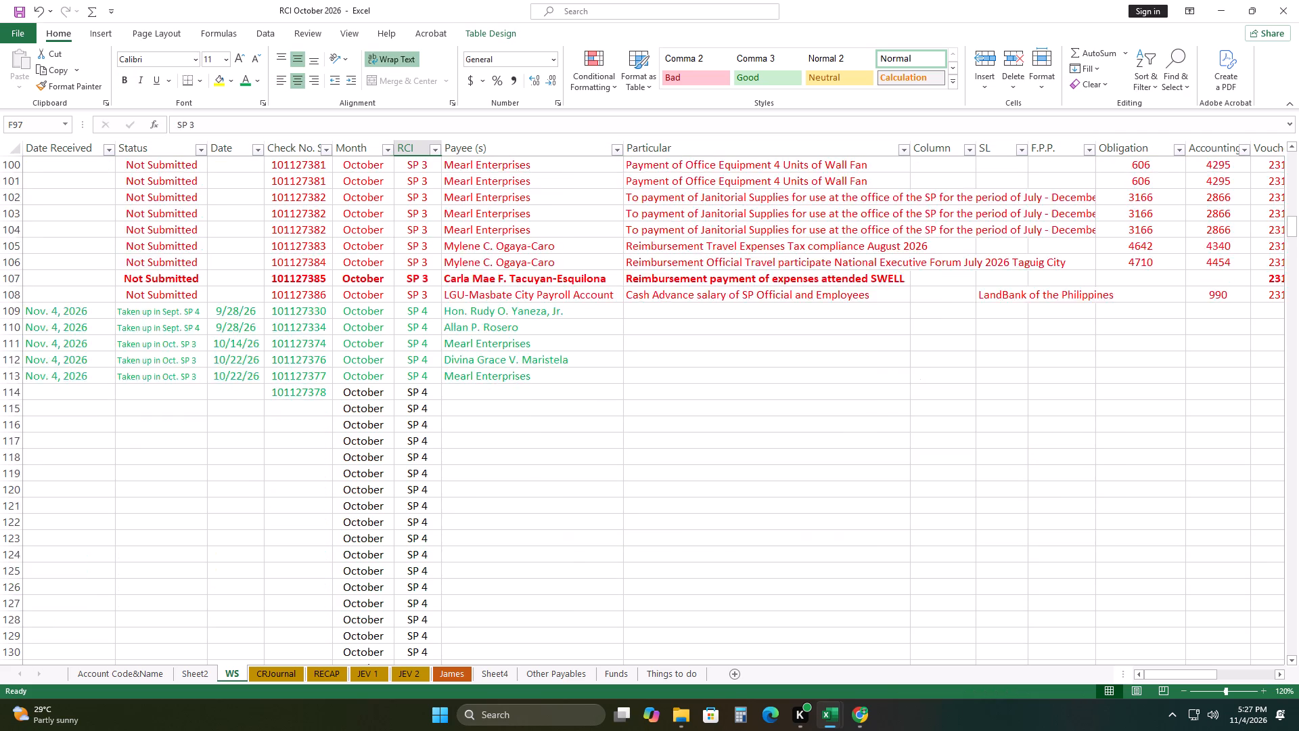
{"action": "scroll", "coordinate": [327, 402], "scroll_direction": "down", "scroll_amount": 3}
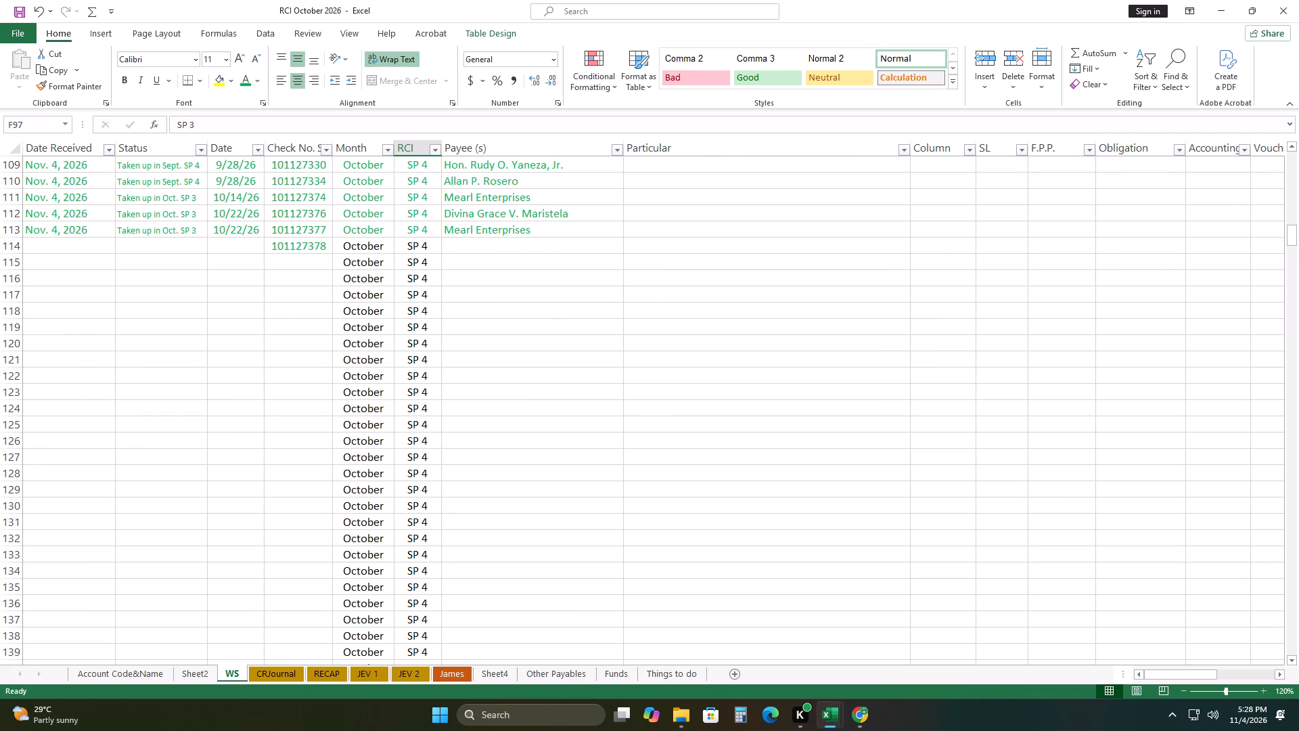
{"action": "scroll", "coordinate": [184, 324], "scroll_direction": "up", "scroll_amount": 1}
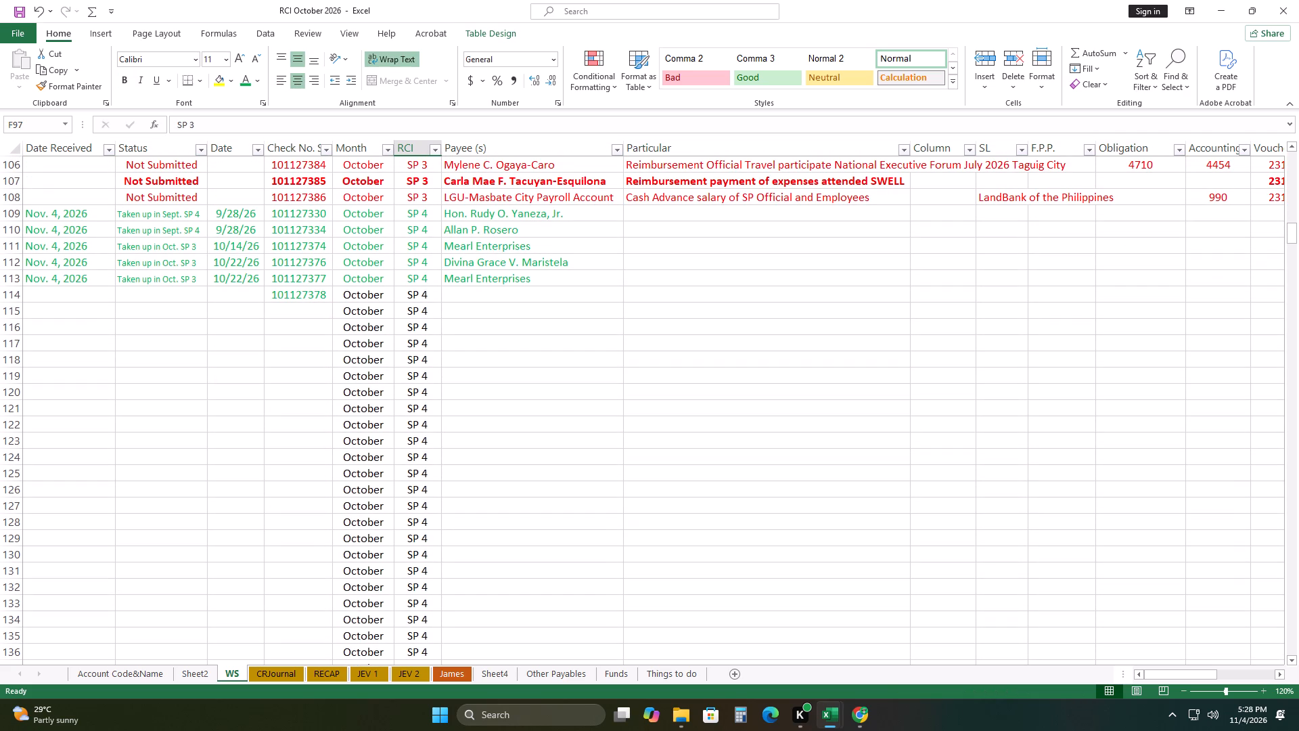
{"action": "left_click_drag", "start_coordinate": [71, 280], "coordinate": [215, 280]}
{"action": "right_click", "coordinate": [215, 280]}
{"action": "left_click", "coordinate": [292, 309]}
{"action": "left_click", "coordinate": [92, 296]}
{"action": "right_click", "coordinate": [92, 296]}
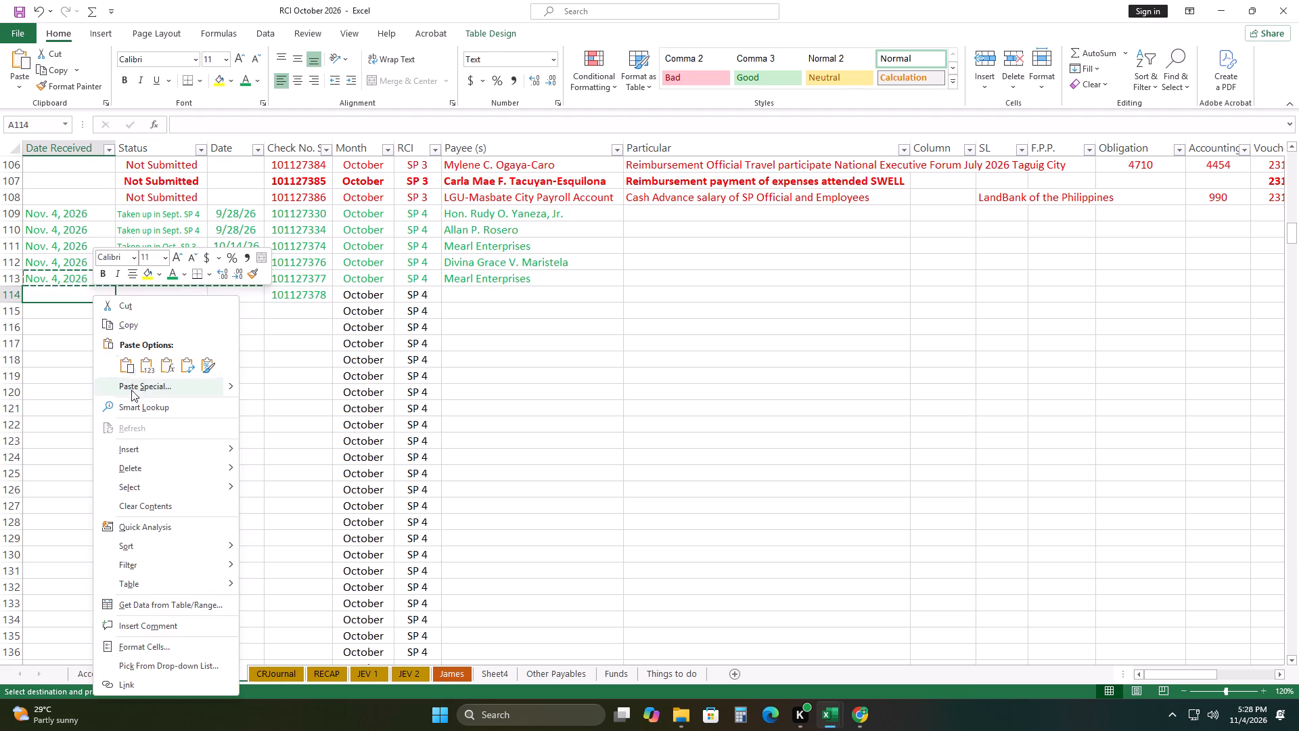
{"action": "left_click", "coordinate": [129, 368]}
{"action": "left_click_drag", "start_coordinate": [115, 375], "coordinate": [122, 377]}
{"action": "left_click_drag", "start_coordinate": [278, 342], "coordinate": [307, 347]}
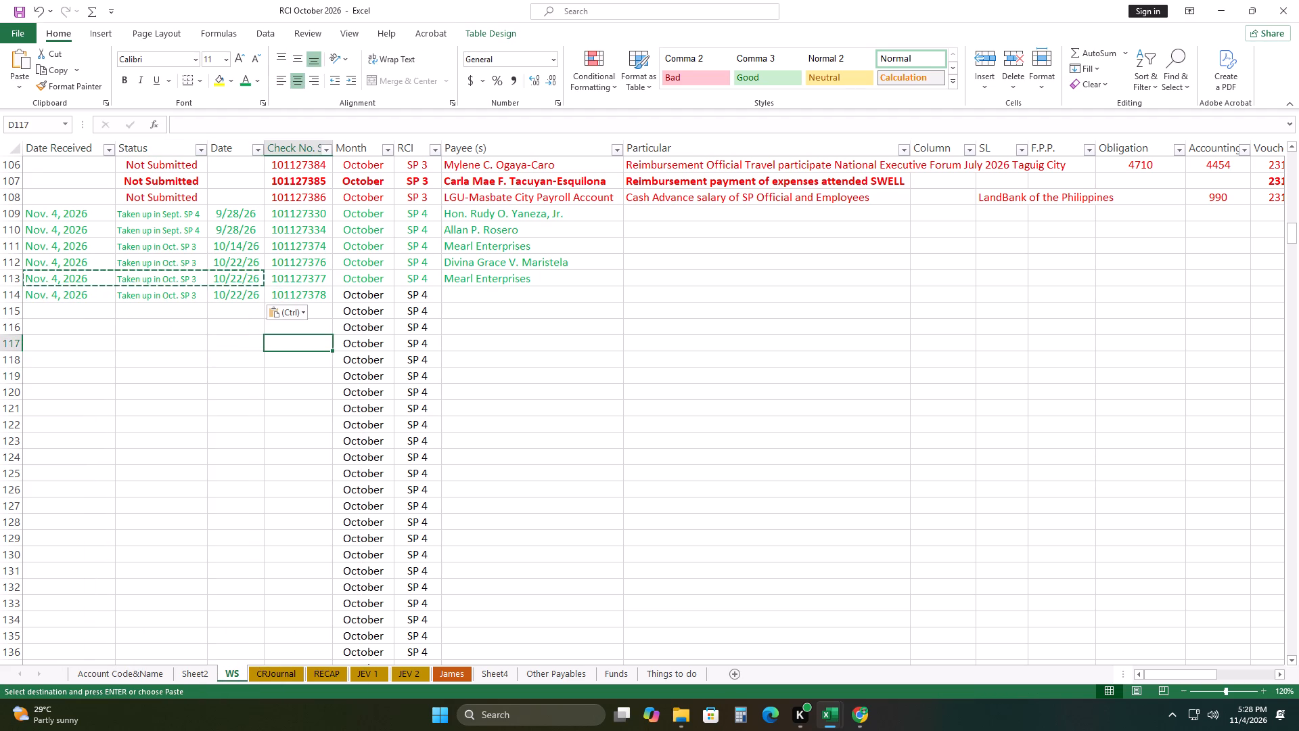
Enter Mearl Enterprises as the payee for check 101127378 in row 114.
{"action": "left_click", "coordinate": [484, 296]}
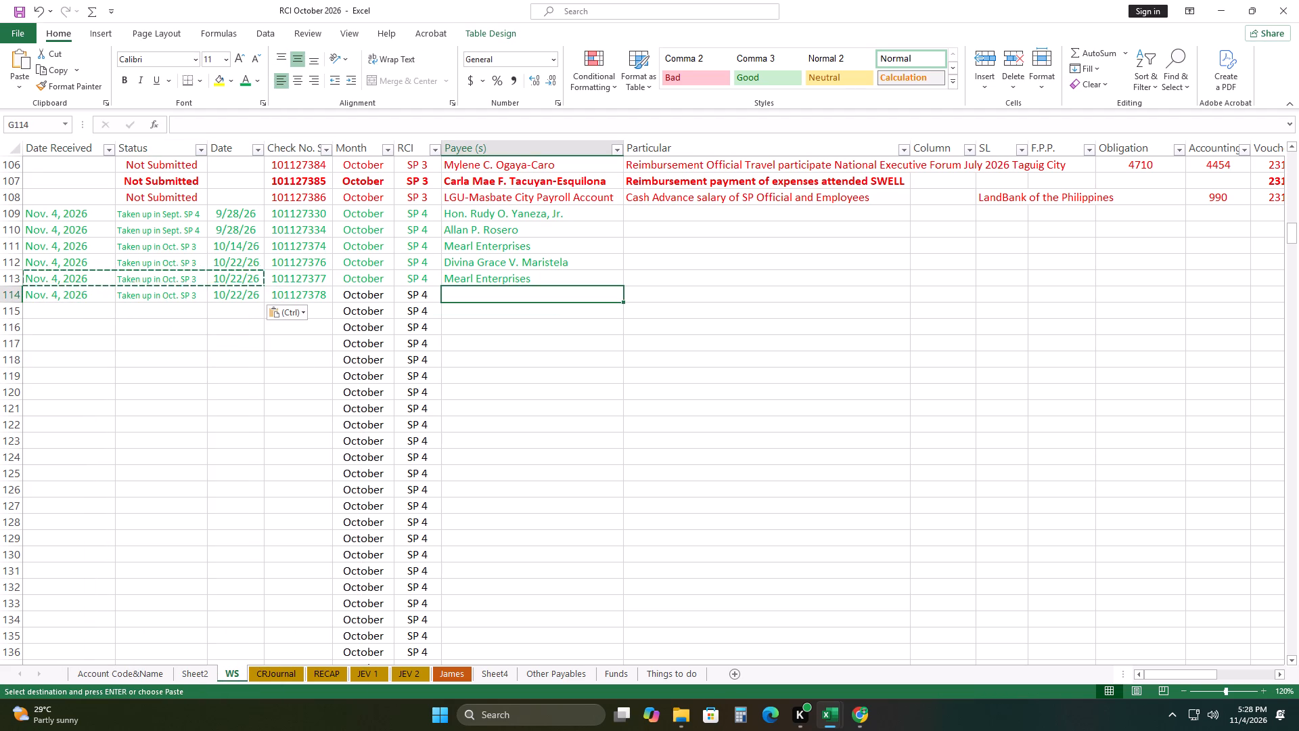
{"action": "type", "text": "Me"}
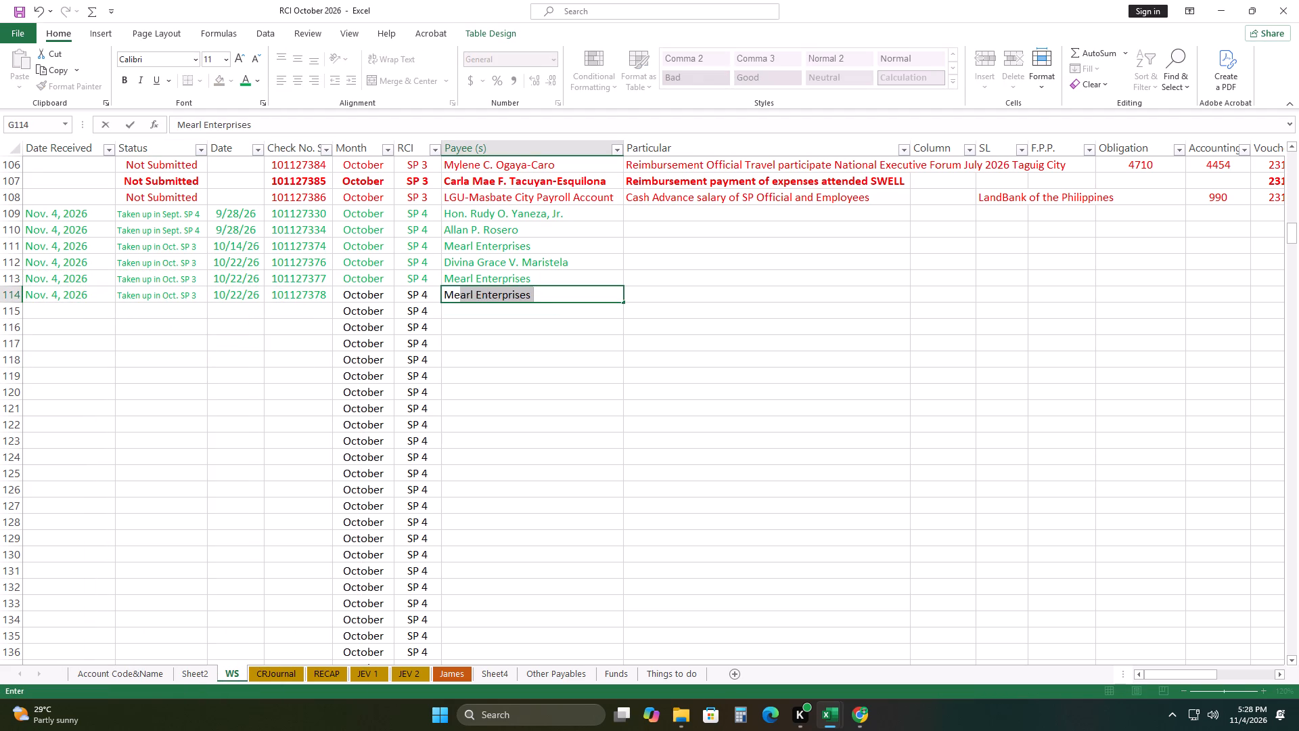
{"action": "key", "text": "Right"}
Change the font color of the whole row 114 to green.
{"action": "right_click", "coordinate": [18, 294]}
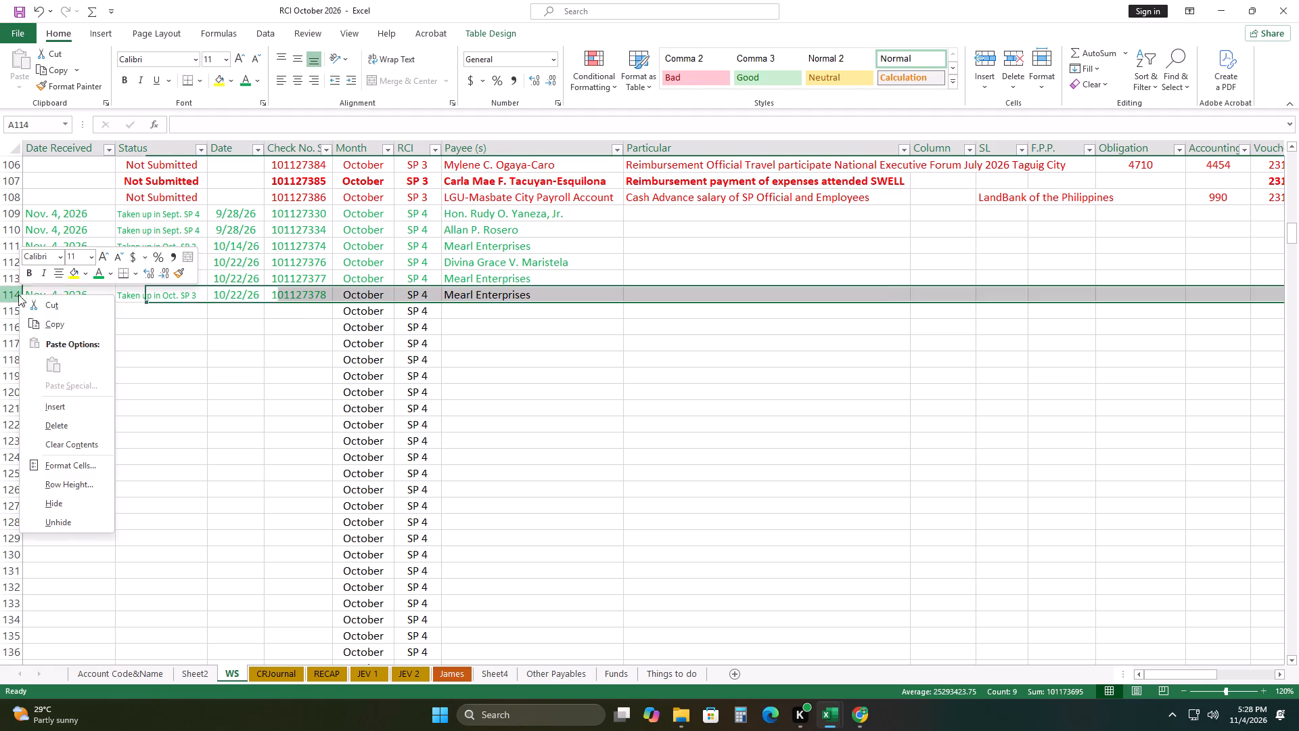
{"action": "left_click", "coordinate": [101, 273]}
{"action": "left_click", "coordinate": [145, 354]}
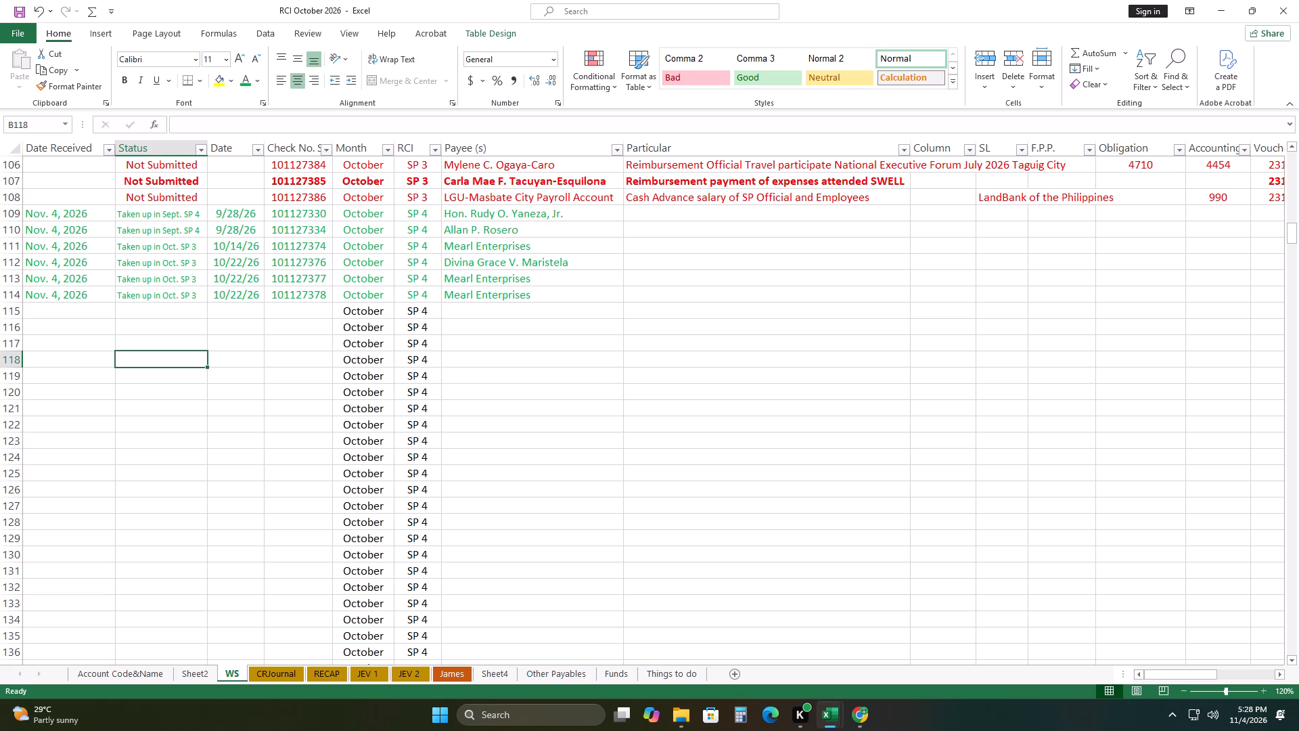
{"action": "scroll", "coordinate": [353, 391], "scroll_direction": "down", "scroll_amount": 1}
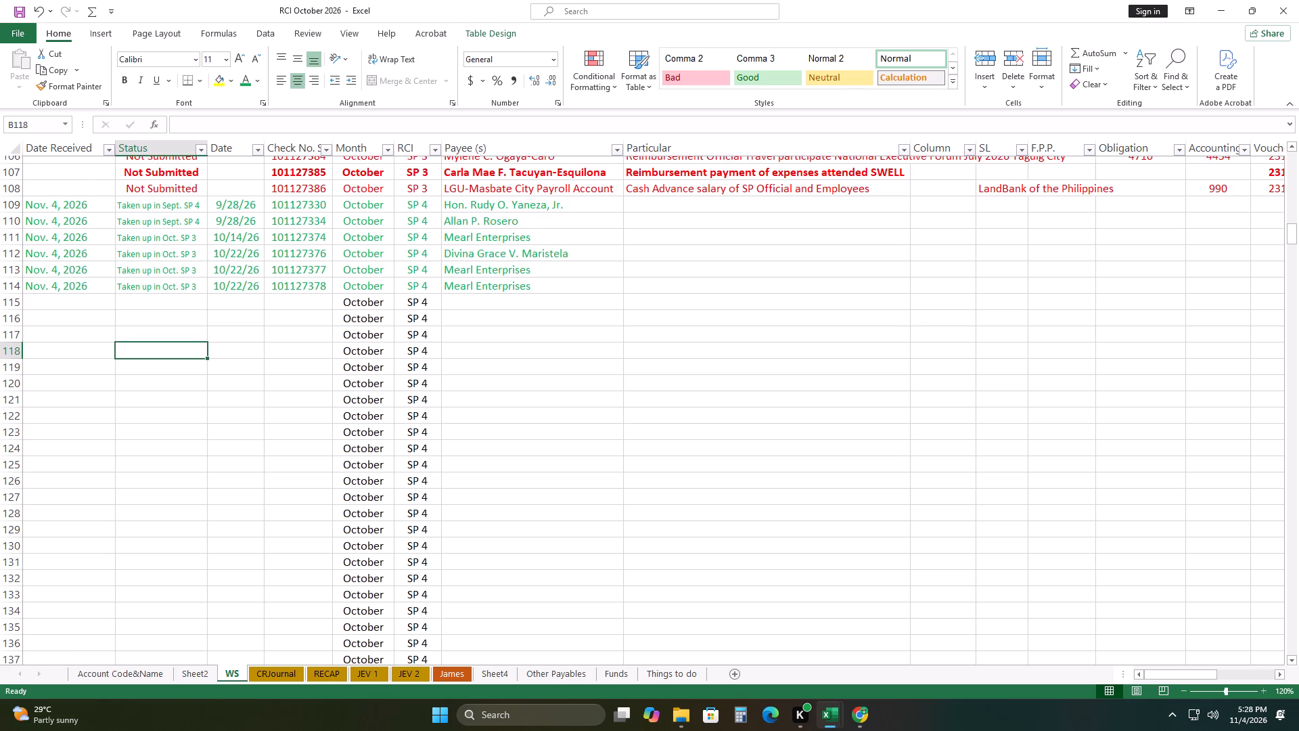
{"action": "scroll", "coordinate": [352, 391], "scroll_direction": "up", "scroll_amount": 1}
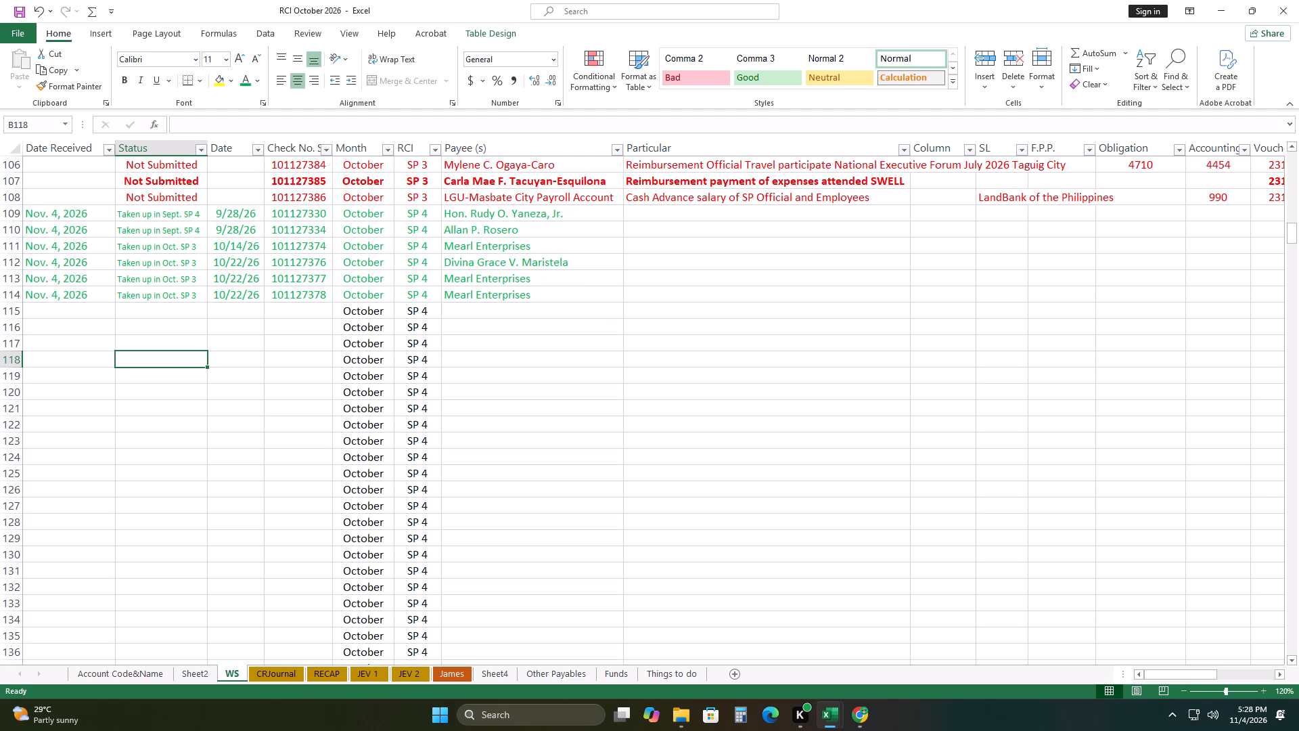
{"action": "scroll", "coordinate": [331, 312], "scroll_direction": "down", "scroll_amount": 1}
{"action": "left_click", "coordinate": [311, 242]}
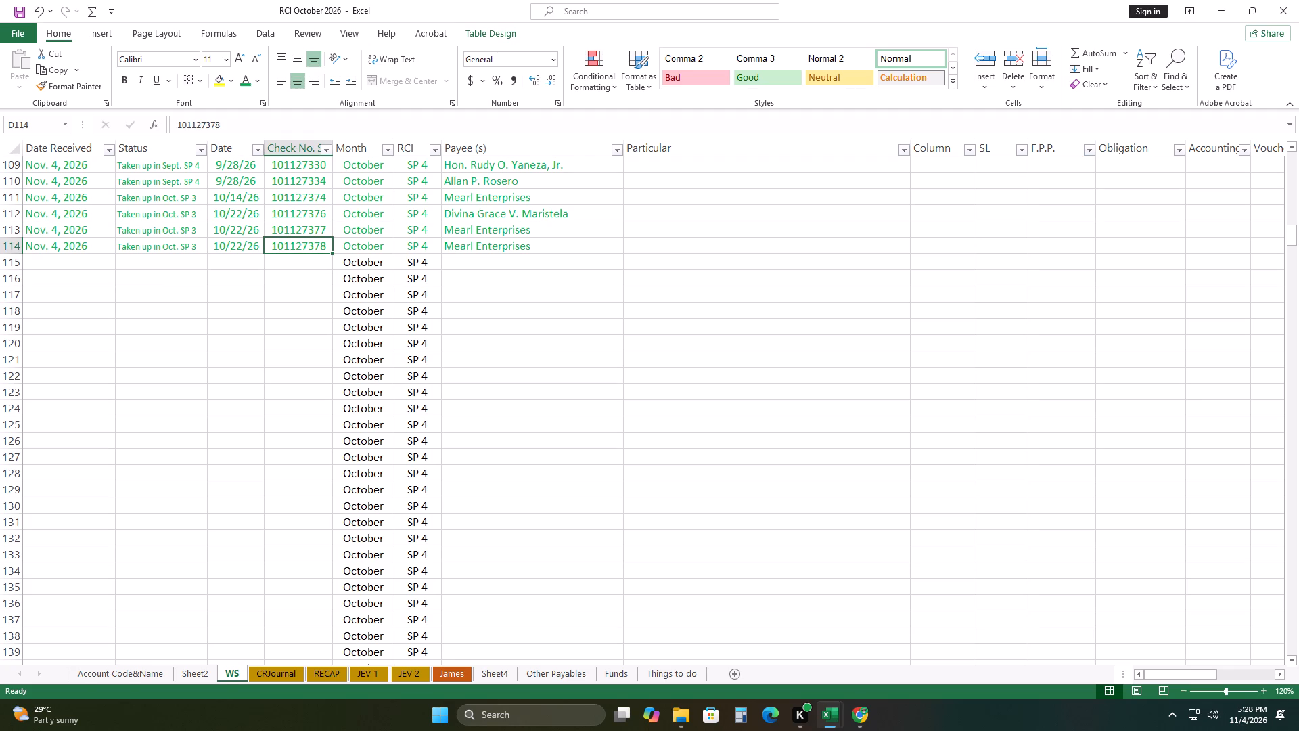
{"action": "left_click_drag", "start_coordinate": [334, 254], "coordinate": [334, 262]}
{"action": "left_click", "coordinate": [346, 280]}
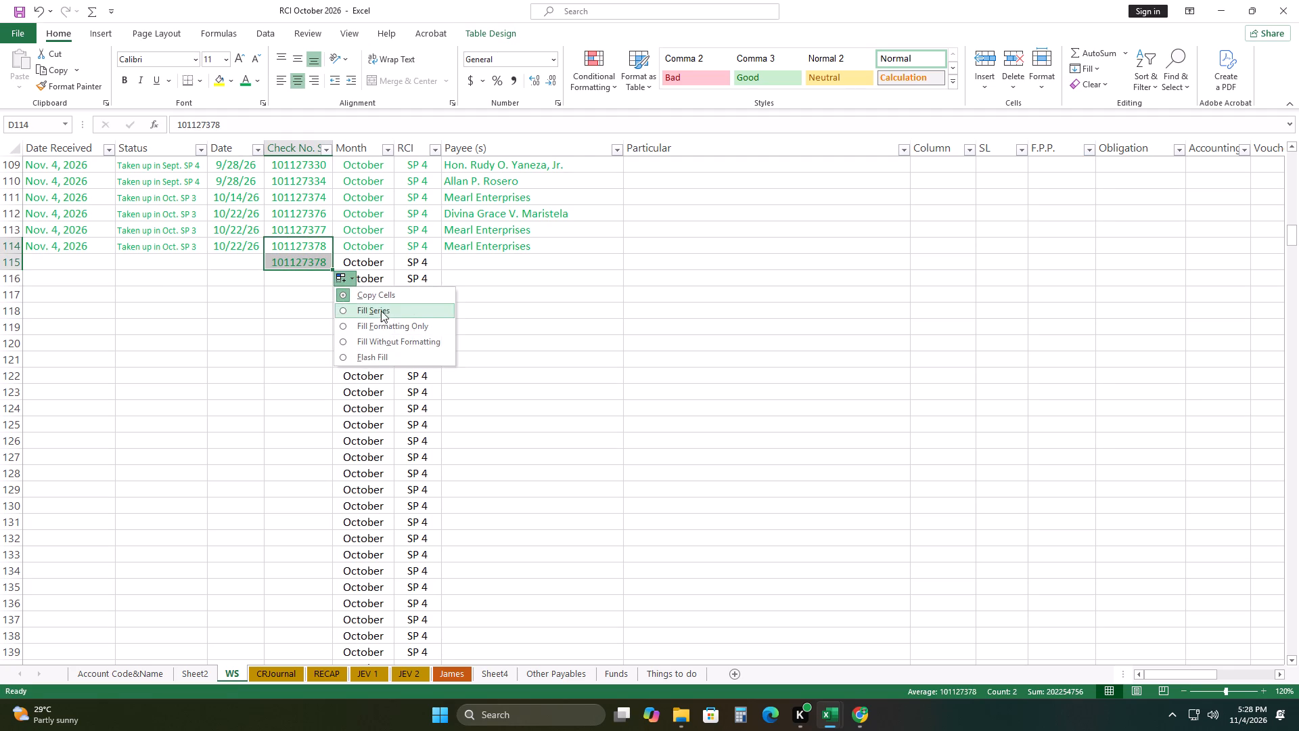
{"action": "left_click", "coordinate": [382, 311]}
{"action": "left_click", "coordinate": [320, 328]}
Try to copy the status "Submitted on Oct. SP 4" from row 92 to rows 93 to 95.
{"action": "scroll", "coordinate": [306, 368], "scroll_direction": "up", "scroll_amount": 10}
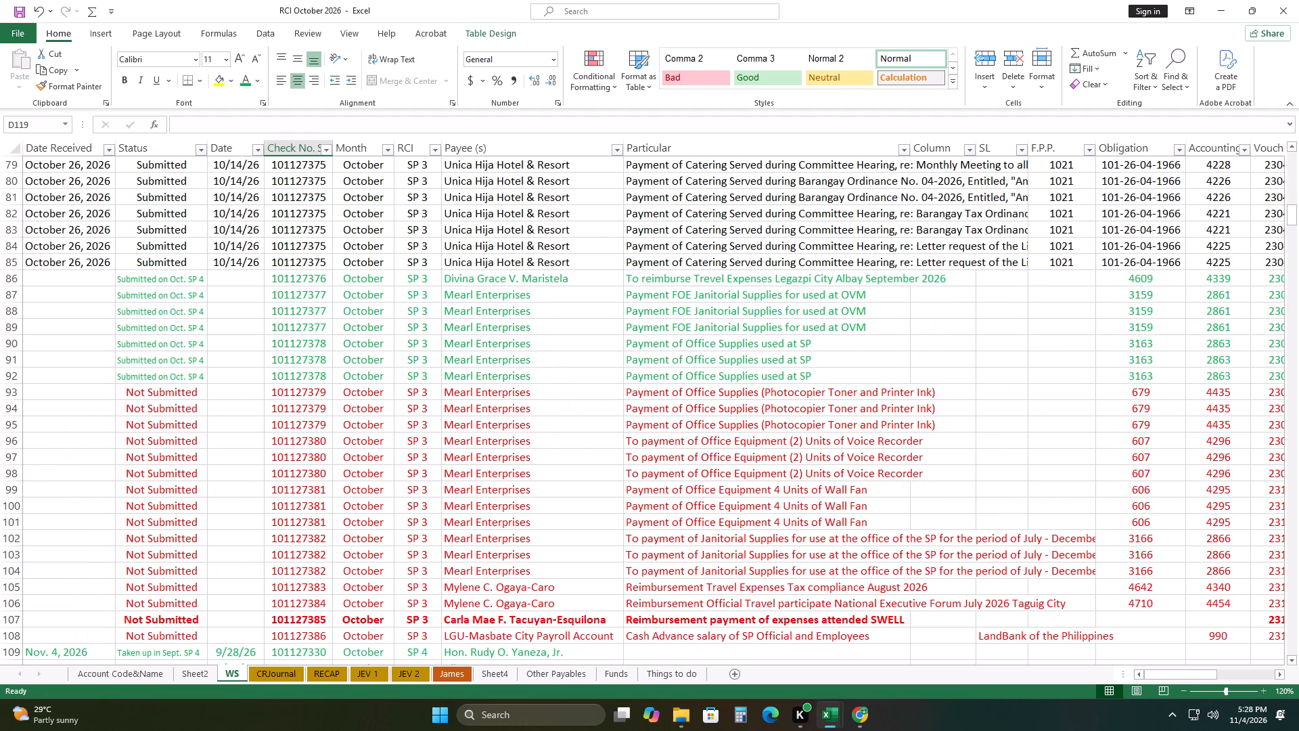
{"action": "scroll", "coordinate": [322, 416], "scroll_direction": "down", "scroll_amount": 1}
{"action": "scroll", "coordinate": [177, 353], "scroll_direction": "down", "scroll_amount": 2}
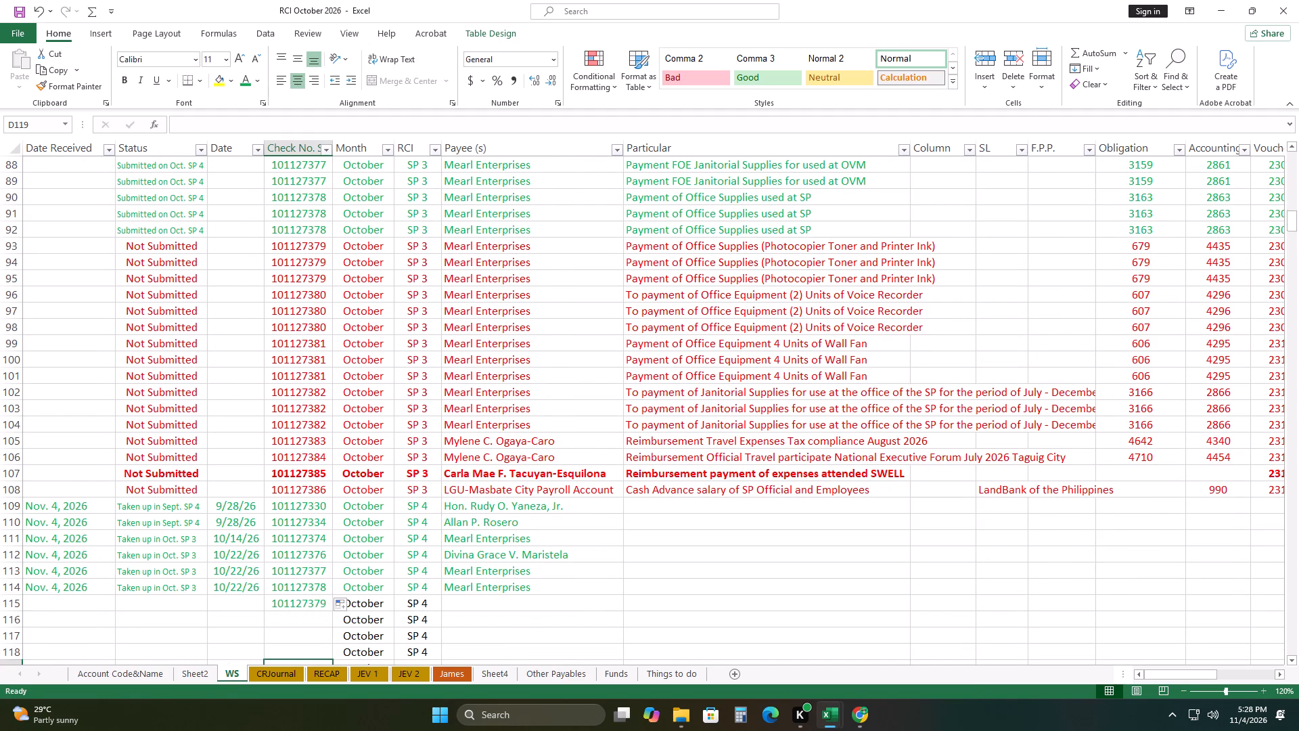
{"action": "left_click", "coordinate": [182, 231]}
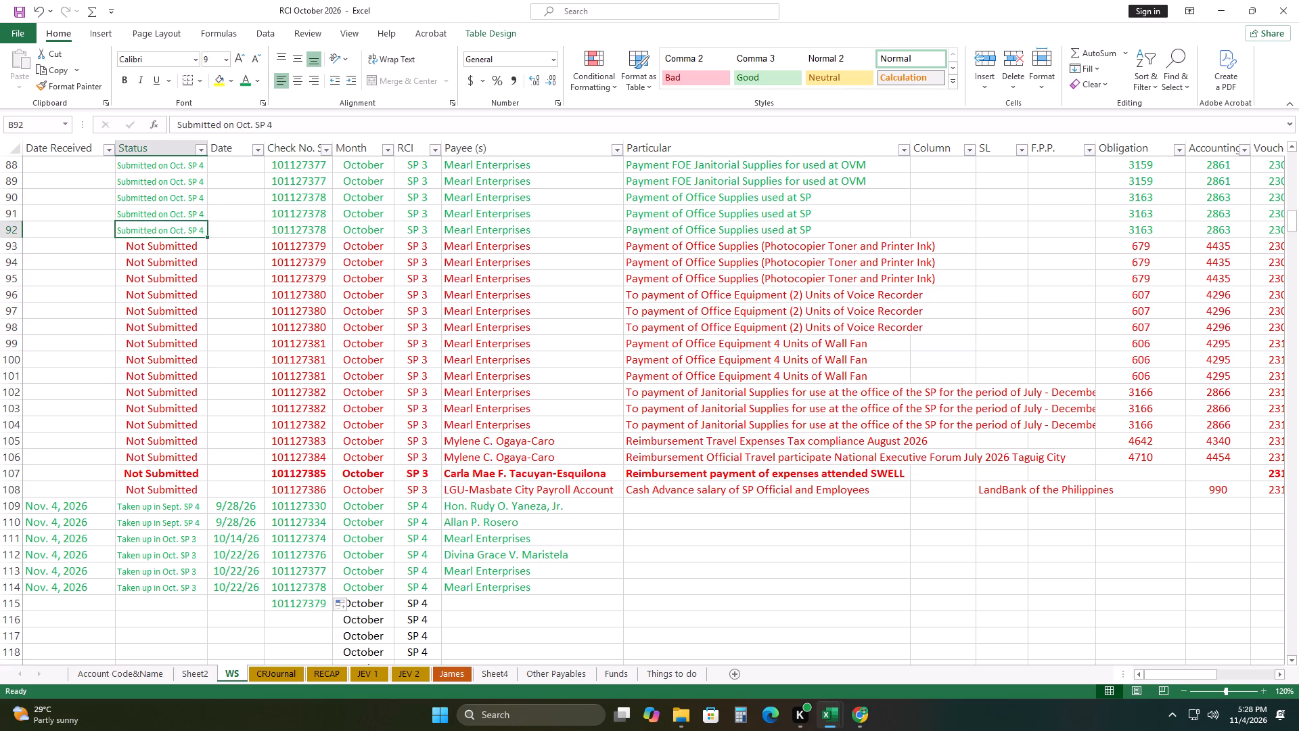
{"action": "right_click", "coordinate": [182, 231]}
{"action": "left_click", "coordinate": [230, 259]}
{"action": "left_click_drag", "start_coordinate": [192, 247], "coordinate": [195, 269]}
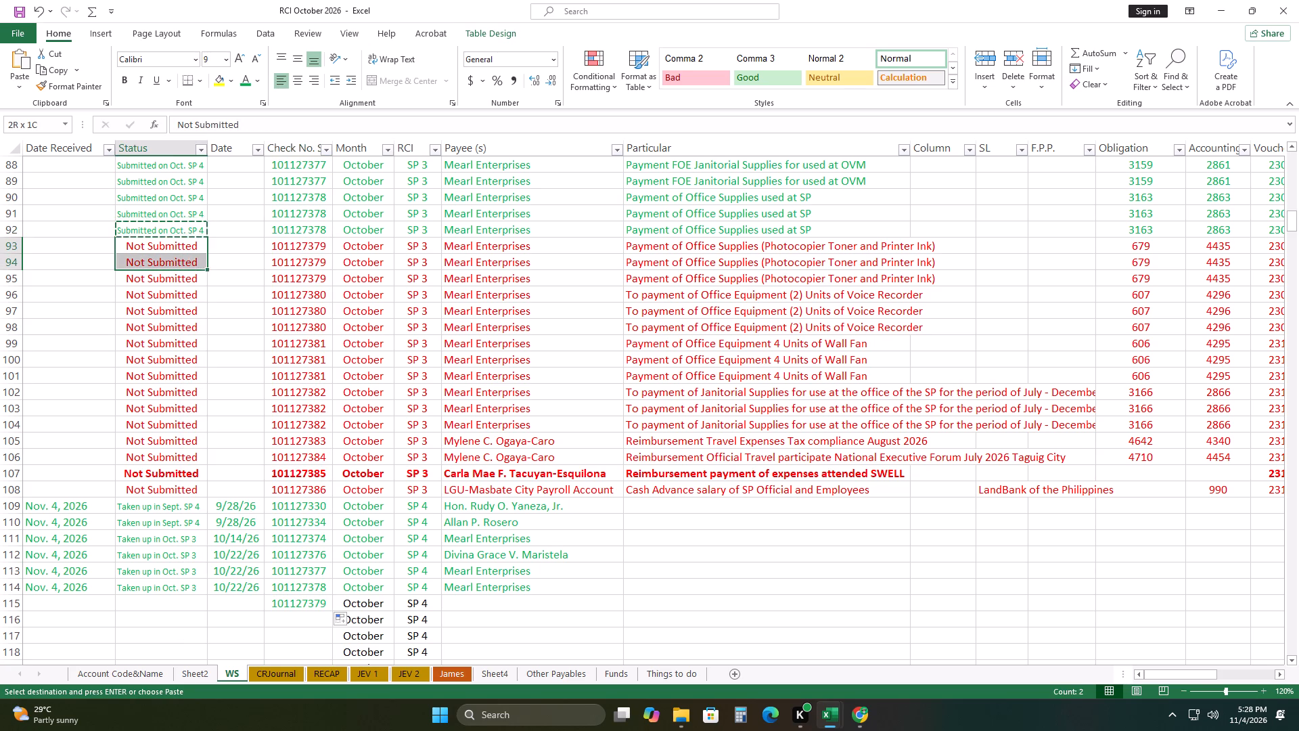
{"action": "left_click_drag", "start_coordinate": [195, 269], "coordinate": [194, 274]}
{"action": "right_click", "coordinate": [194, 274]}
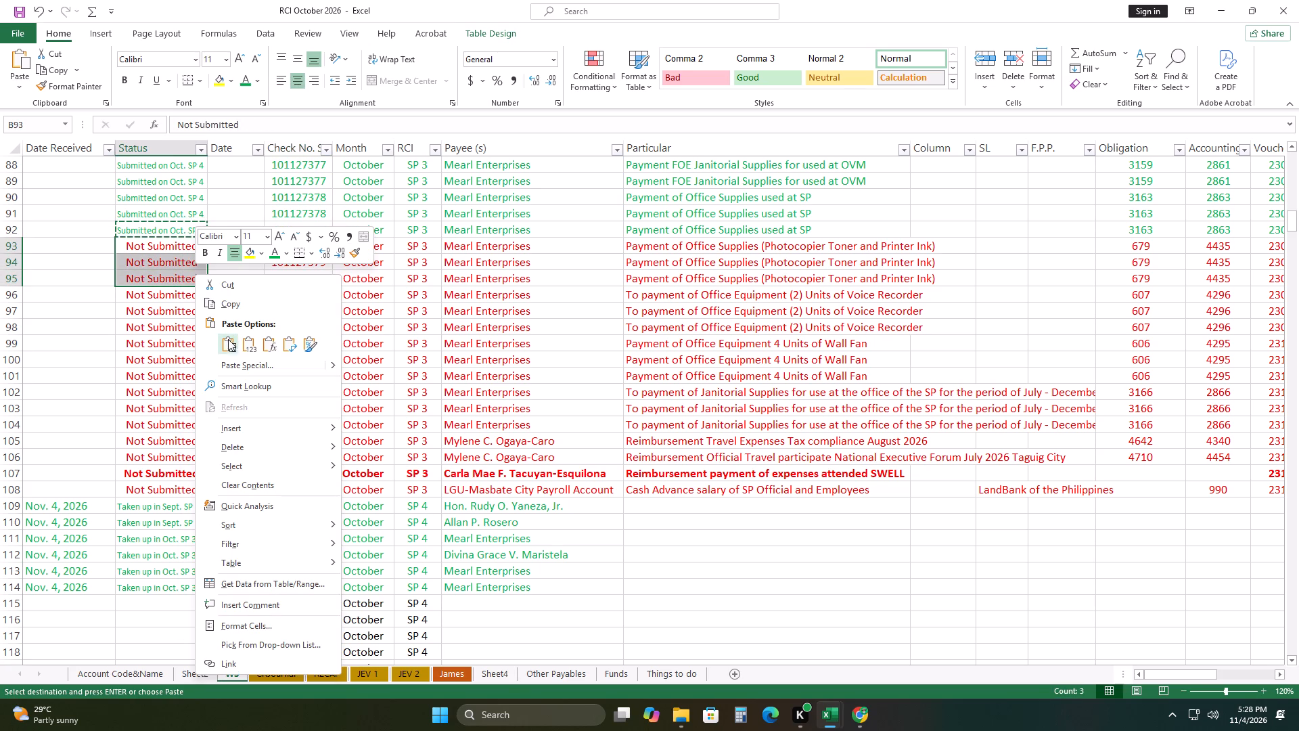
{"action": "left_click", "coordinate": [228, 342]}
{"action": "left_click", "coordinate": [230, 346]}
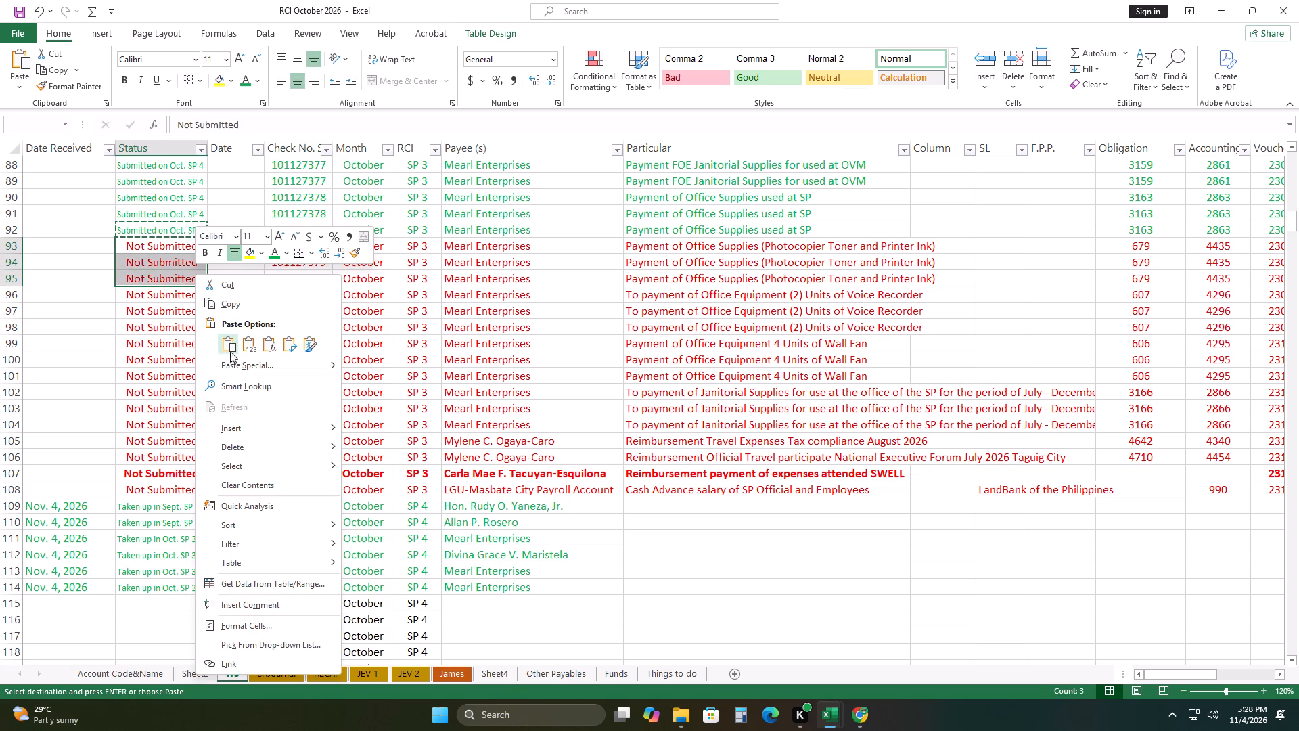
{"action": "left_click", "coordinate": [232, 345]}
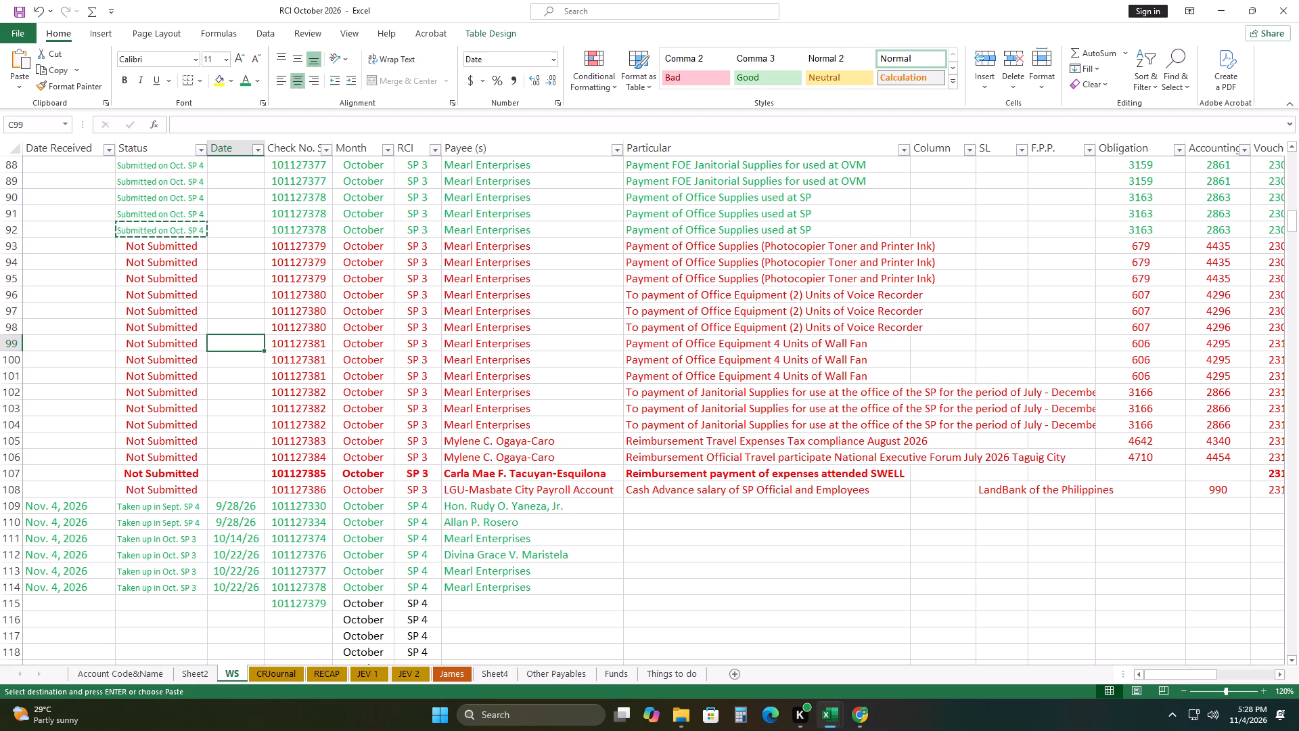
{"action": "left_click", "coordinate": [185, 226]}
{"action": "right_click", "coordinate": [185, 226]}
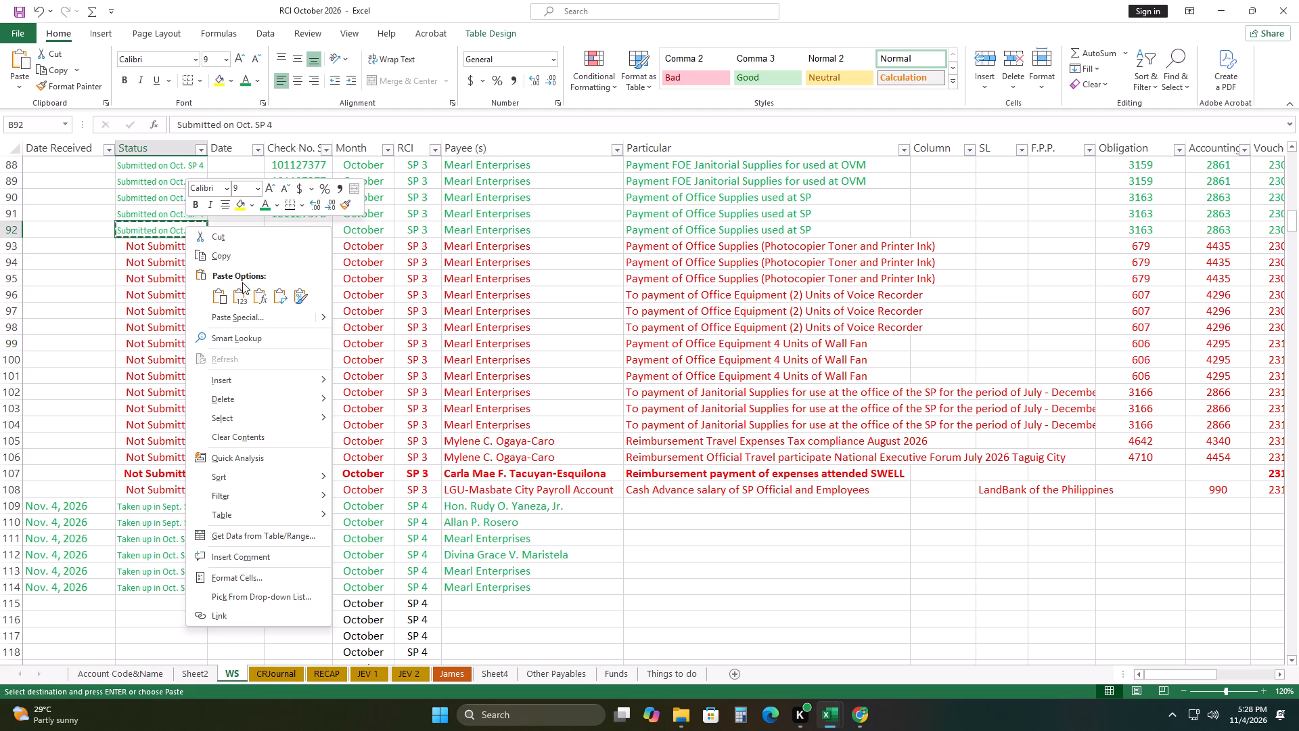
{"action": "left_click", "coordinate": [244, 257]}
{"action": "left_click_drag", "start_coordinate": [187, 246], "coordinate": [187, 273]}
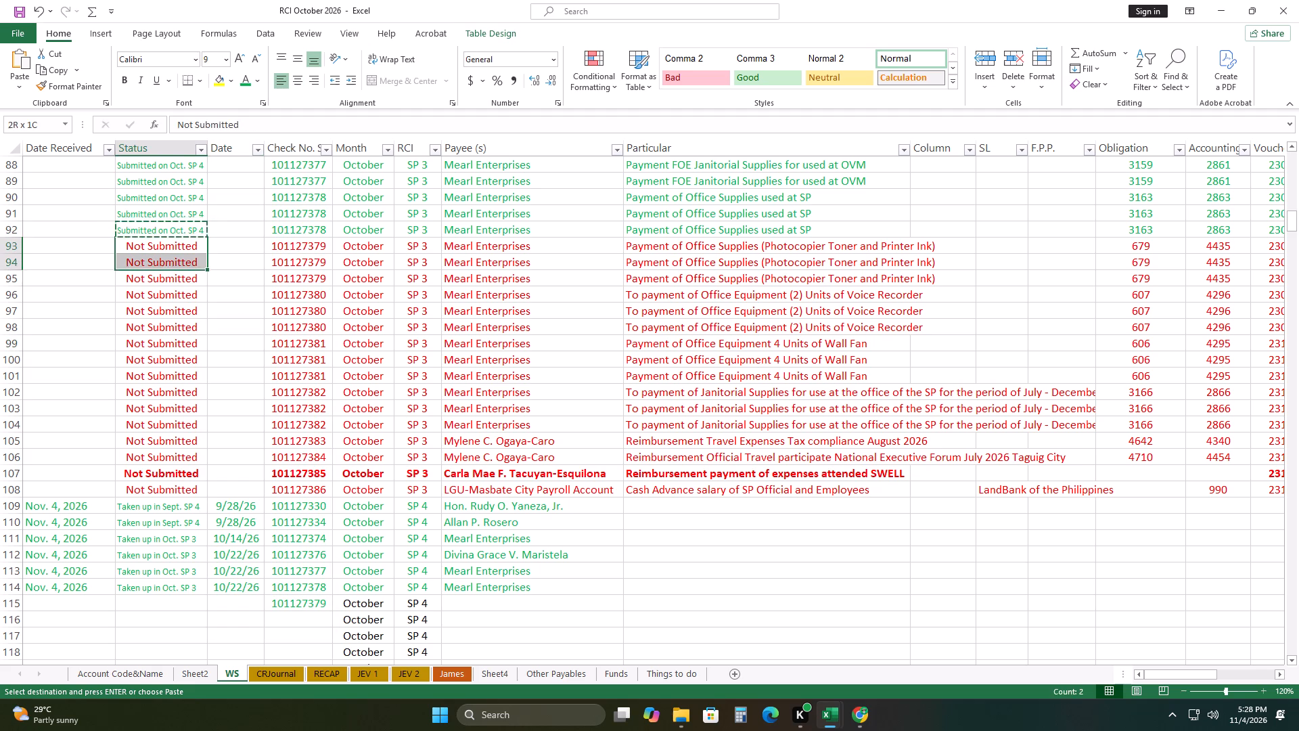
{"action": "left_click_drag", "start_coordinate": [187, 273], "coordinate": [187, 280]}
{"action": "right_click", "coordinate": [187, 287]}
{"action": "right_click", "coordinate": [190, 276]}
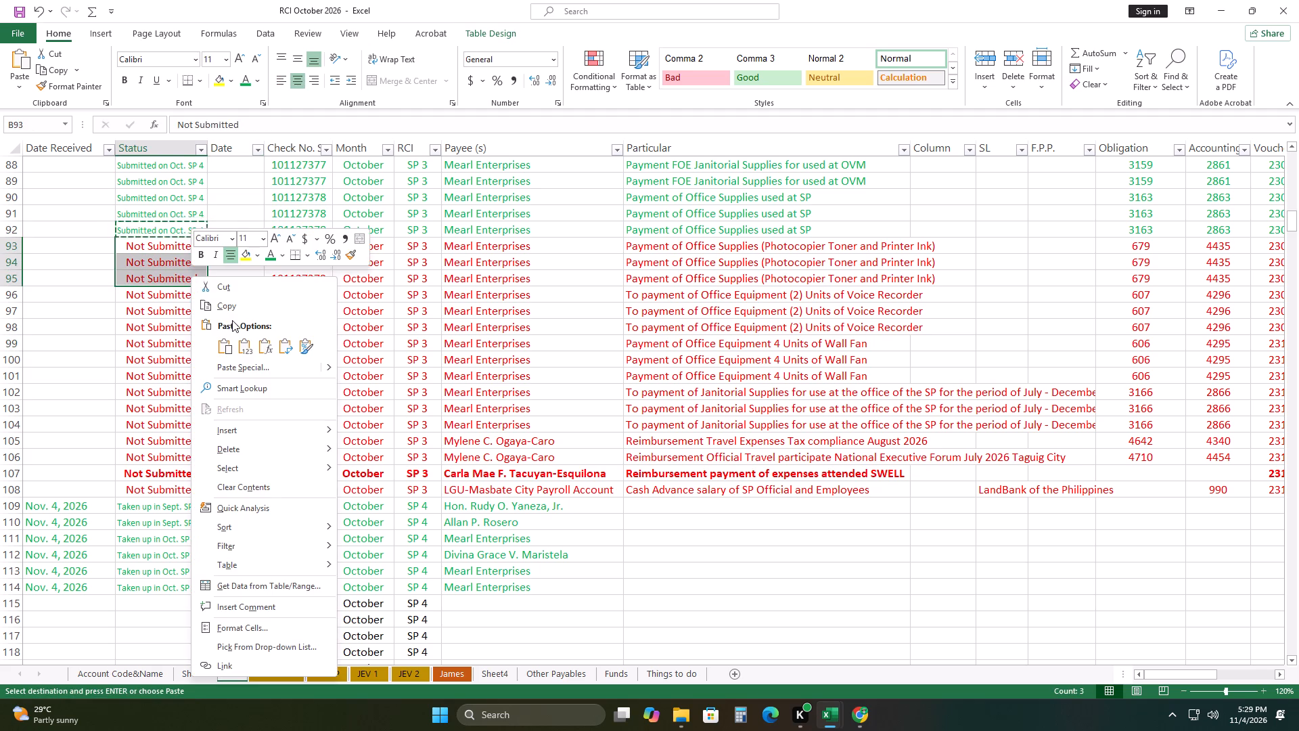
{"action": "left_click", "coordinate": [230, 347]}
{"action": "left_click", "coordinate": [182, 330]}
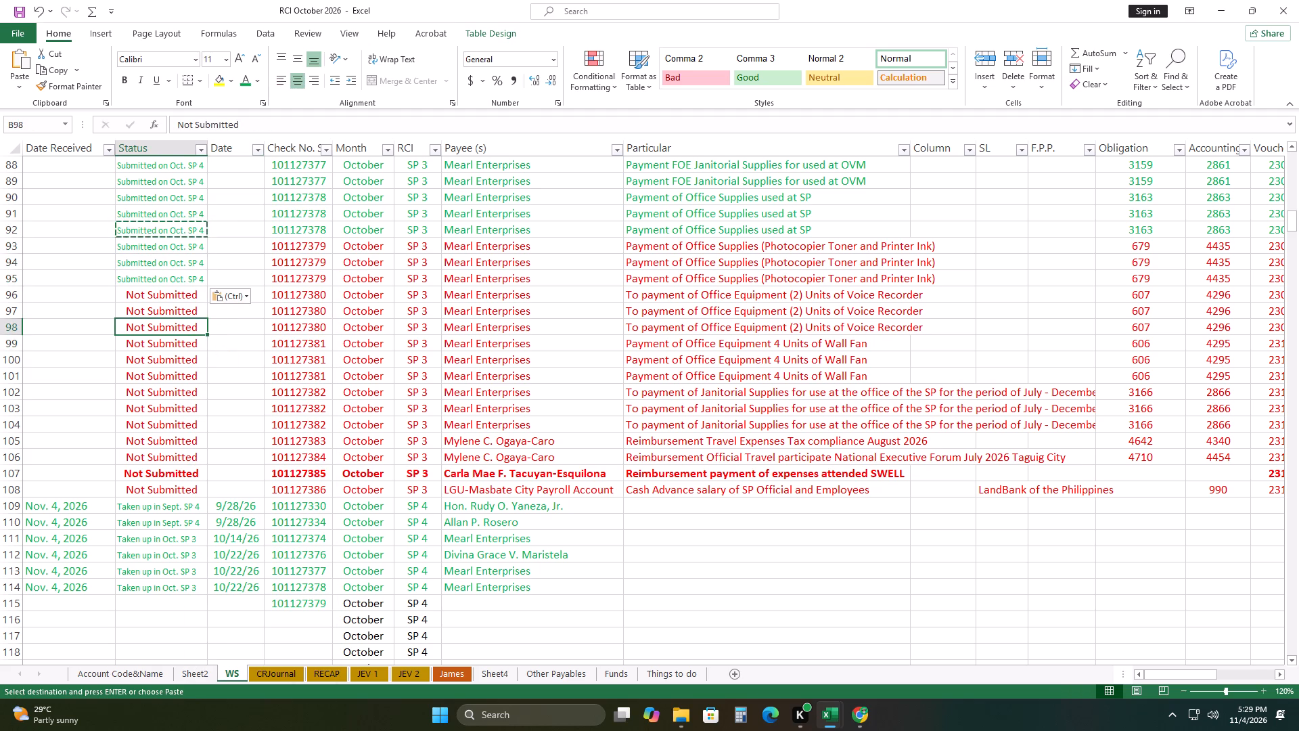
Apply bold formatting to the whole rows 93 to 95.
{"action": "left_click_drag", "start_coordinate": [12, 246], "coordinate": [8, 280]}
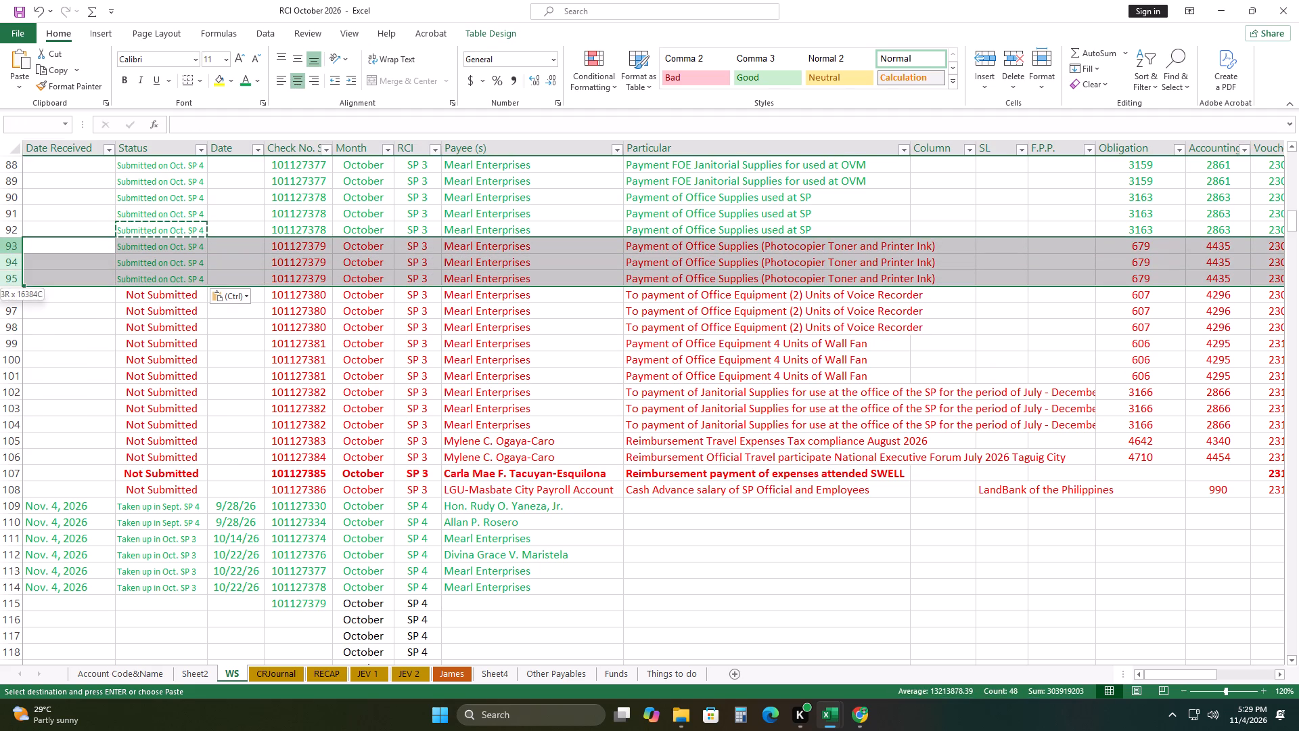
{"action": "left_click_drag", "start_coordinate": [8, 280], "coordinate": [8, 280]}
{"action": "right_click", "coordinate": [10, 274]}
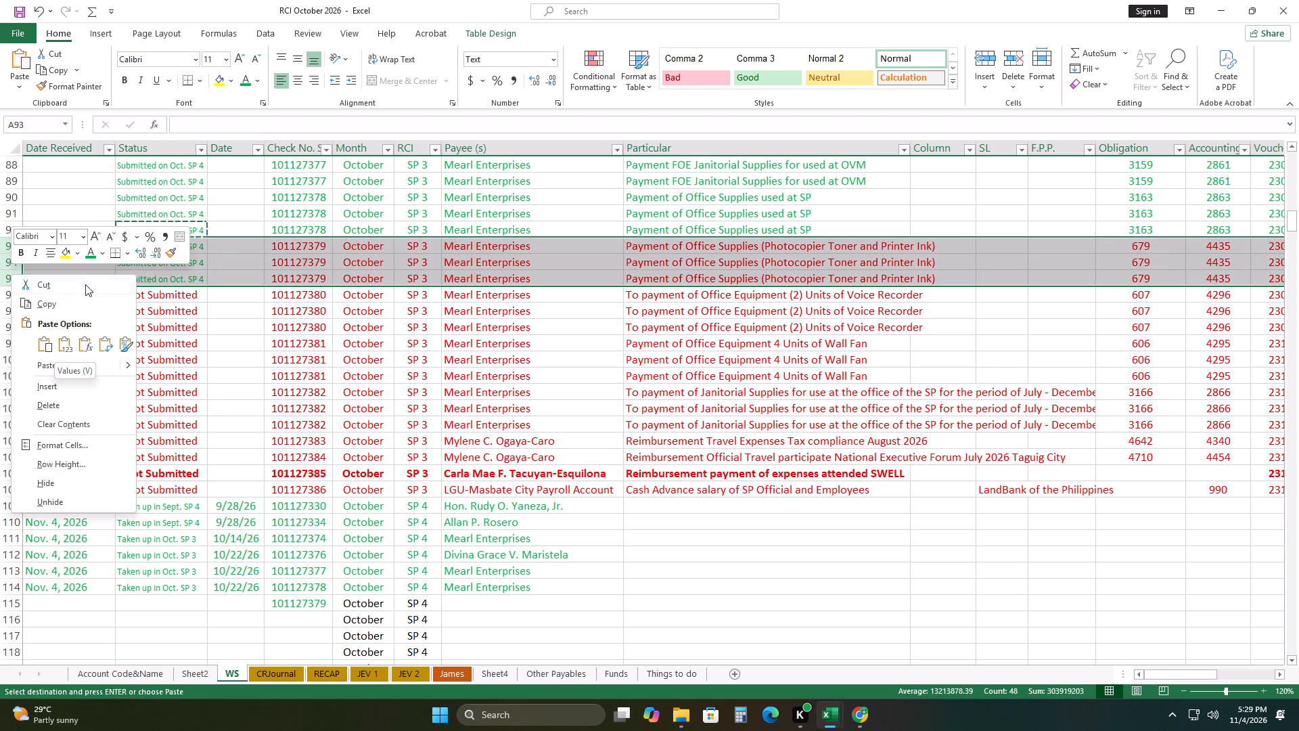
{"action": "left_click", "coordinate": [23, 254]}
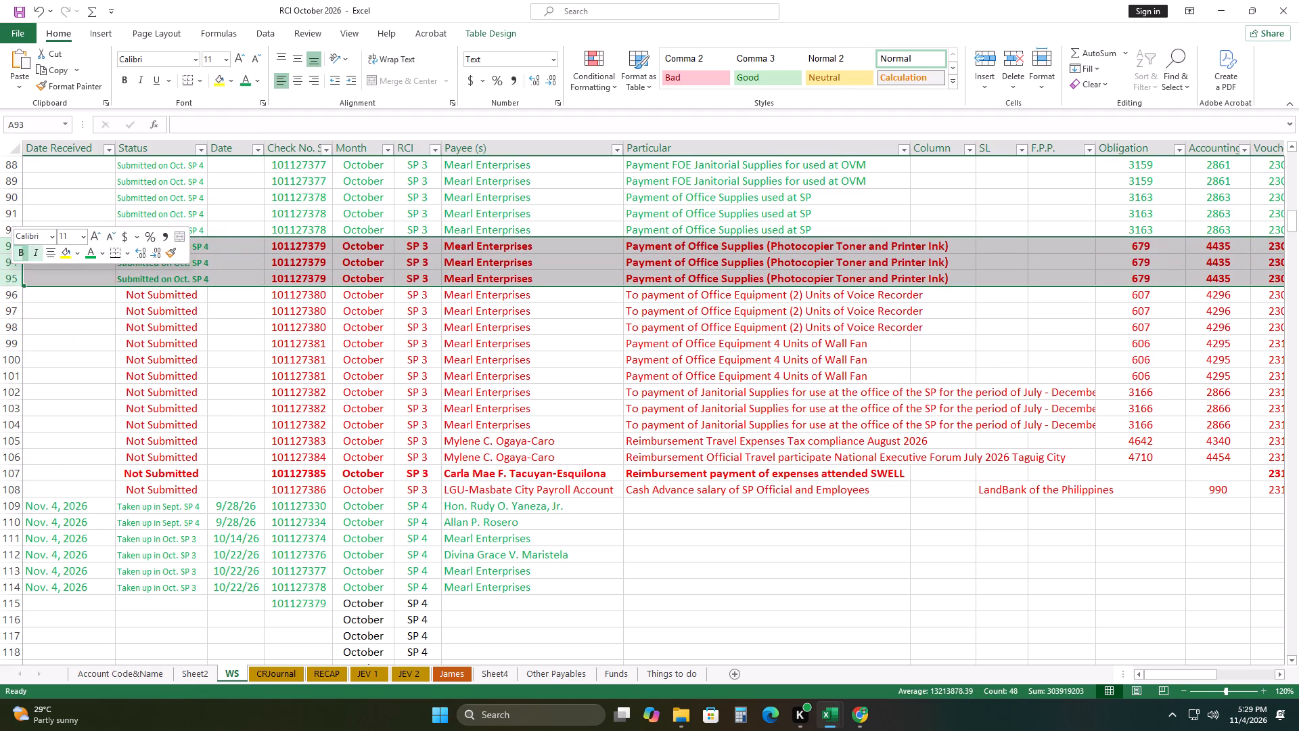
{"action": "left_click_drag", "start_coordinate": [389, 326], "coordinate": [398, 326]}
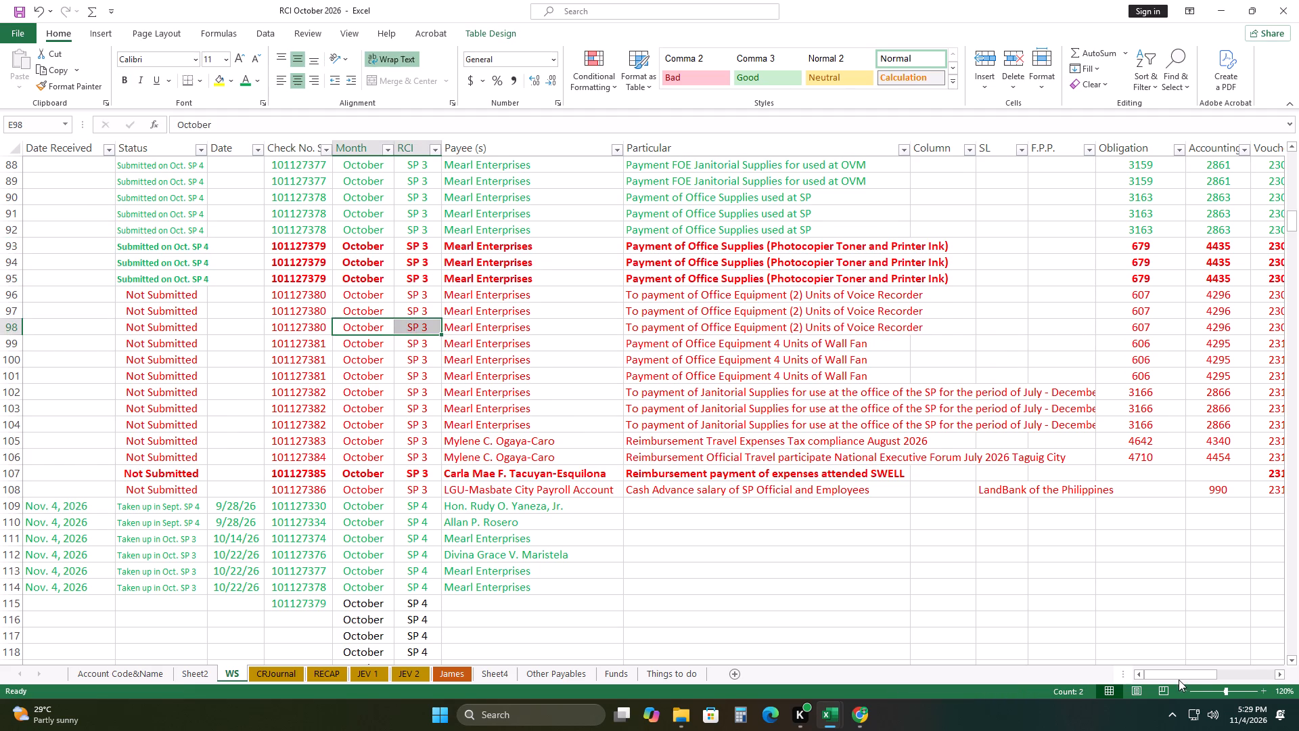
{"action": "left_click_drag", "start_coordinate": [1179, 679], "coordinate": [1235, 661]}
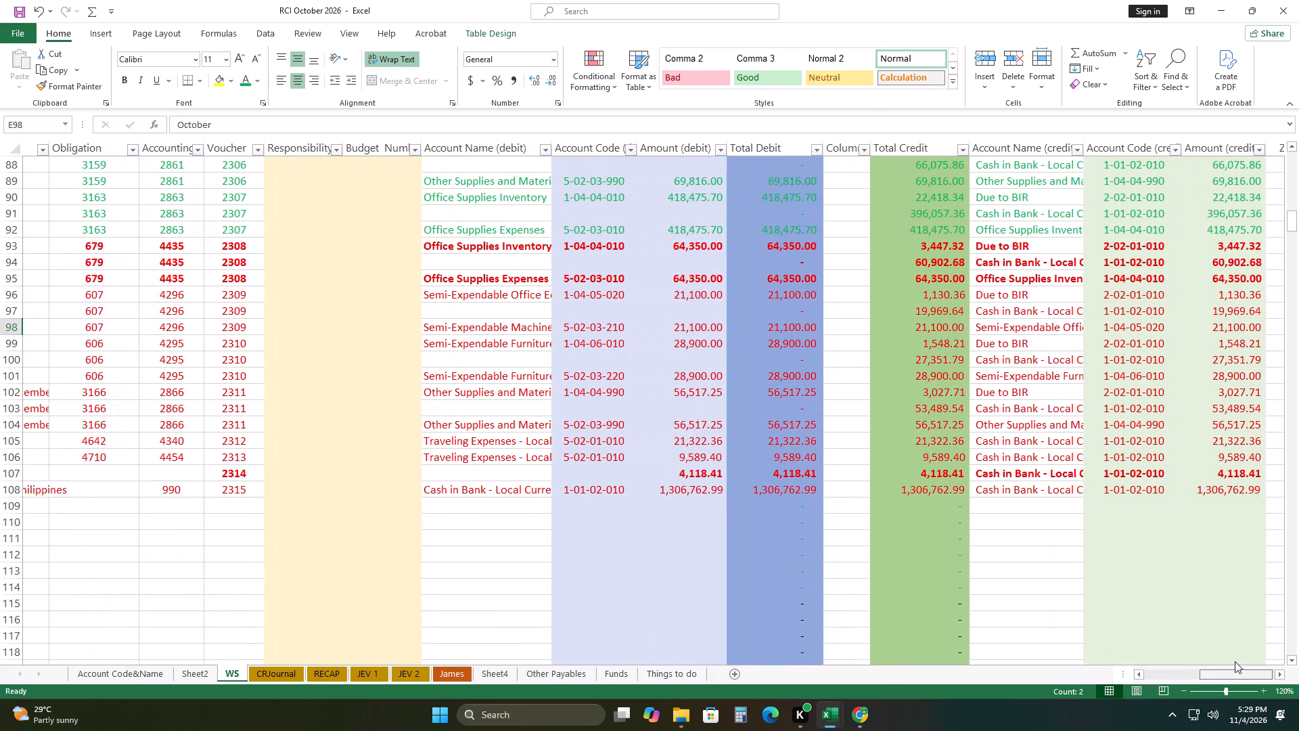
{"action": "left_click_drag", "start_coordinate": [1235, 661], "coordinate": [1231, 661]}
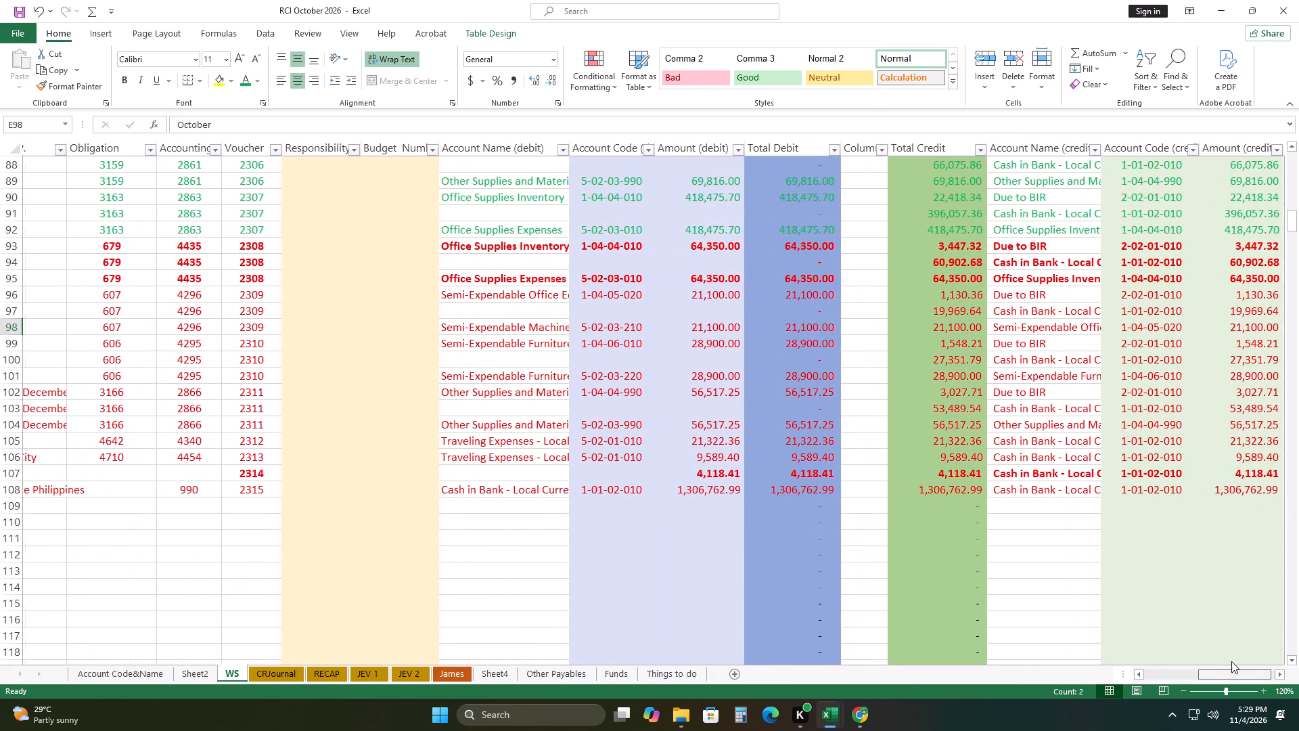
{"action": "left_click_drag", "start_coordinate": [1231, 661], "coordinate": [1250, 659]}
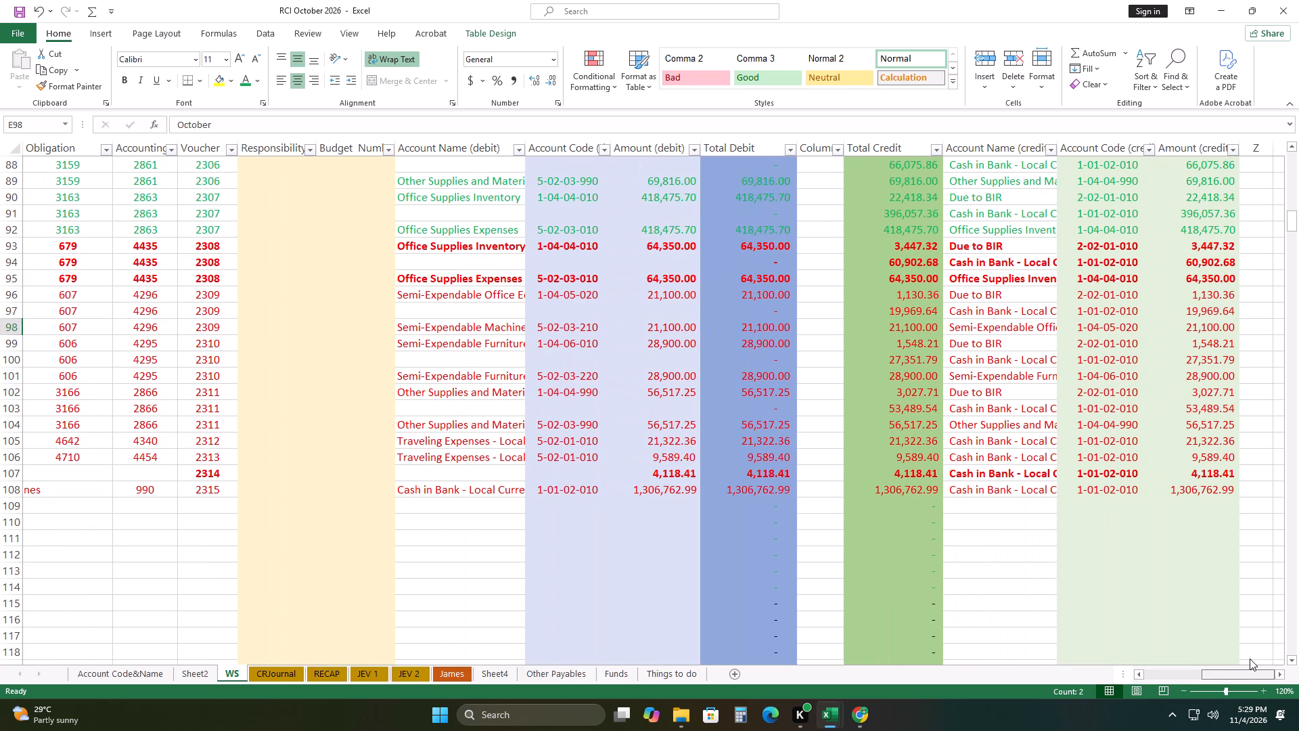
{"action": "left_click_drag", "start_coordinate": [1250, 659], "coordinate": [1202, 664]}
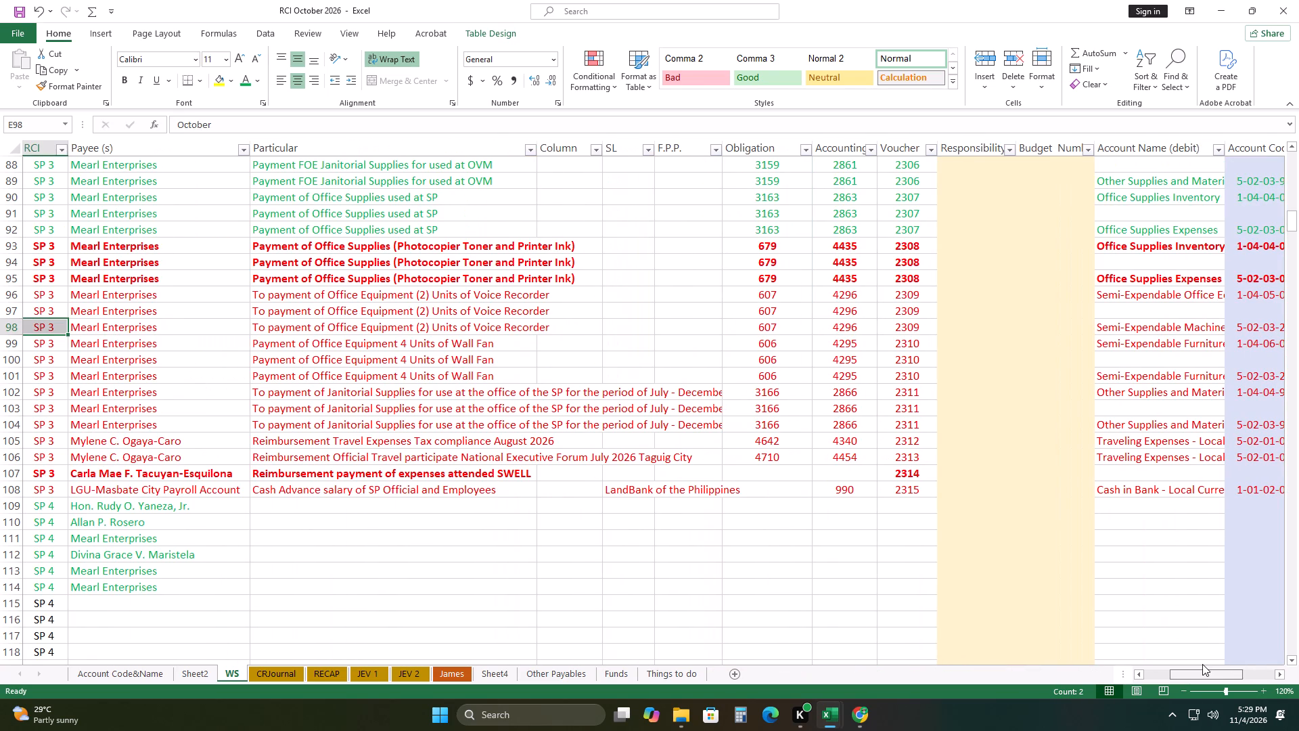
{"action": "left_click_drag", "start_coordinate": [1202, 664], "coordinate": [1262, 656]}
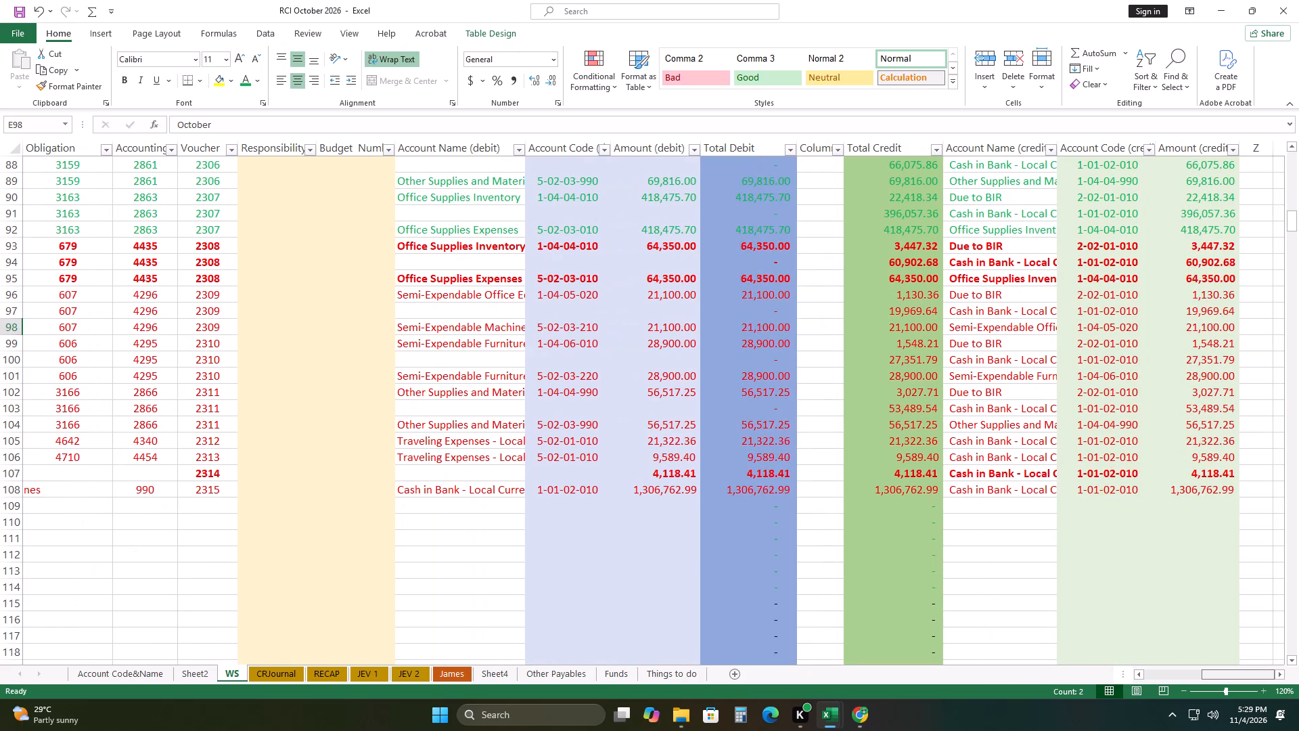
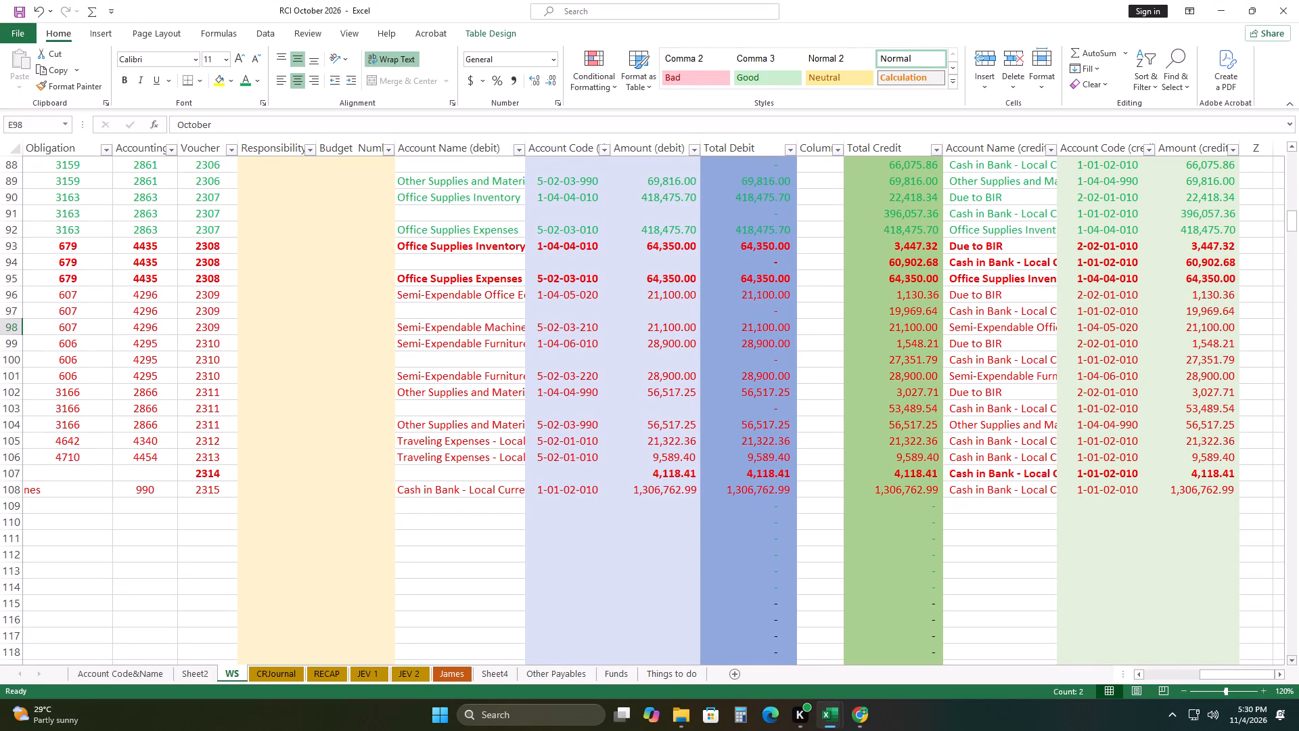
Set the font colour of the whole rows 93 to 95 to green and remove their bold formatting.
{"action": "left_click_drag", "start_coordinate": [1214, 673], "coordinate": [1266, 663]}
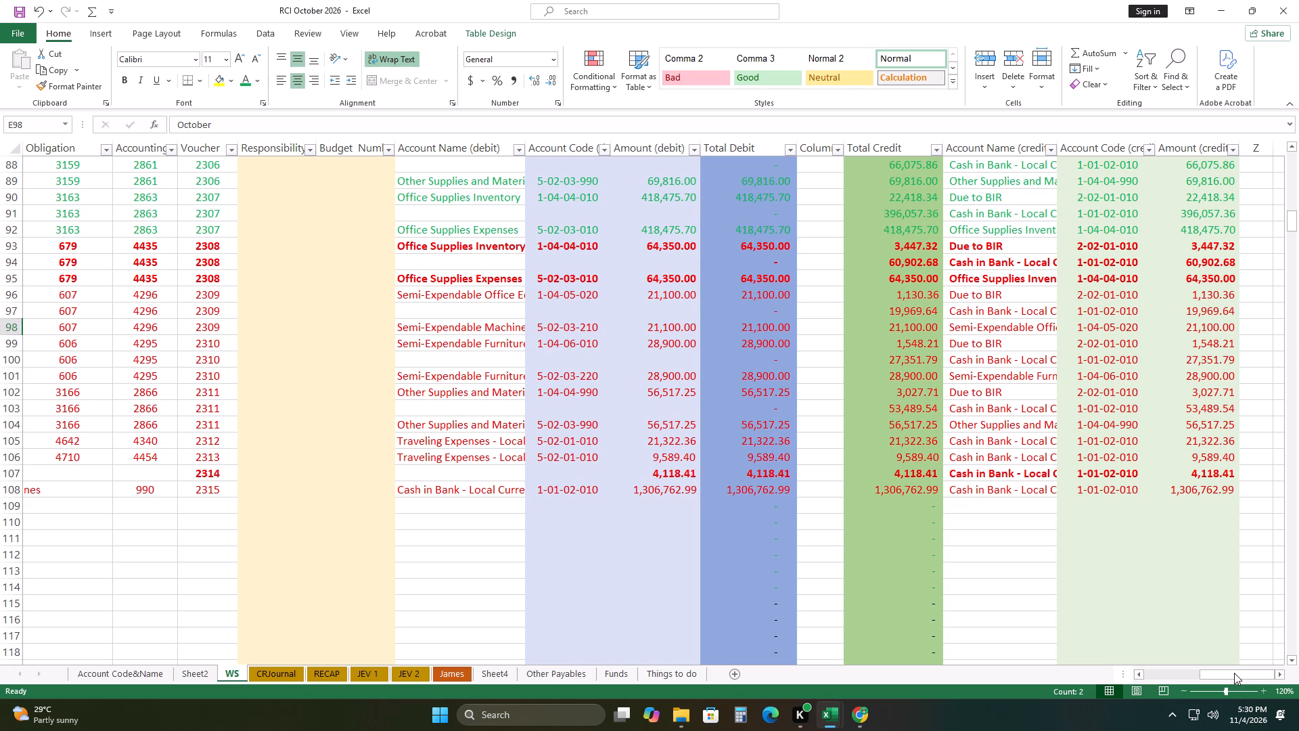
{"action": "left_click_drag", "start_coordinate": [1234, 673], "coordinate": [1233, 673]}
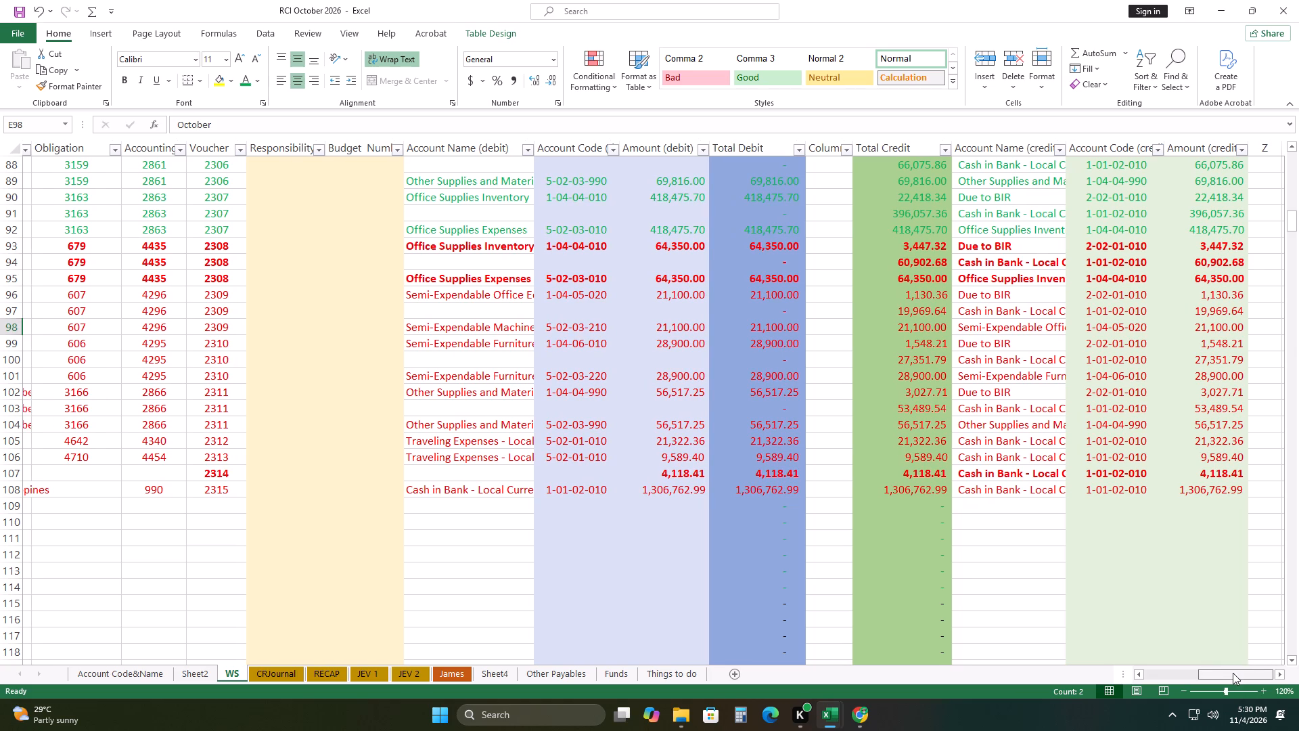
{"action": "left_click_drag", "start_coordinate": [1233, 673], "coordinate": [1087, 689]}
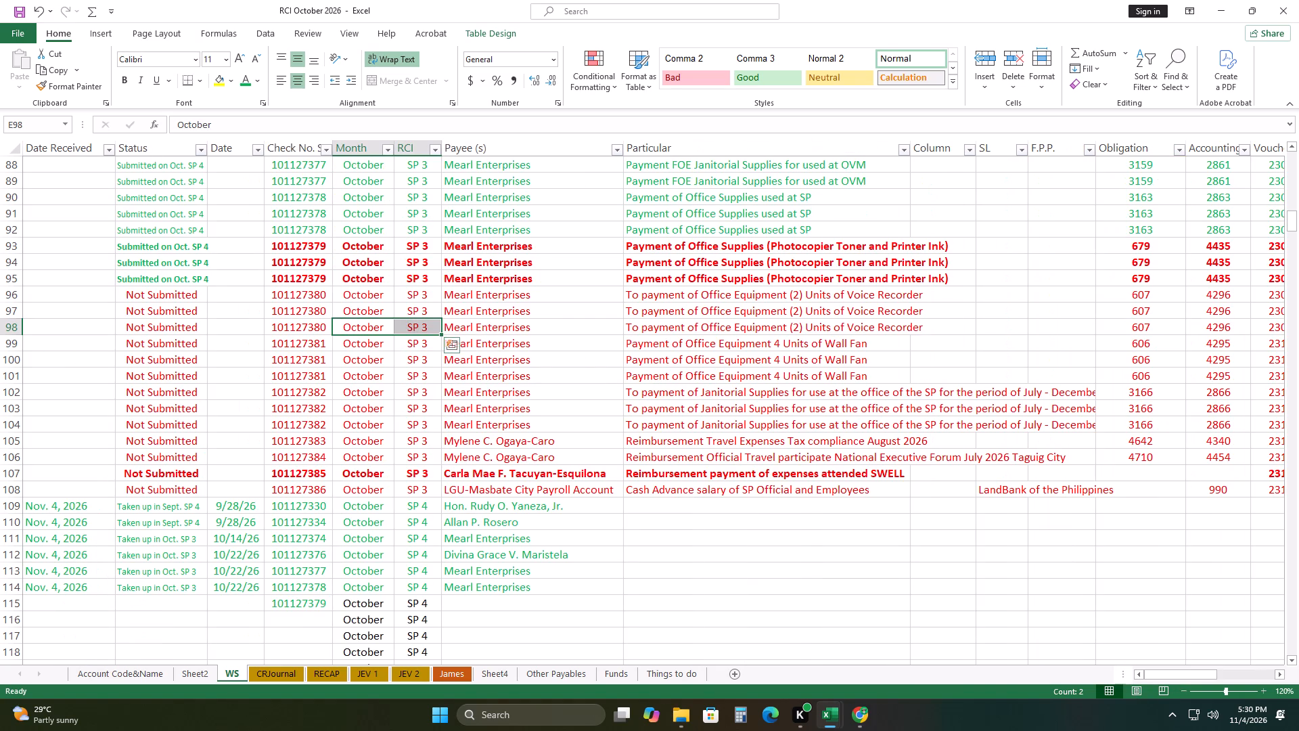
{"action": "left_click_drag", "start_coordinate": [13, 246], "coordinate": [12, 255]}
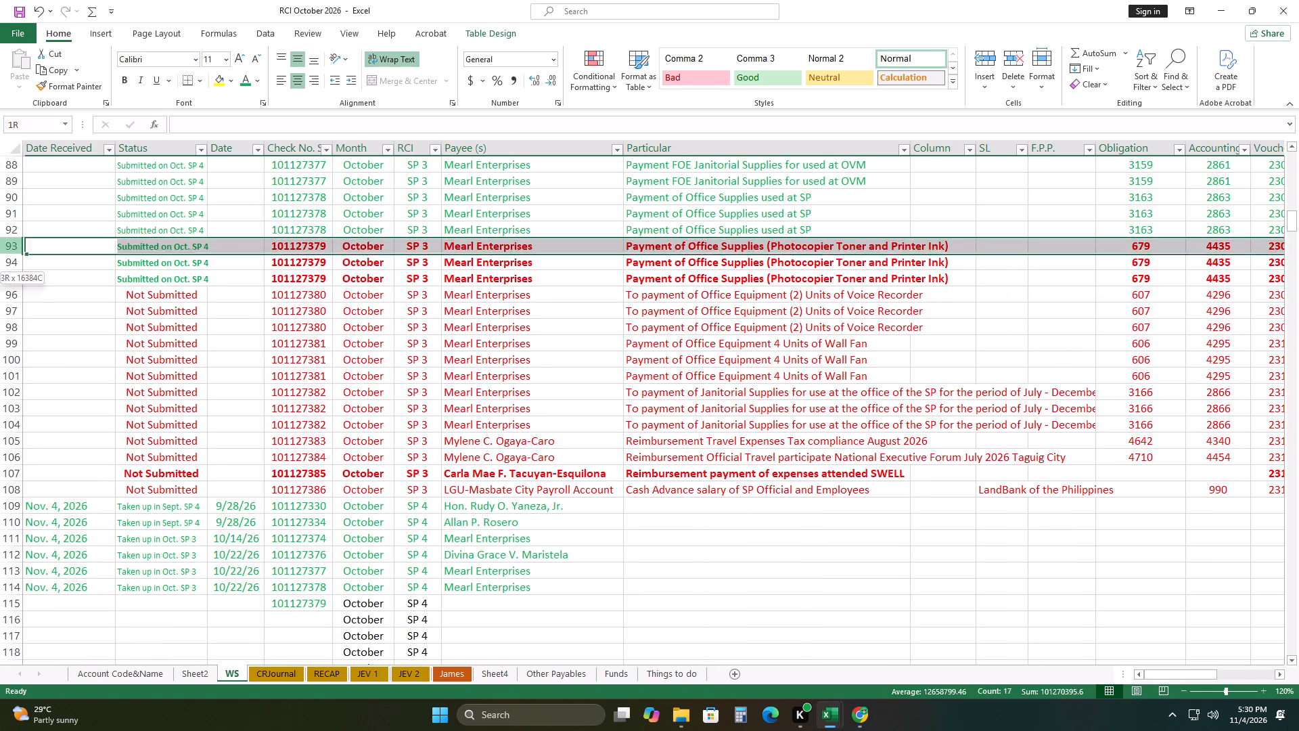
{"action": "left_click_drag", "start_coordinate": [12, 255], "coordinate": [7, 280]}
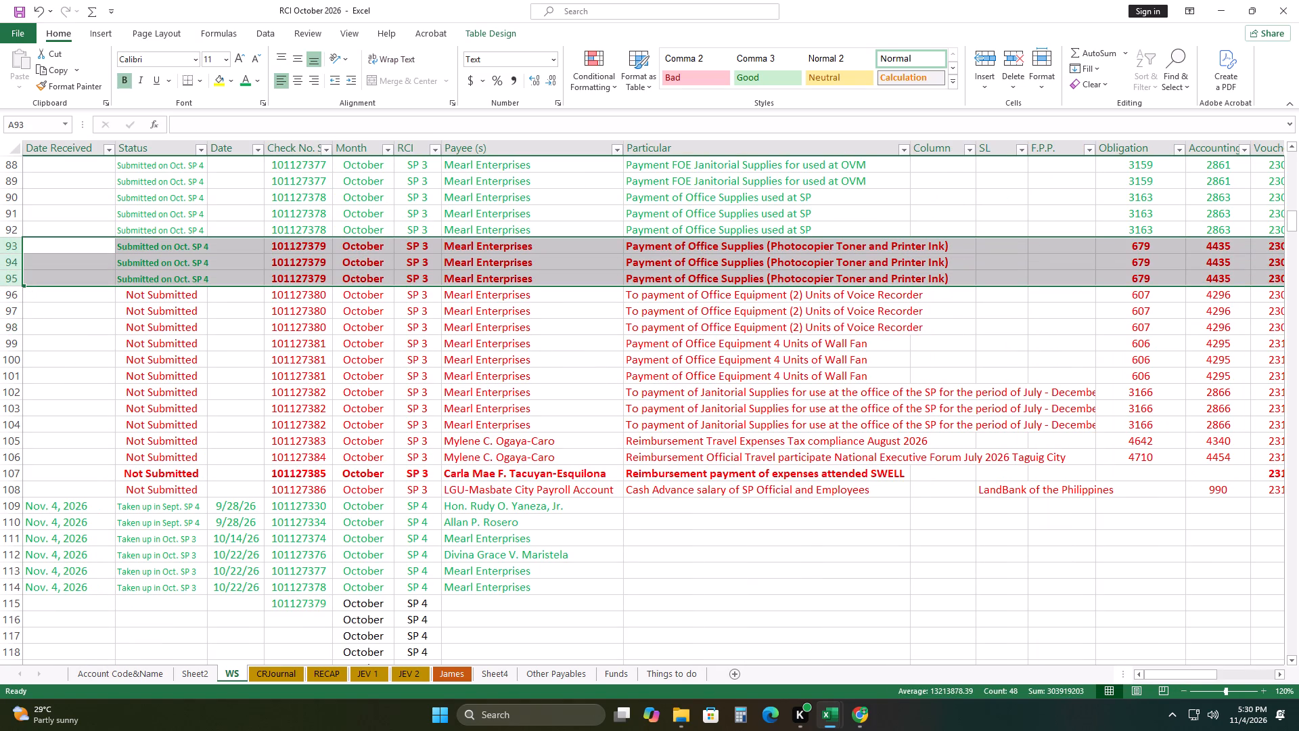
{"action": "right_click", "coordinate": [14, 278]}
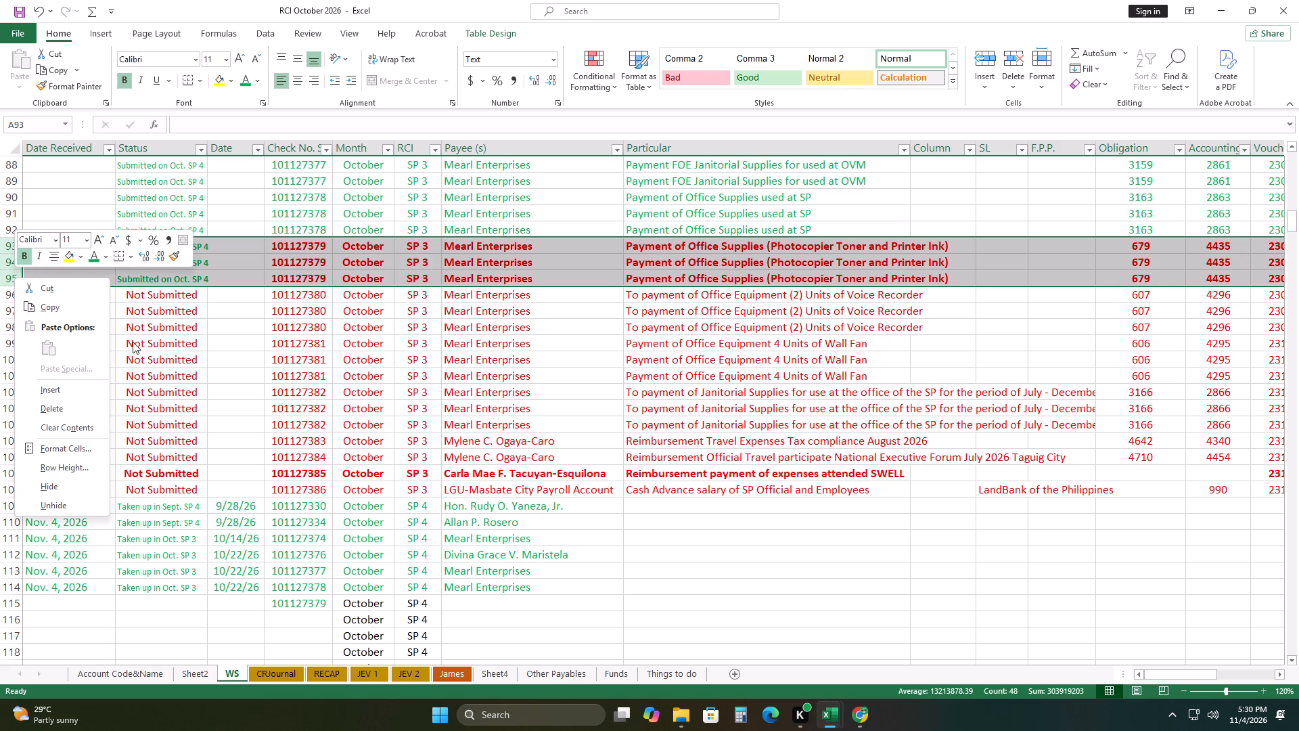
{"action": "left_click", "coordinate": [95, 257]}
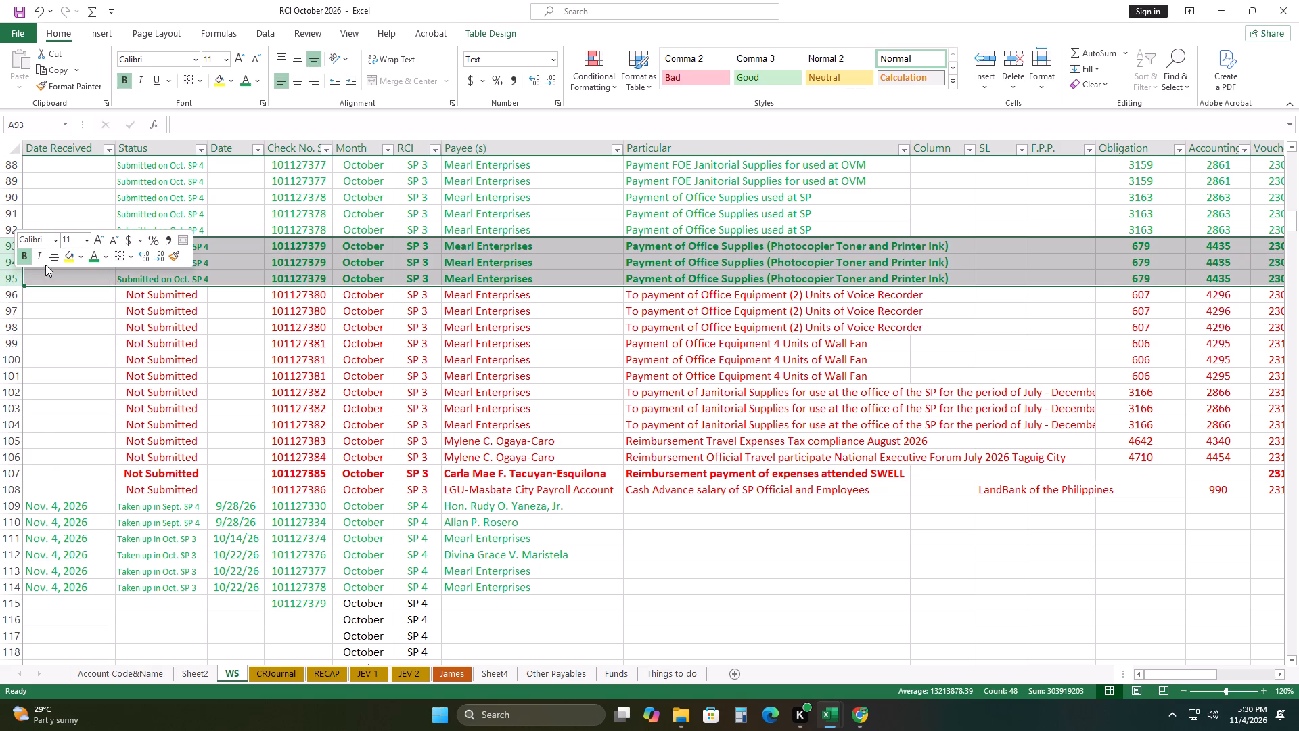
{"action": "left_click", "coordinate": [23, 257]}
{"action": "left_click", "coordinate": [474, 350]}
Copy the date received "Nov. 4, 2026", status "Taken up in Oct. SP 3" and date 10/22/26 from row 114 to row 115.
{"action": "scroll", "coordinate": [445, 405], "scroll_direction": "down", "scroll_amount": 3}
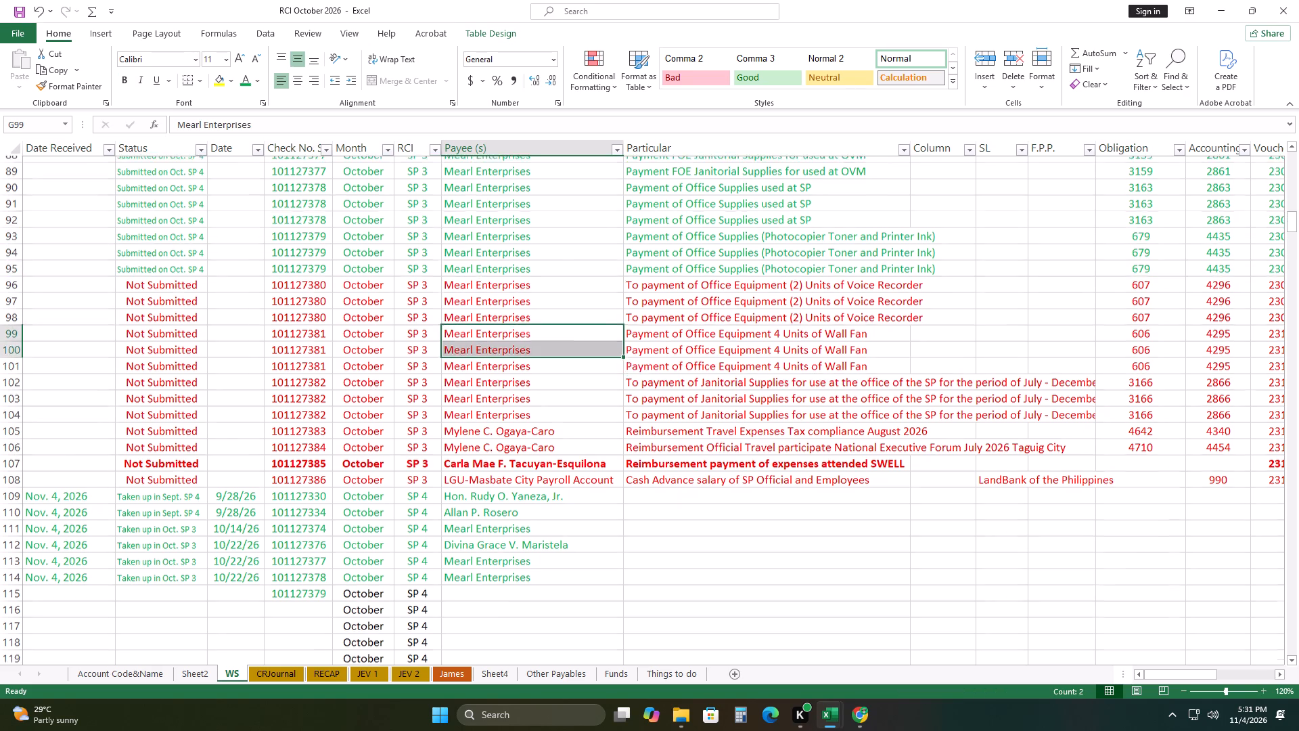
{"action": "scroll", "coordinate": [445, 407], "scroll_direction": "down", "scroll_amount": 6}
{"action": "scroll", "coordinate": [440, 411], "scroll_direction": "up", "scroll_amount": 2}
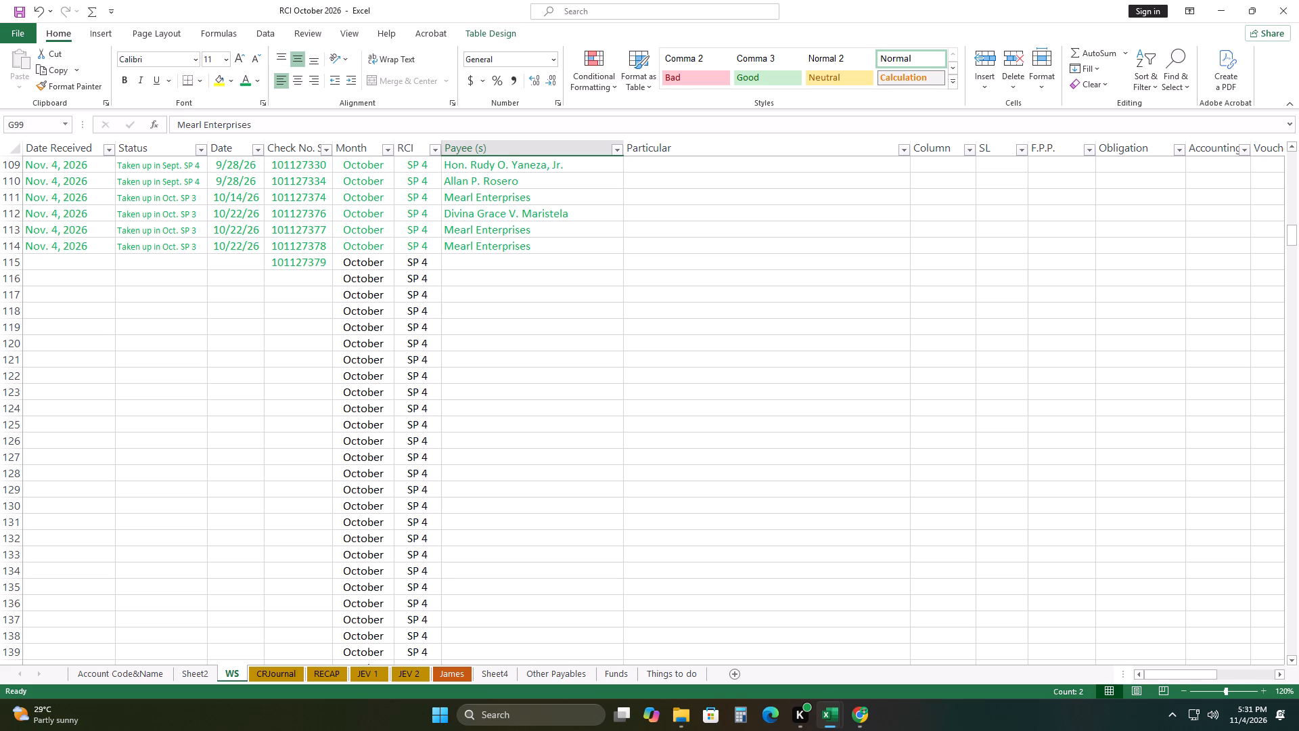
{"action": "left_click_drag", "start_coordinate": [74, 246], "coordinate": [223, 247]}
{"action": "right_click", "coordinate": [223, 247]}
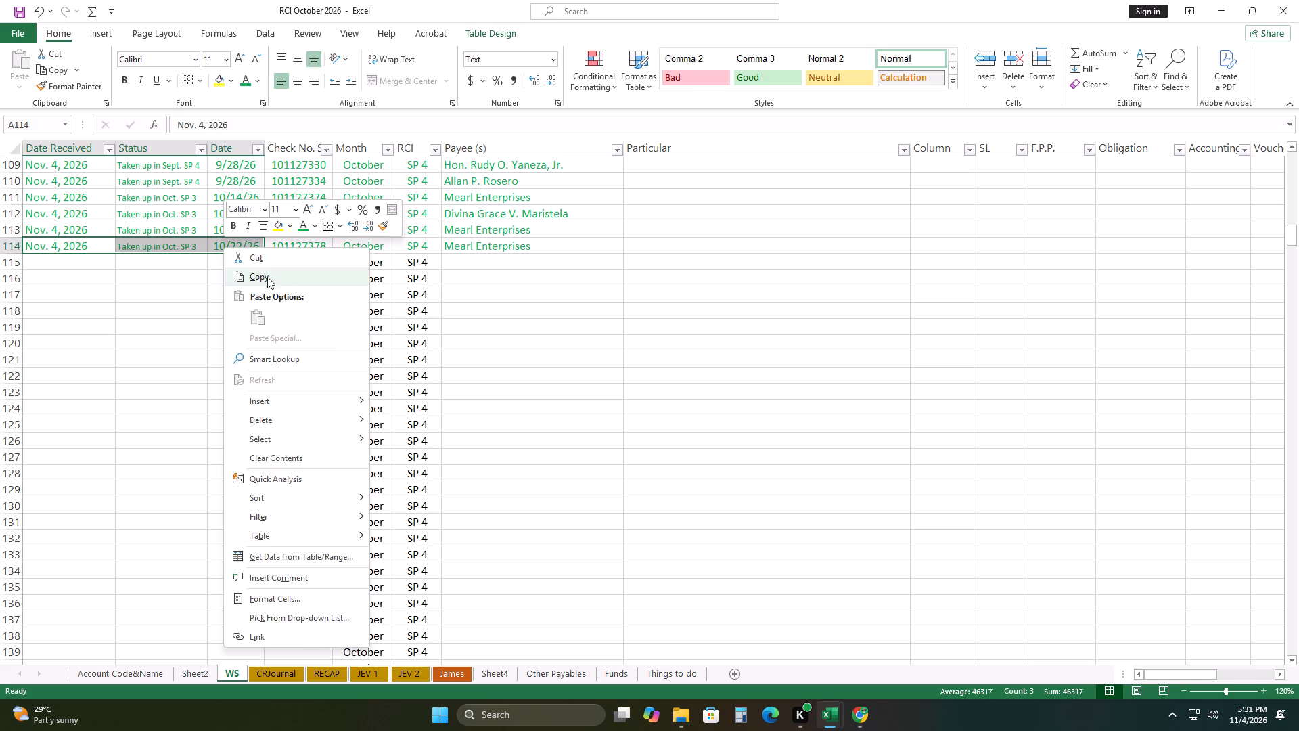
{"action": "left_click", "coordinate": [290, 279]}
{"action": "right_click", "coordinate": [101, 261]}
{"action": "left_click", "coordinate": [140, 338]}
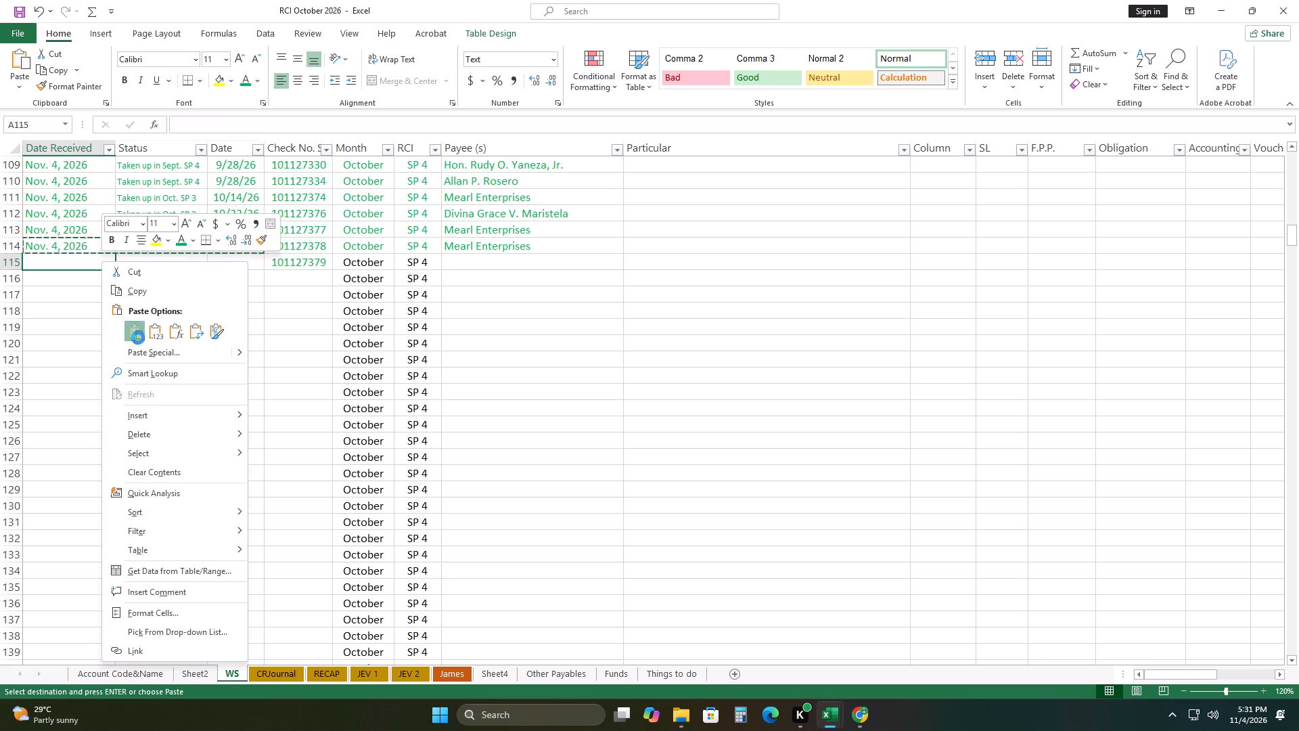
{"action": "left_click_drag", "start_coordinate": [154, 350], "coordinate": [191, 350]}
Fill the payee "Mearl Enterprises" from row 114 down to row 115.
{"action": "left_click", "coordinate": [446, 265]}
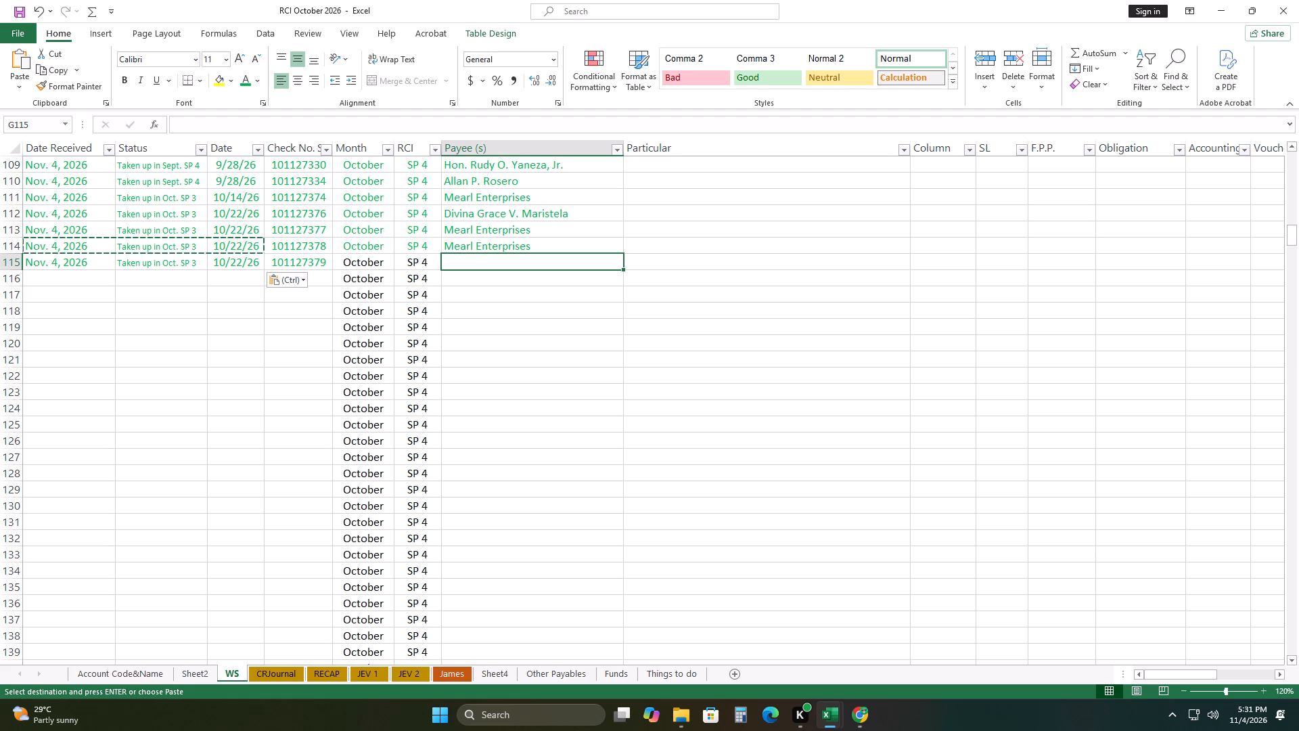
{"action": "left_click", "coordinate": [537, 249]}
{"action": "left_click_drag", "start_coordinate": [624, 256], "coordinate": [624, 261]}
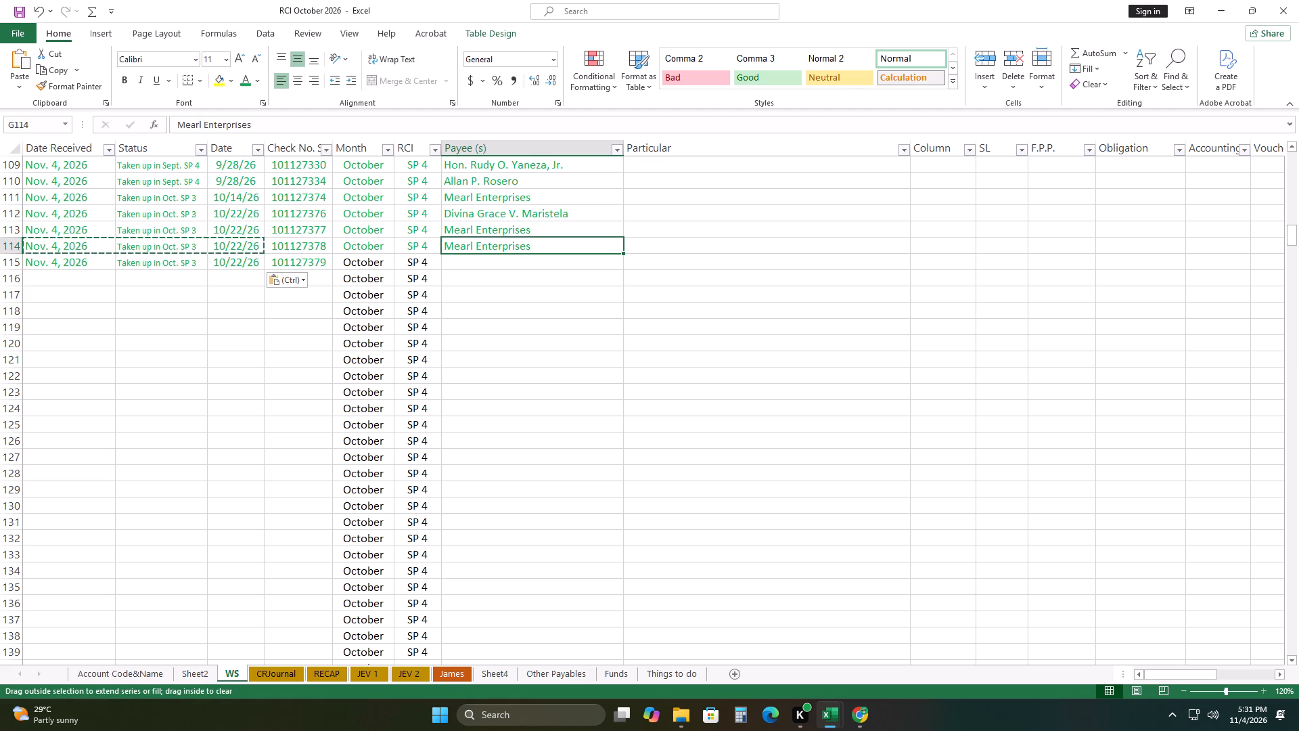
{"action": "left_click_drag", "start_coordinate": [624, 261], "coordinate": [626, 265]}
{"action": "left_click_drag", "start_coordinate": [575, 330], "coordinate": [539, 338]}
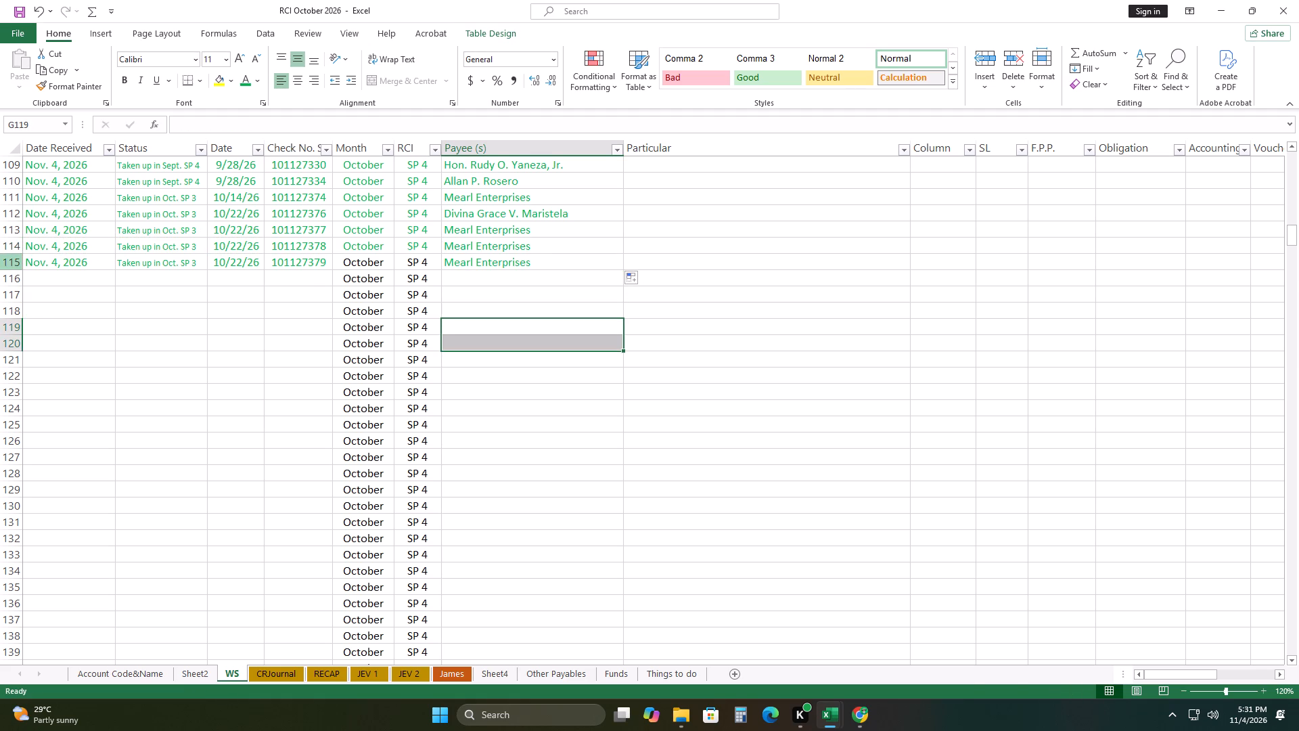
Set the font colour of the whole row 115 to green.
{"action": "right_click", "coordinate": [16, 263]}
{"action": "left_click", "coordinate": [98, 246]}
{"action": "left_click_drag", "start_coordinate": [195, 336], "coordinate": [206, 346]}
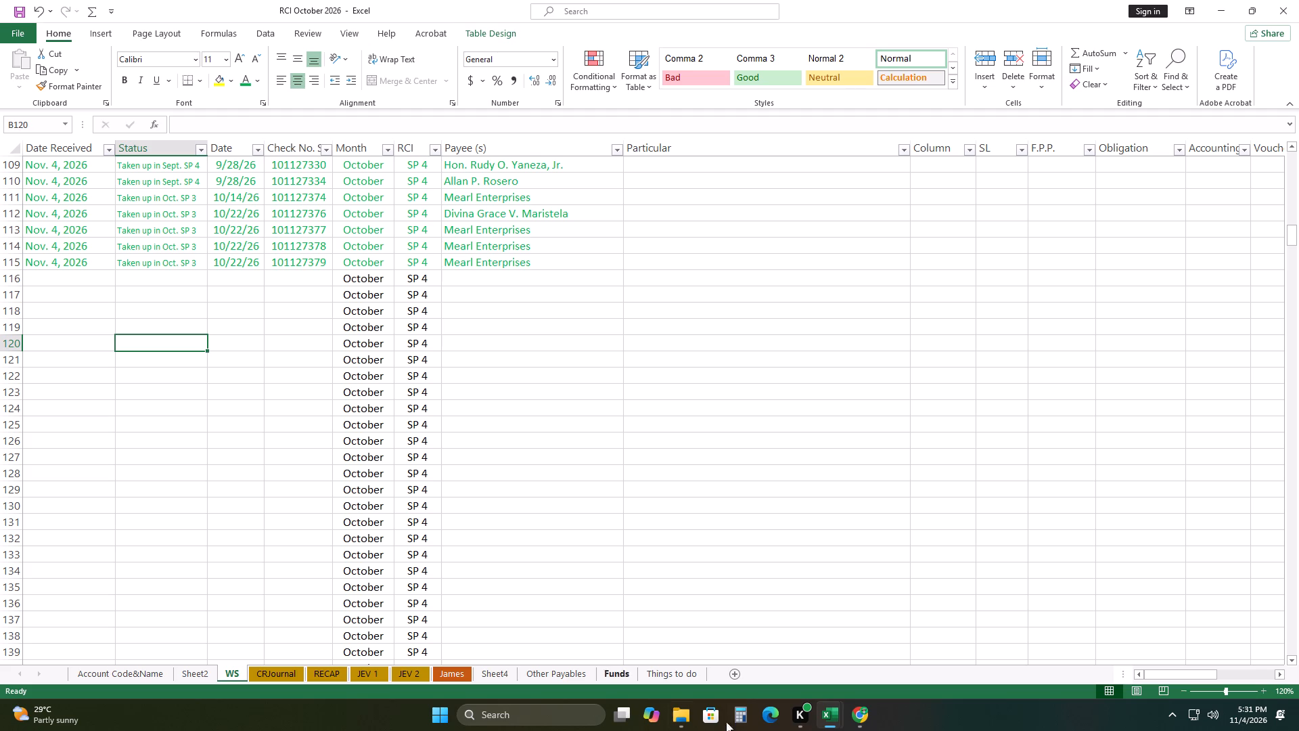
Switch to YouTube in Chrome and open the recommended "Christian Mood Booster | Powerful Worship Songs to Turn Your Day Around" video.
{"action": "left_click", "coordinate": [863, 719]}
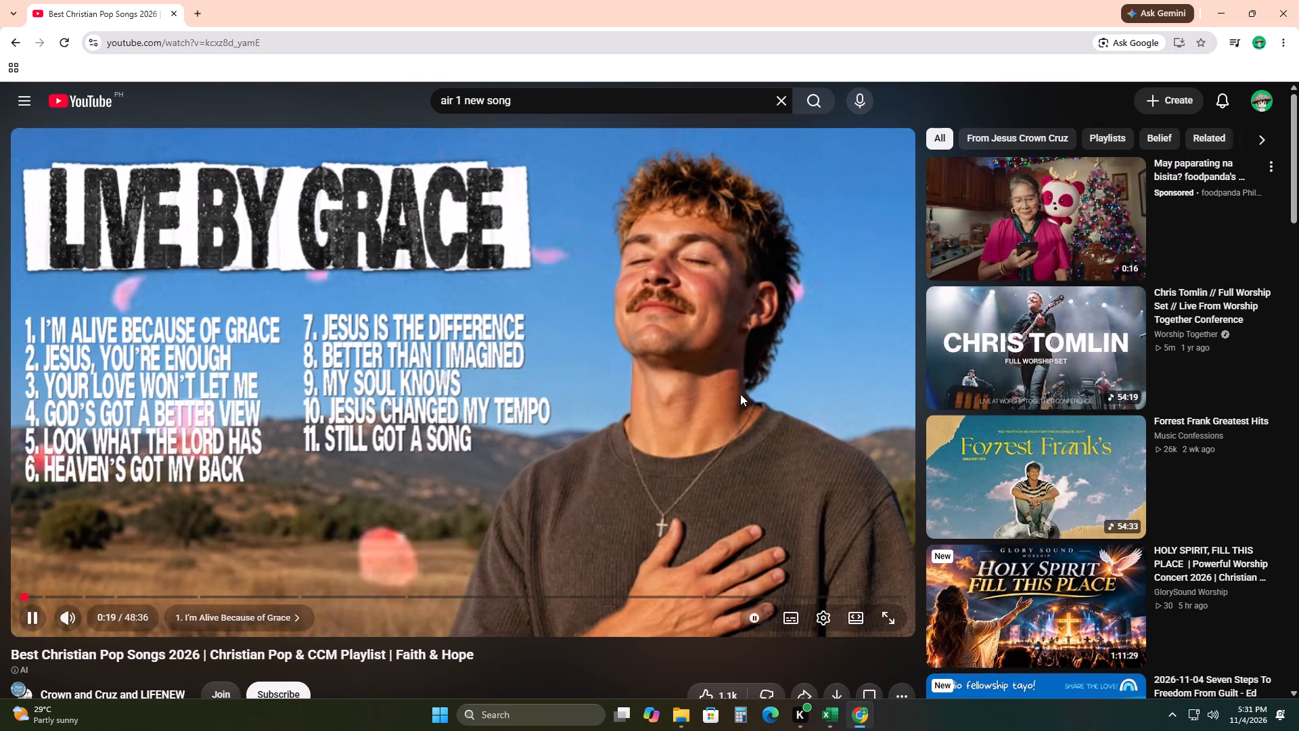
{"action": "scroll", "coordinate": [888, 440], "scroll_direction": "down", "scroll_amount": 3}
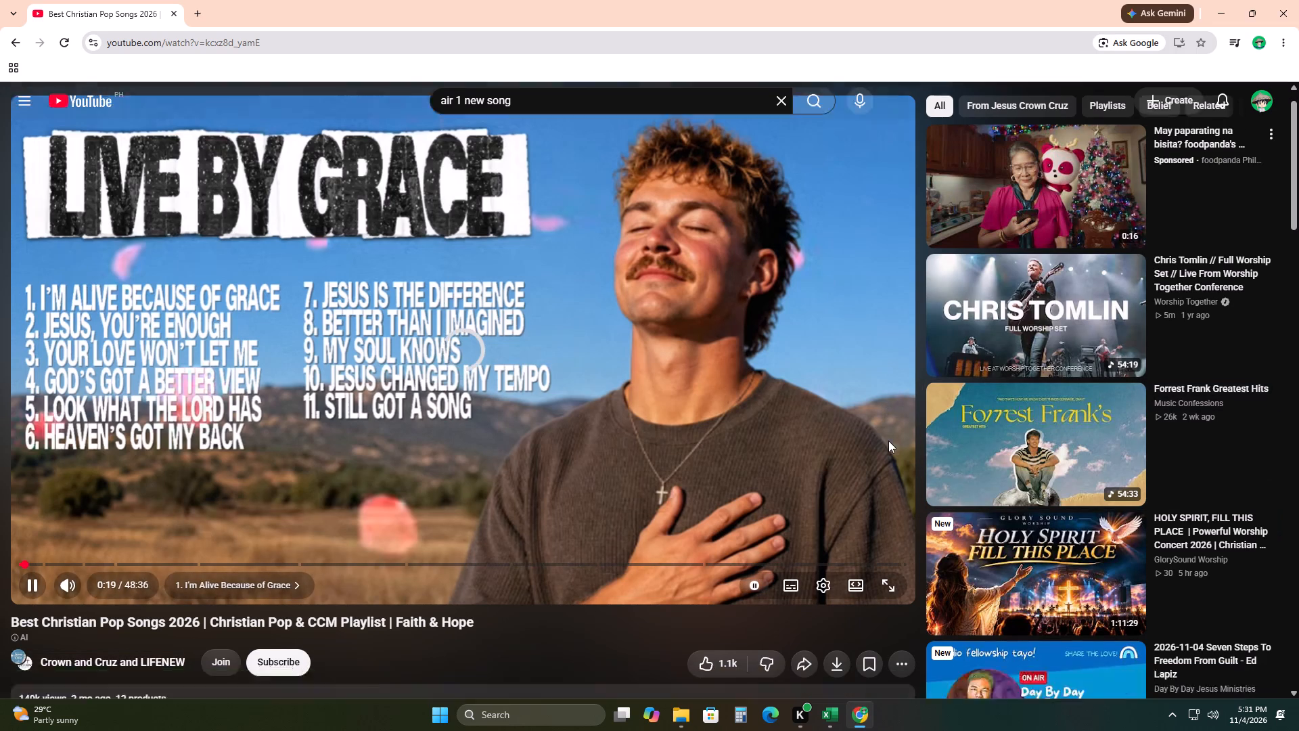
{"action": "scroll", "coordinate": [1269, 544], "scroll_direction": "down", "scroll_amount": 4}
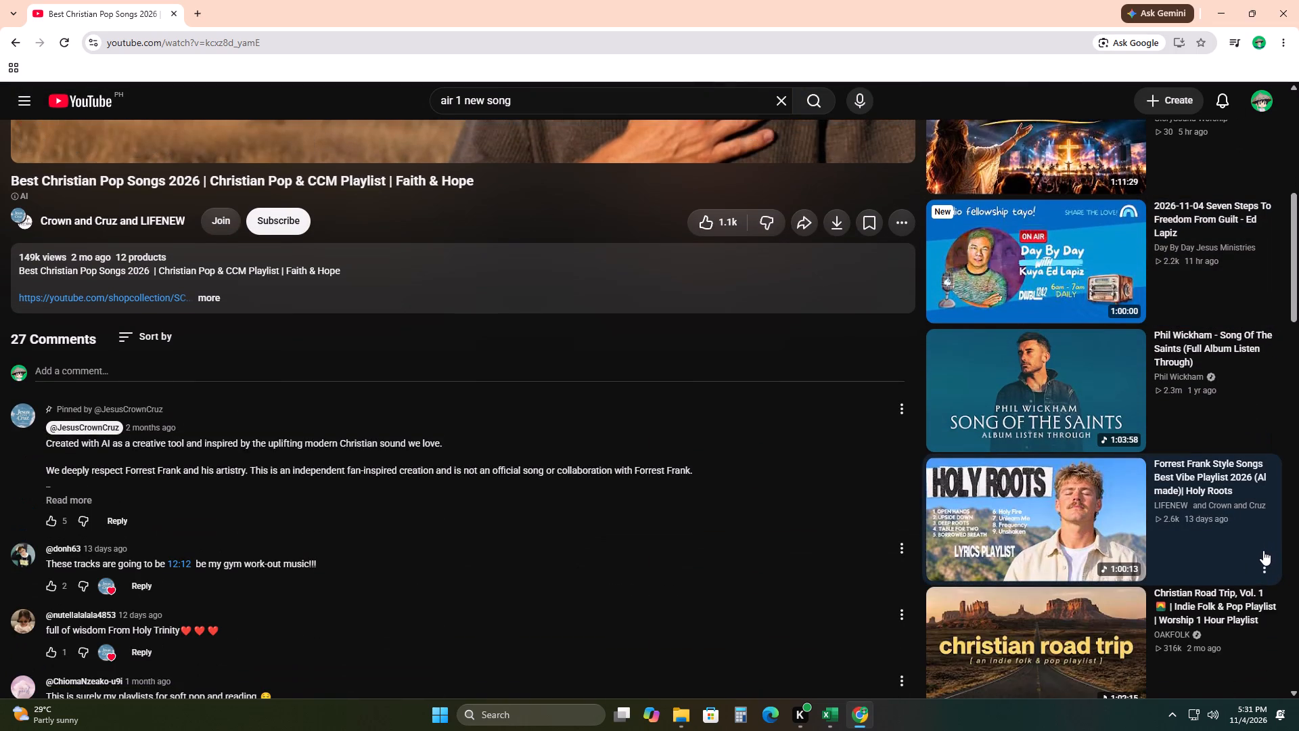
{"action": "scroll", "coordinate": [1261, 552], "scroll_direction": "down", "scroll_amount": 5}
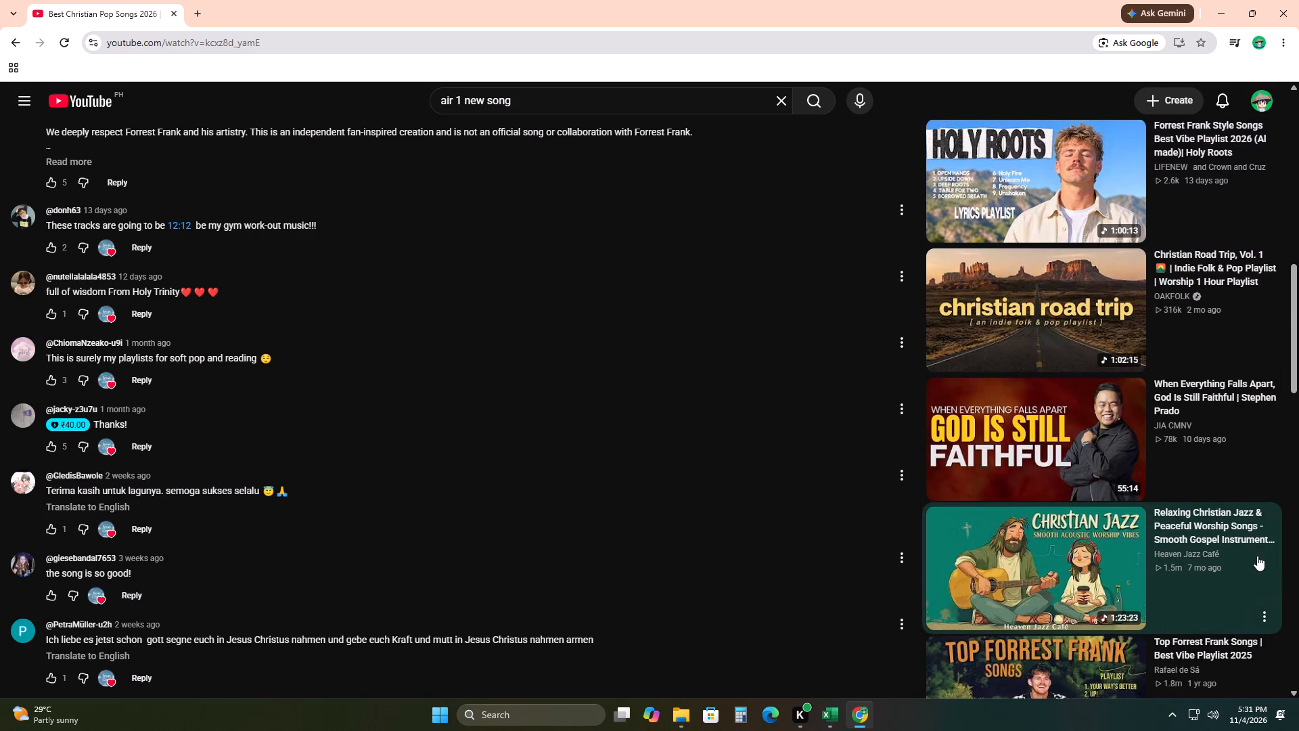
{"action": "scroll", "coordinate": [1257, 556], "scroll_direction": "down", "scroll_amount": 4}
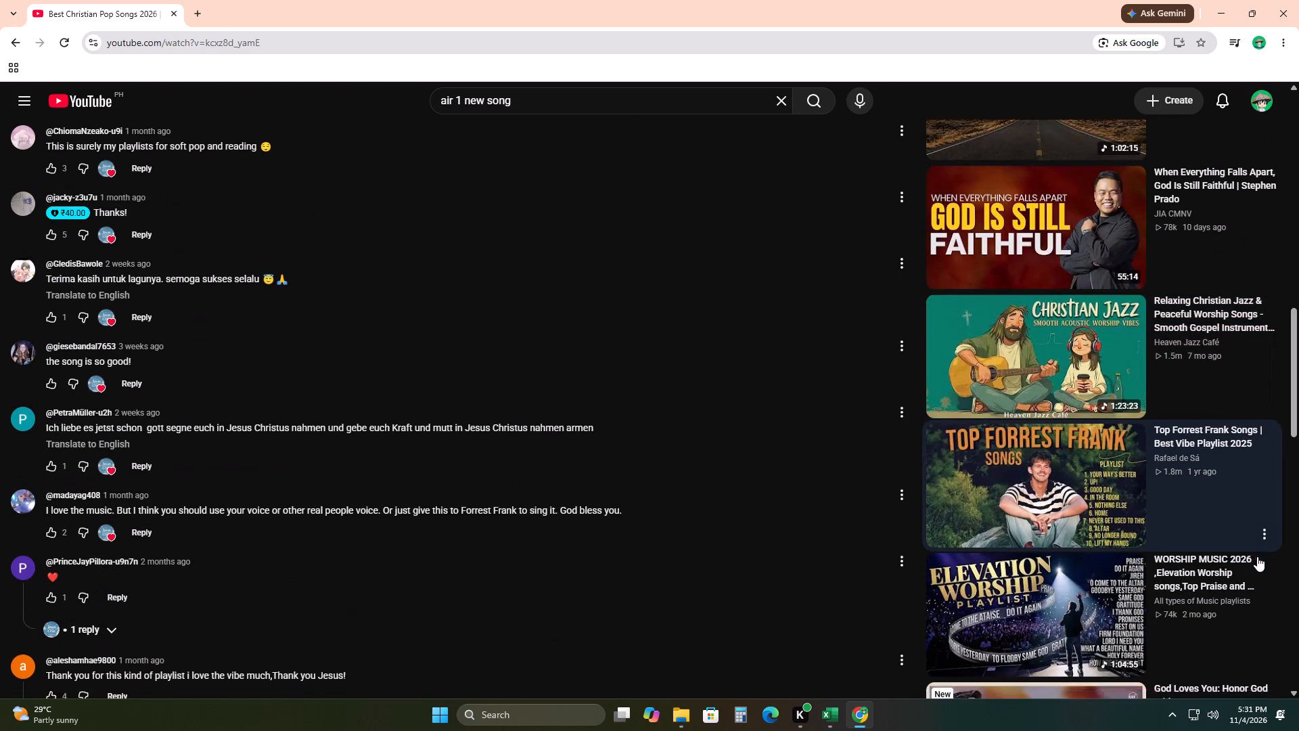
{"action": "scroll", "coordinate": [1257, 556], "scroll_direction": "down", "scroll_amount": 3}
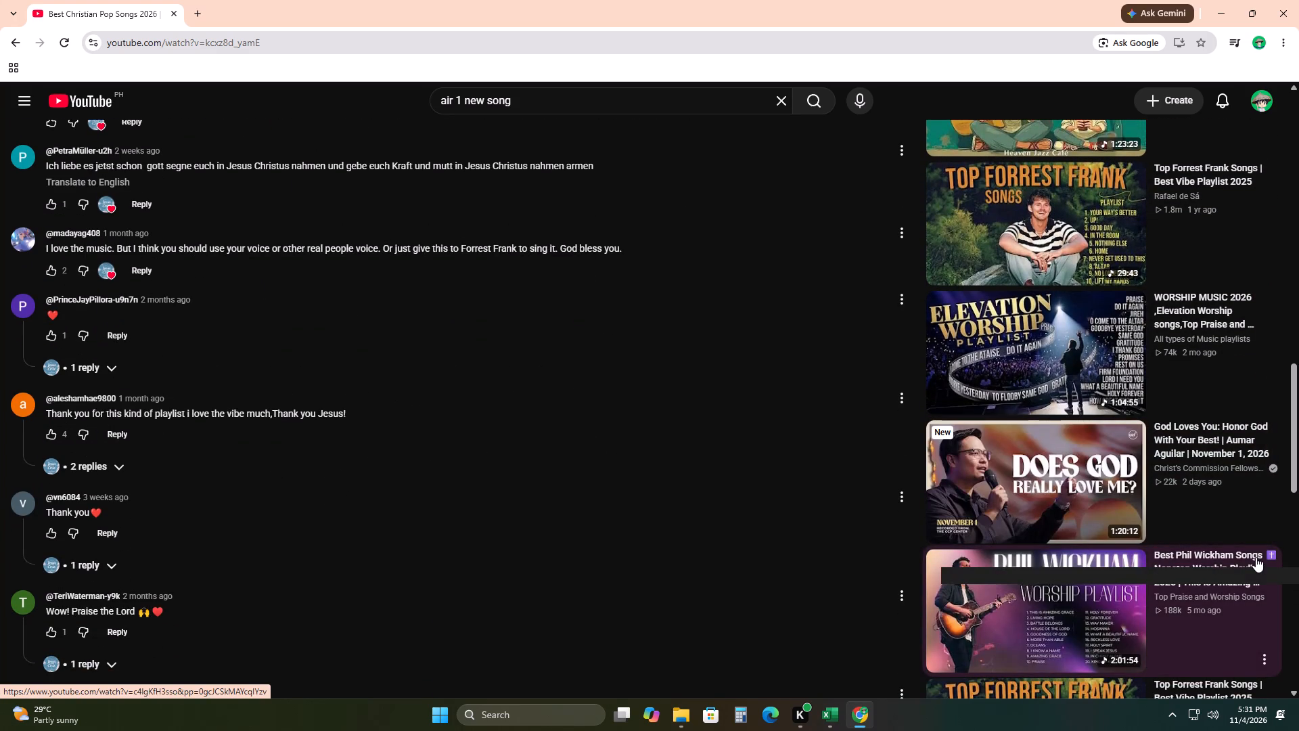
{"action": "scroll", "coordinate": [1256, 557], "scroll_direction": "down", "scroll_amount": 4}
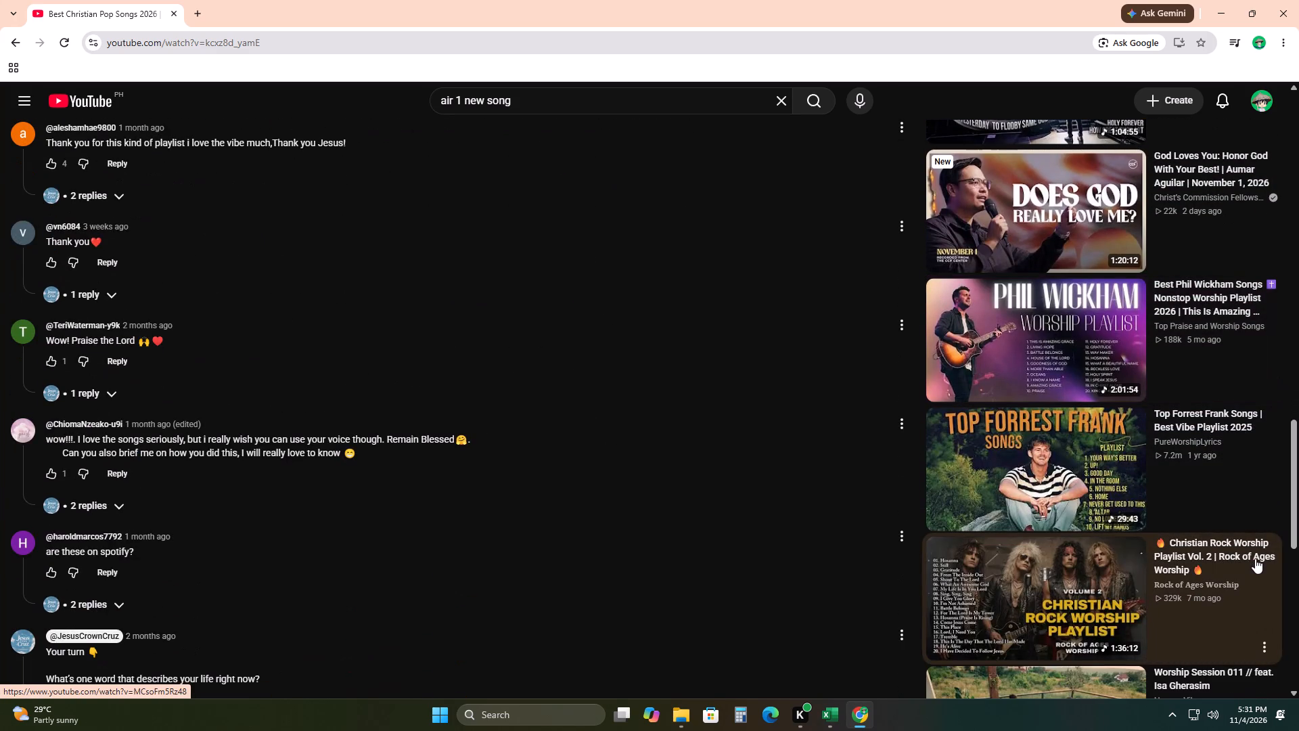
{"action": "scroll", "coordinate": [1255, 558], "scroll_direction": "down", "scroll_amount": 5}
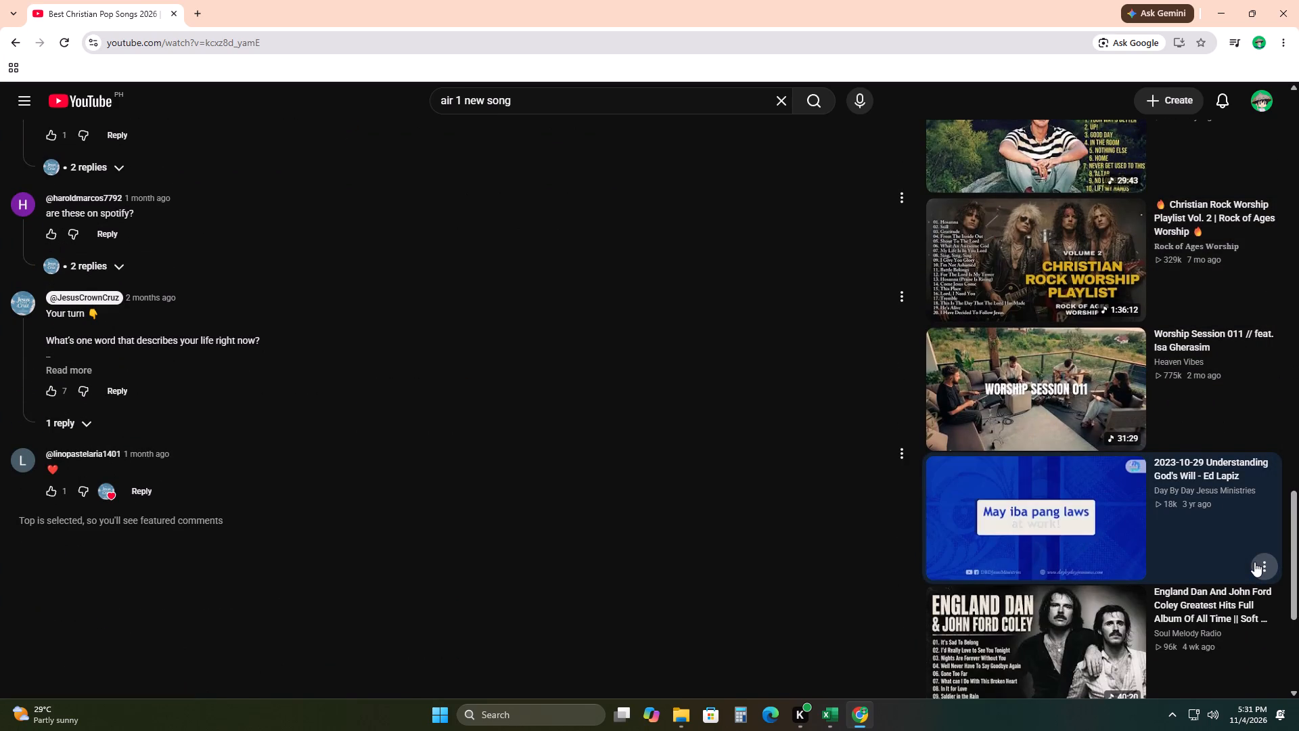
{"action": "scroll", "coordinate": [1254, 562], "scroll_direction": "down", "scroll_amount": 3}
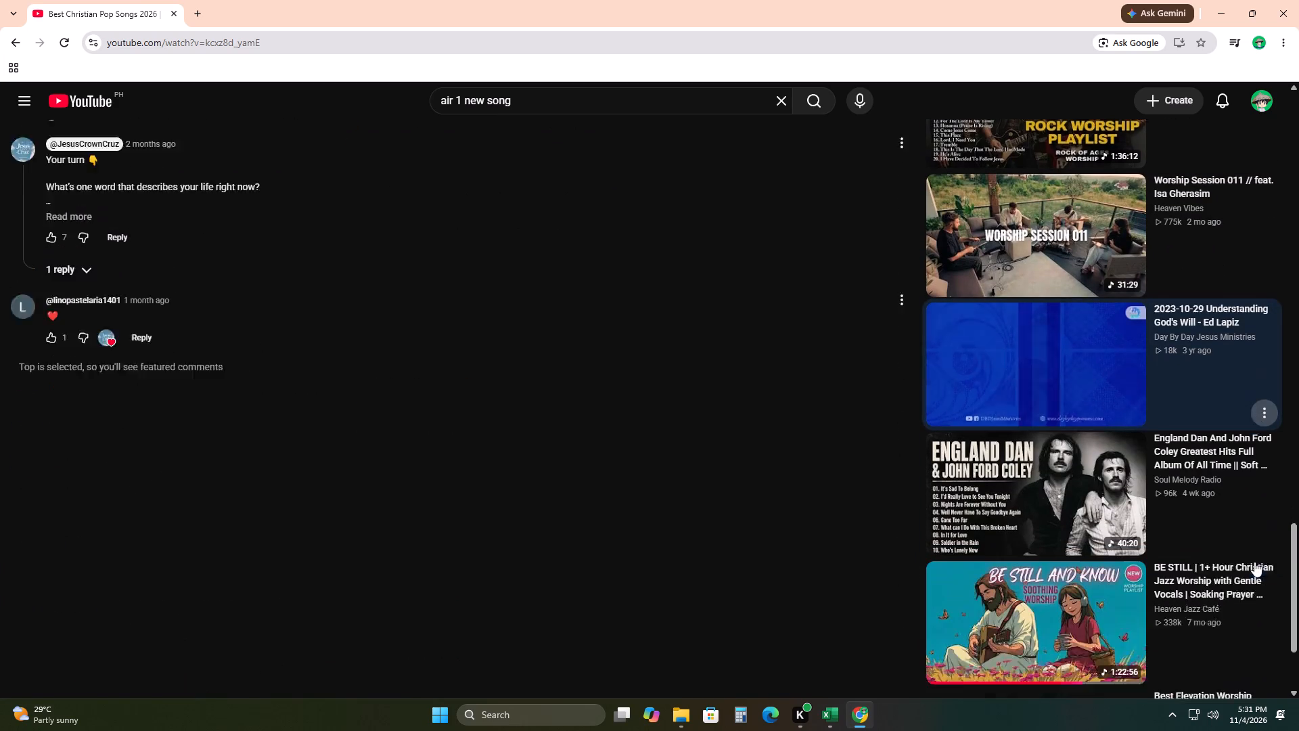
{"action": "scroll", "coordinate": [1254, 562], "scroll_direction": "down", "scroll_amount": 4}
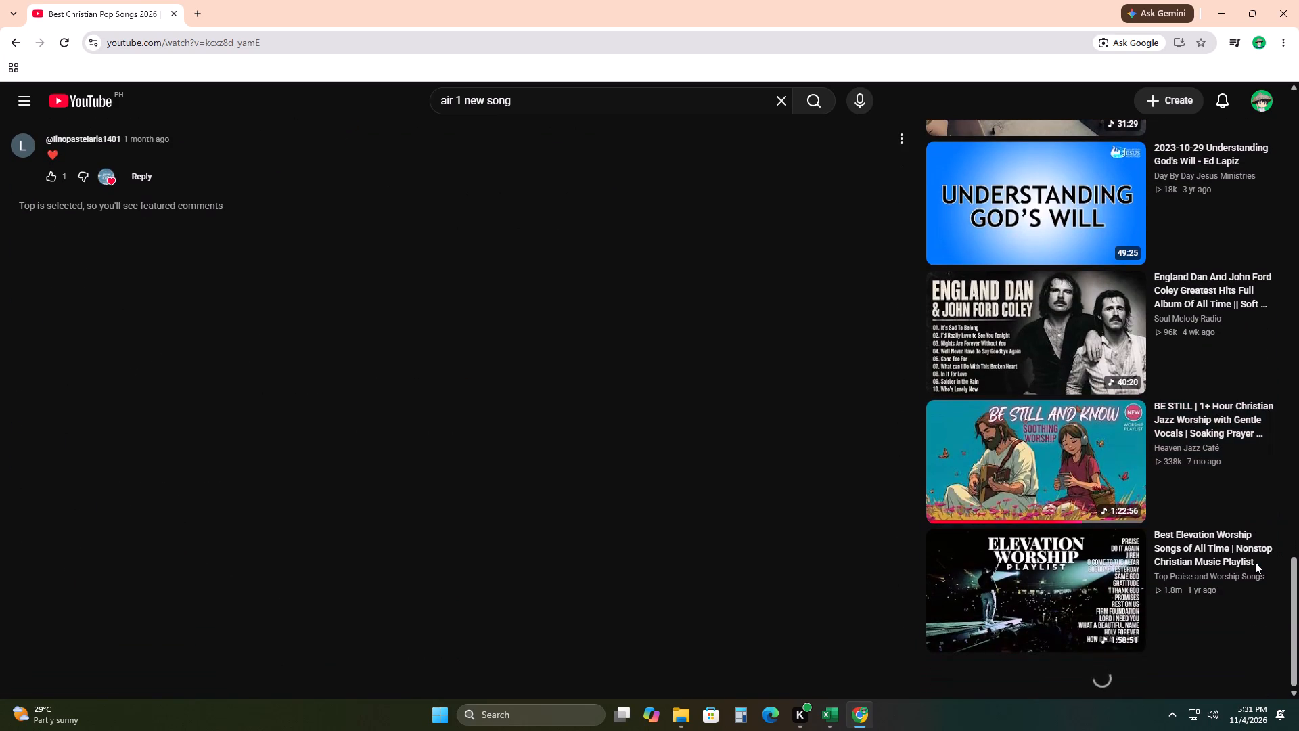
{"action": "scroll", "coordinate": [1253, 567], "scroll_direction": "down", "scroll_amount": 5}
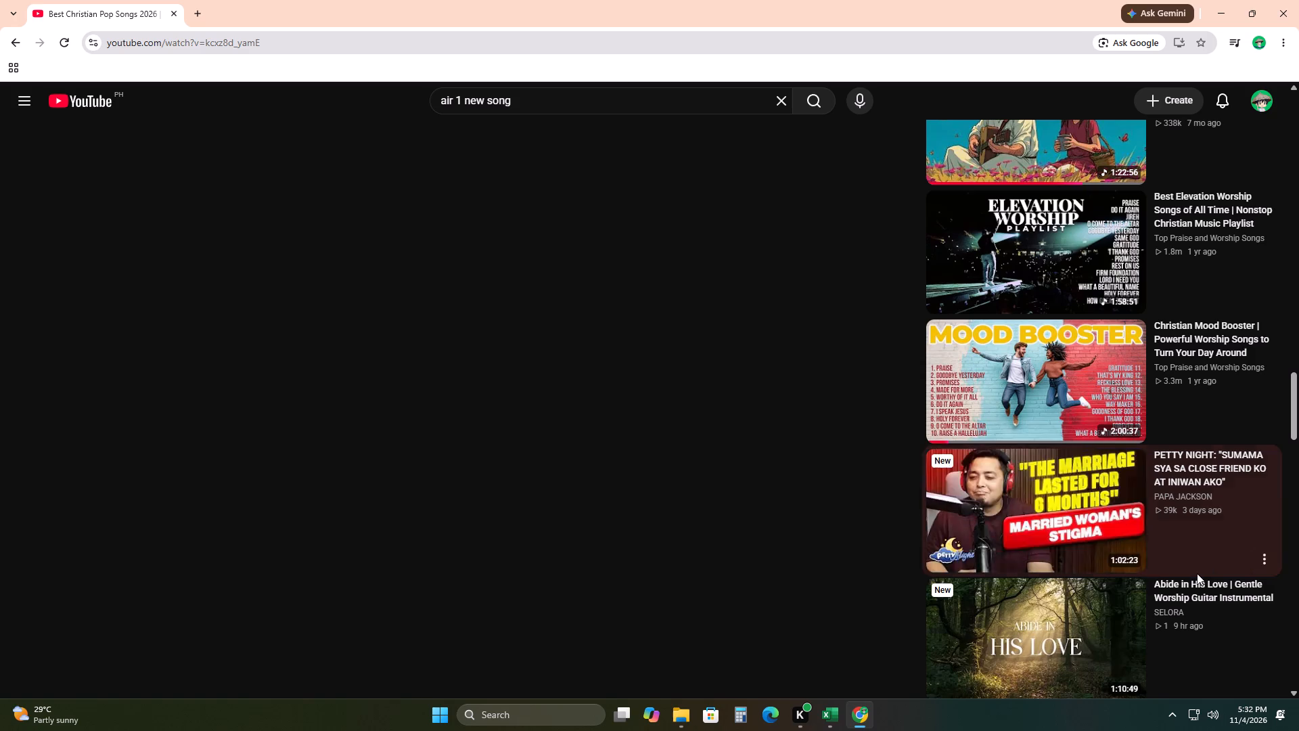
{"action": "left_click", "coordinate": [998, 381]}
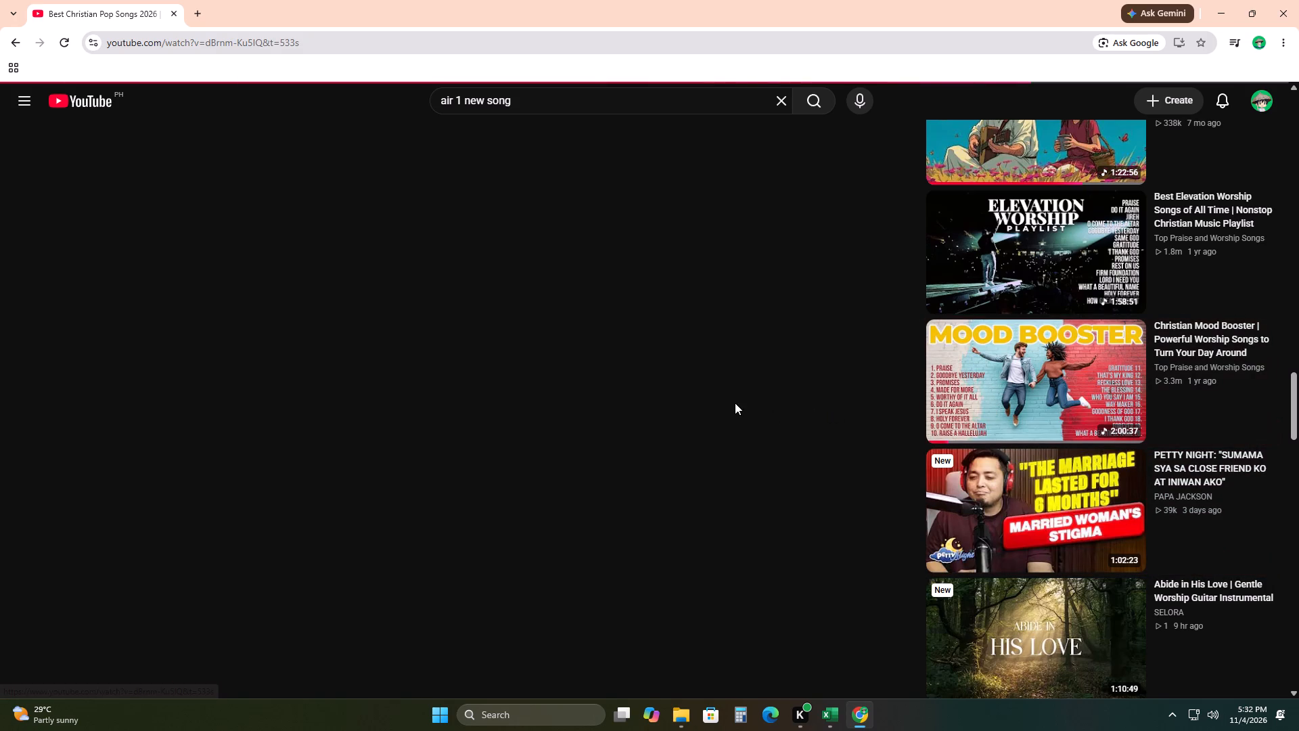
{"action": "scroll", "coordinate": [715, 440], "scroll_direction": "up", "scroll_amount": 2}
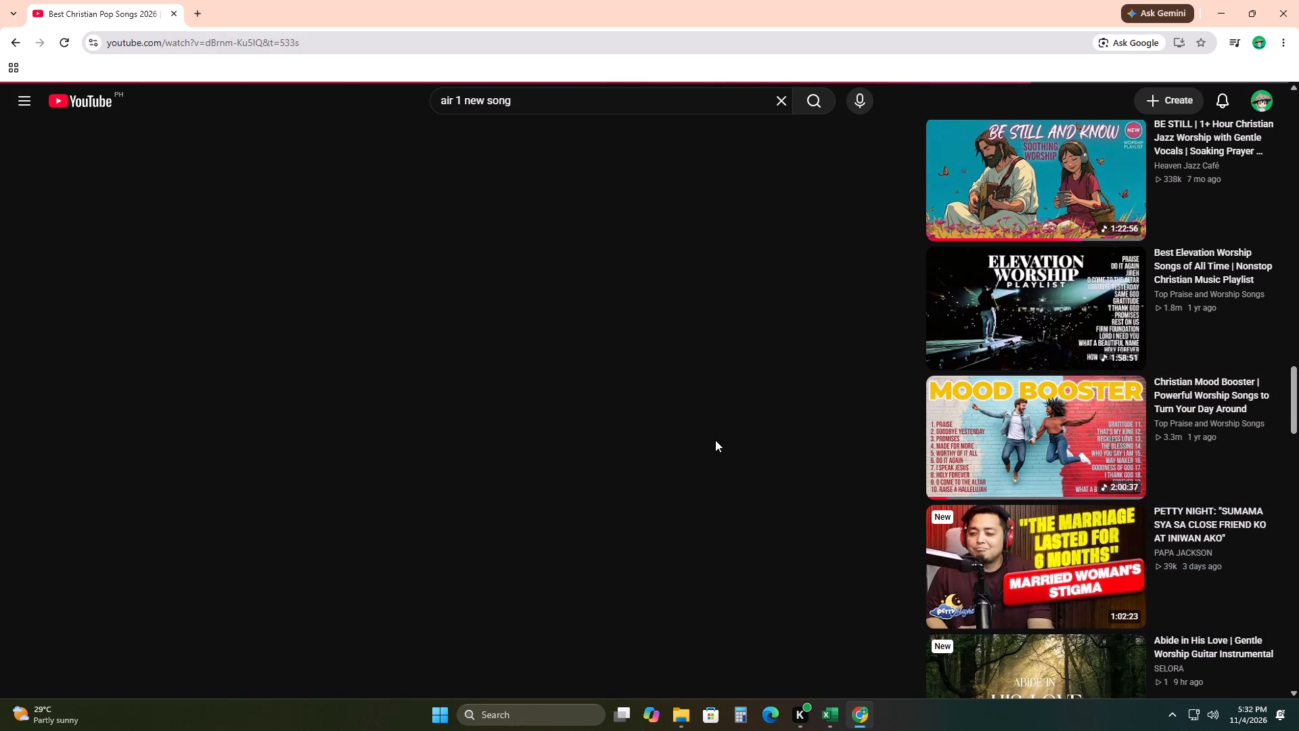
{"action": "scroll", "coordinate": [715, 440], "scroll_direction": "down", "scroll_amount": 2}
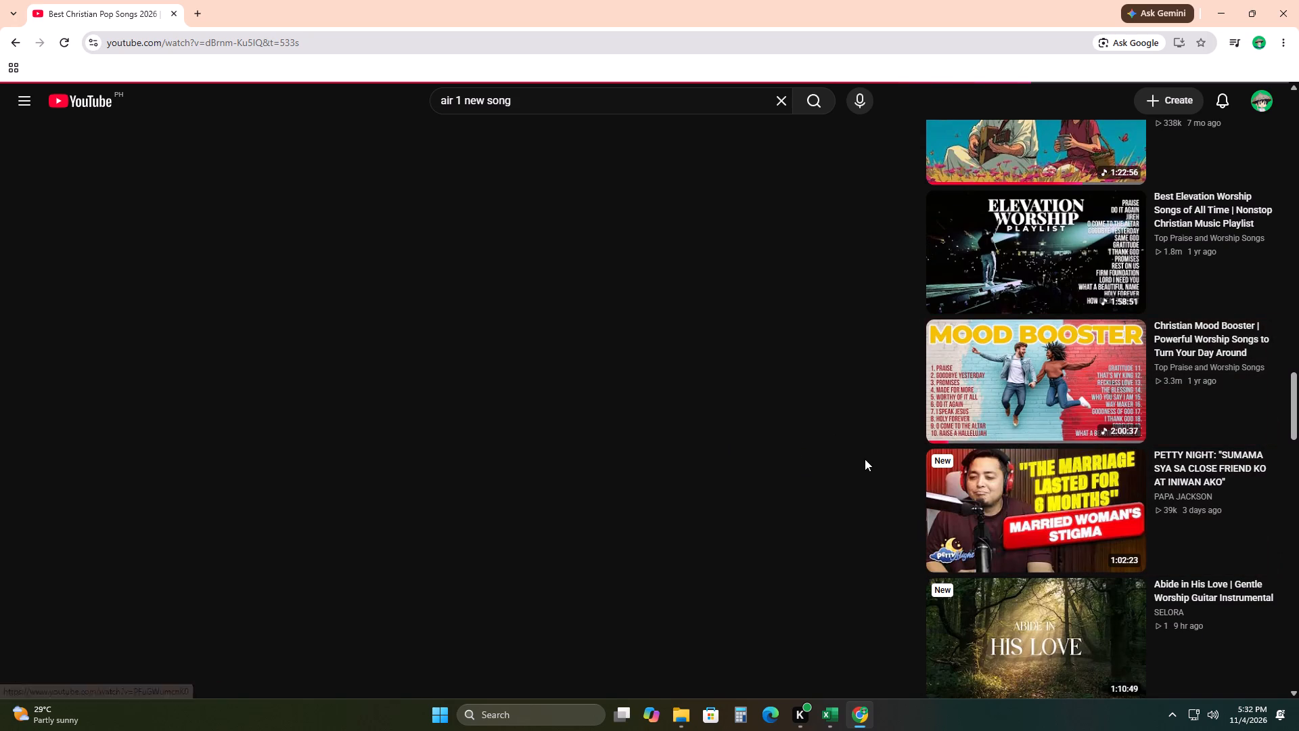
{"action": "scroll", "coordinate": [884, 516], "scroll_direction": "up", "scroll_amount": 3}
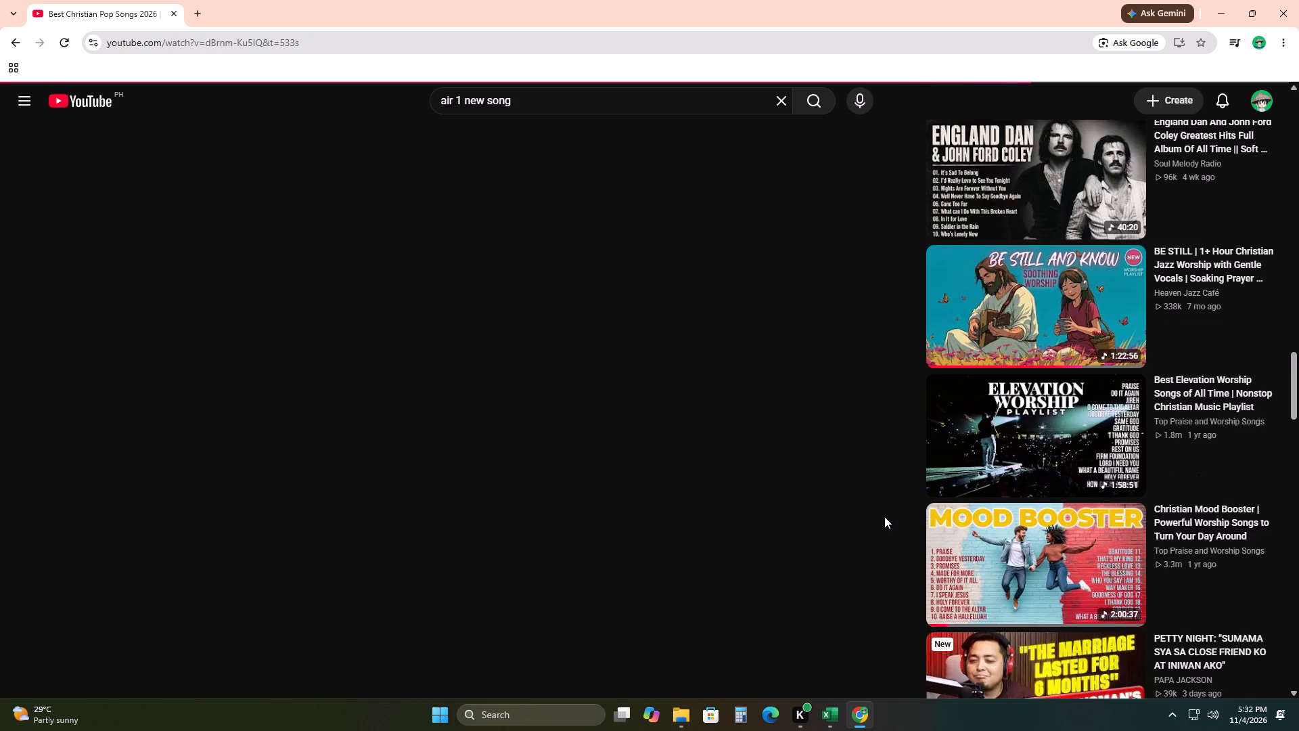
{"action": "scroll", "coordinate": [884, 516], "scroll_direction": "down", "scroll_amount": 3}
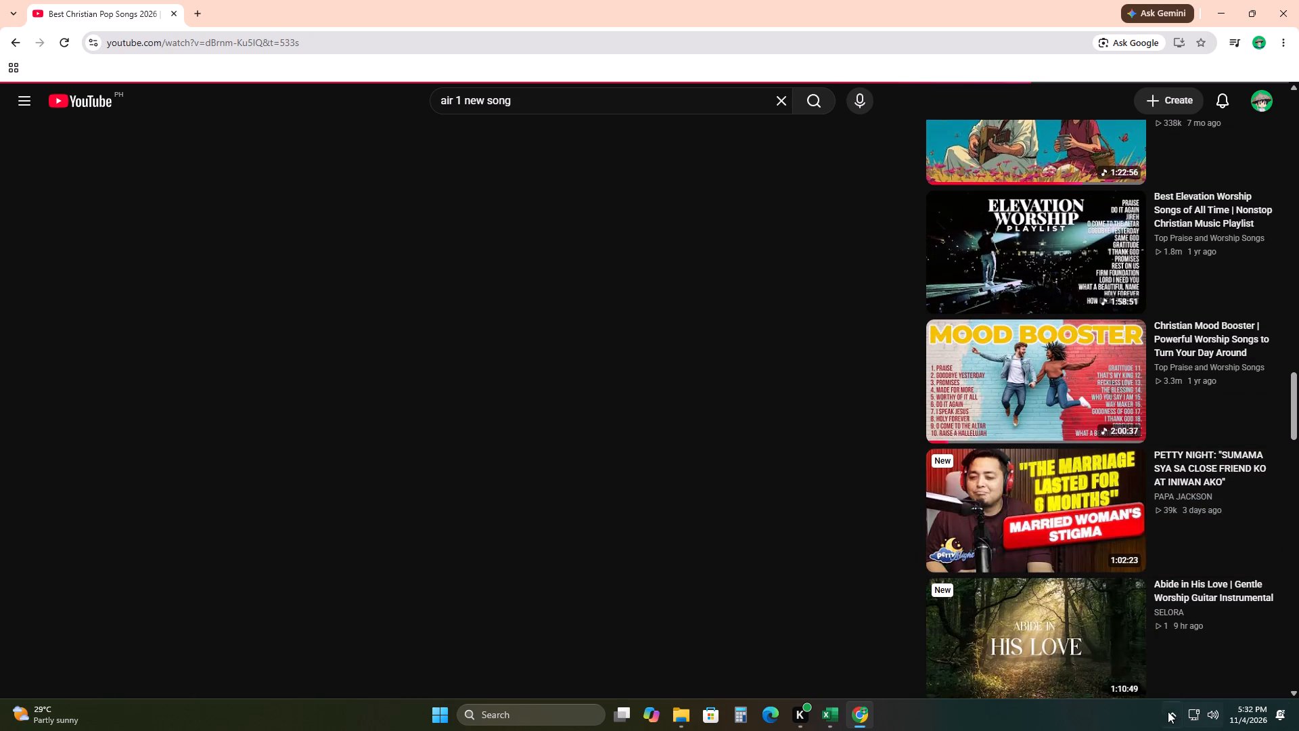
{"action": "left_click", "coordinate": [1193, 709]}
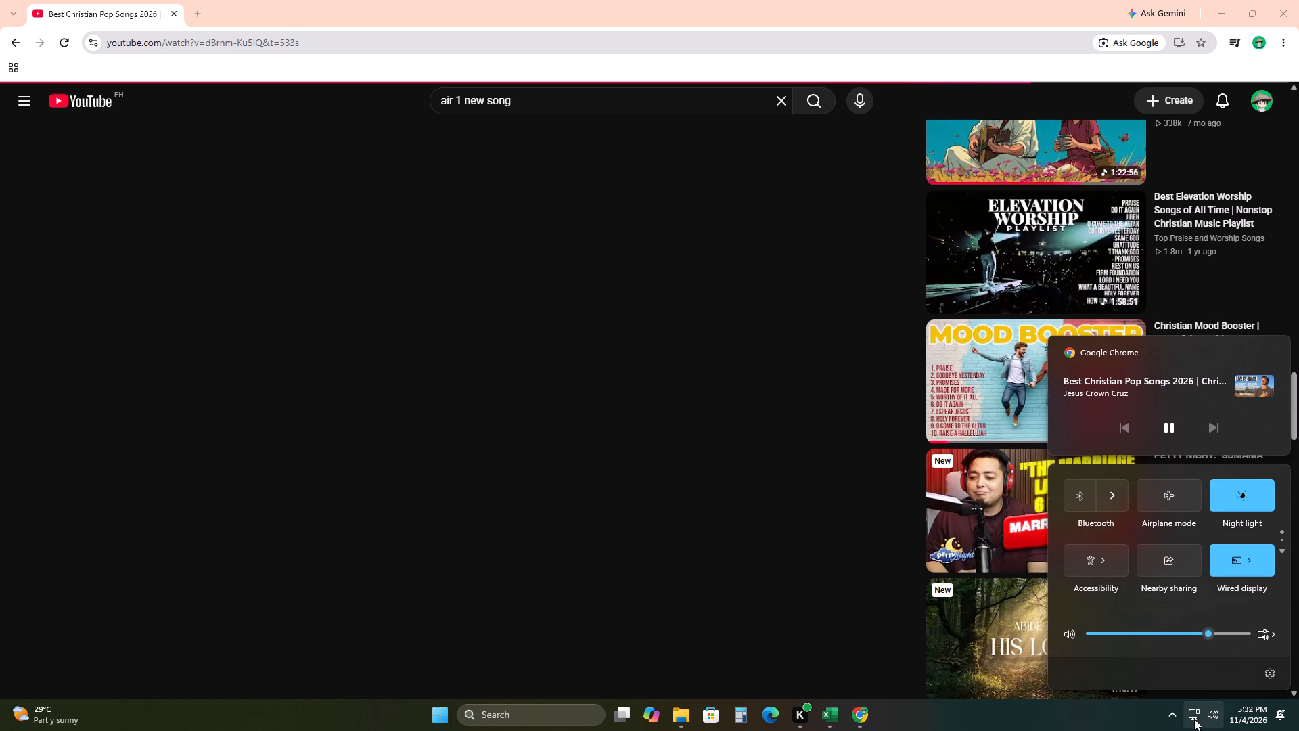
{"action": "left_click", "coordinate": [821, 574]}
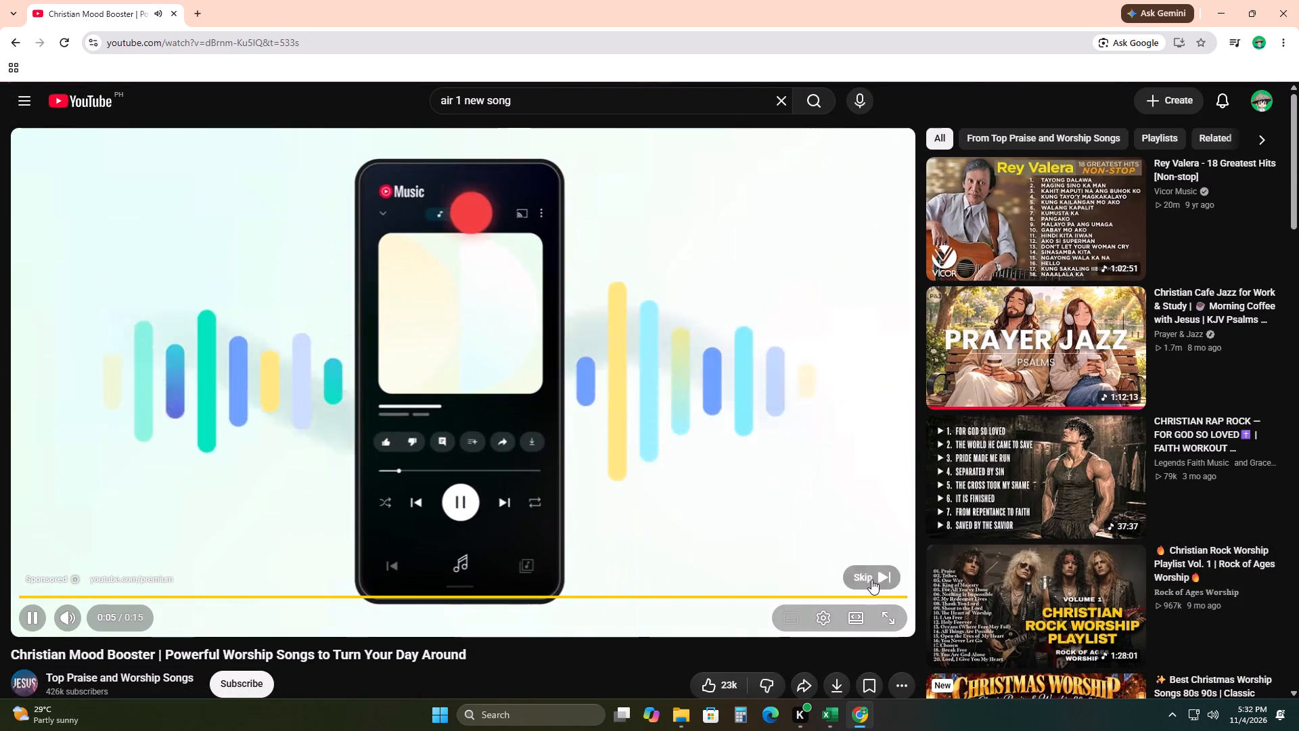
Skip the advertisement before the "Christian Mood Booster" video.
{"action": "left_click", "coordinate": [872, 577]}
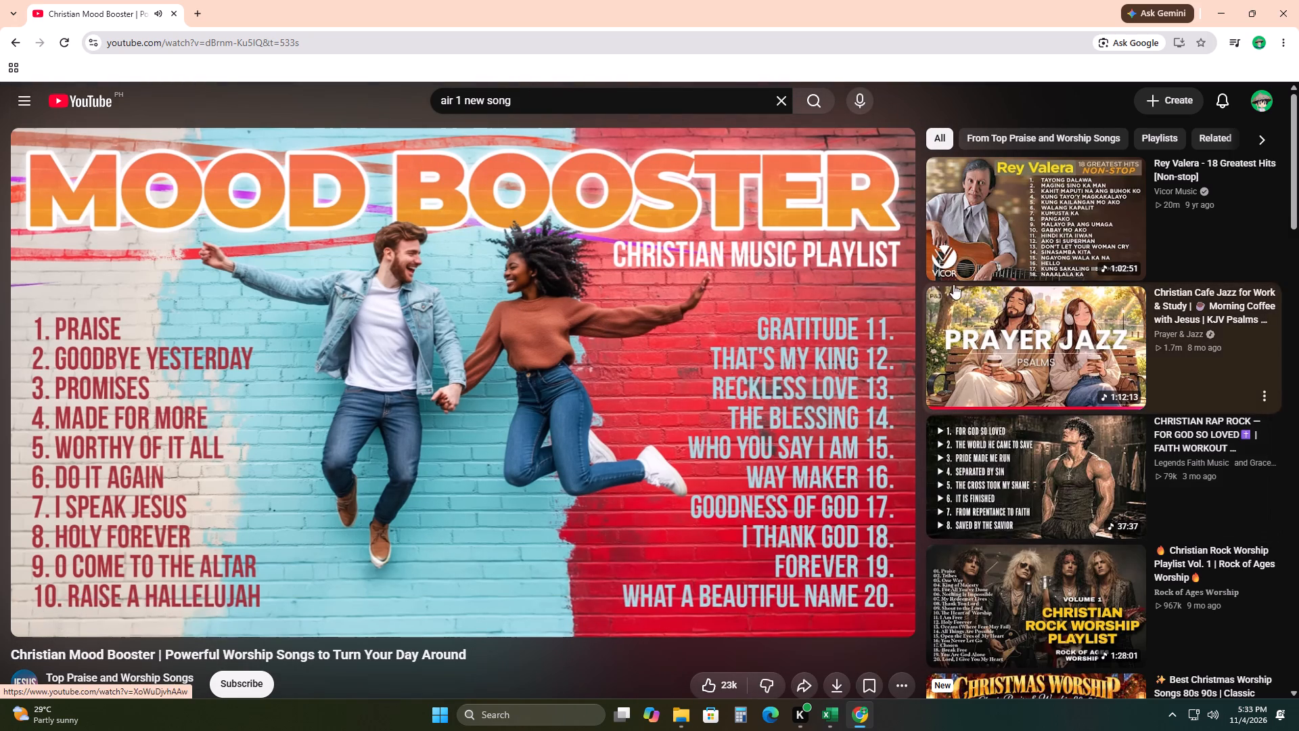
Switch back to the RCI October 2026 workbook in Excel and select an empty payee cell below the recorded entries.
{"action": "left_click", "coordinate": [829, 715]}
{"action": "left_click", "coordinate": [709, 666]}
{"action": "left_click_drag", "start_coordinate": [501, 466], "coordinate": [513, 466]}
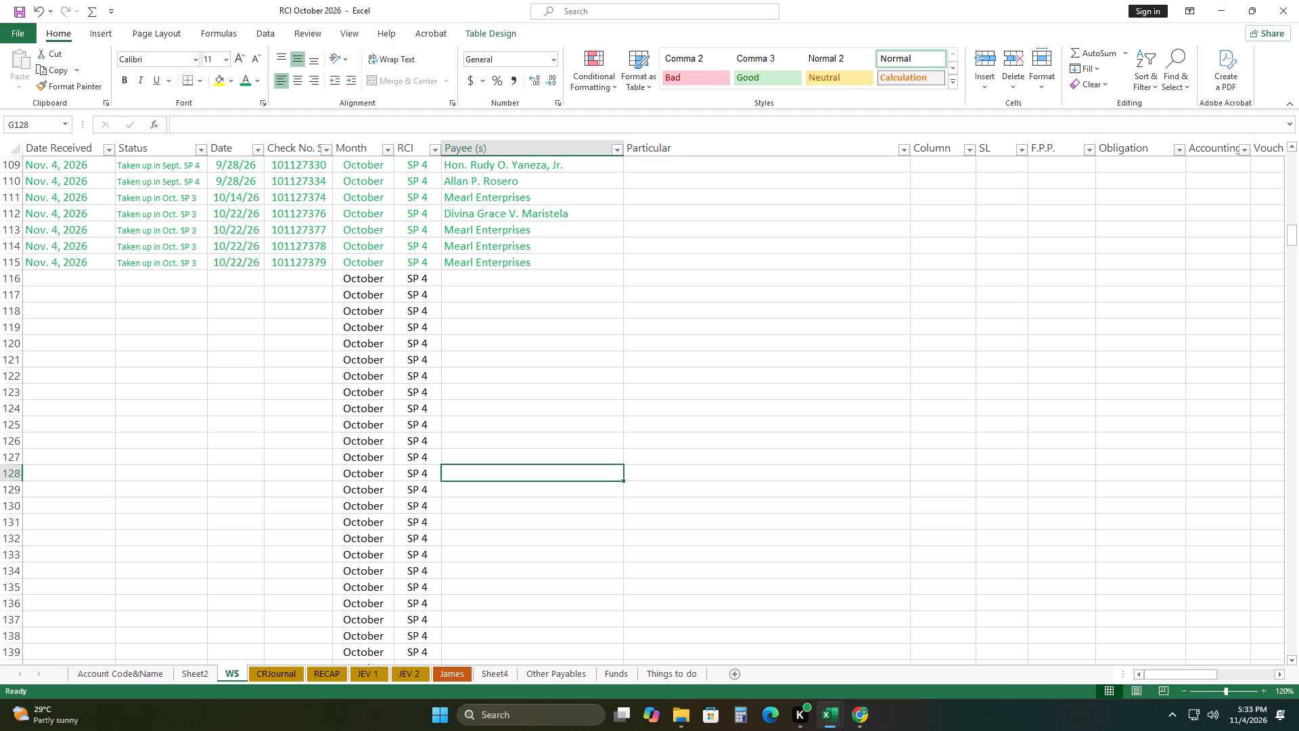
{"action": "left_click", "coordinate": [306, 262]}
{"action": "left_click_drag", "start_coordinate": [331, 269], "coordinate": [331, 284]}
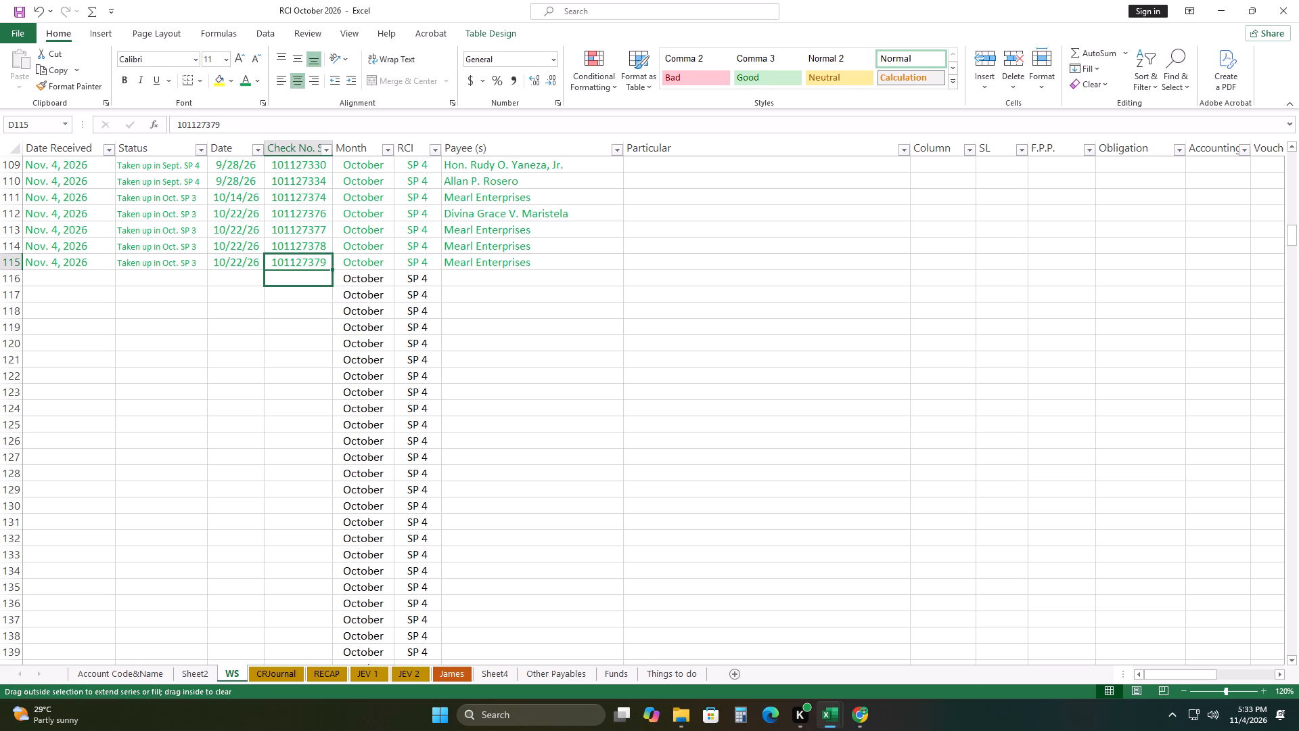
{"action": "left_click", "coordinate": [340, 294]}
{"action": "left_click", "coordinate": [369, 329]}
{"action": "left_click", "coordinate": [321, 334]}
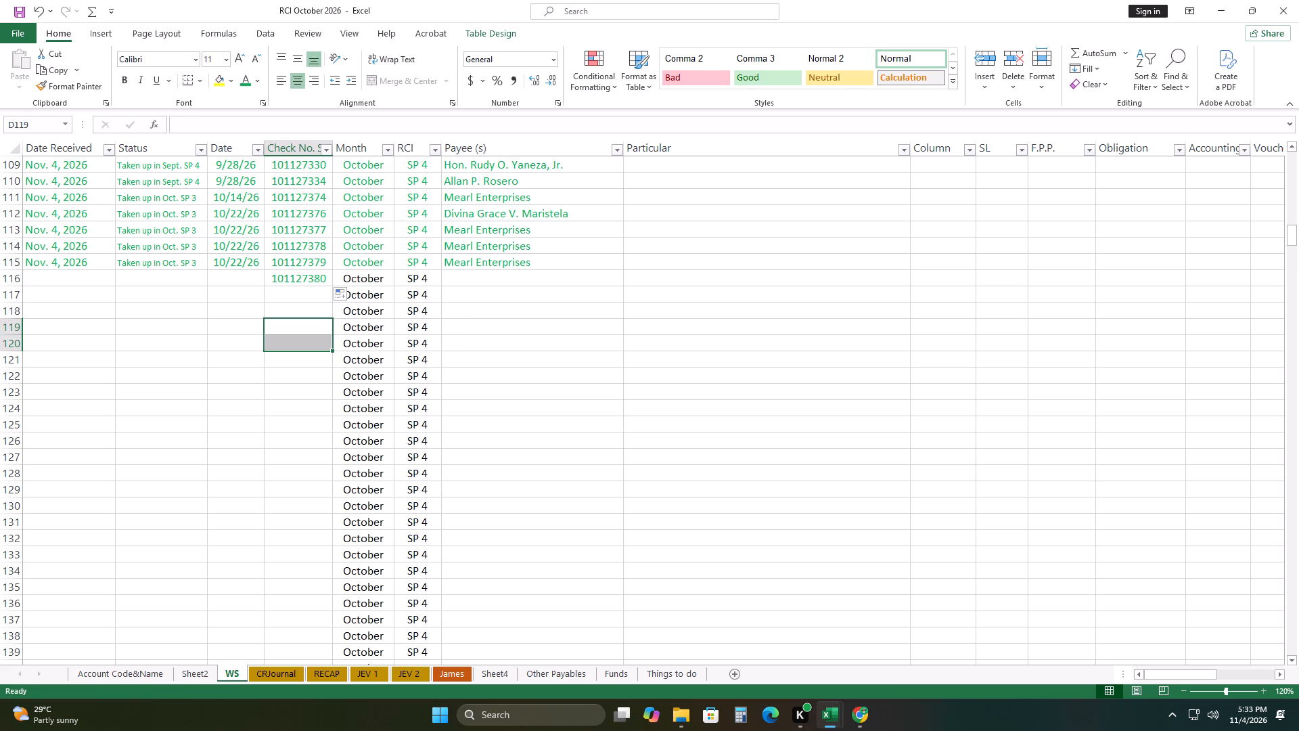
Copy the status "Submitted on Oct. SP 4" from row 95 to the three voice recorder entries in rows 96 to 98.
{"action": "scroll", "coordinate": [316, 309], "scroll_direction": "up", "scroll_amount": 7}
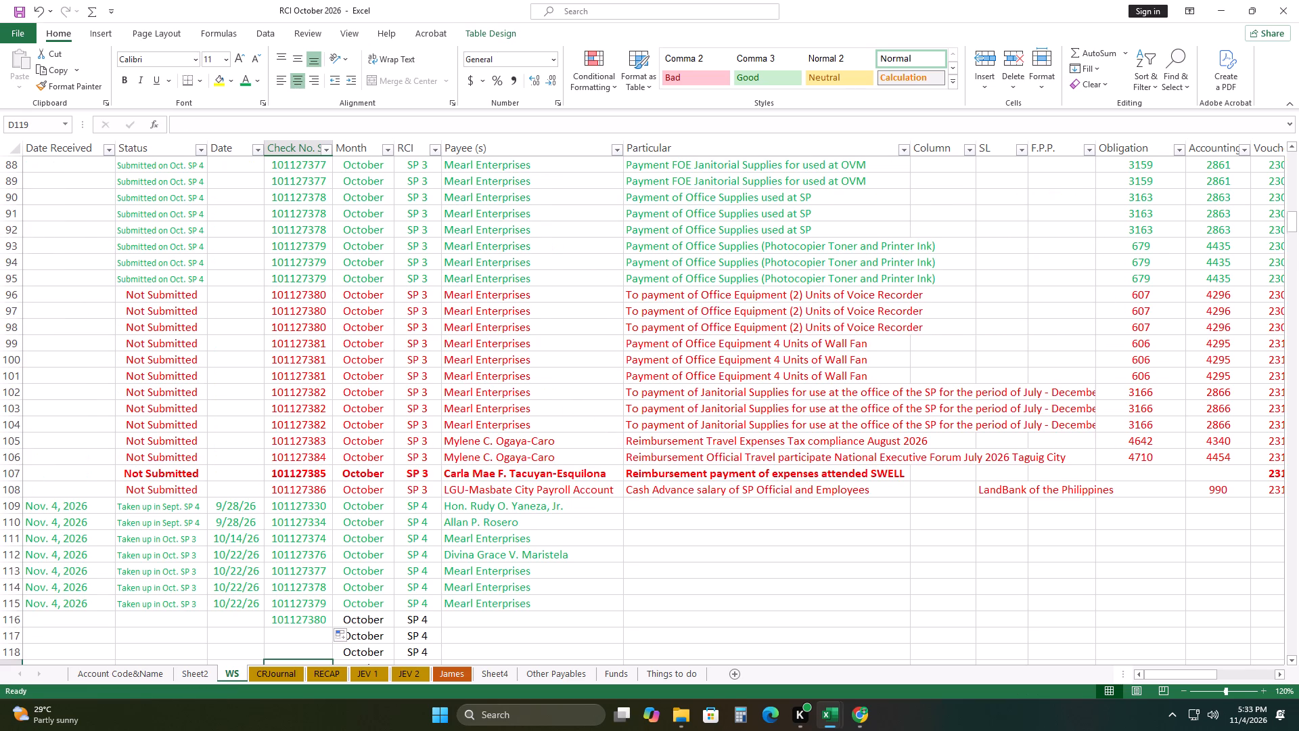
{"action": "scroll", "coordinate": [275, 339], "scroll_direction": "down", "scroll_amount": 1}
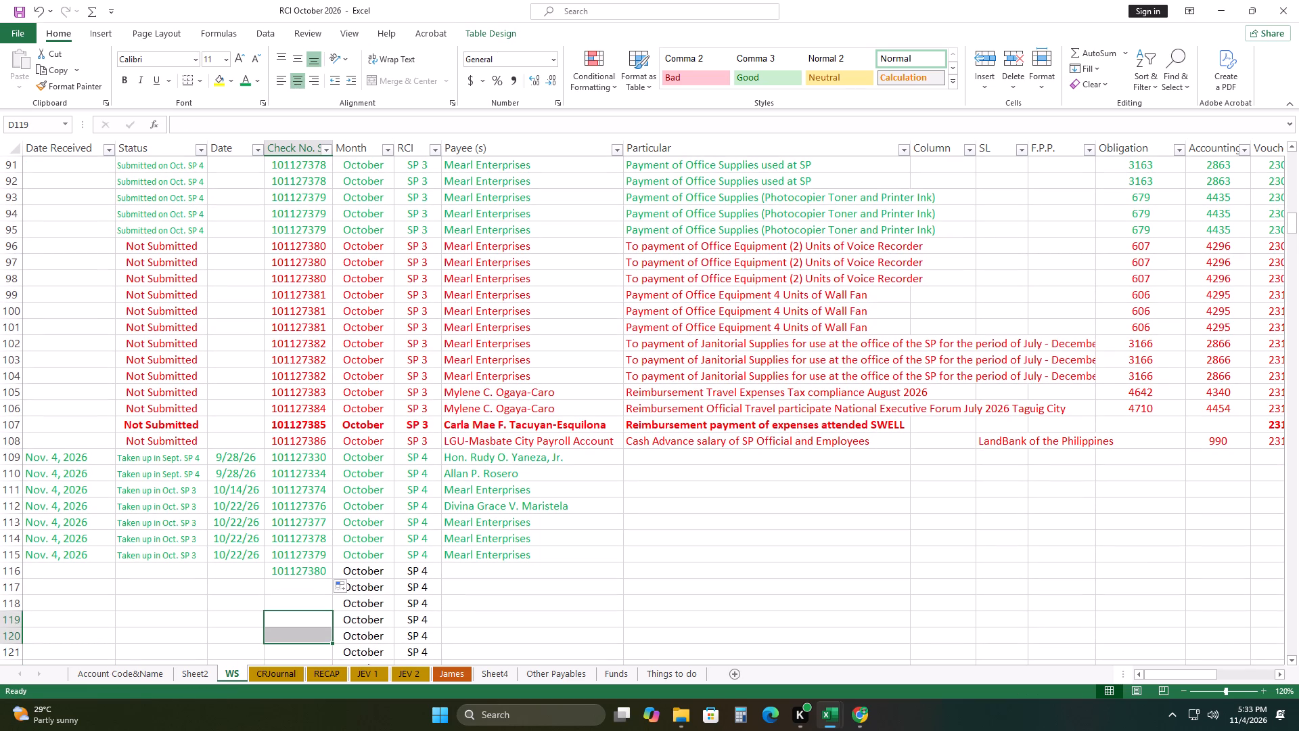
{"action": "left_click", "coordinate": [7, 247]}
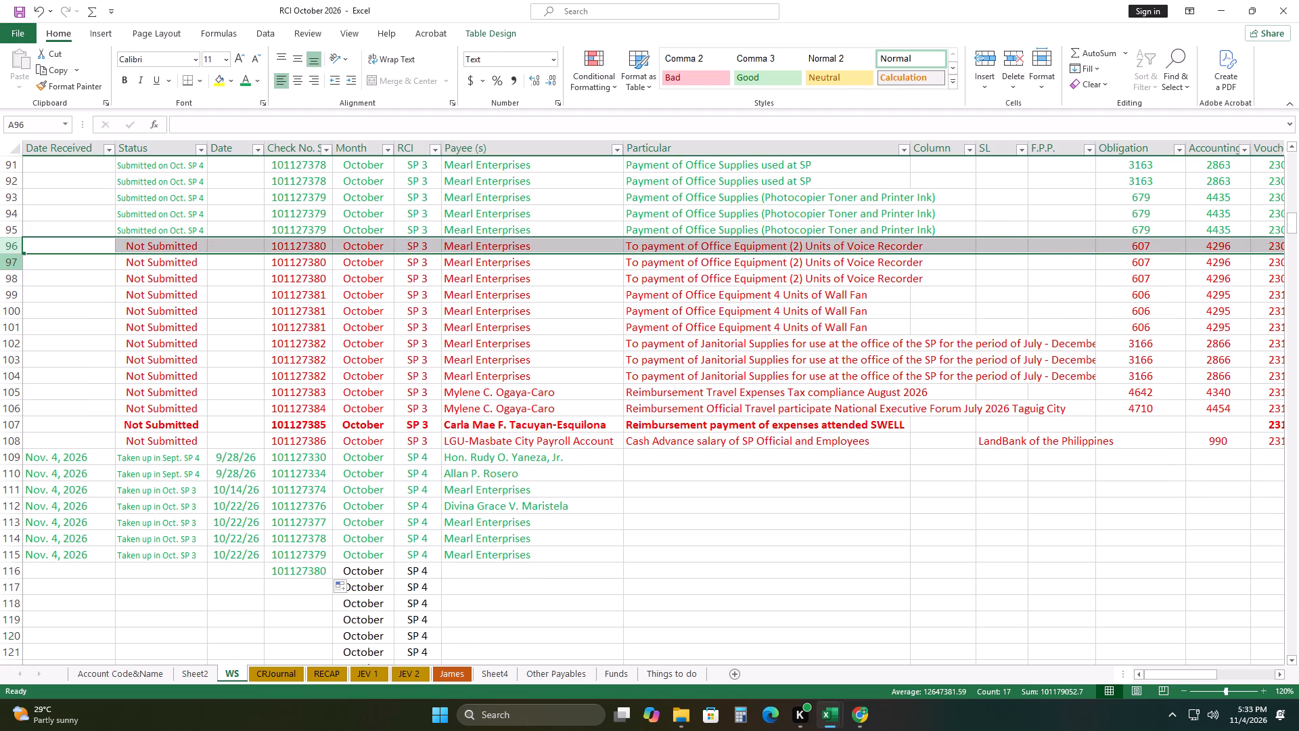
{"action": "left_click", "coordinate": [161, 231]}
{"action": "right_click", "coordinate": [162, 231]}
{"action": "left_click", "coordinate": [220, 262]}
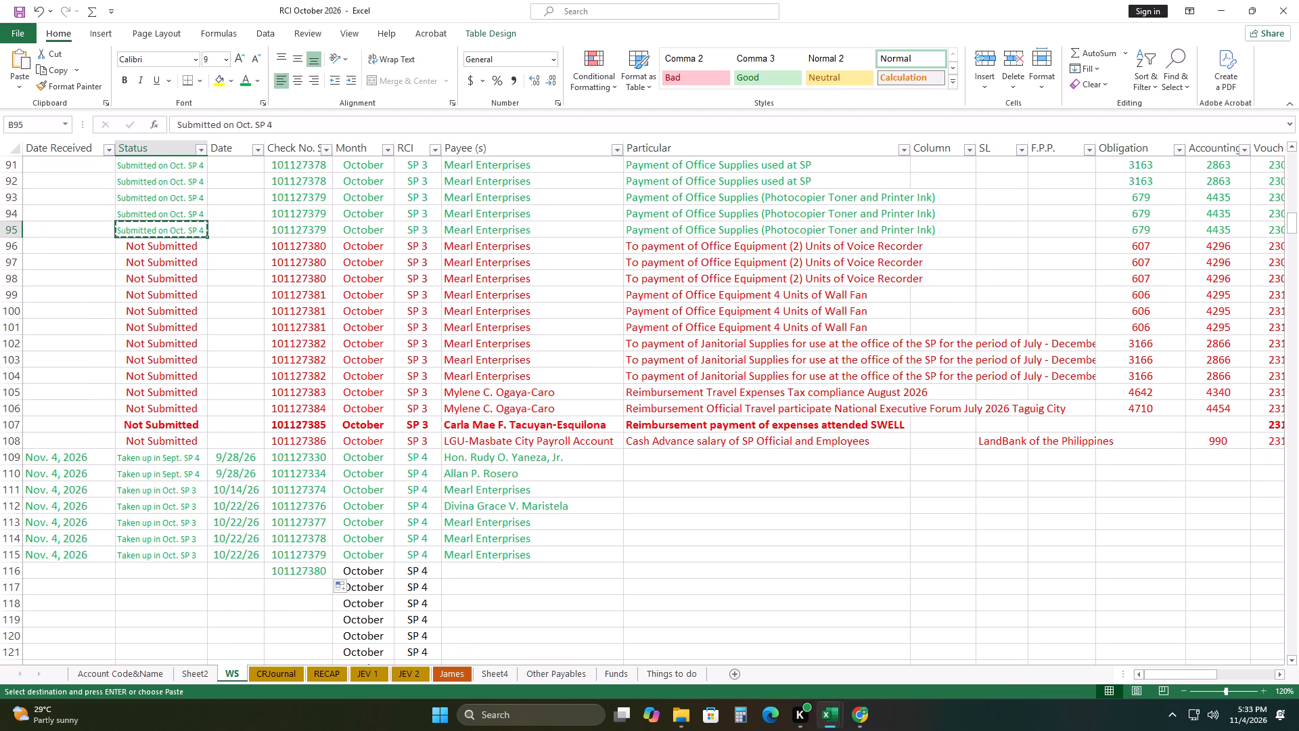
{"action": "left_click_drag", "start_coordinate": [184, 248], "coordinate": [184, 267]}
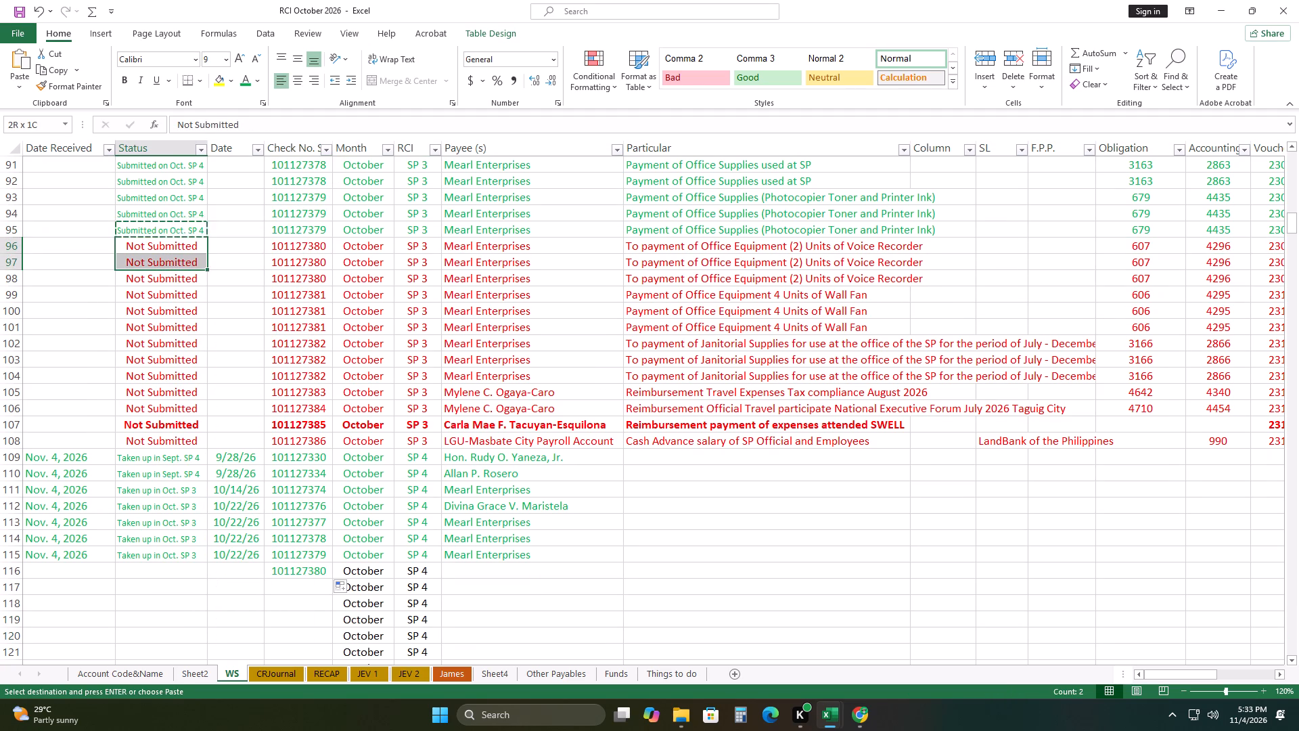
{"action": "left_click_drag", "start_coordinate": [184, 267], "coordinate": [185, 280]}
{"action": "right_click", "coordinate": [185, 281]}
{"action": "left_click", "coordinate": [221, 355]}
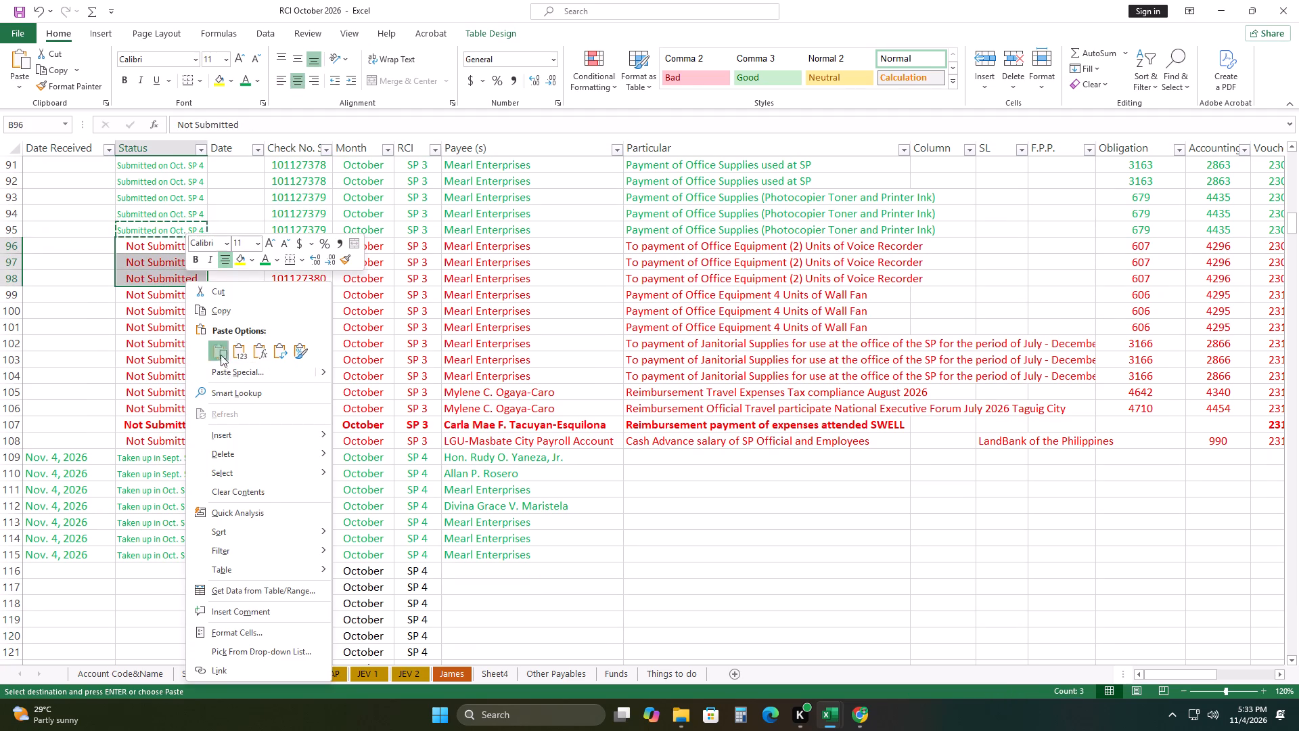
{"action": "left_click", "coordinate": [179, 336]}
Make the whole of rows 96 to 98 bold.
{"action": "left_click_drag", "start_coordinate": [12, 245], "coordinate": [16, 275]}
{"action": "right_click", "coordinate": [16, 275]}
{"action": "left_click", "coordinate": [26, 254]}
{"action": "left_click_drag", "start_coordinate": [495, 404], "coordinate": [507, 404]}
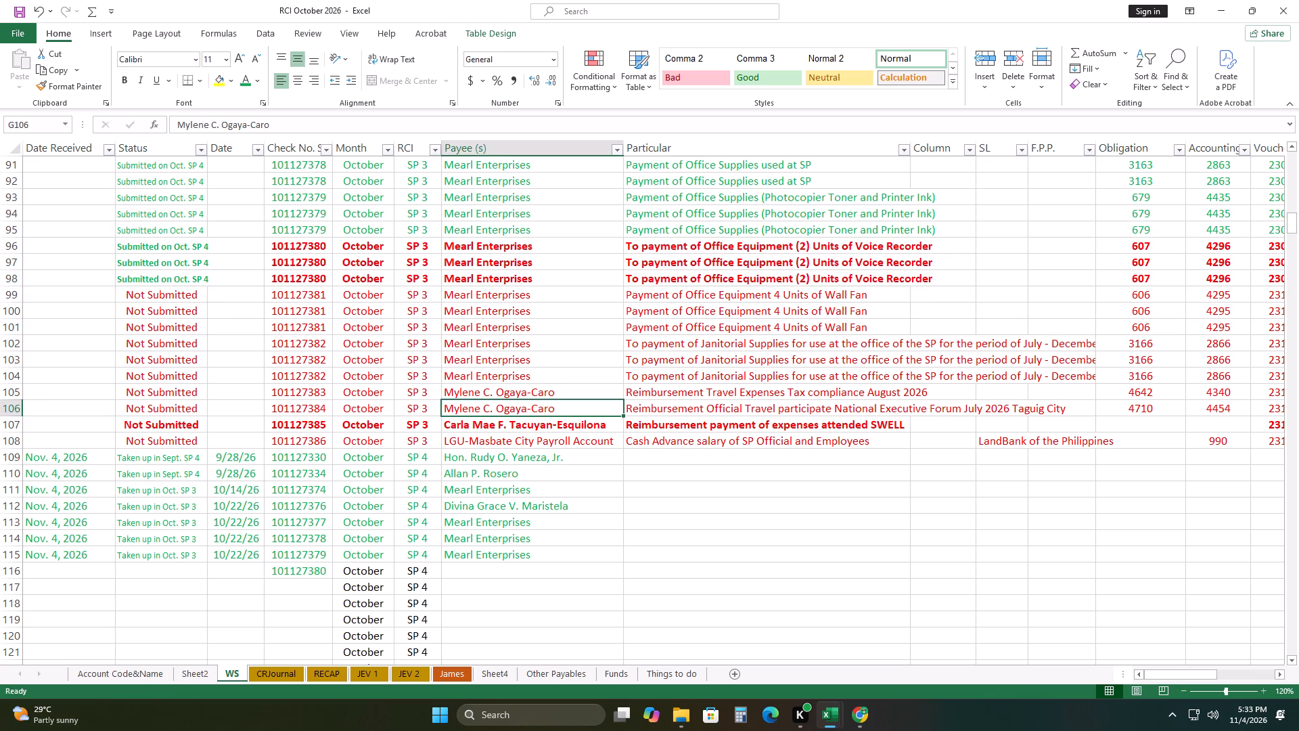
Examine the debit account names and codes of the voice recorder and wall fan entries.
{"action": "left_click_drag", "start_coordinate": [1191, 675], "coordinate": [1195, 674]}
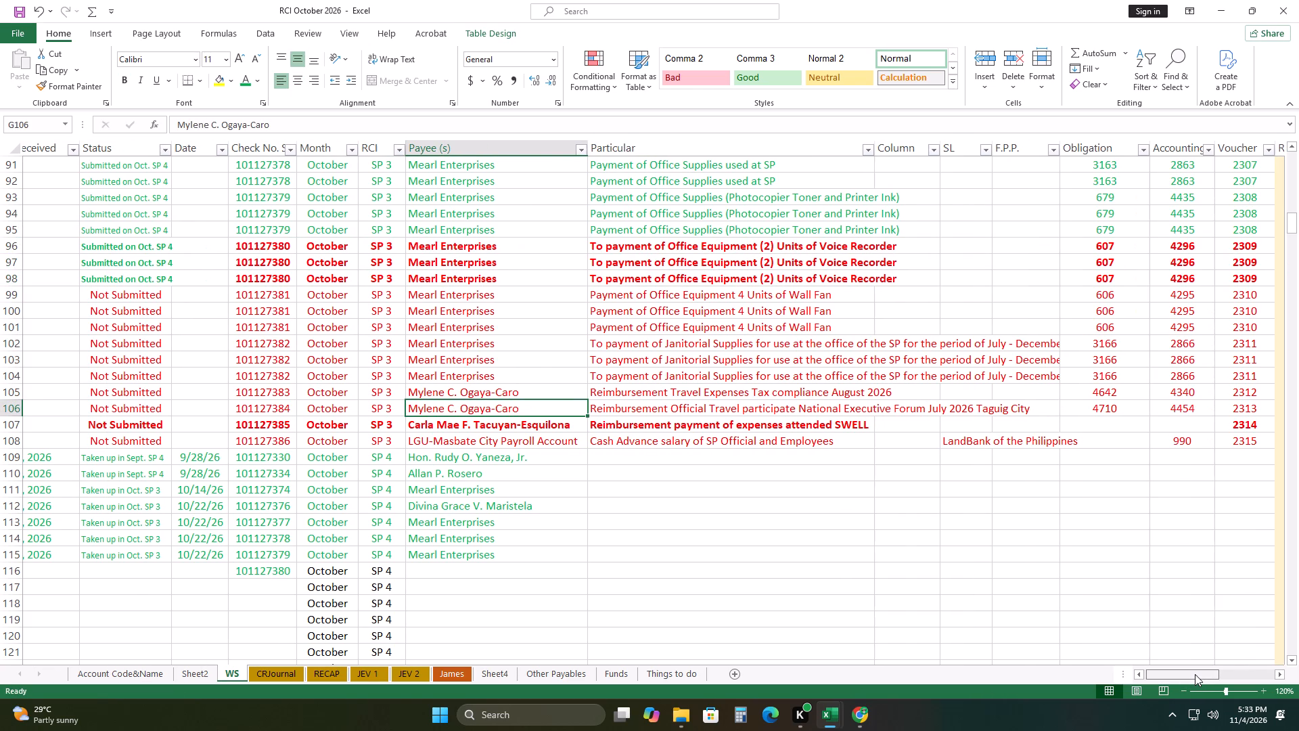
{"action": "left_click_drag", "start_coordinate": [1195, 674], "coordinate": [1227, 660]}
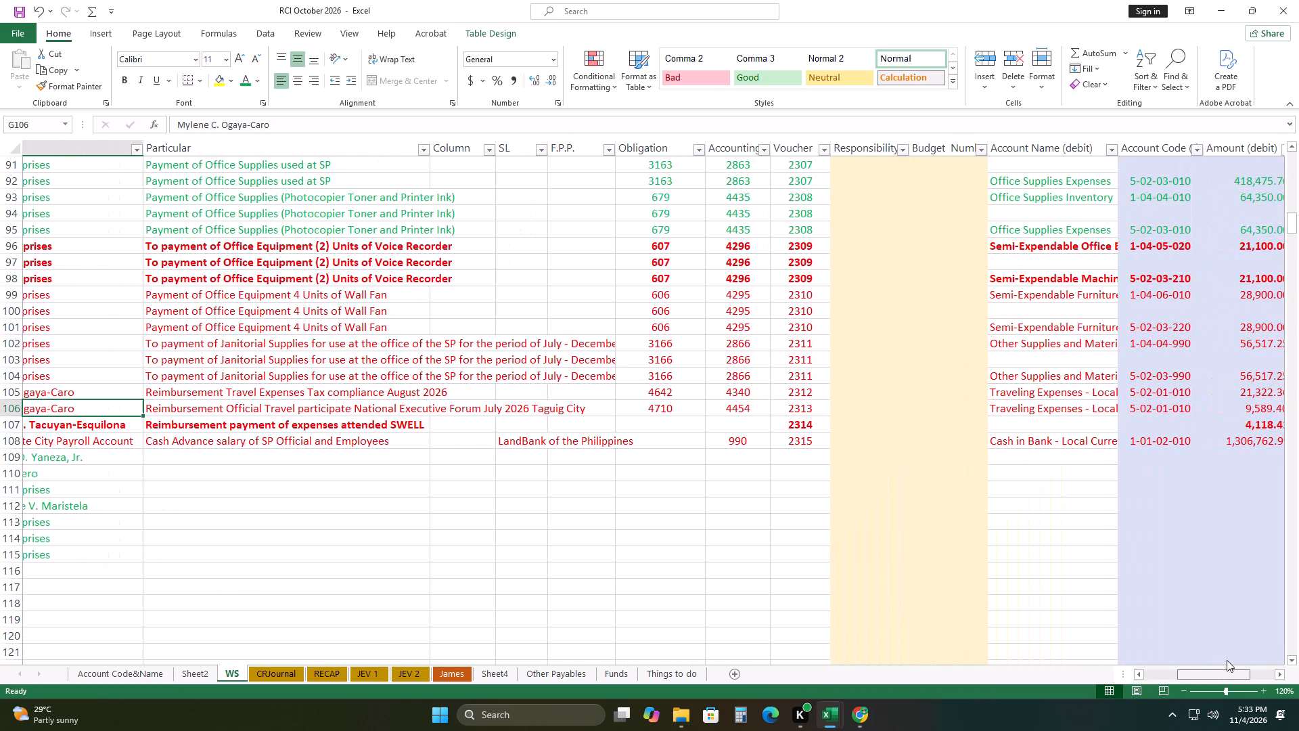
{"action": "left_click_drag", "start_coordinate": [1227, 660], "coordinate": [1245, 655]}
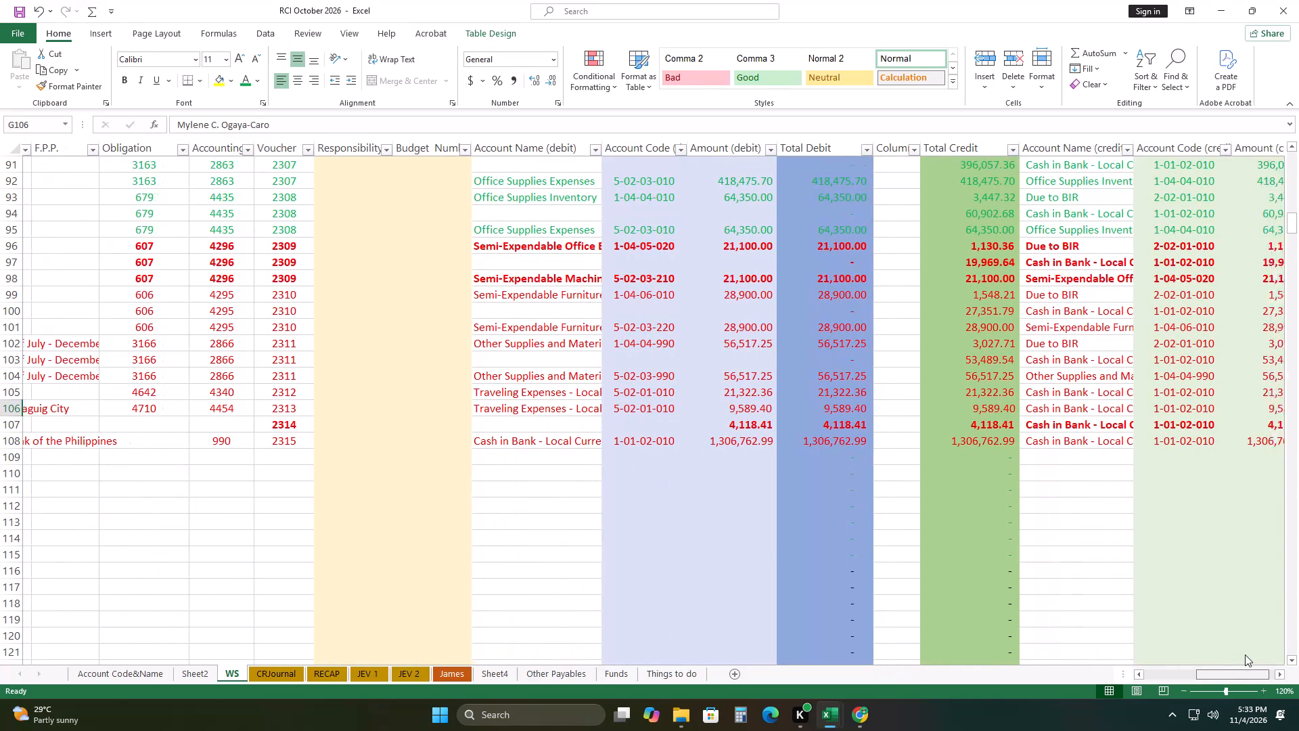
{"action": "left_click_drag", "start_coordinate": [1245, 655], "coordinate": [1258, 650]}
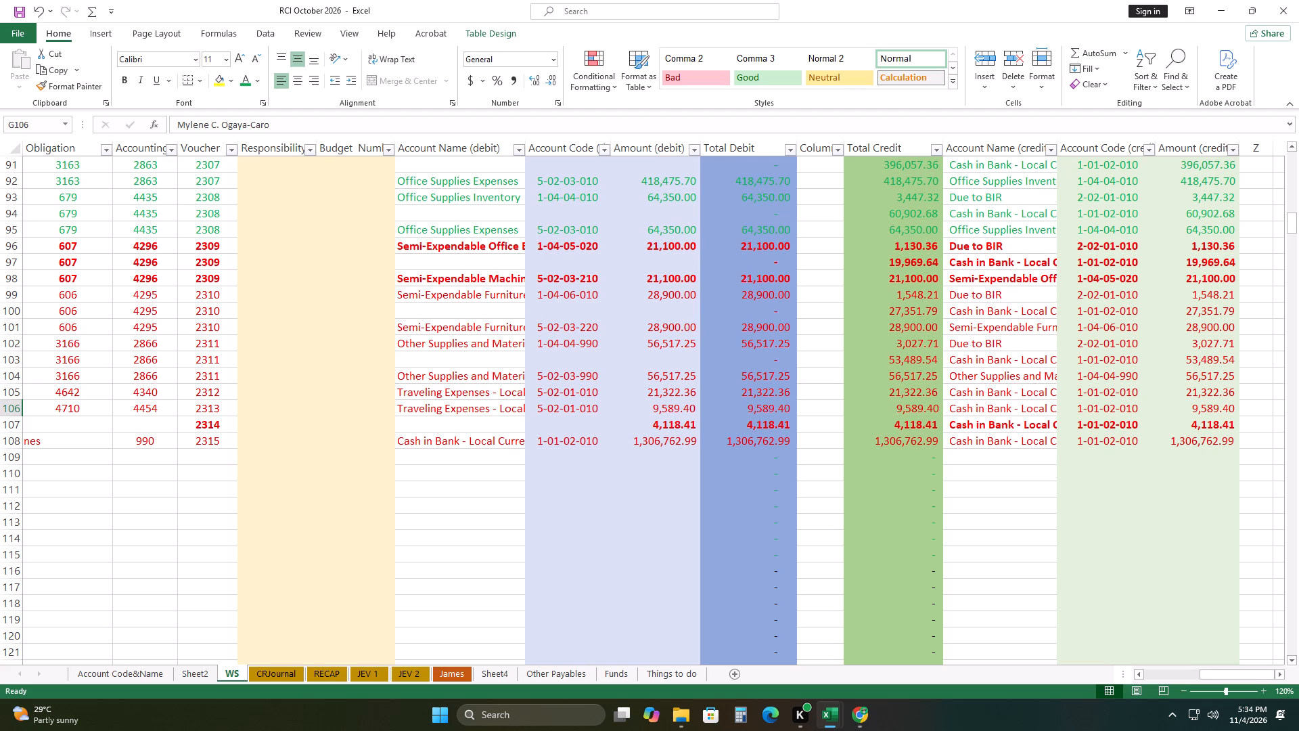
{"action": "double_click", "coordinate": [484, 245]}
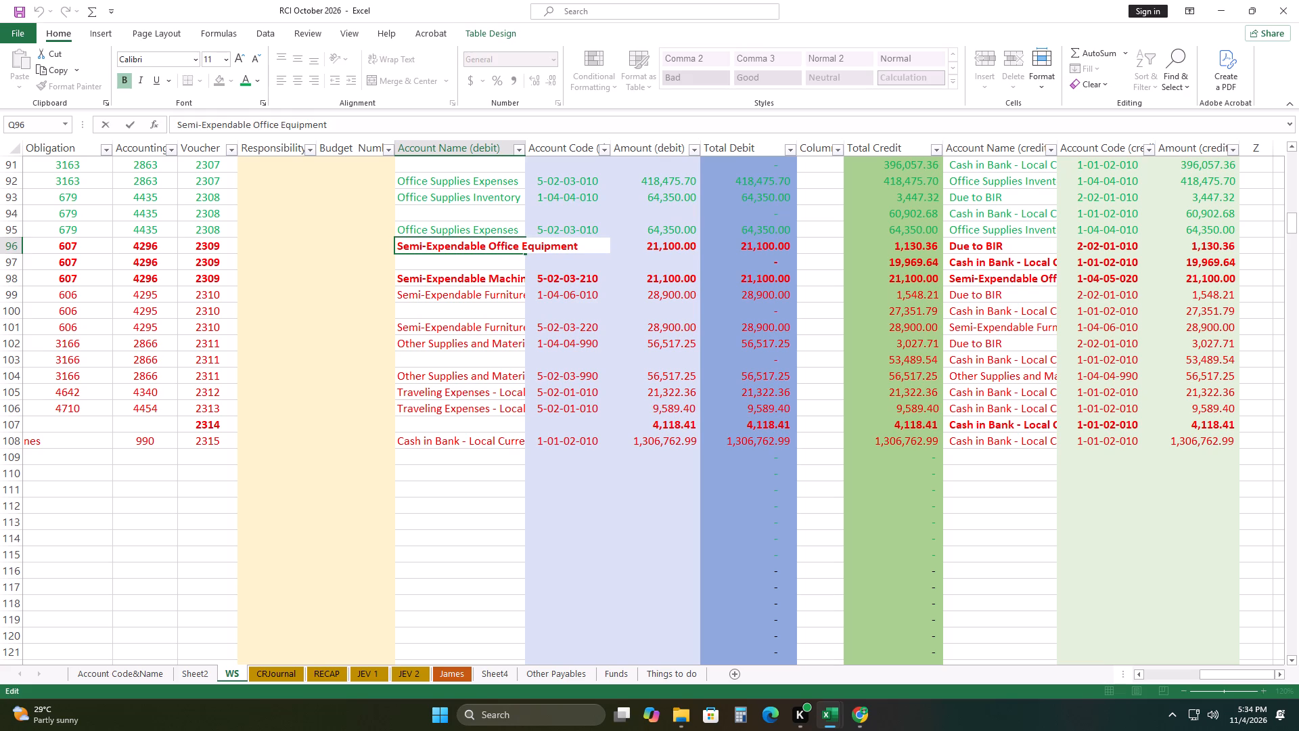
{"action": "left_click", "coordinate": [503, 278]}
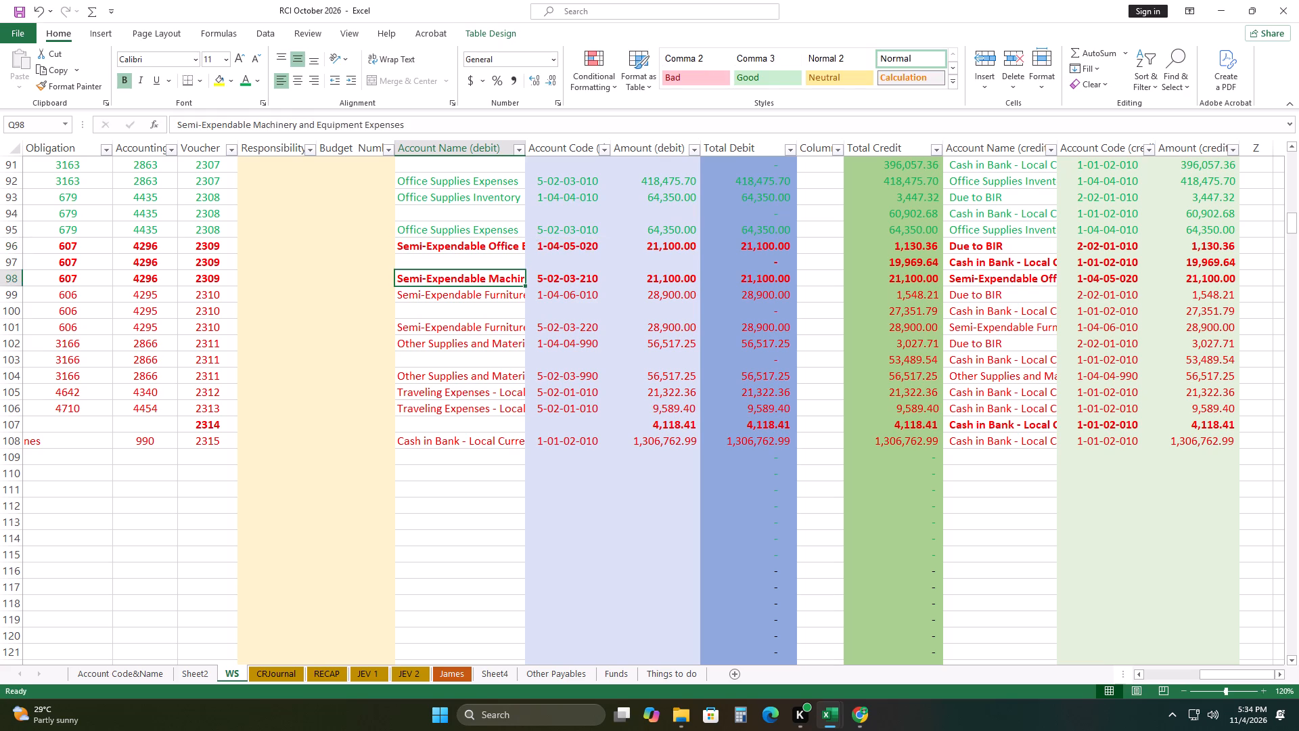
{"action": "left_click", "coordinate": [589, 291]}
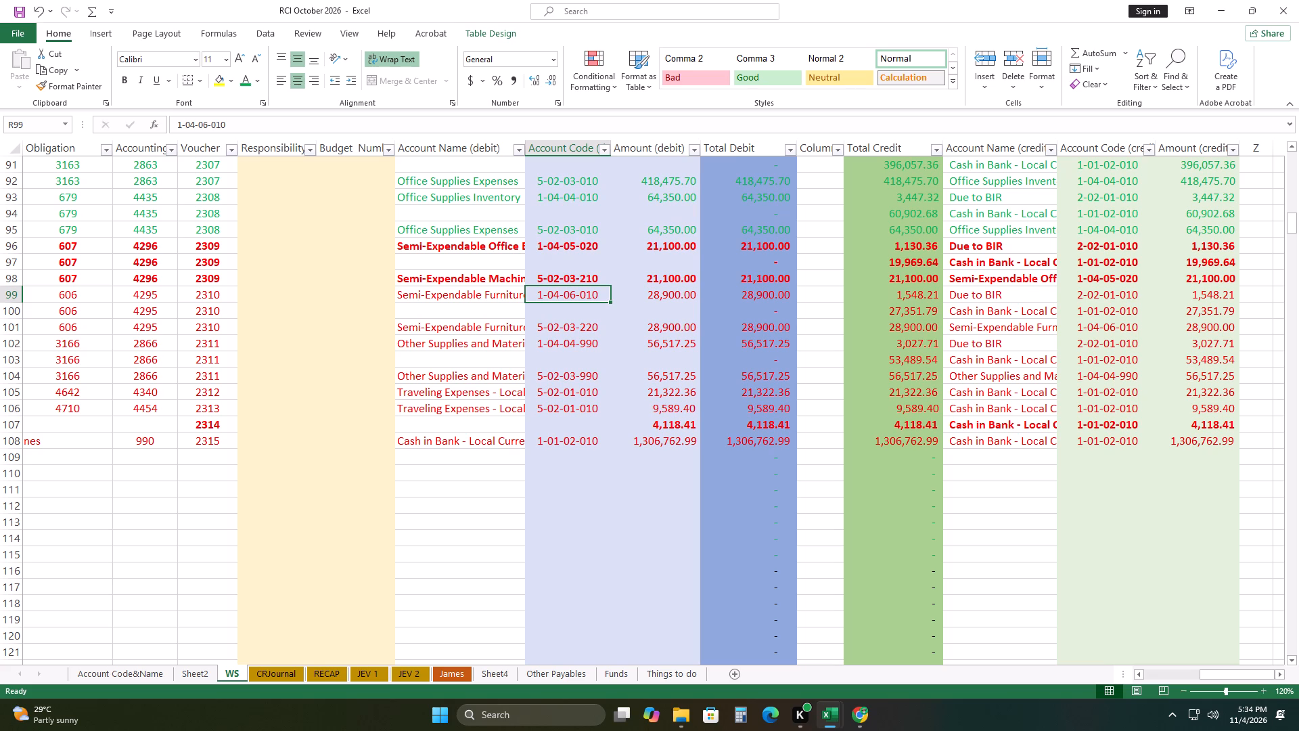
Set the font colour of the whole rows 96 to 98 to green and remove their bold formatting.
{"action": "left_click_drag", "start_coordinate": [1223, 677], "coordinate": [765, 637]}
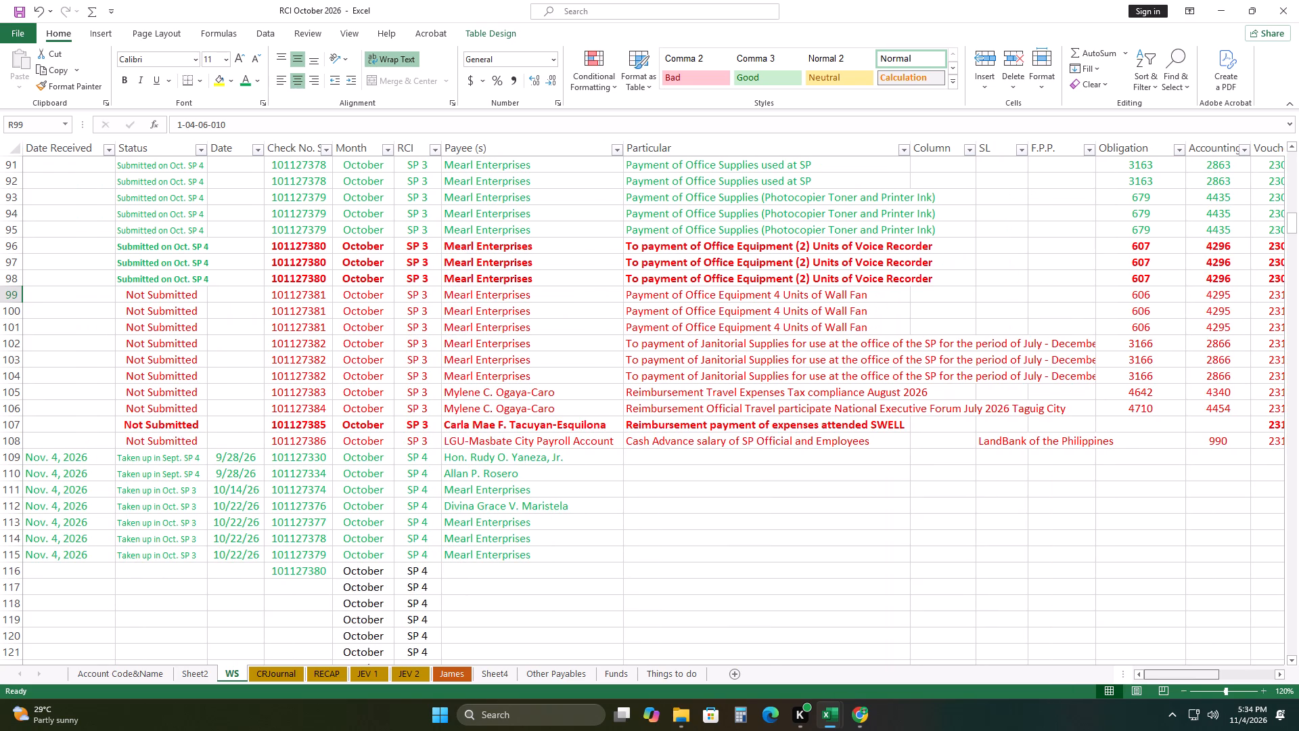
{"action": "left_click_drag", "start_coordinate": [10, 246], "coordinate": [5, 276]}
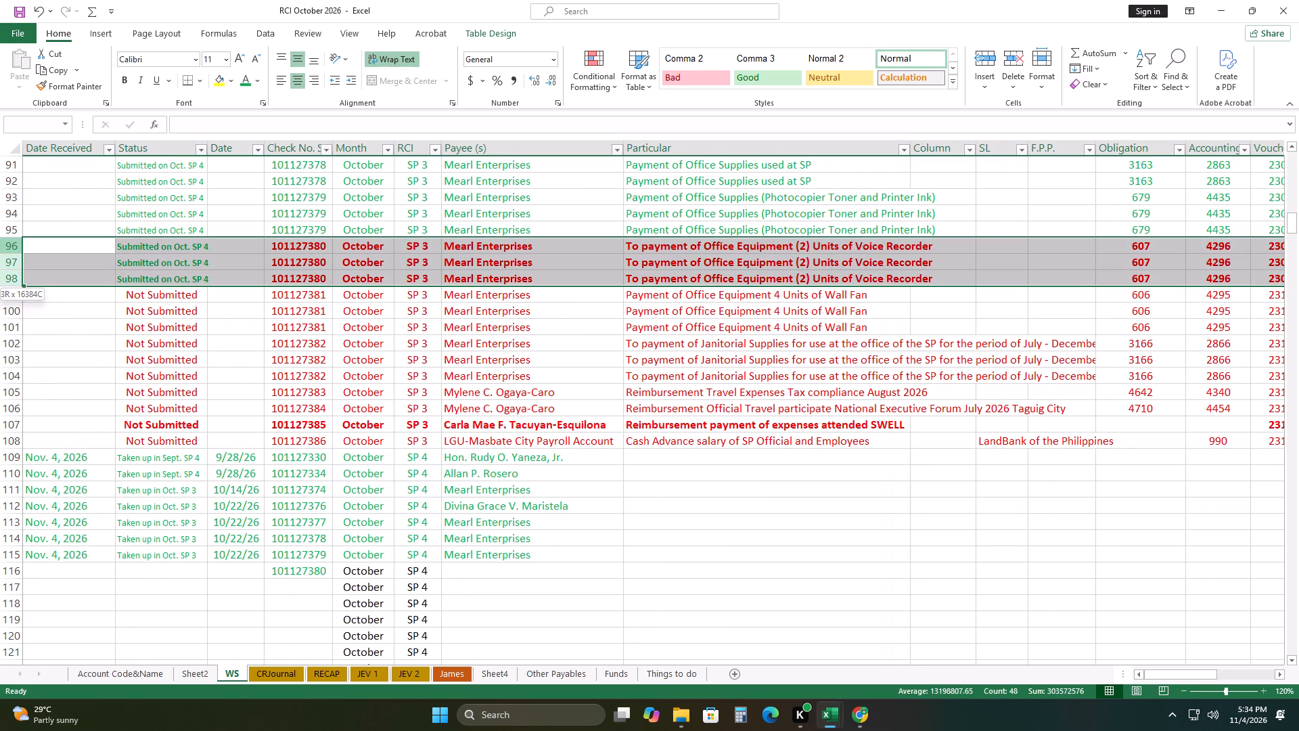
{"action": "left_click_drag", "start_coordinate": [5, 276], "coordinate": [5, 277]}
{"action": "right_click", "coordinate": [12, 278]}
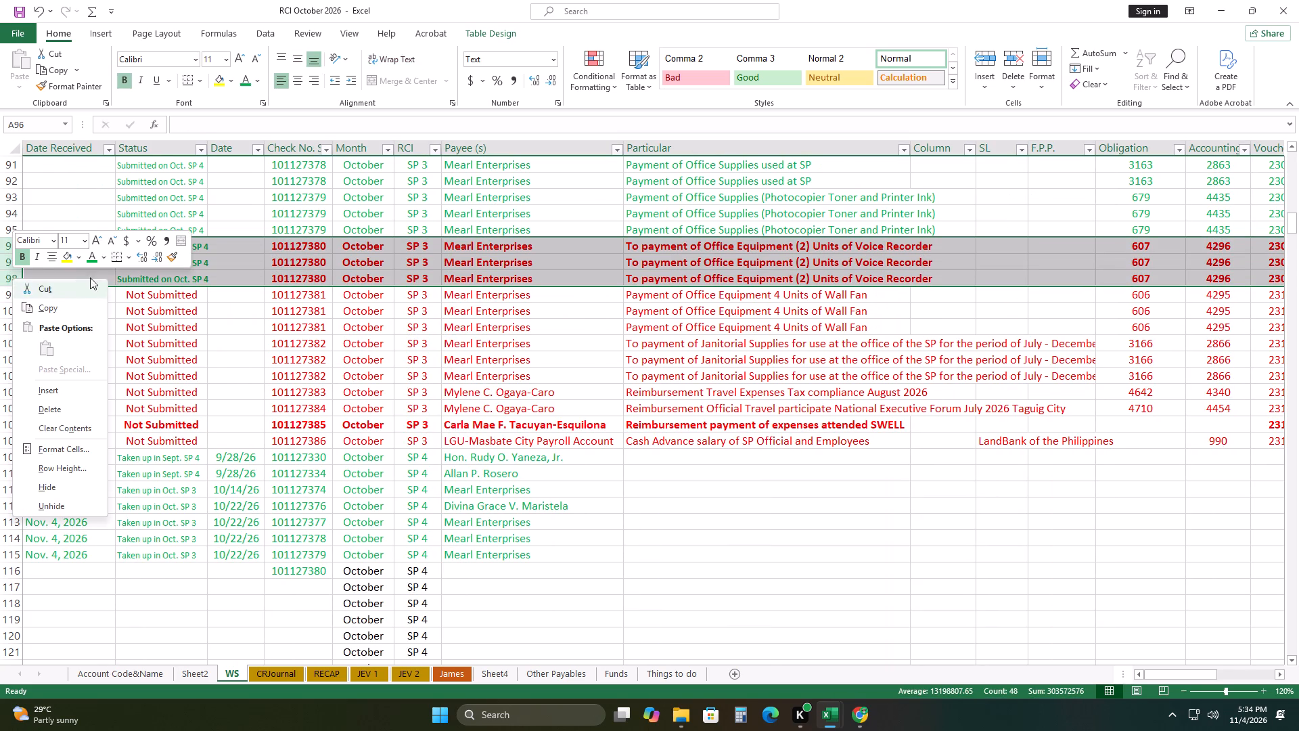
{"action": "left_click", "coordinate": [91, 257]}
{"action": "left_click", "coordinate": [20, 262]}
{"action": "left_click", "coordinate": [432, 422]}
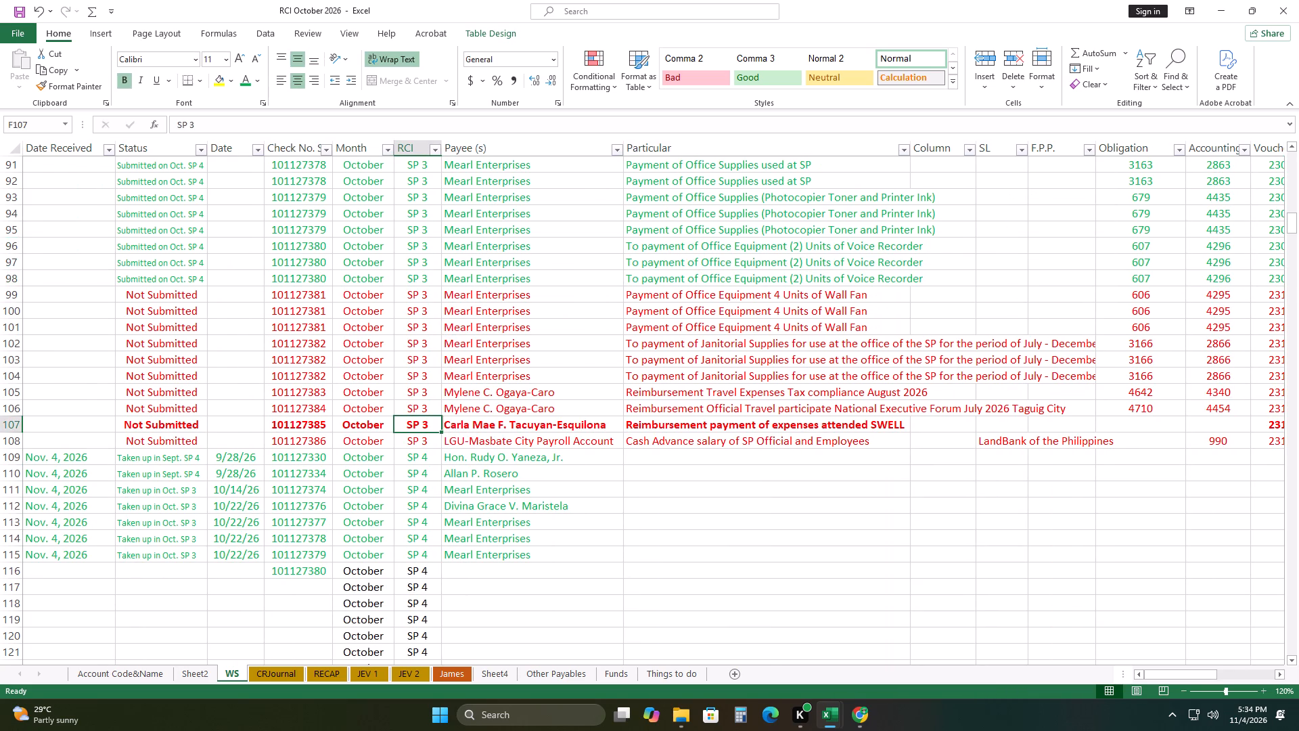
Copy the date received, status and check date from row 115 into row 116.
{"action": "scroll", "coordinate": [423, 425], "scroll_direction": "down", "scroll_amount": 6}
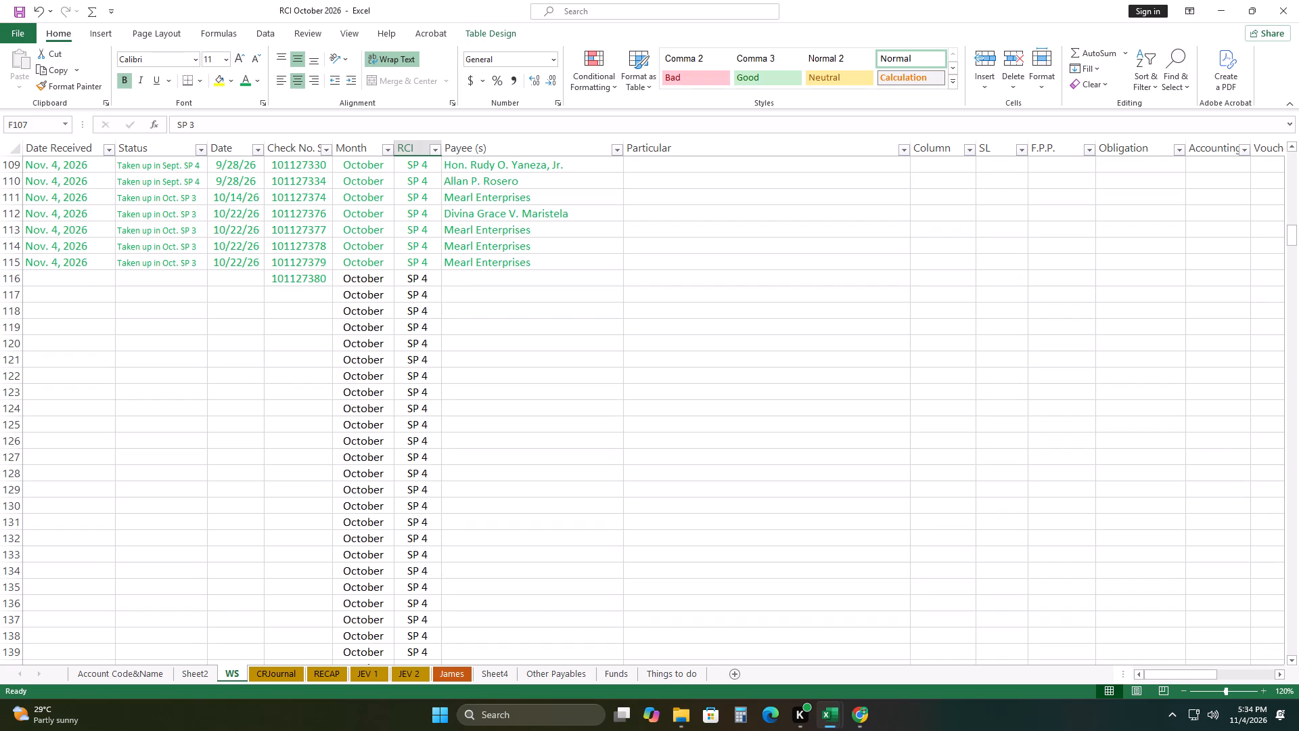
{"action": "left_click_drag", "start_coordinate": [88, 263], "coordinate": [273, 263]}
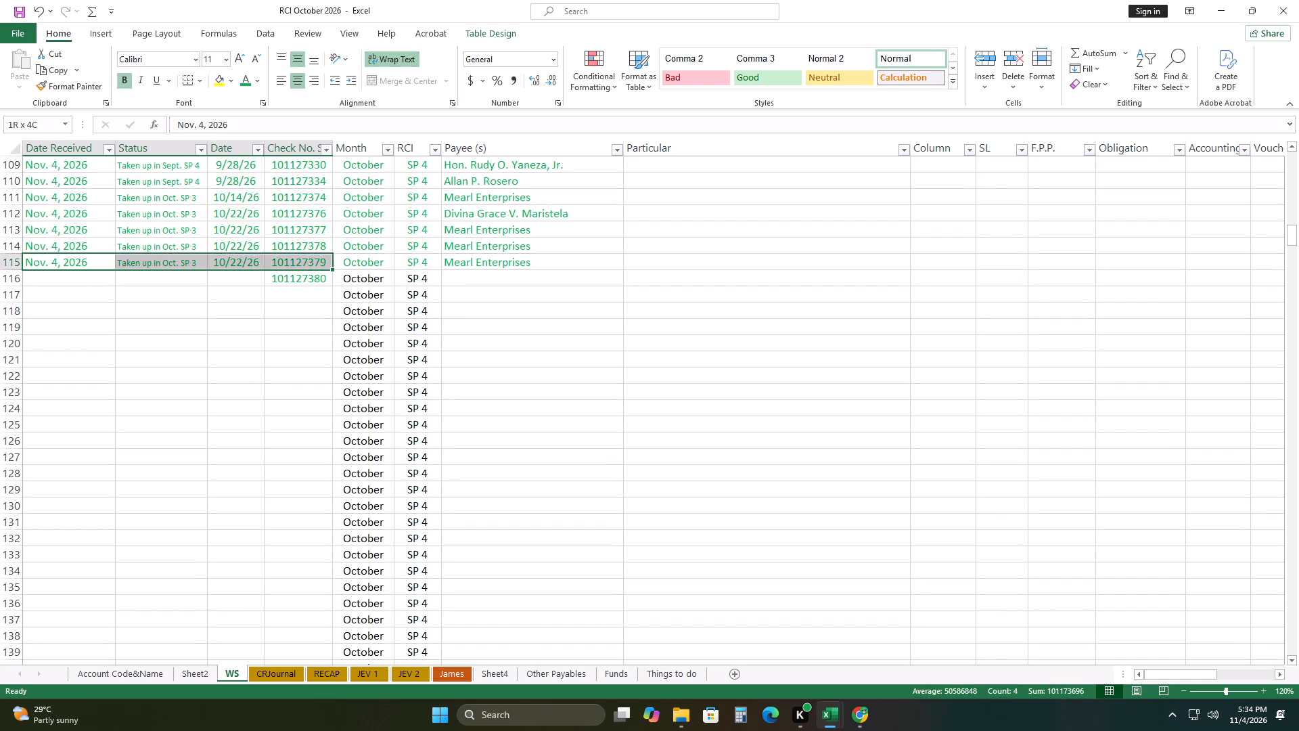
{"action": "left_click_drag", "start_coordinate": [273, 263], "coordinate": [245, 263]}
{"action": "right_click", "coordinate": [244, 264]}
{"action": "left_click", "coordinate": [304, 294]}
{"action": "right_click", "coordinate": [104, 279]}
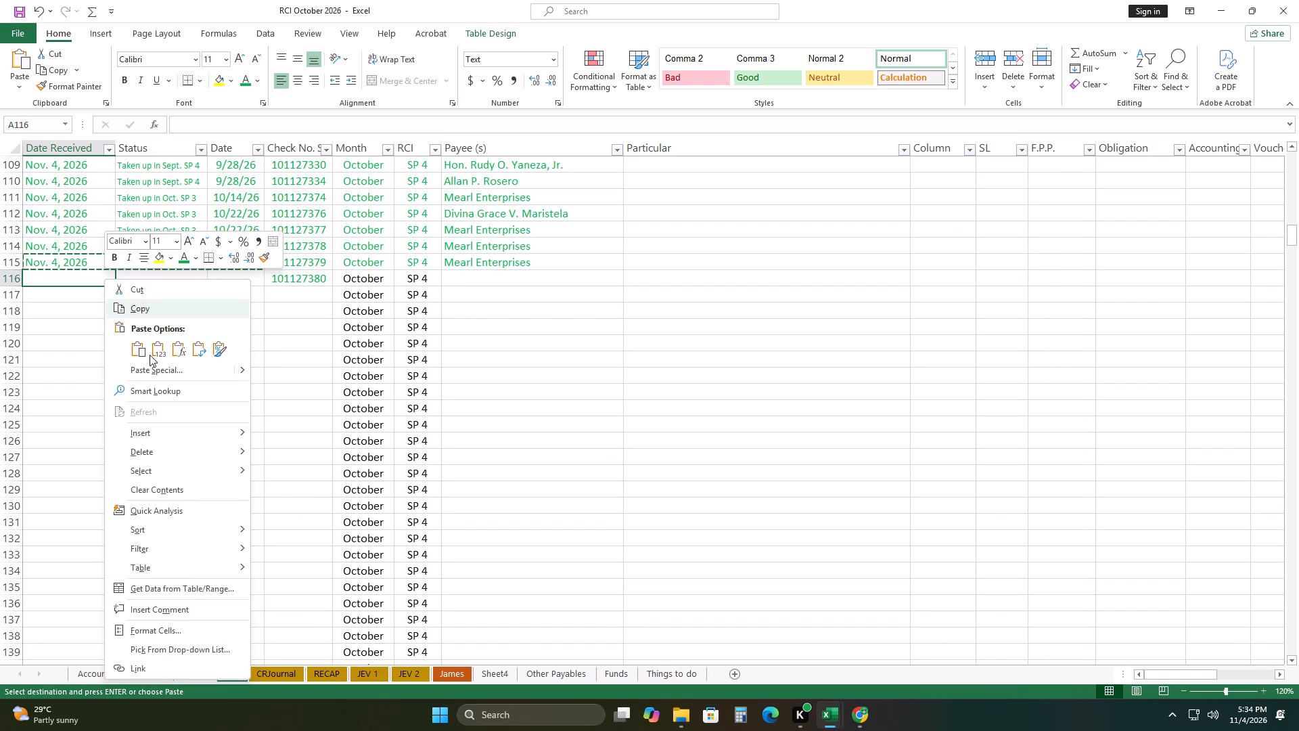
{"action": "left_click", "coordinate": [139, 349]}
{"action": "left_click", "coordinate": [123, 355]}
Copy the payee Mearl Enterprises from row 115 down to row 116.
{"action": "left_click", "coordinate": [464, 275]}
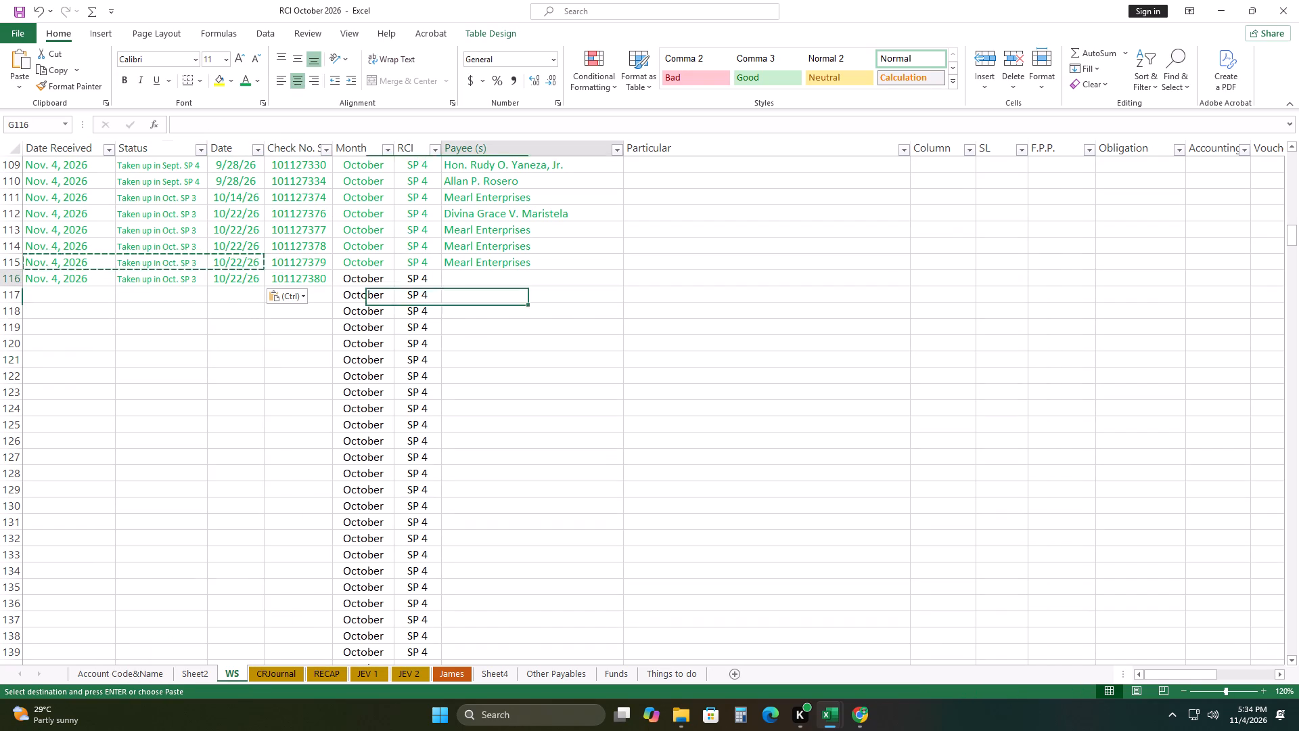
{"action": "left_click", "coordinate": [526, 265]}
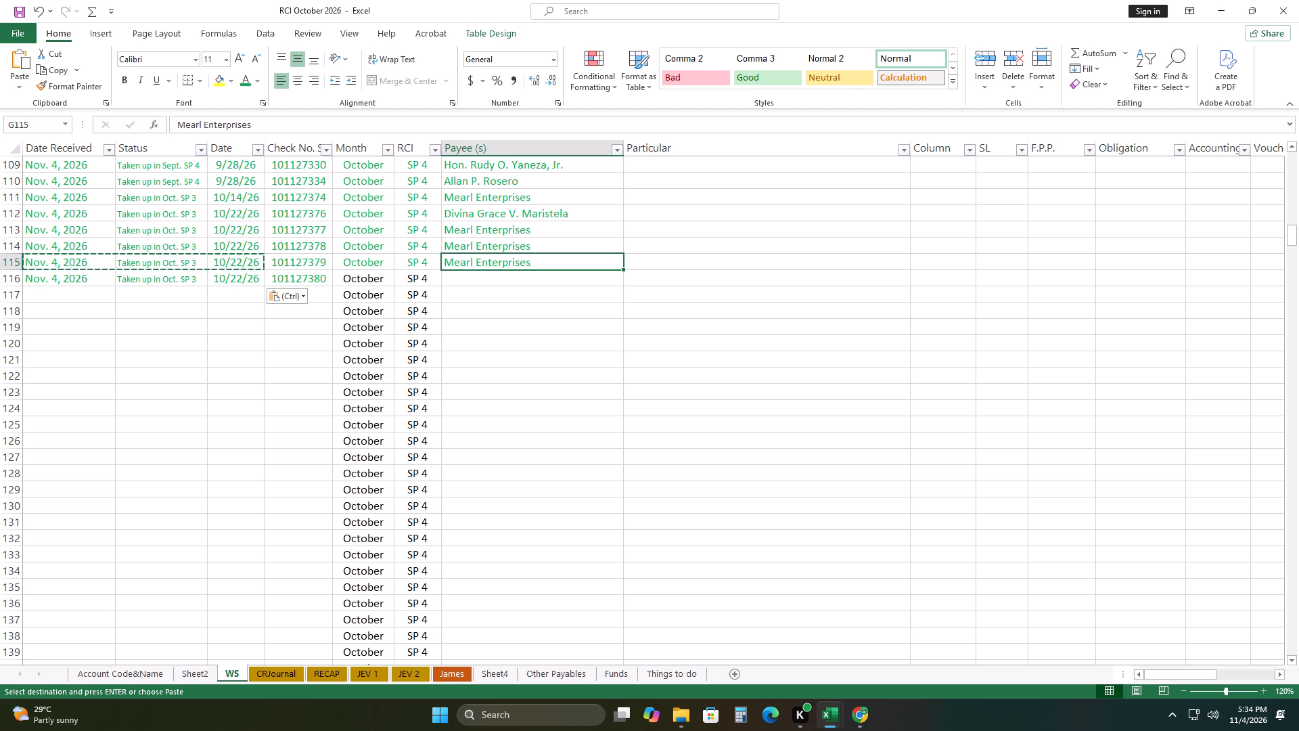
{"action": "left_click_drag", "start_coordinate": [622, 269], "coordinate": [628, 281]}
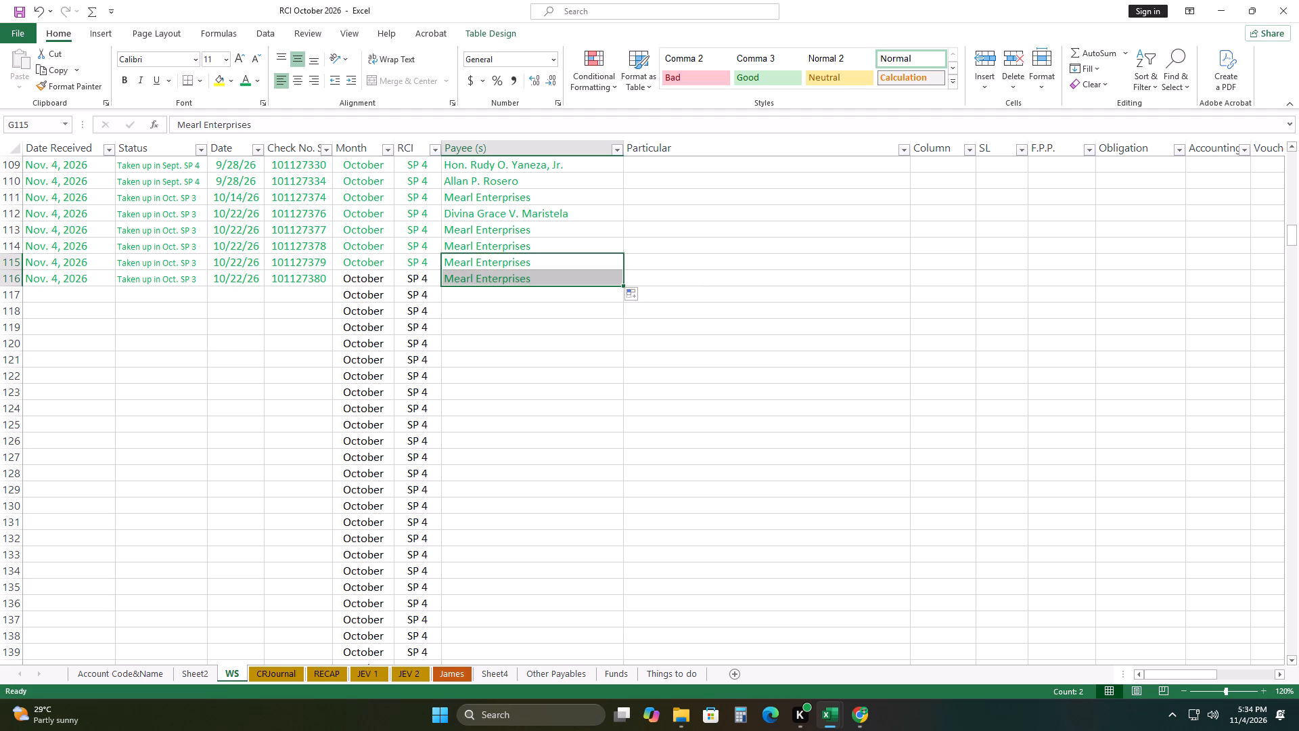
{"action": "left_click", "coordinate": [630, 298]}
{"action": "left_click", "coordinate": [649, 309]}
{"action": "left_click", "coordinate": [564, 350]}
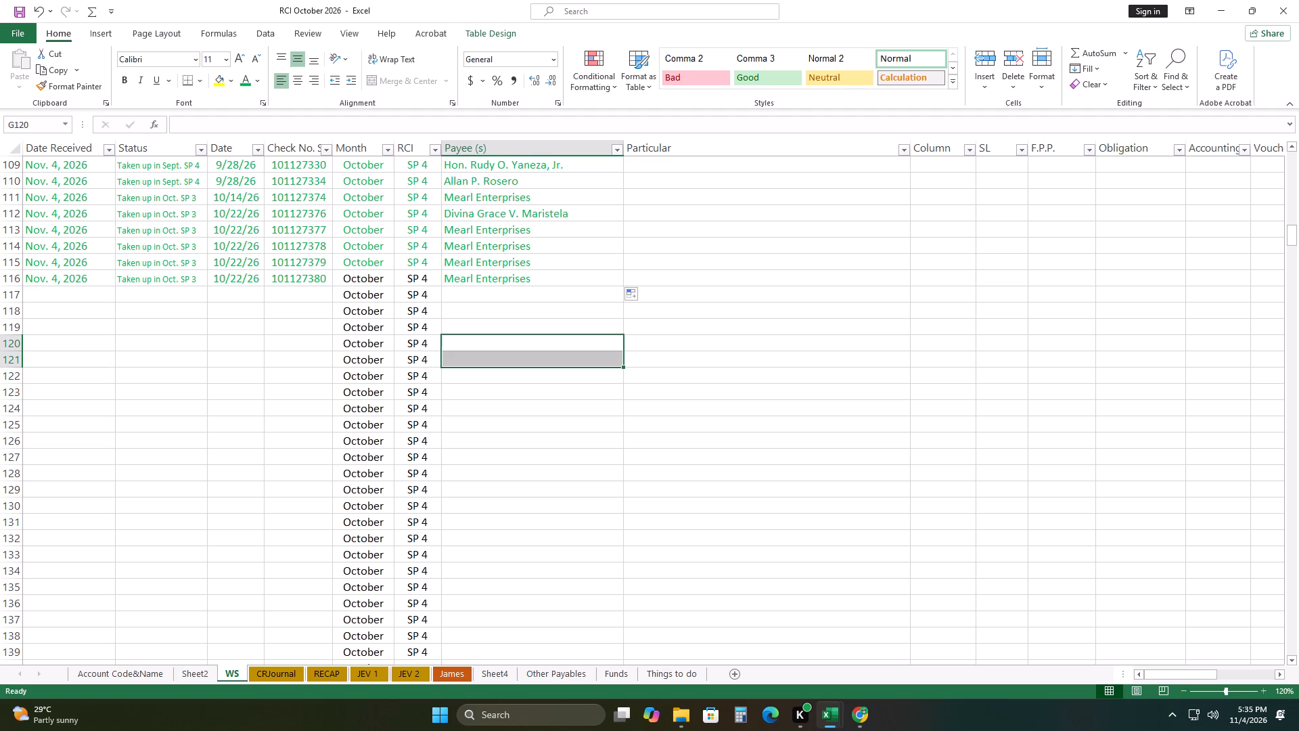
{"action": "scroll", "coordinate": [343, 409], "scroll_direction": "down", "scroll_amount": 1}
{"action": "scroll", "coordinate": [340, 408], "scroll_direction": "up", "scroll_amount": 2}
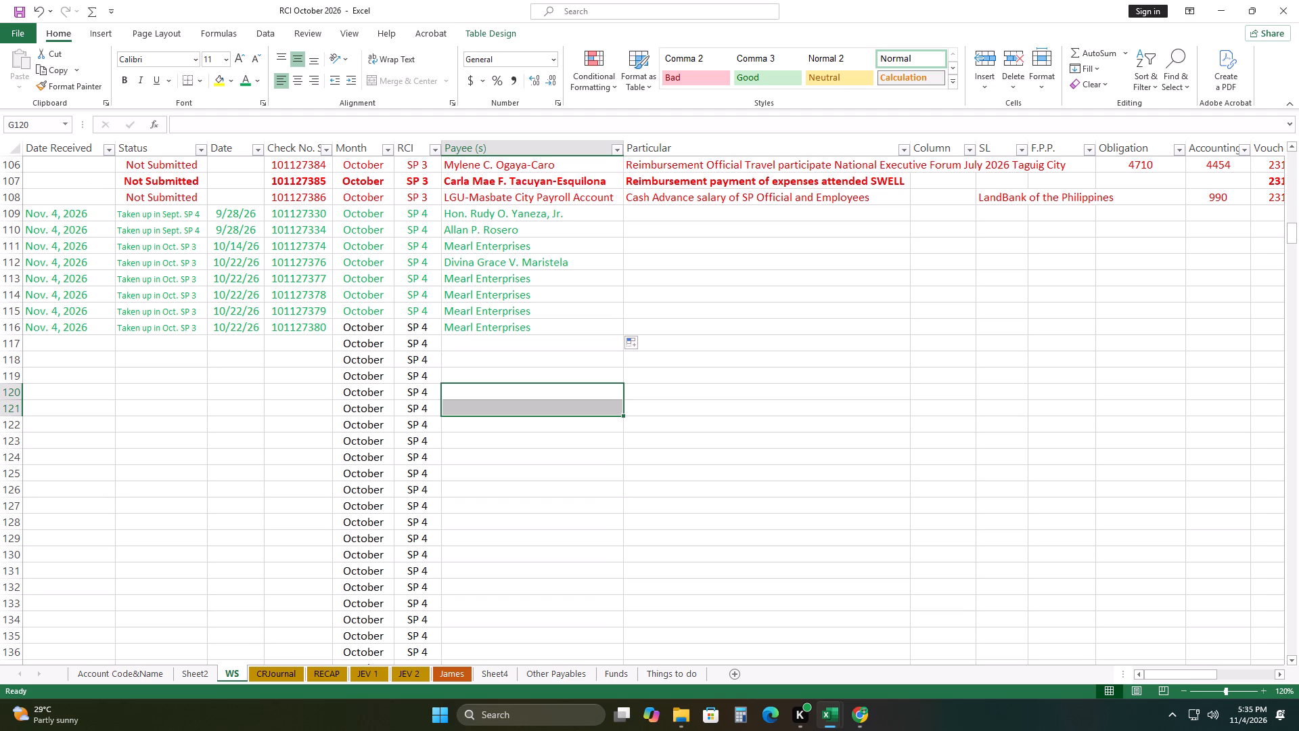
{"action": "left_click", "coordinate": [313, 328]}
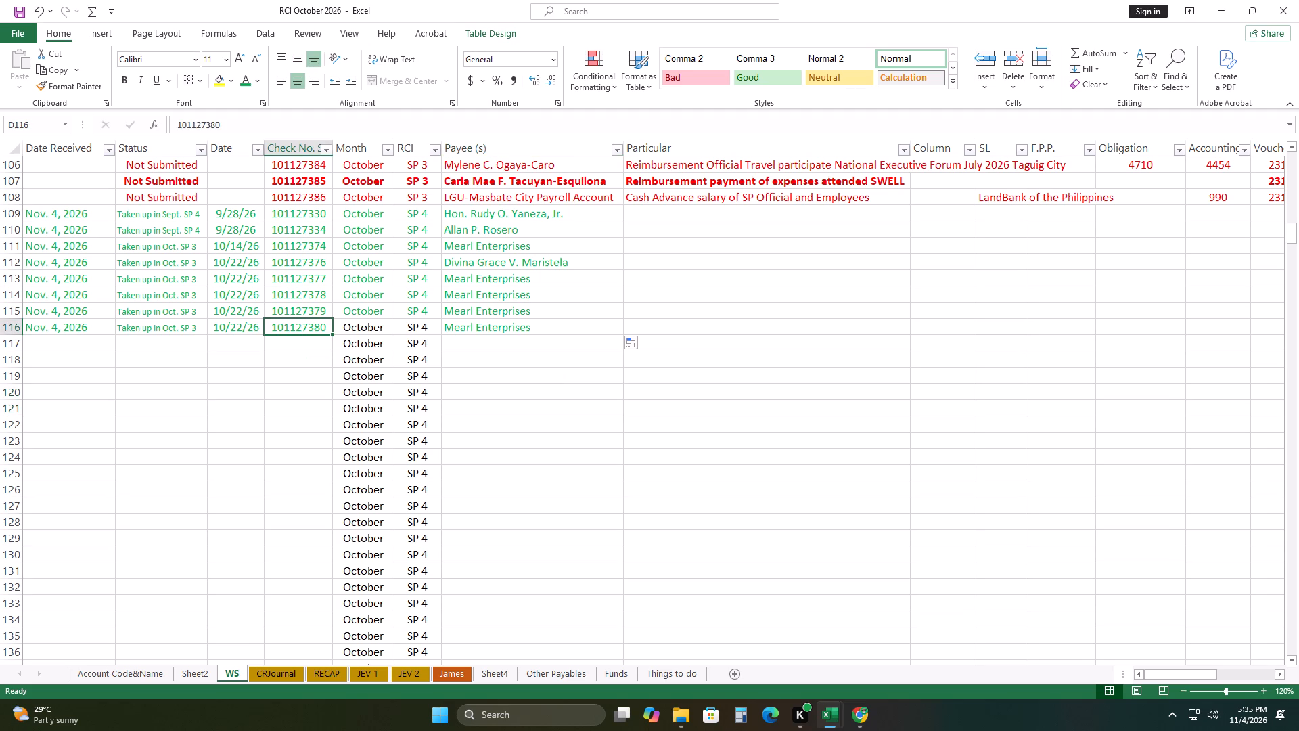
{"action": "left_click_drag", "start_coordinate": [333, 336], "coordinate": [336, 346]}
{"action": "left_click", "coordinate": [341, 361]}
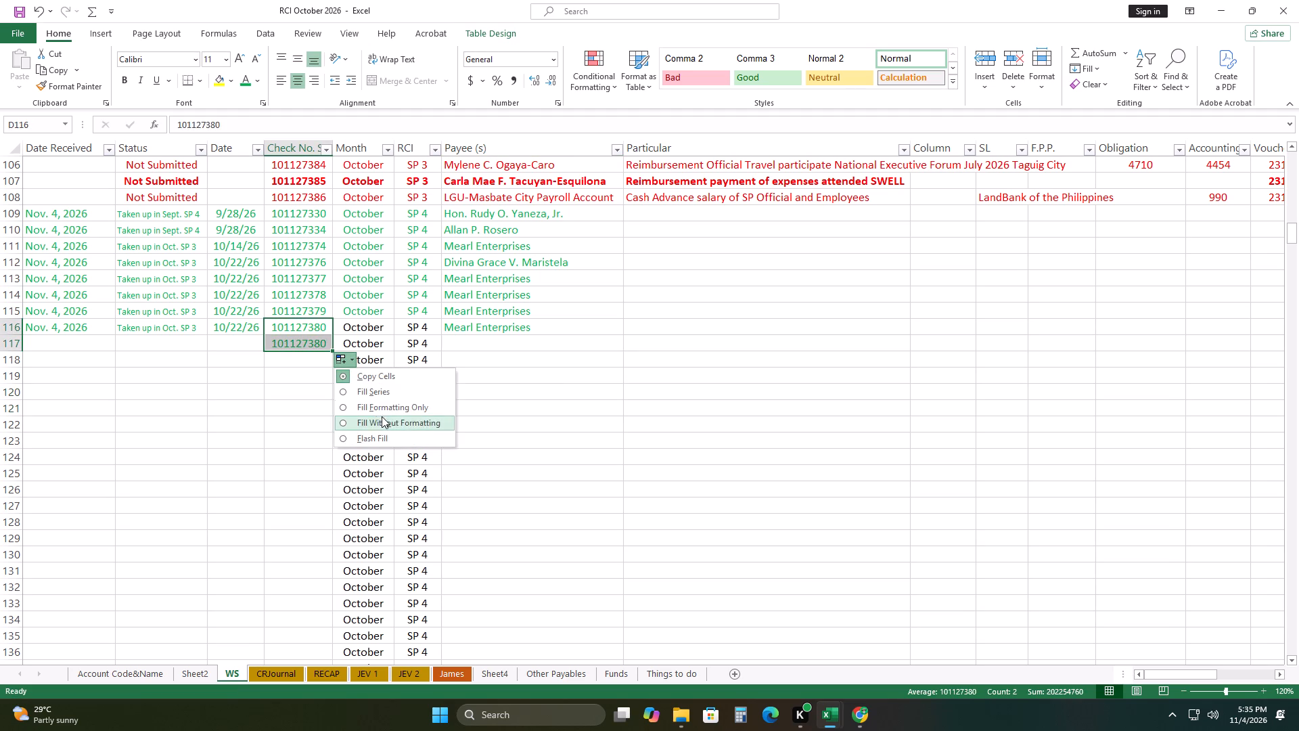
{"action": "left_click", "coordinate": [392, 391]}
{"action": "left_click", "coordinate": [328, 420]}
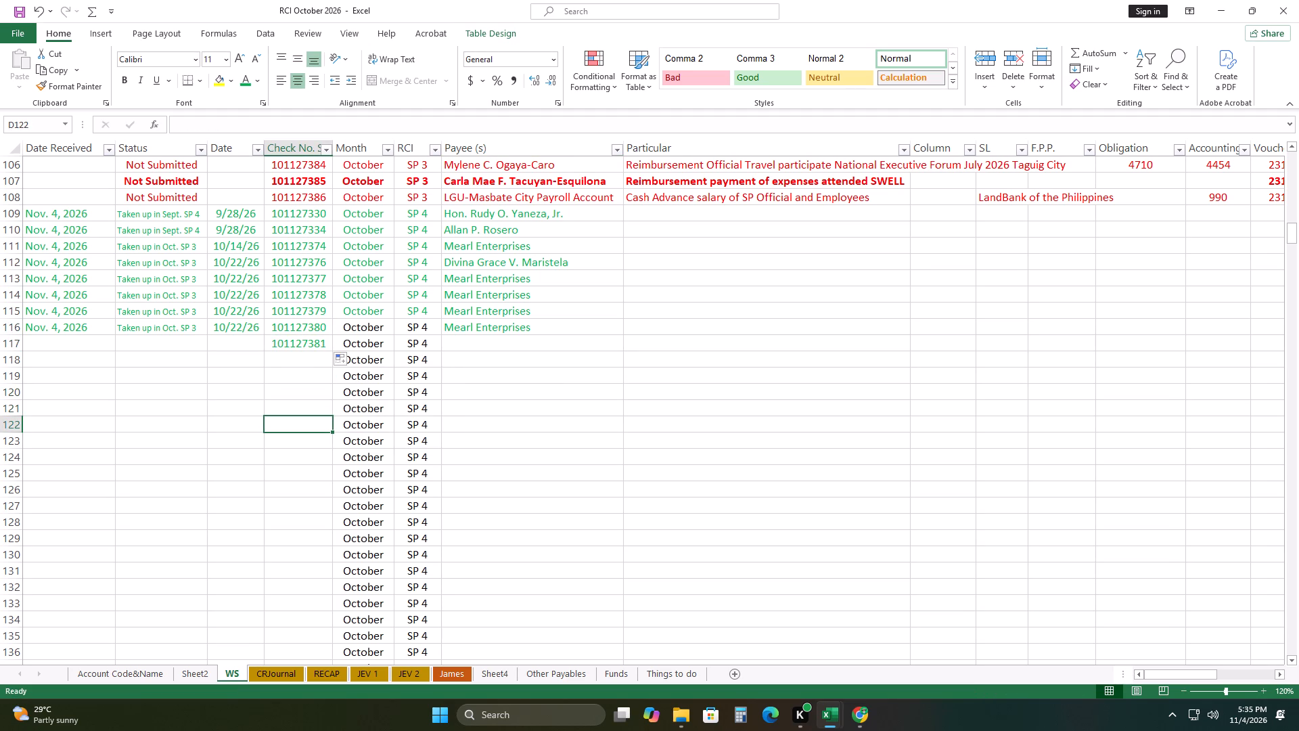
{"action": "scroll", "coordinate": [378, 436], "scroll_direction": "up", "scroll_amount": 18}
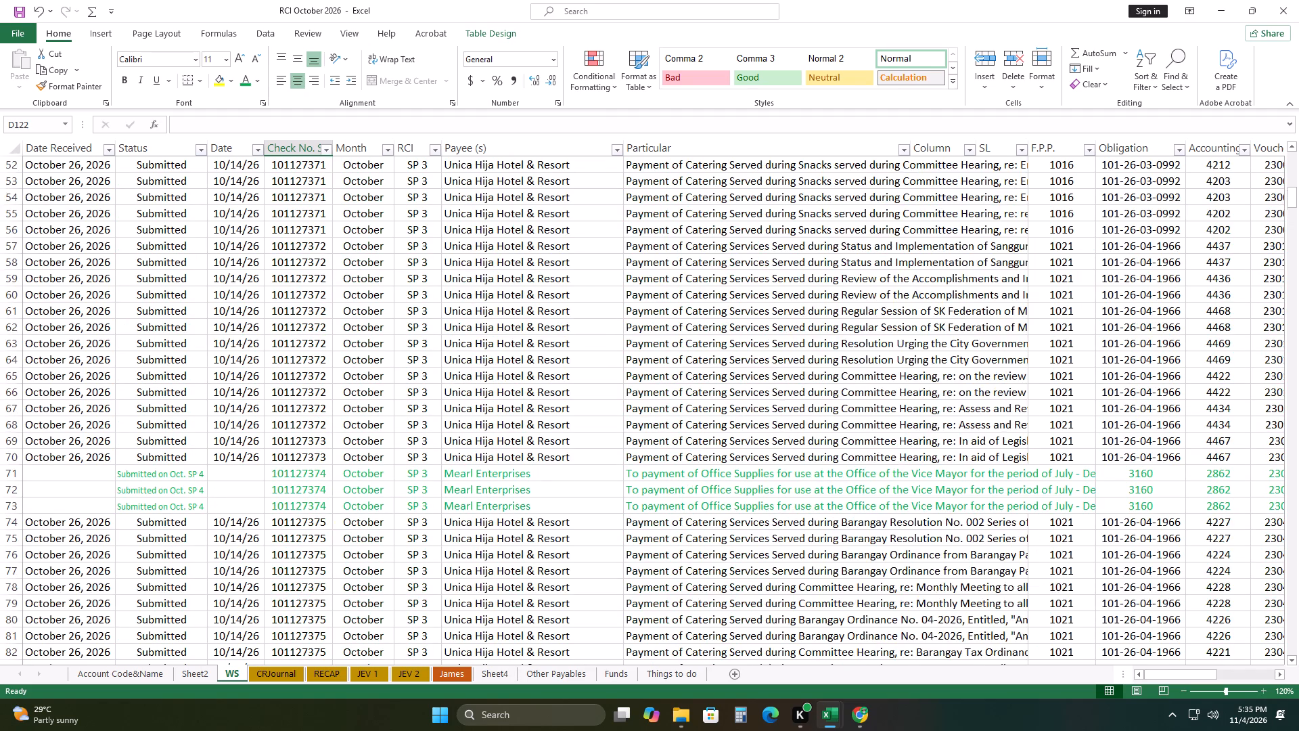
{"action": "scroll", "coordinate": [378, 439], "scroll_direction": "up", "scroll_amount": 5}
{"action": "scroll", "coordinate": [378, 439], "scroll_direction": "up", "scroll_amount": 17}
{"action": "scroll", "coordinate": [378, 442], "scroll_direction": "down", "scroll_amount": 8}
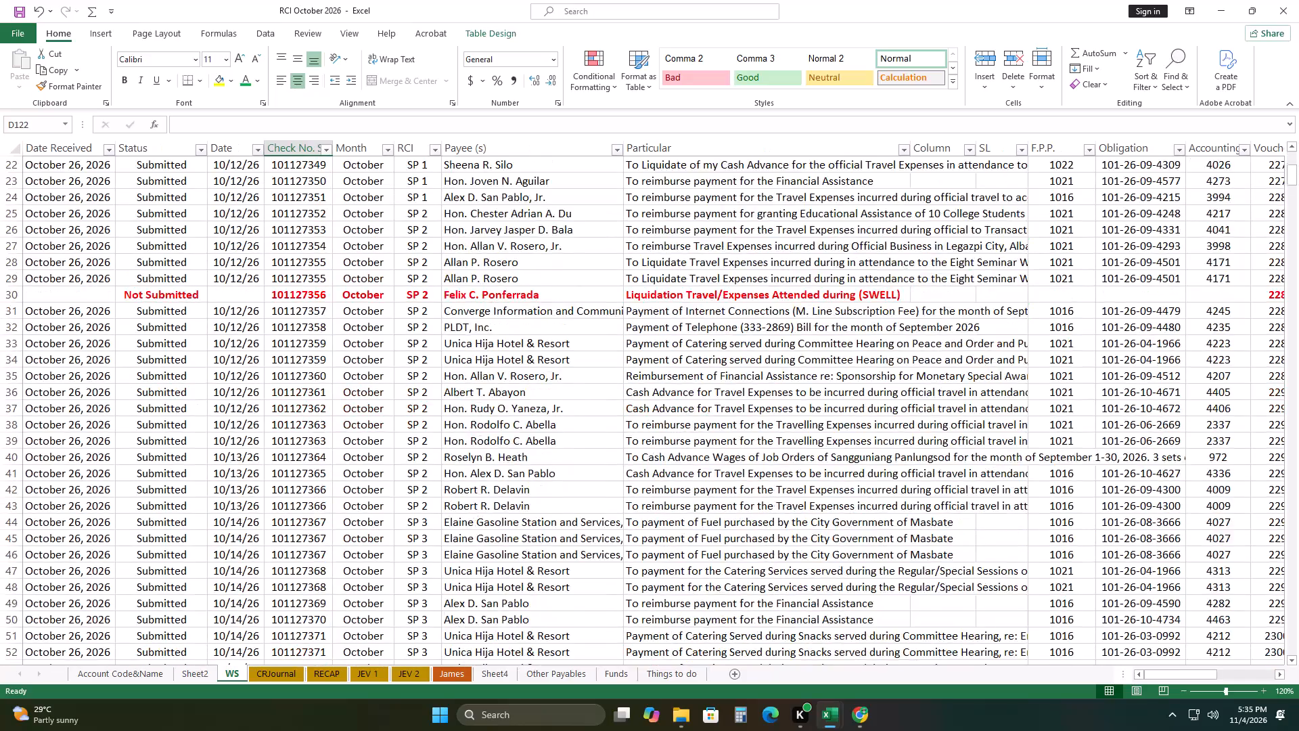
{"action": "scroll", "coordinate": [369, 442], "scroll_direction": "down", "scroll_amount": 16}
{"action": "scroll", "coordinate": [367, 443], "scroll_direction": "down", "scroll_amount": 6}
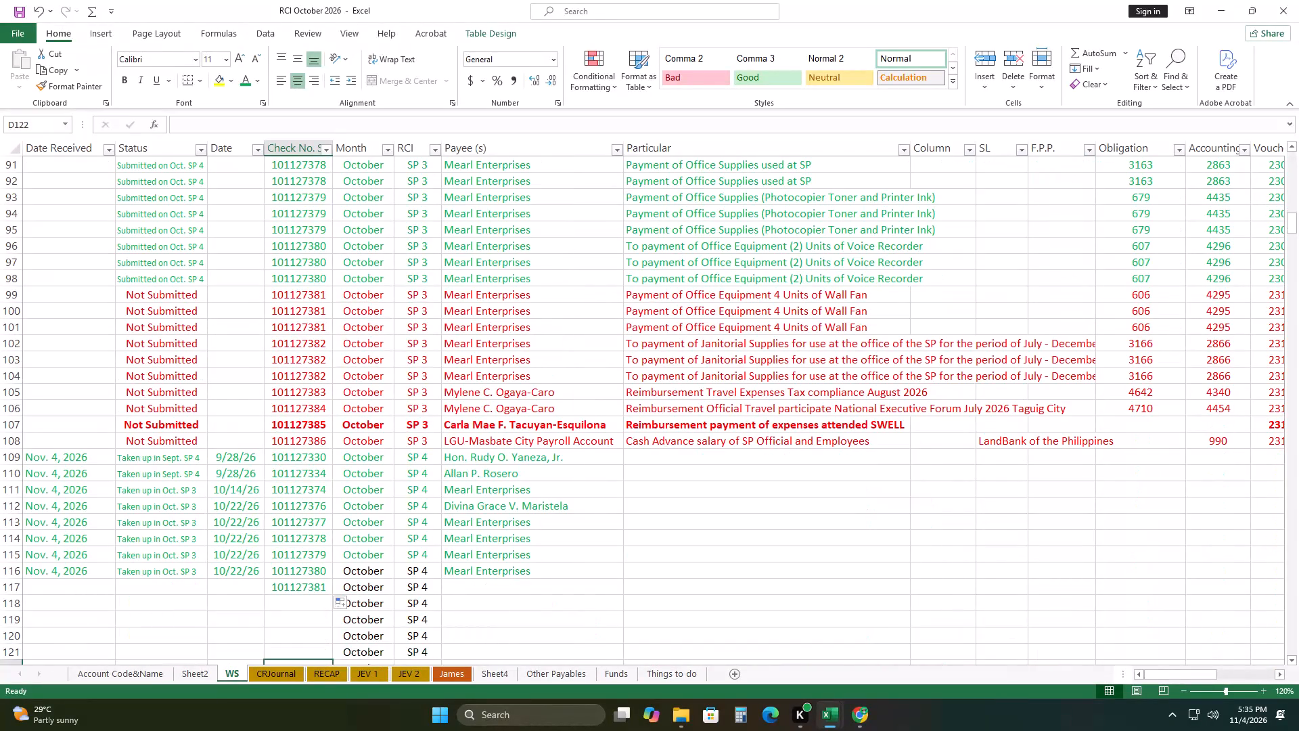
{"action": "left_click", "coordinate": [175, 281]}
{"action": "right_click", "coordinate": [176, 281]}
{"action": "left_click", "coordinate": [230, 311]}
{"action": "left_click_drag", "start_coordinate": [170, 295], "coordinate": [171, 294]}
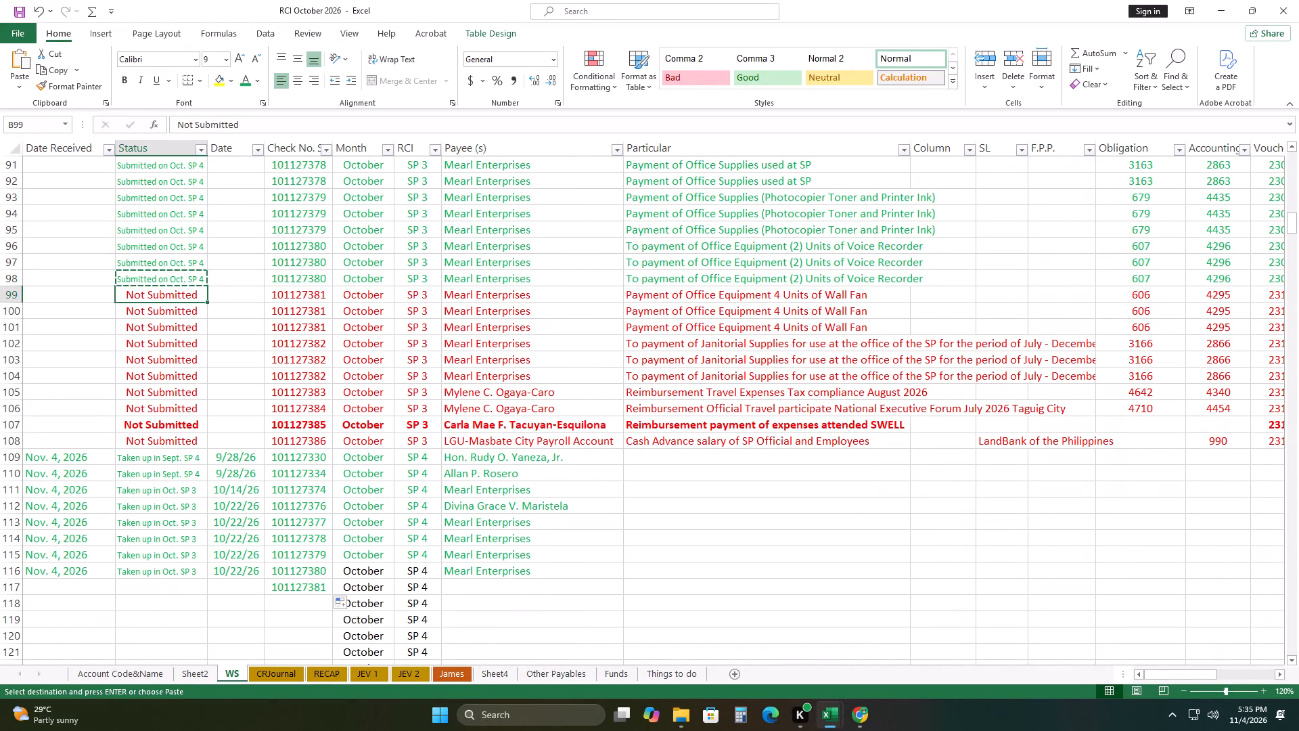
{"action": "left_click_drag", "start_coordinate": [171, 294], "coordinate": [175, 327]}
{"action": "right_click", "coordinate": [175, 327]}
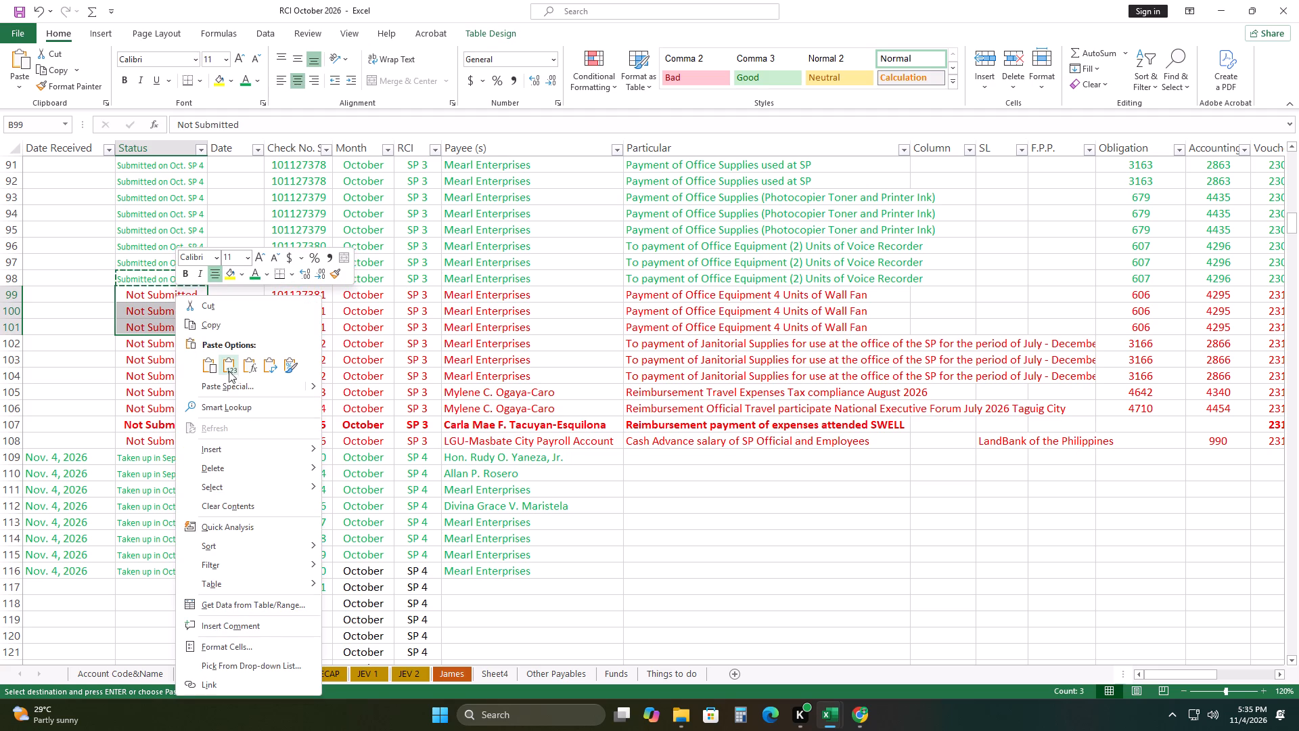
{"action": "left_click", "coordinate": [212, 369]}
{"action": "left_click", "coordinate": [179, 380]}
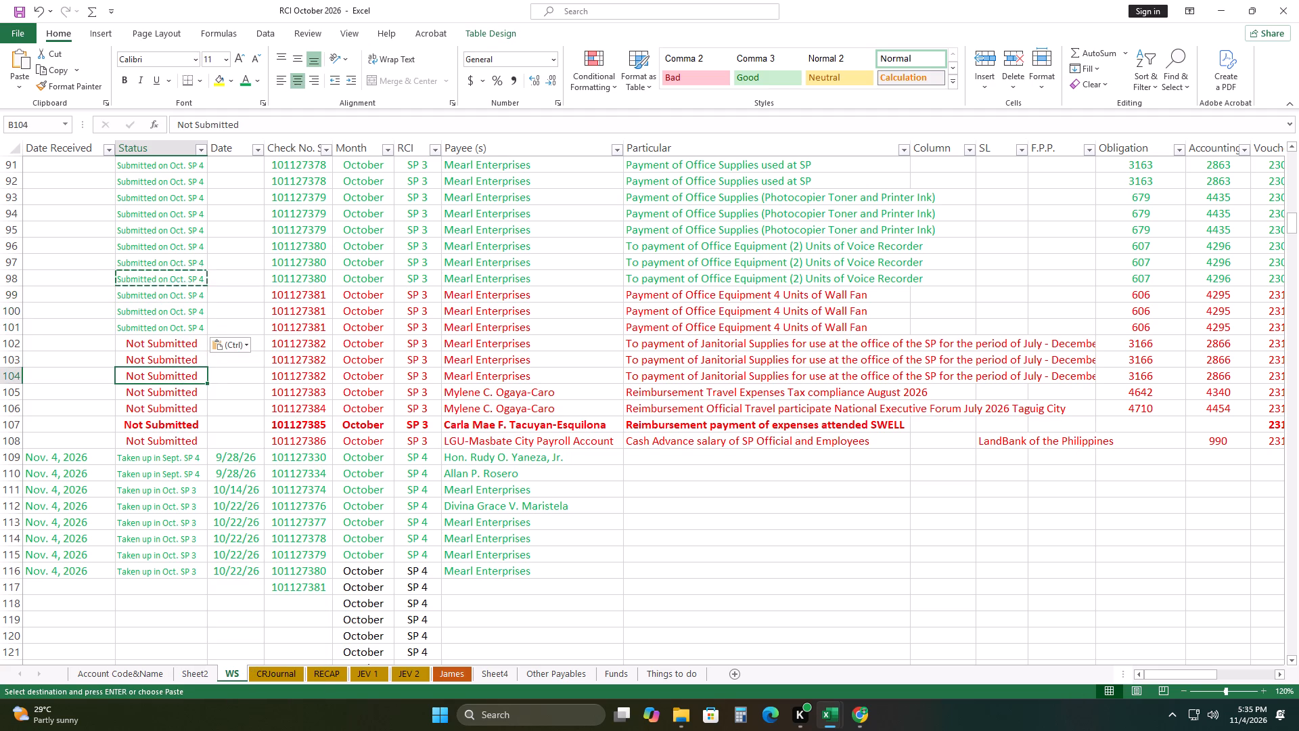
Apply bold formatting to the whole rows 99 to 101.
{"action": "left_click_drag", "start_coordinate": [14, 295], "coordinate": [14, 325]}
{"action": "right_click", "coordinate": [11, 324]}
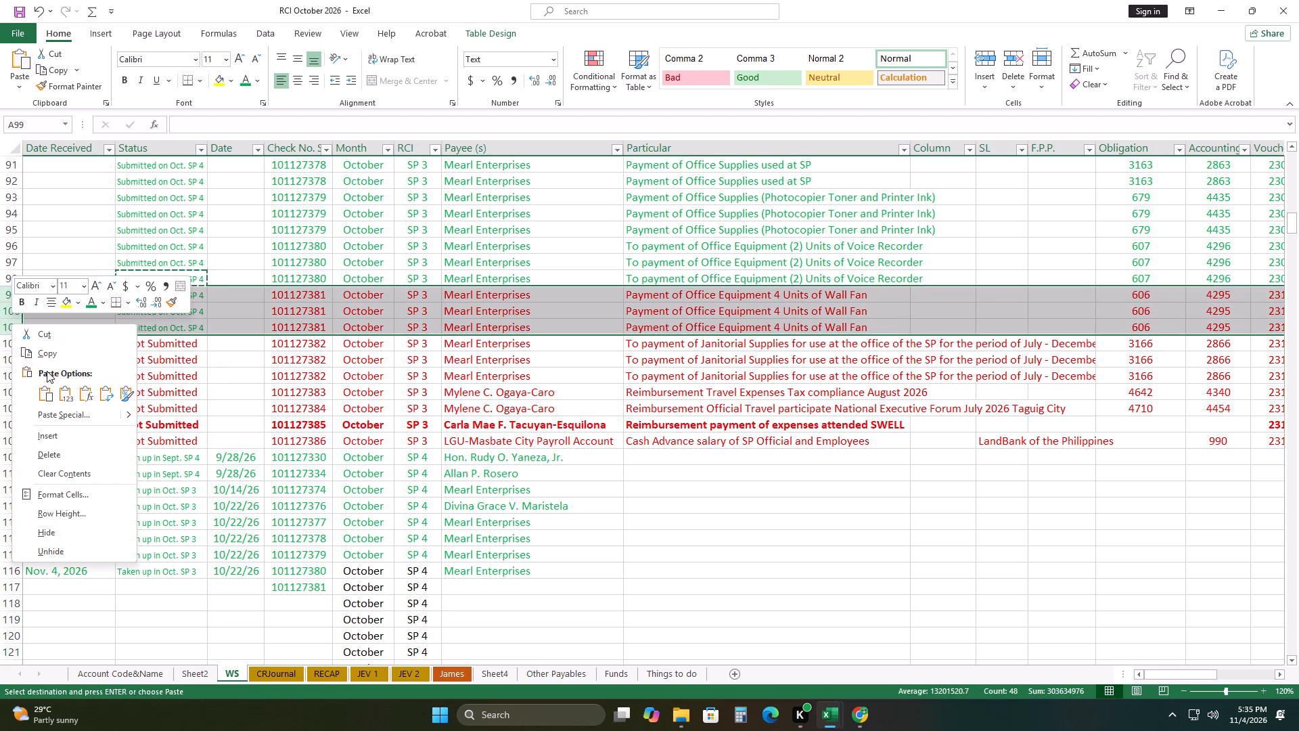
{"action": "left_click", "coordinate": [24, 305]}
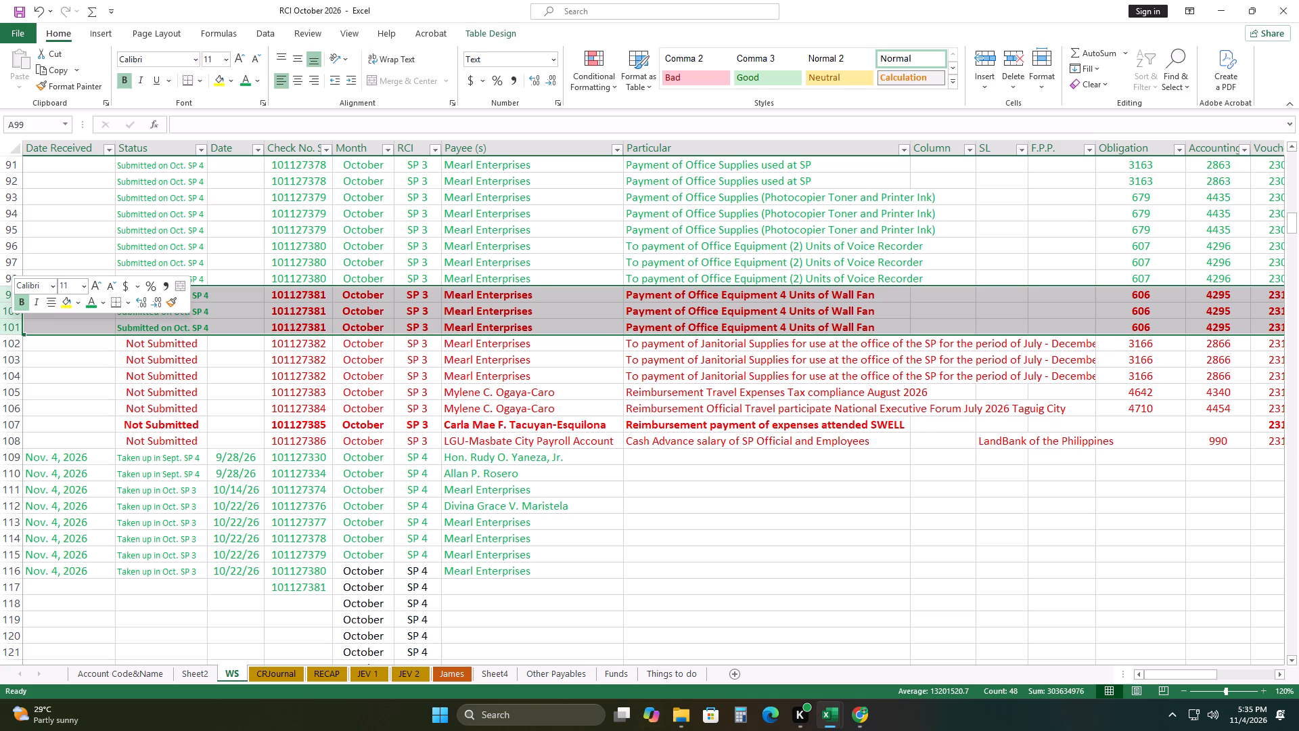
Switch to Chrome, pause the Christian Mood Booster video on YouTube, and return to the Excel workbook.
{"action": "left_click", "coordinate": [864, 717]}
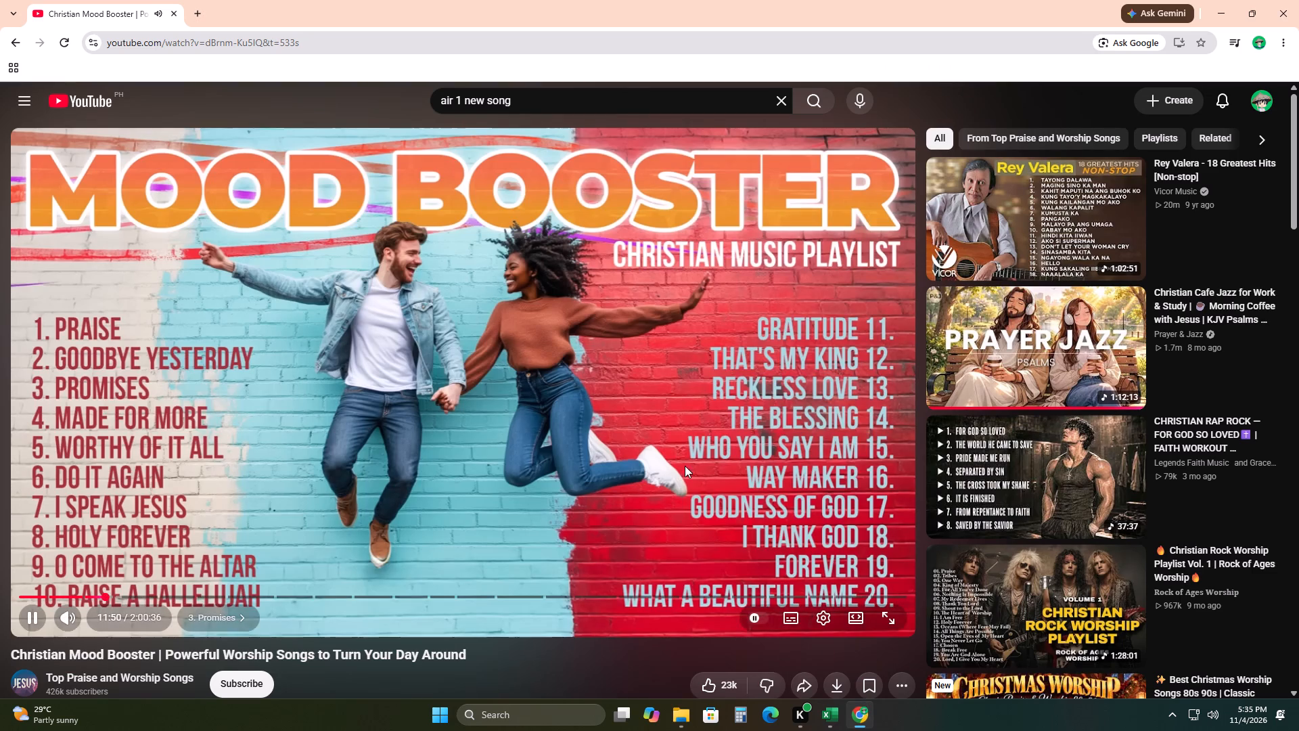
{"action": "left_click", "coordinate": [685, 466]}
{"action": "left_click", "coordinate": [865, 717]}
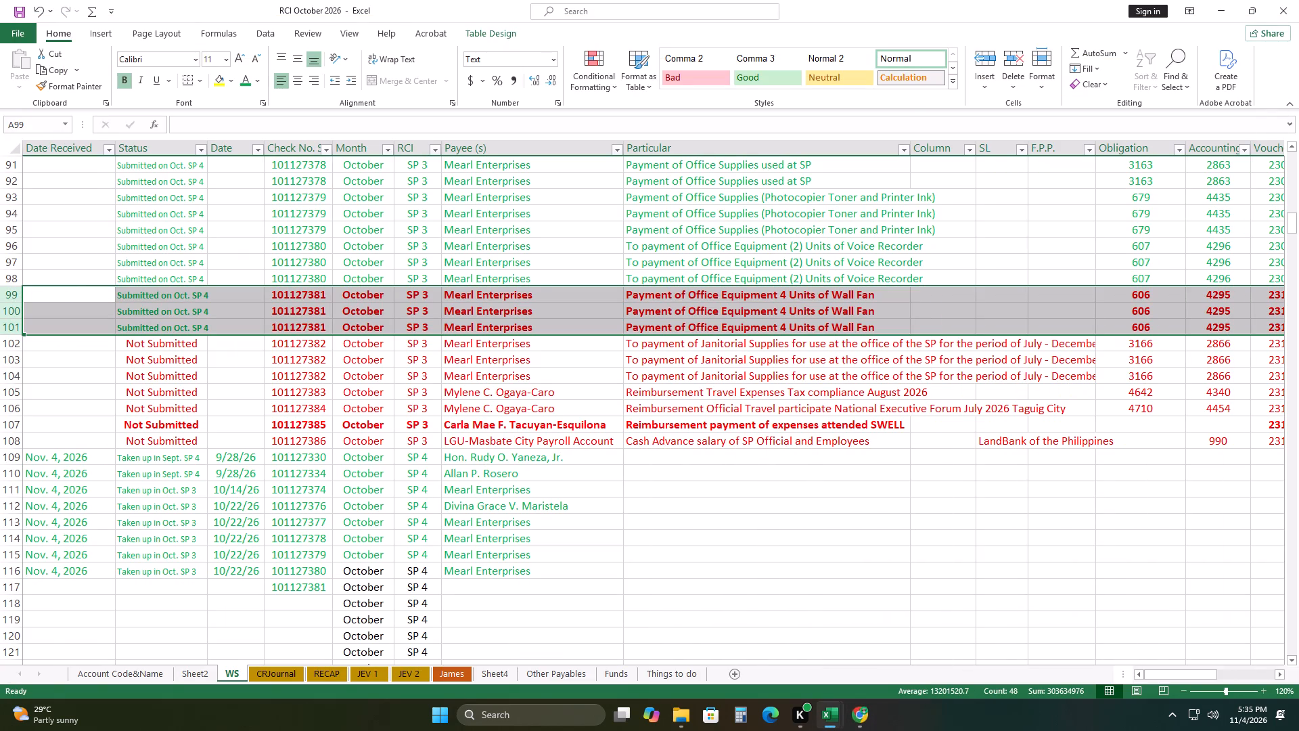